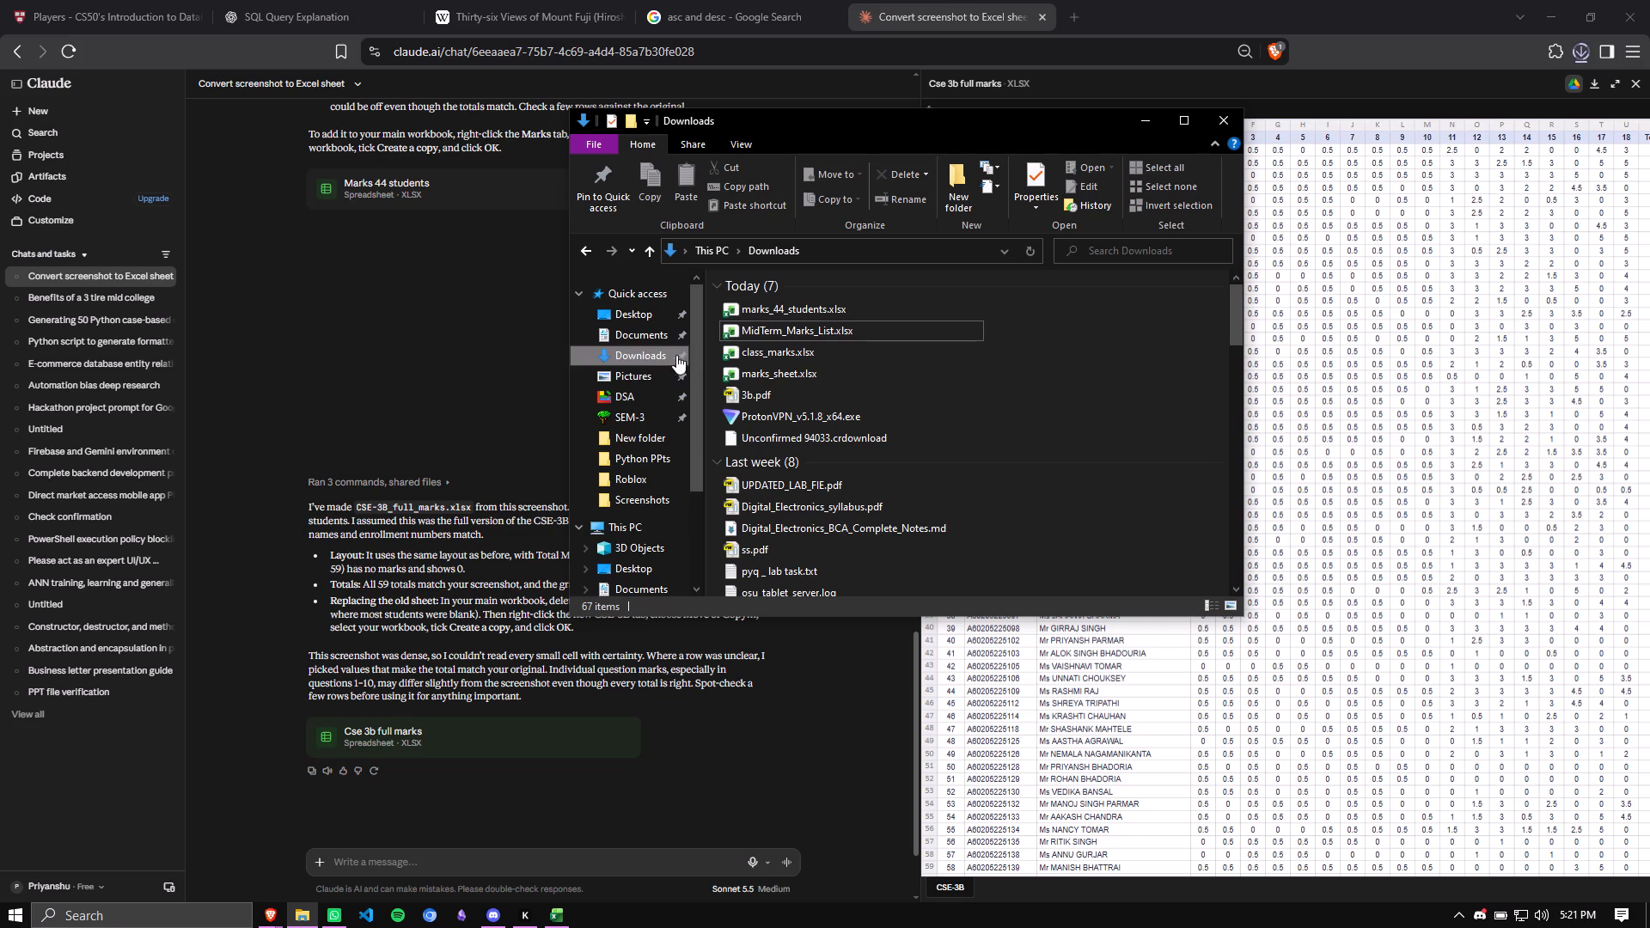
left_click(645, 348)
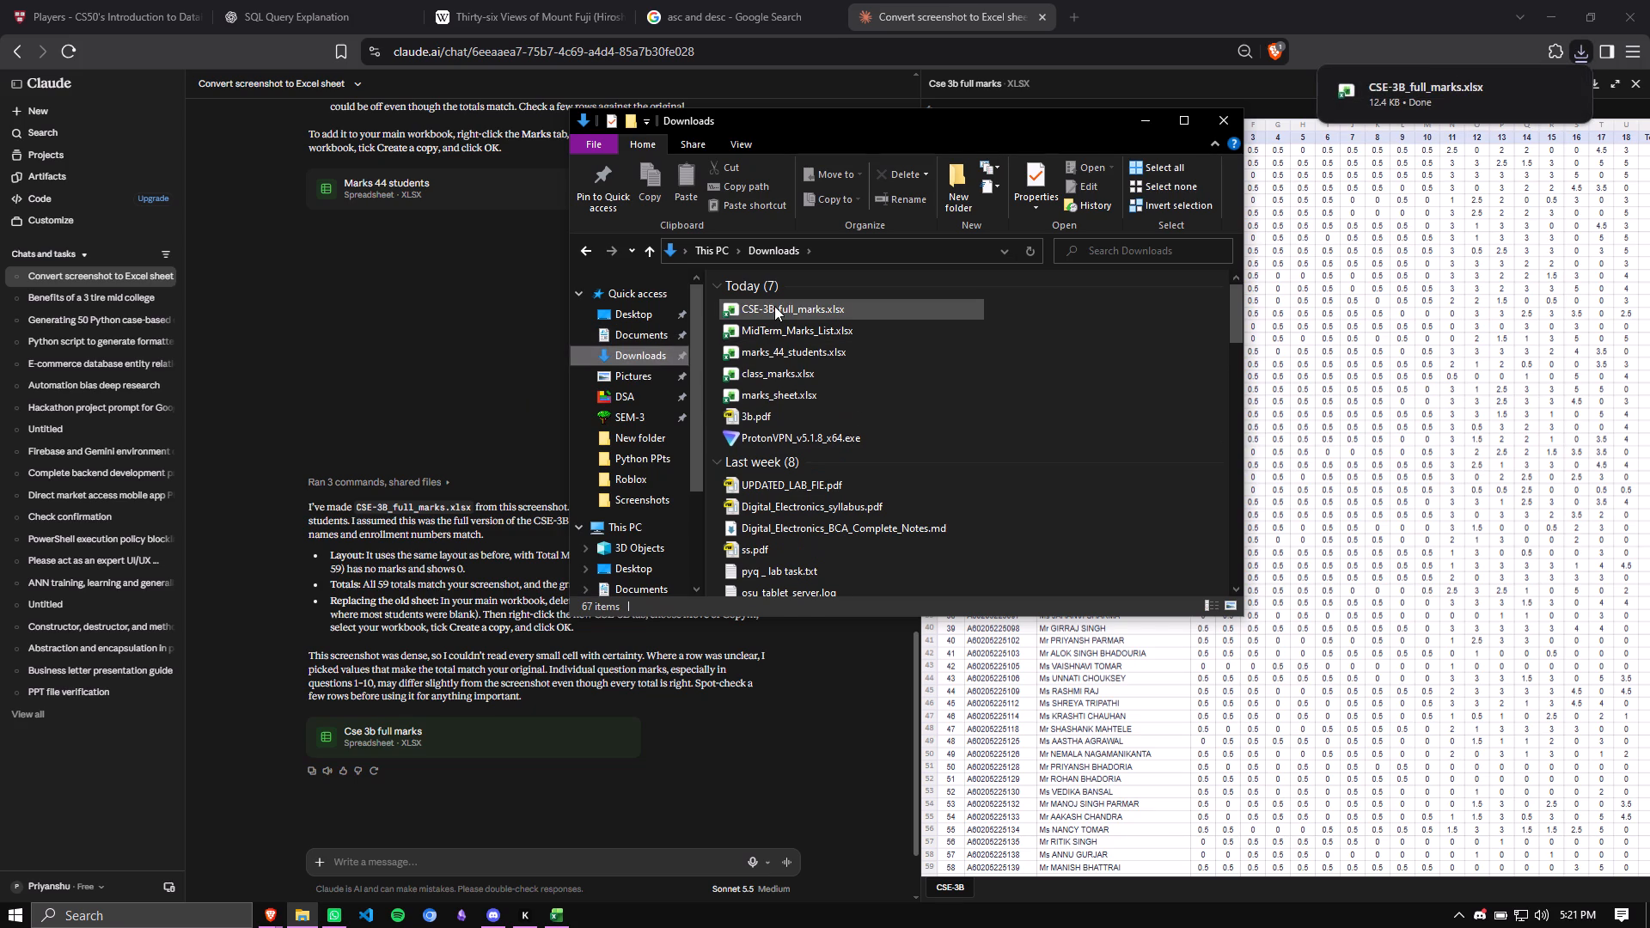
left_click(774, 306)
double_click(774, 306)
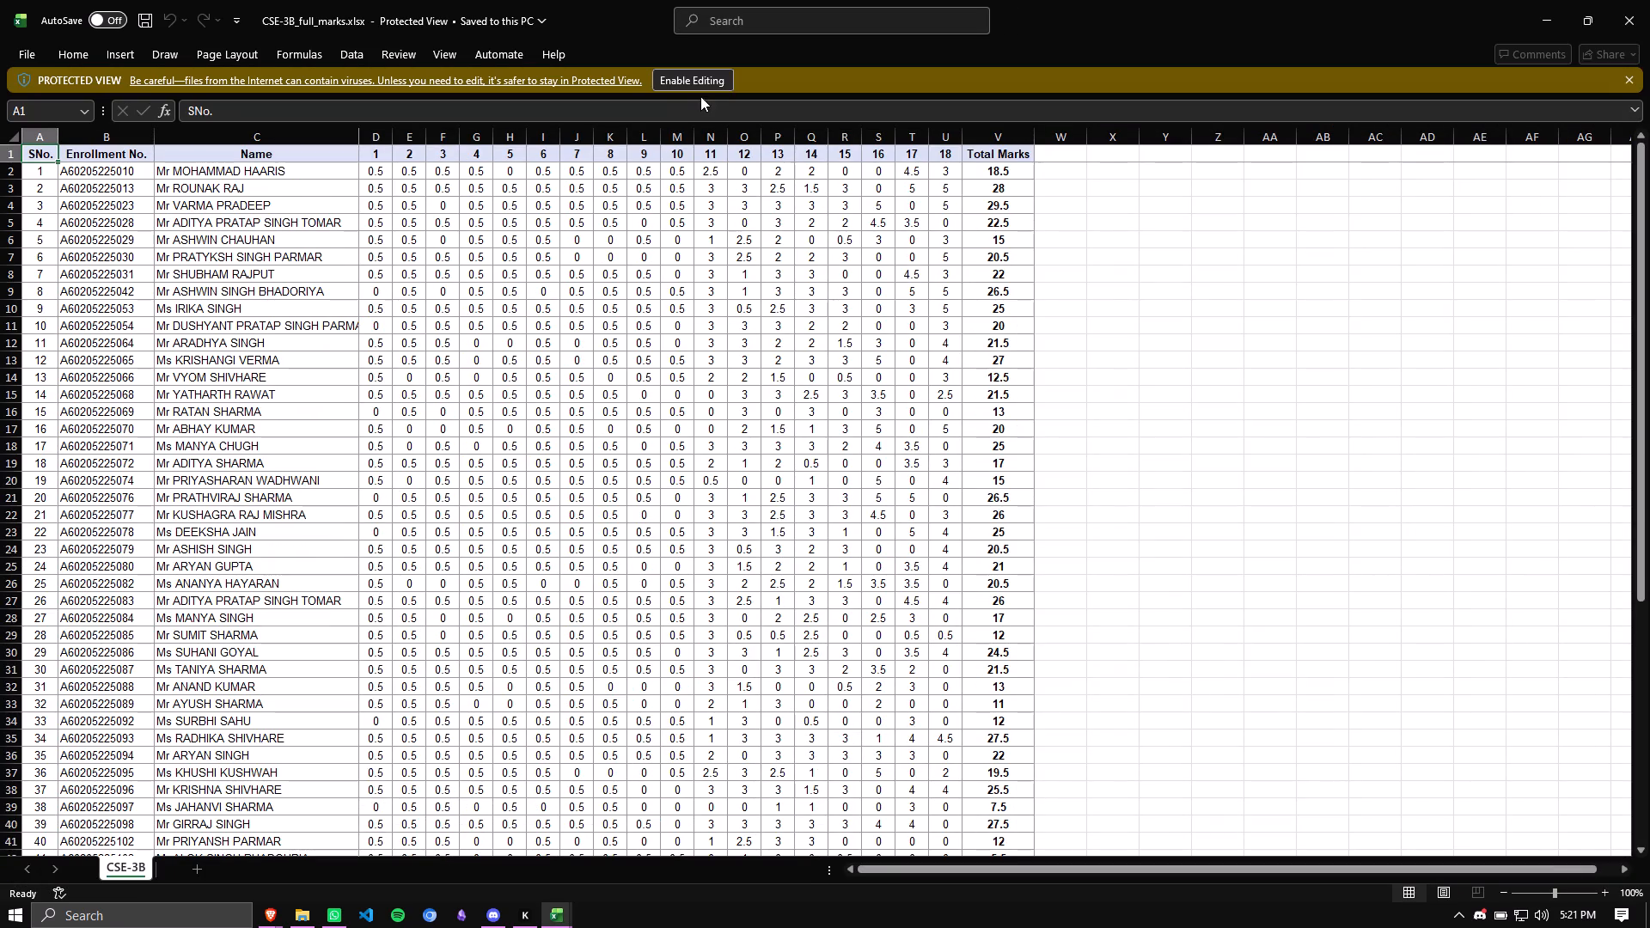
left_click(705, 80)
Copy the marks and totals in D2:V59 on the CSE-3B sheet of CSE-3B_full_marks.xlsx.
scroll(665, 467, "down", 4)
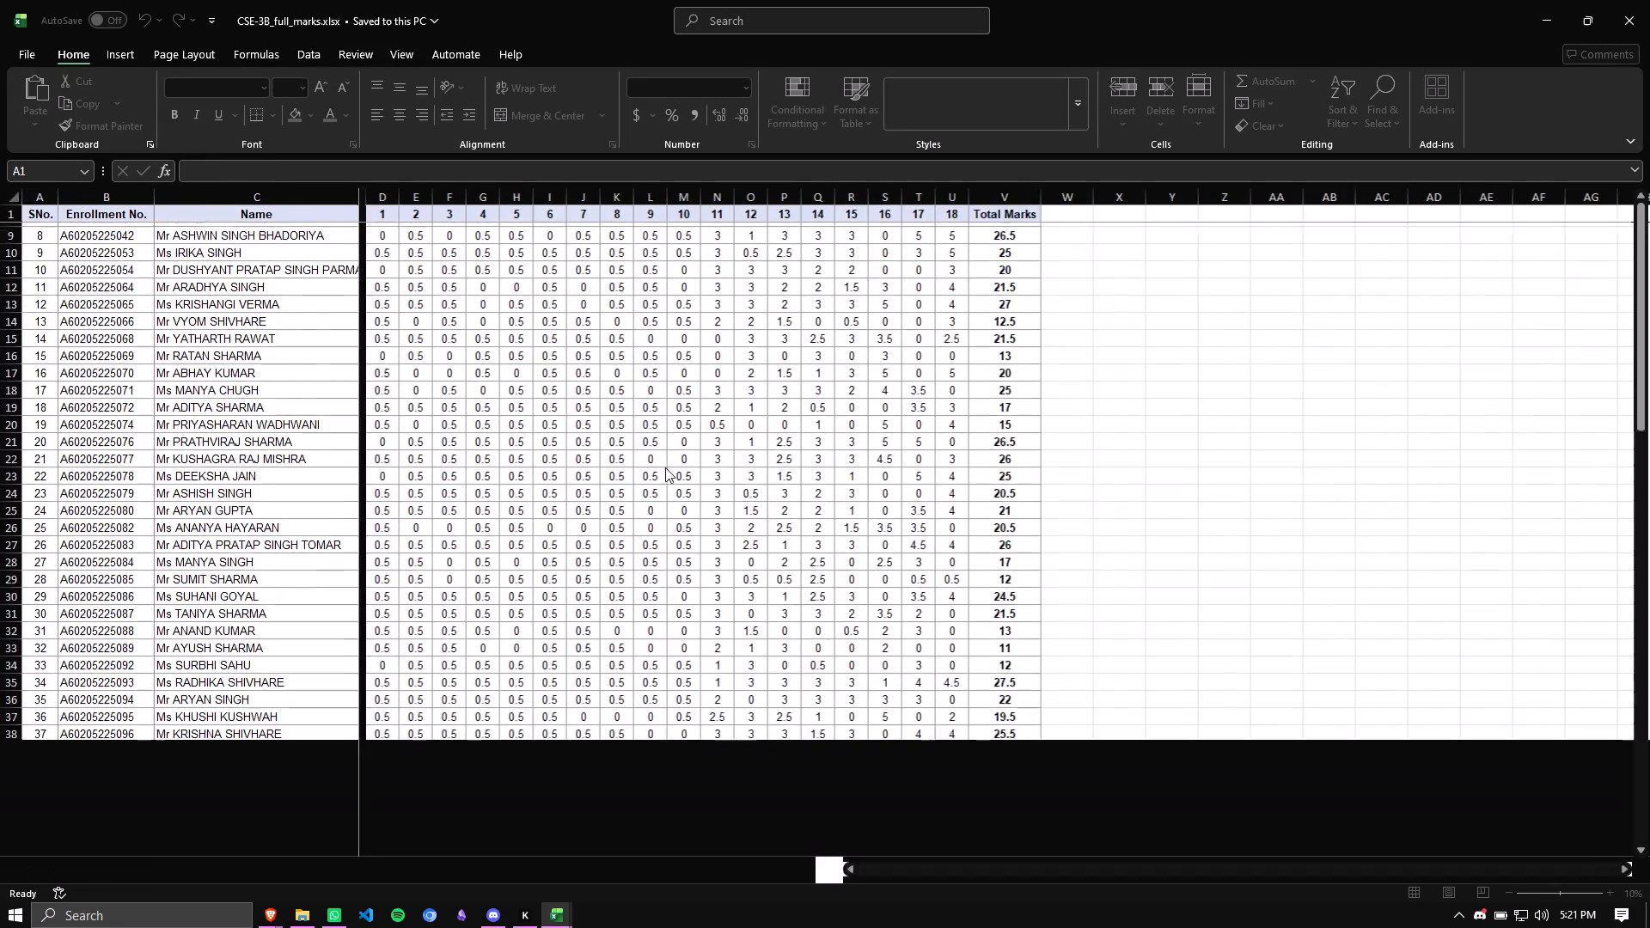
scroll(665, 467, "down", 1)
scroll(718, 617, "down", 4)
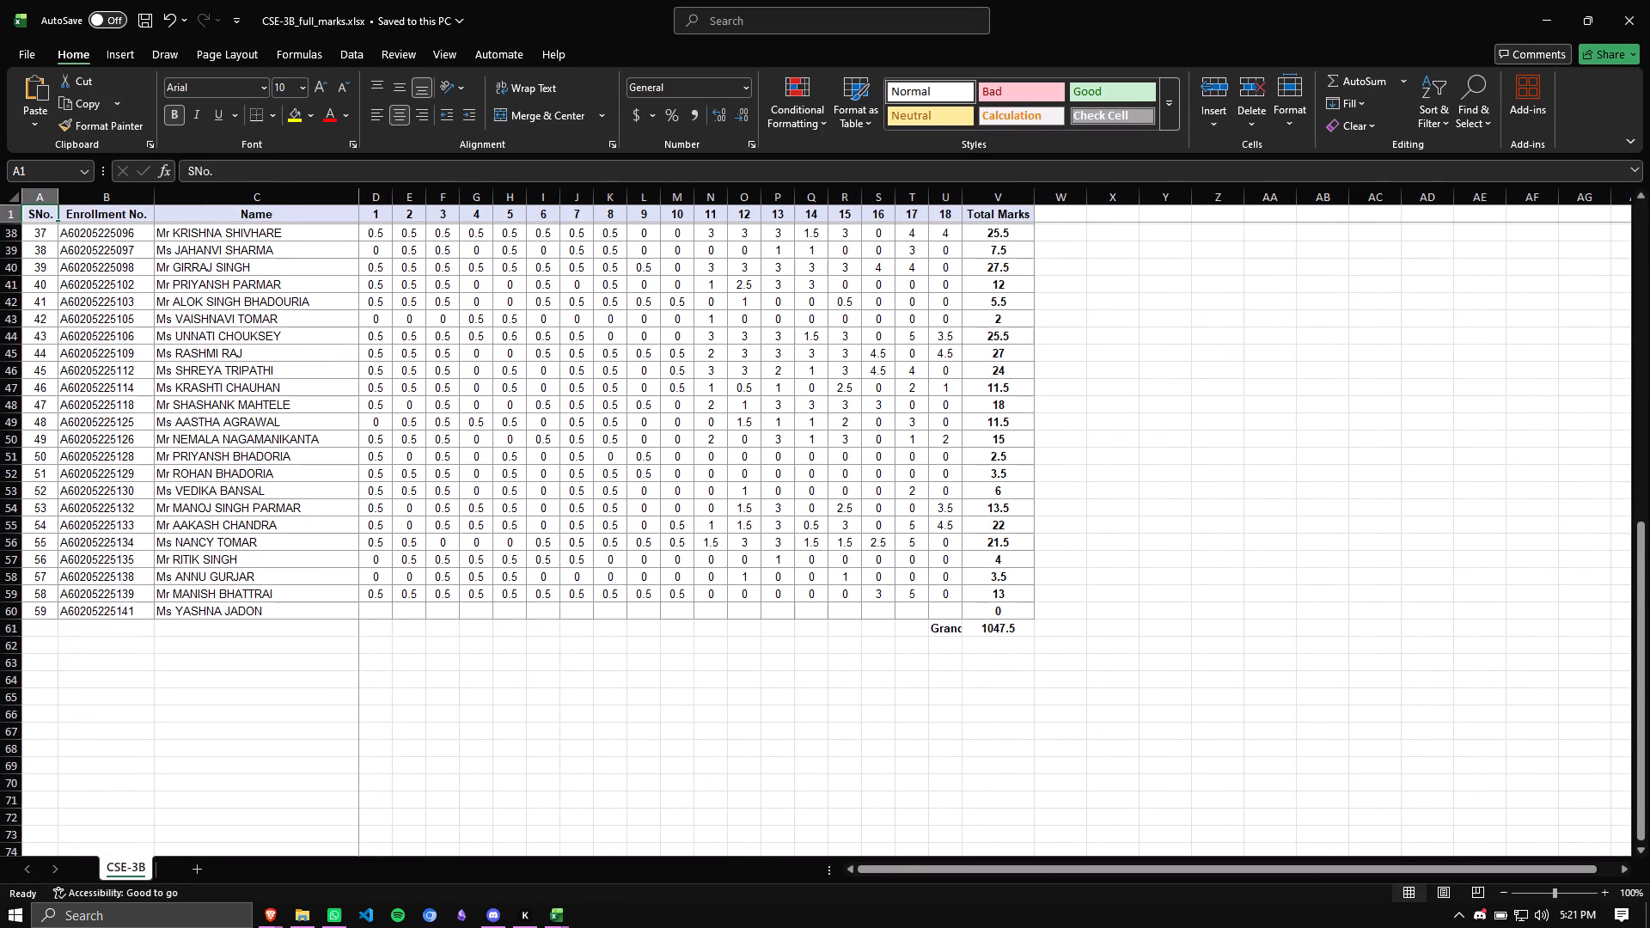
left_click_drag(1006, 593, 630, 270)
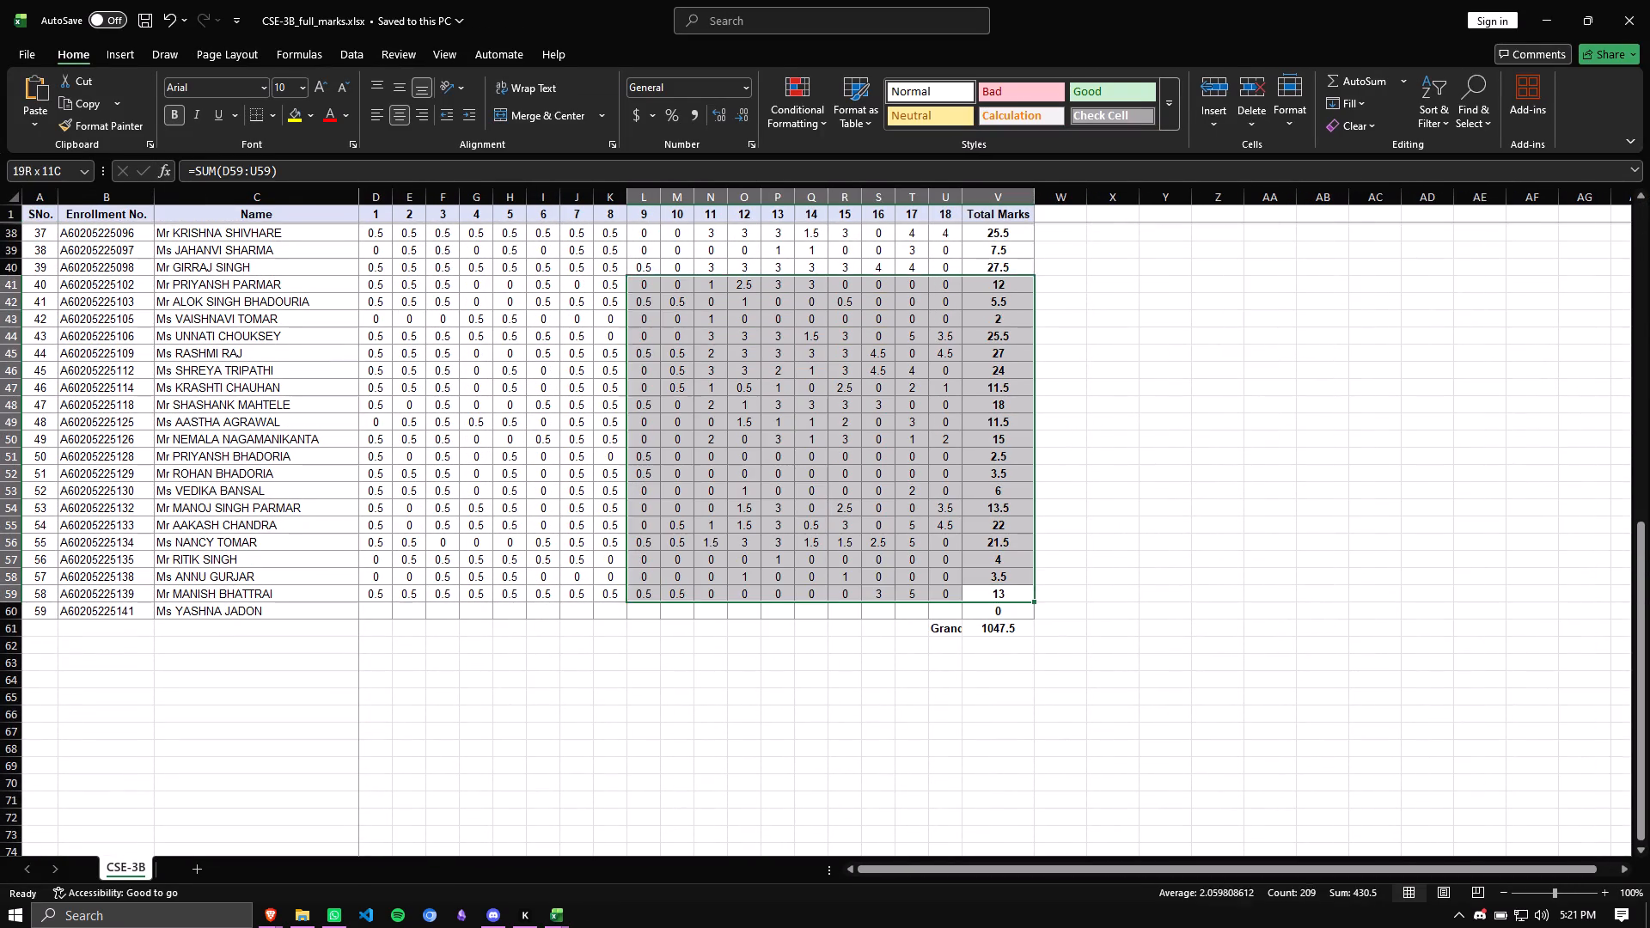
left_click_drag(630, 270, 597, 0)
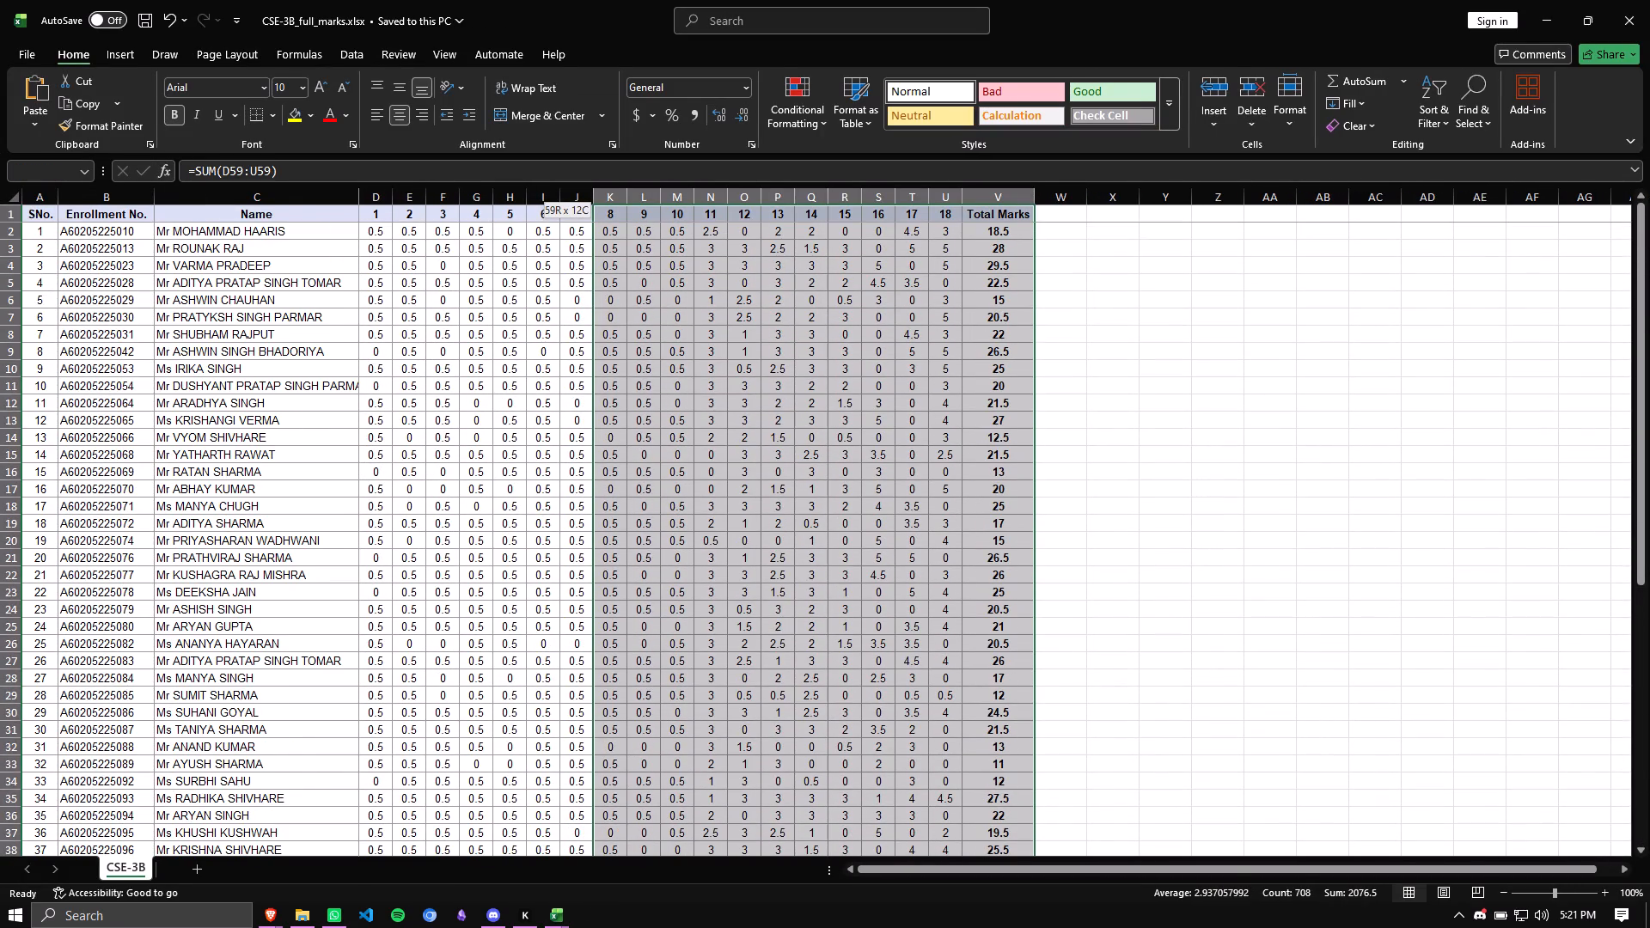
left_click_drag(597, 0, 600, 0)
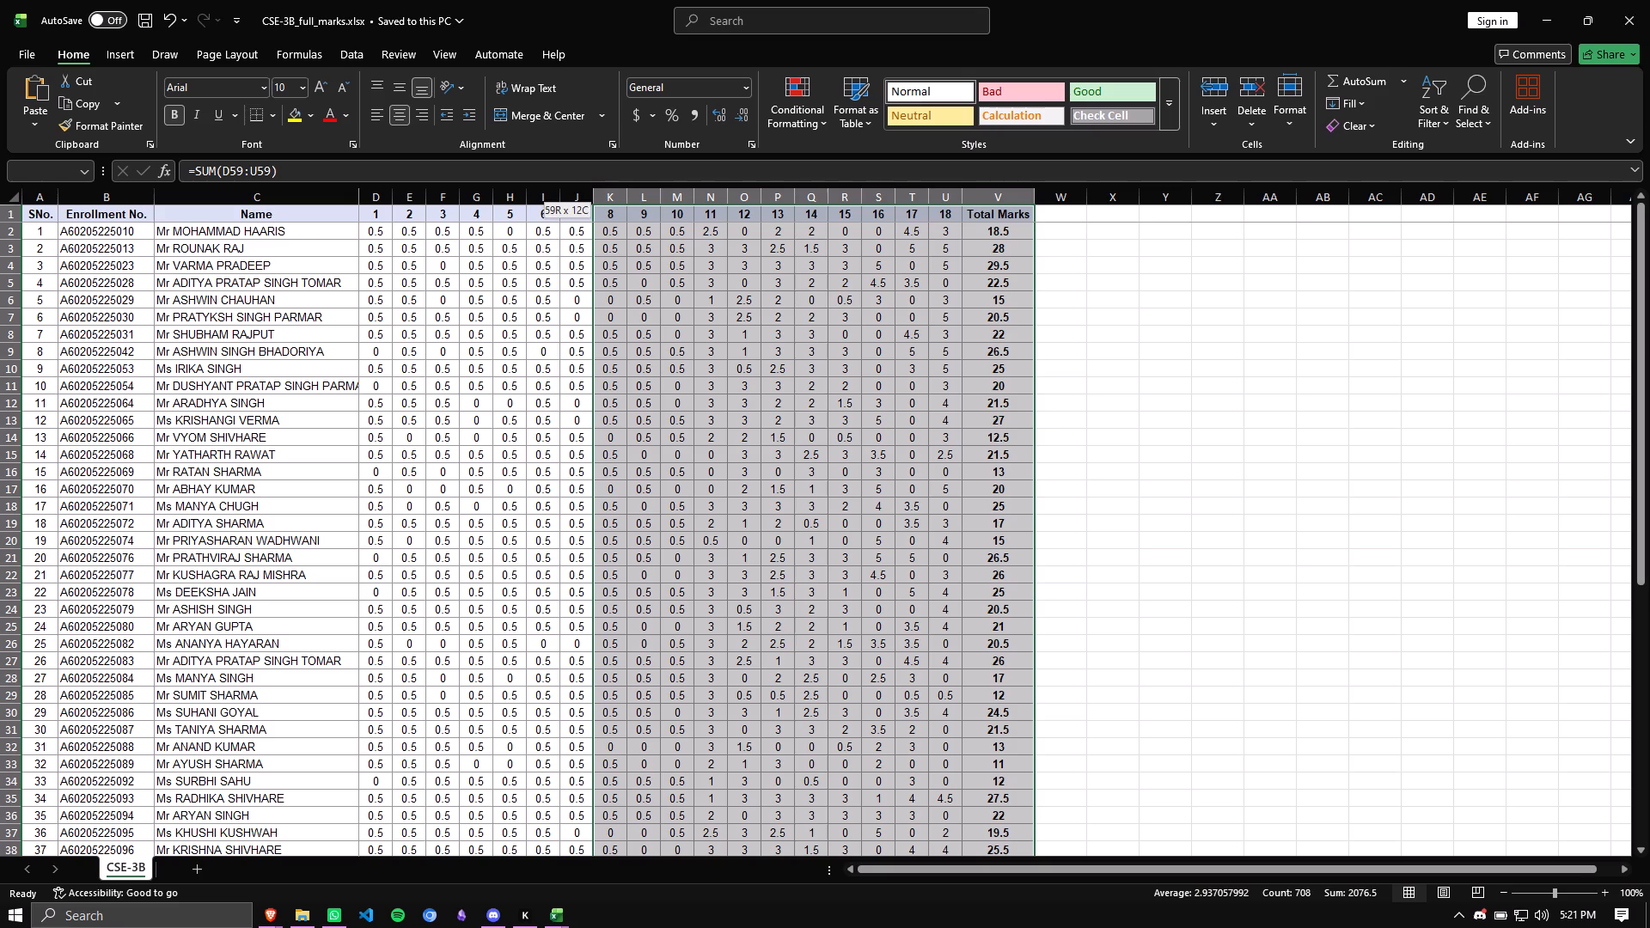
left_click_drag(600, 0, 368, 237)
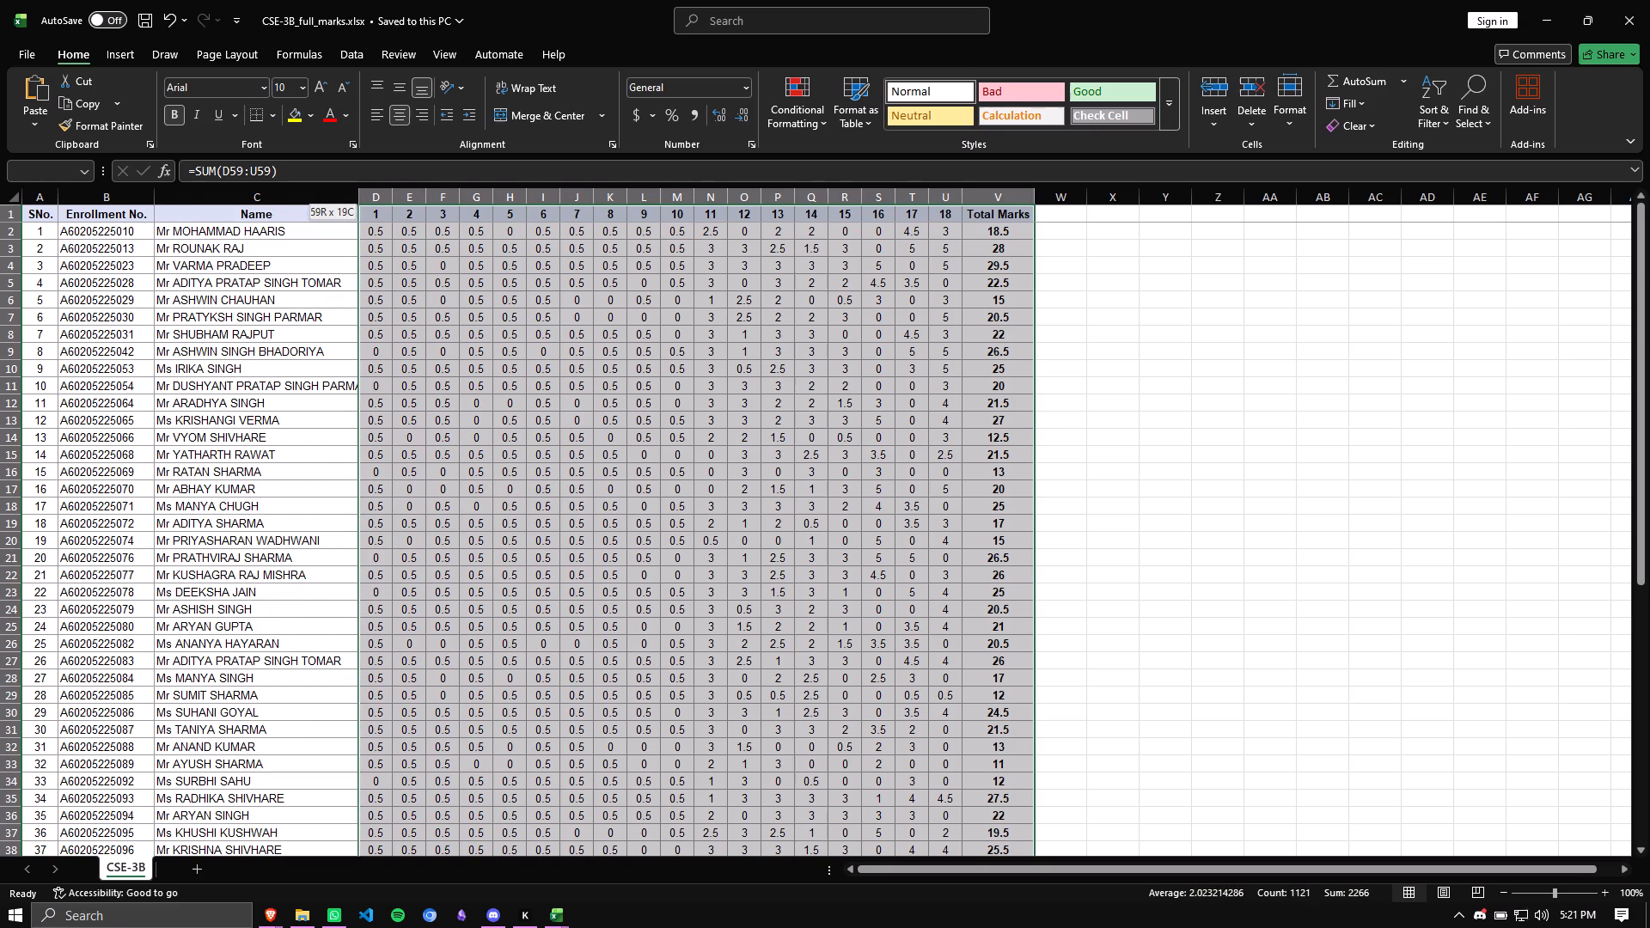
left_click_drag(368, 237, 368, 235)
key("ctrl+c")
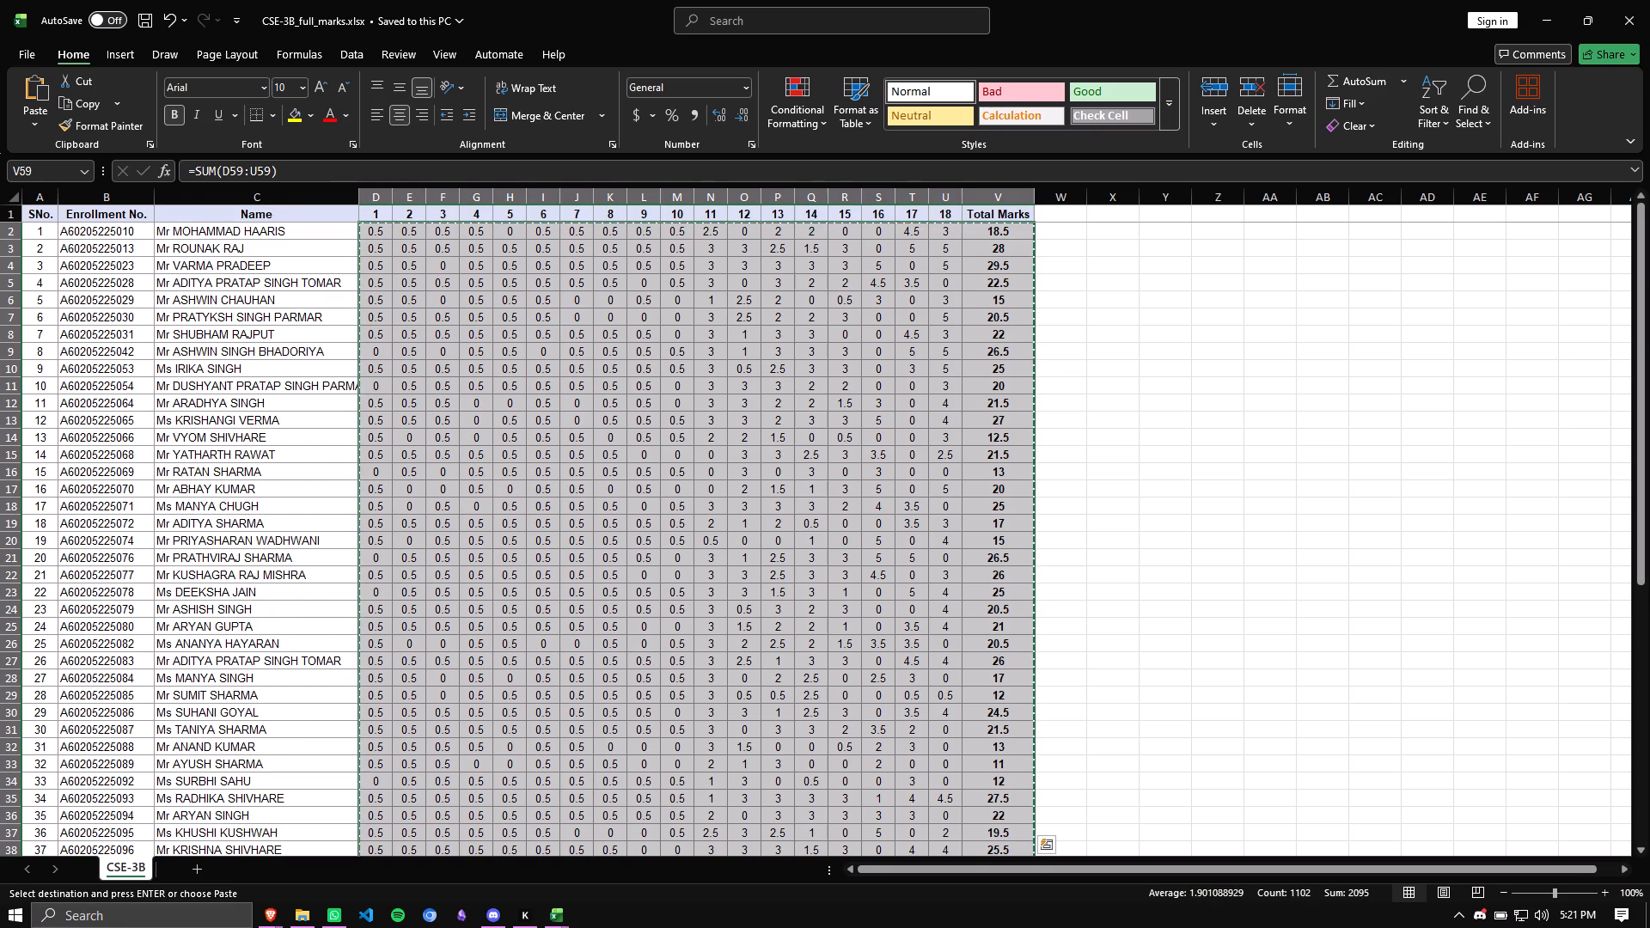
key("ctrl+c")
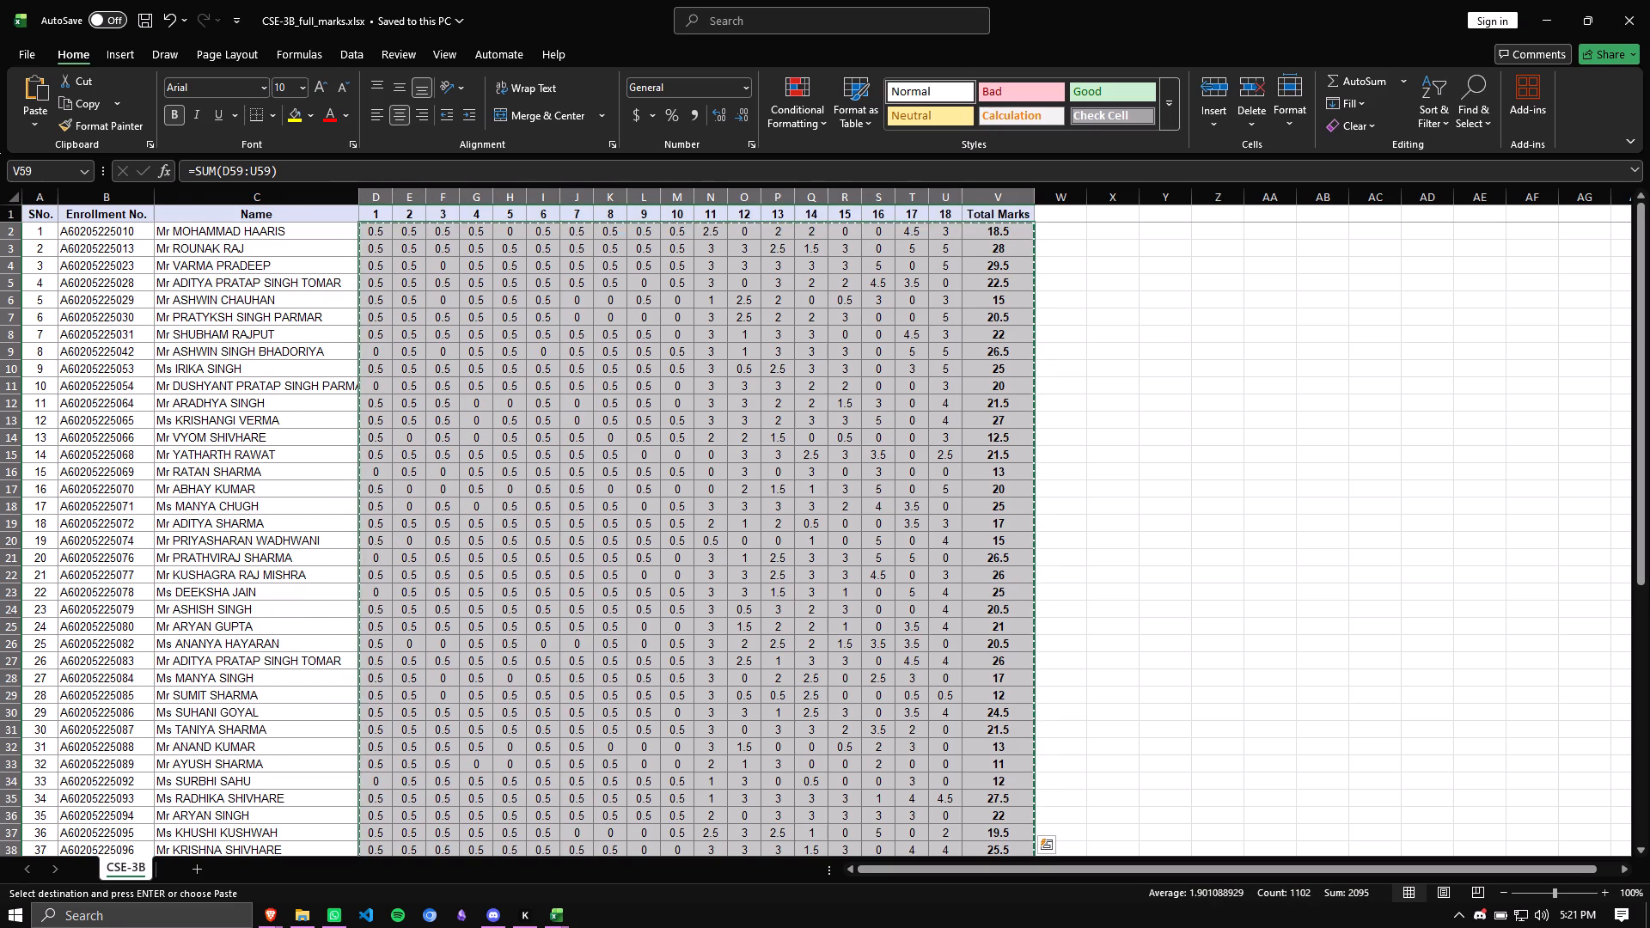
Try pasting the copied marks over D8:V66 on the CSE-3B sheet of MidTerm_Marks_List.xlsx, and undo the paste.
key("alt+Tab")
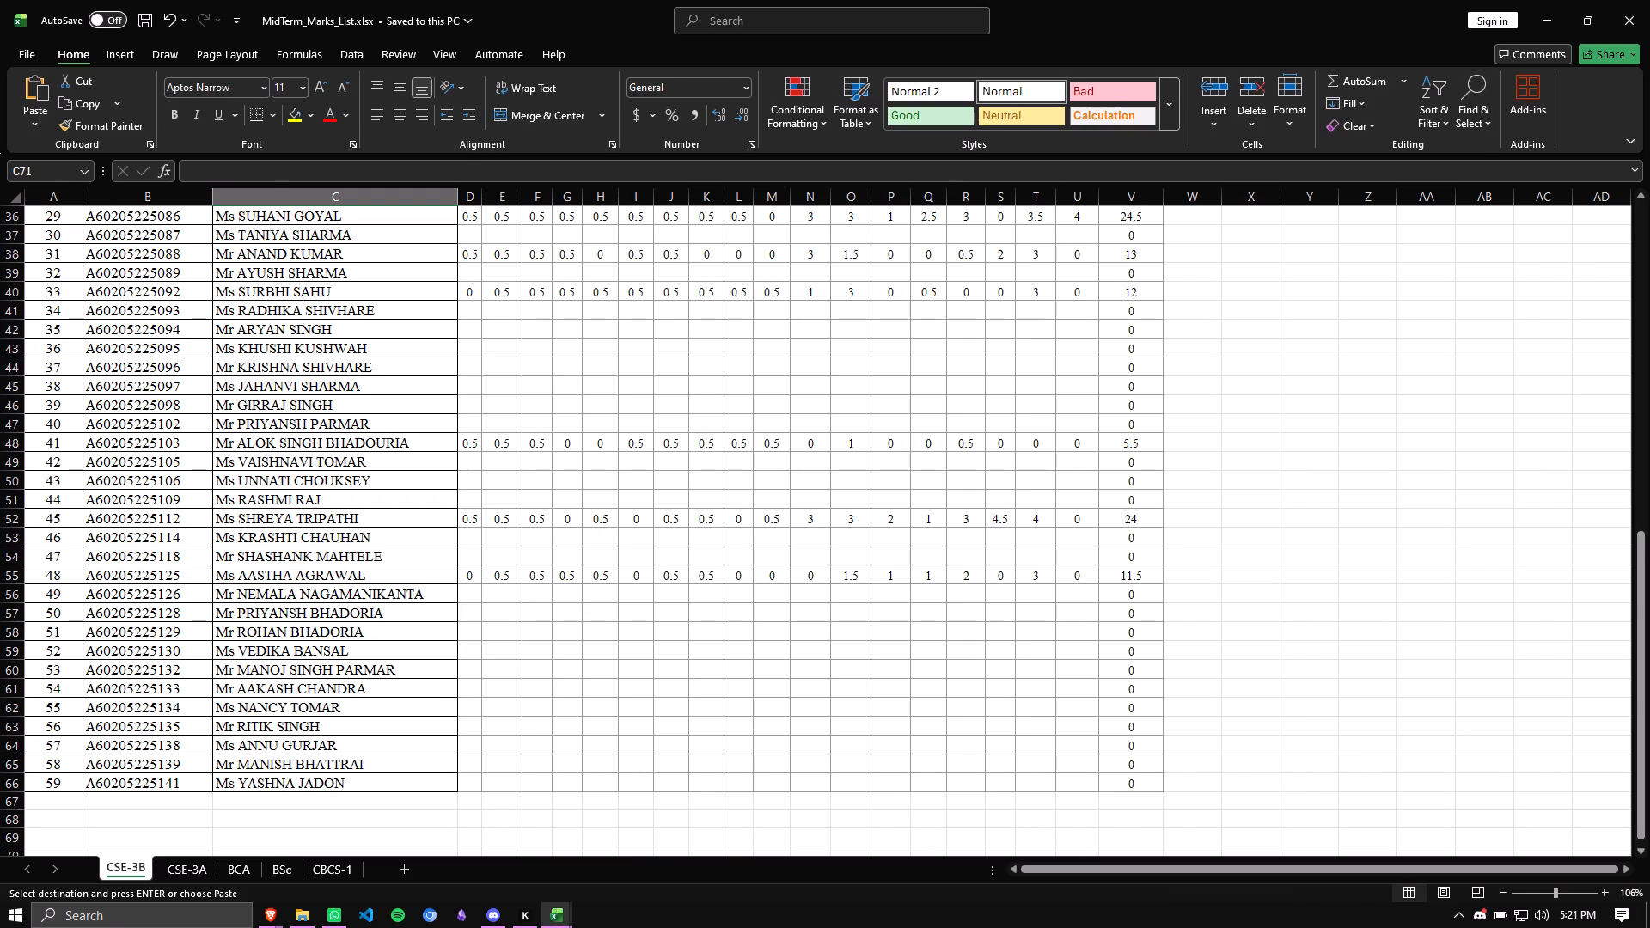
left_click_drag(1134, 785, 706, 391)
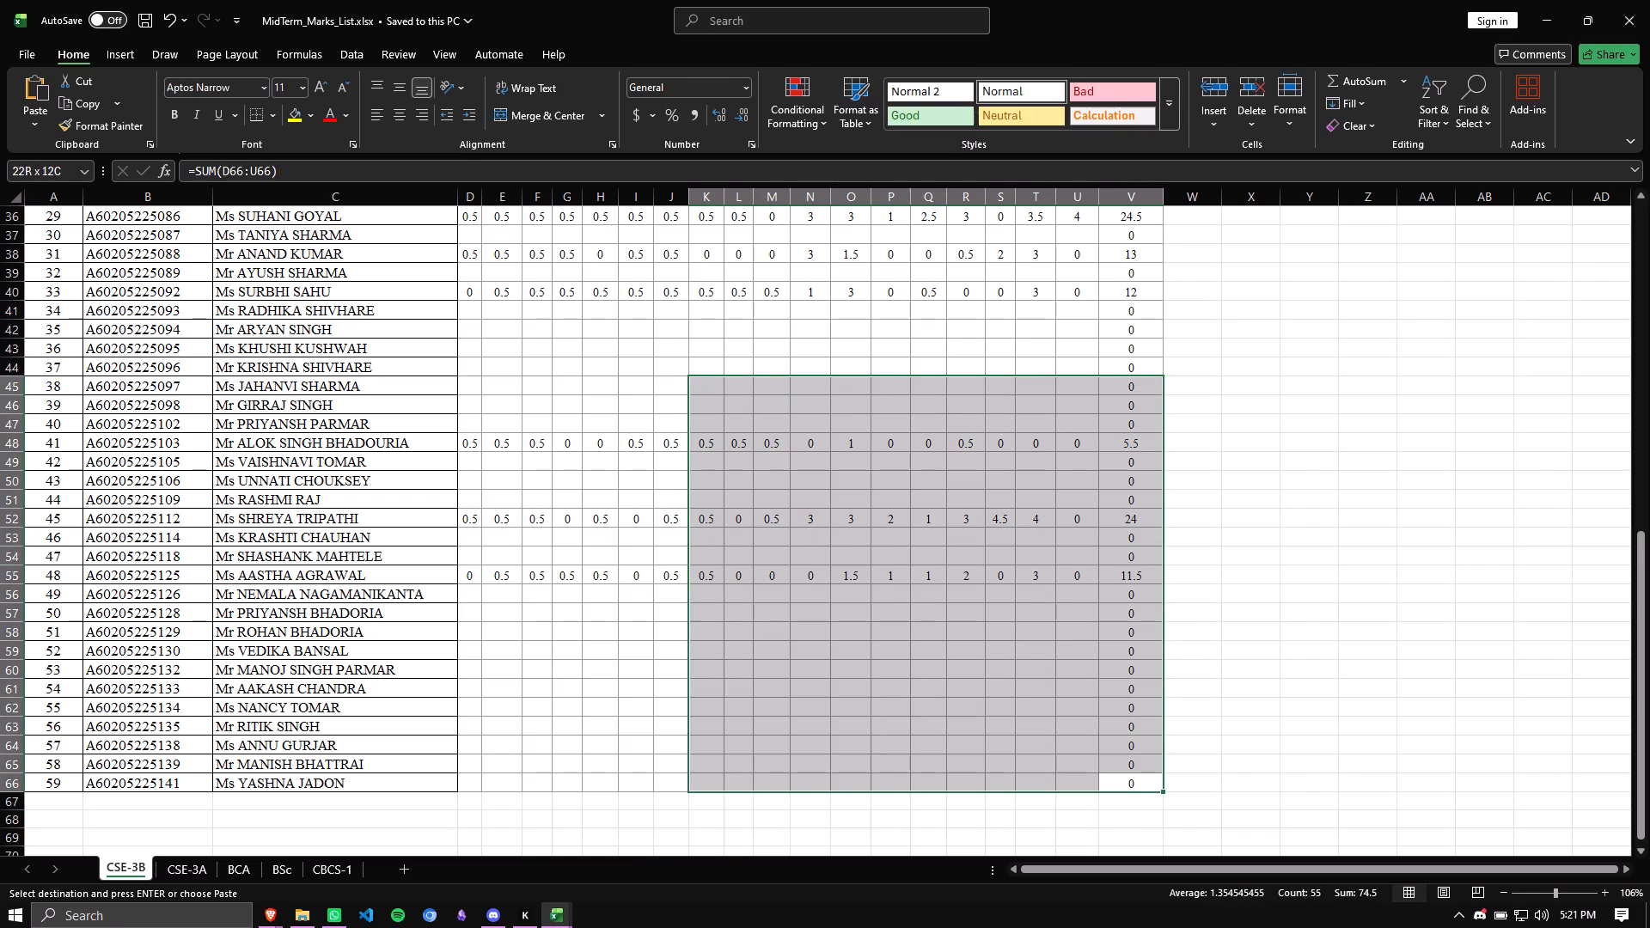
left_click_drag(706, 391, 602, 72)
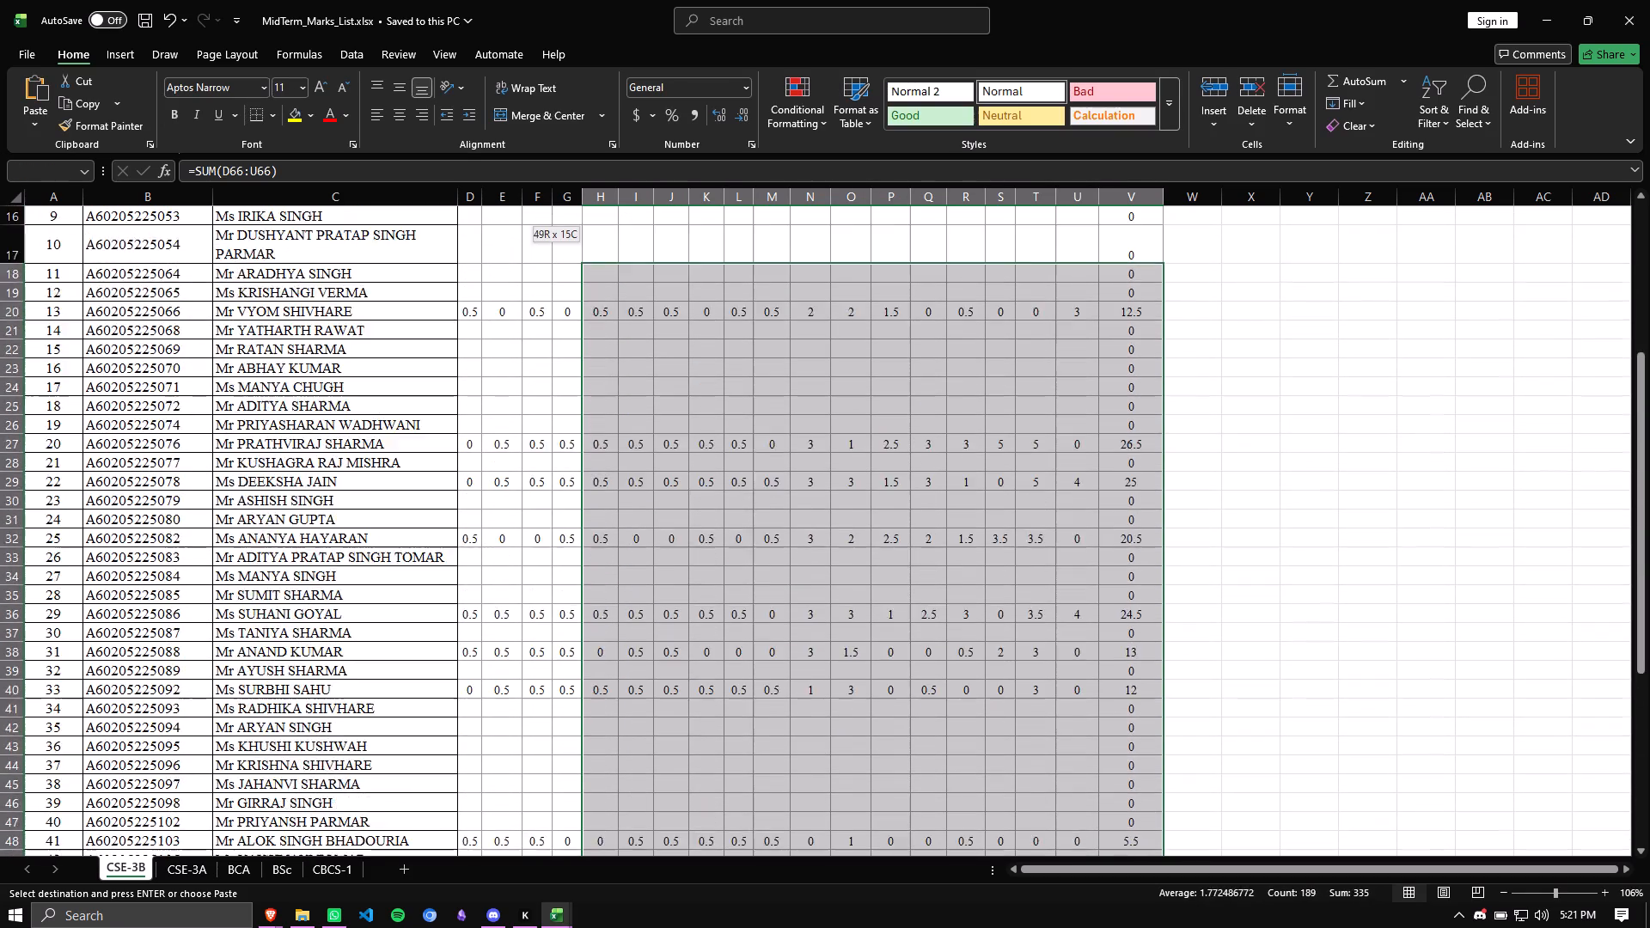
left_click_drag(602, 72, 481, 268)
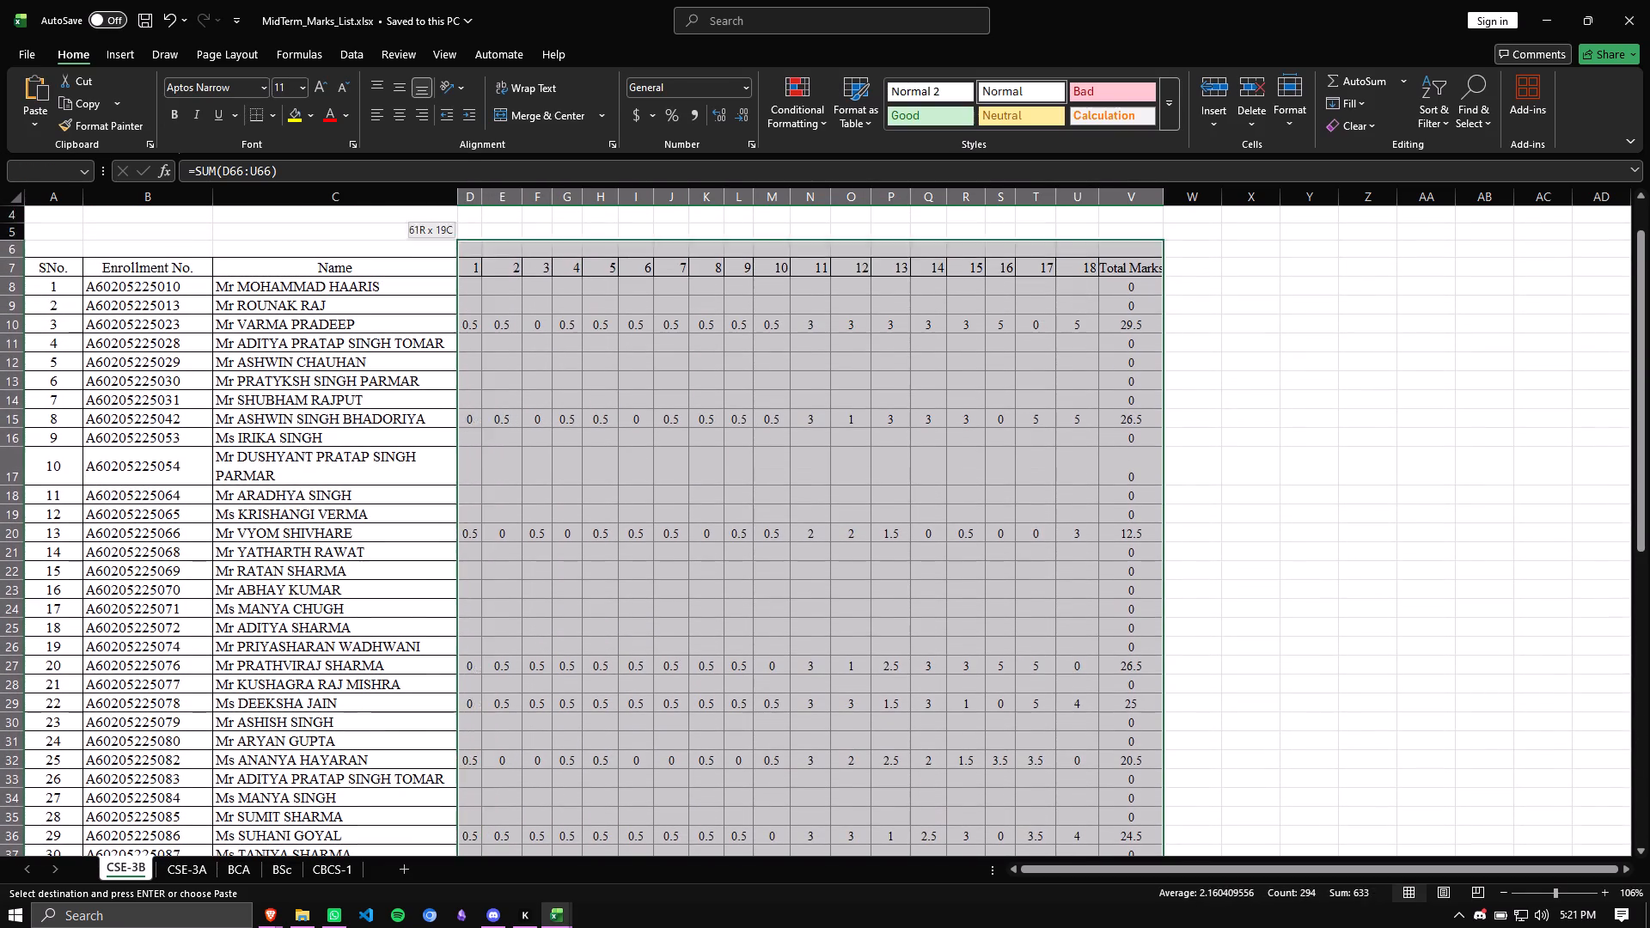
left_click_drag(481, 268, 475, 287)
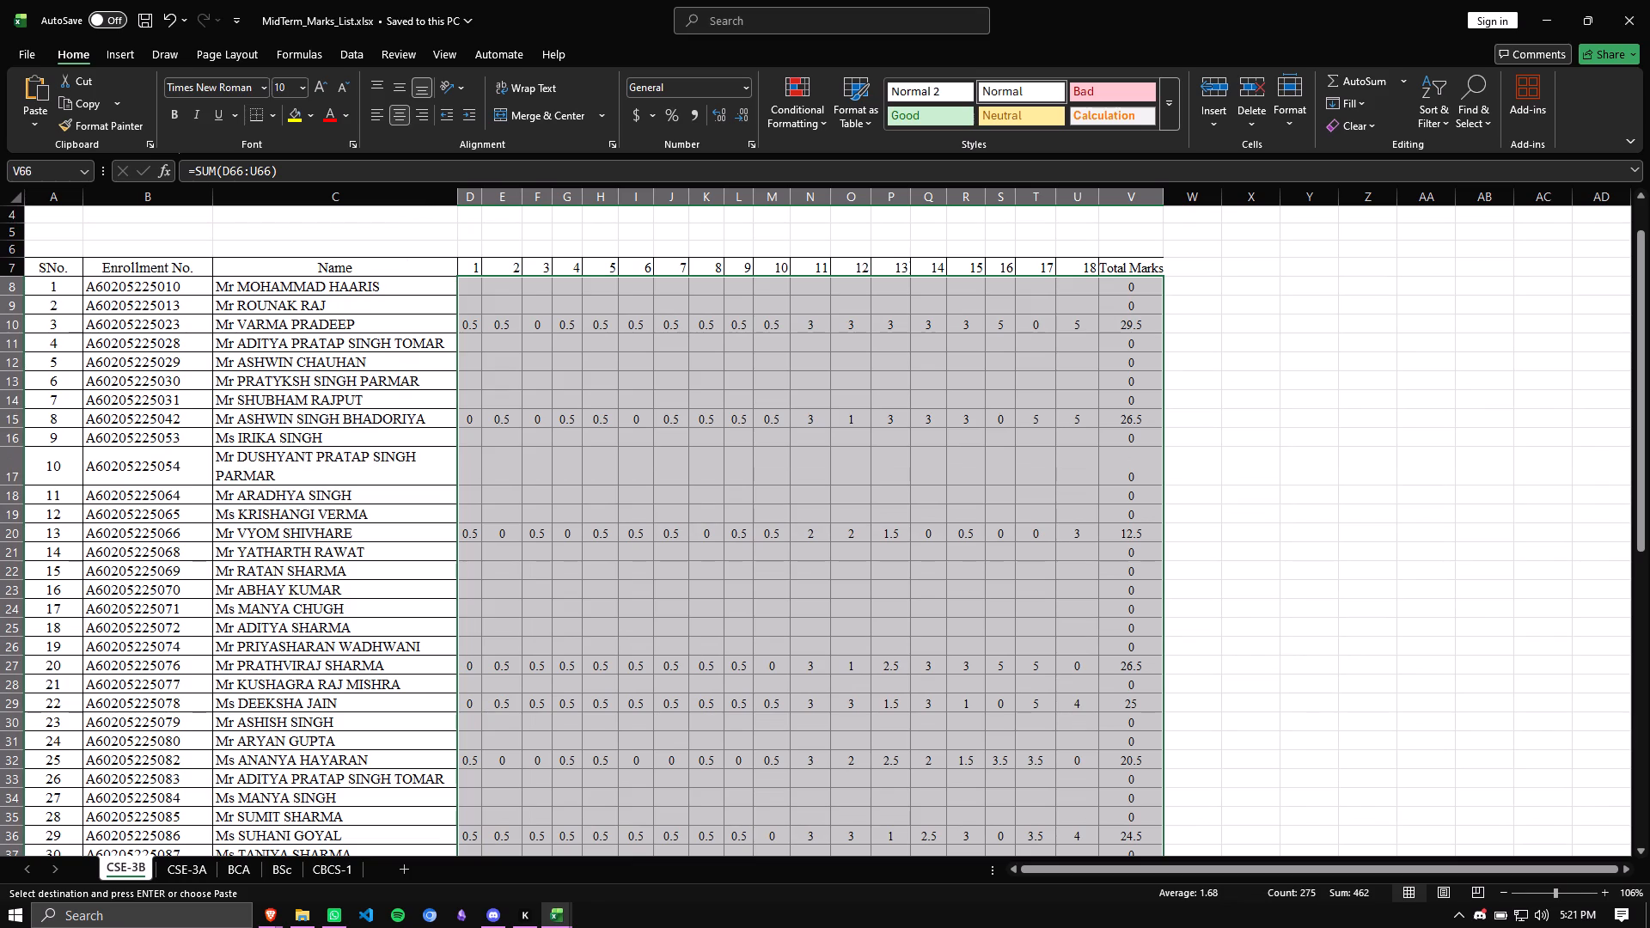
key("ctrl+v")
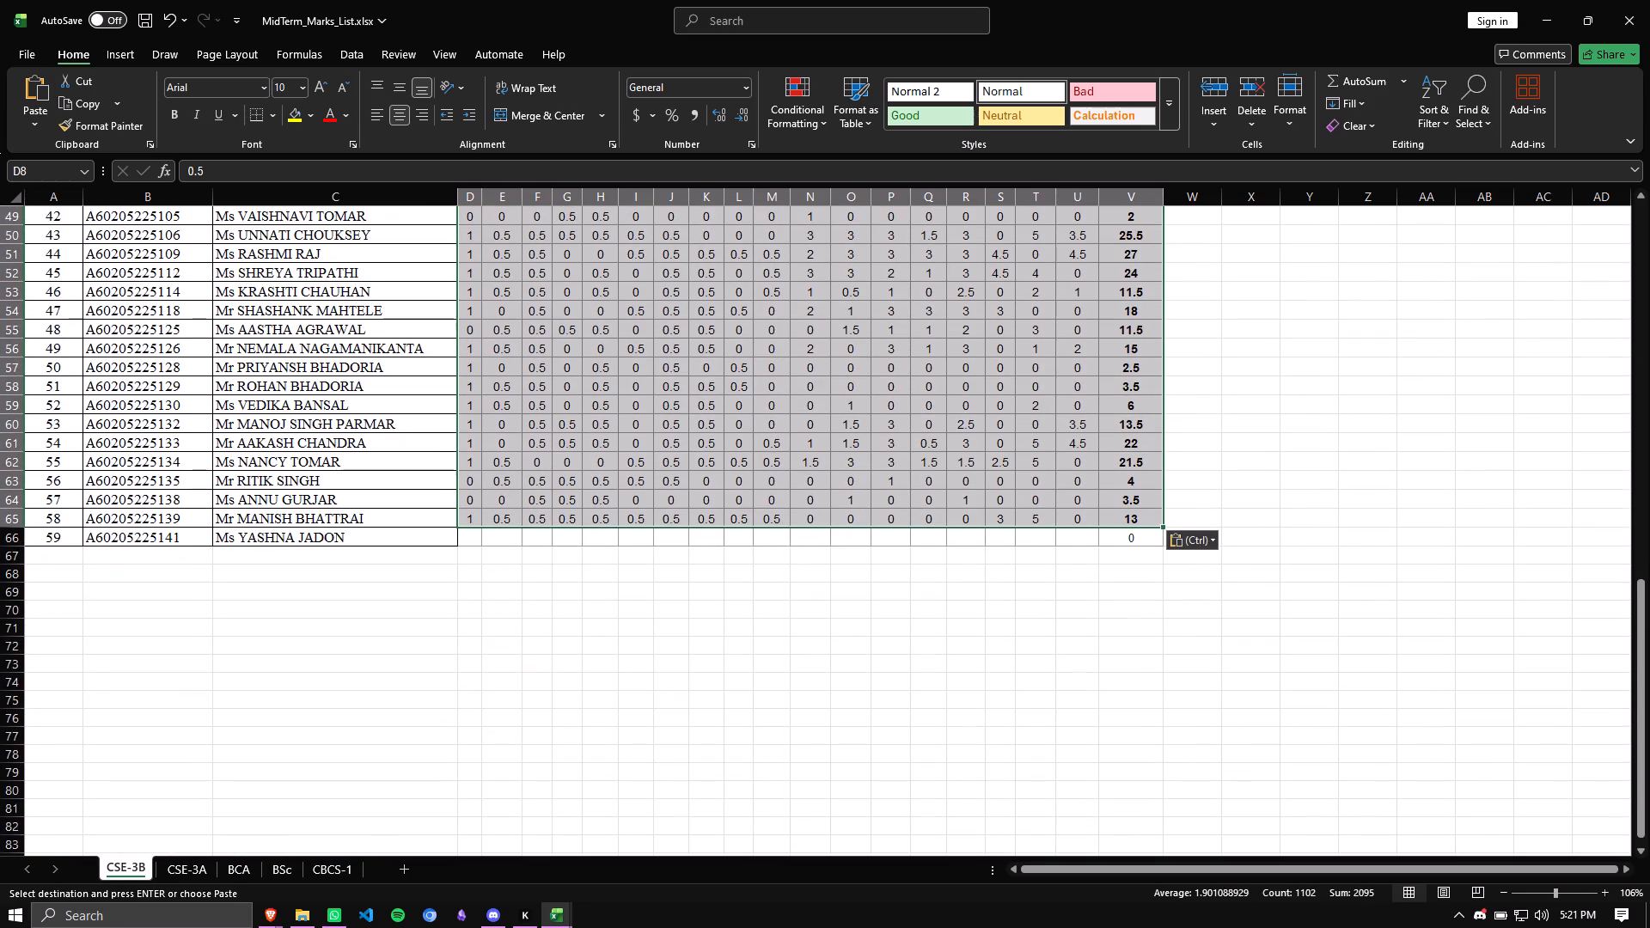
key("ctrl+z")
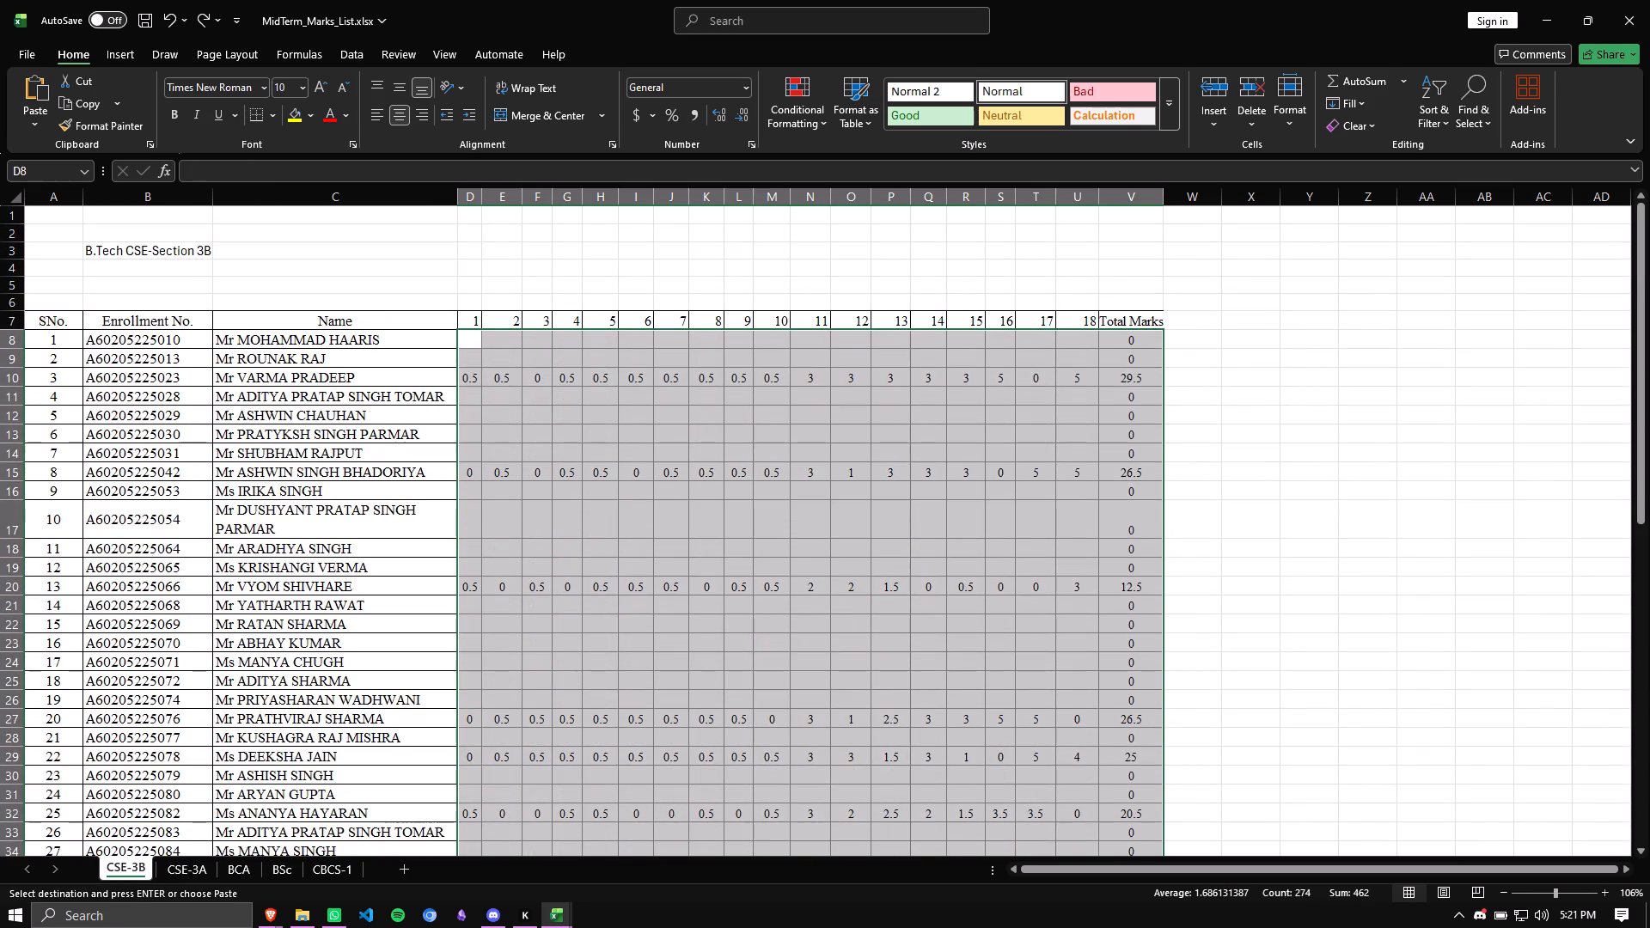
Return to CSE-3B_full_marks.xlsx and copy the marks and totals in D2:V60, including the row for student 59.
key("alt+Tab")
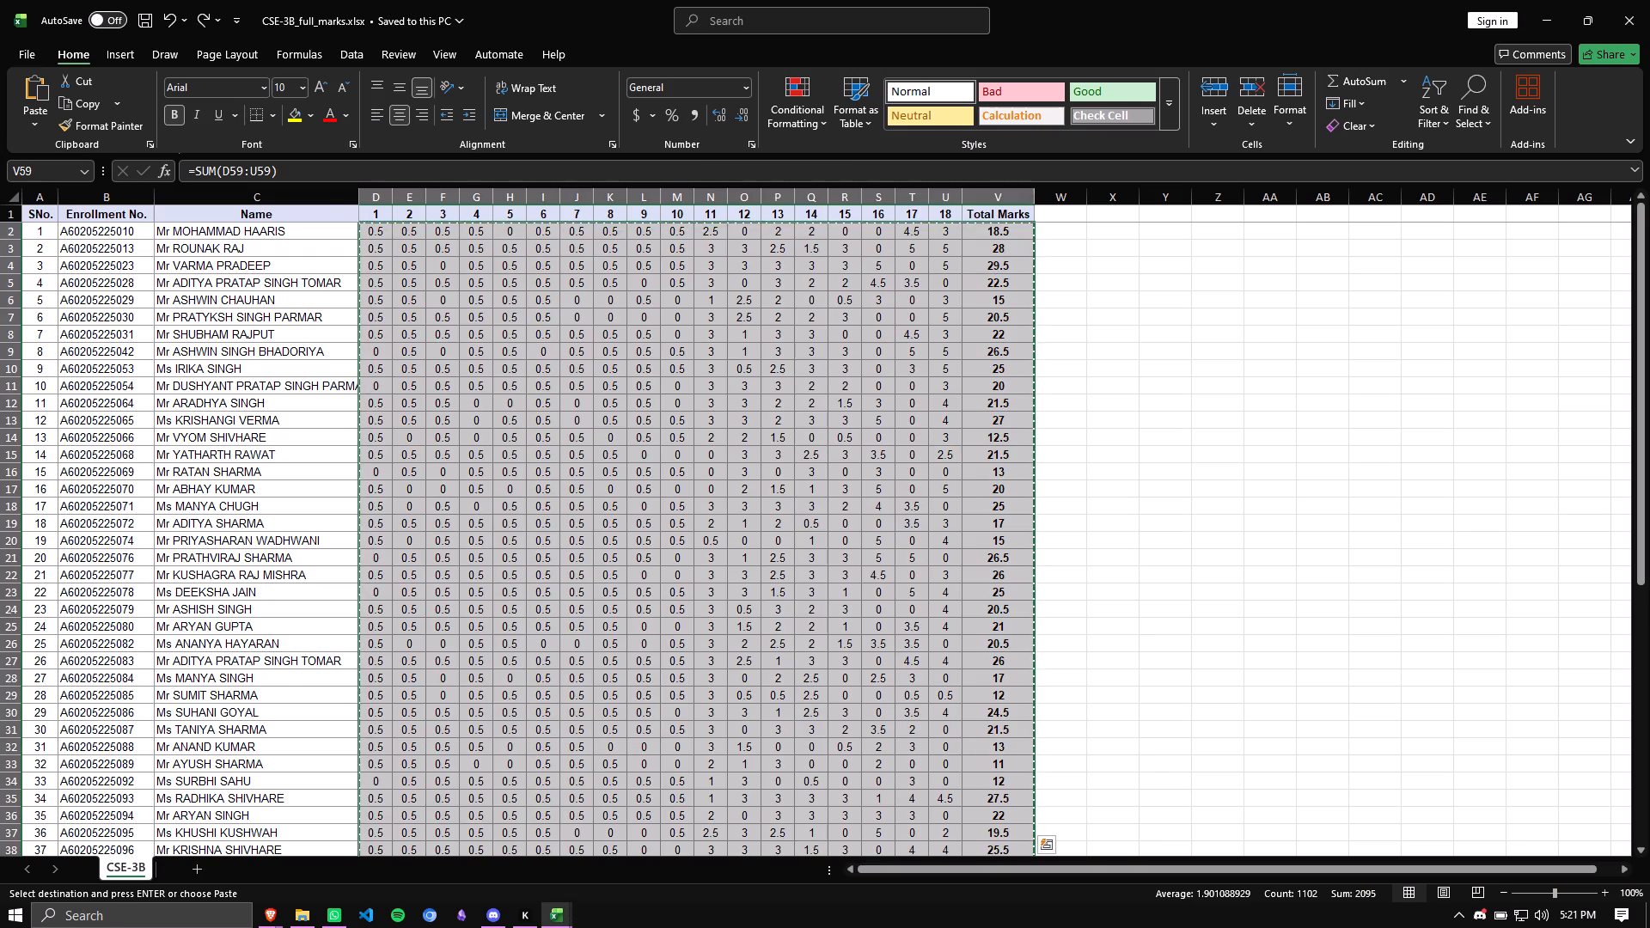
scroll(482, 392, "down", 4)
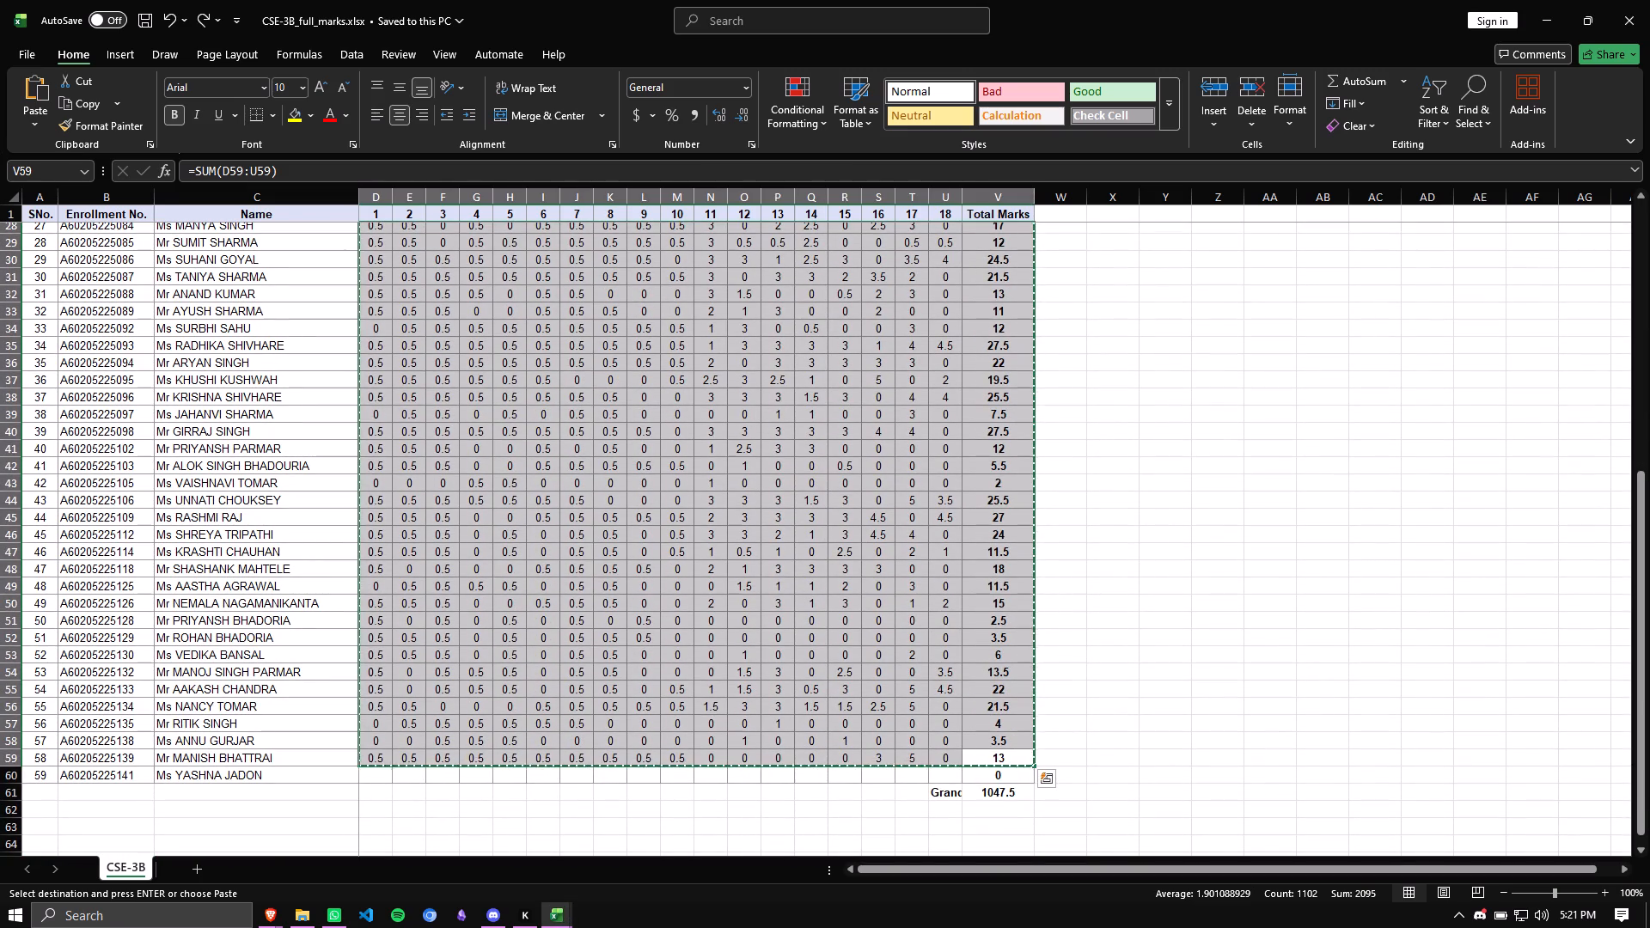
left_click_drag(1013, 779, 492, 250)
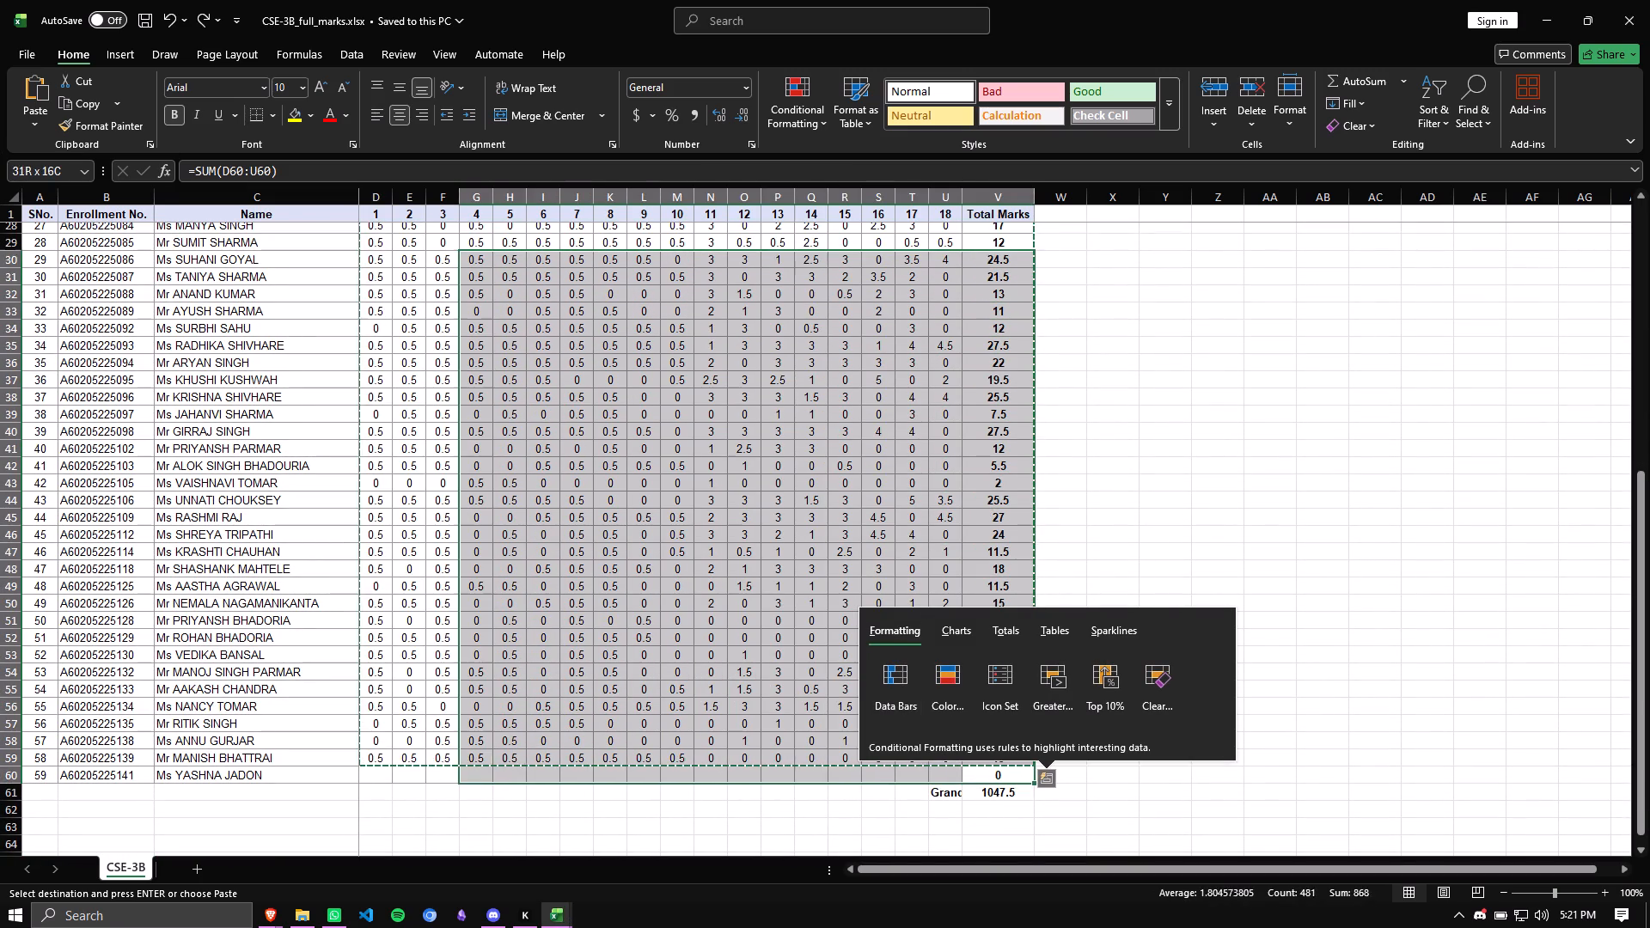
left_click_drag(492, 250, 494, 160)
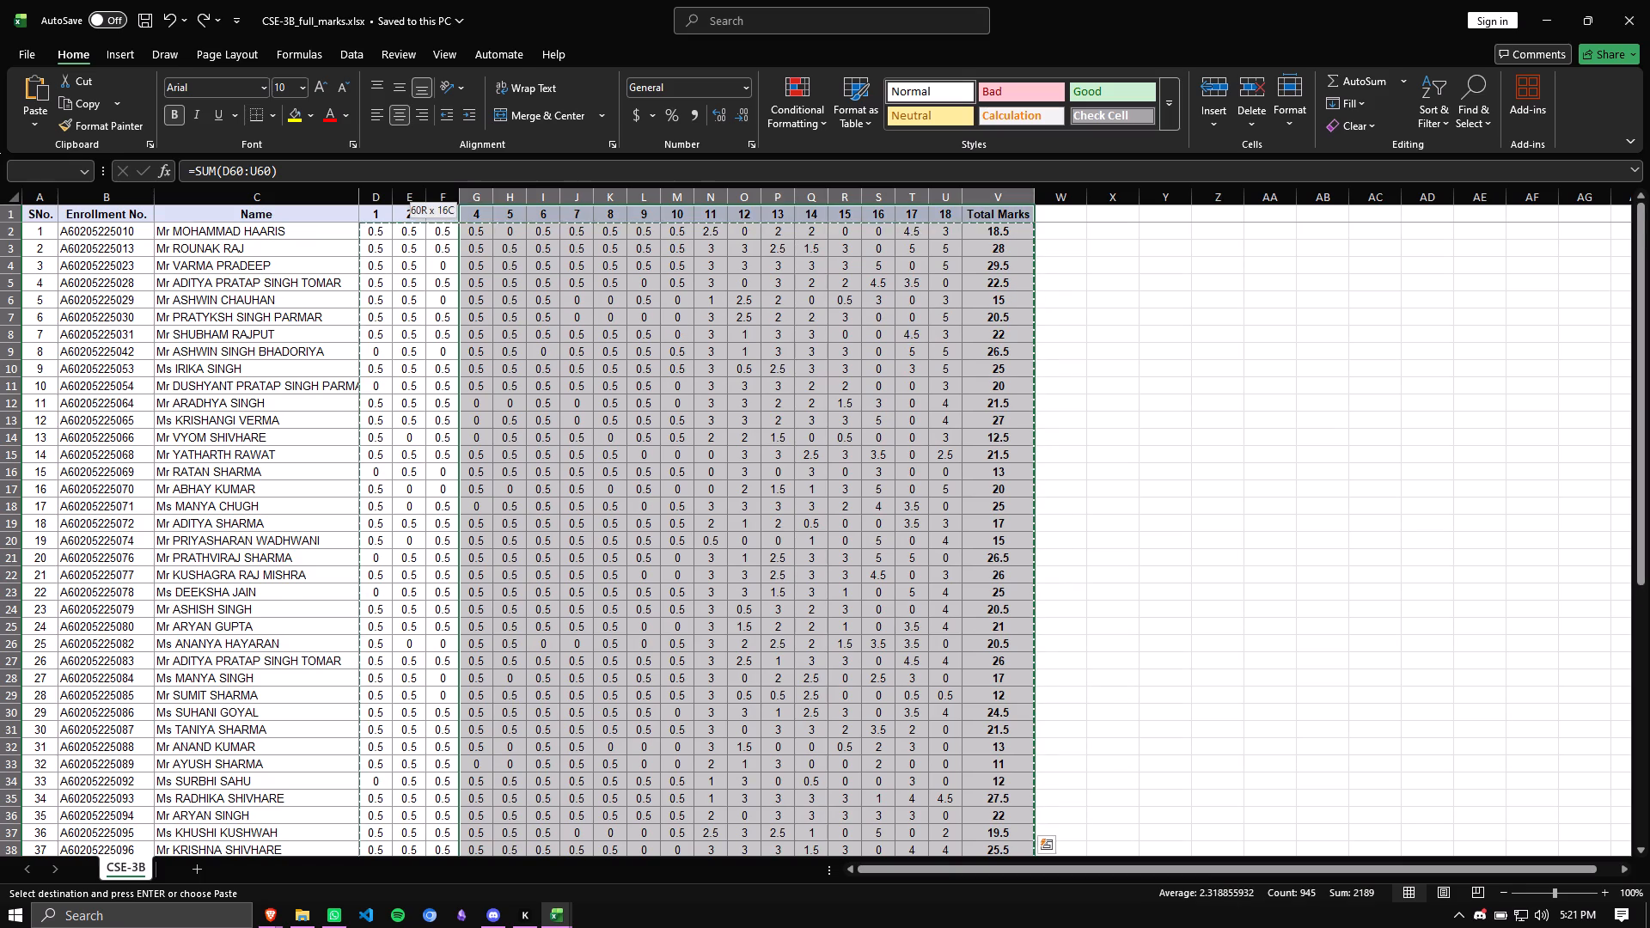
left_click_drag(494, 160, 346, 234)
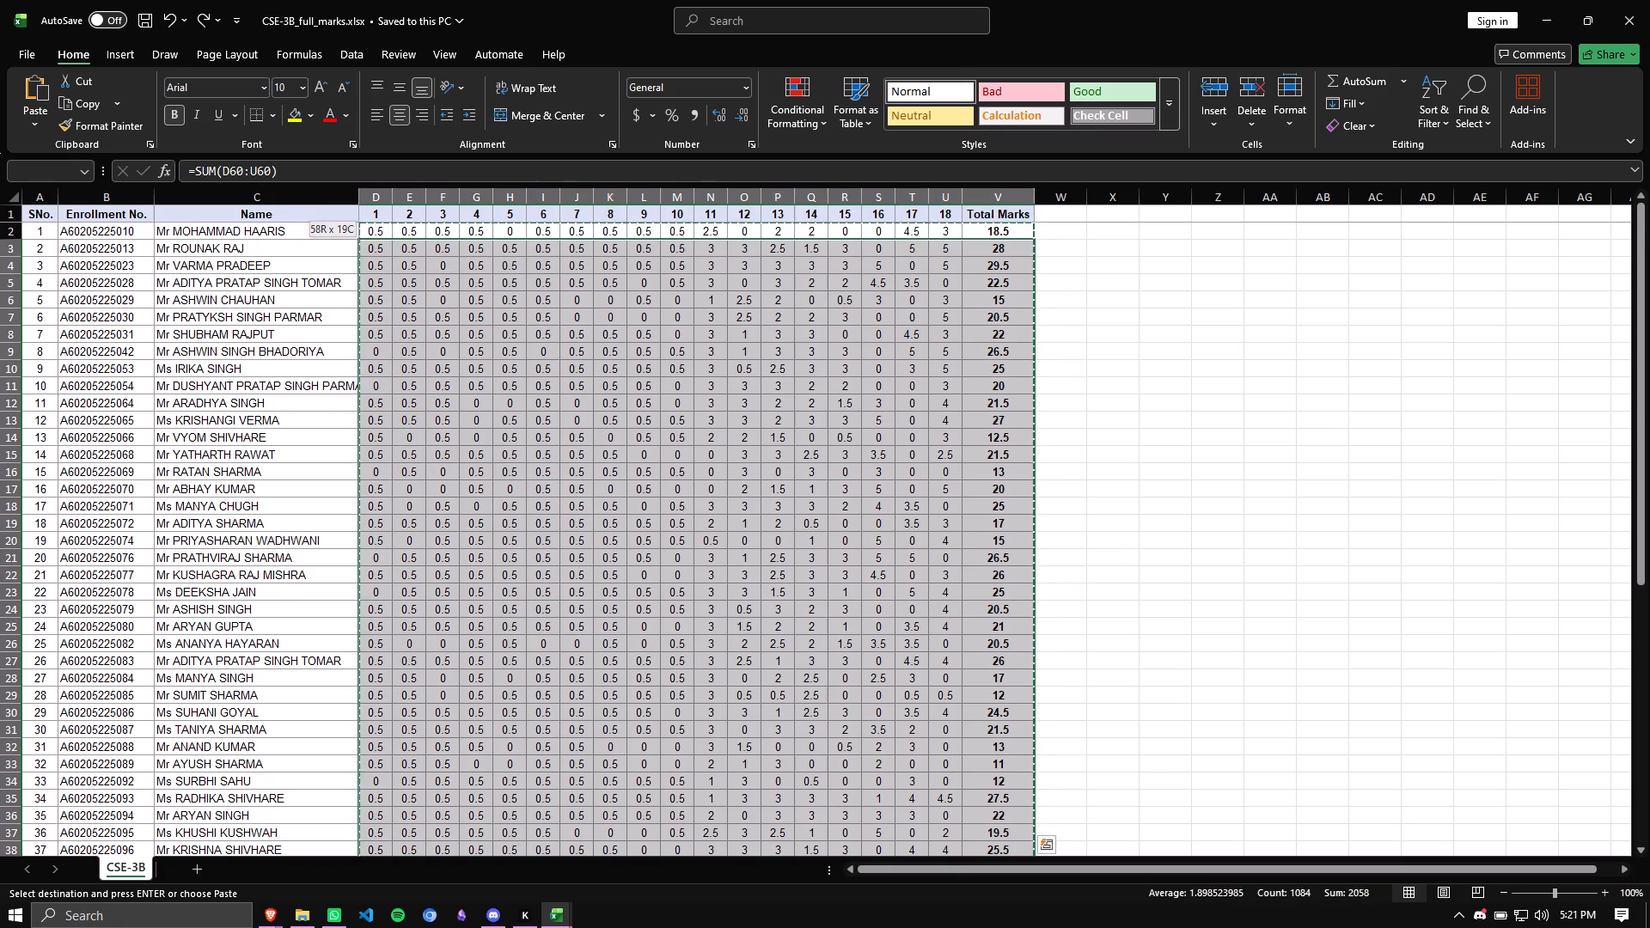
left_click_drag(346, 234, 376, 238)
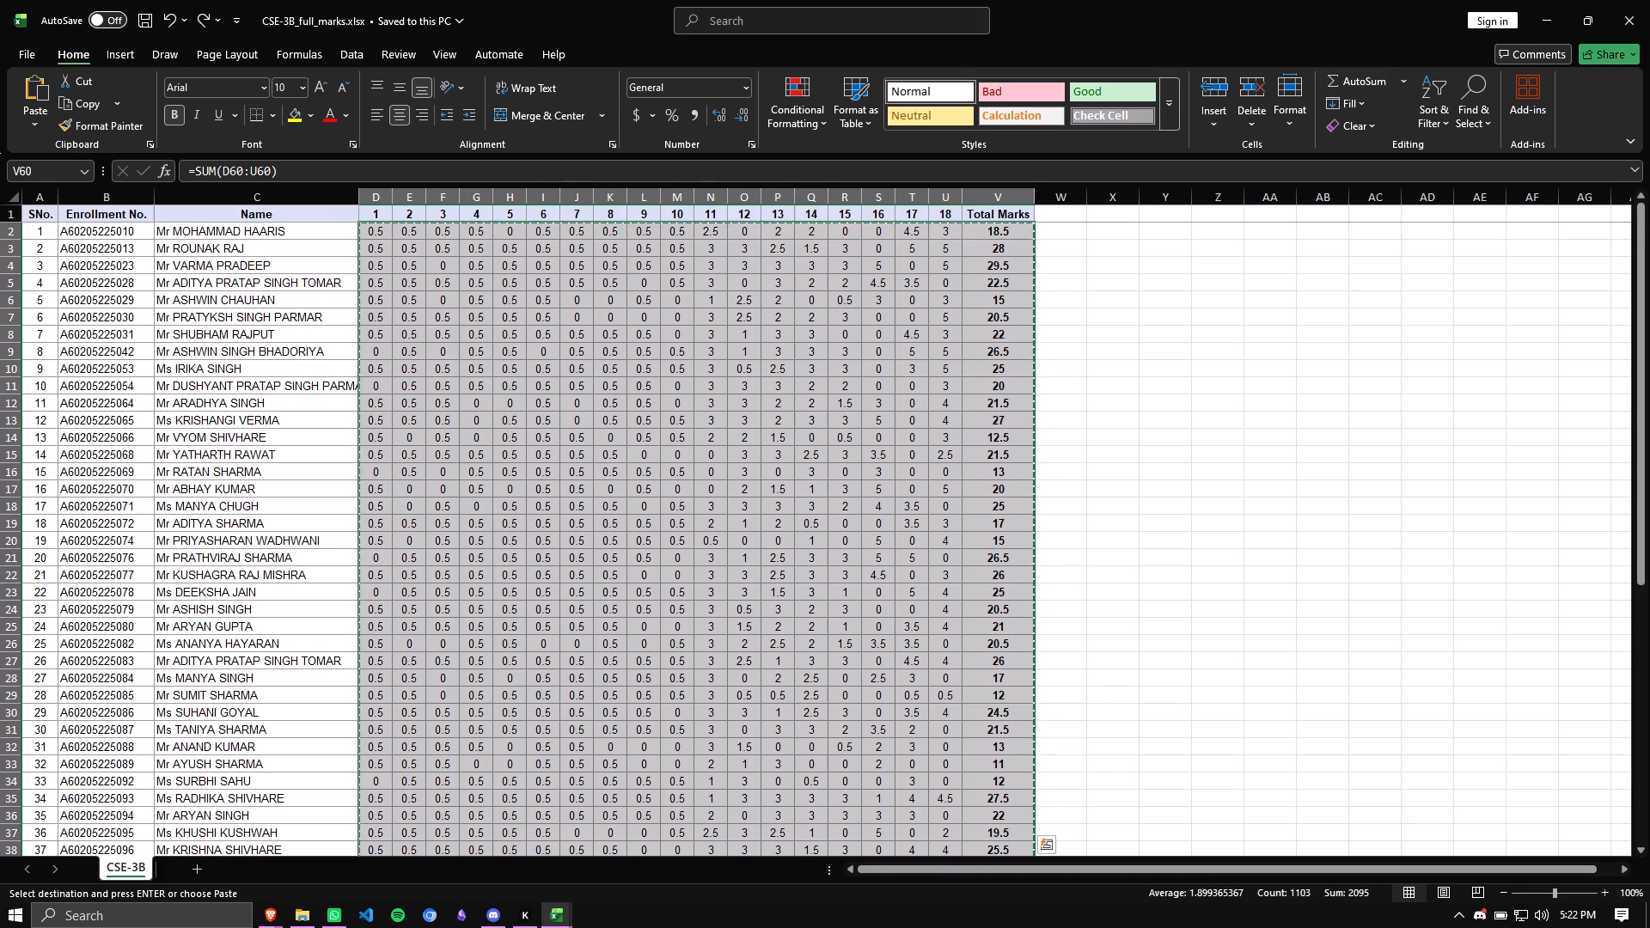
key("ctrl+c")
Switch to MidTerm_Marks_List.xlsx, select D8:V66 on the CSE-3B sheet and try to paste the copied marks there.
key("alt+Tab")
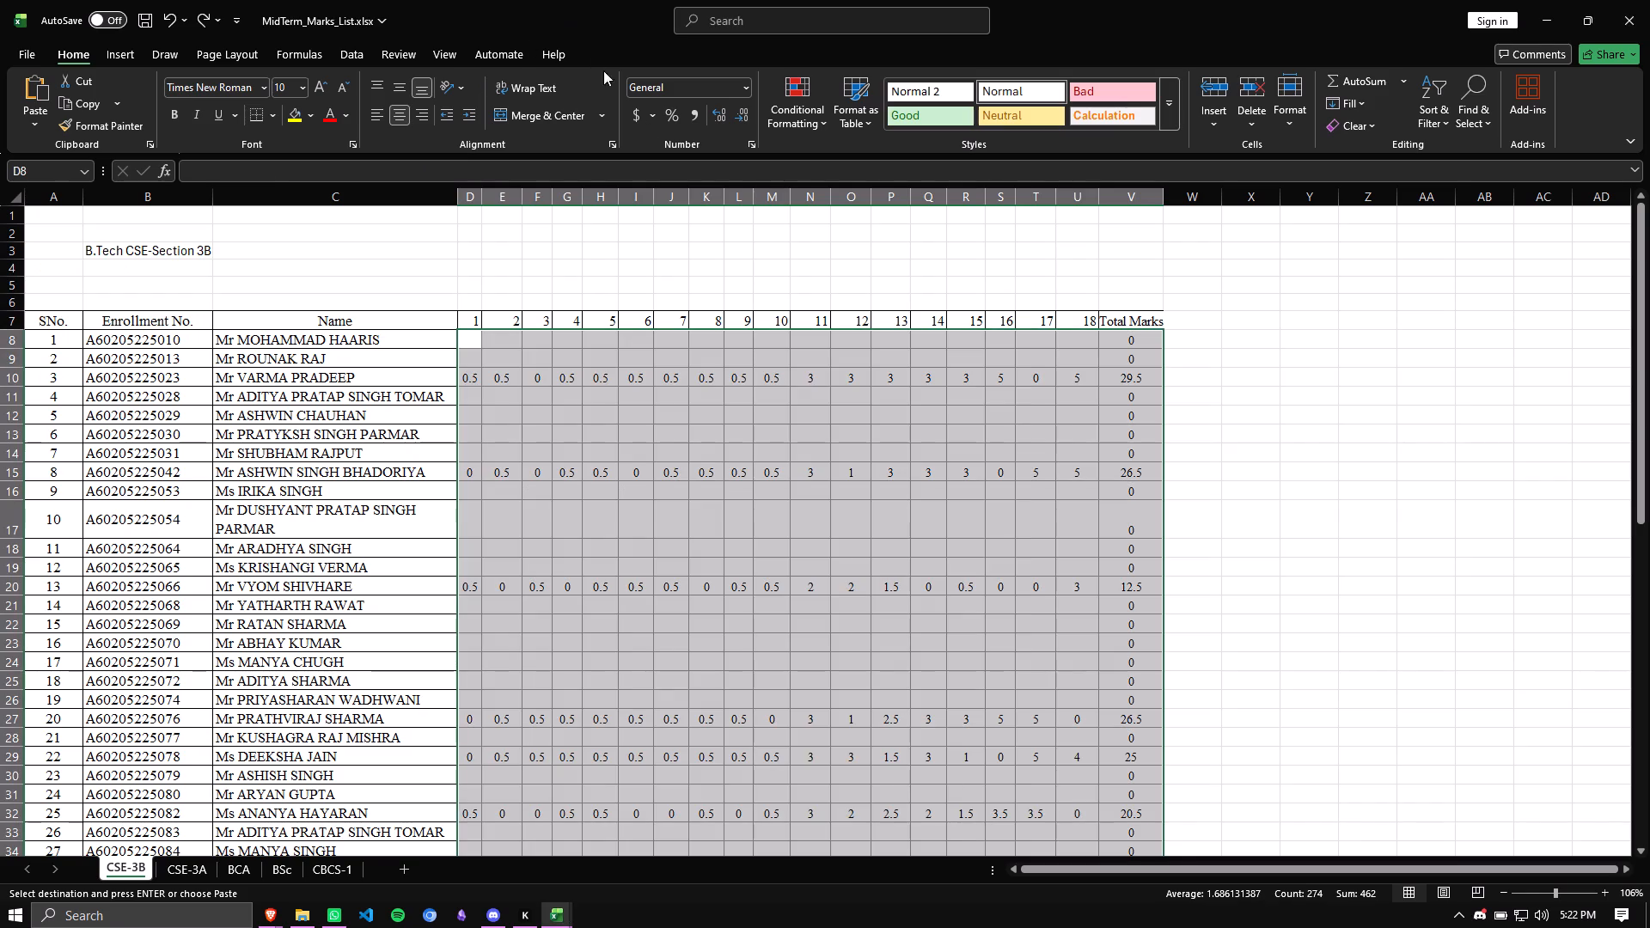
scroll(602, 490, "down", 3)
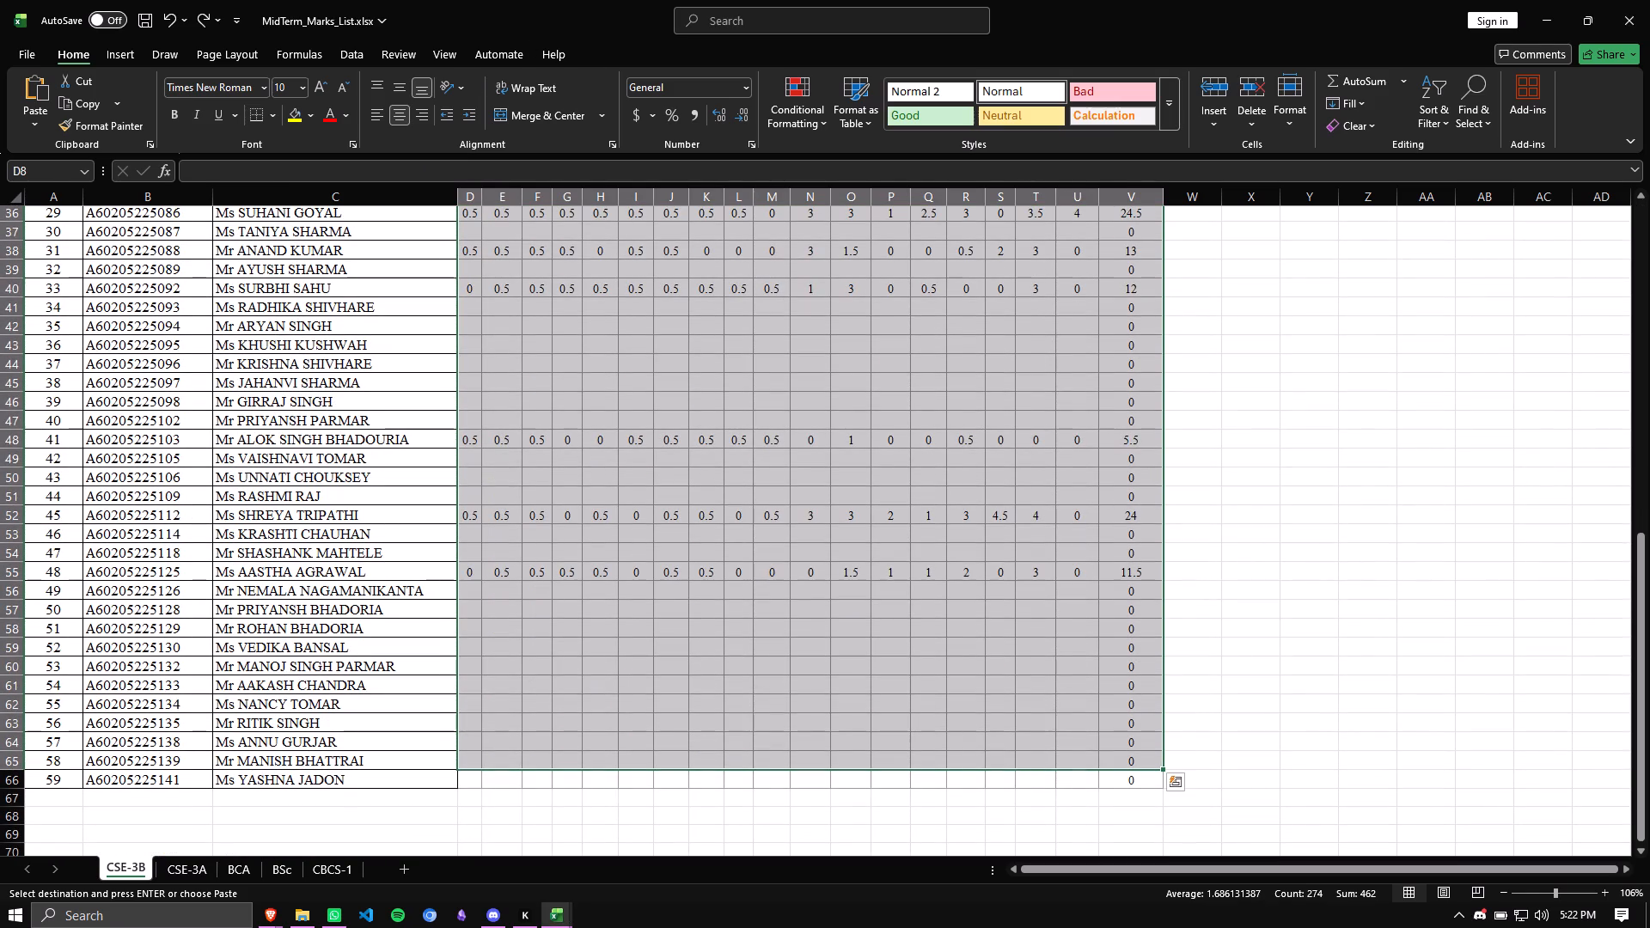
left_click(1113, 774)
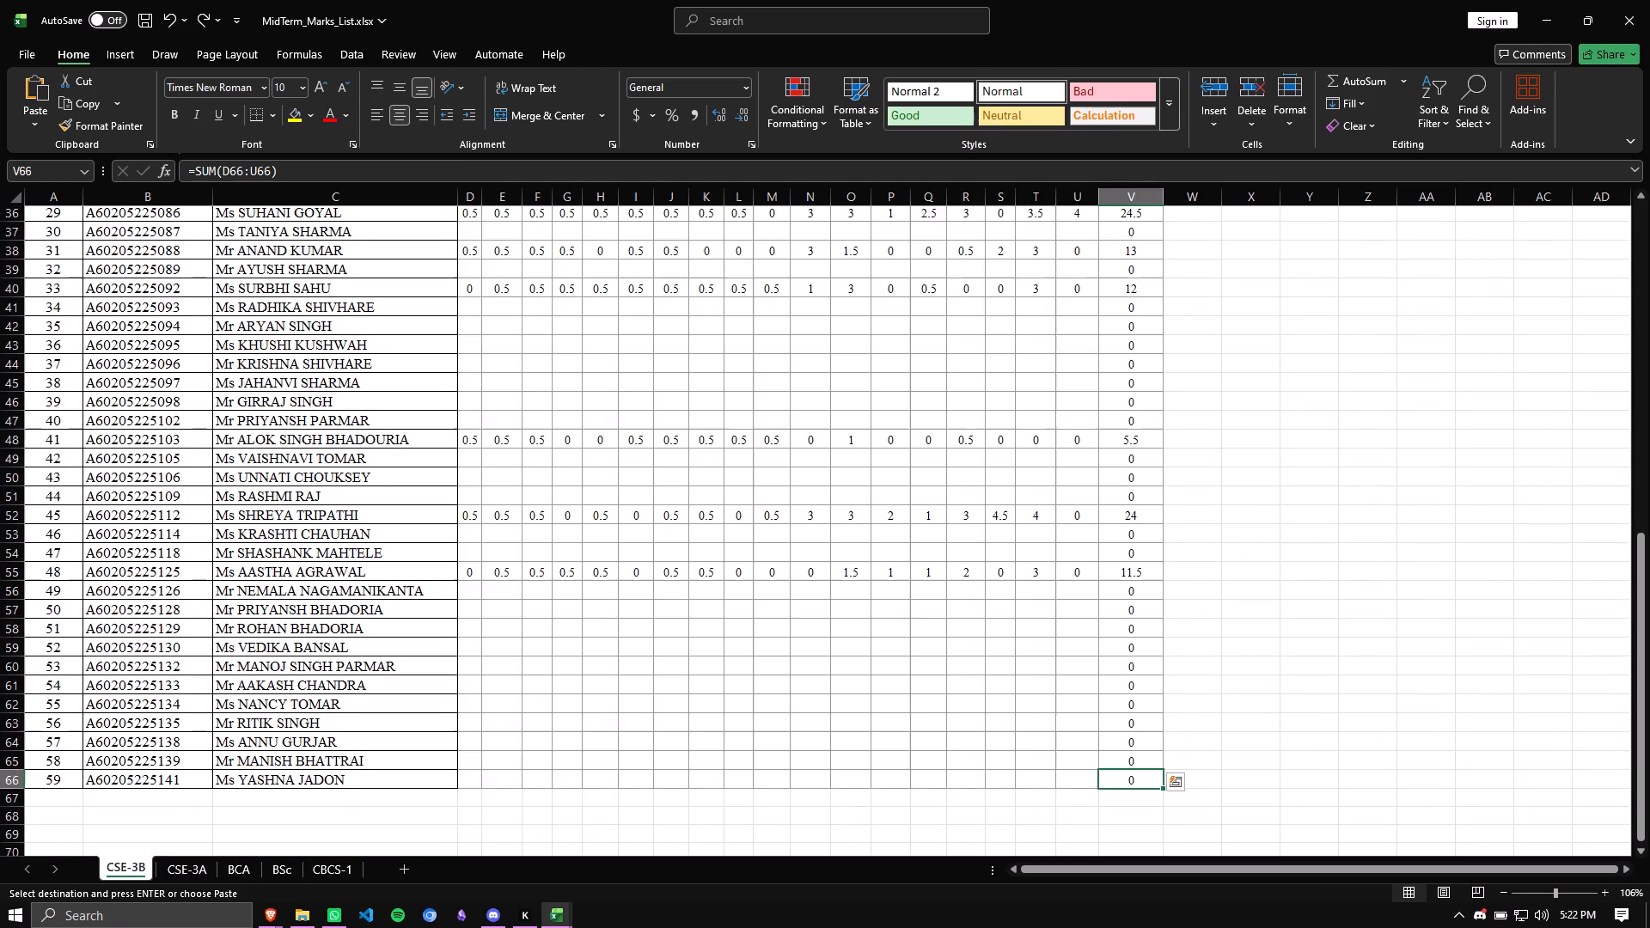
left_click_drag(1113, 774, 1103, 737)
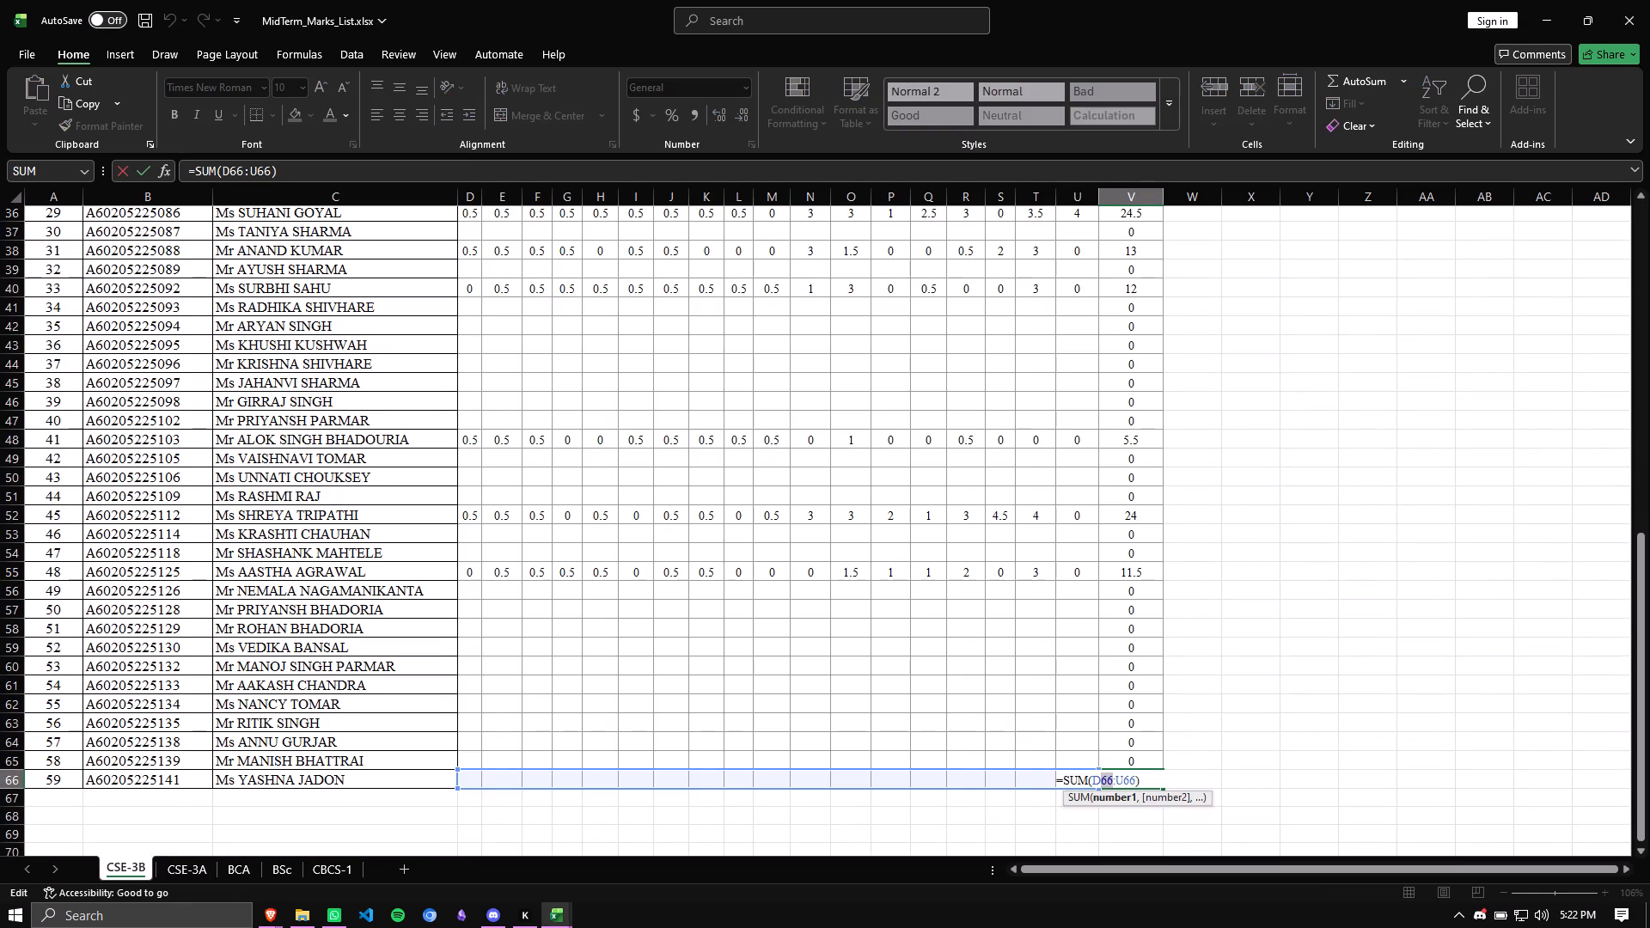
left_click(1139, 779)
left_click(1234, 738)
left_click_drag(1138, 786, 965, 574)
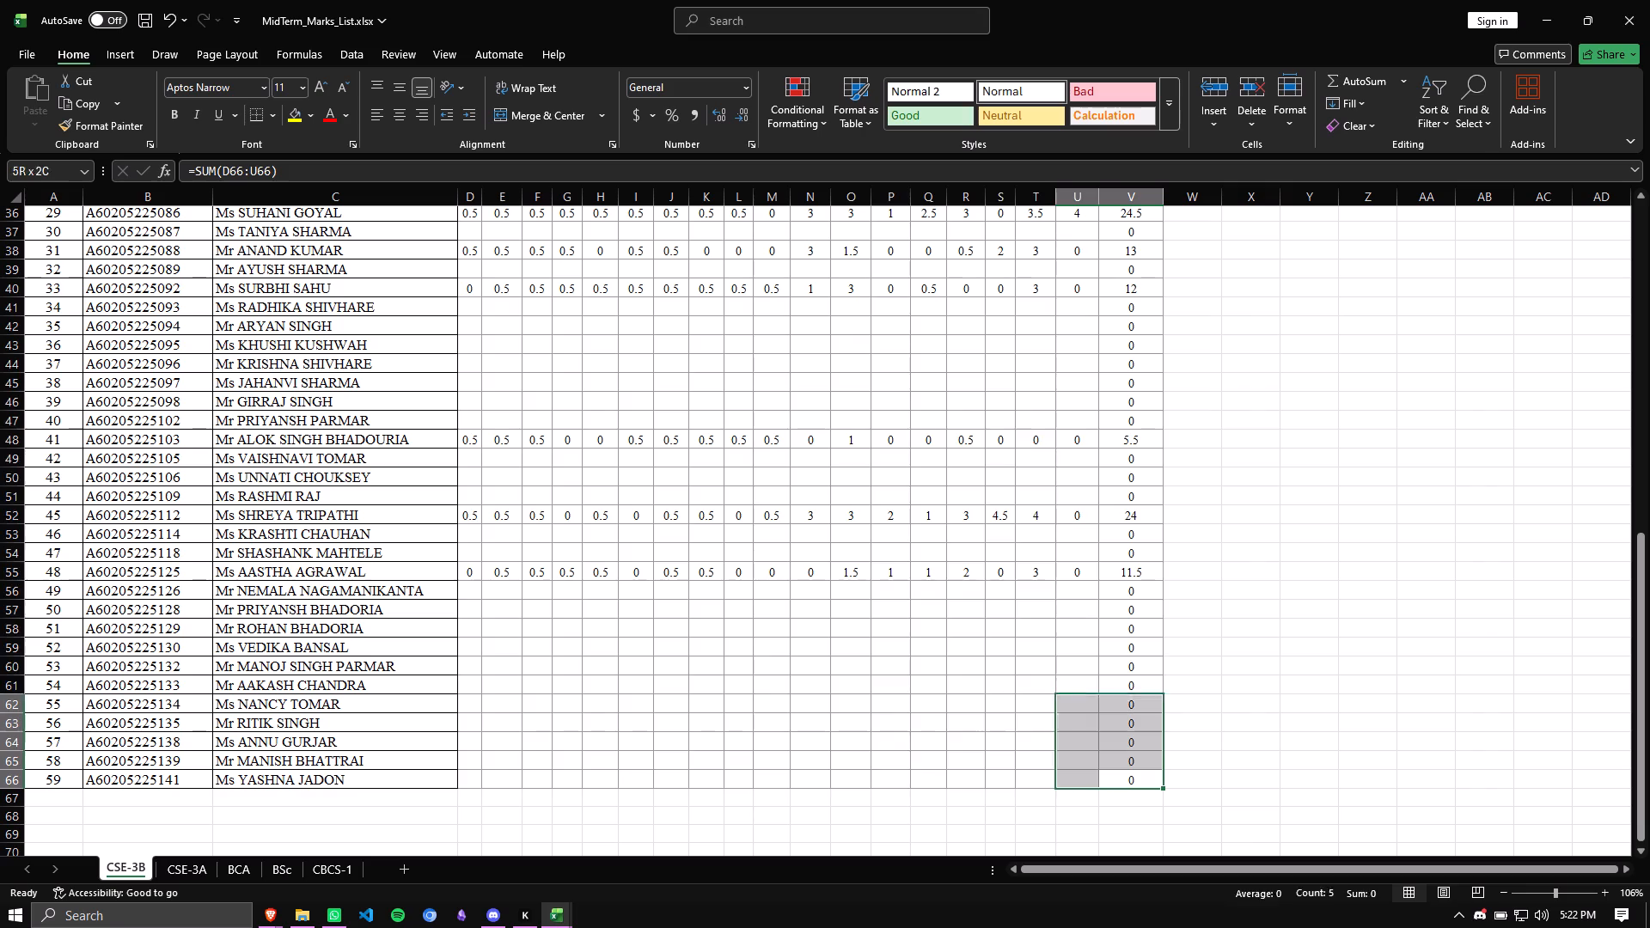
left_click_drag(965, 574, 602, 141)
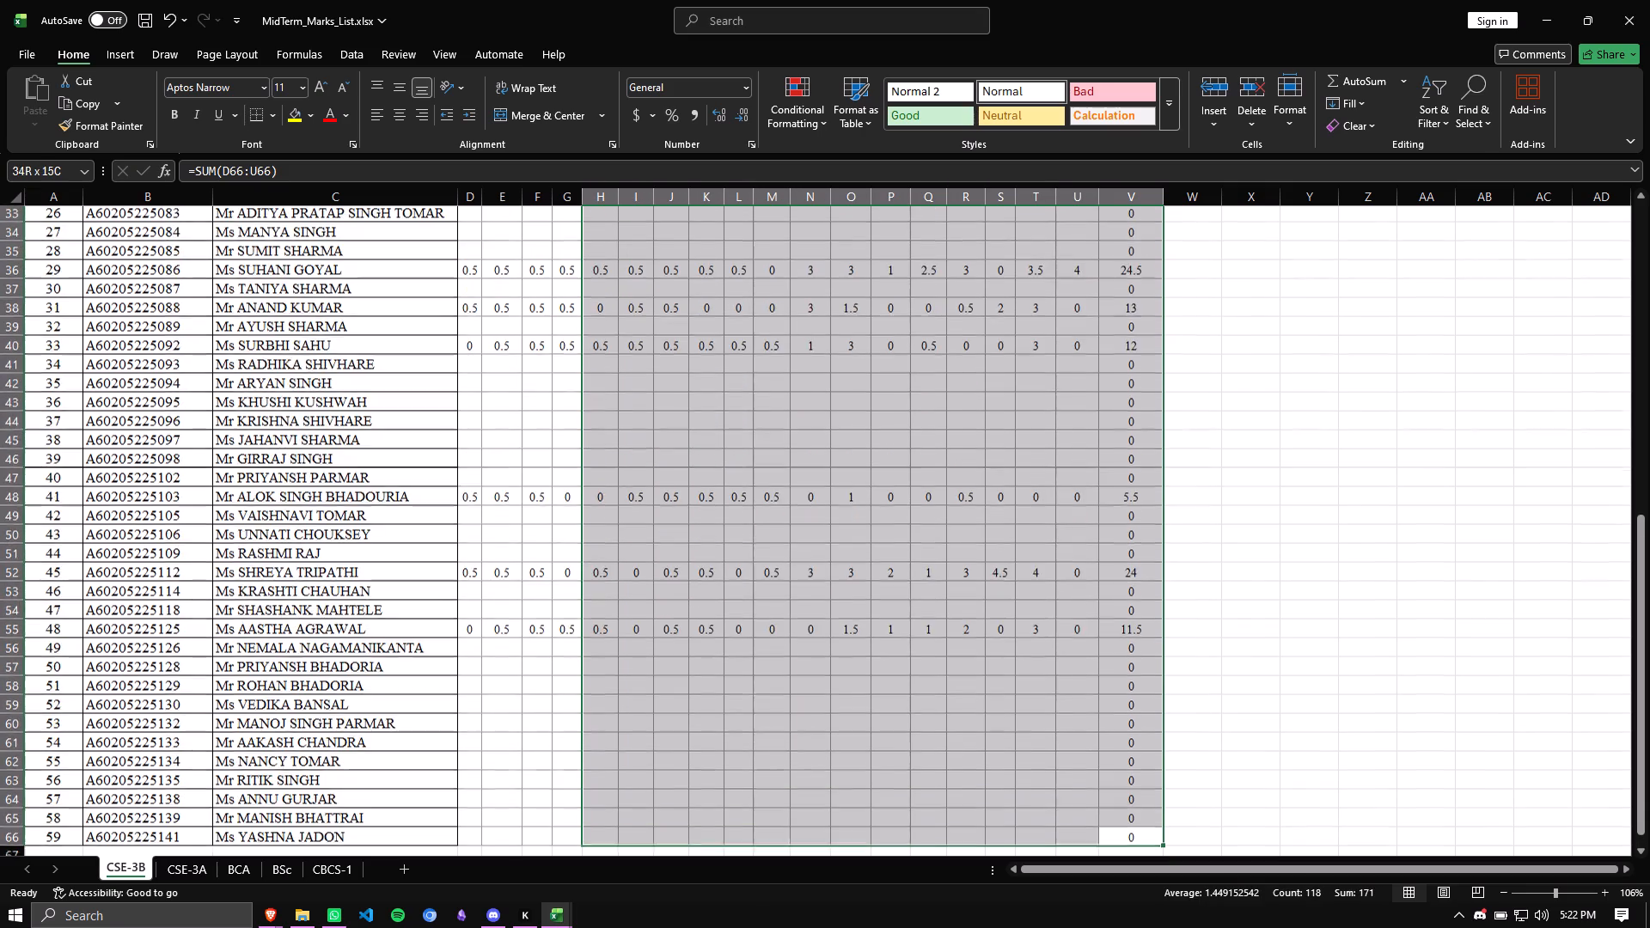
left_click_drag(602, 141, 438, 192)
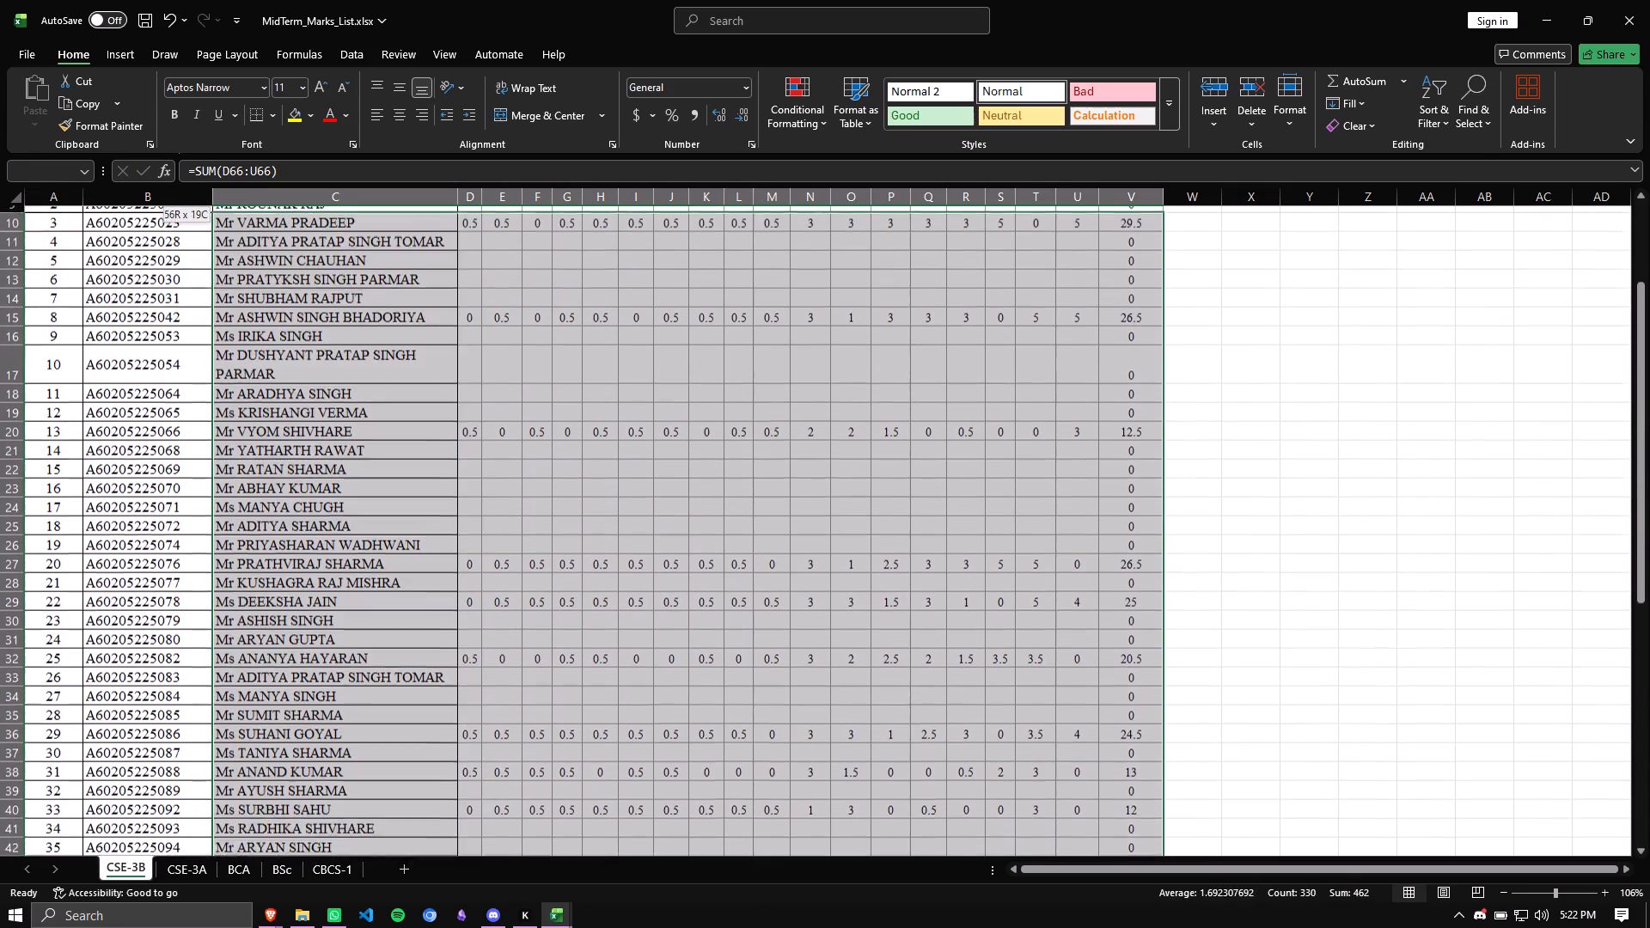
left_click_drag(438, 192, 502, 205)
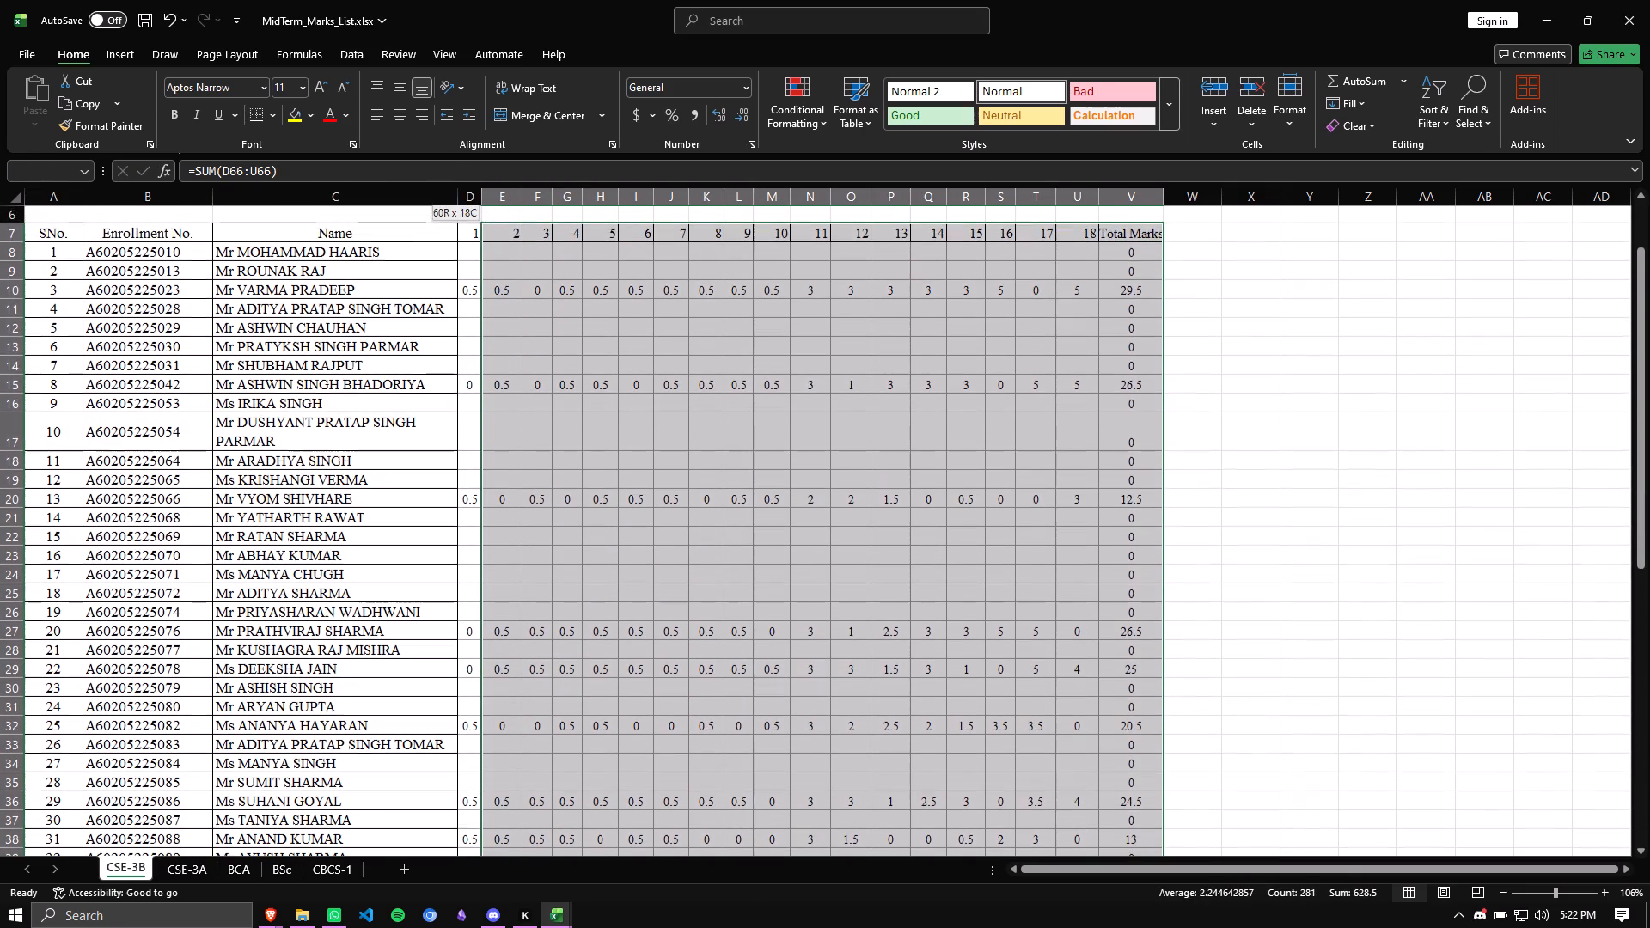
left_click_drag(502, 205, 475, 250)
key("ctrl+v")
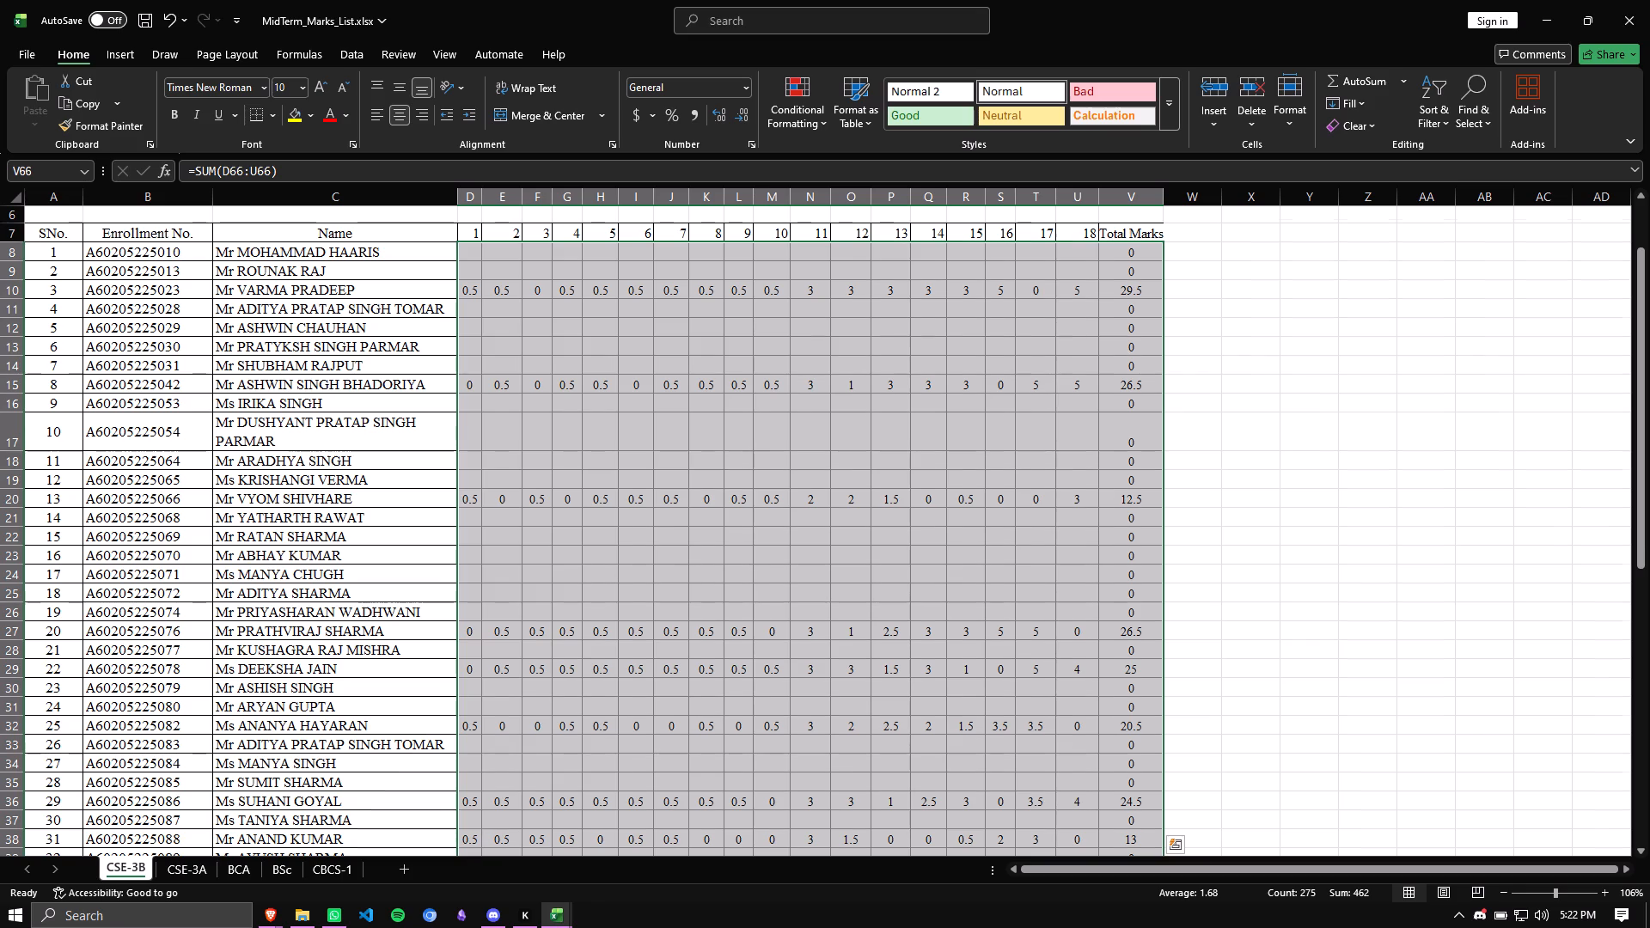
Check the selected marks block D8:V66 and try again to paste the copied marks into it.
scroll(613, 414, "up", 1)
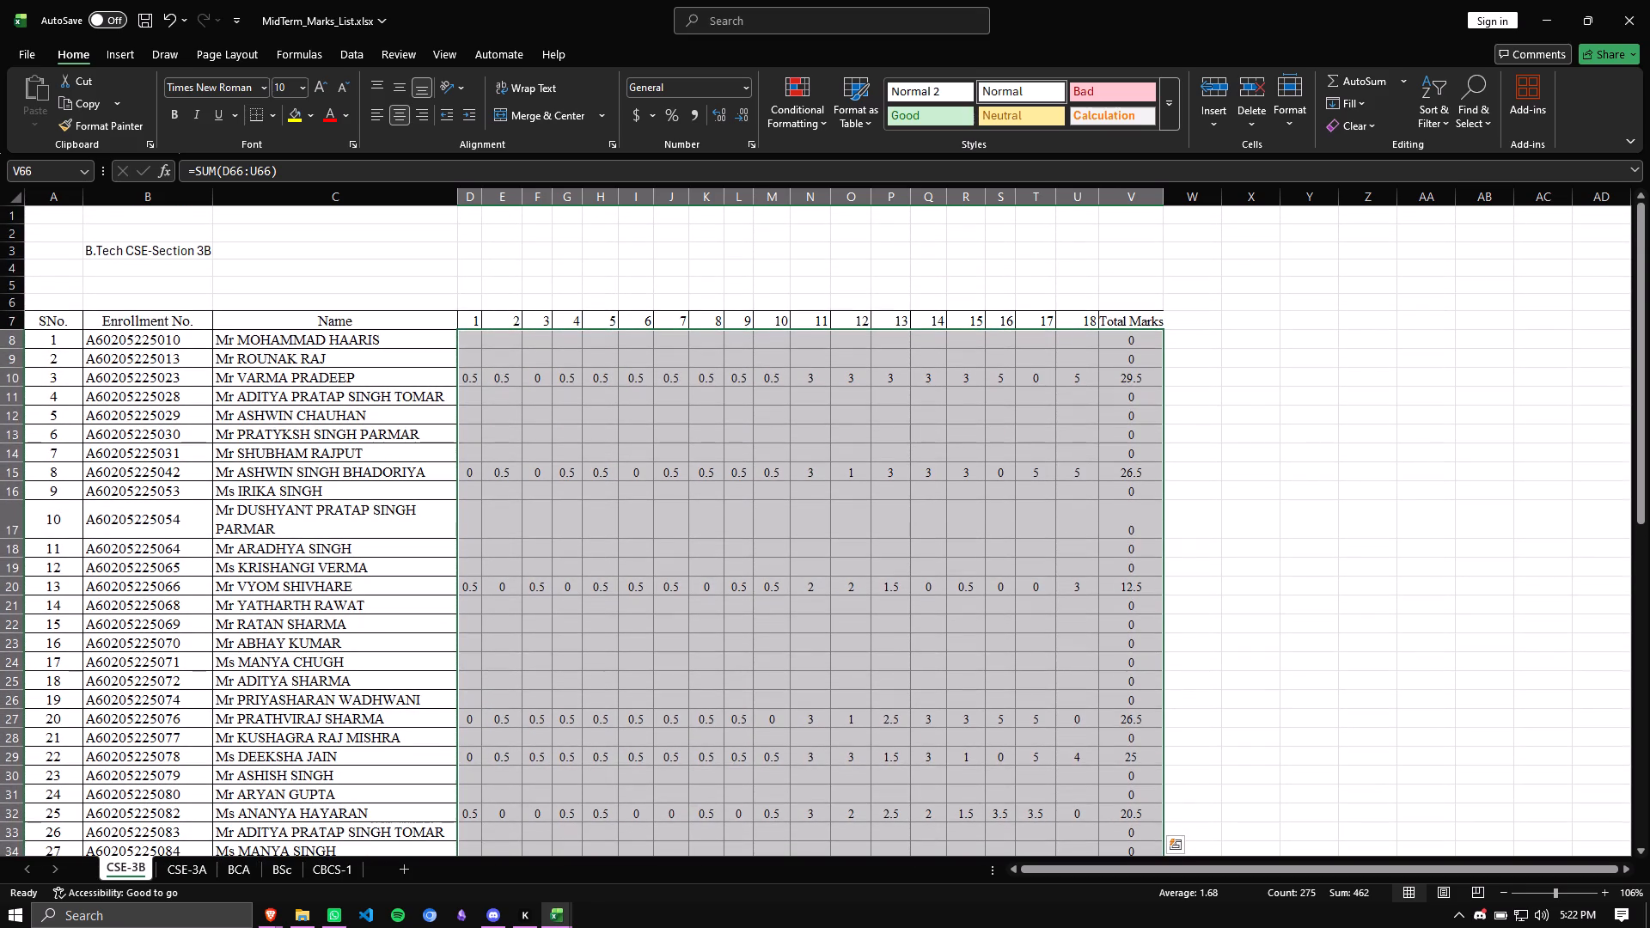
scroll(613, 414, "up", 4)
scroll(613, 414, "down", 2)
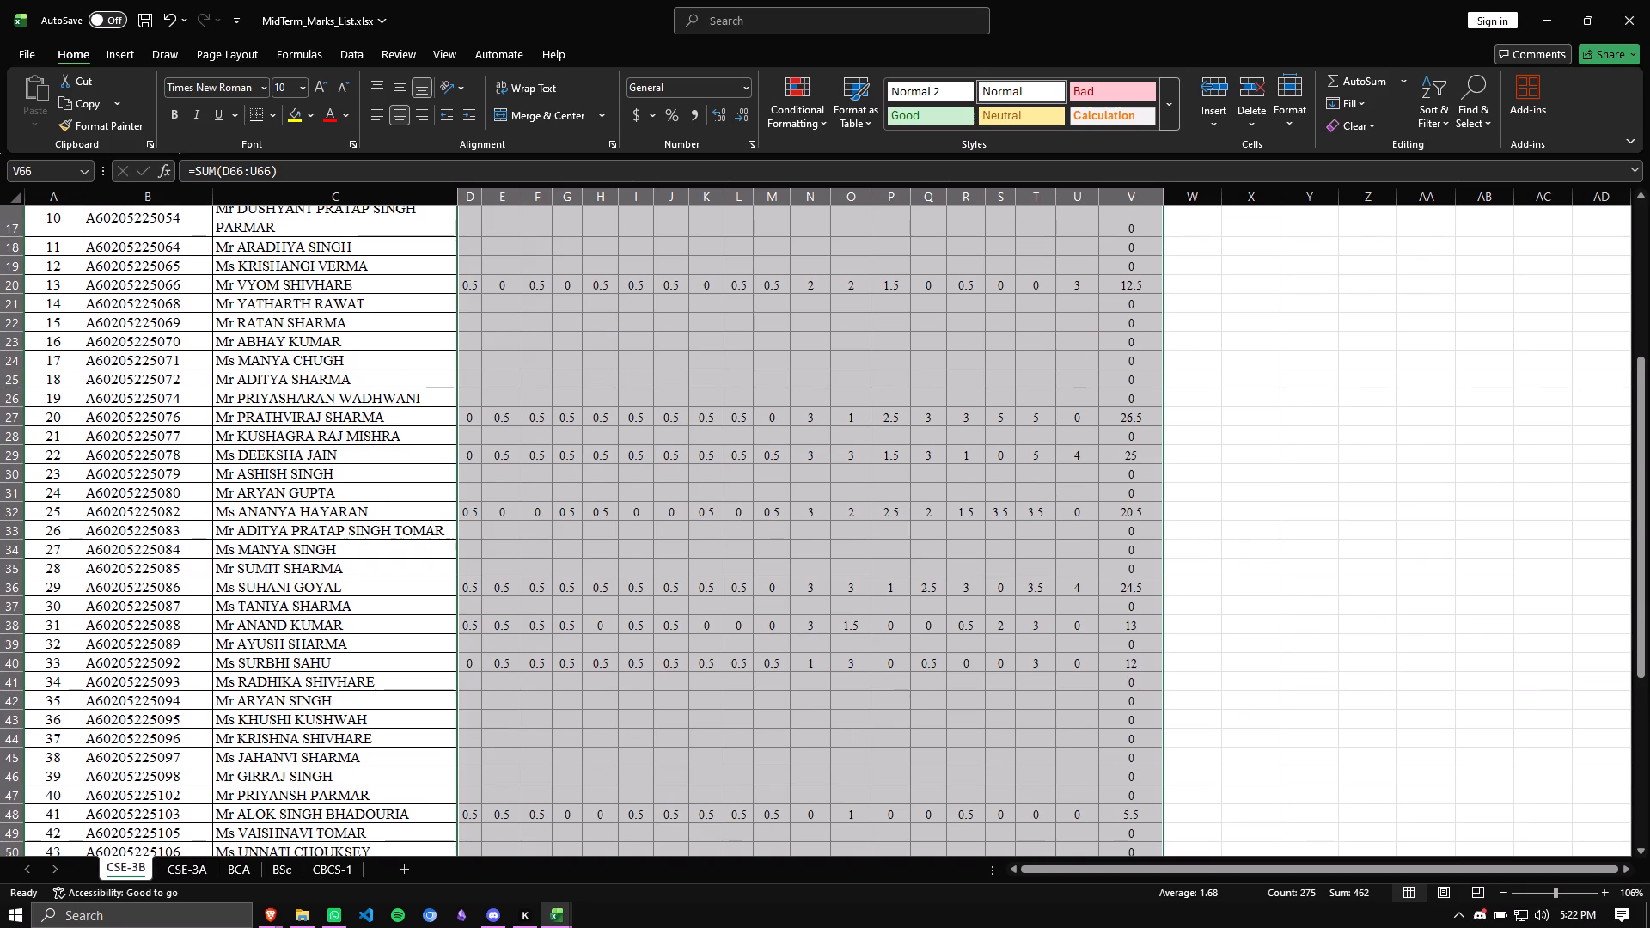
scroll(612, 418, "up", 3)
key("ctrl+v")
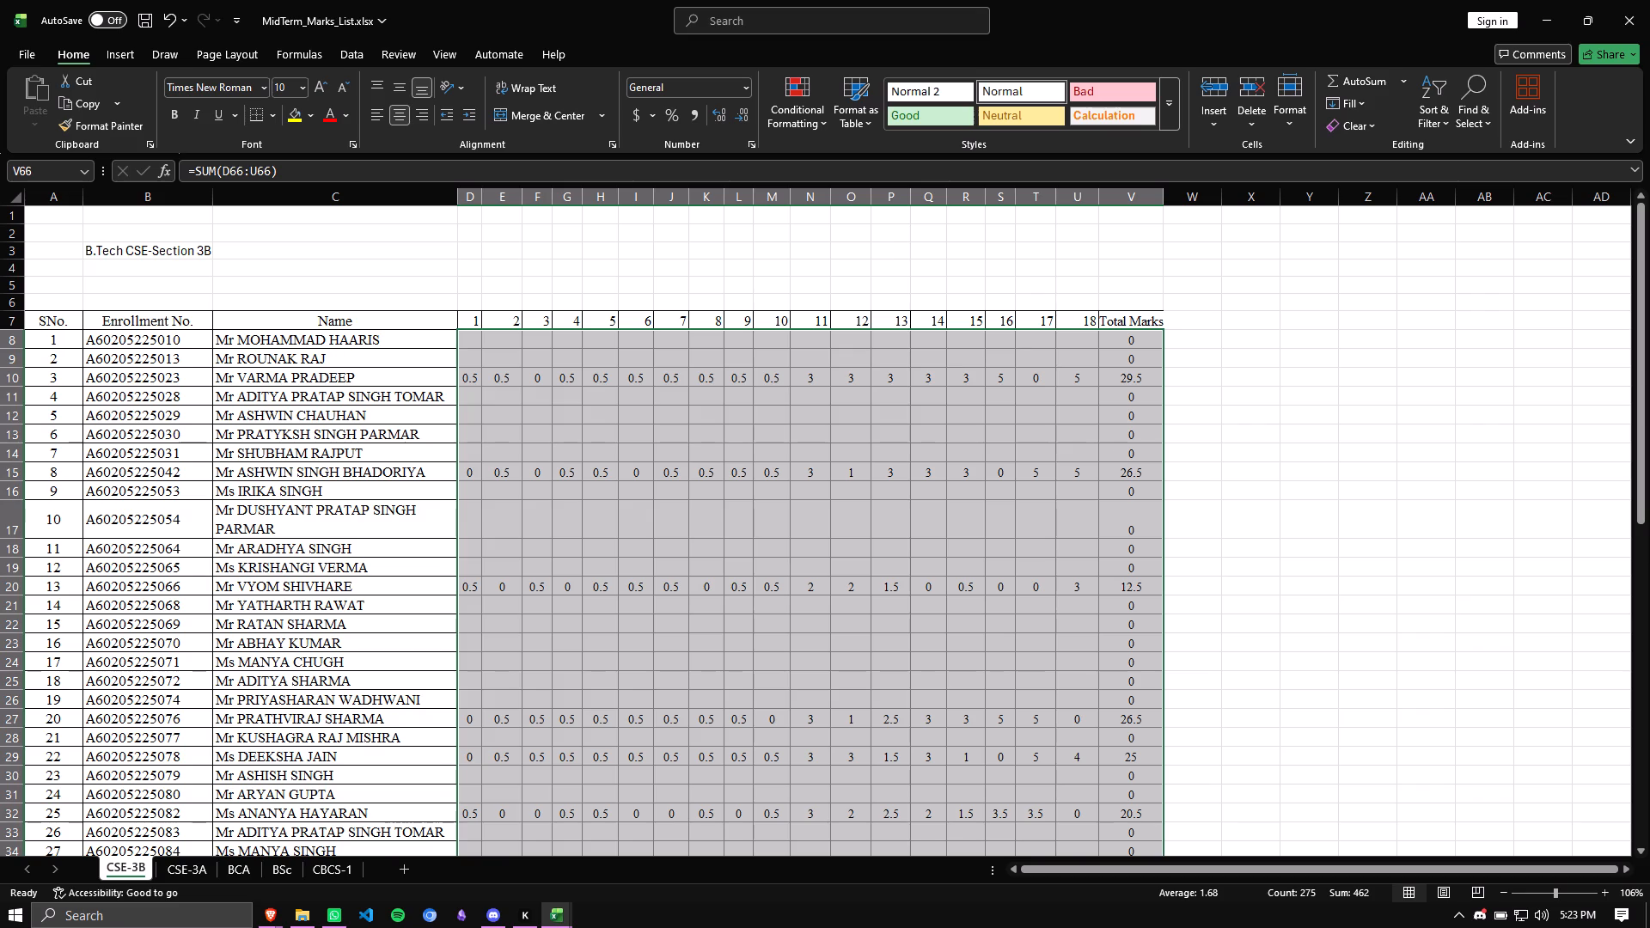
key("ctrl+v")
Return to CSE-3B_full_marks.xlsx, reselect the marks and totals in D2:V60, excluding the grand total row, and copy them.
key("alt+Tab")
scroll(544, 385, "up", 2)
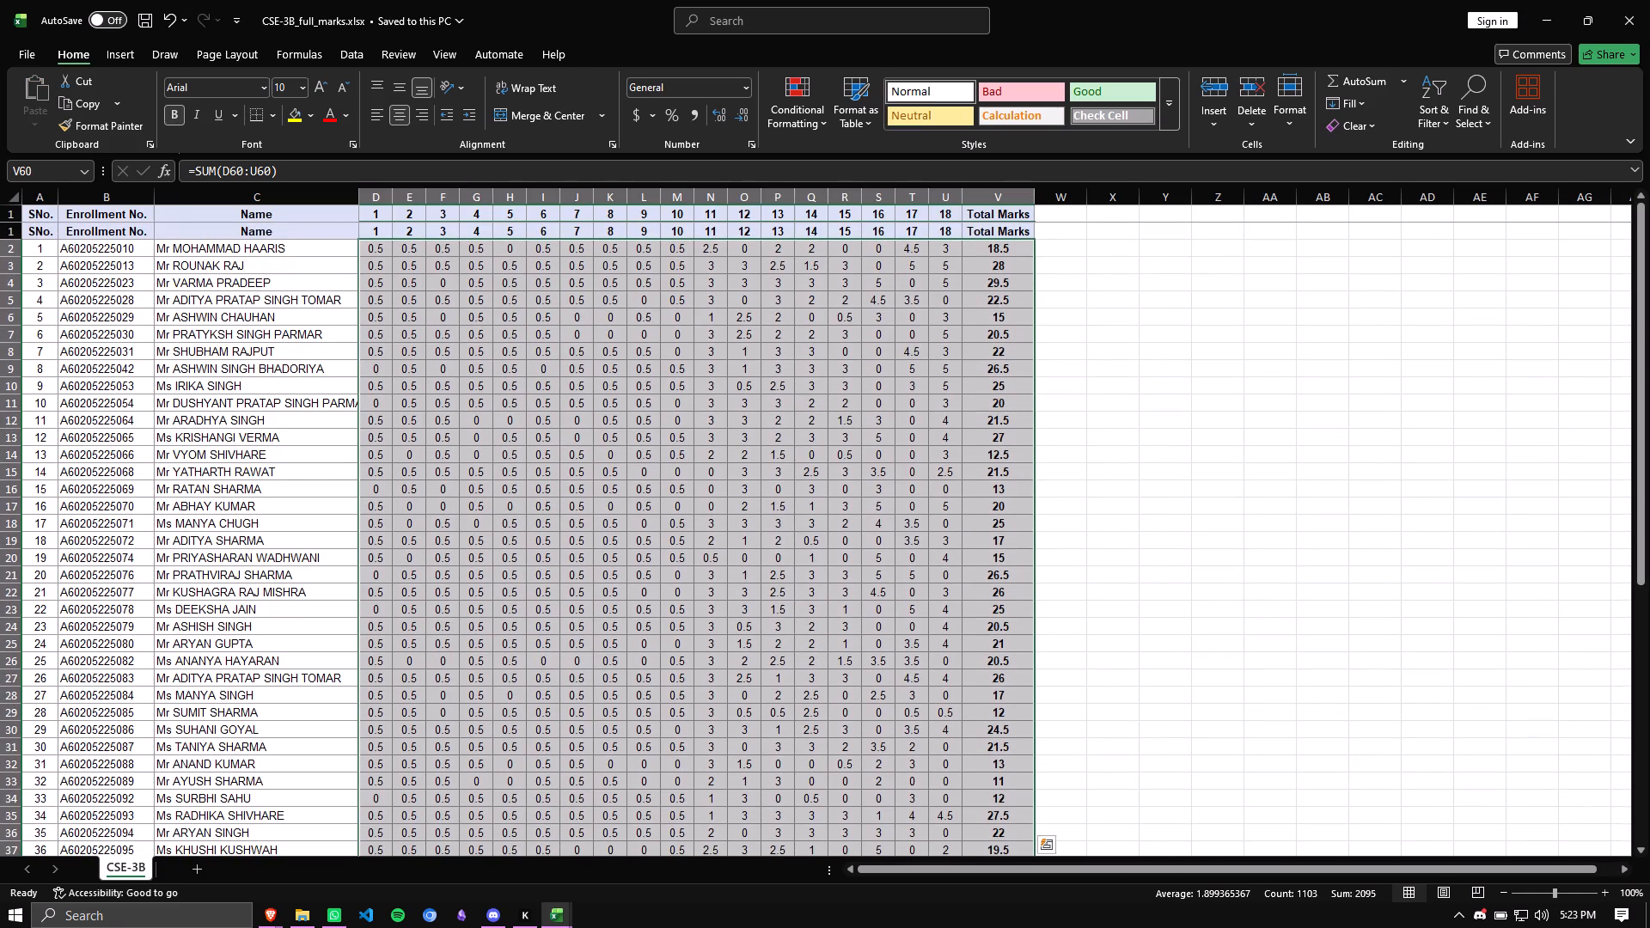
left_click(378, 224)
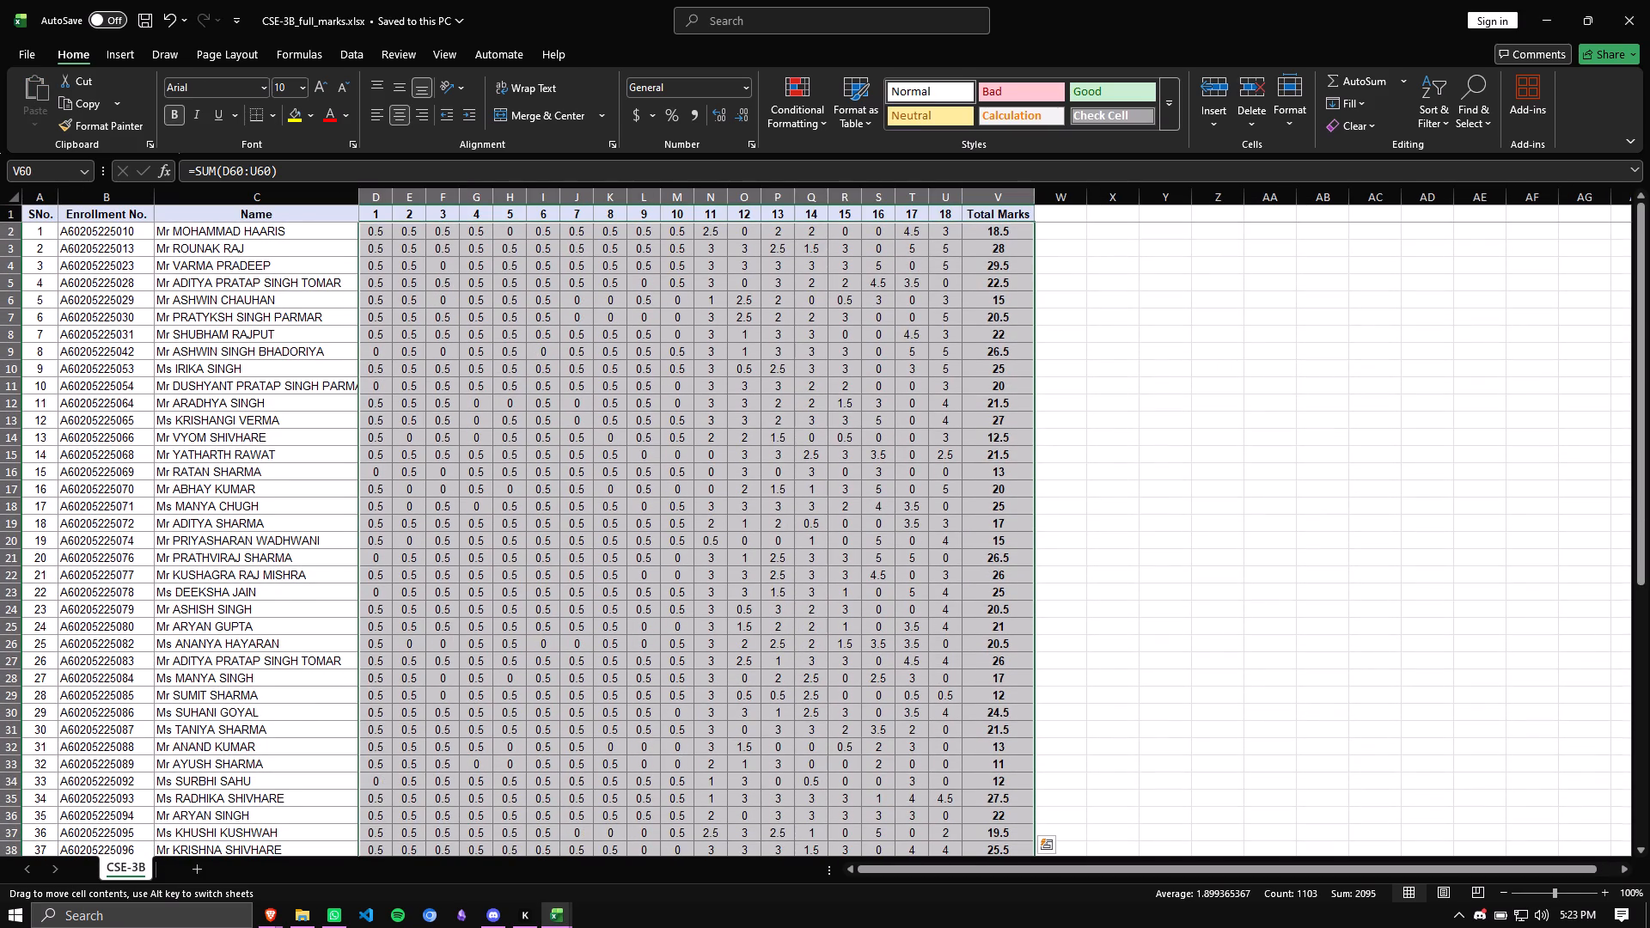
left_click(1070, 381)
left_click(380, 235)
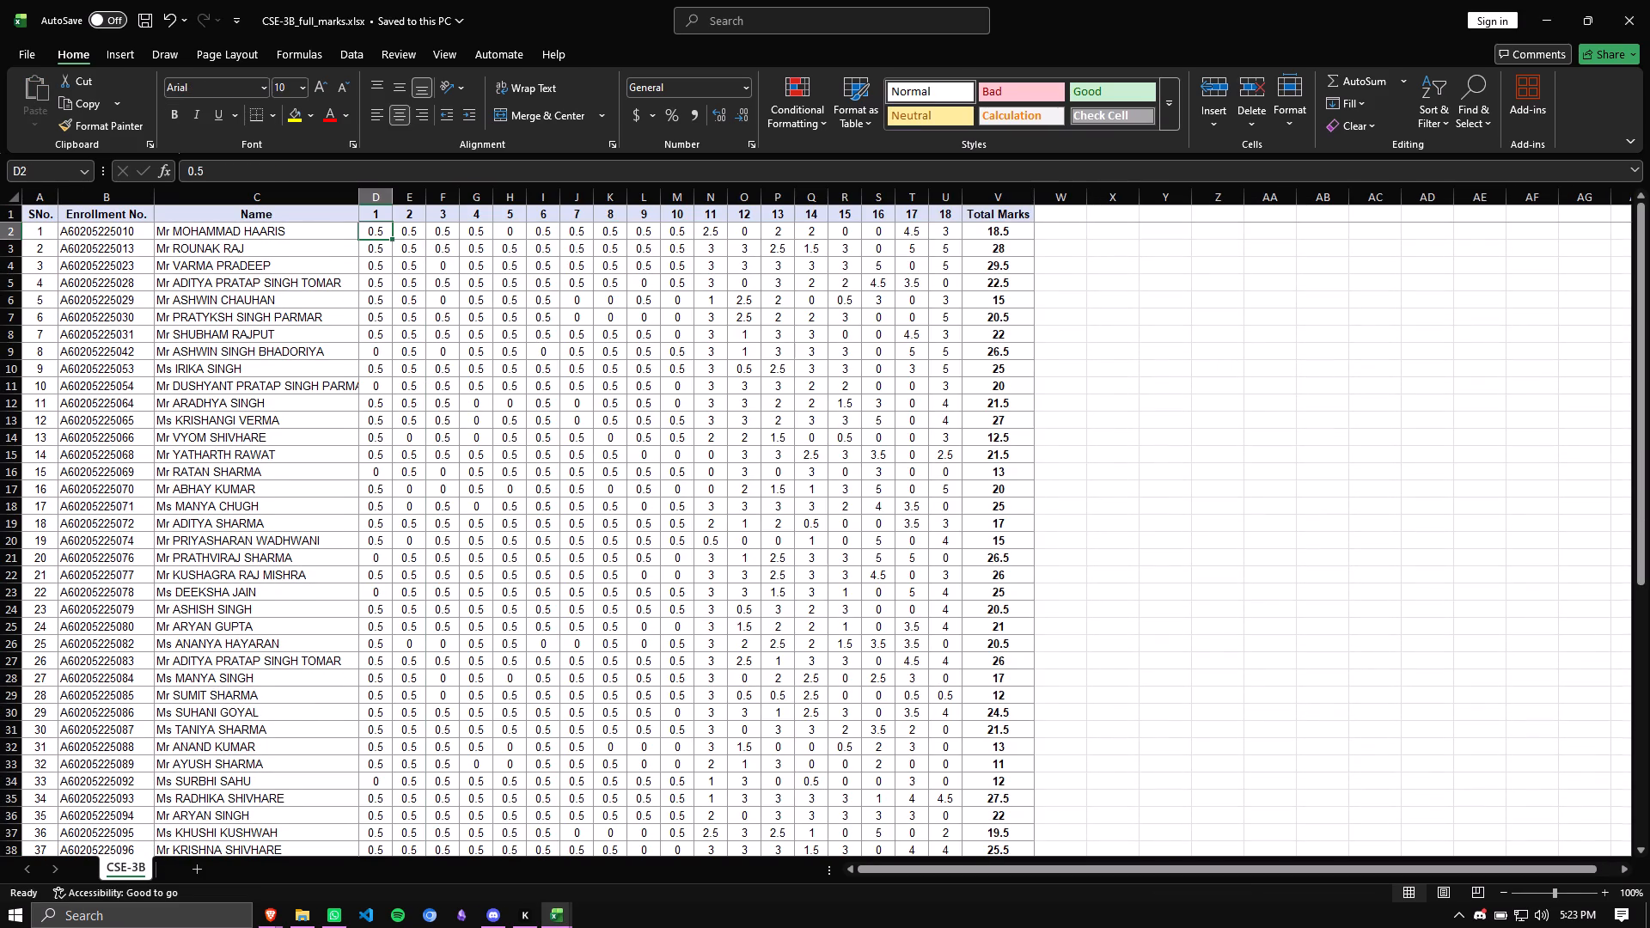
key("shift+Down")
key("shift+Right")
key("shift+Right")
key("shift+Right")
key("shift+Right")
key("shift+Right")
key("shift+Right")
key("shift+Right")
key("shift+Right")
key("shift+Right")
key("shift+Right")
key("shift+Right")
key("shift+Right")
key("shift+Right")
key("shift+Right")
key("shift+Right")
key("shift+Right")
key("shift+Right")
key("shift+Right")
key("shift+Right")
key("shift+Right")
key("shift+Right")
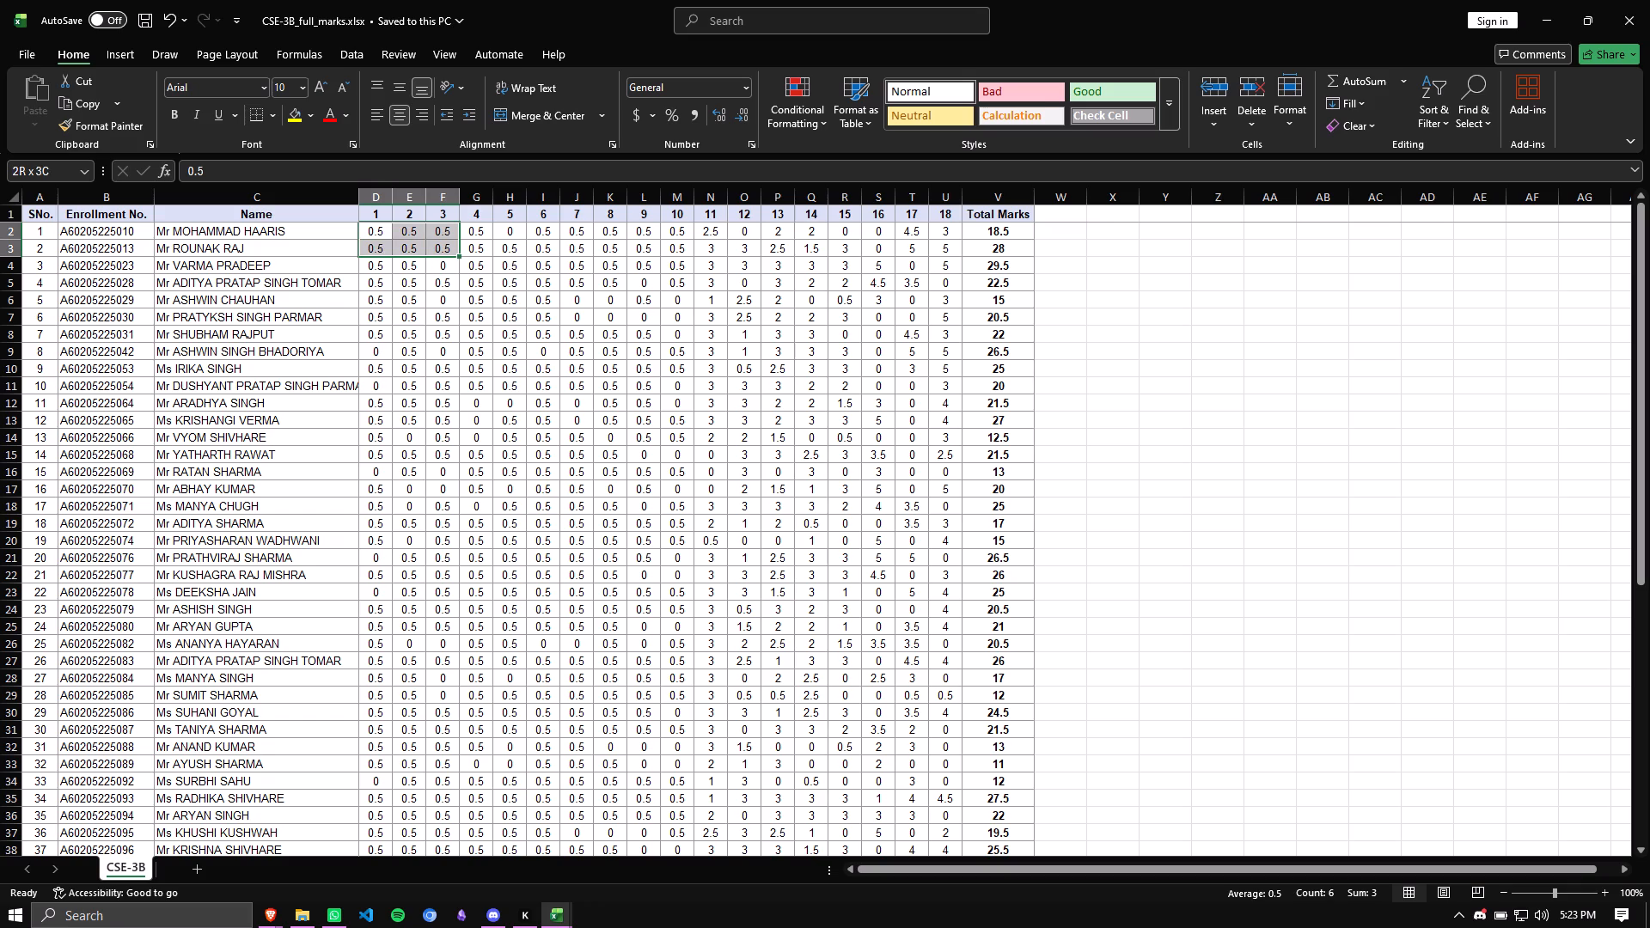
key("shift+Left")
key("shift+Left")
key("shift+Left")
key("shift+Left")
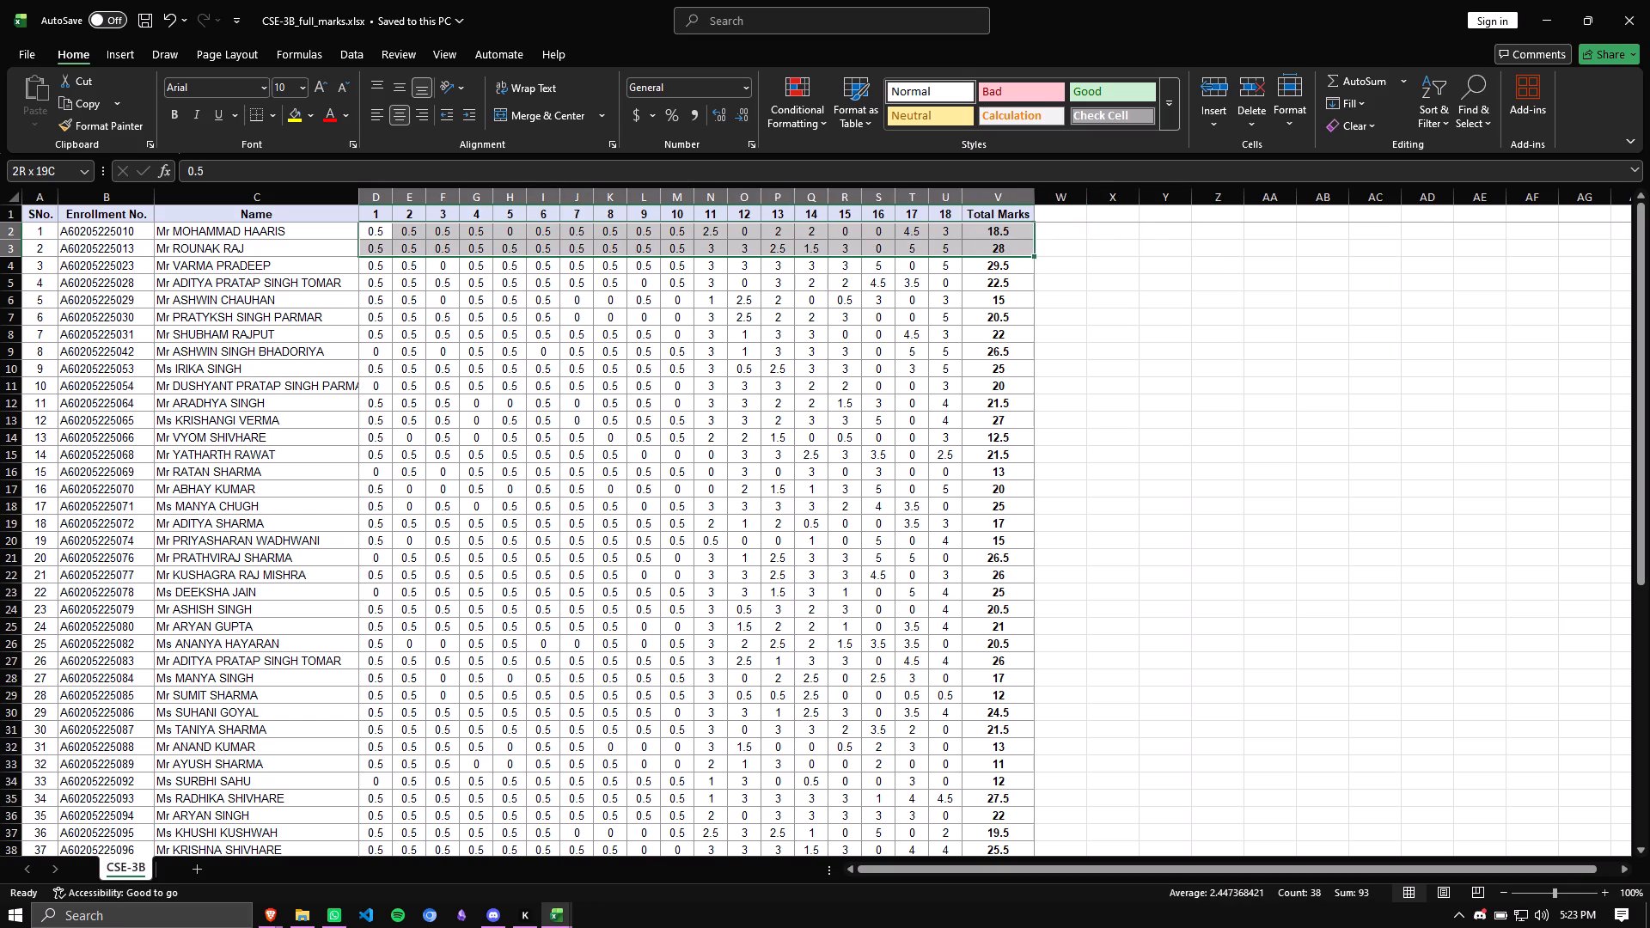
key("shift+Right")
key("shift+Down")
key("shift+Down")
key("shift+Down")
key("shift+Down")
key("shift+Down")
key("shift+Down")
key("shift+Down")
key("shift+Down")
key("shift+Down")
key("shift+Down")
key("shift+Down")
key("shift+Down")
key("shift+Down")
key("shift+Down")
key("shift+Down")
key("shift+Down")
key("shift+Down")
key("shift+Down")
key("shift+Down")
key("shift+Down")
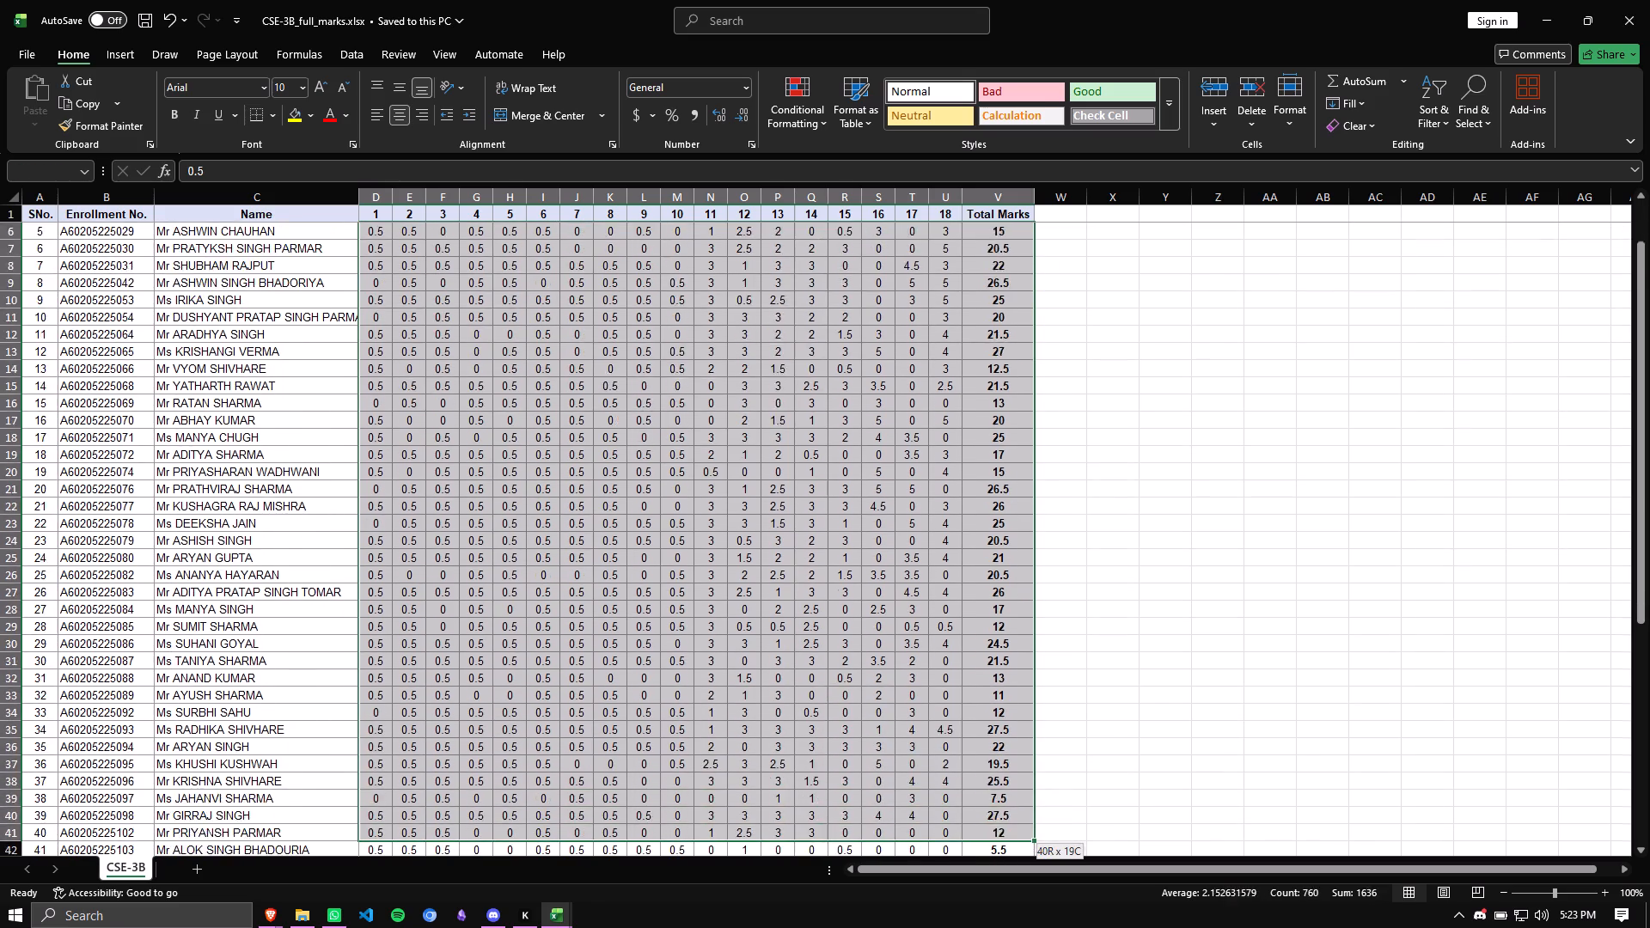
key("shift+Down")
key("shift+Down")
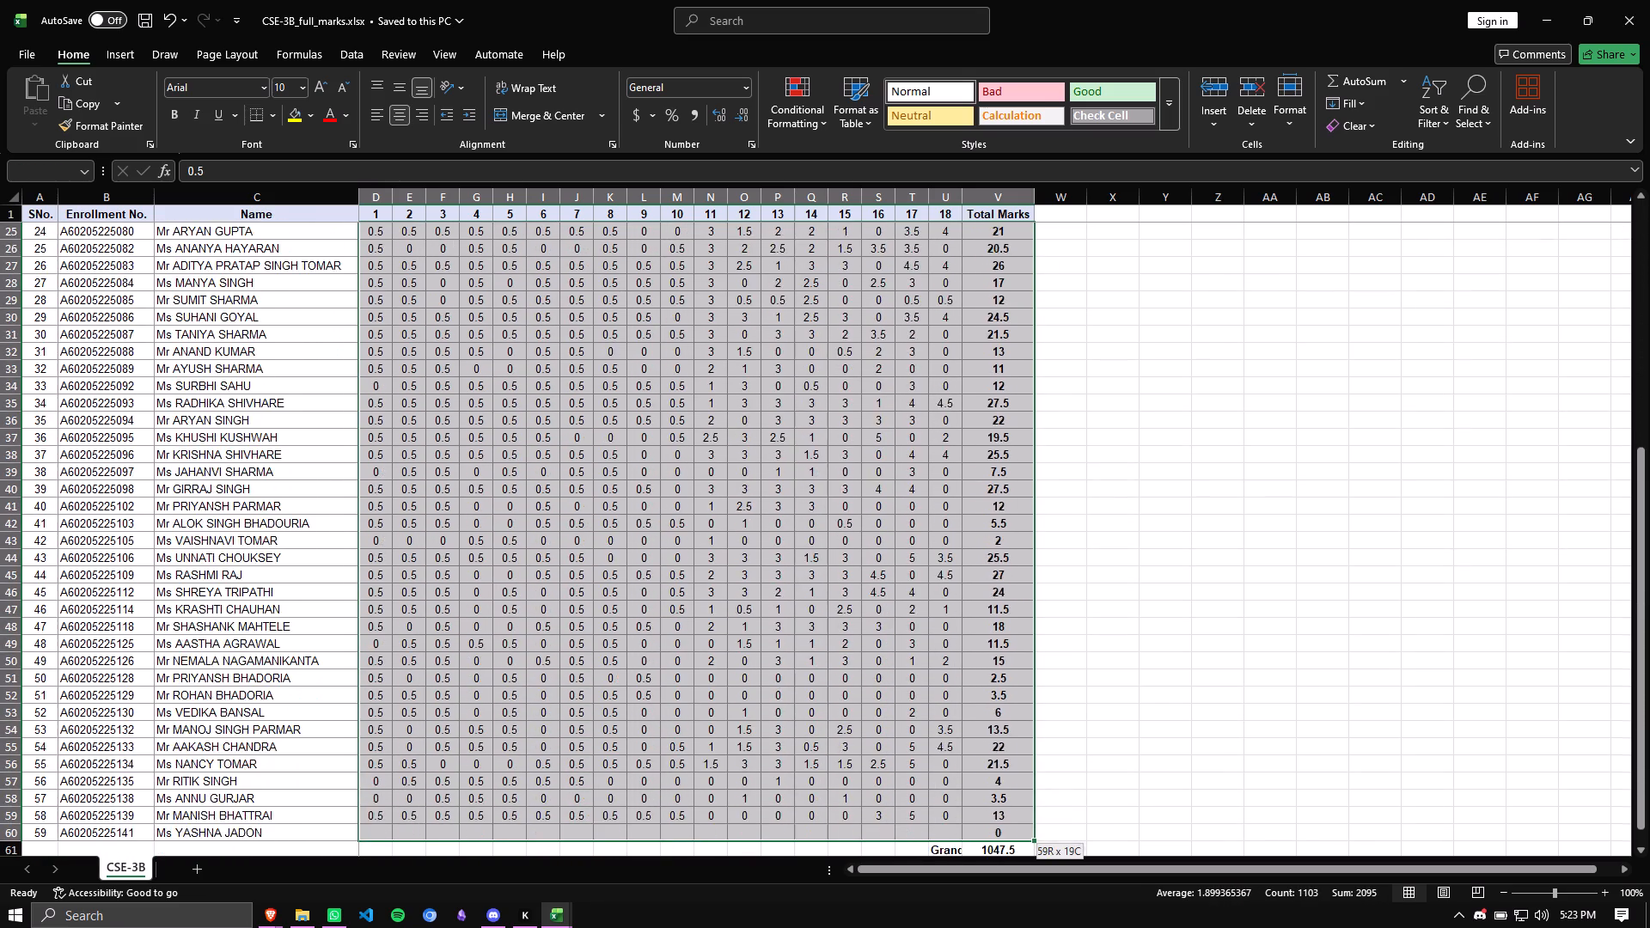
key("shift+Down")
key("shift+Up")
key("shift+Up")
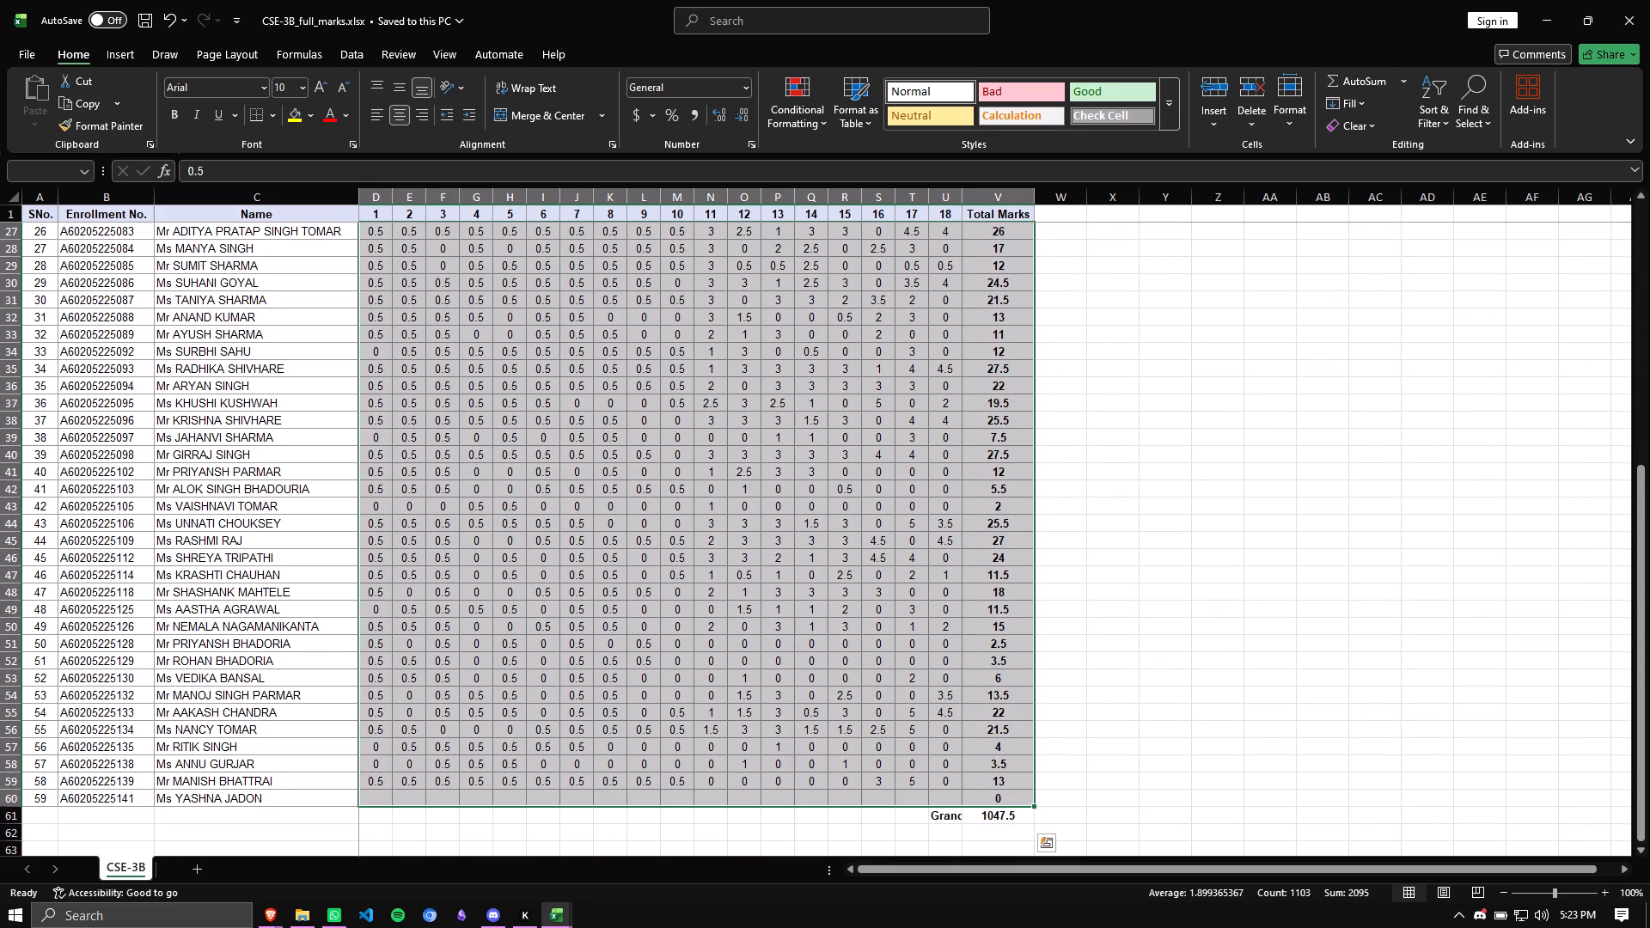
key("ctrl+c")
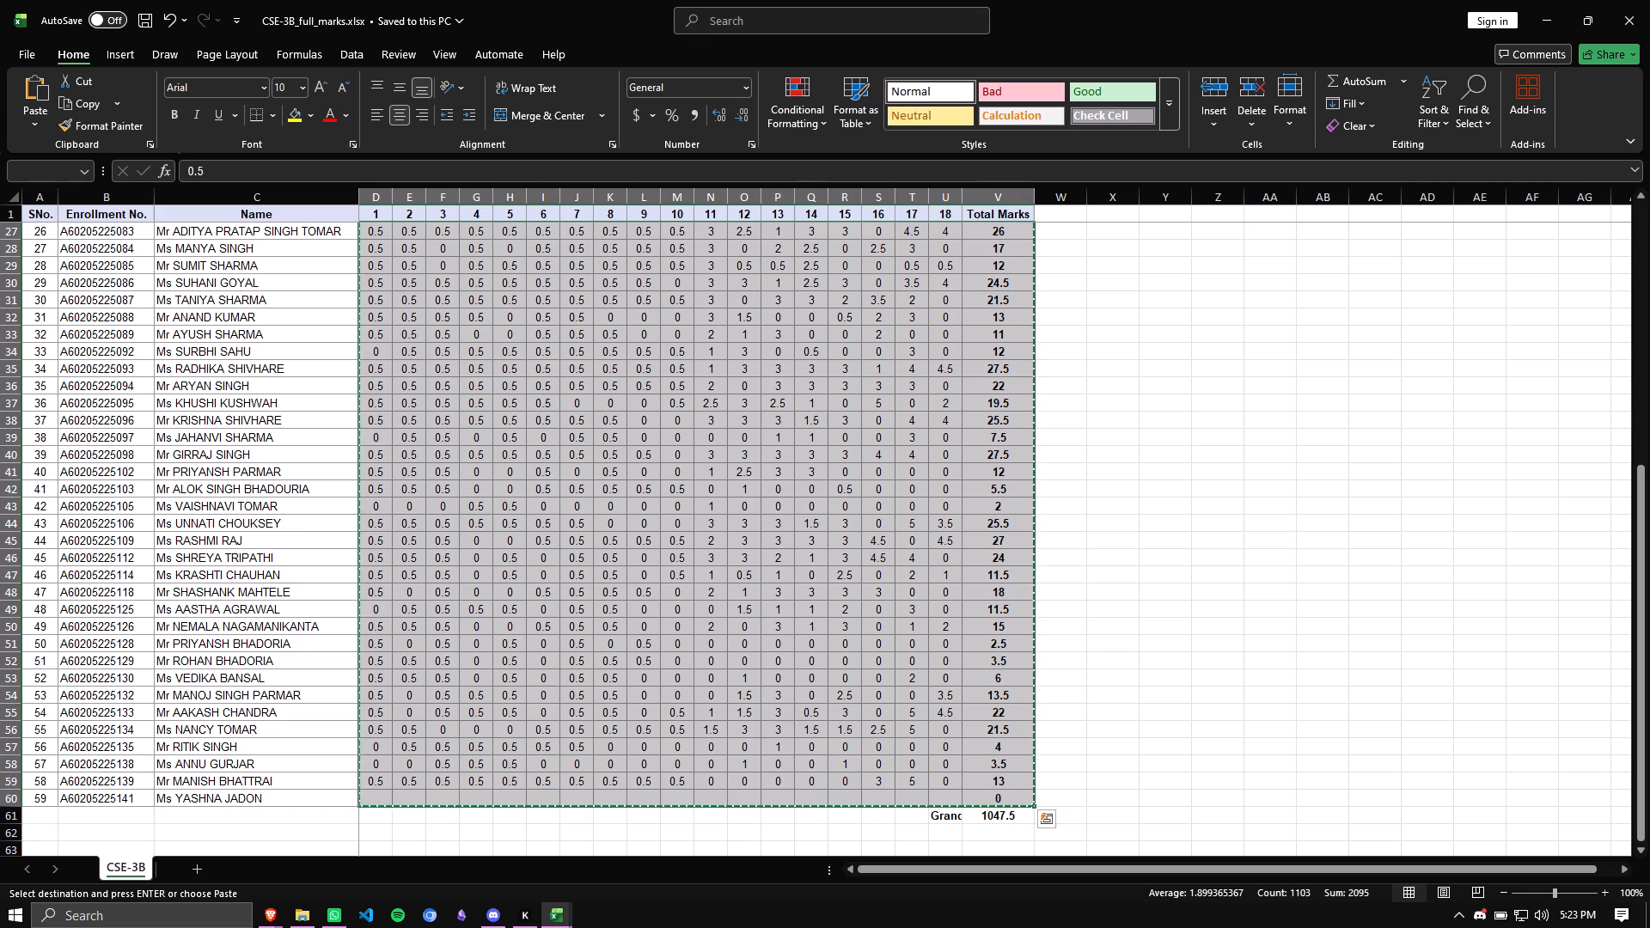
Switch to MidTerm_Marks_List.xlsx and paste the copied marks and totals over the selected block D8:V66 on the CSE-3B sheet.
key("alt+Tab")
scroll(531, 333, "down", 4)
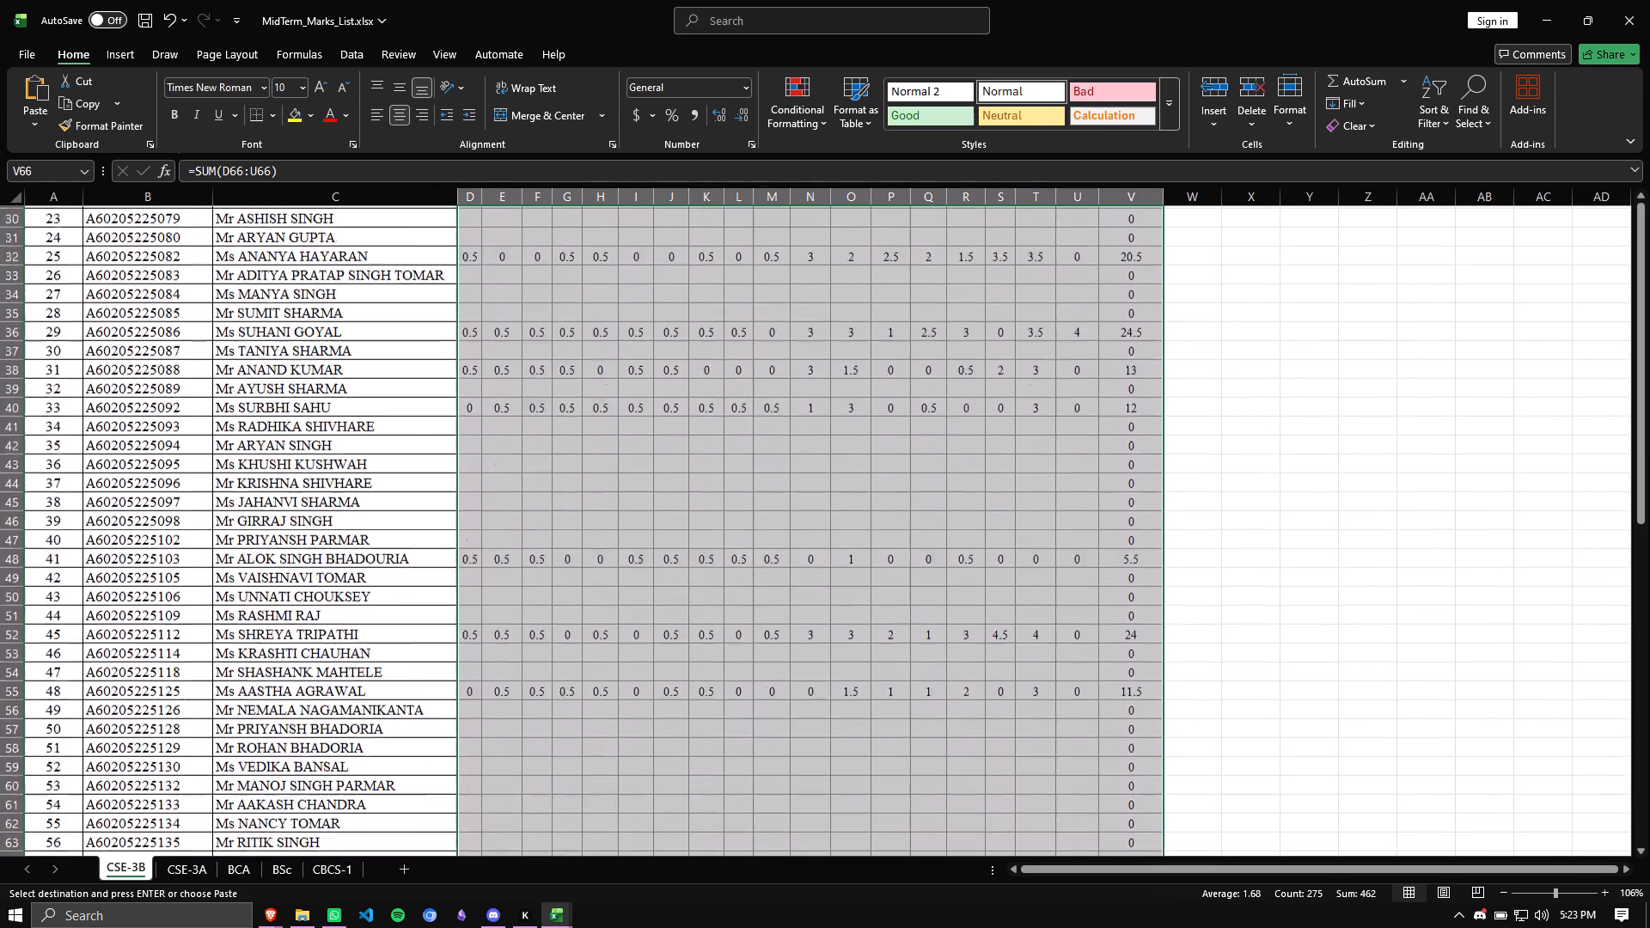
scroll(531, 333, "down", 2)
scroll(531, 333, "up", 1)
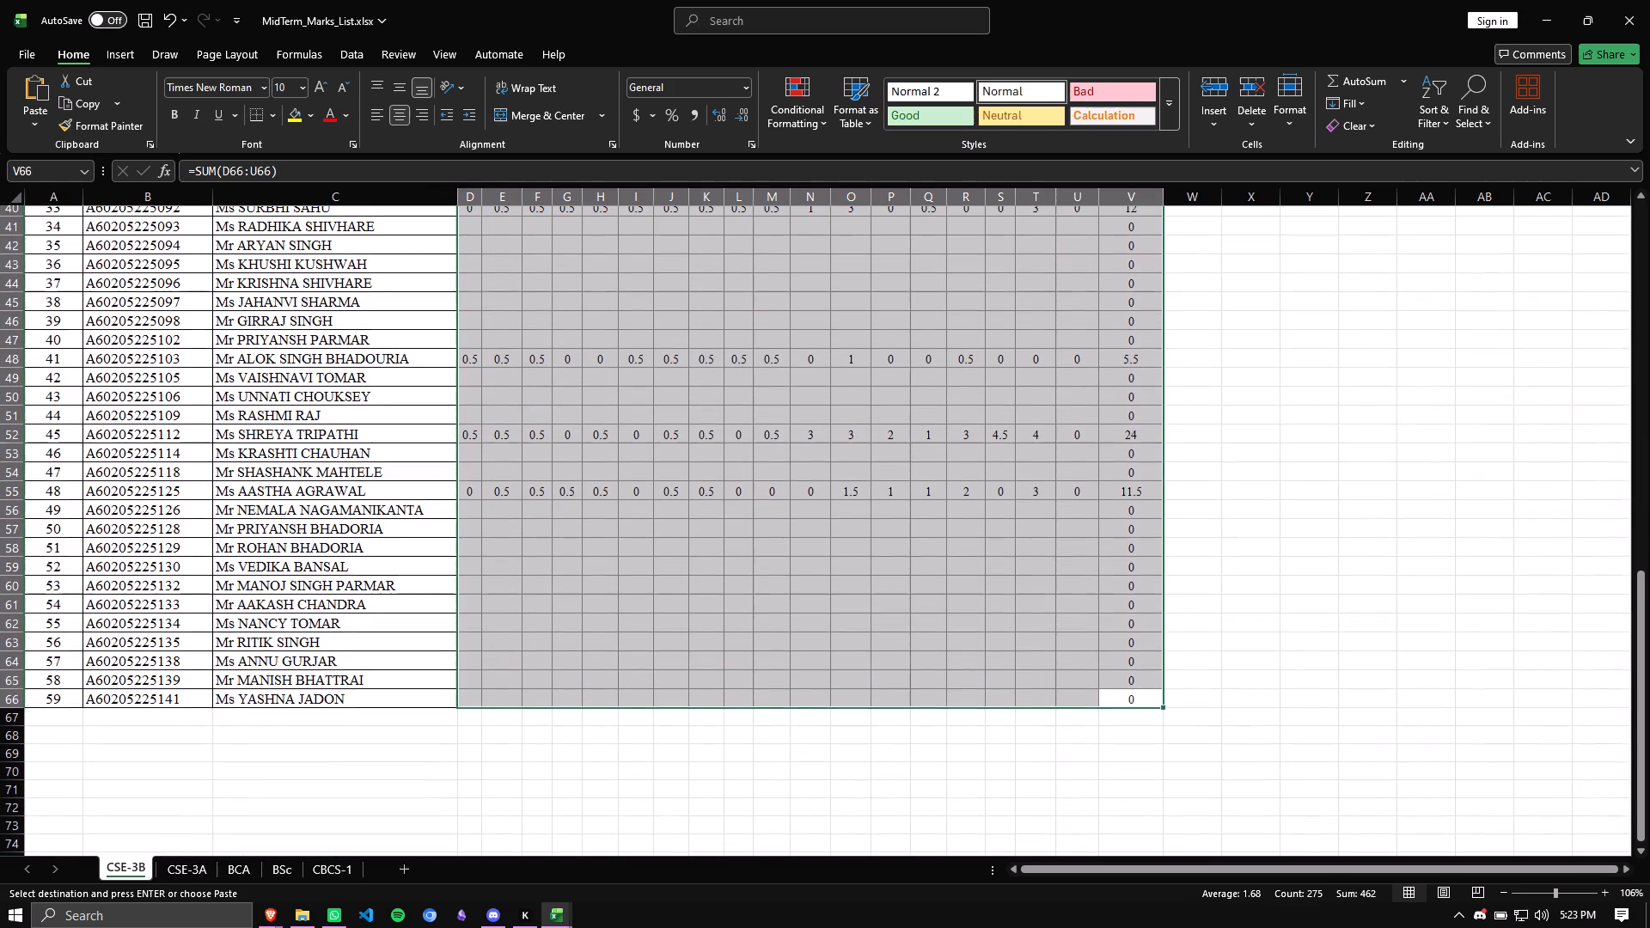
key("ctrl+v")
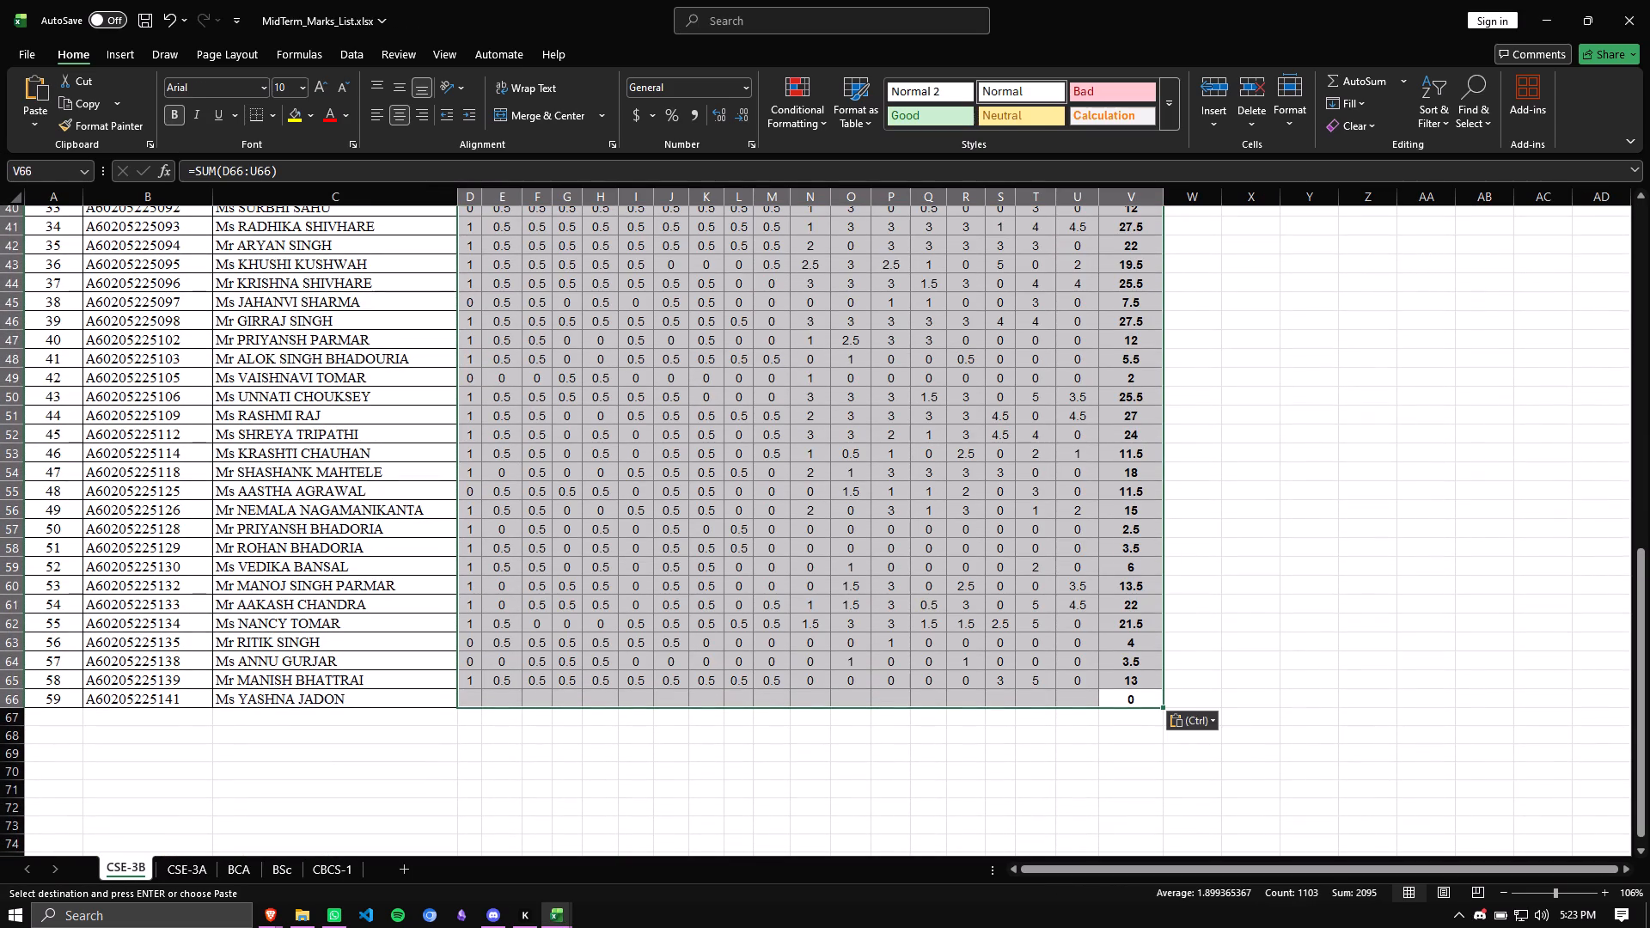
Format the pasted marks block D8:V66 as Times New Roman, size 11, with bold removed, and deselect it.
scroll(681, 771, "up", 2)
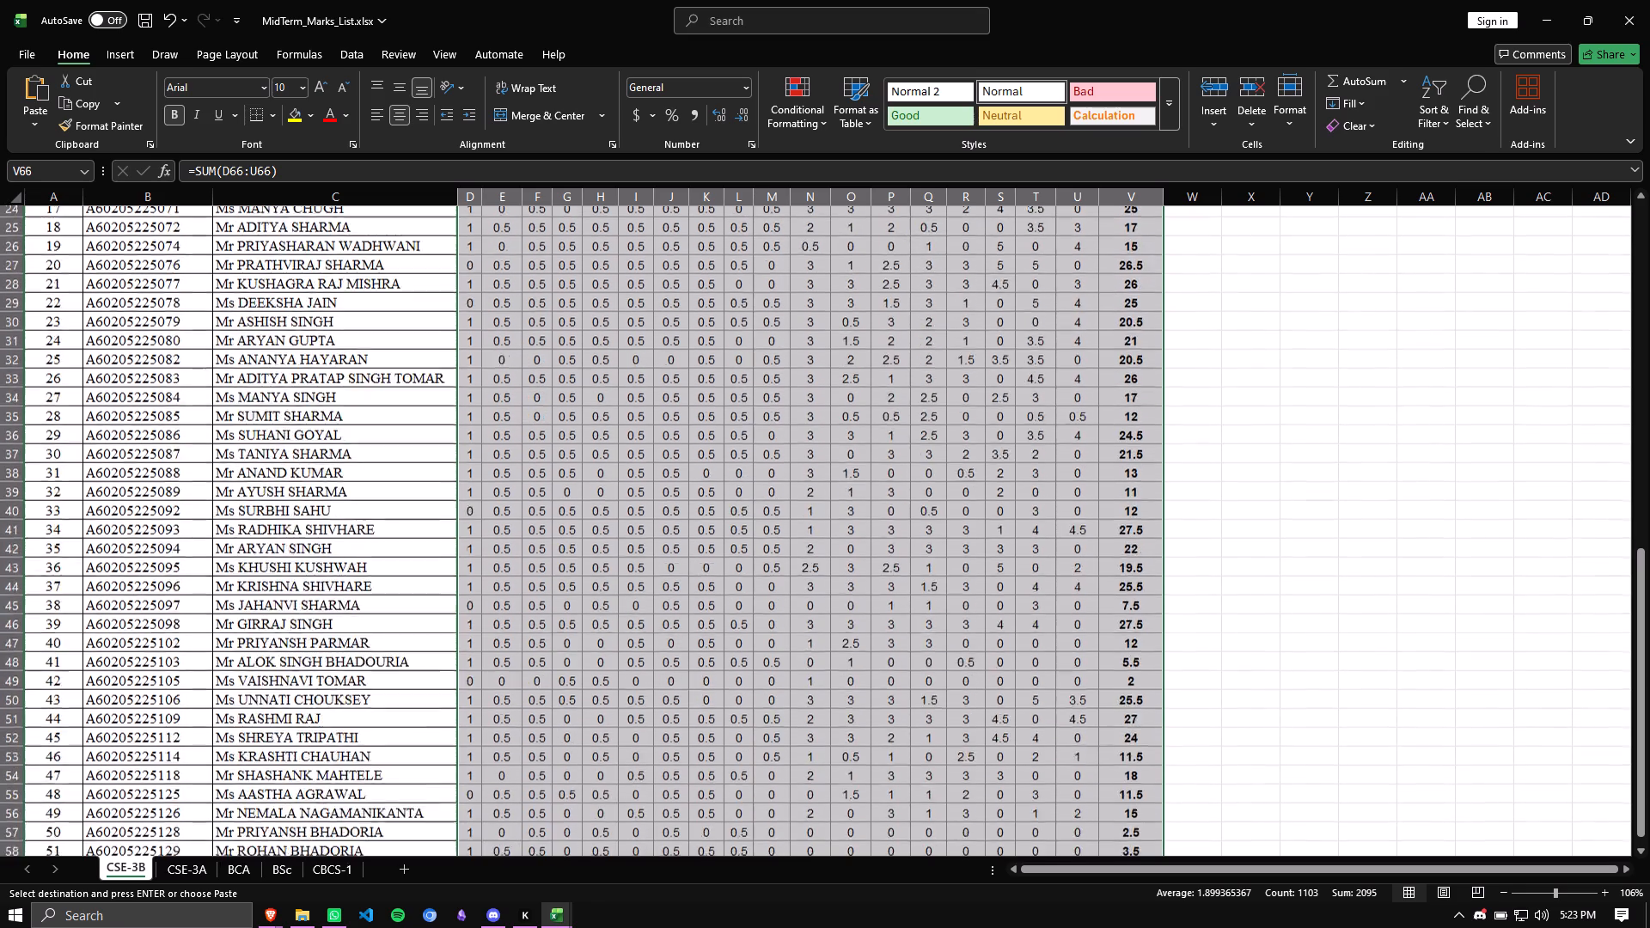
scroll(681, 771, "up", 5)
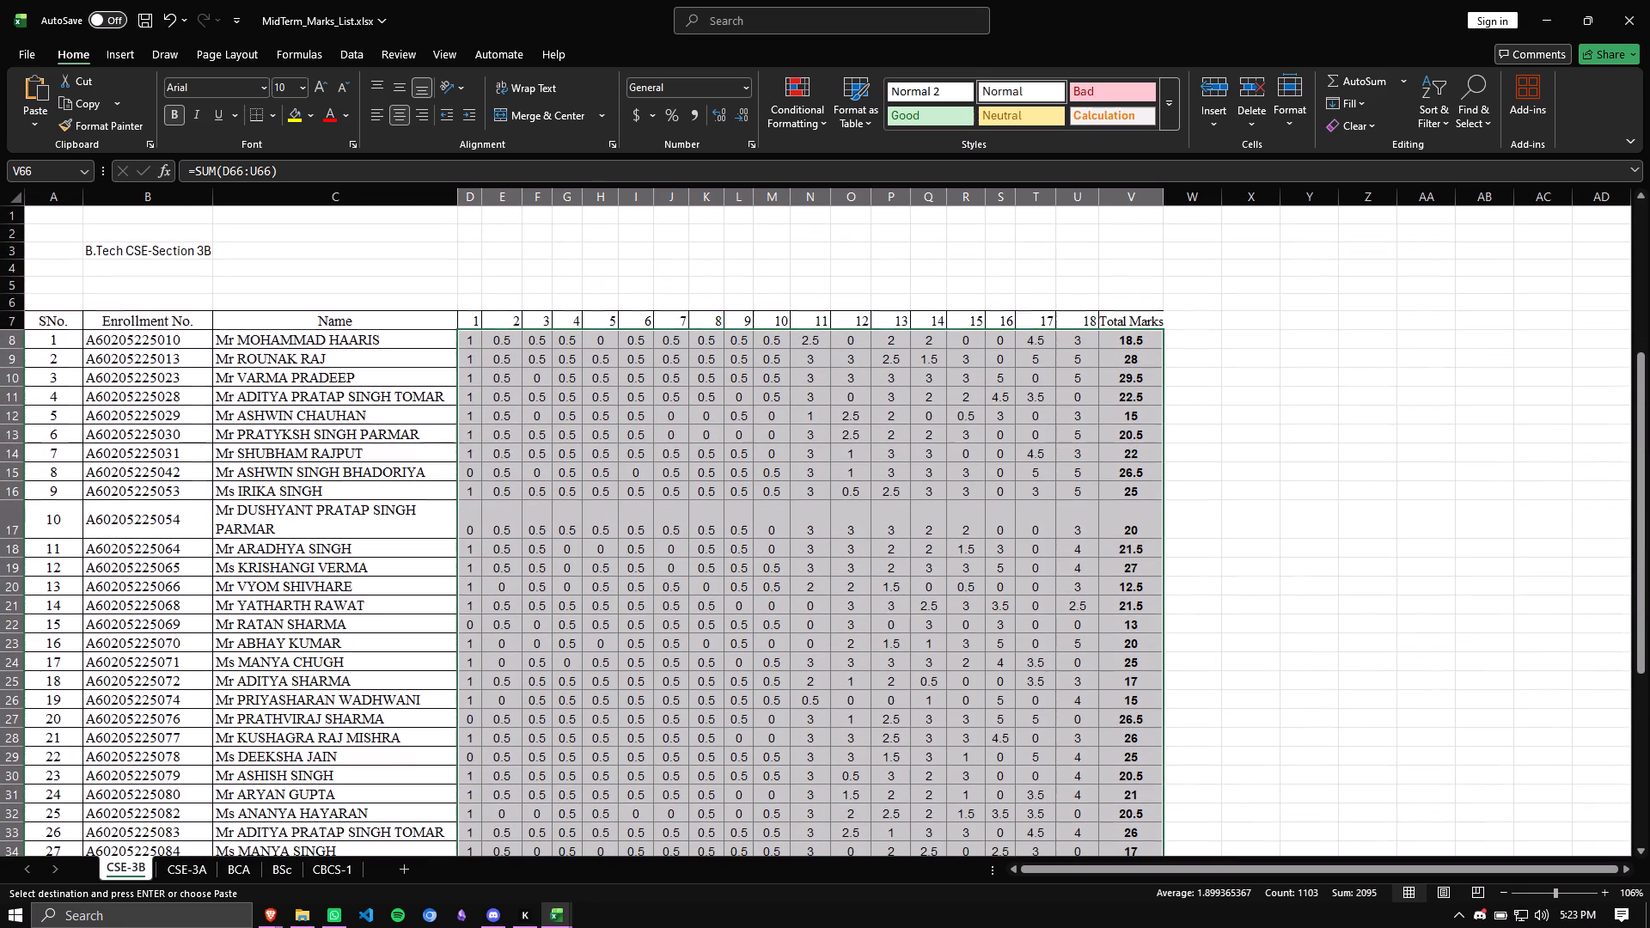
left_click(286, 85)
type("11")
key("Return")
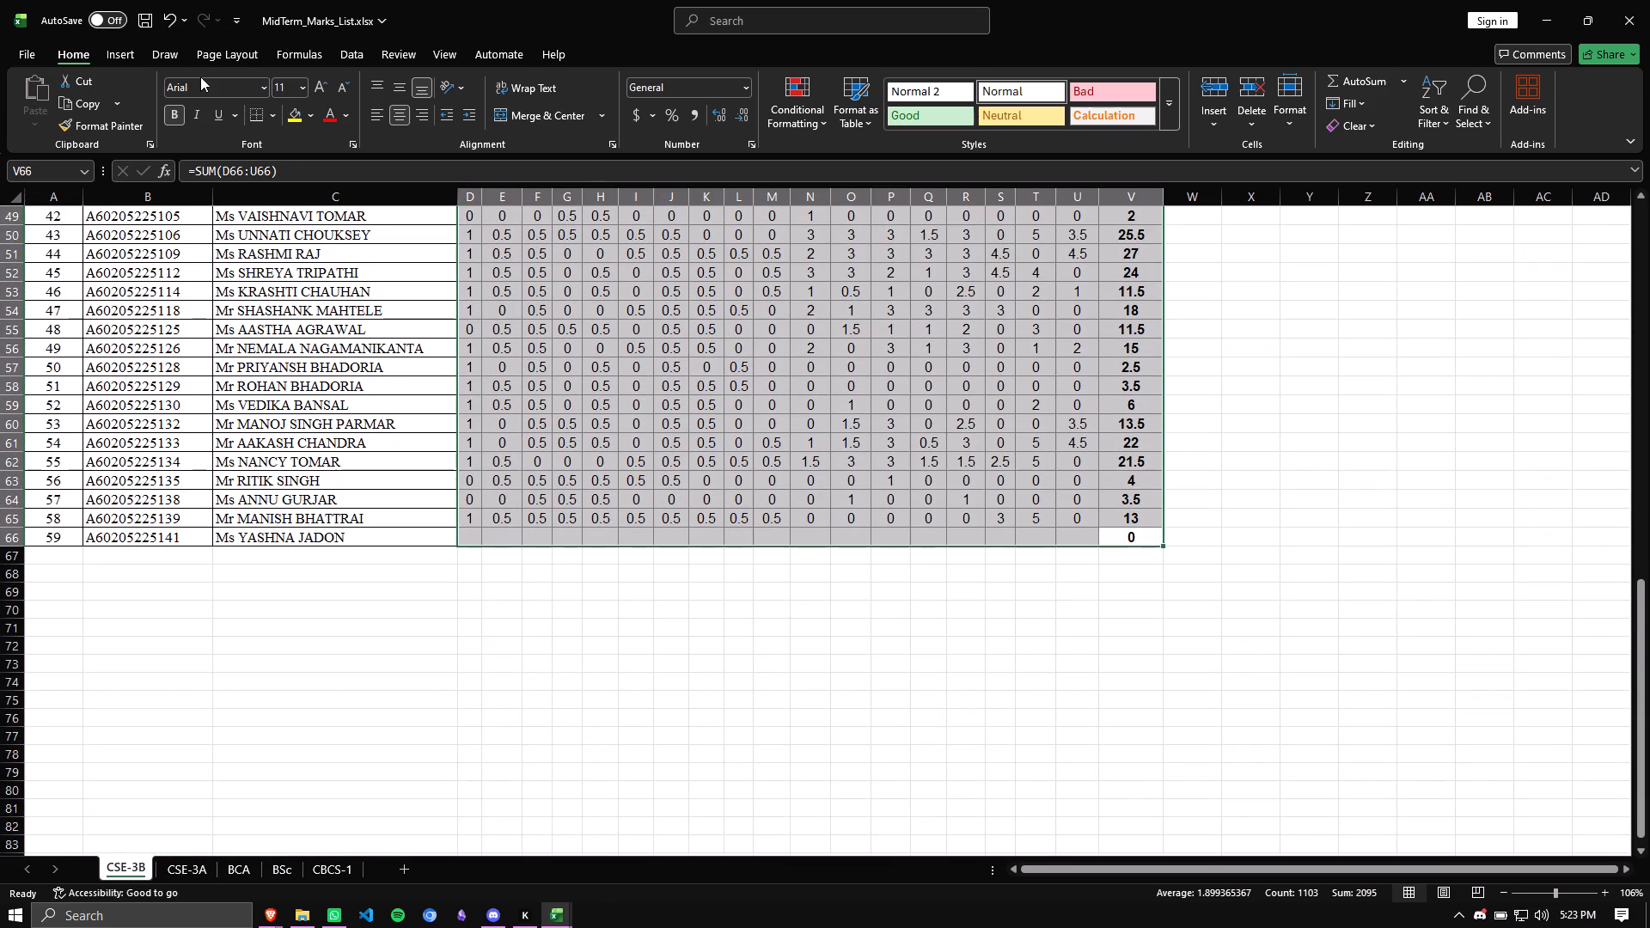
left_click(197, 87)
type("tim")
key("Return")
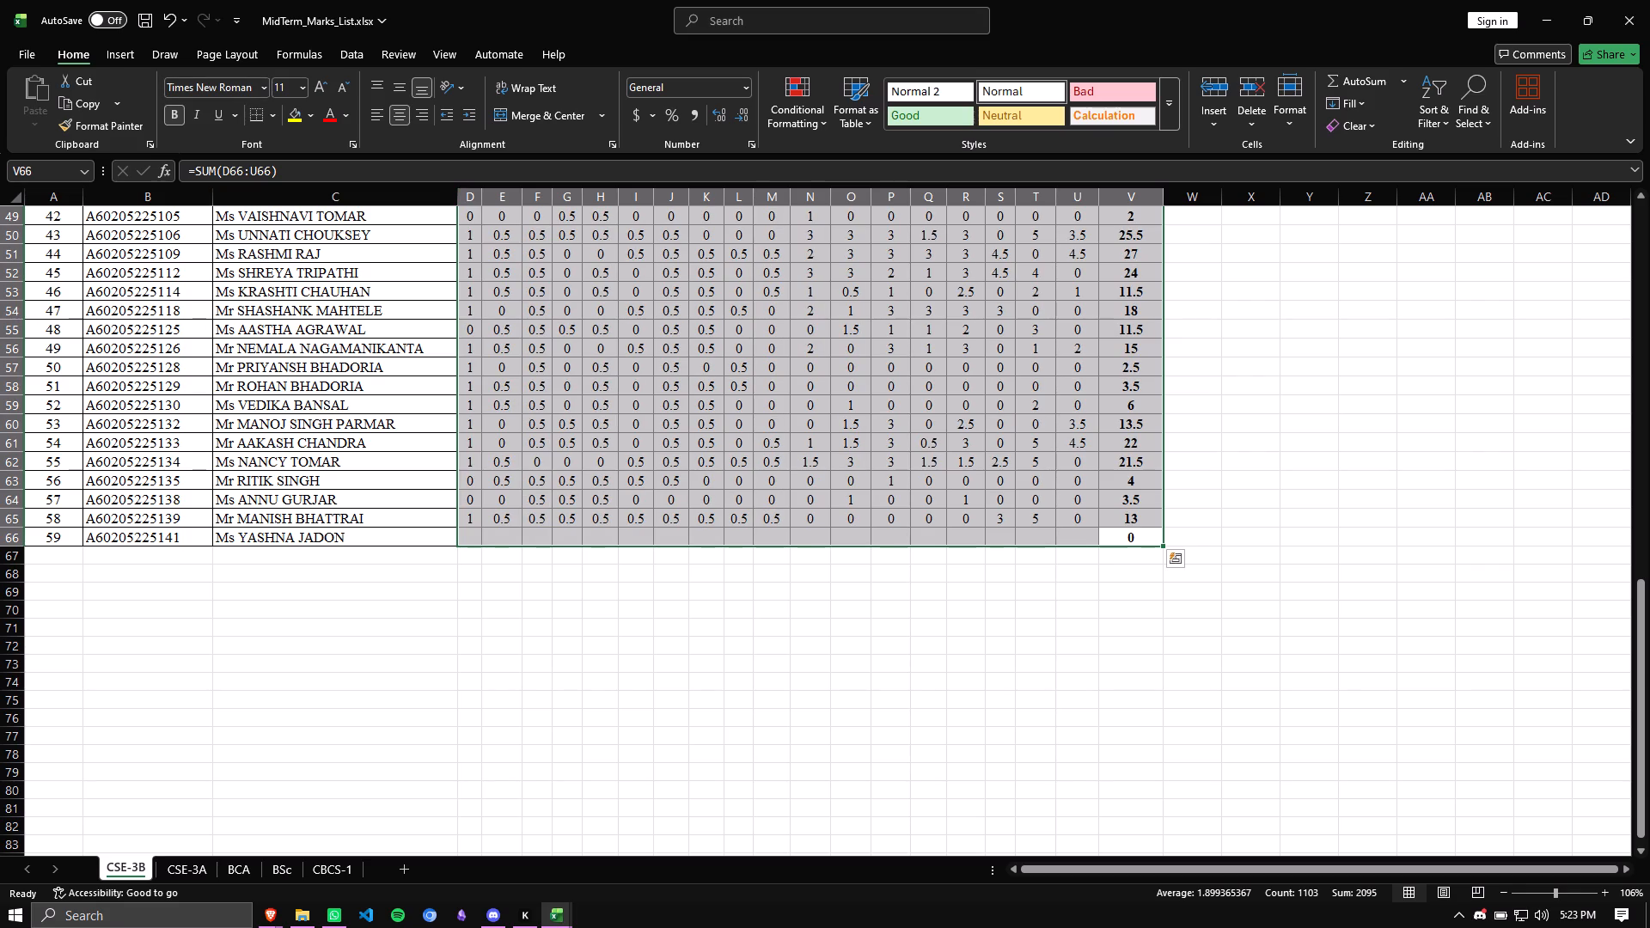
left_click(181, 113)
left_click(875, 729)
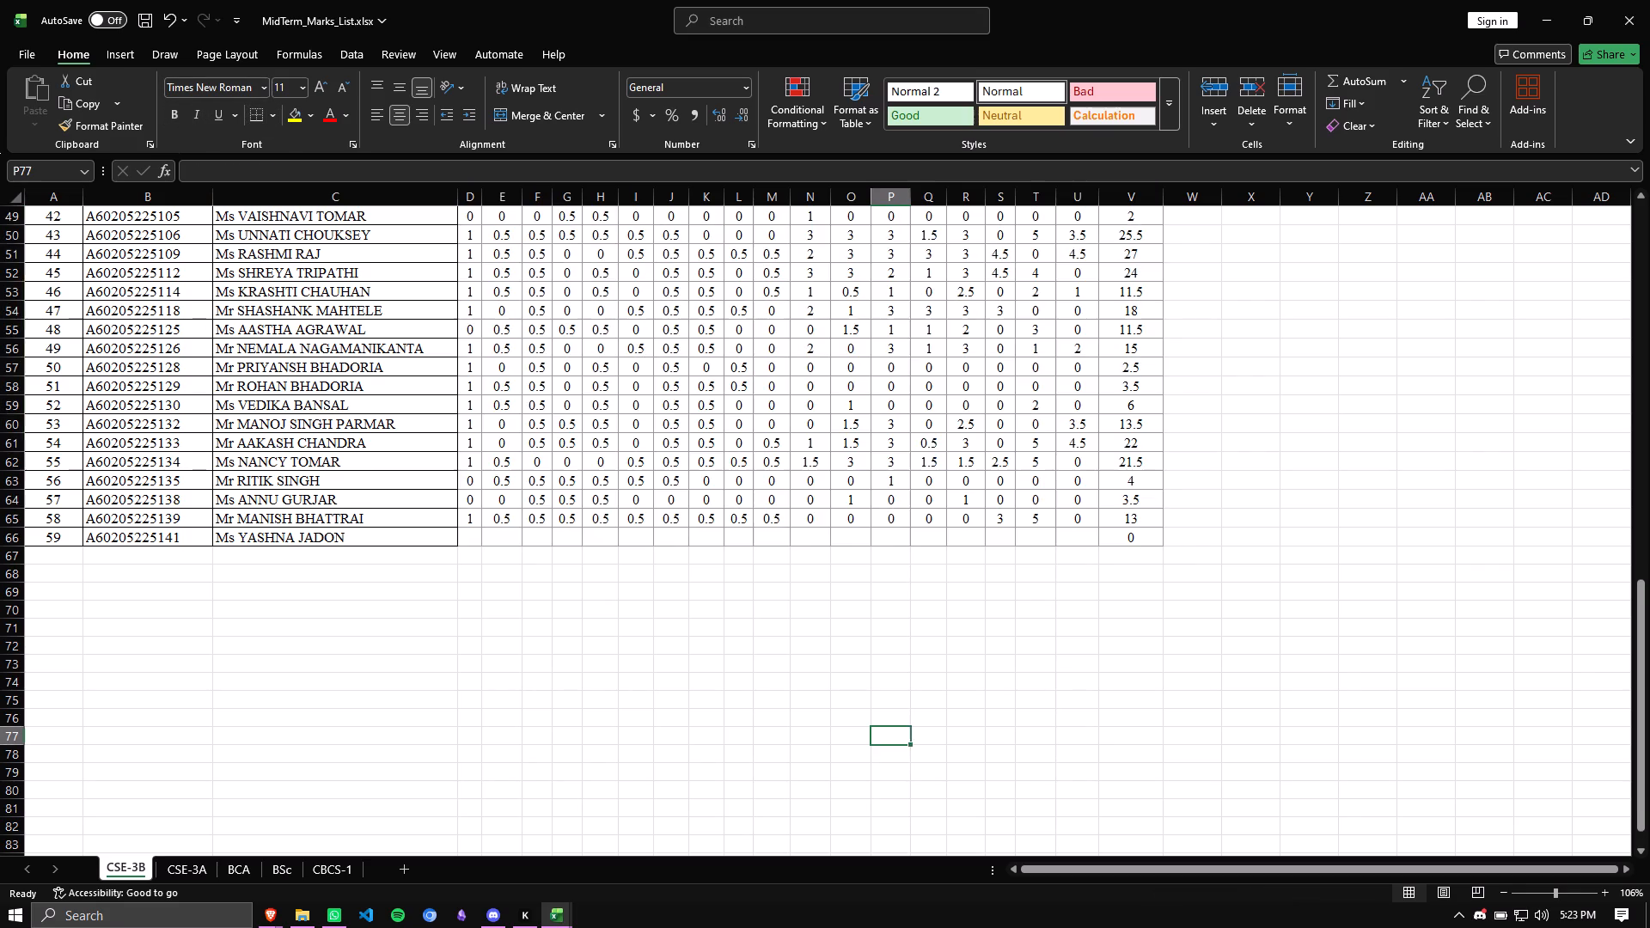
Review the pasted marks on the CSE-3B sheet and compare them with the CSE-3A, BCA and BSc sheets.
scroll(875, 729, "up", 5)
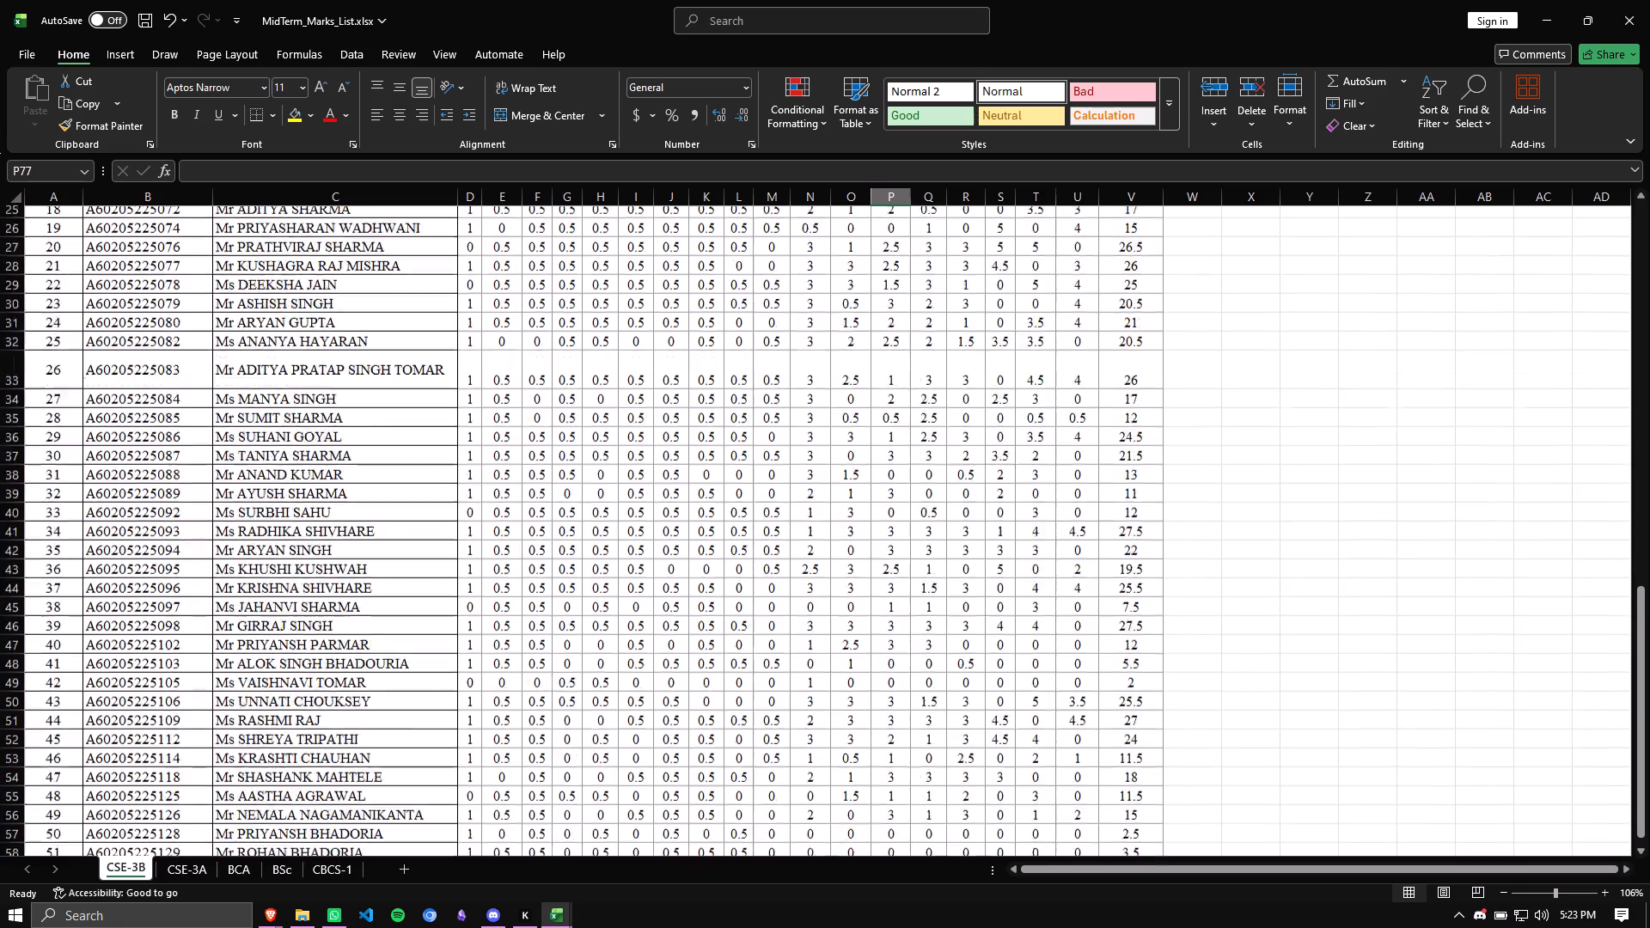
scroll(875, 729, "up", 3)
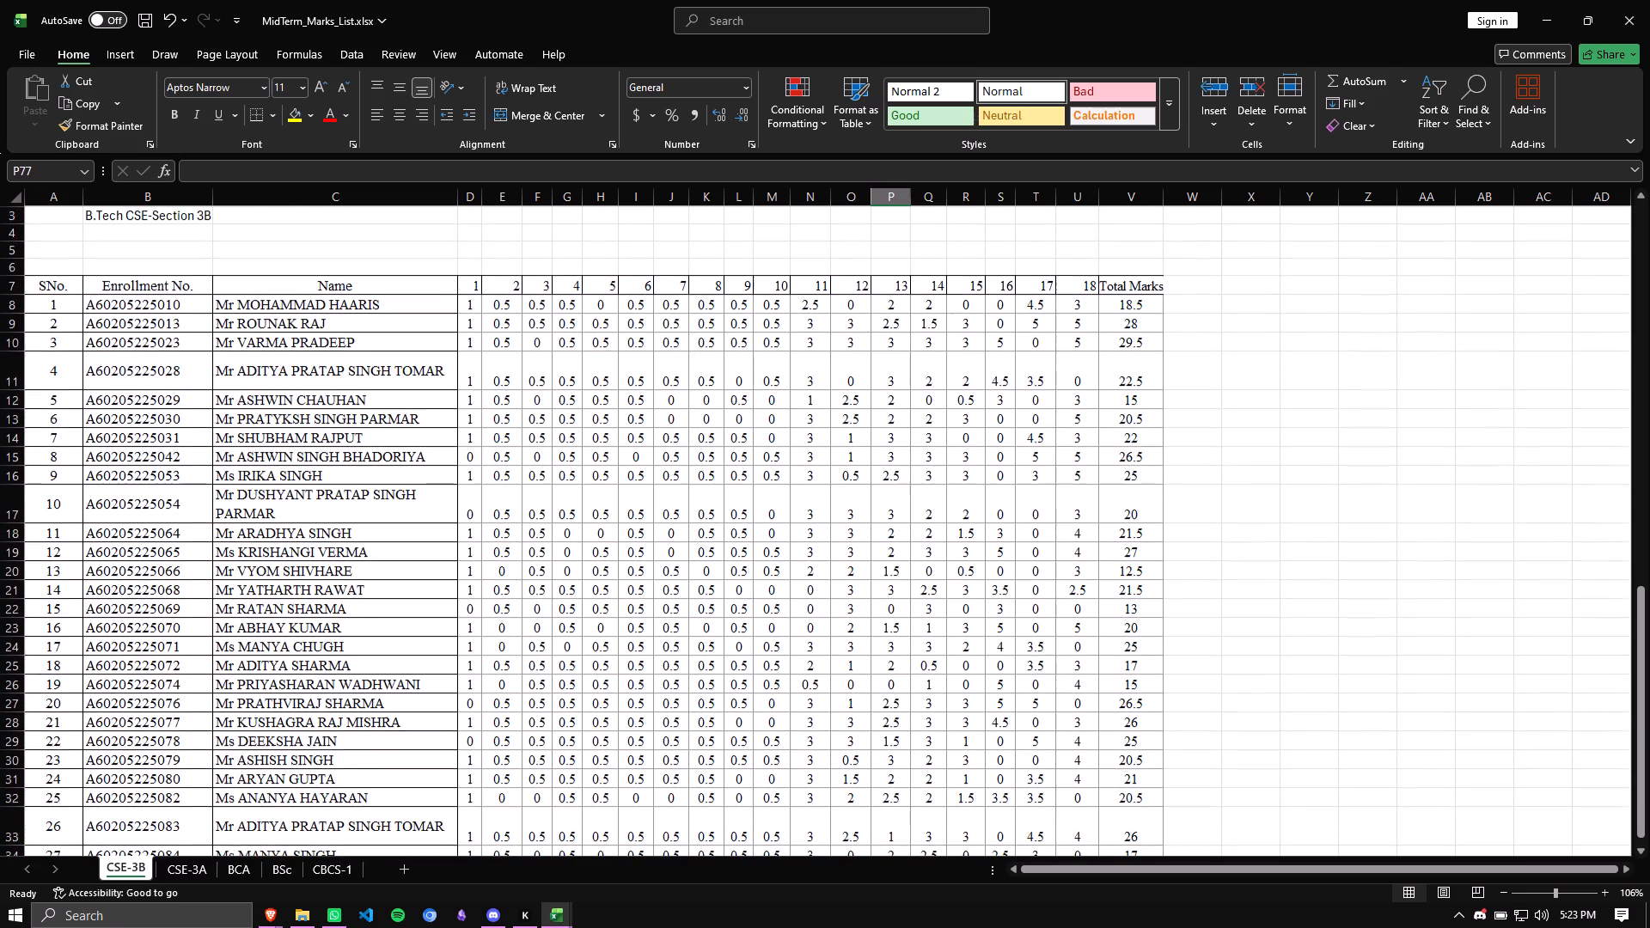
left_click(192, 872)
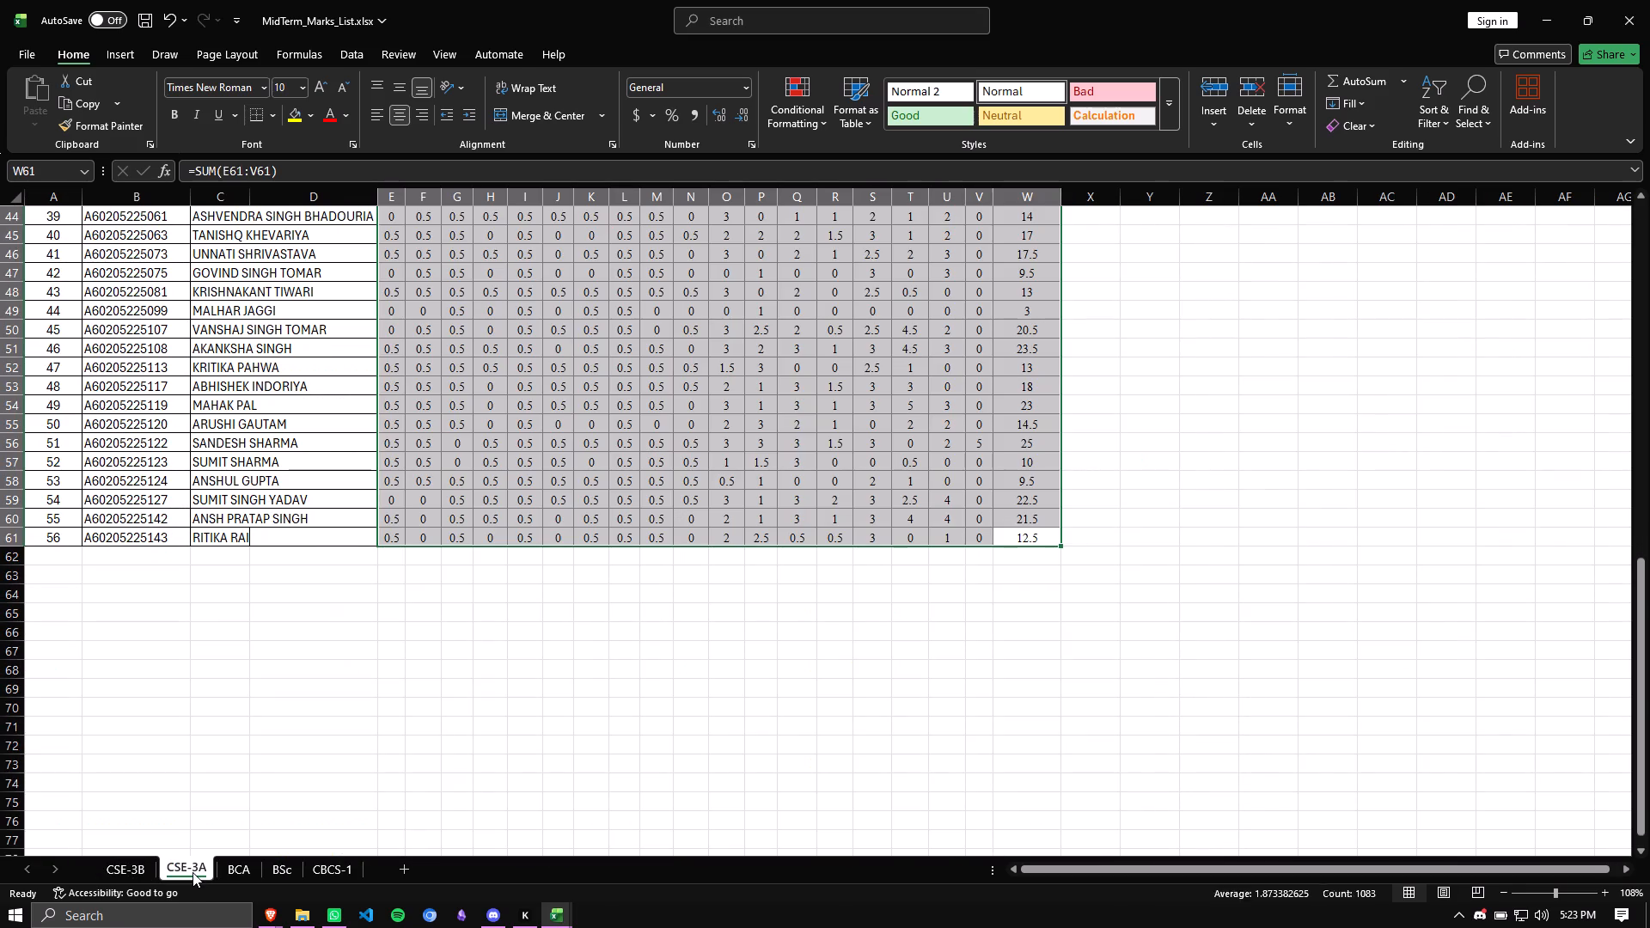
left_click(234, 867)
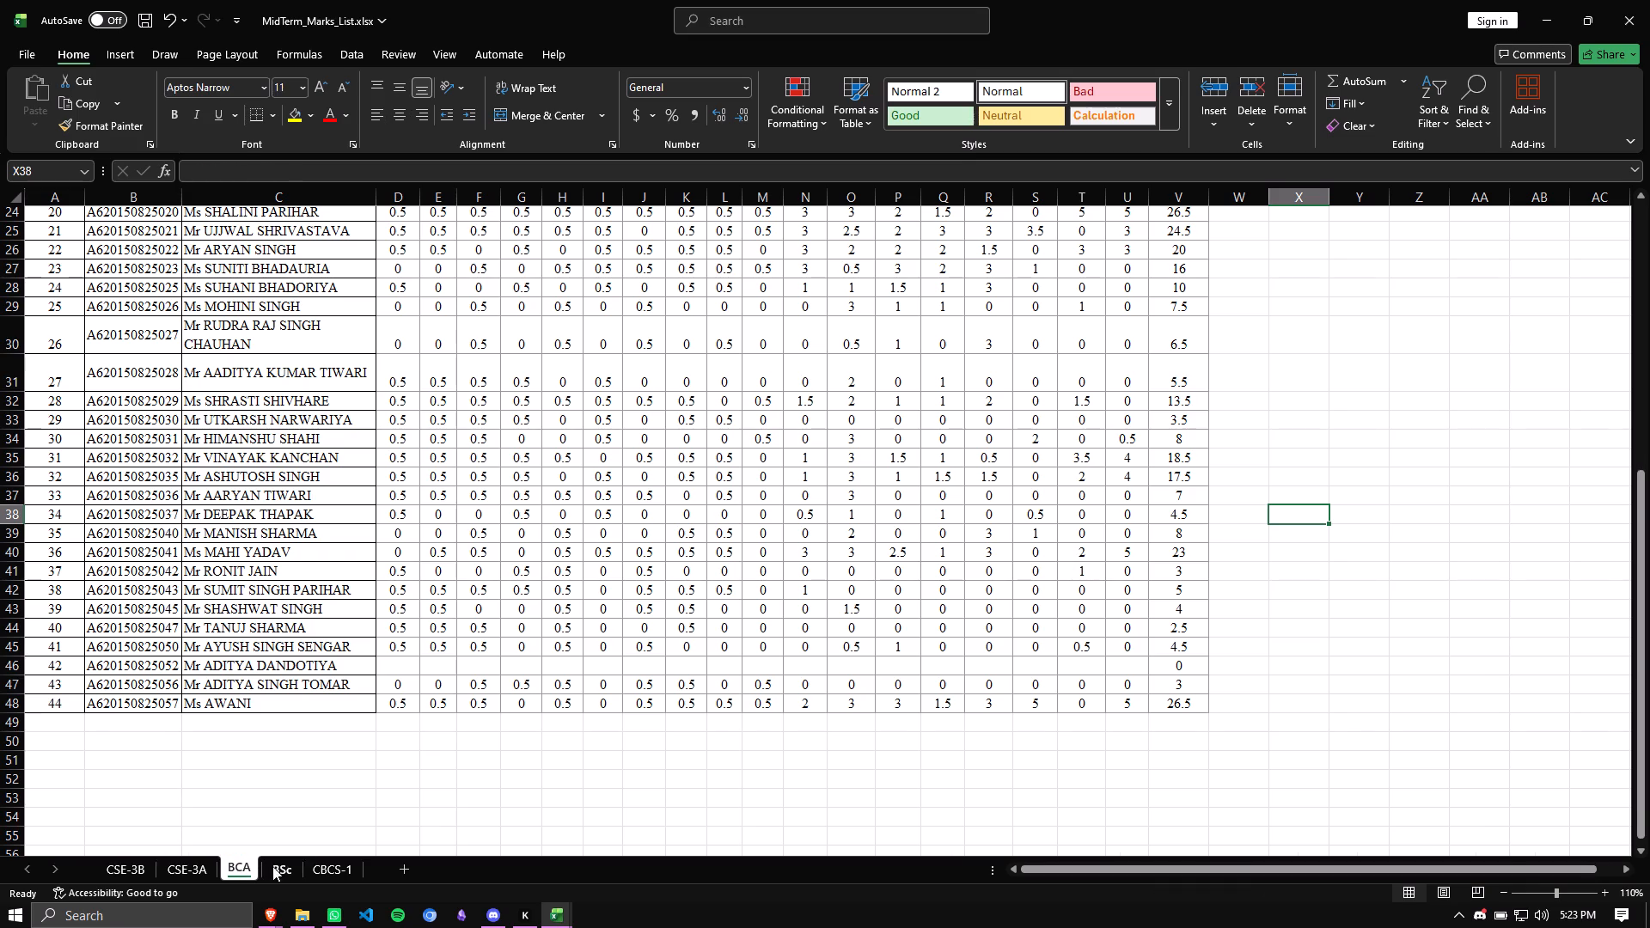
left_click(286, 866)
left_click(337, 869)
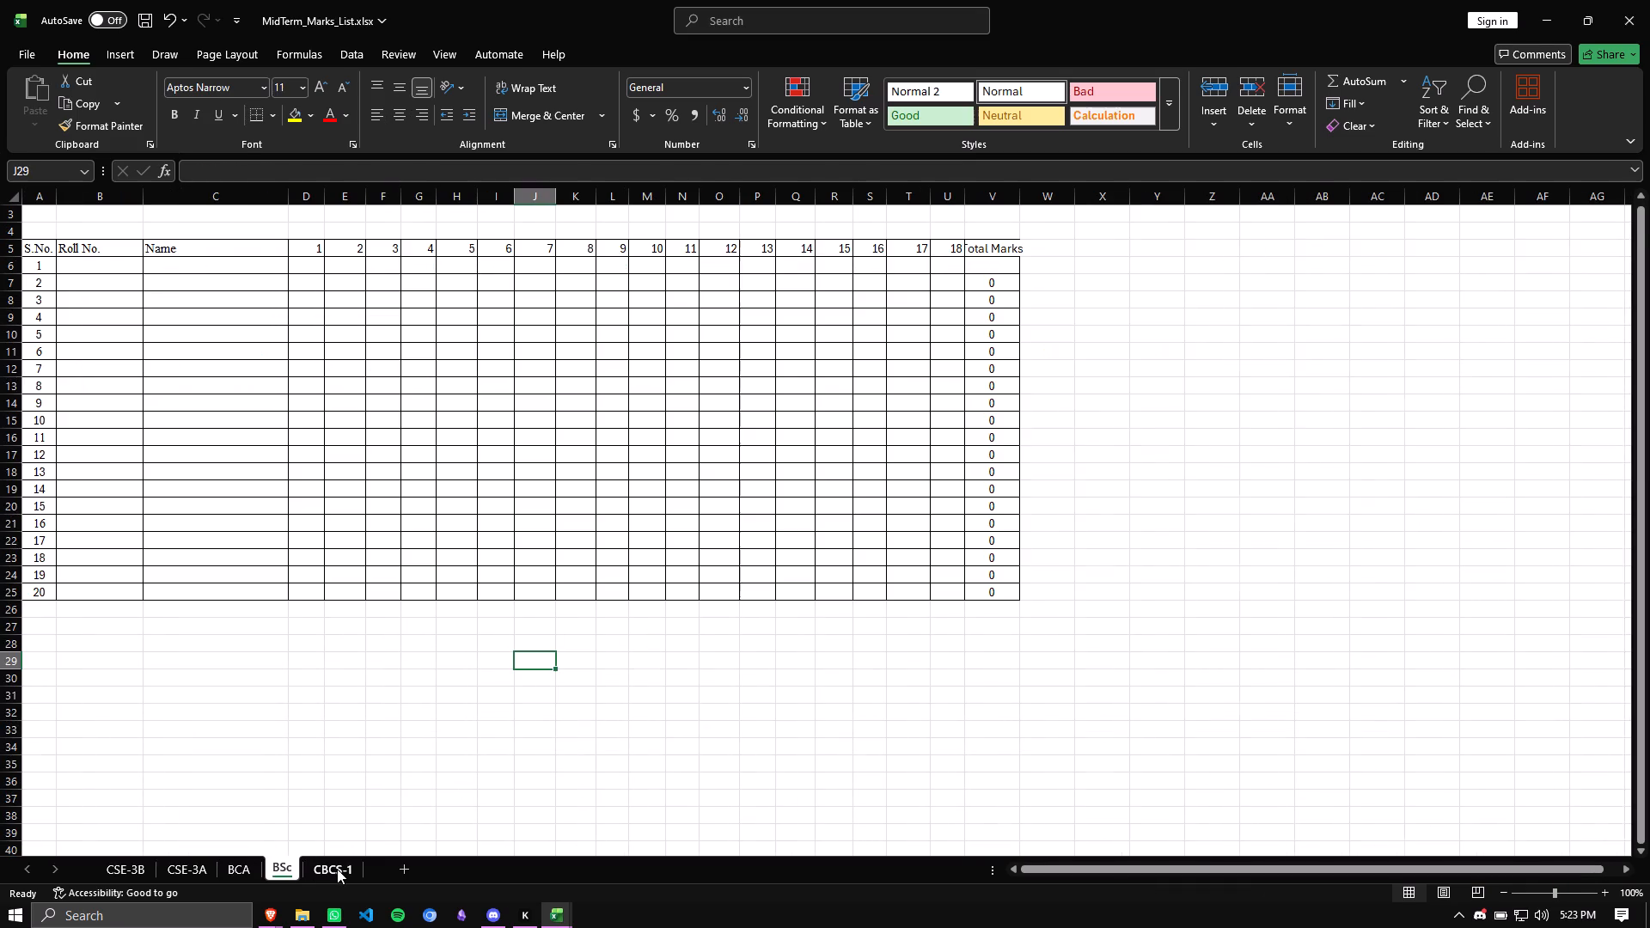
left_click(115, 861)
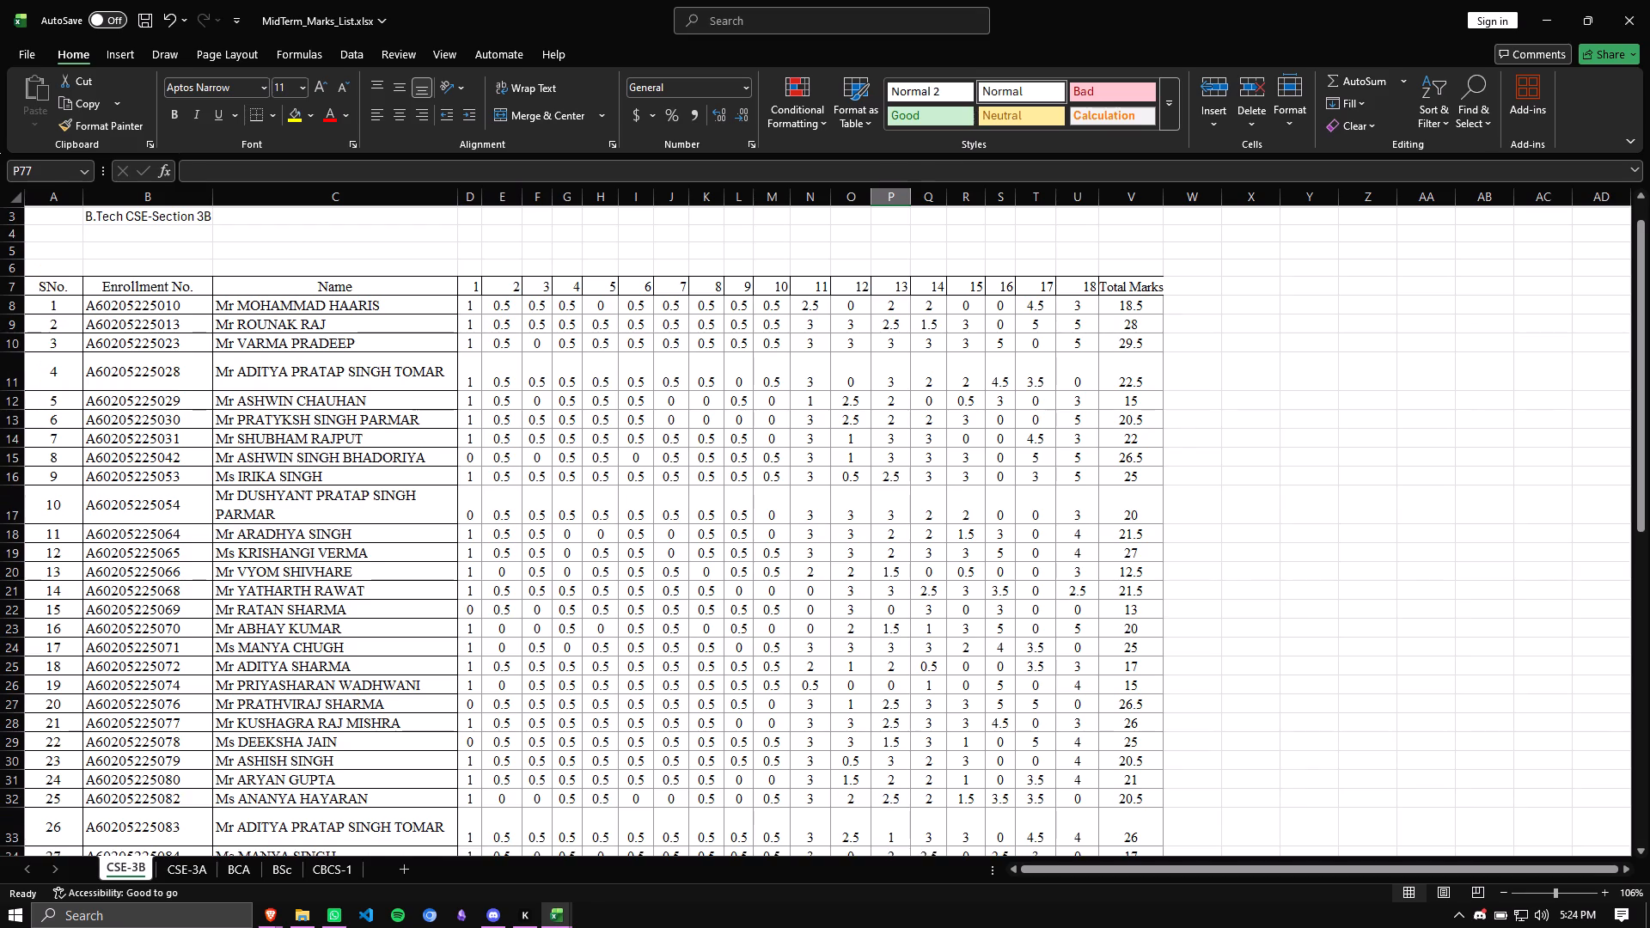
scroll(335, 583, "up", 2)
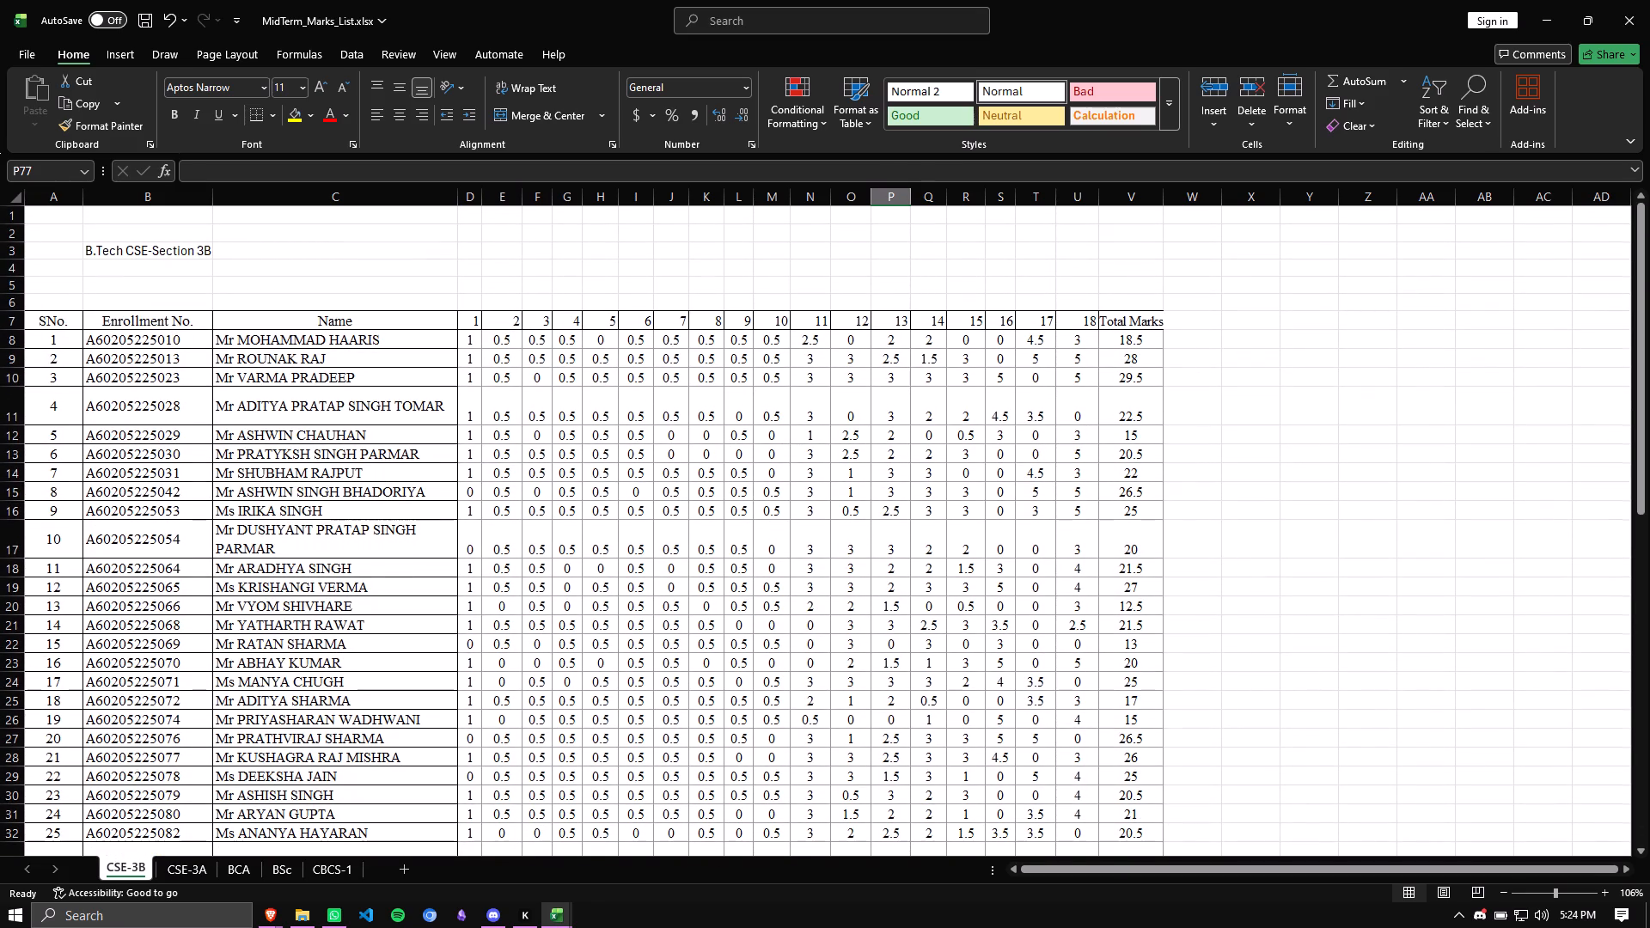
scroll(335, 583, "down", 7)
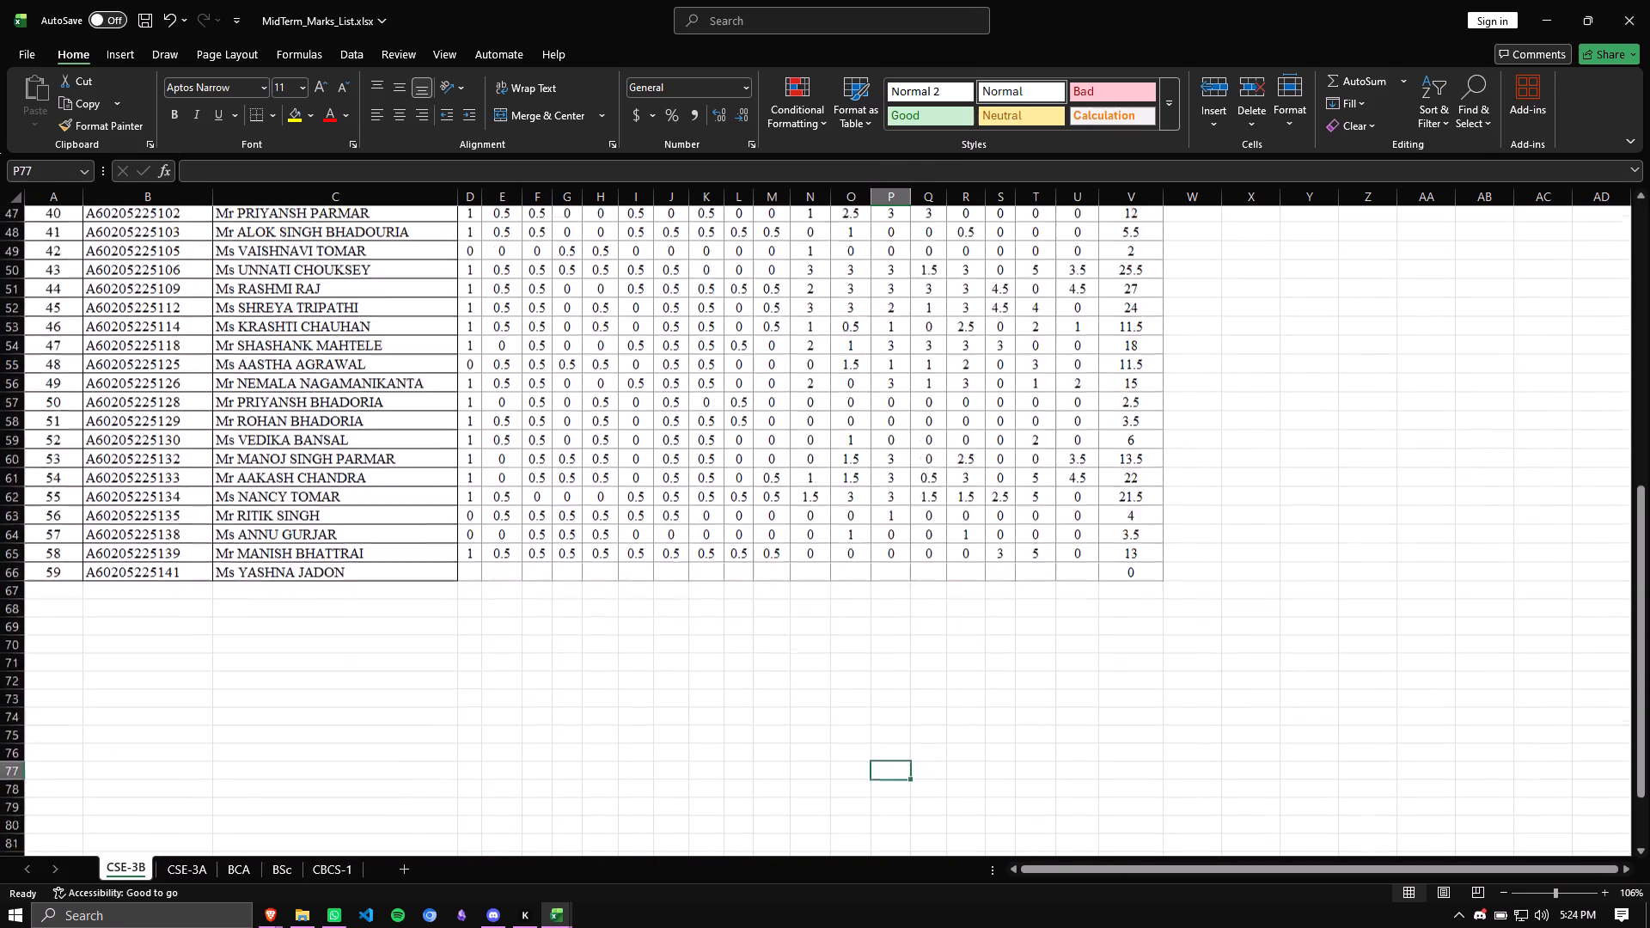
scroll(335, 583, "down", 2)
Preview the CSE-3B sheet for printing, examine how the marks table splits across pages, and close the preview.
key("ctrl+p")
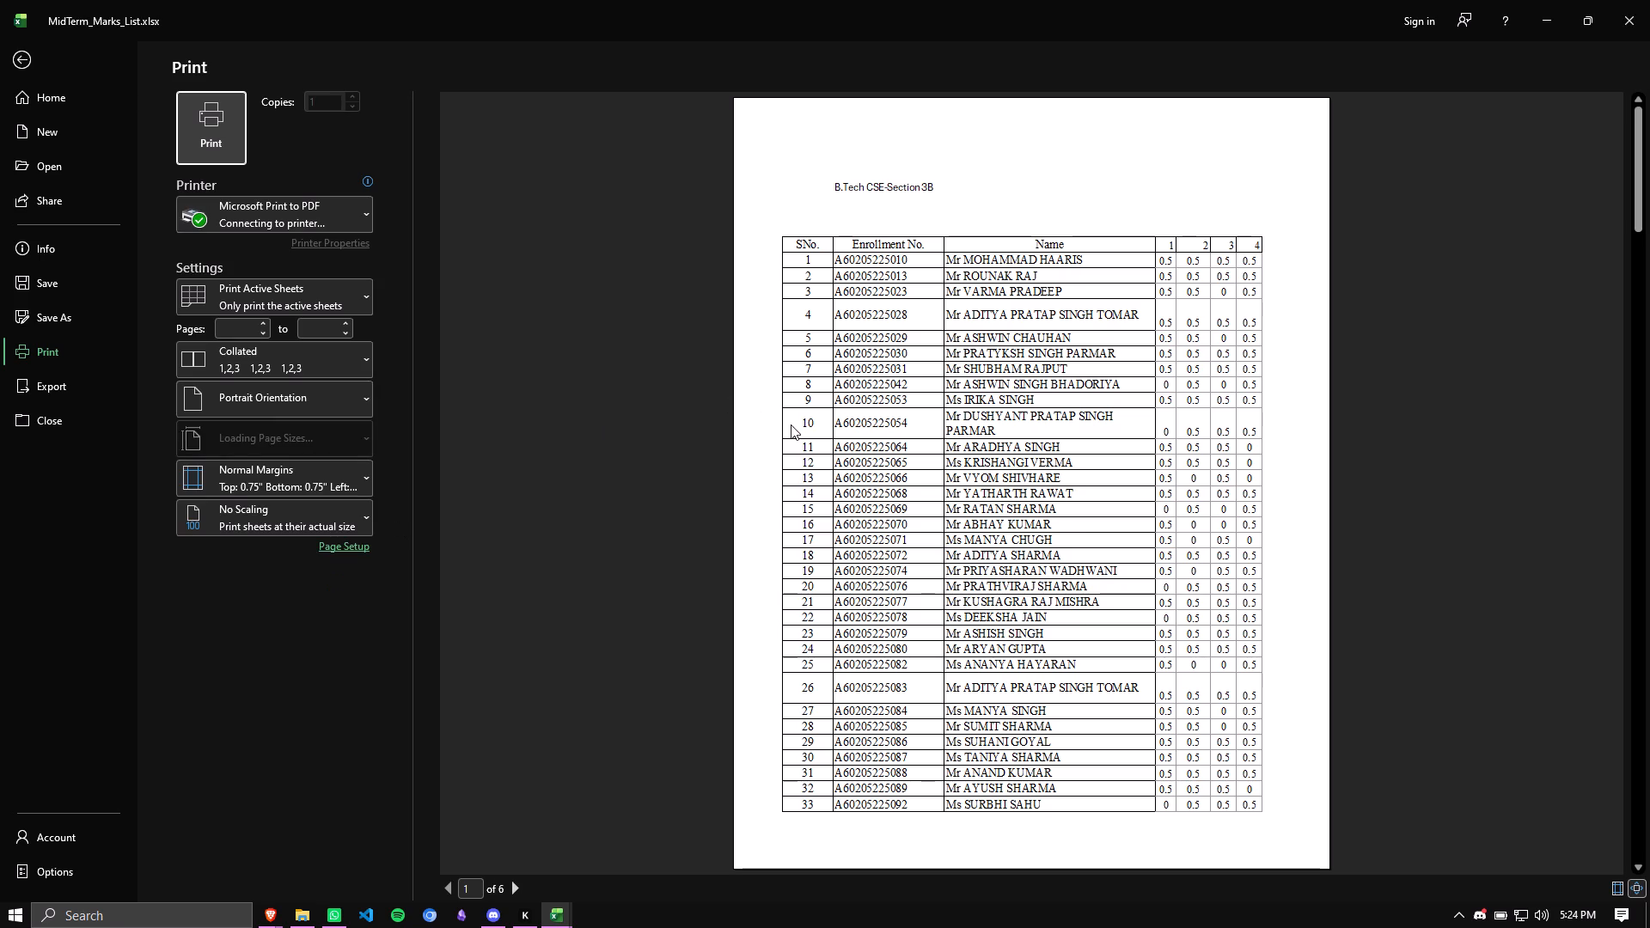
scroll(791, 424, "down", 19)
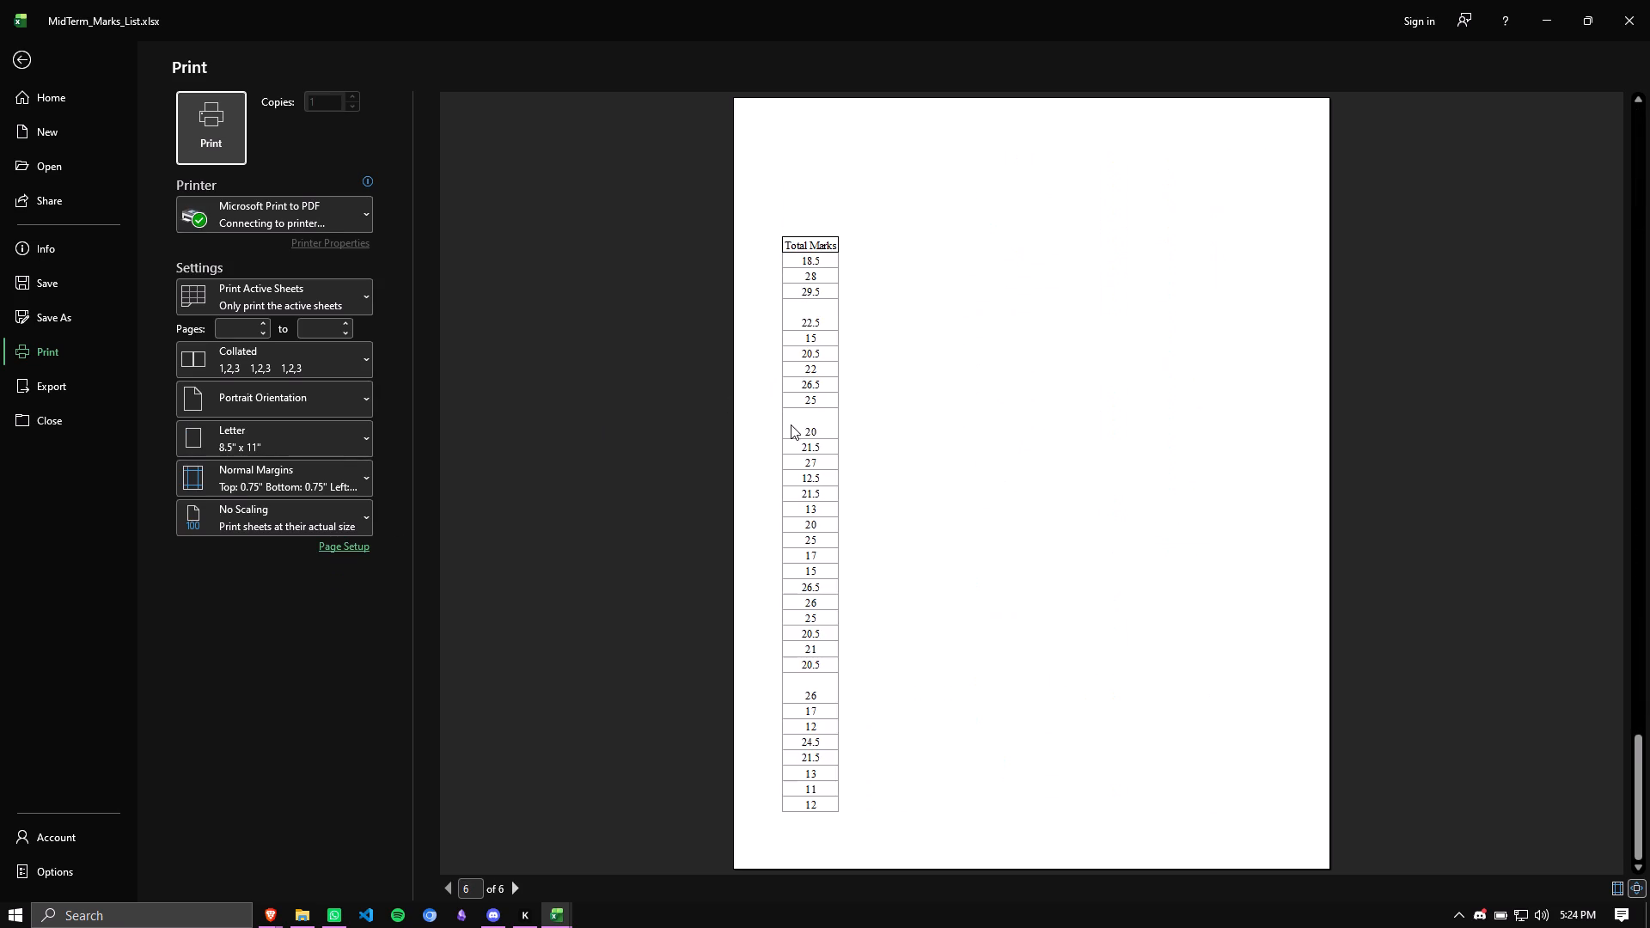
scroll(791, 424, "down", 8)
scroll(791, 424, "up", 2)
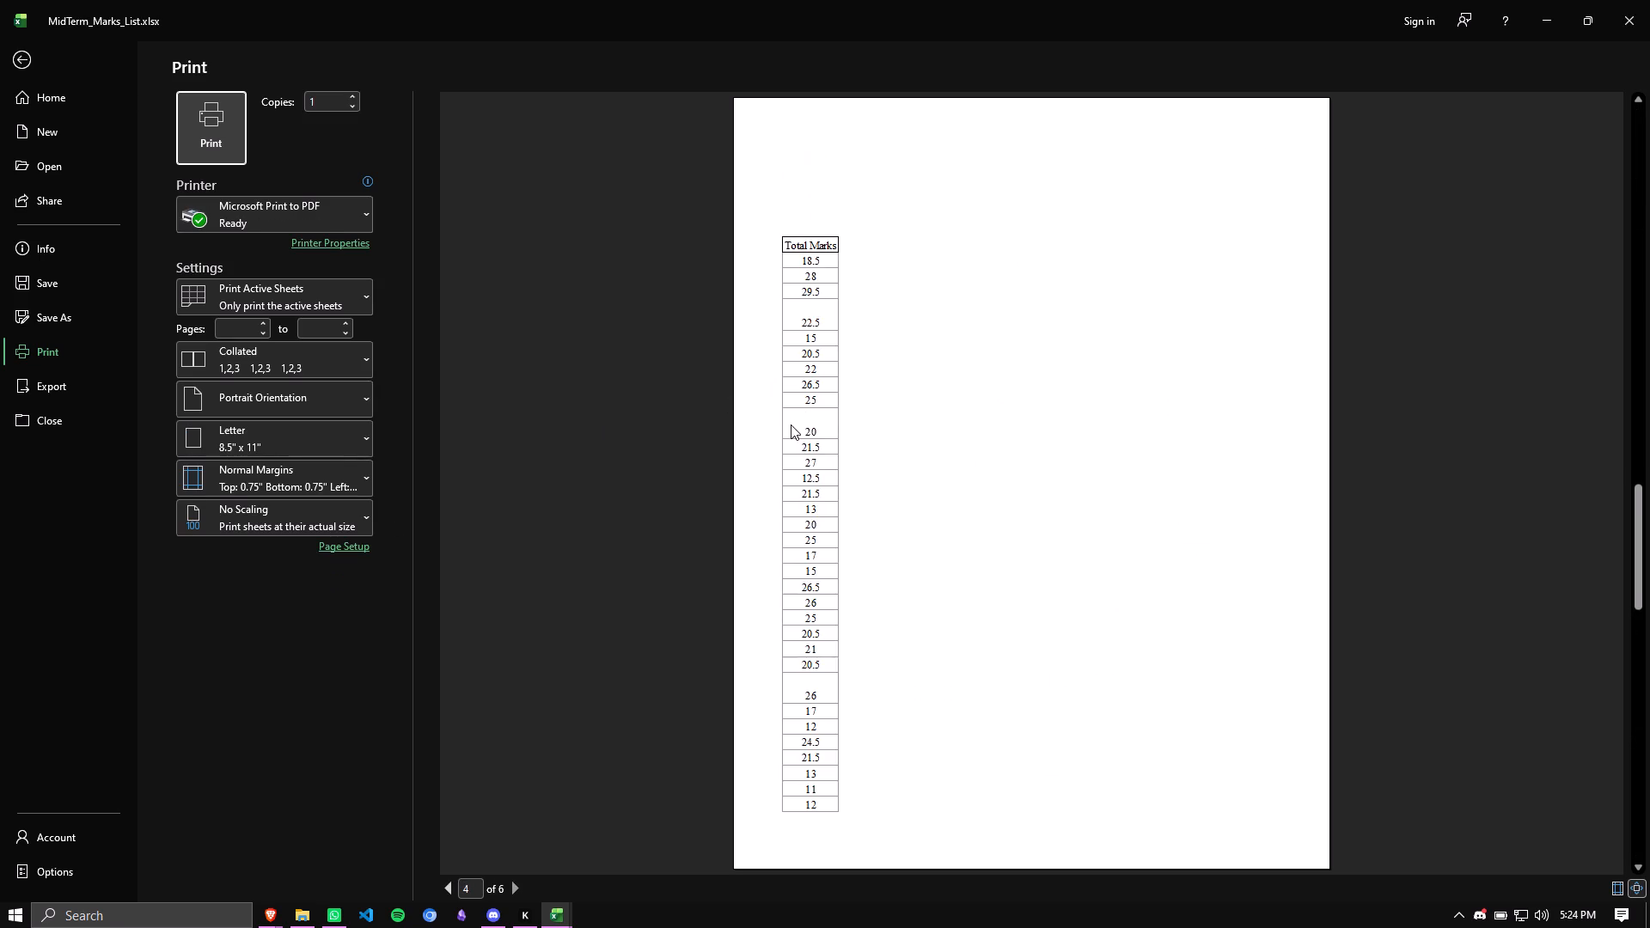
scroll(791, 424, "up", 3)
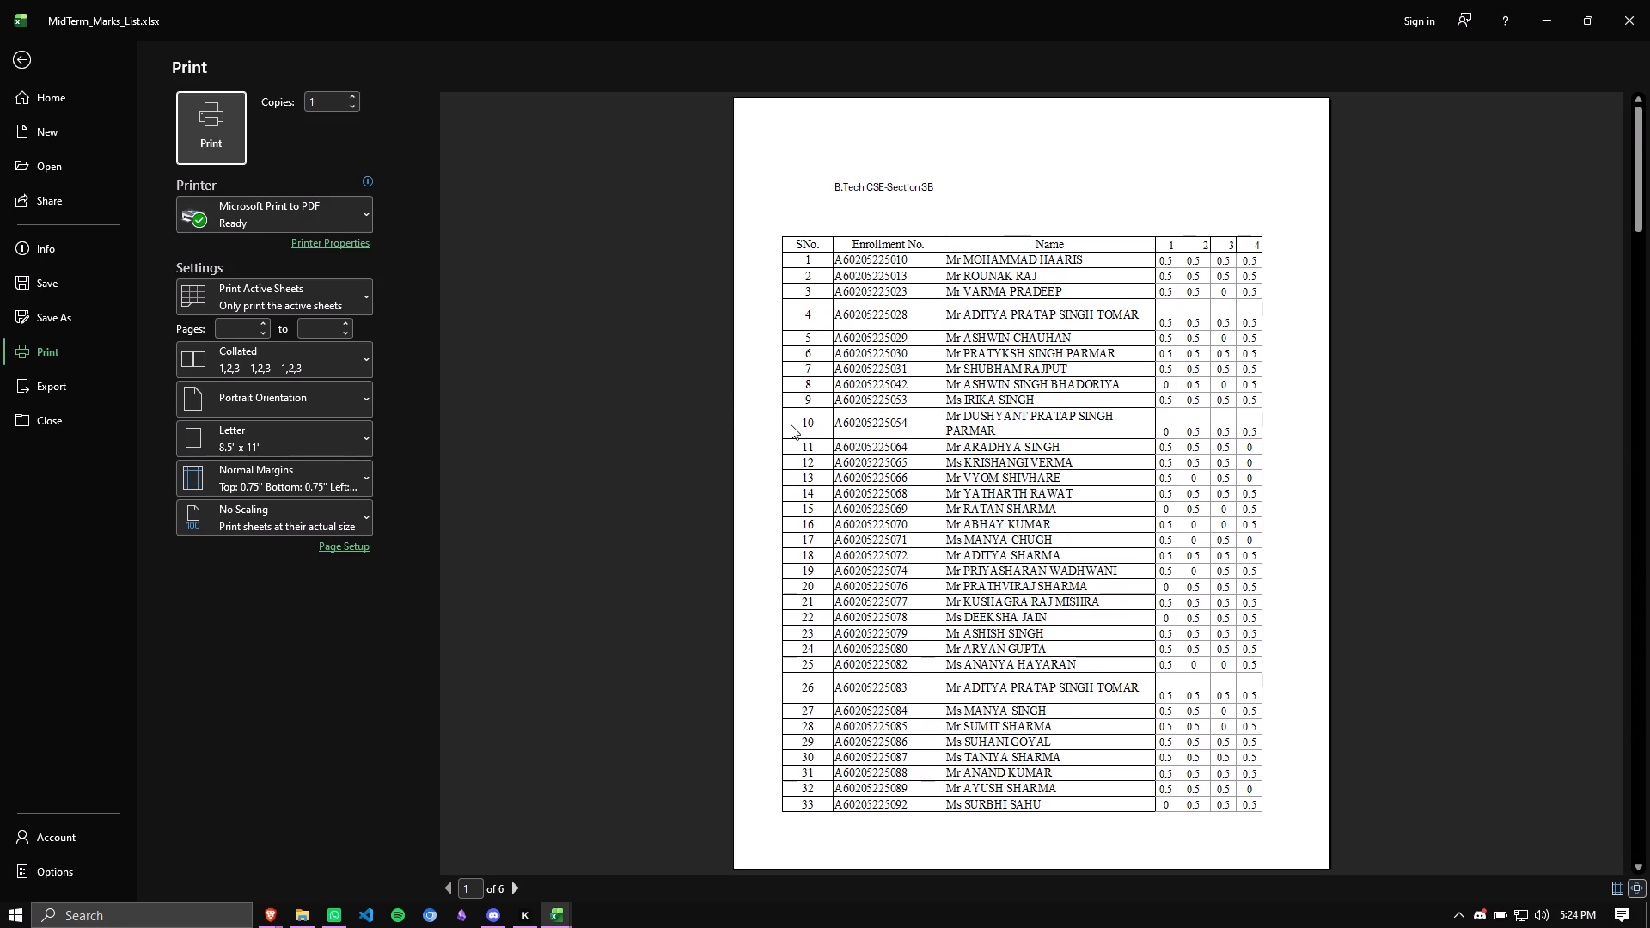
scroll(791, 424, "up", 2)
scroll(791, 424, "down", 2)
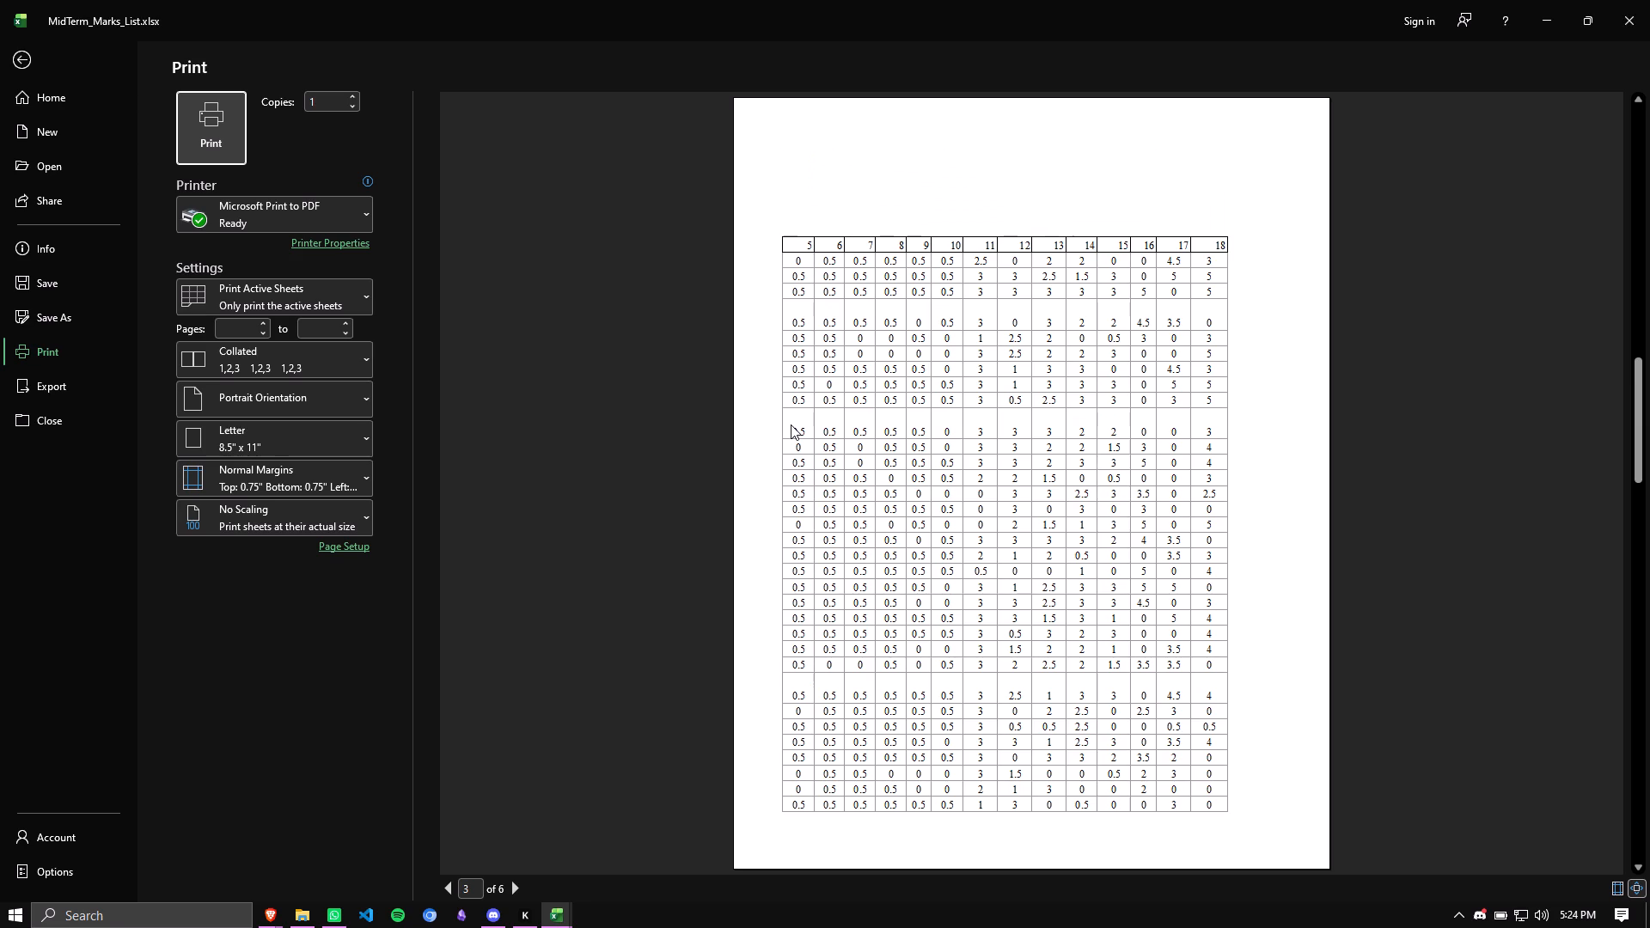
key("Escape")
Examine the marks and totals on the CSE-3B sheet from the header row down to the last student row.
scroll(791, 424, "up", 6)
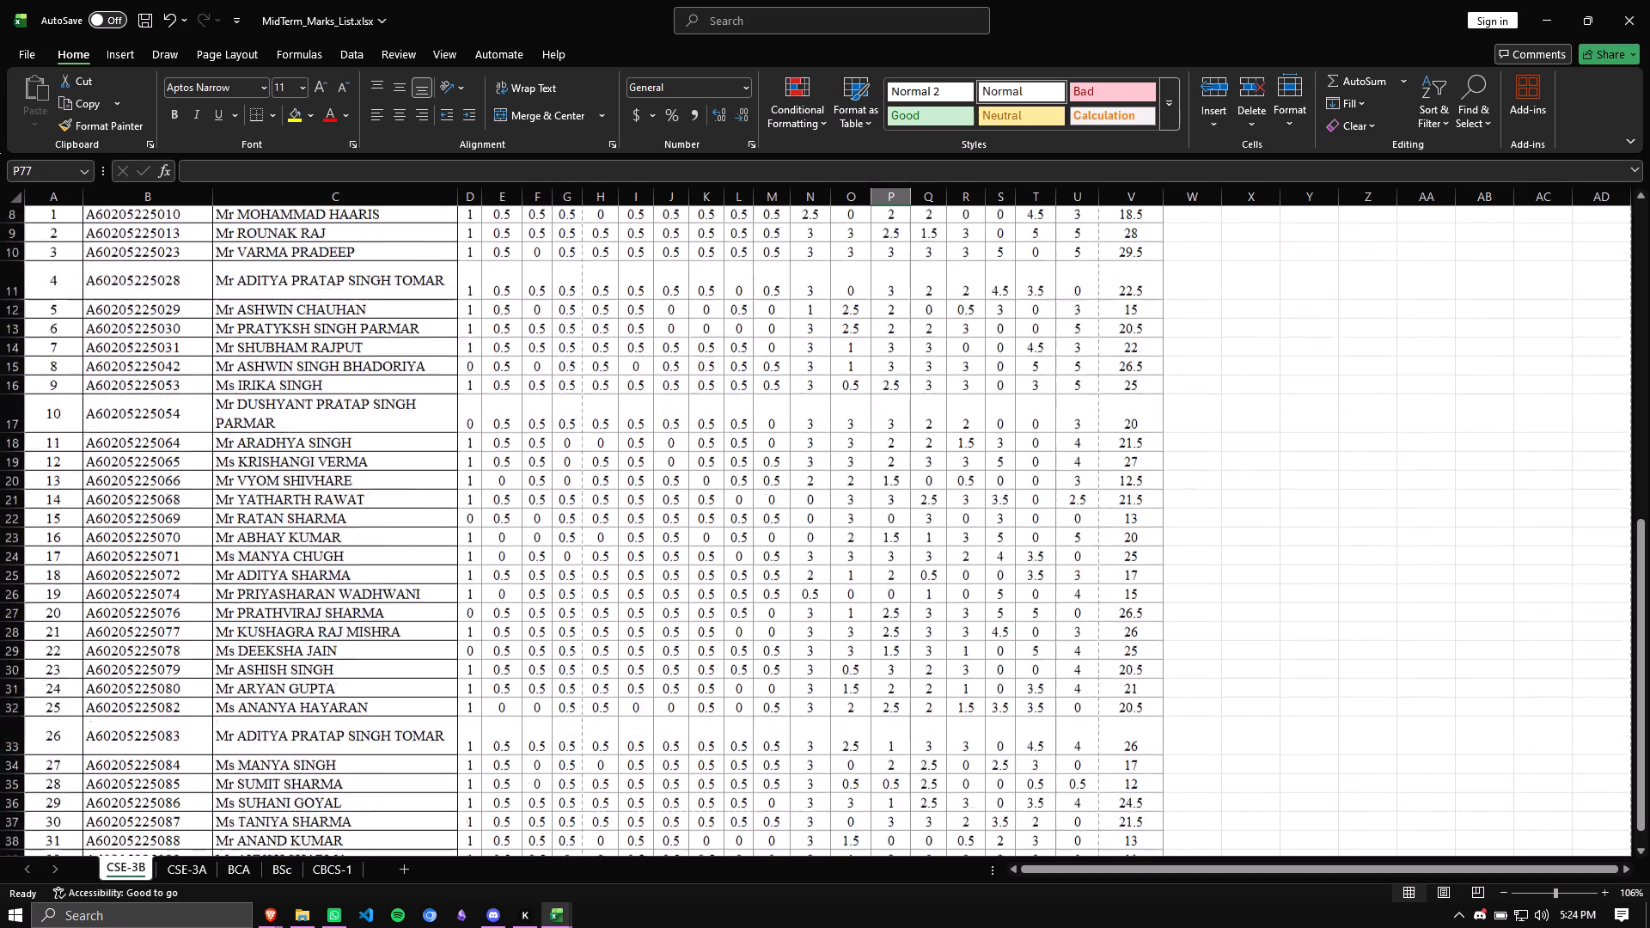
scroll(791, 424, "up", 3)
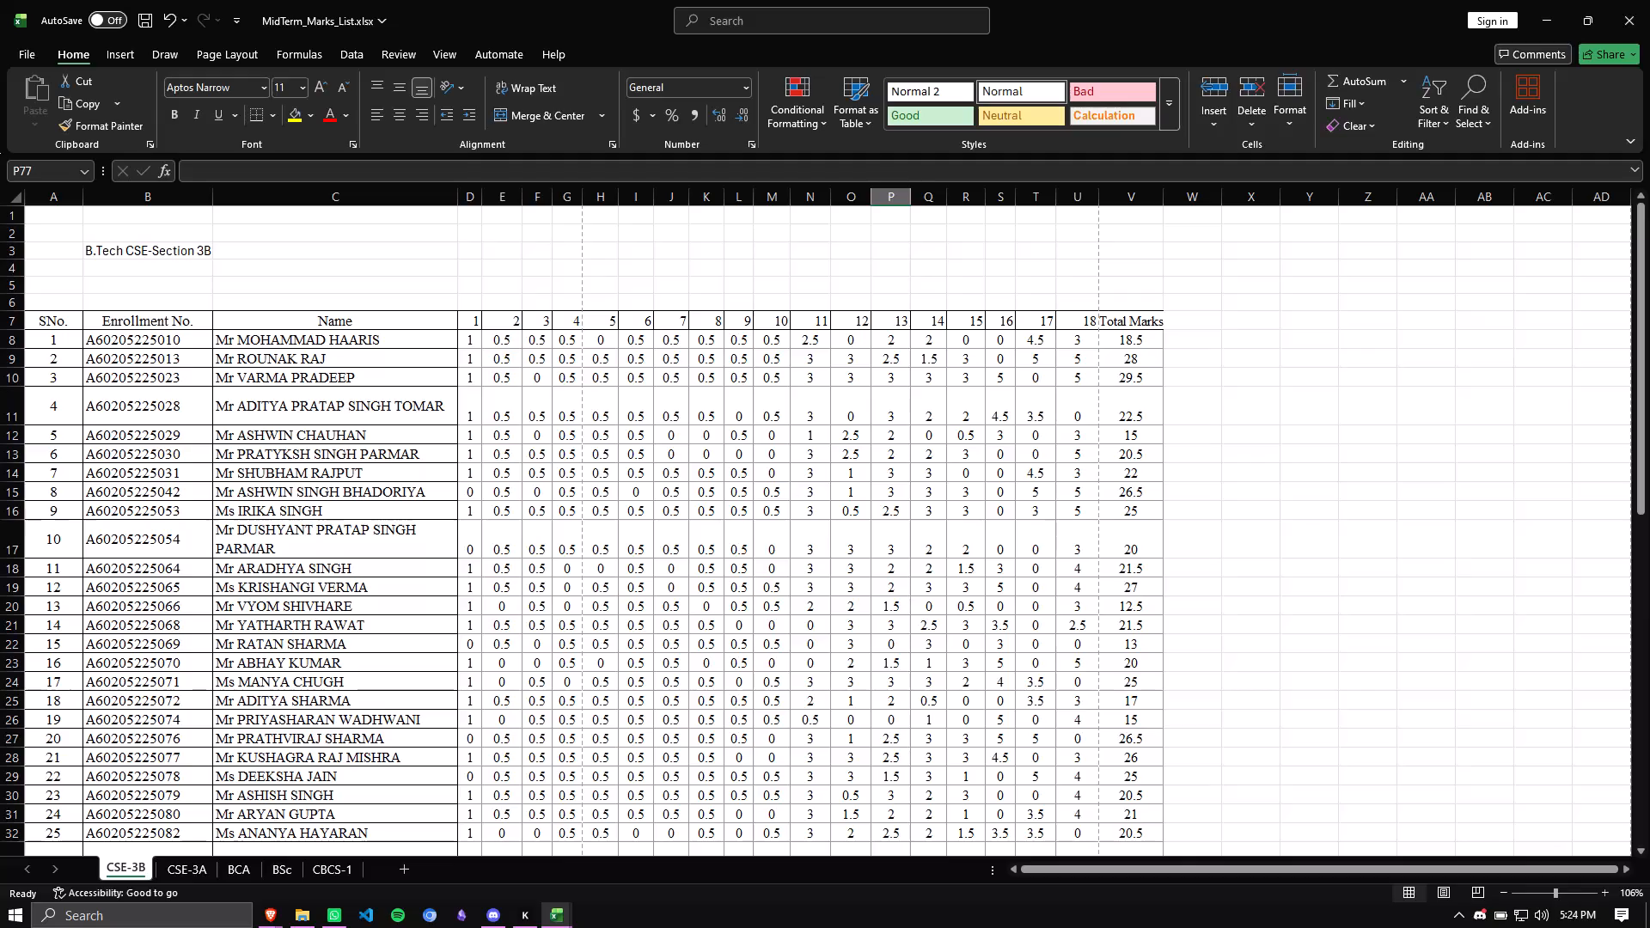
scroll(791, 424, "down", 2)
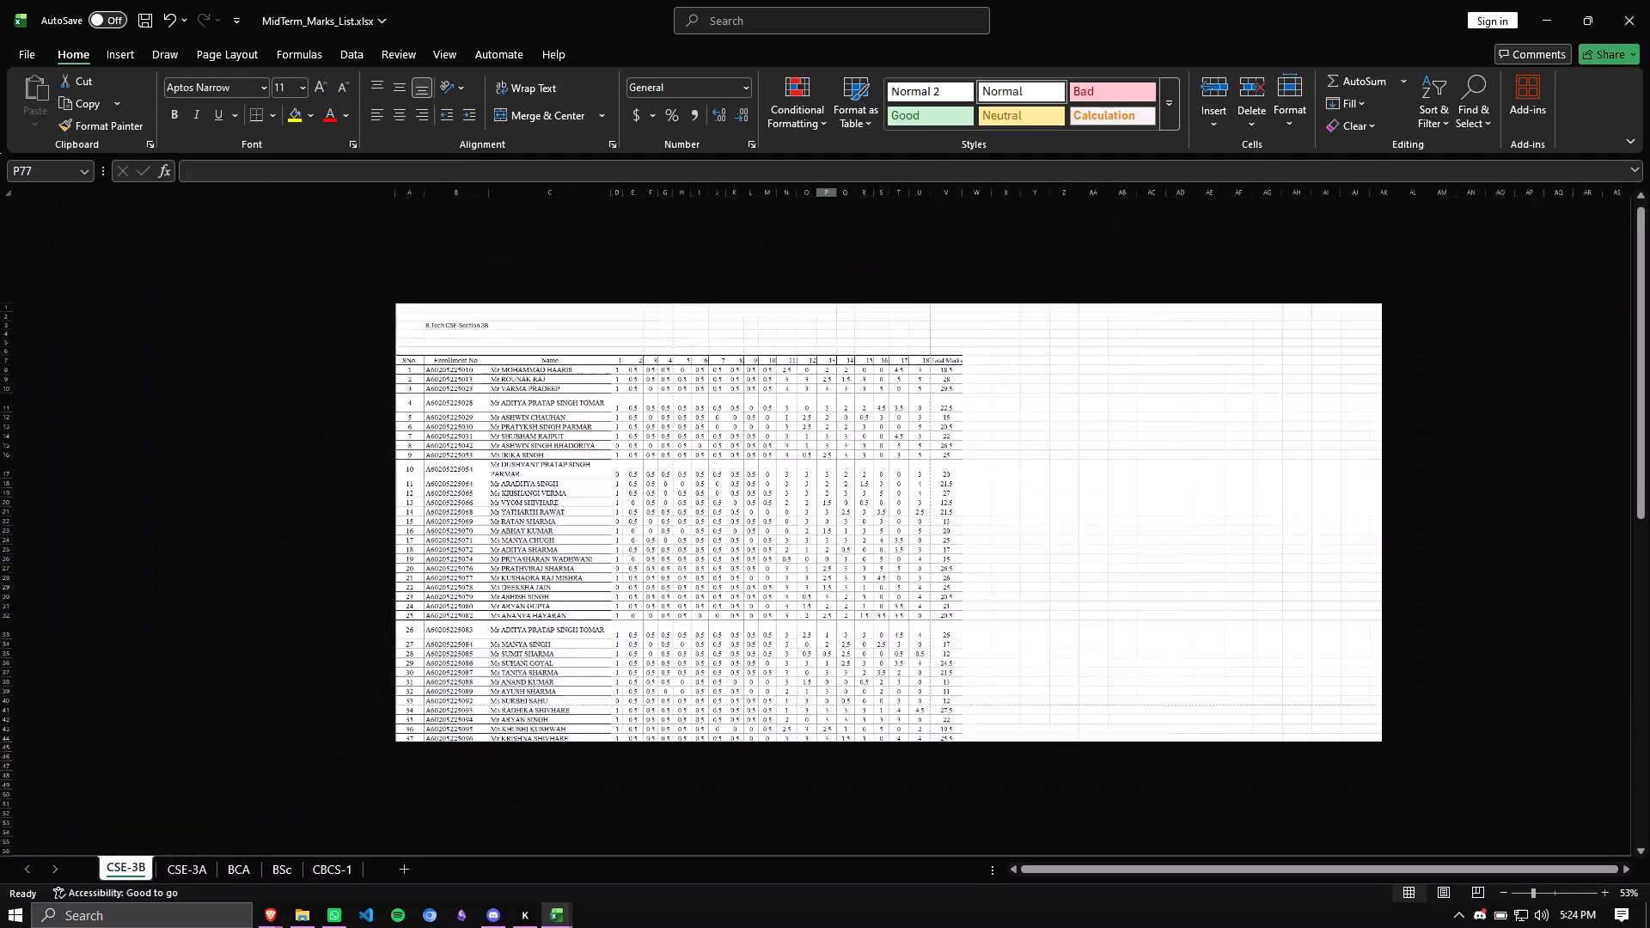
scroll(791, 424, "right", 4)
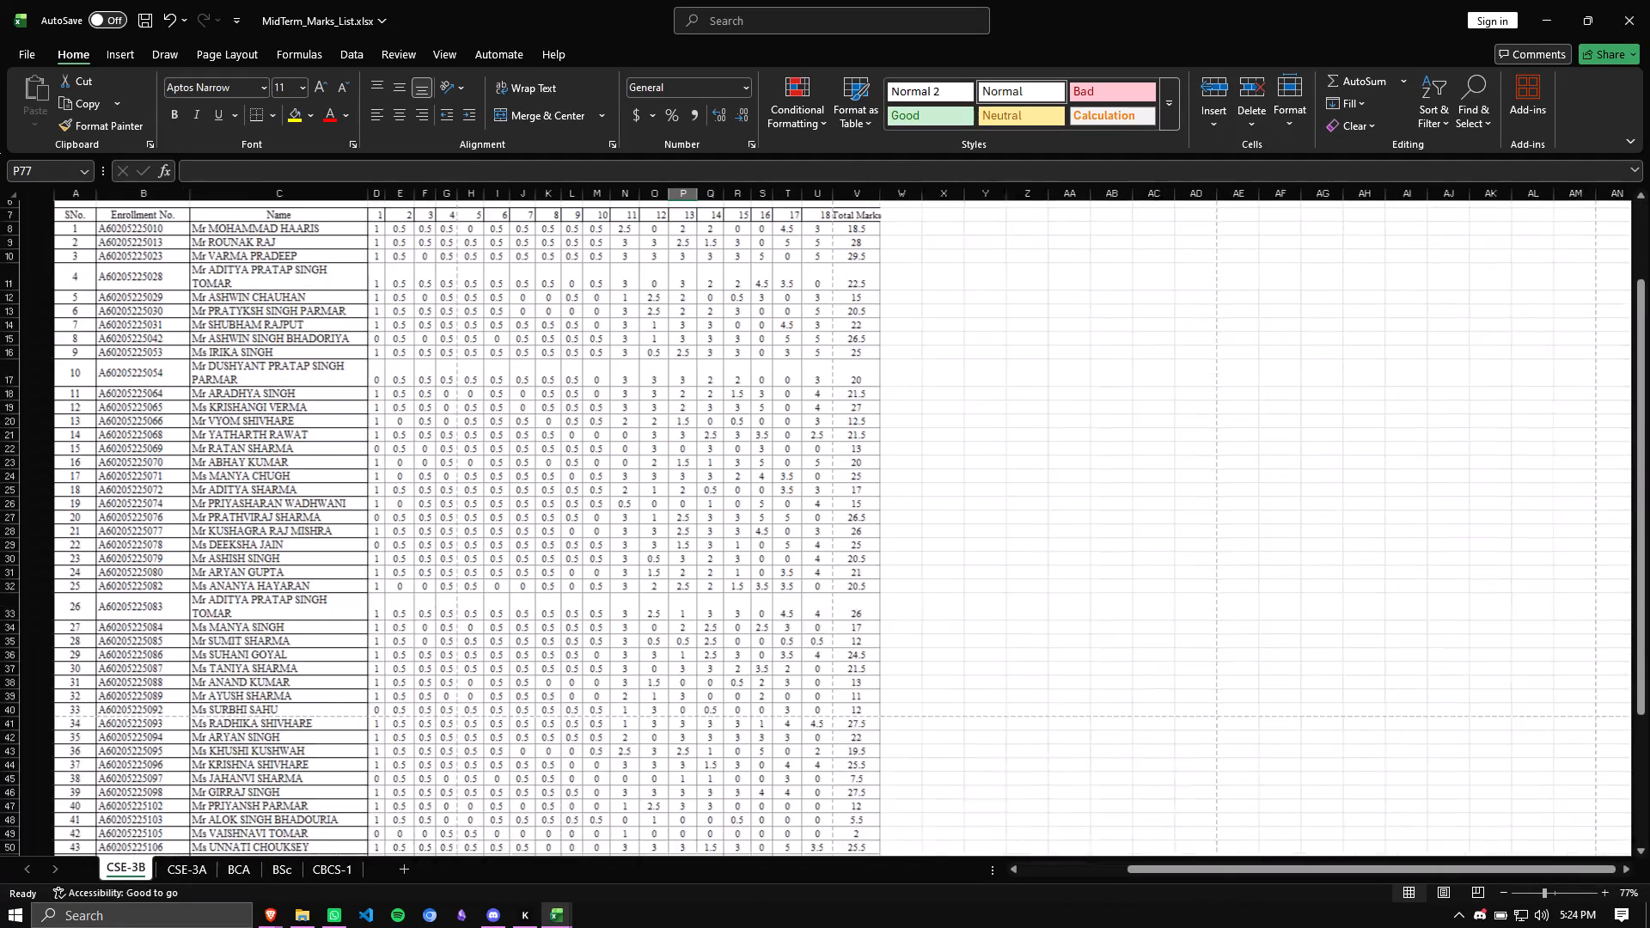
scroll(791, 424, "right", 2)
scroll(791, 424, "up", 3)
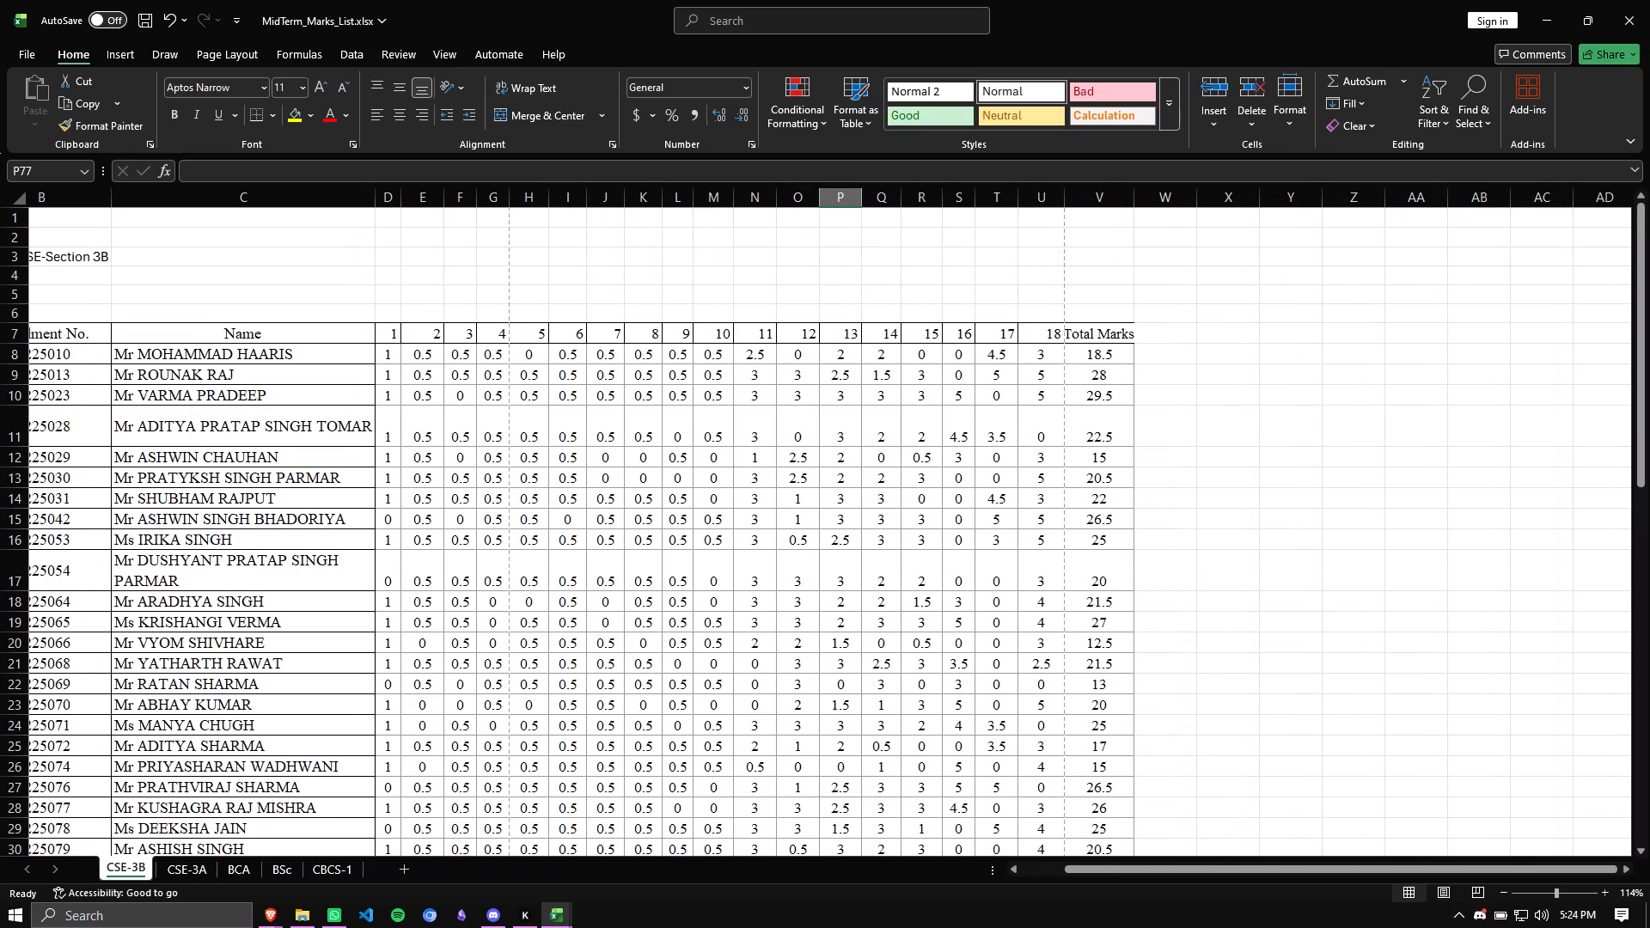
left_click(915, 292)
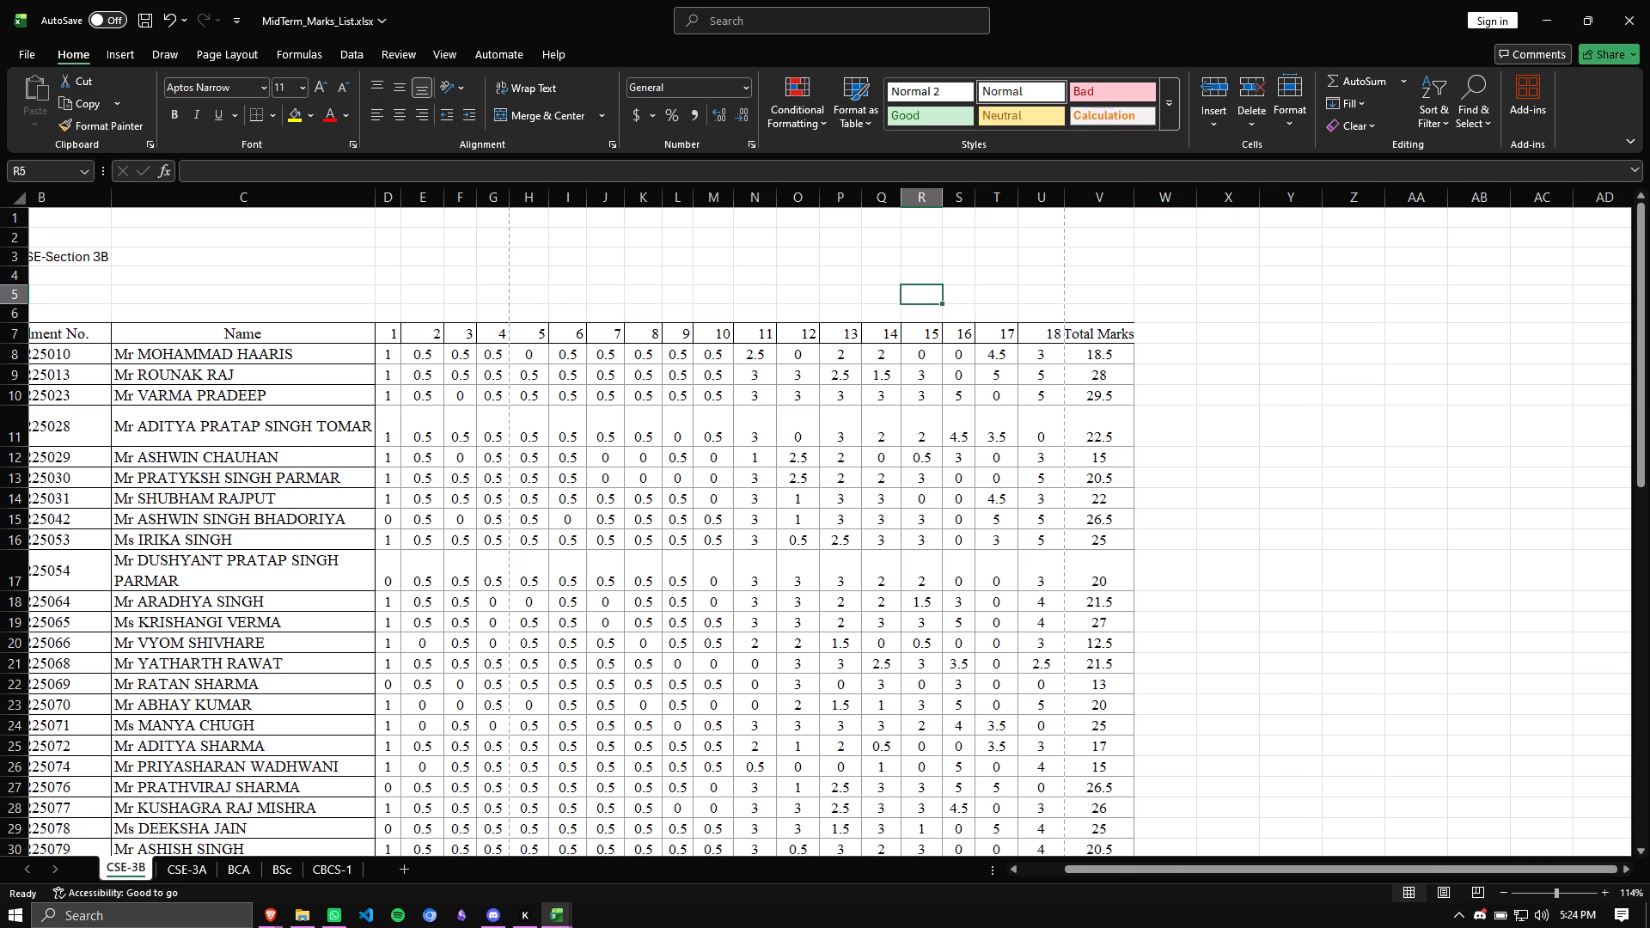
scroll(773, 443, "right", 6)
scroll(773, 443, "down", 1)
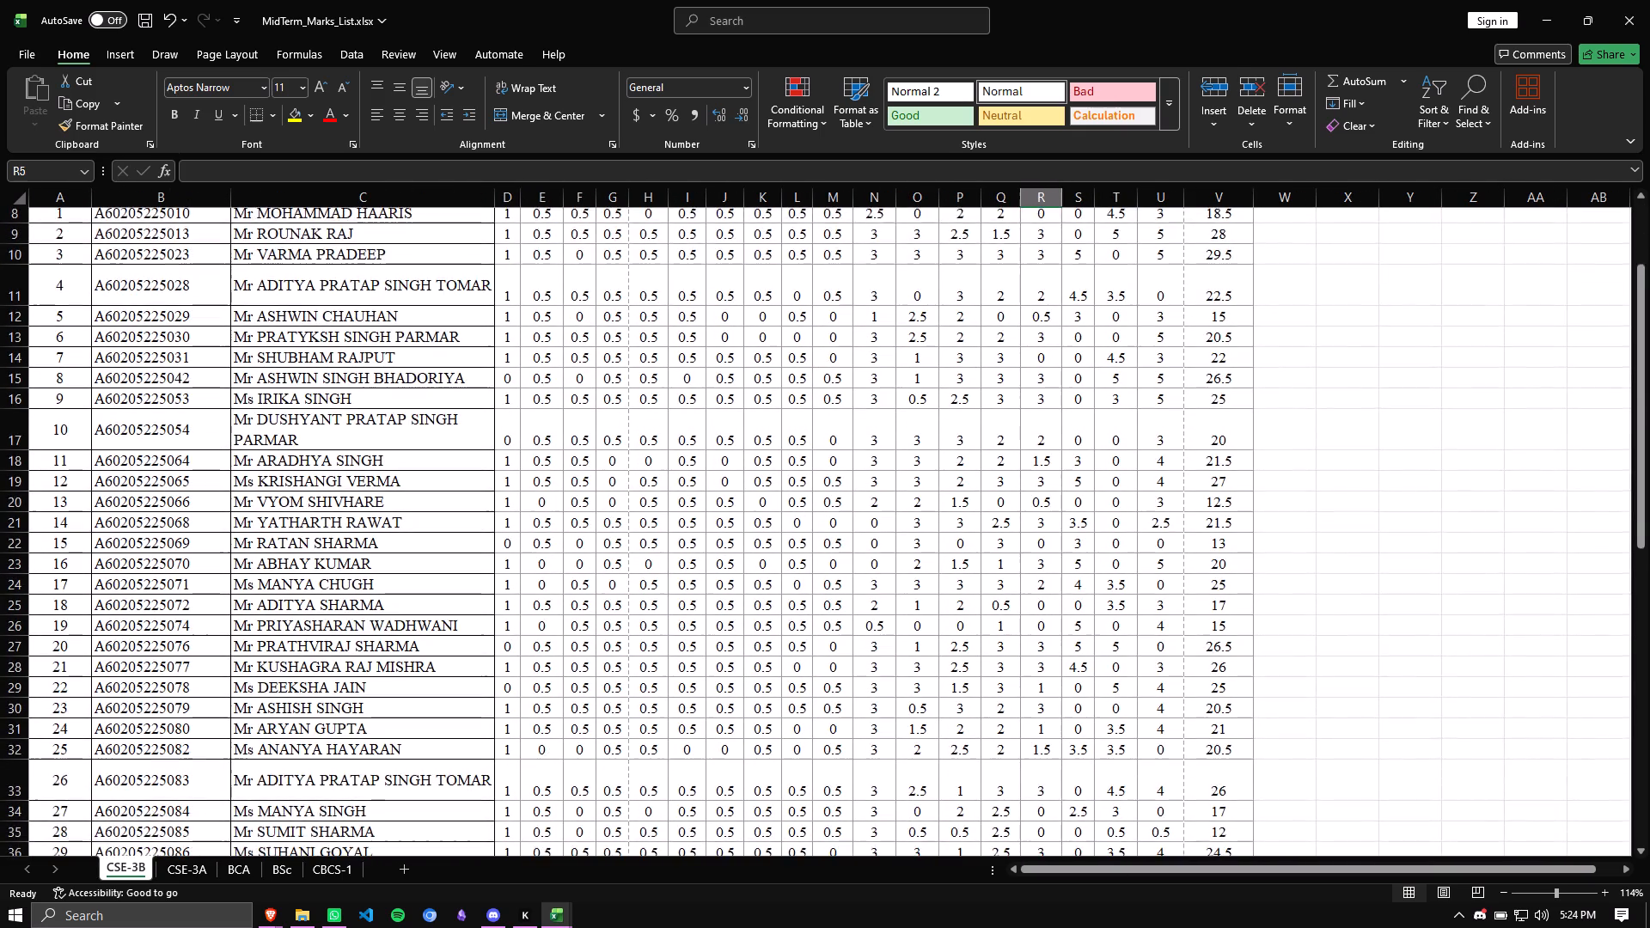
scroll(773, 443, "down", 2)
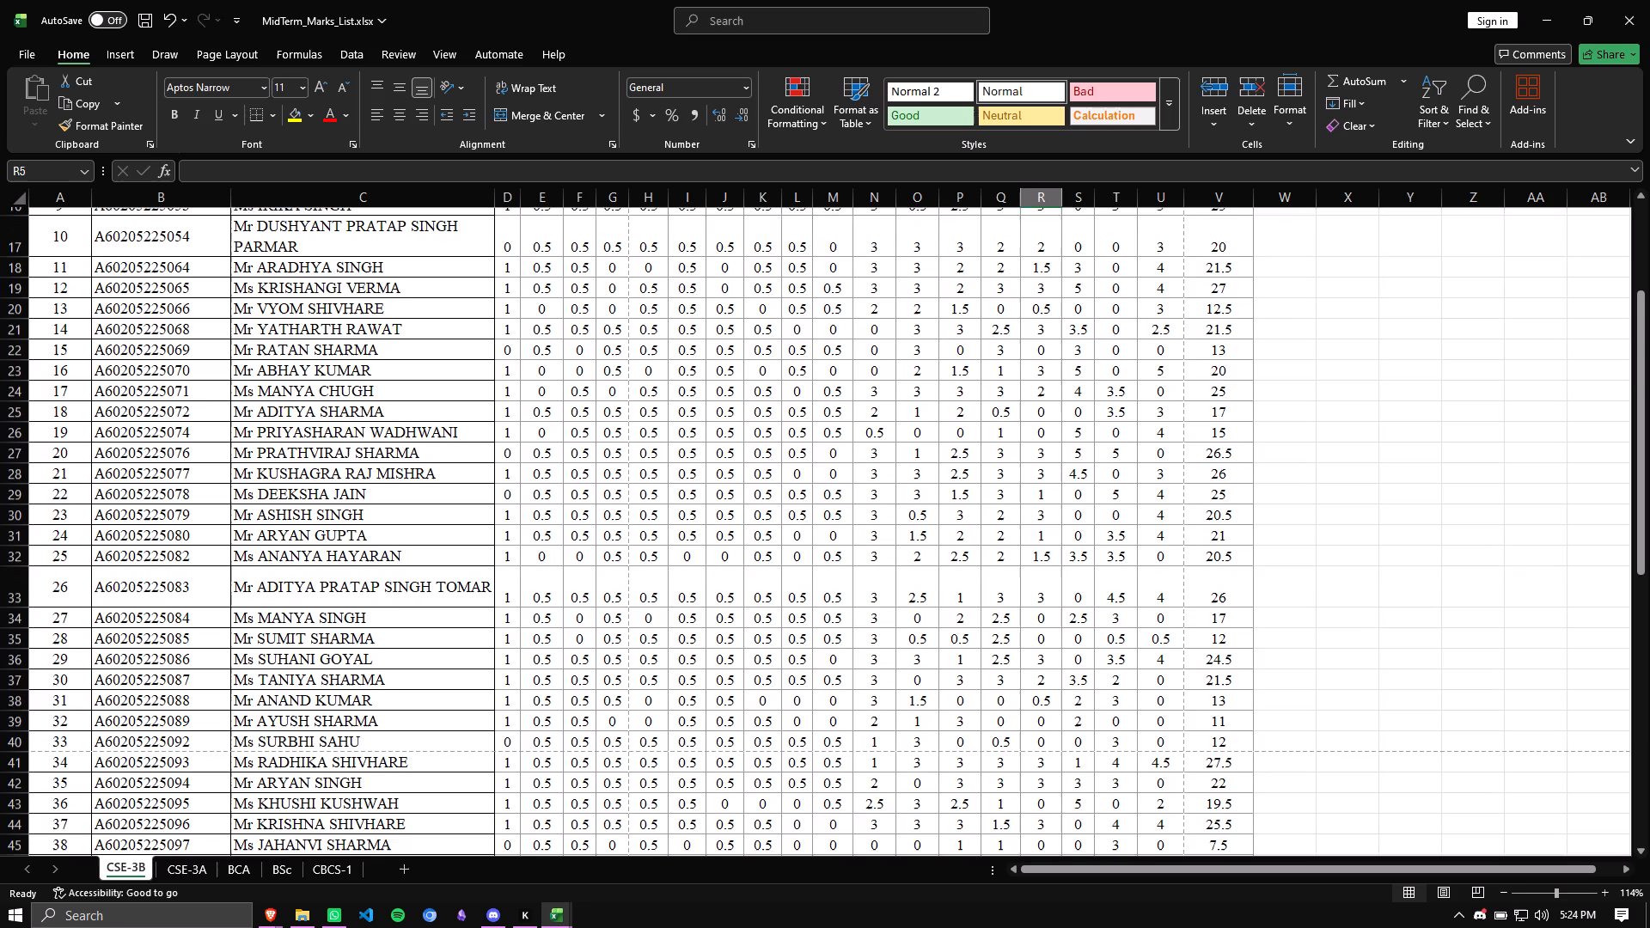
scroll(773, 443, "down", 1)
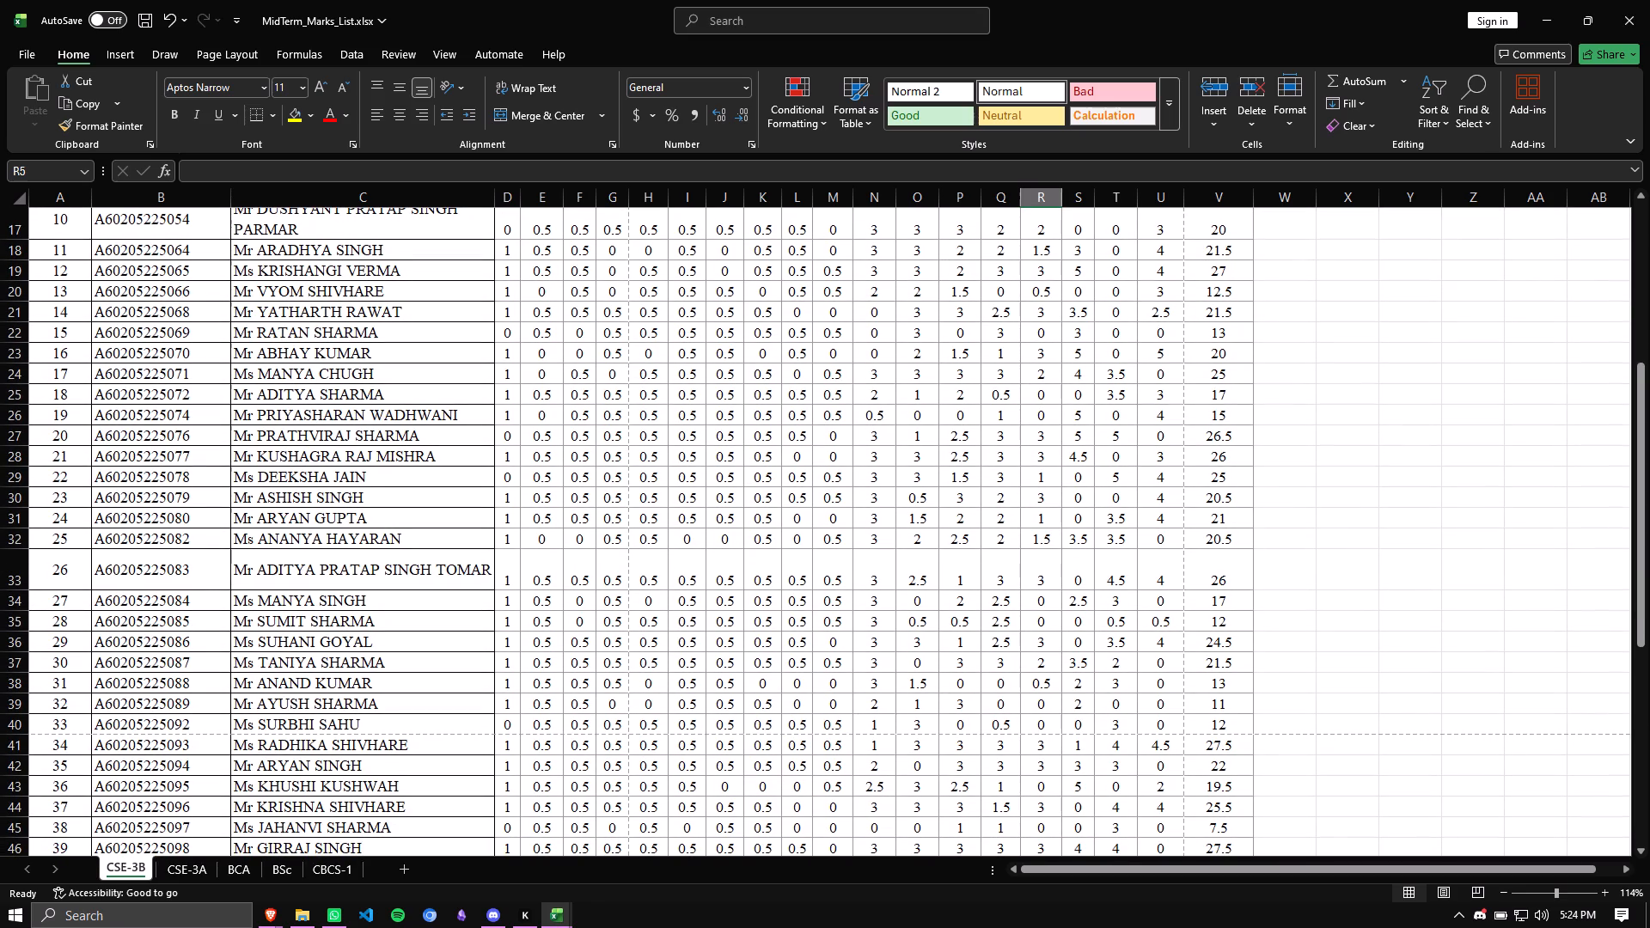
left_click(636, 734)
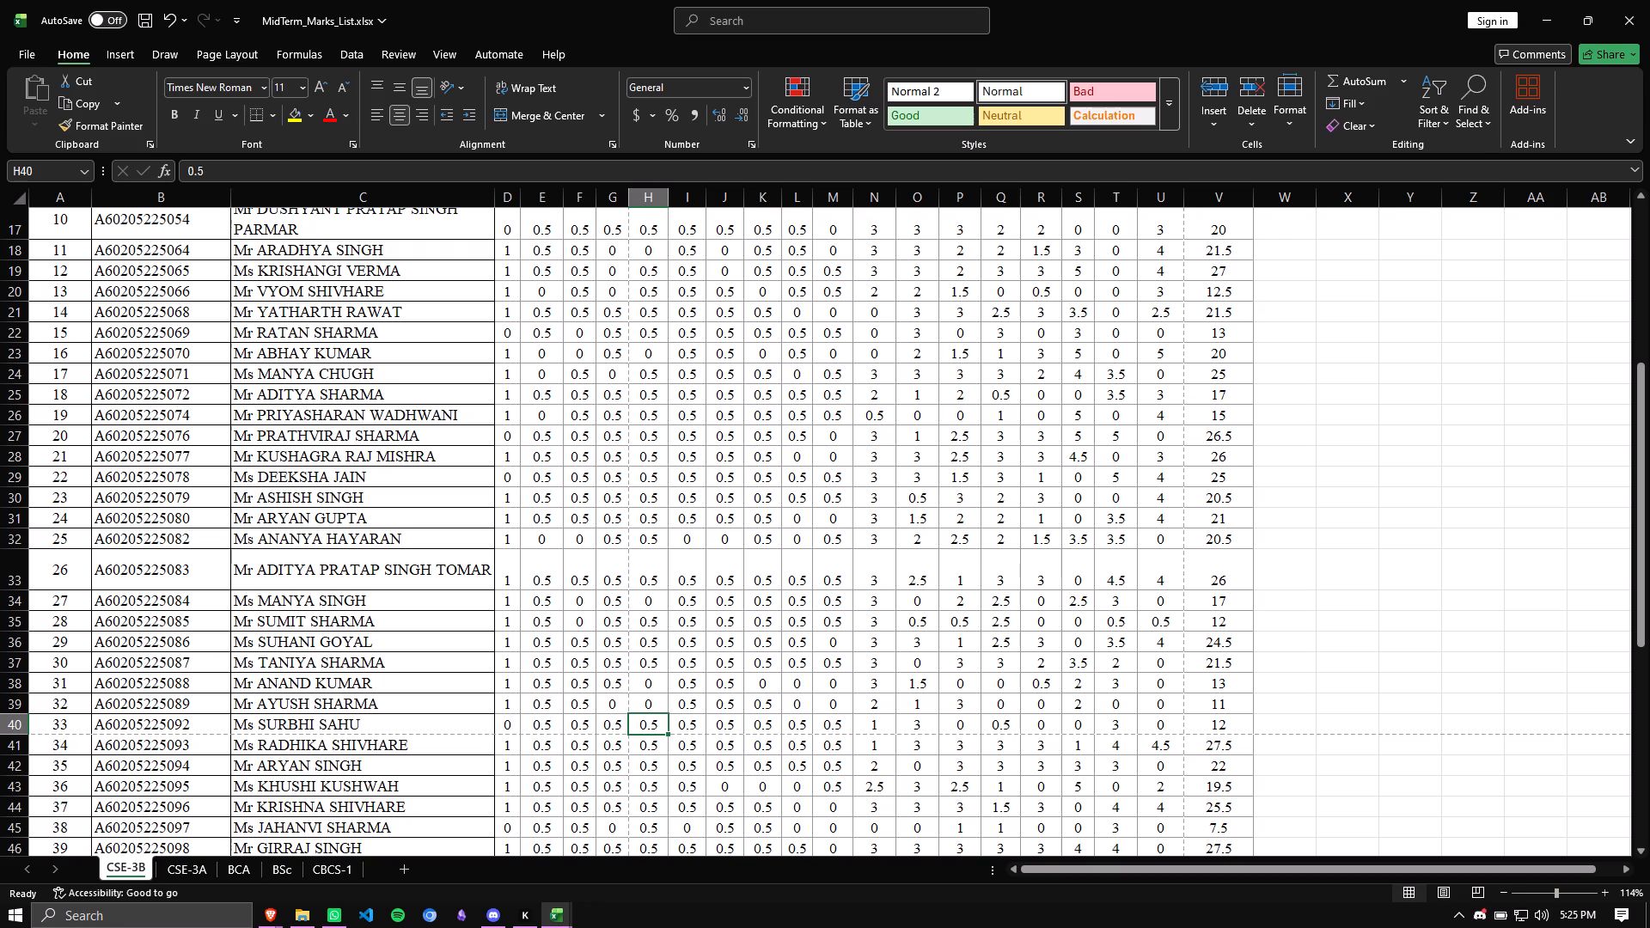
scroll(948, 736, "down", 3)
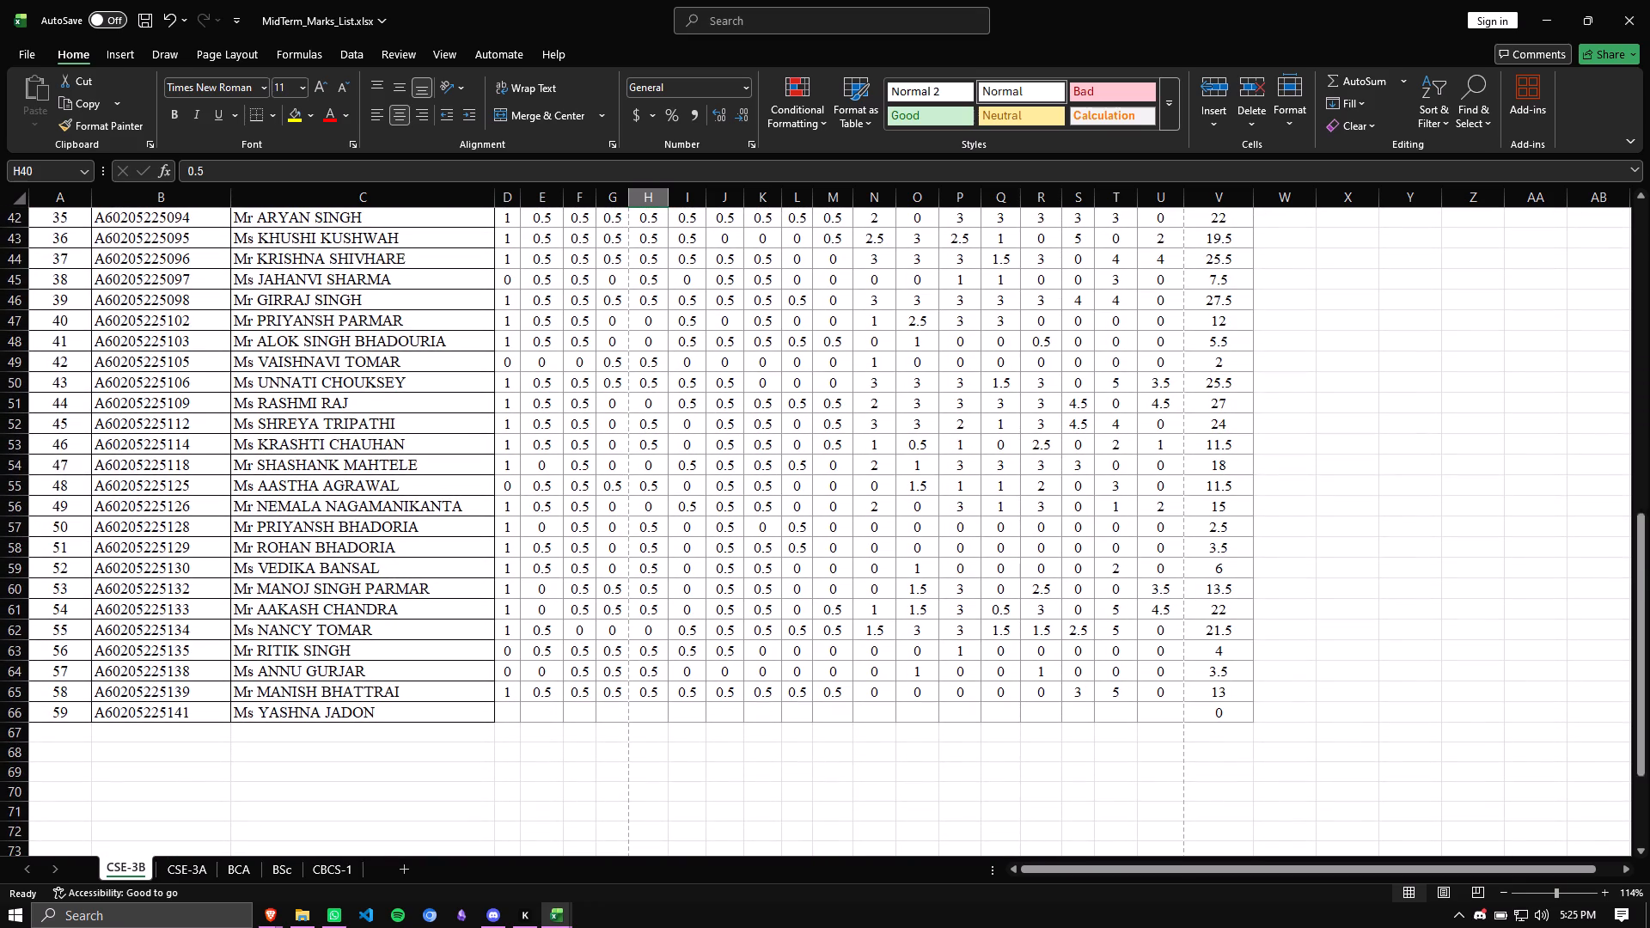
left_click(17, 494)
left_click(19, 491)
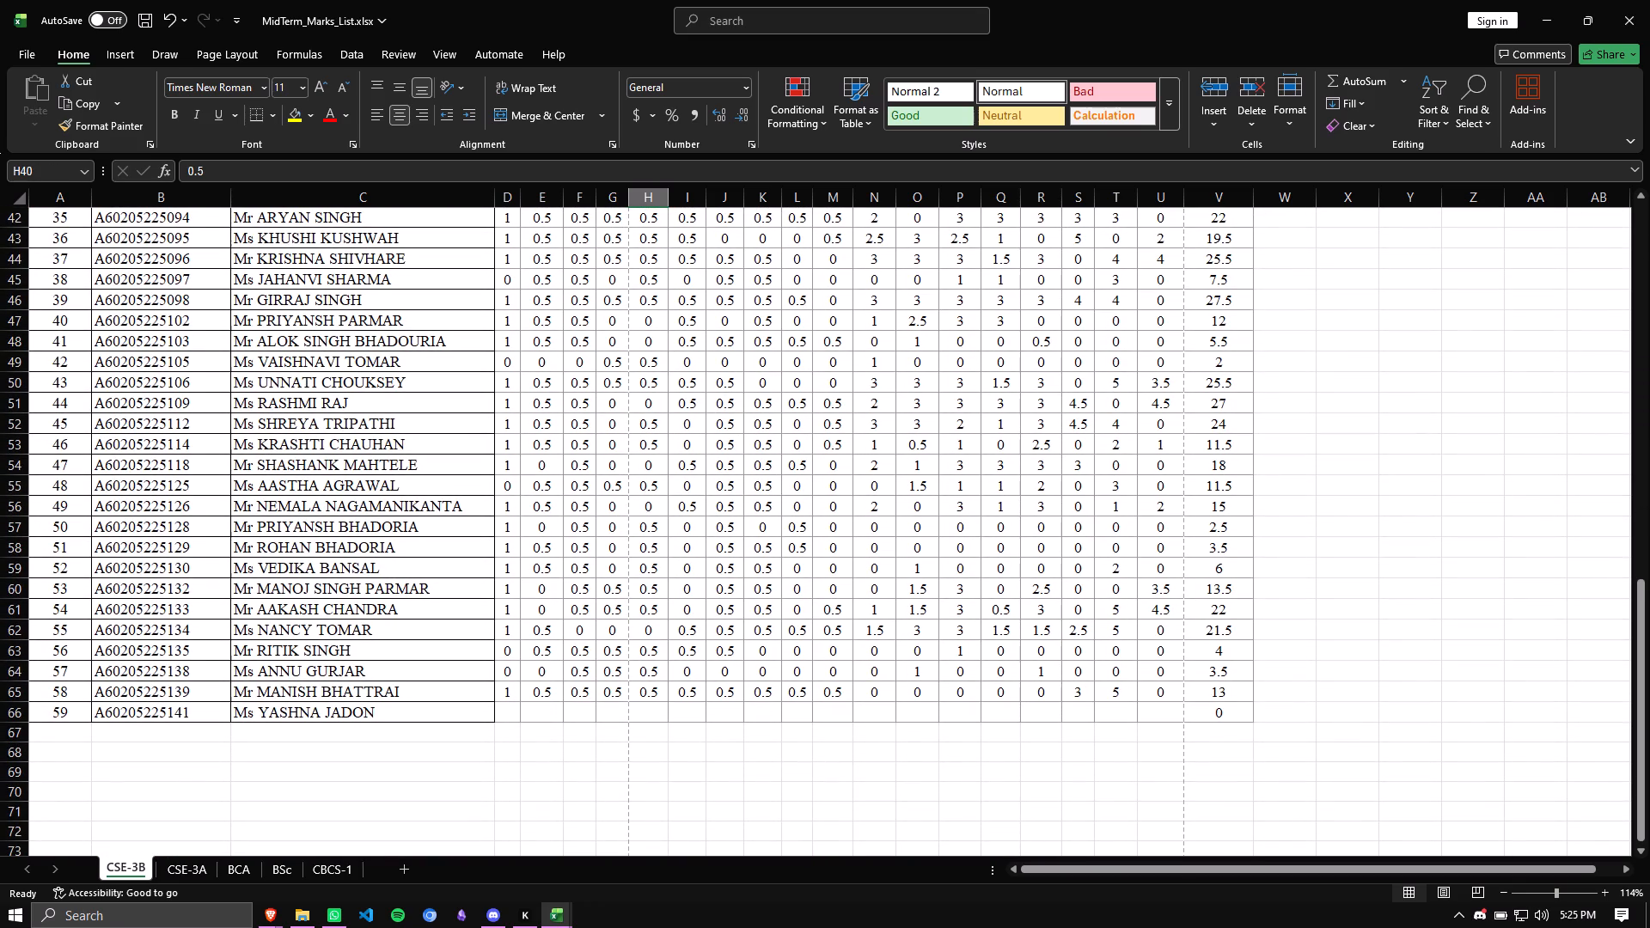
left_click(15, 485)
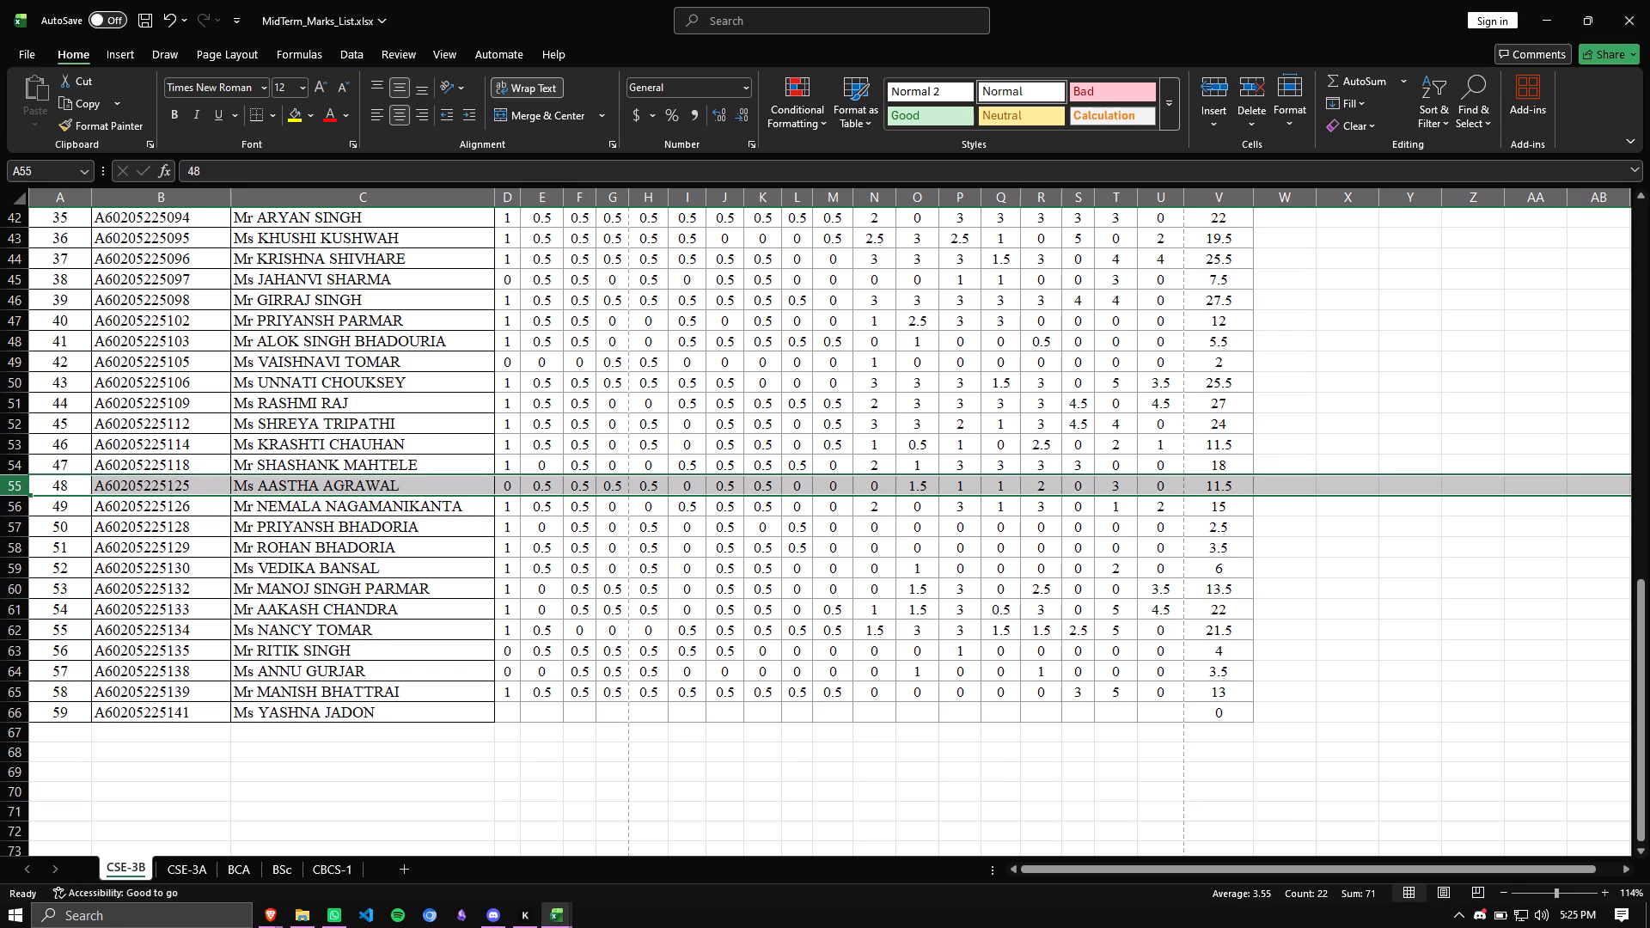
scroll(162, 656, "up", 3)
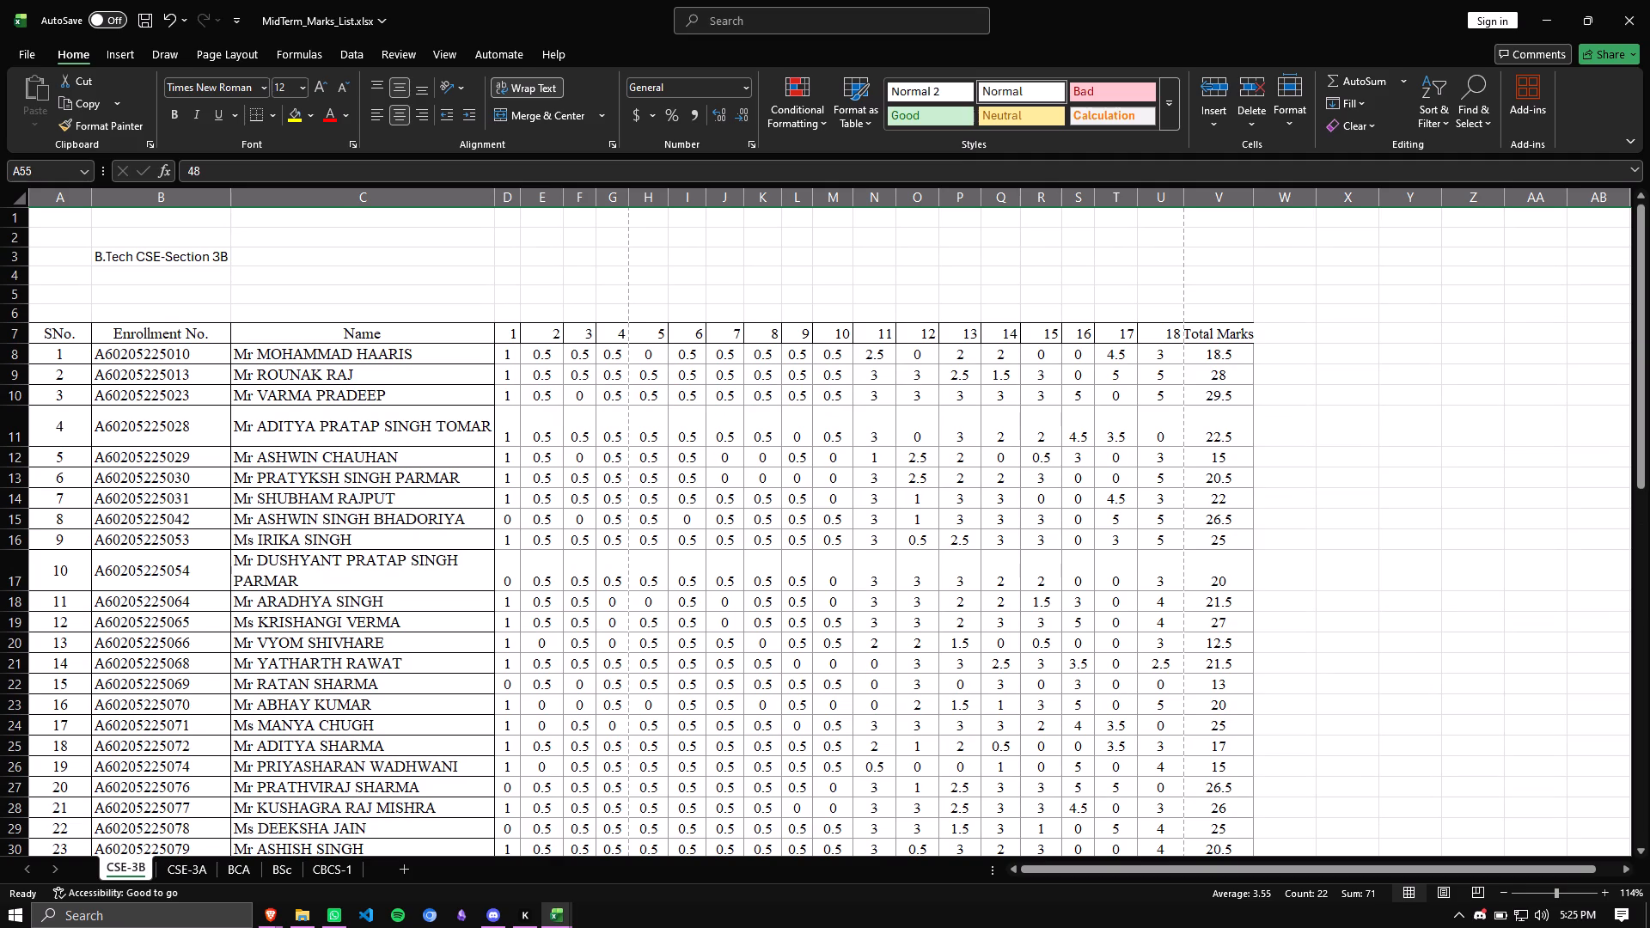
Enter sp in cell A55 of the CSE-3B sheet and try to open the print preview.
key("s")
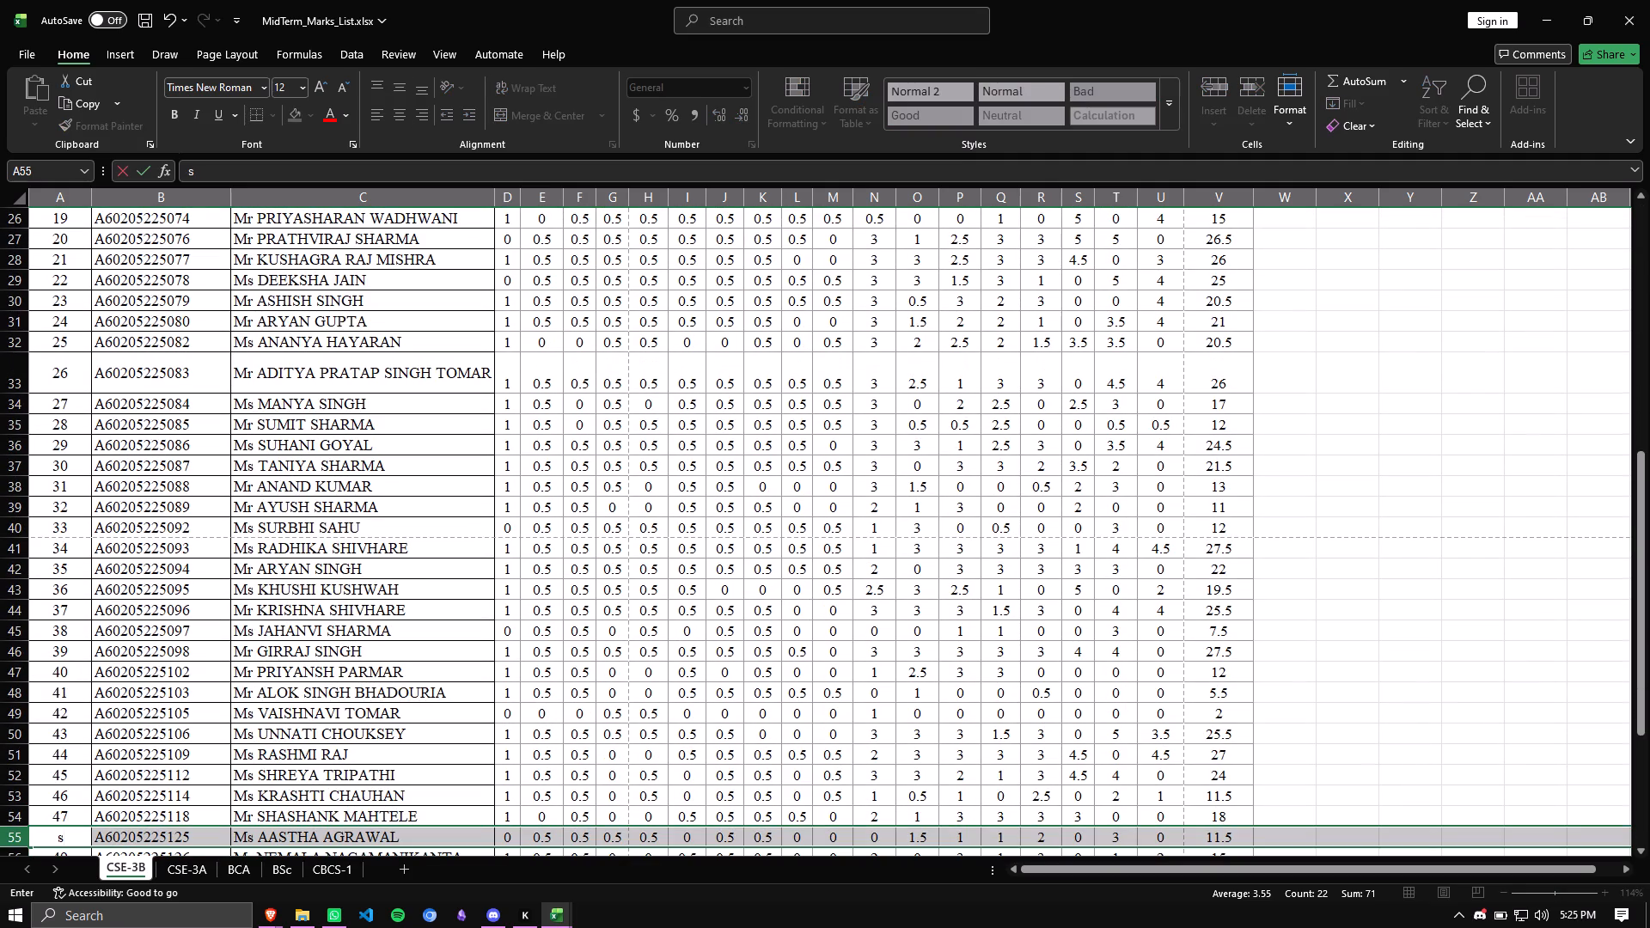
key("p")
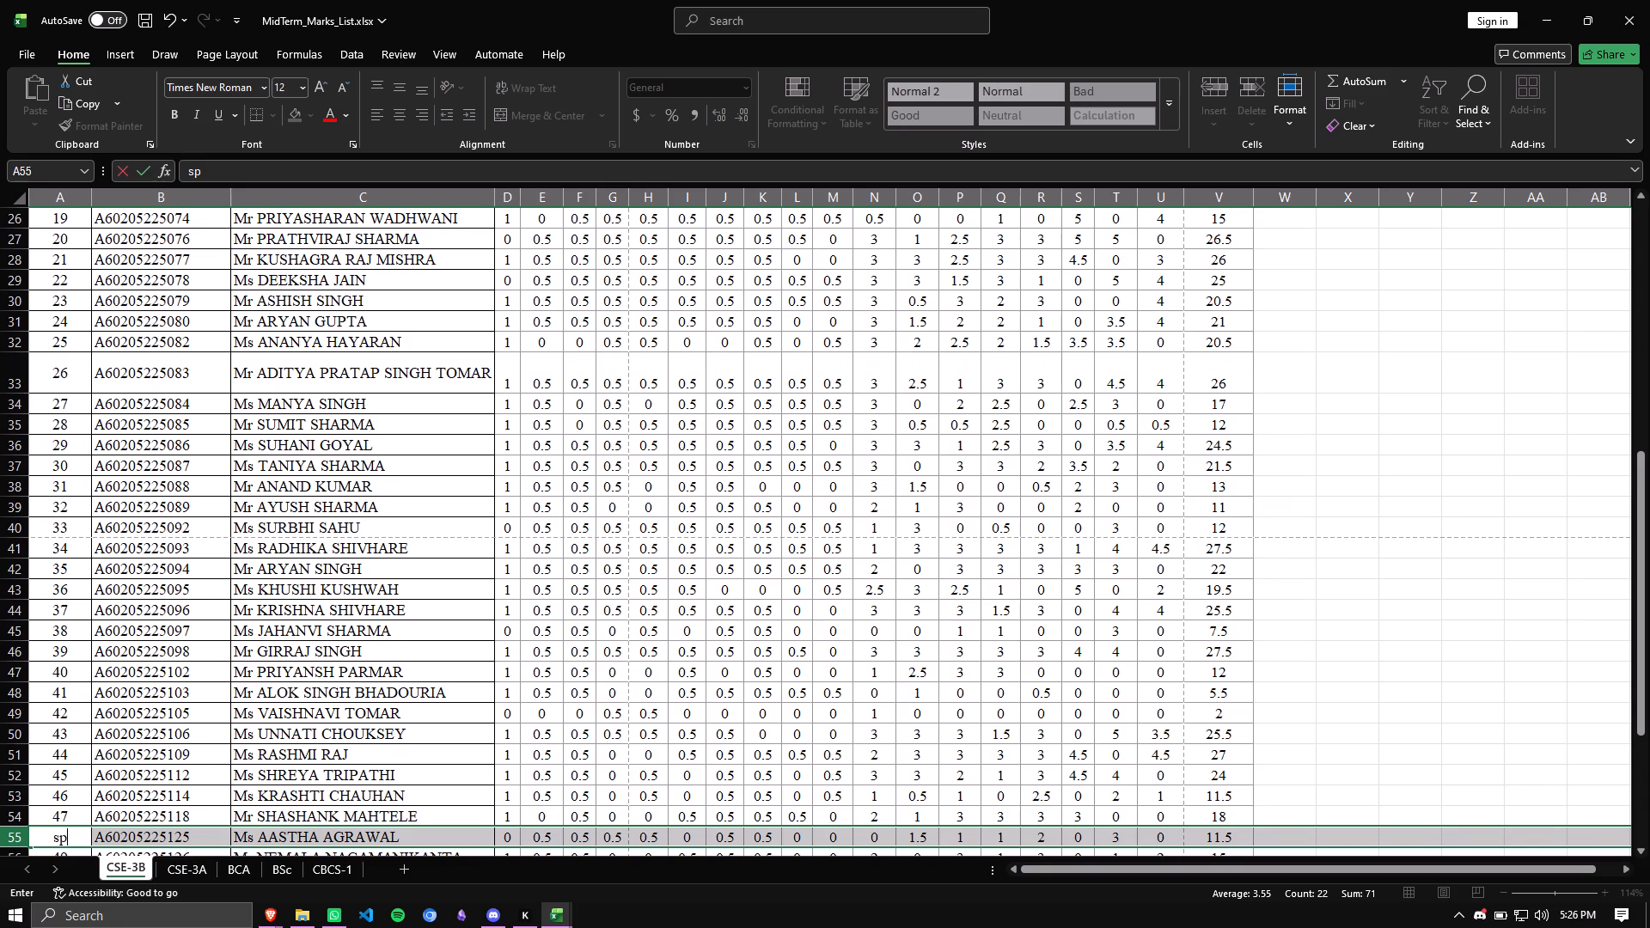
key("ctrl+p")
key("ctrl+p")
key("super+p")
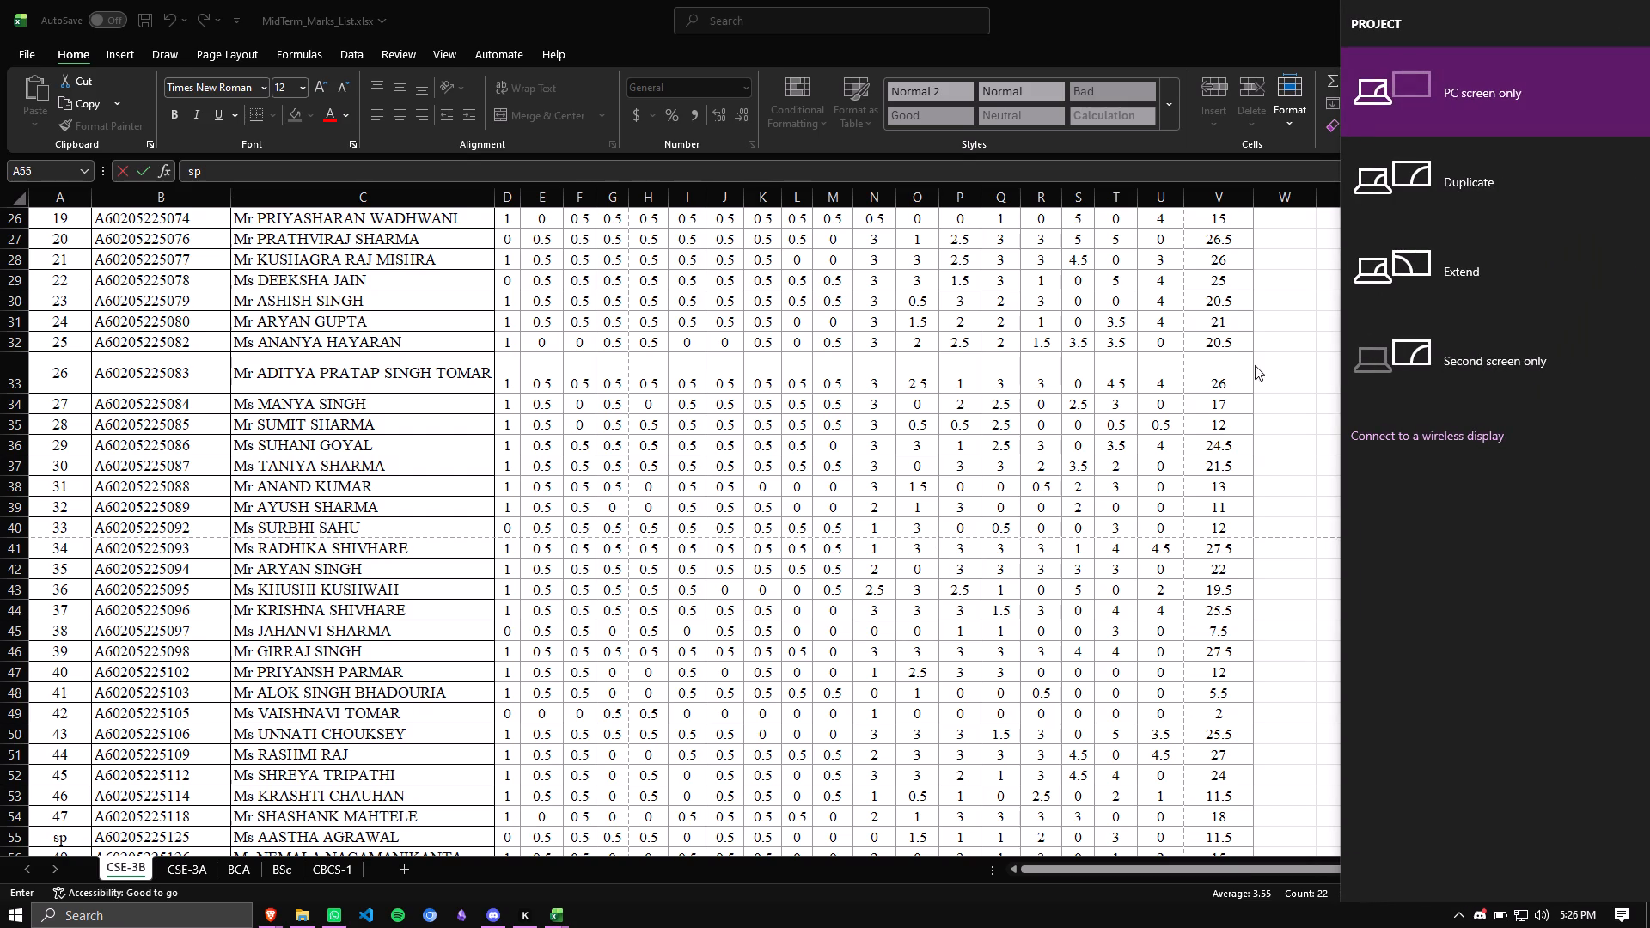
left_click(1220, 452)
key("ctrl+p")
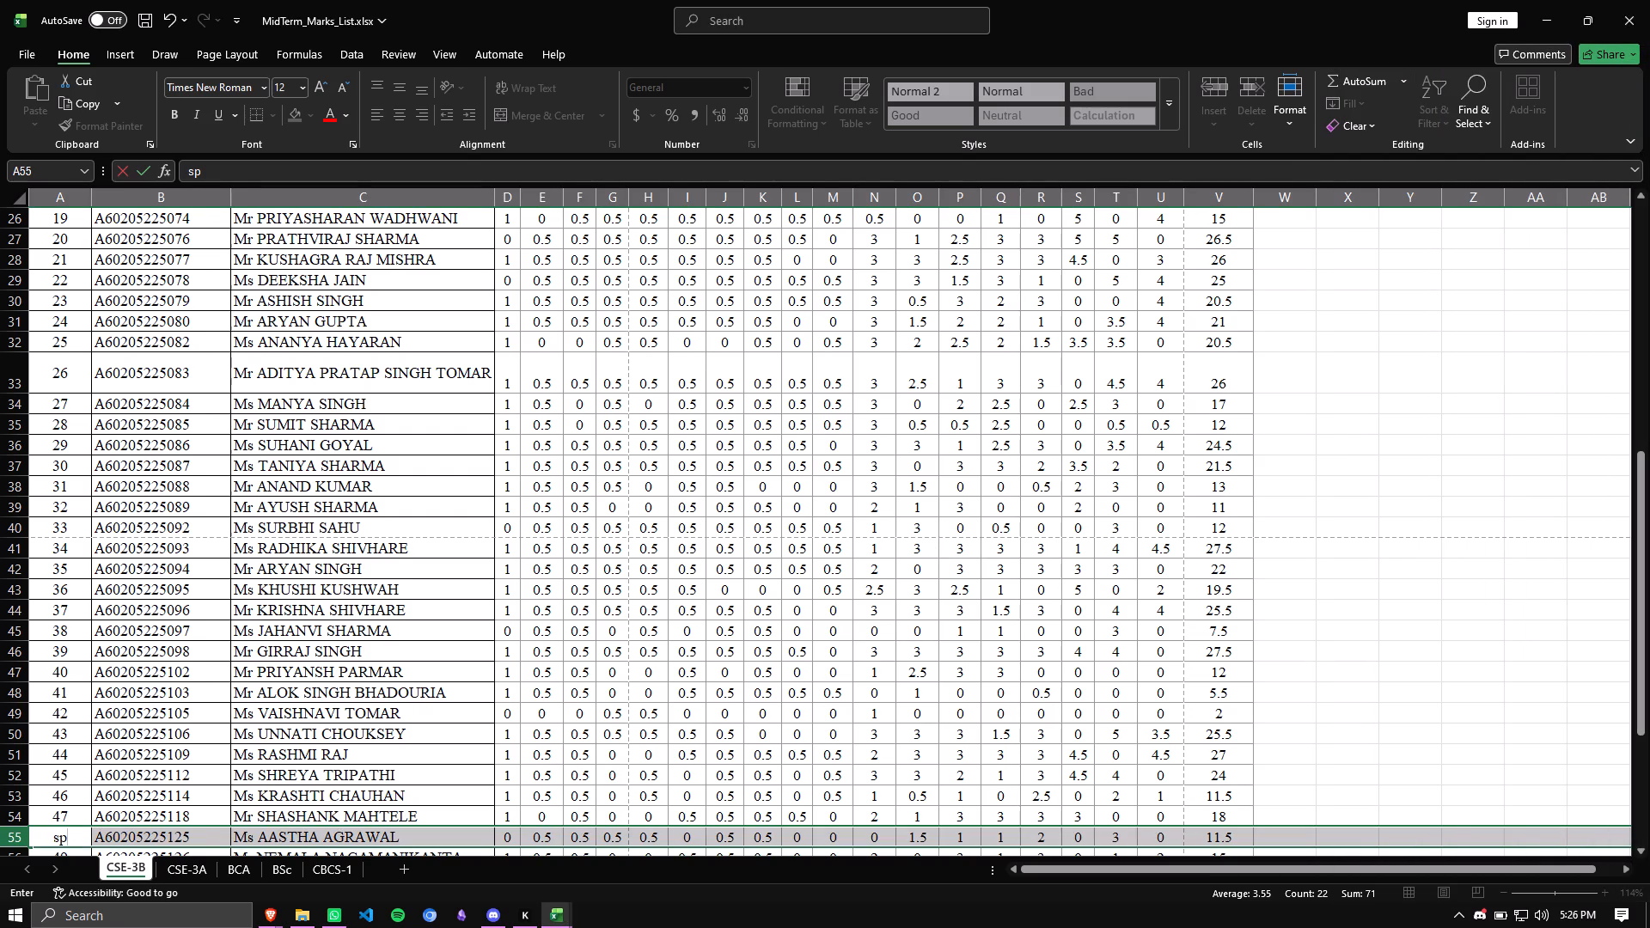
left_click(1380, 427)
Print the CSE-3B sheet with Microsoft Print to PDF, saving the output in Downloads as test.
key("ctrl+p")
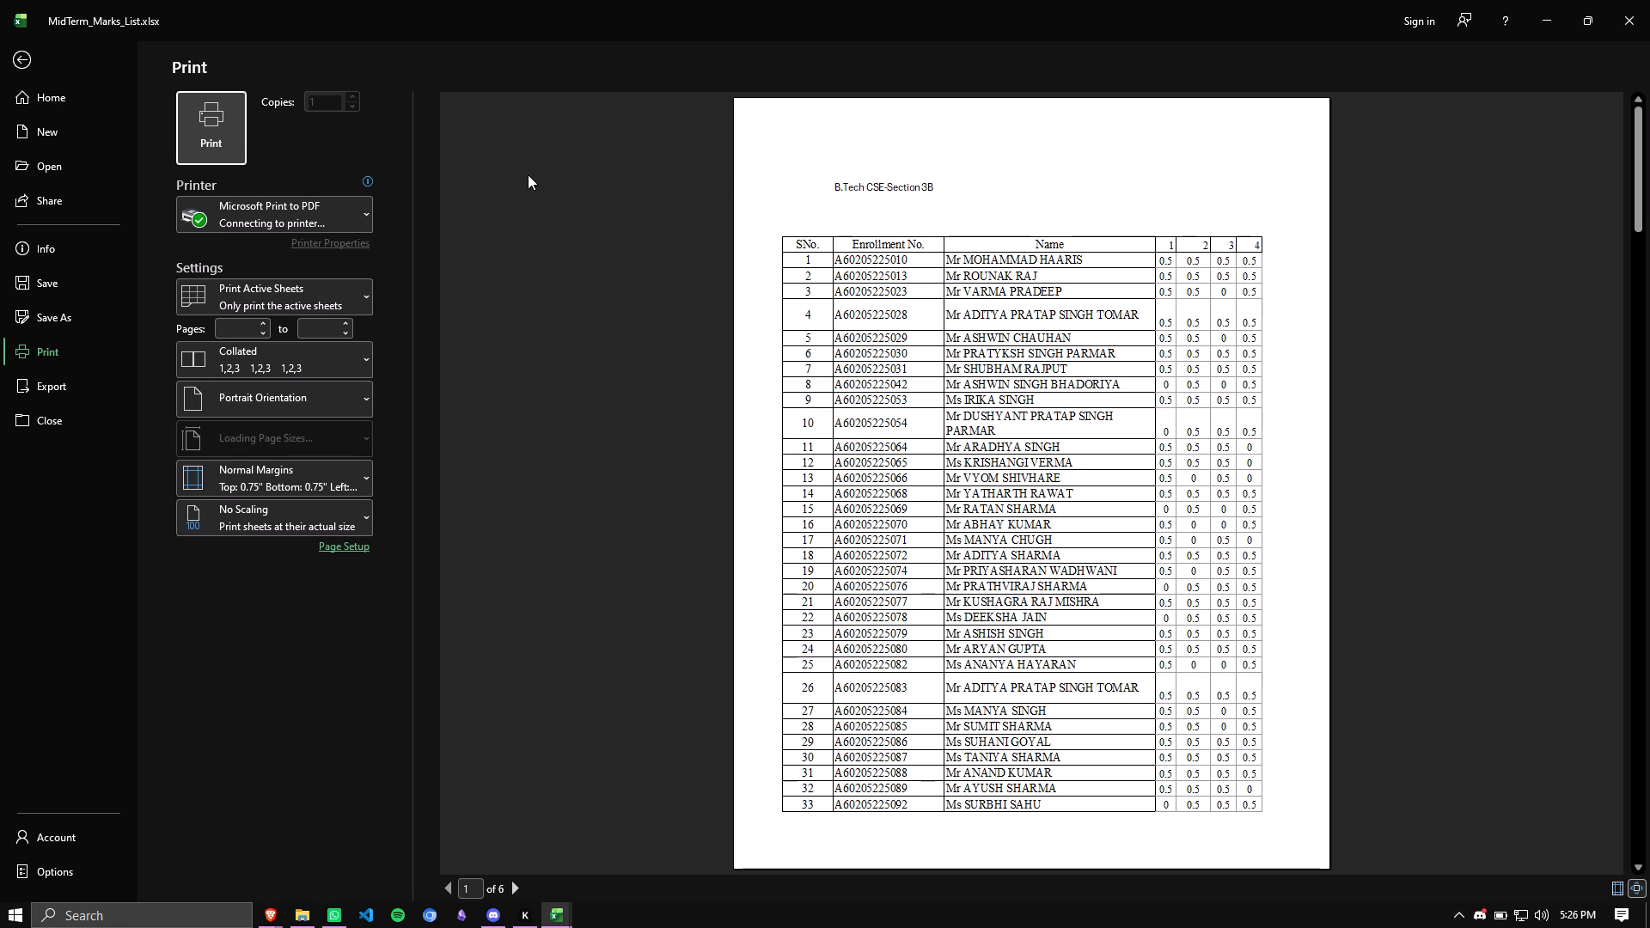
left_click(230, 133)
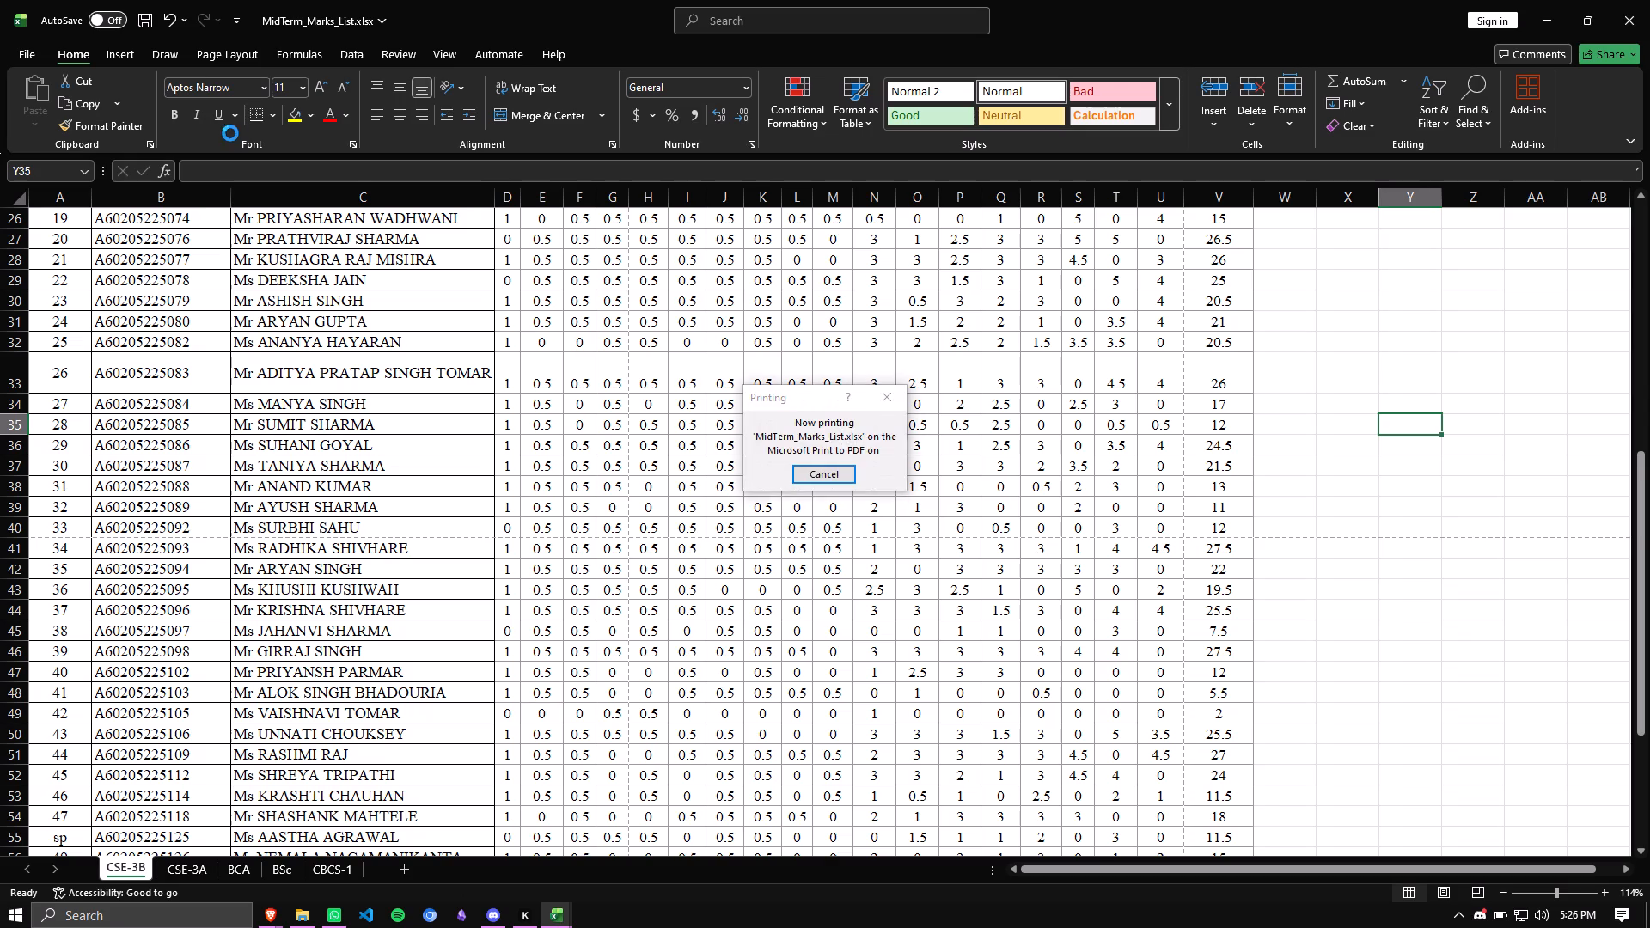
type("etst")
key("BackSpace")
key("BackSpace")
key("BackSpace")
key("BackSpace")
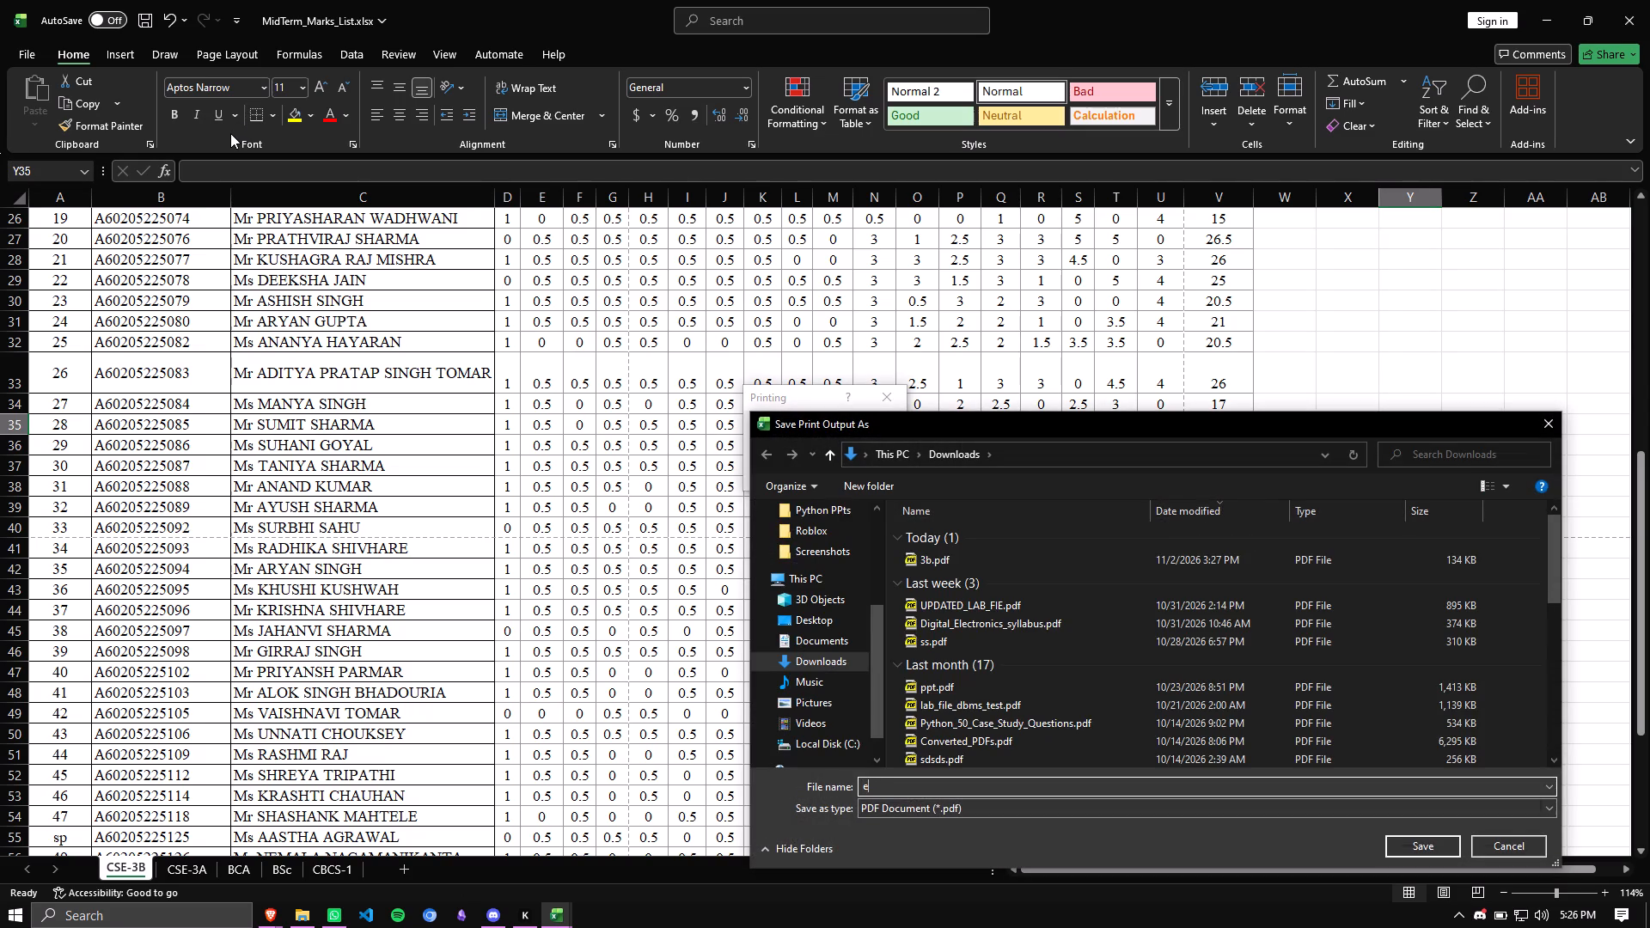
type("test")
key("Return")
Enter x in cell Y35 of the CSE-3B sheet.
key("x")
key("Tab")
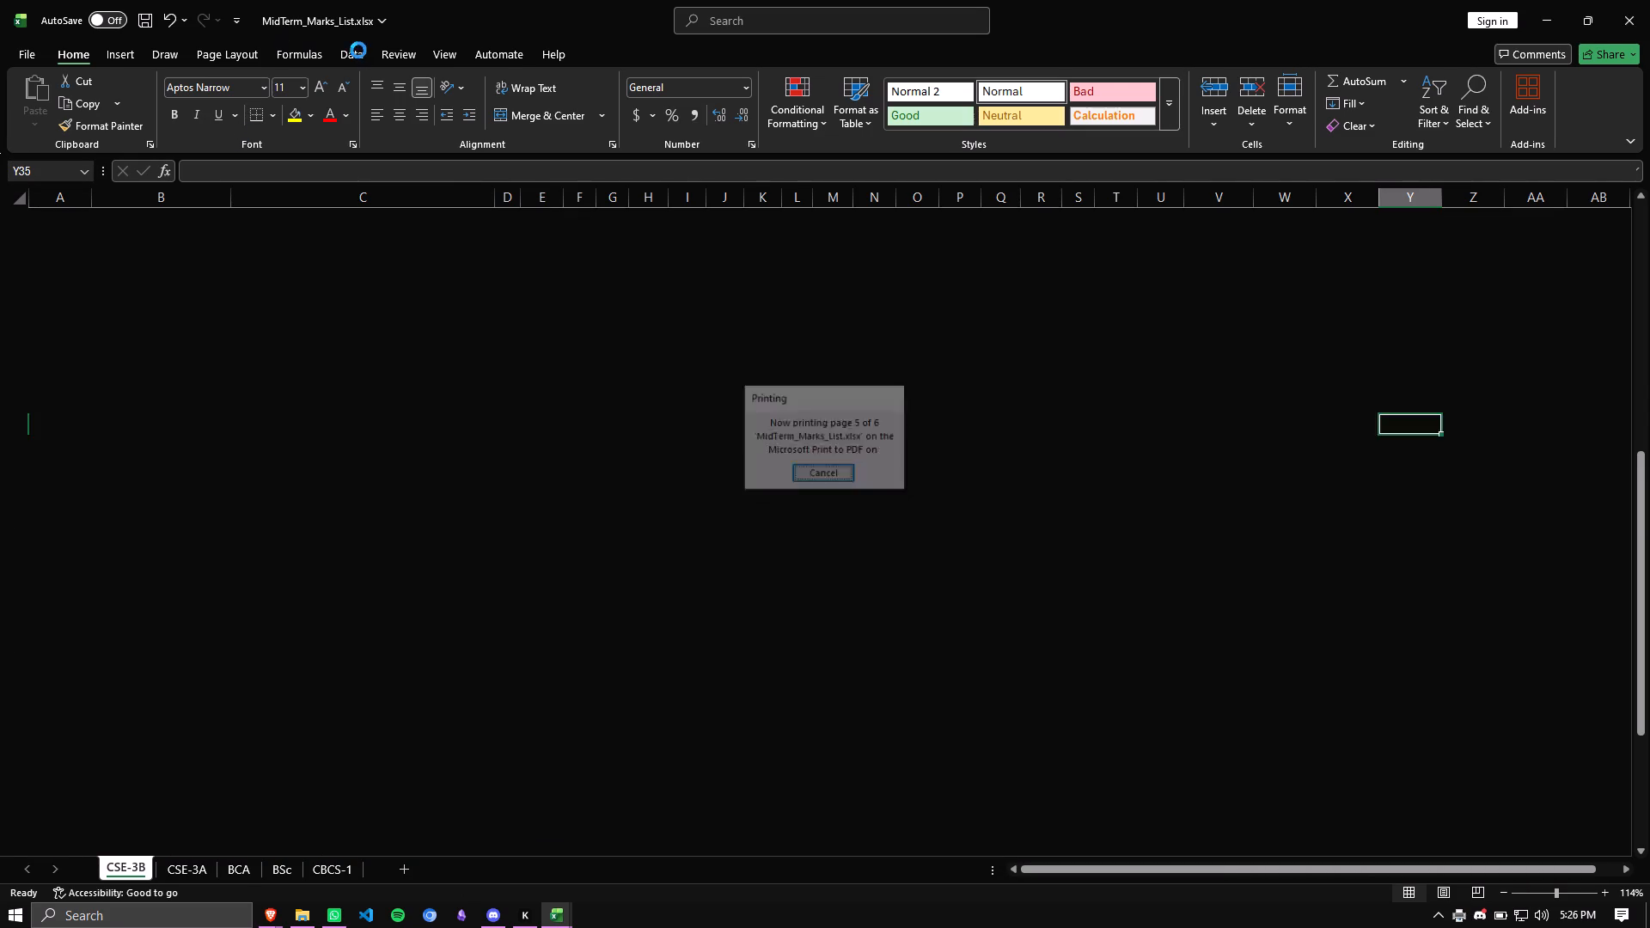
key("x")
key("Tab")
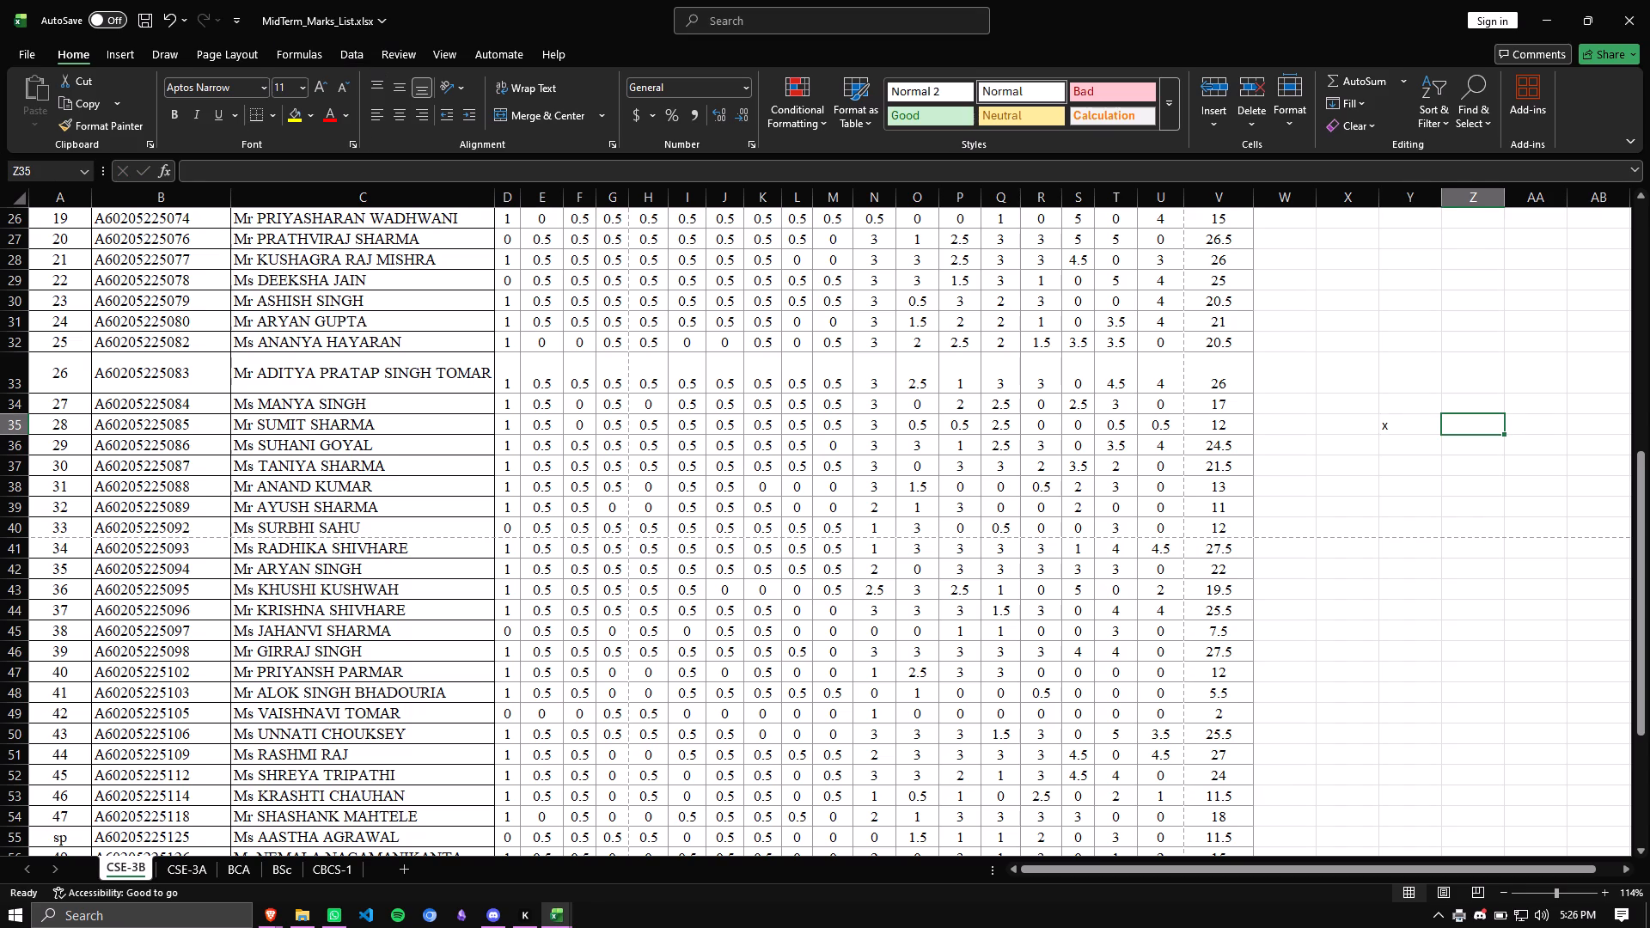
left_click(284, 923)
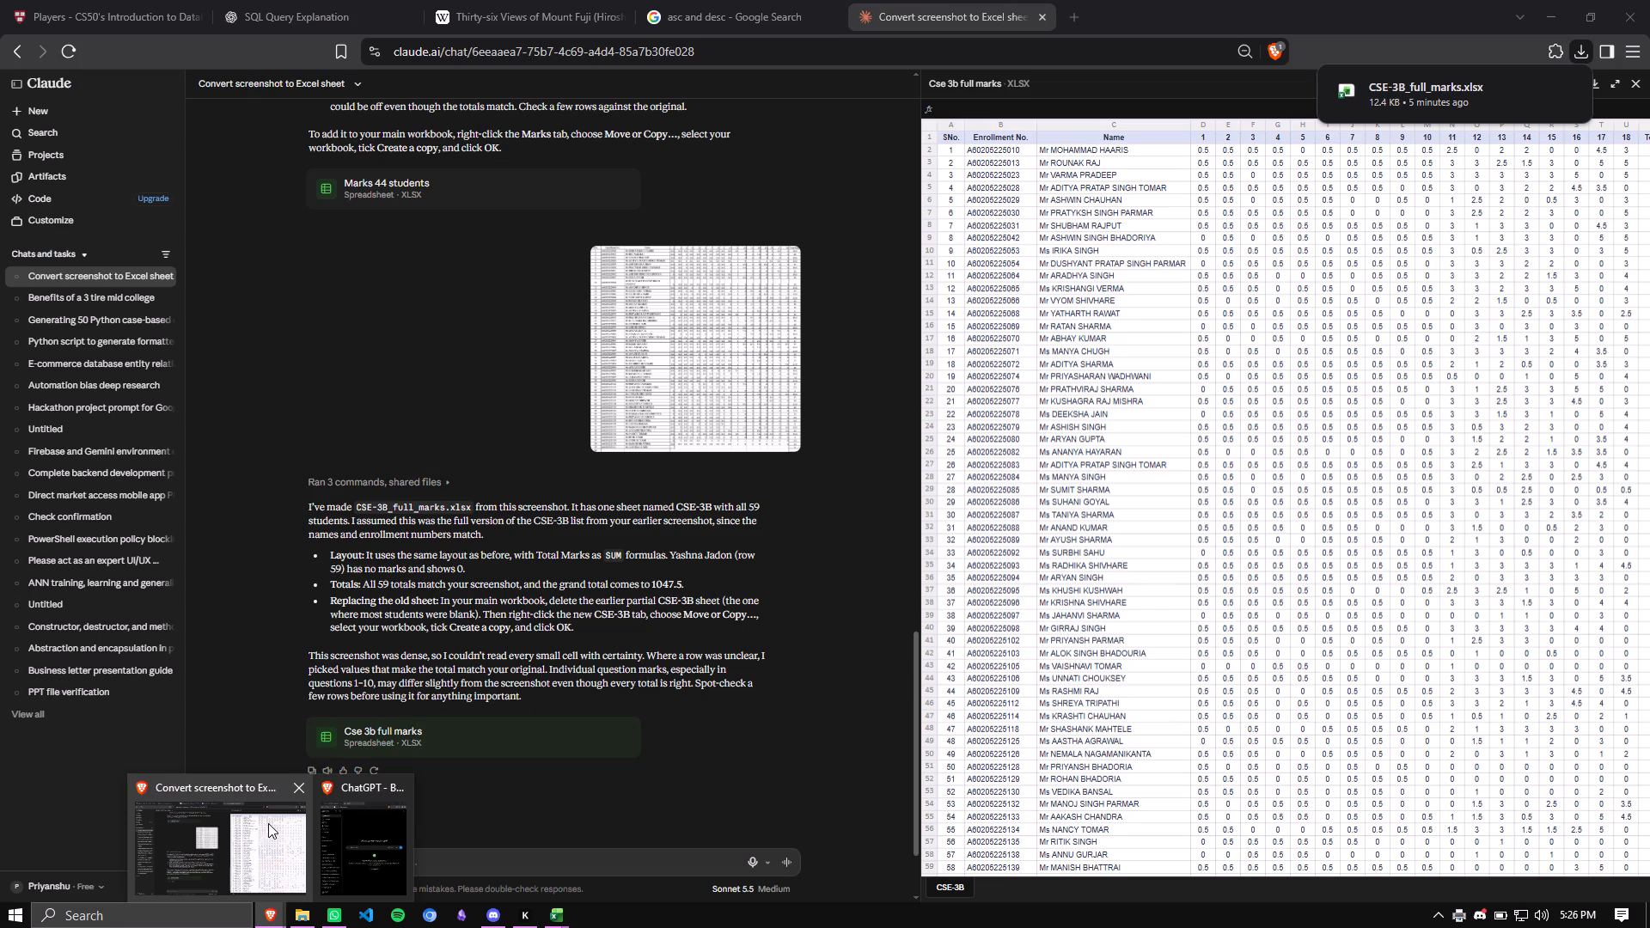
left_click(239, 821)
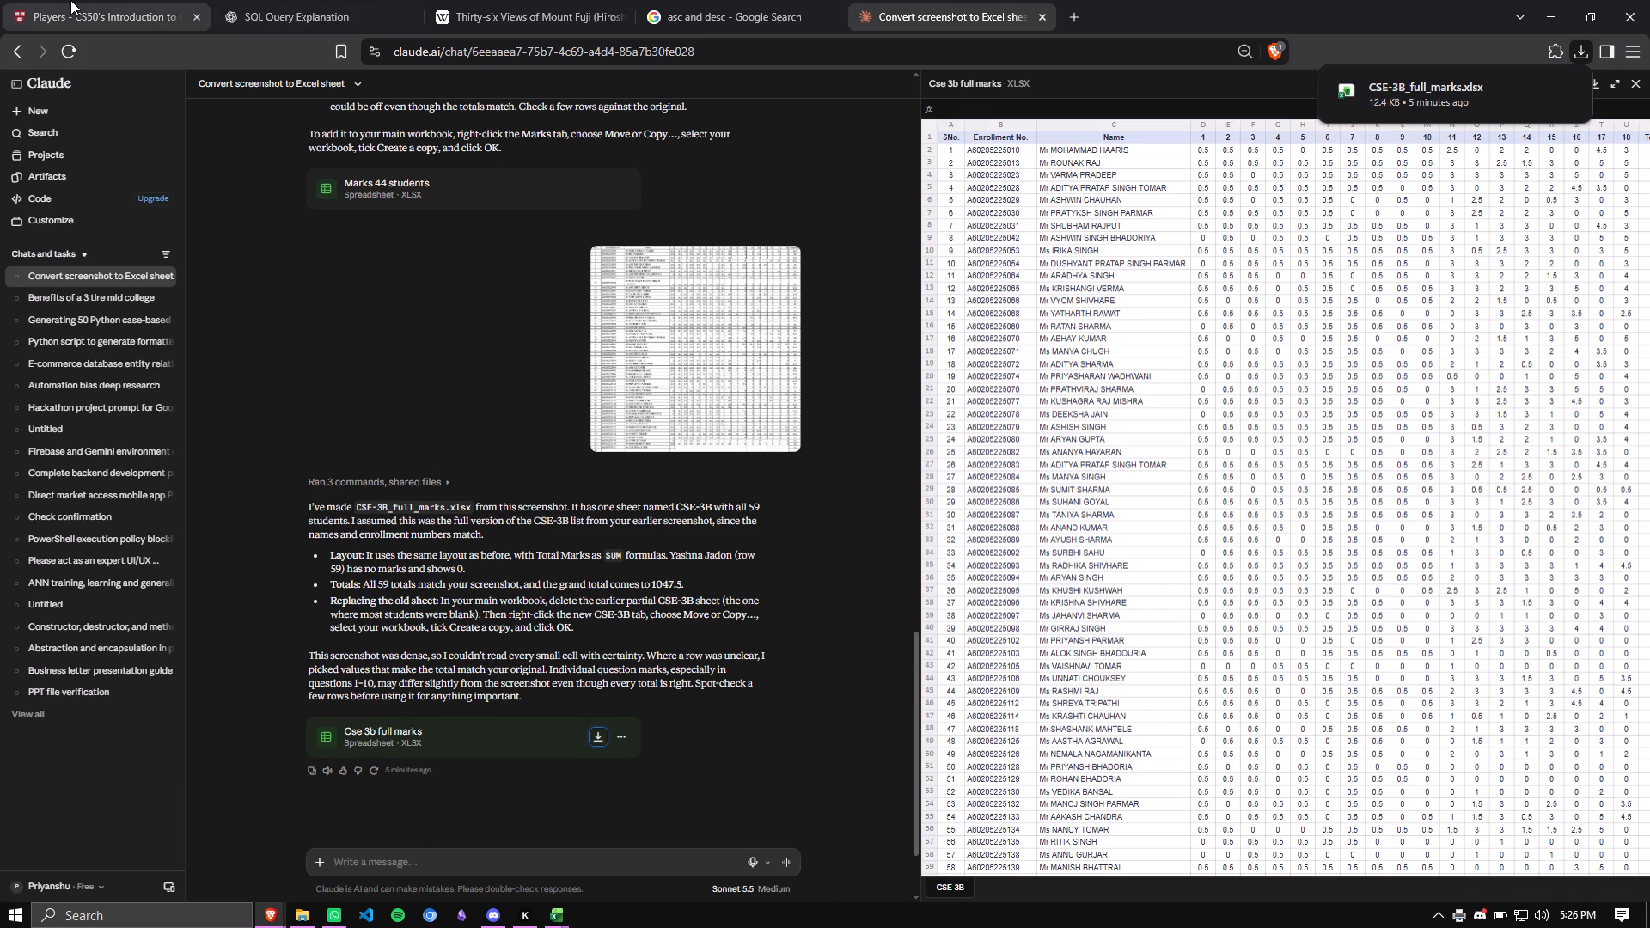
left_click(70, 0)
left_click(320, 1)
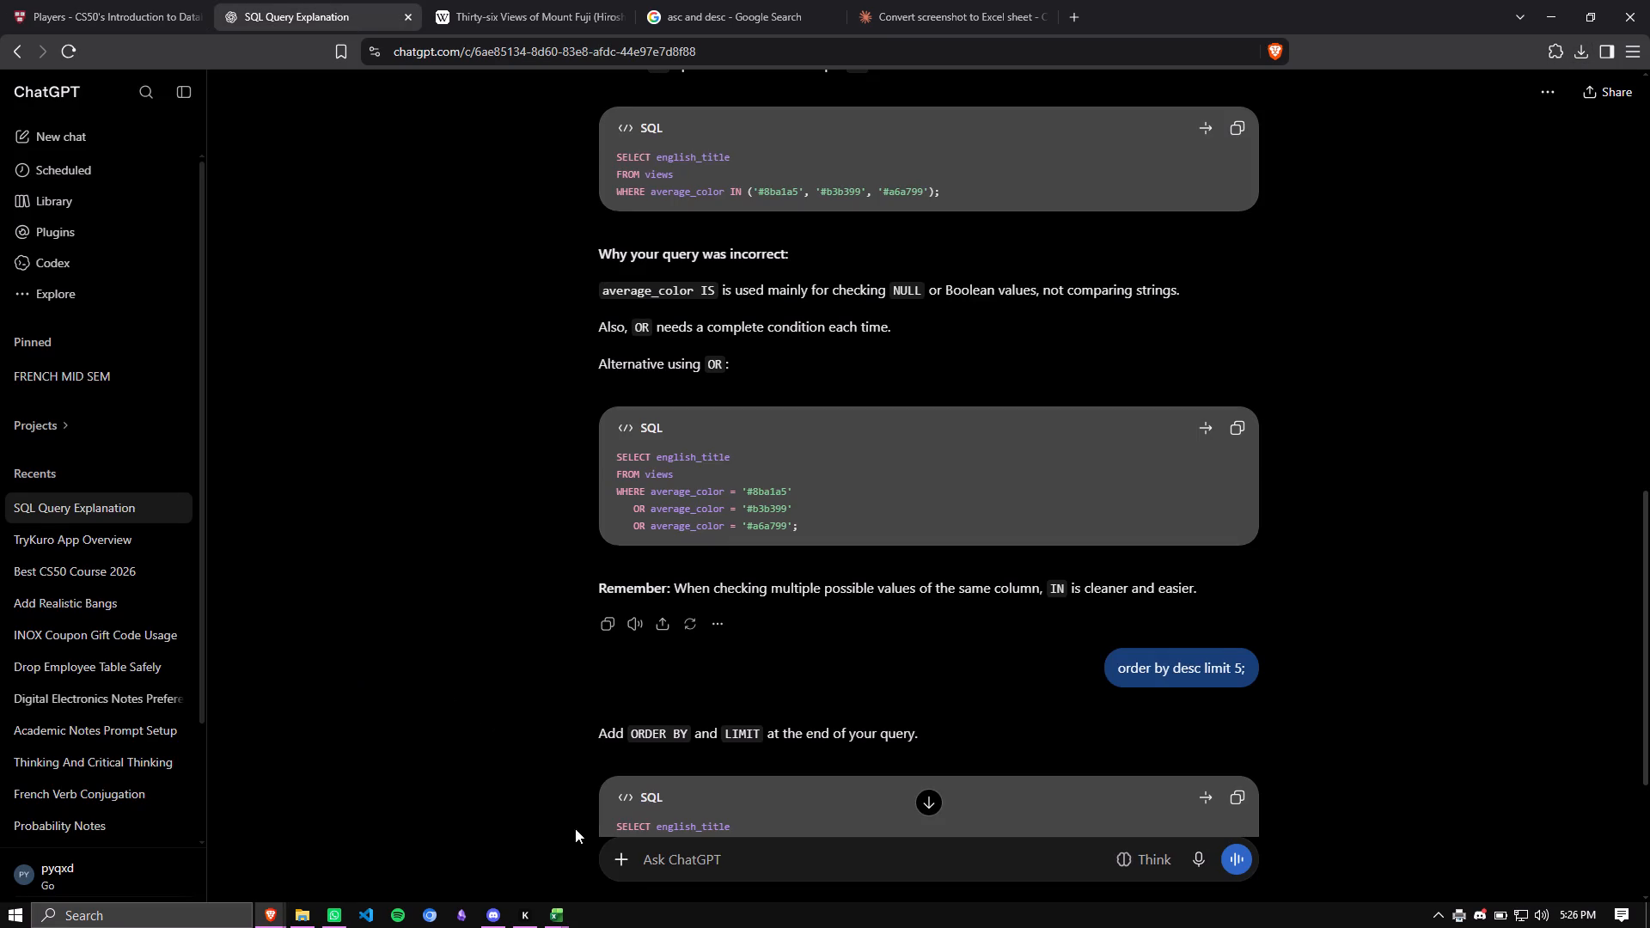
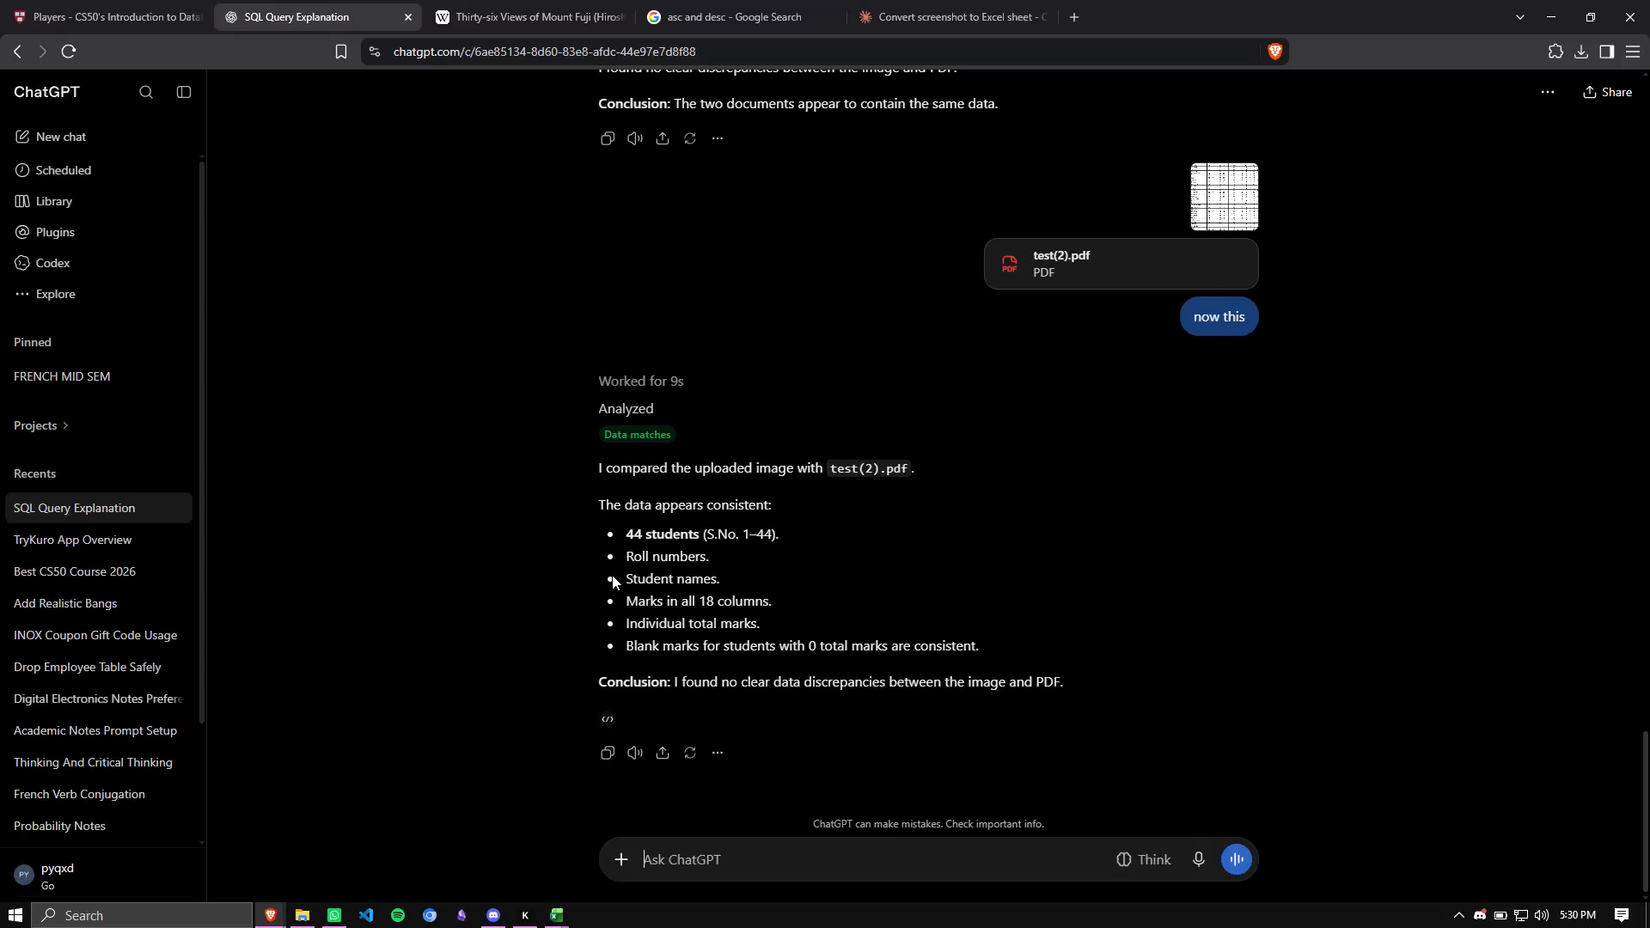
Switch from ChatGPT back to the MidTerm_Marks_List.xlsx workbook in Excel and open the section sheet that follows BCA.
key("alt+Tab")
key("alt+Tab")
key("alt+Tab")
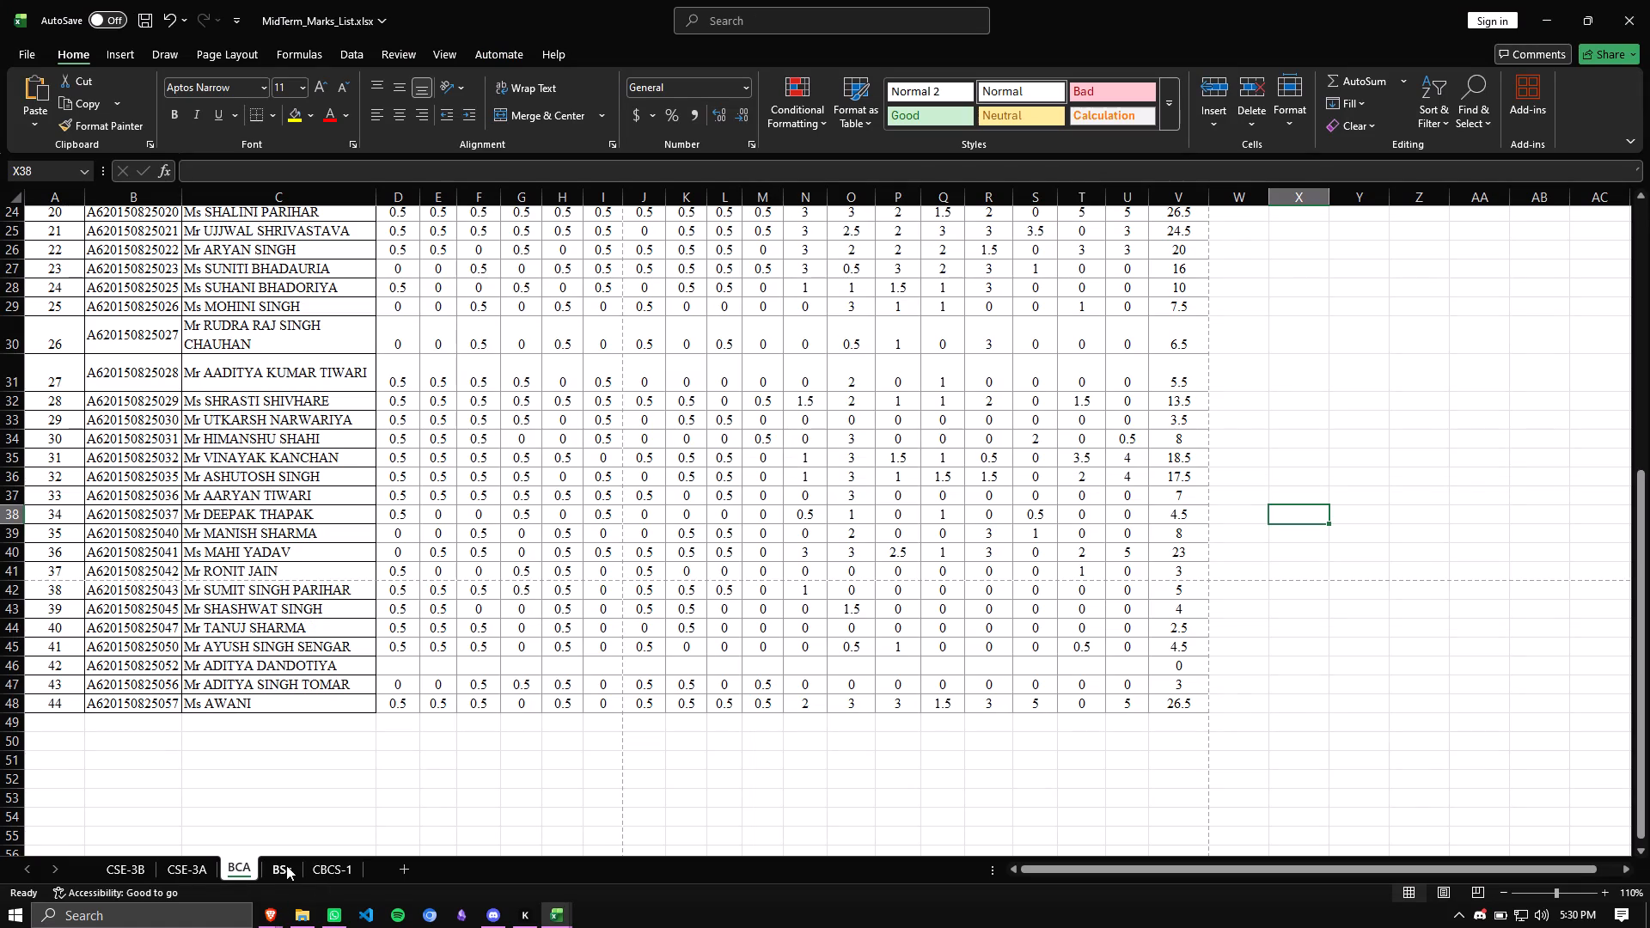
left_click(285, 865)
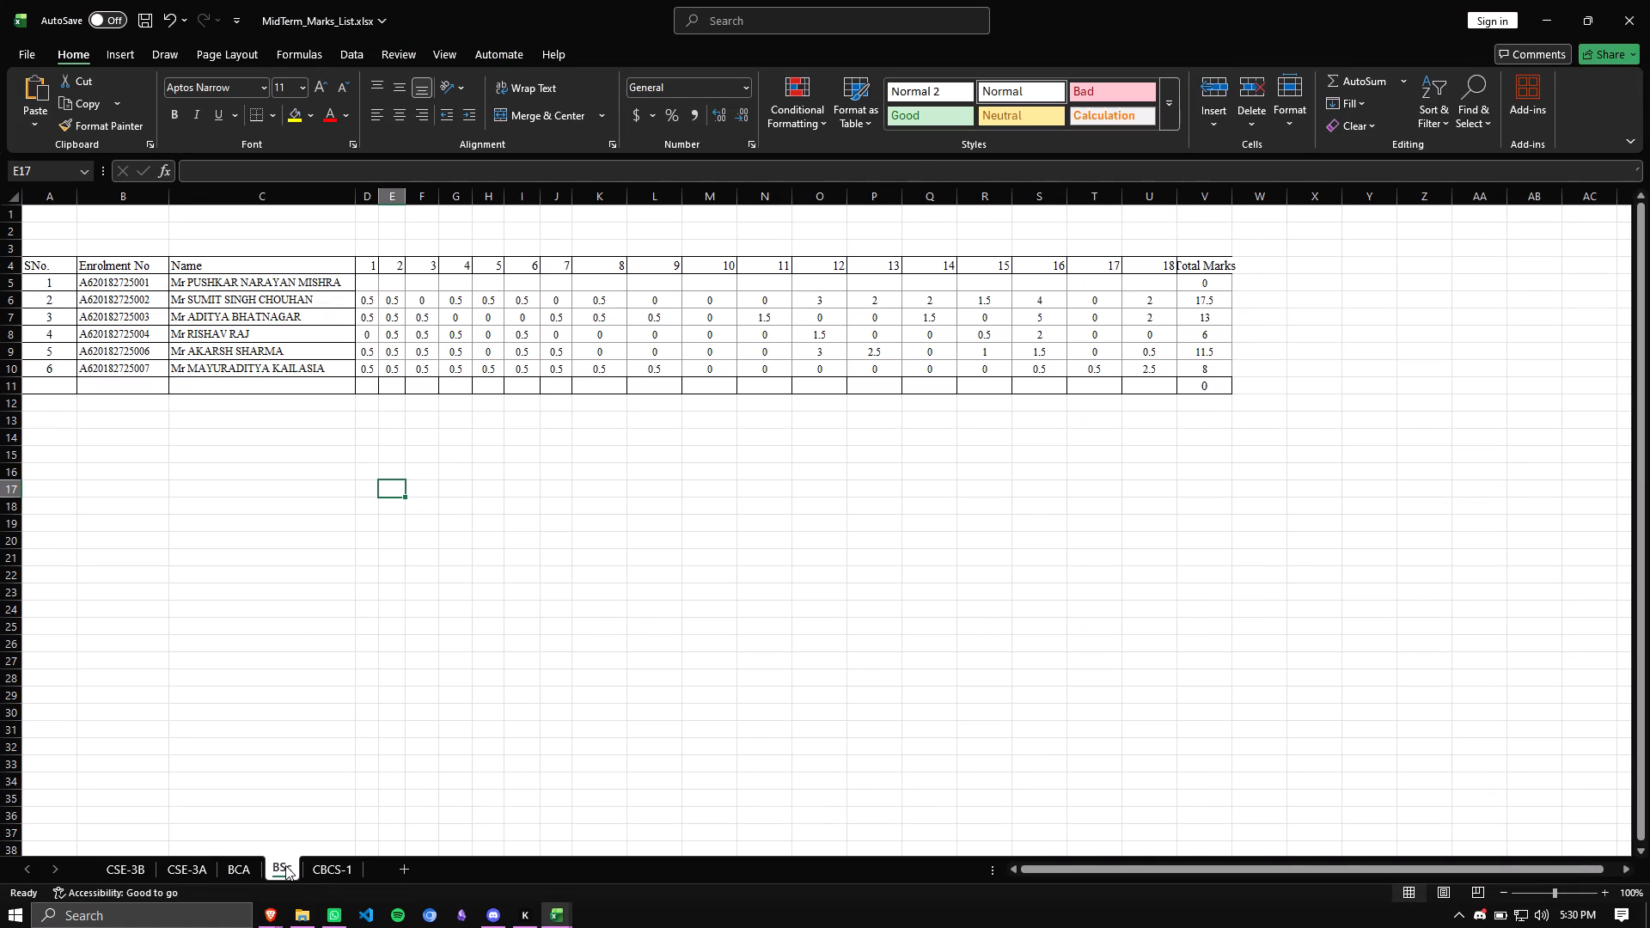
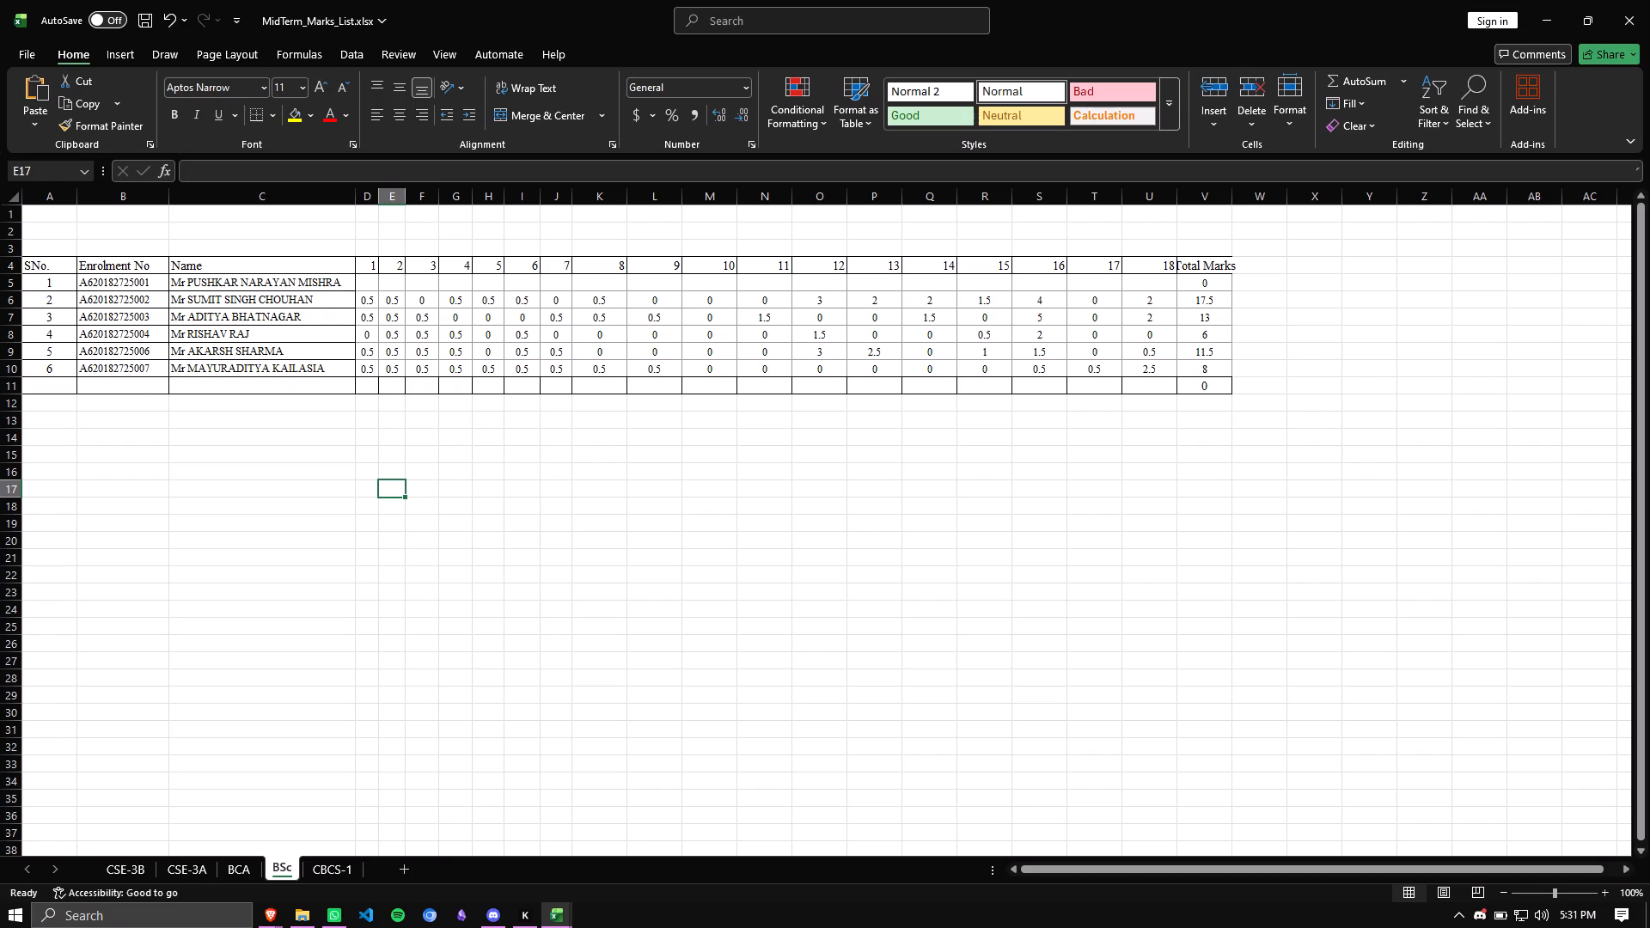
Print the BSc sheet to PDF, saving it as test.pdf in Downloads and replacing the existing file.
key("ctrl+p")
left_click(207, 116)
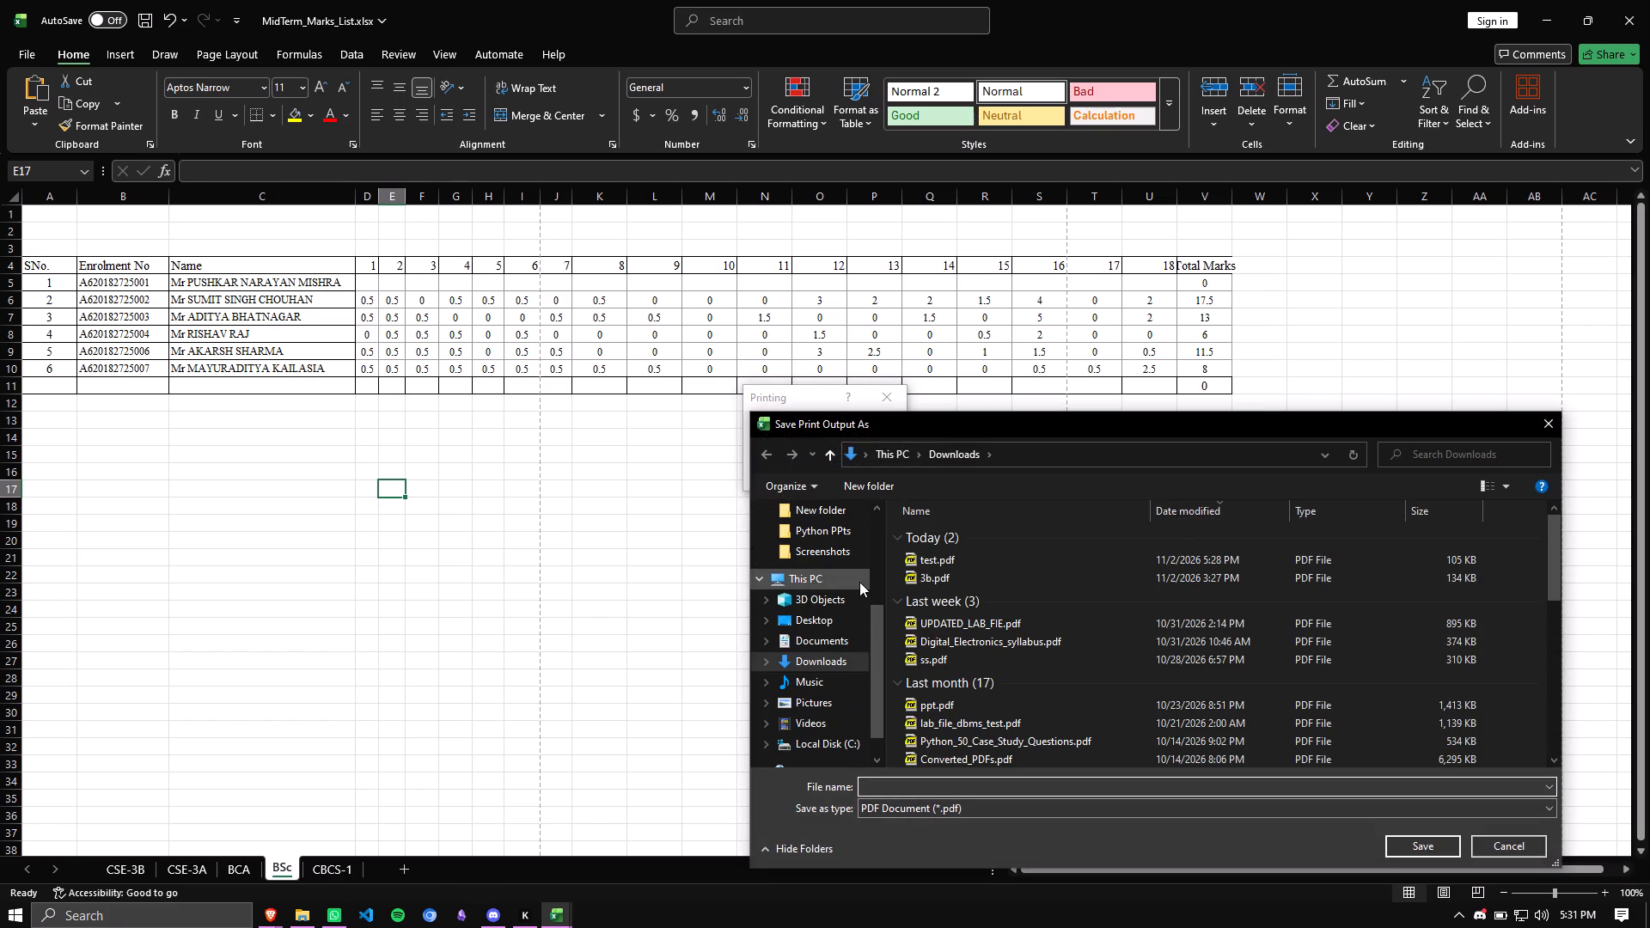
left_click(944, 559)
key("Return")
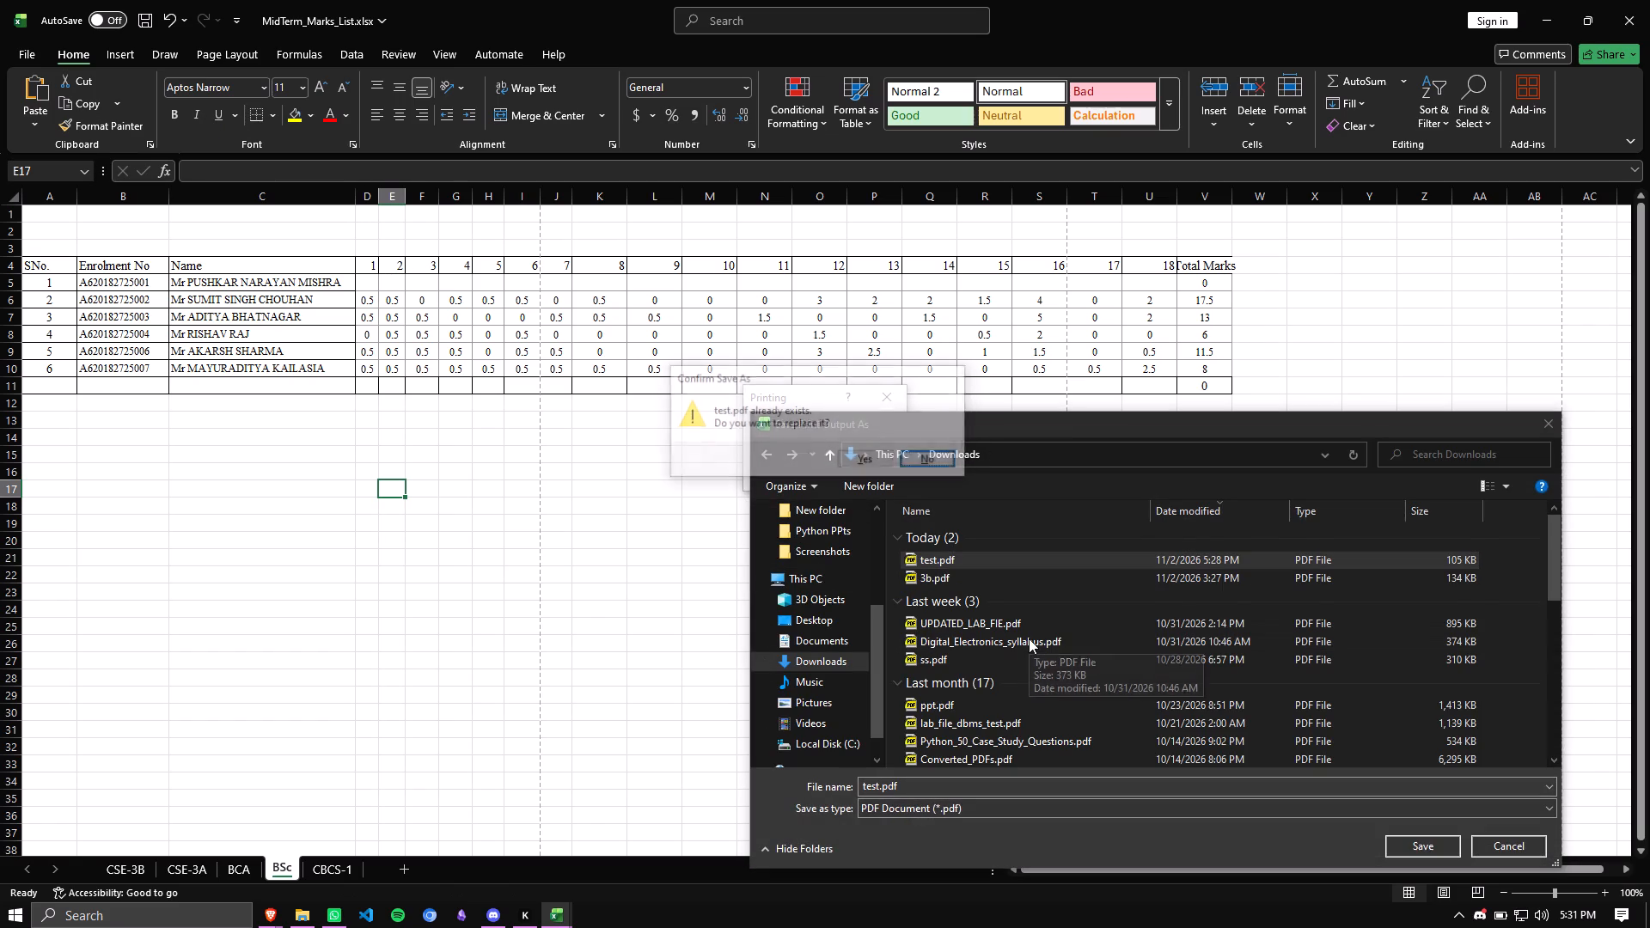
key("Left")
key("Return")
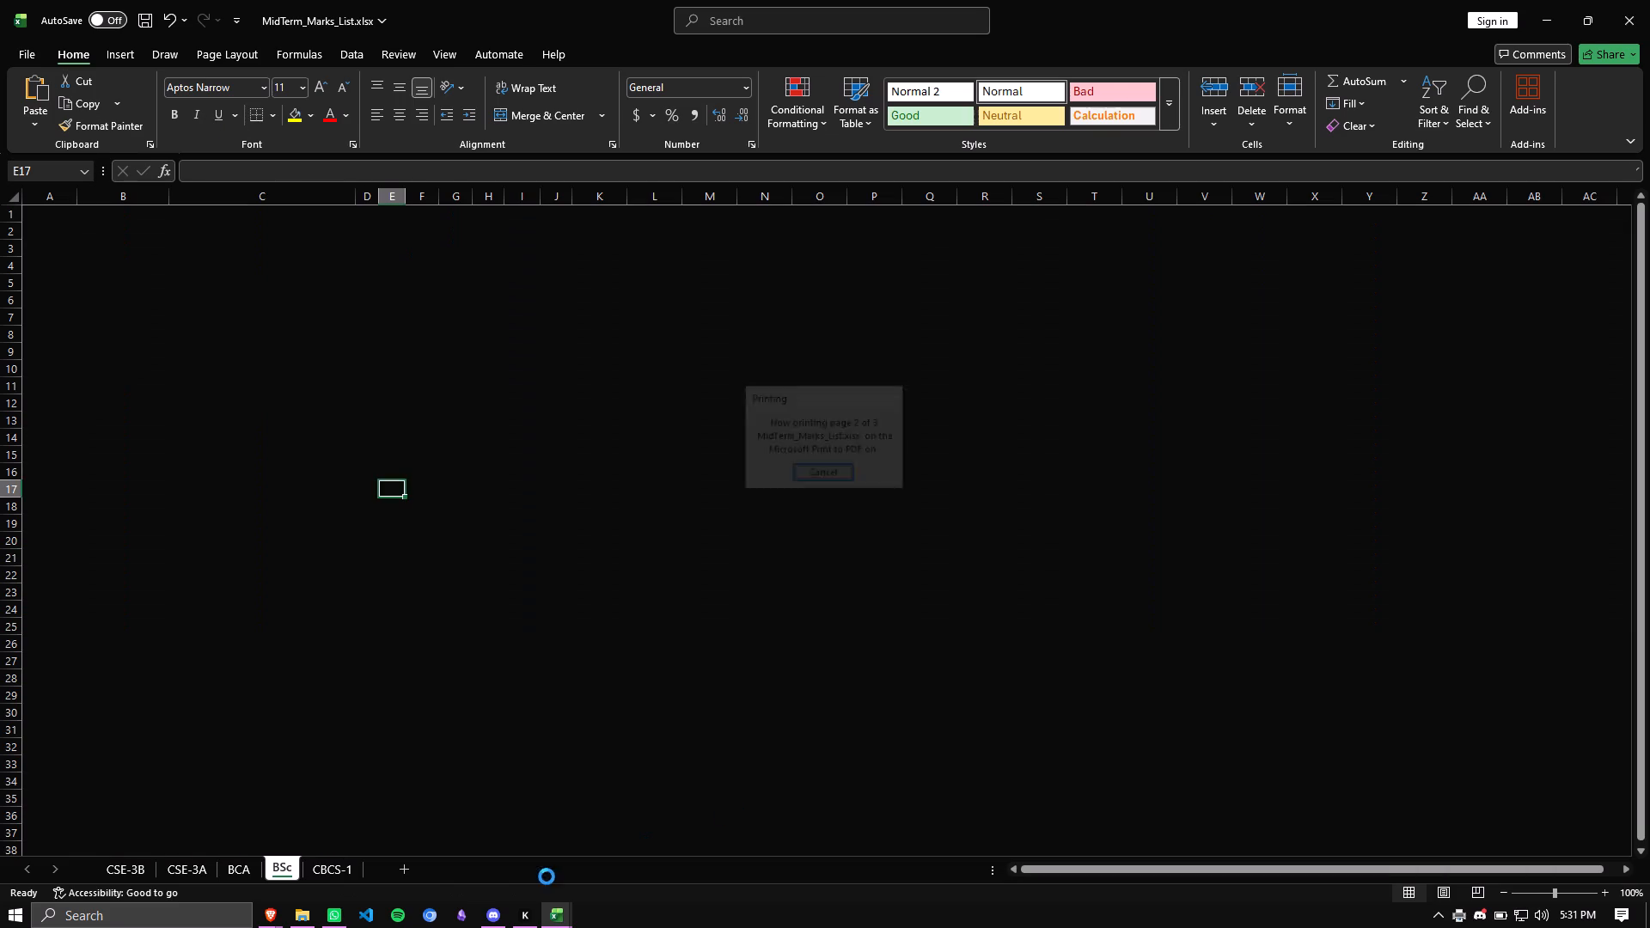
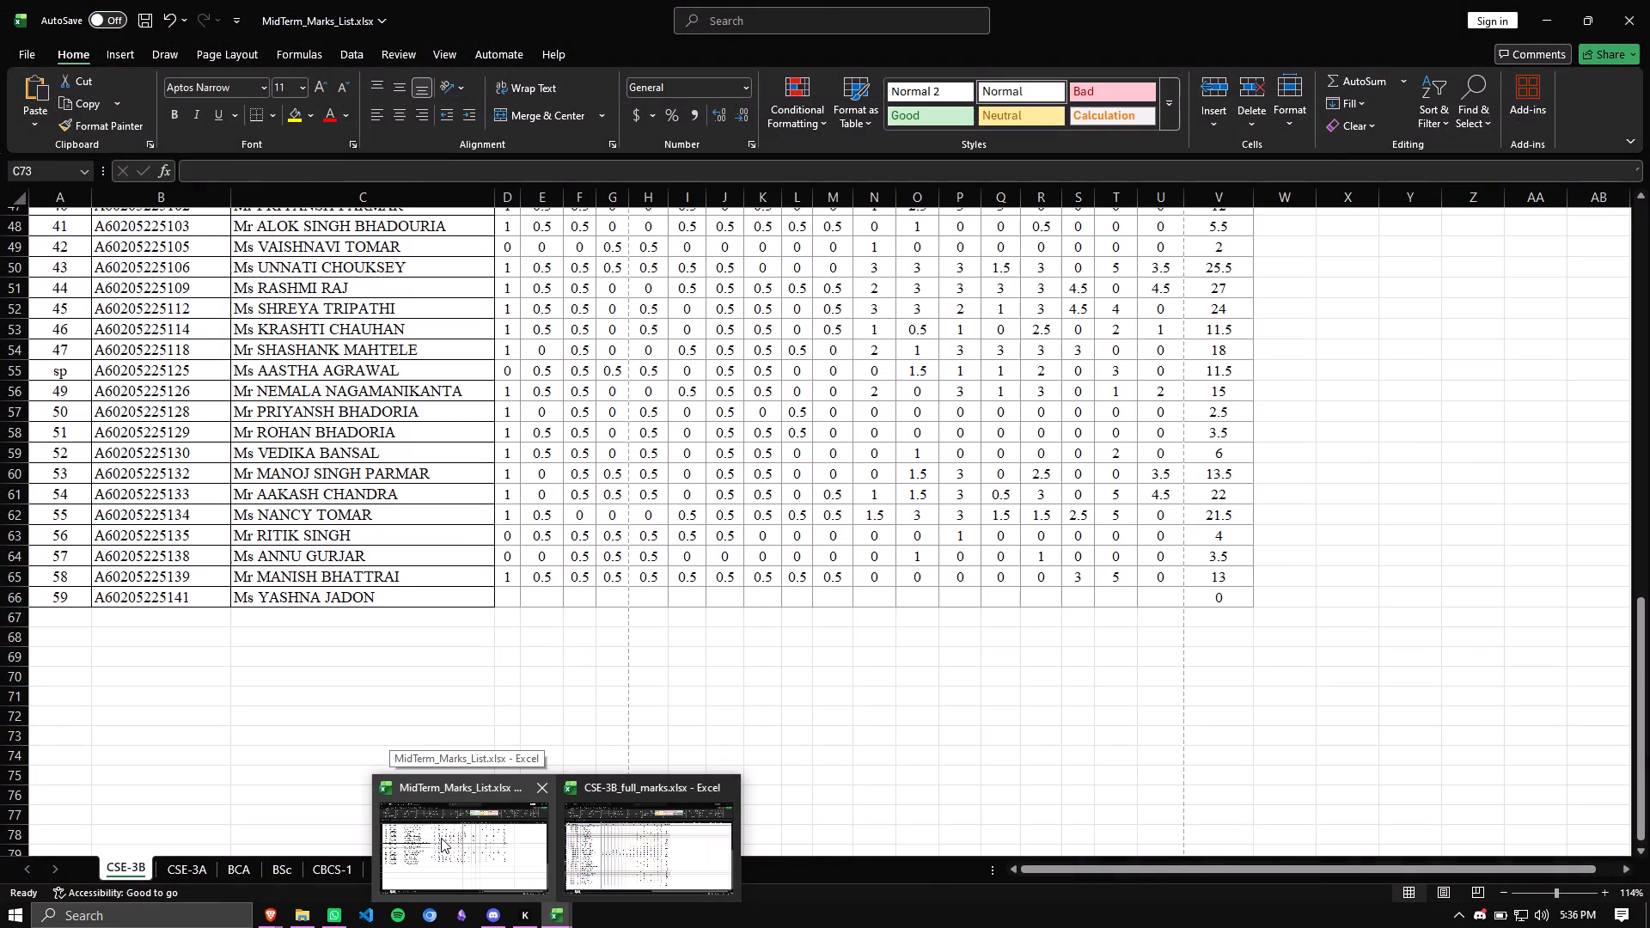
left_click(441, 838)
scroll(467, 722, "up", 2)
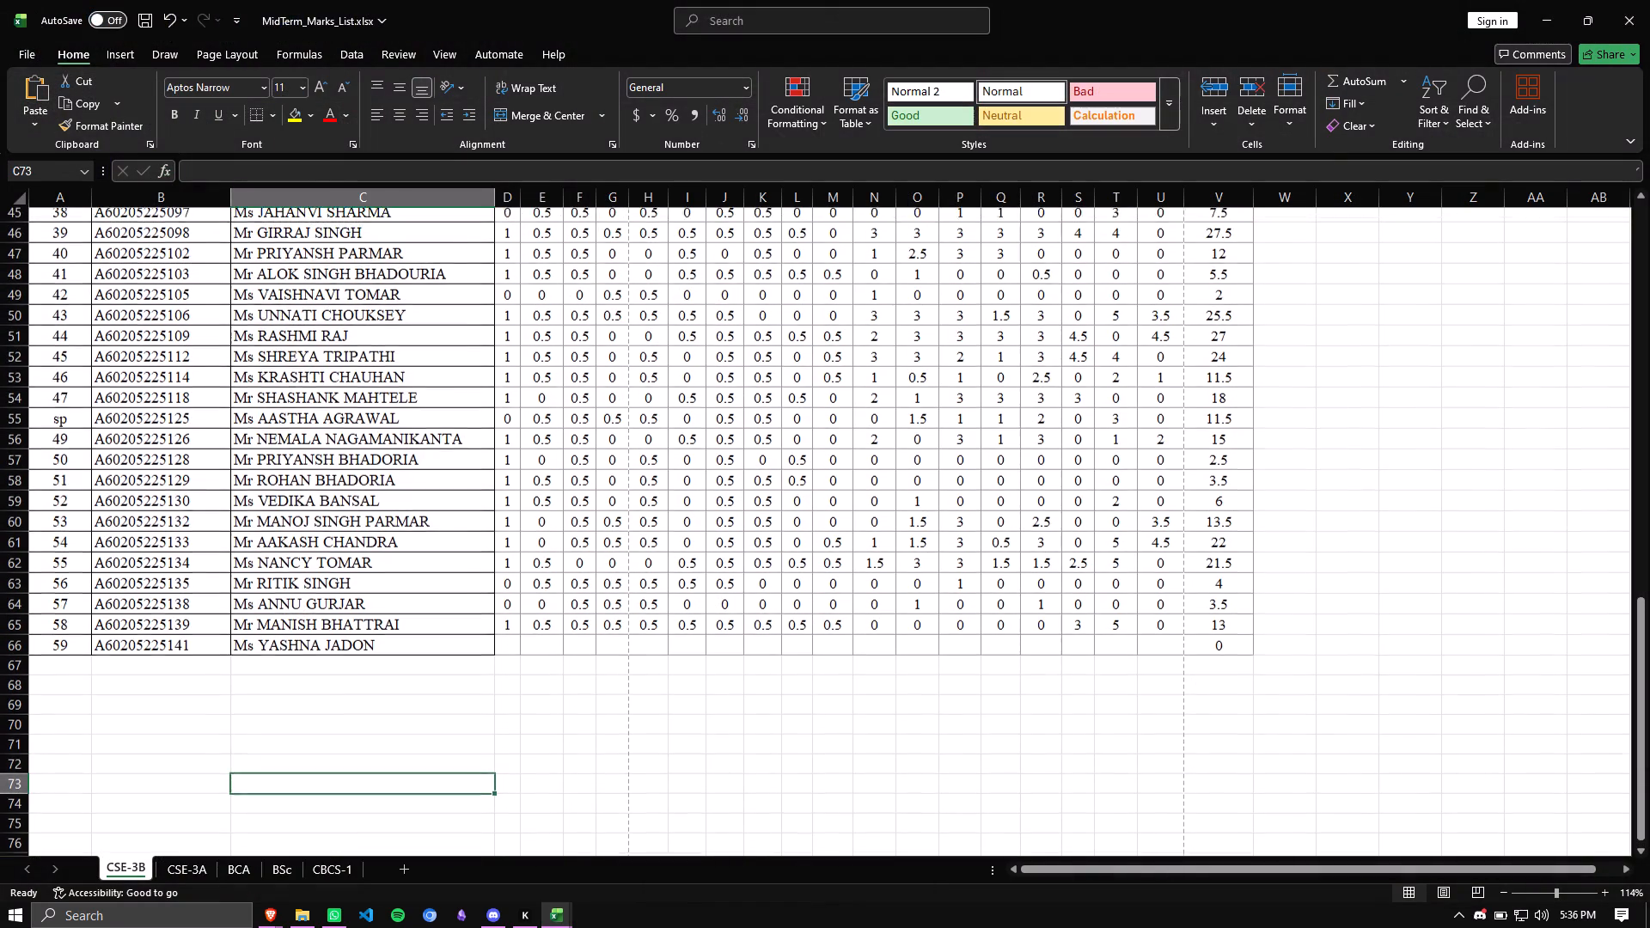
scroll(467, 722, "up", 9)
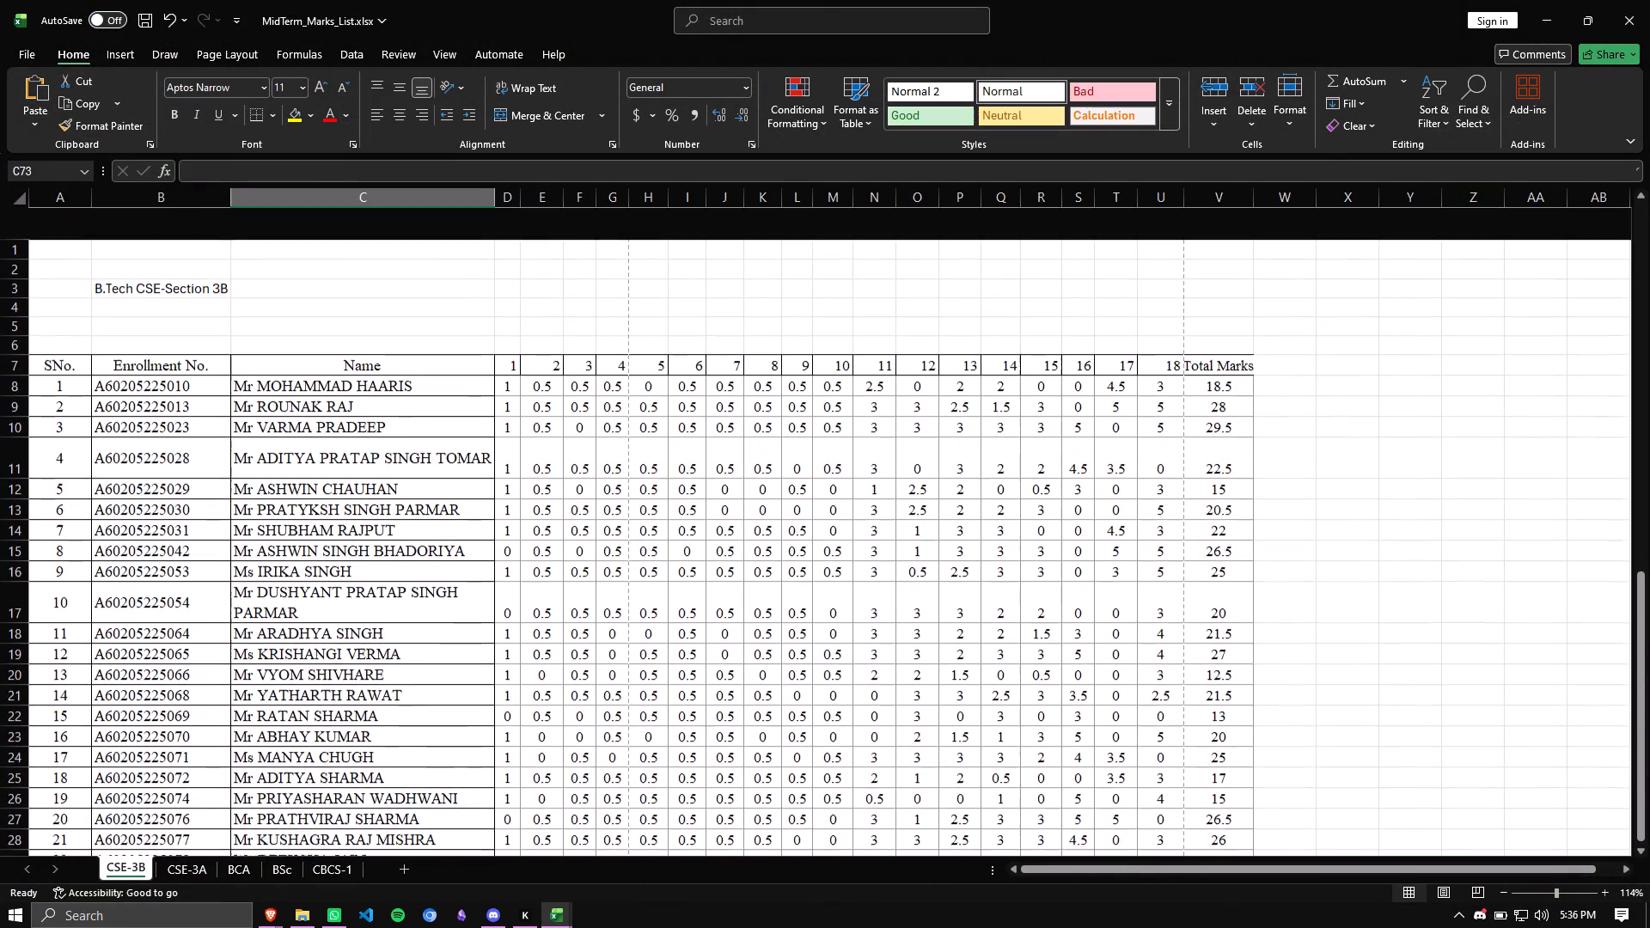
scroll(467, 722, "right", 1)
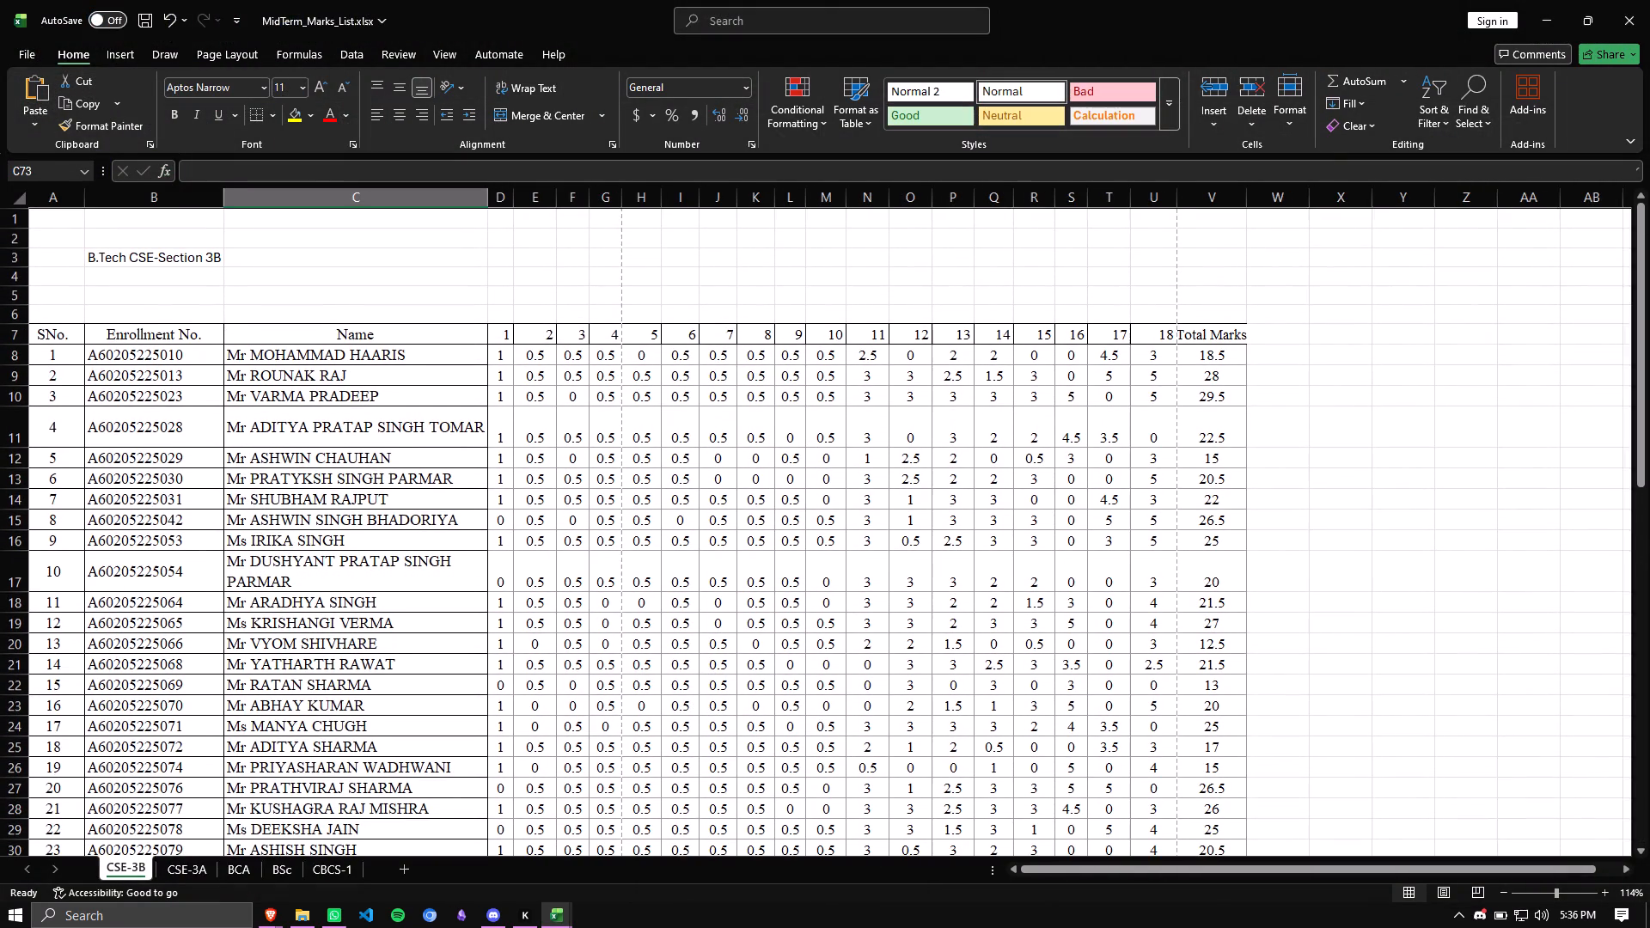
scroll(467, 722, "right", 1)
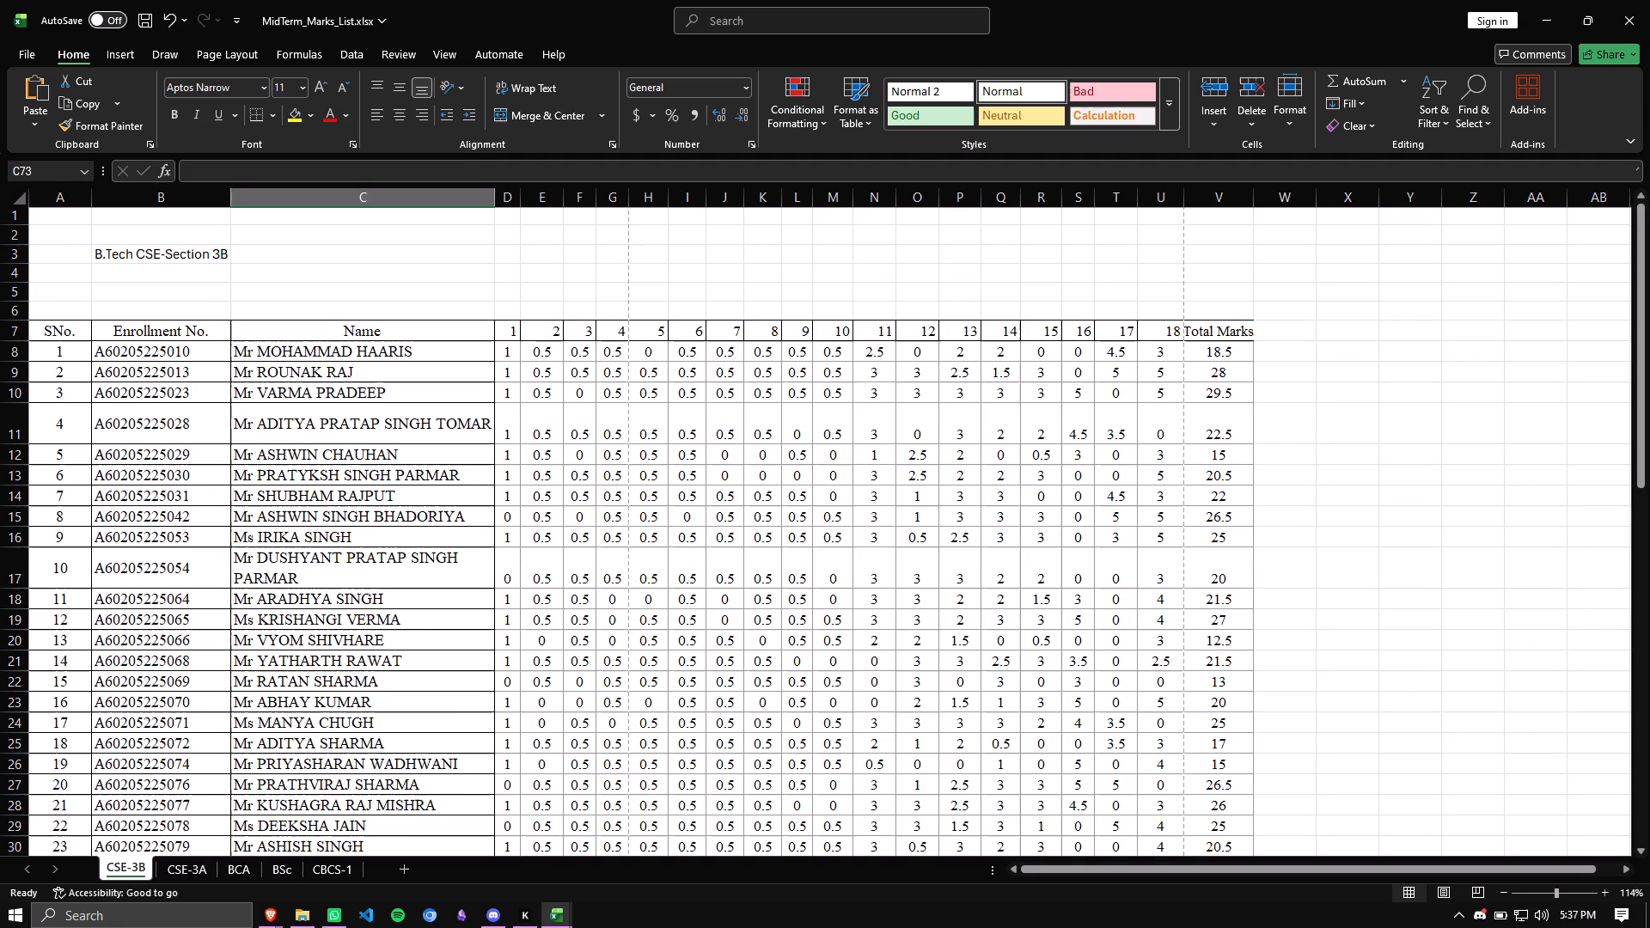
scroll(467, 722, "down", 1)
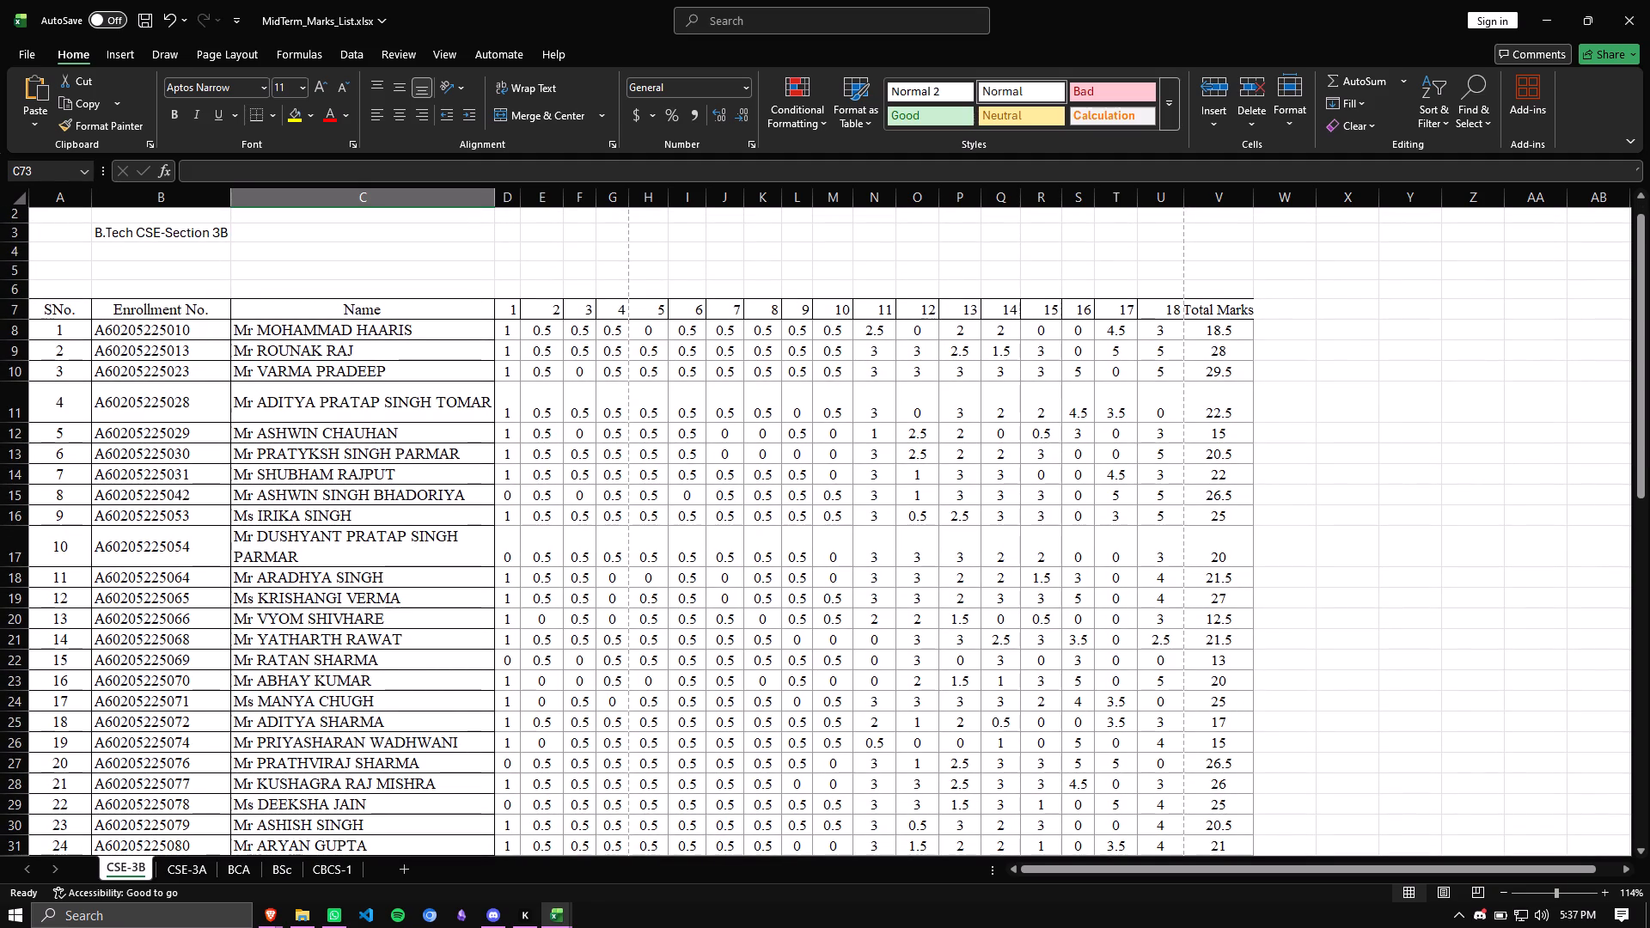
left_click(390, 368)
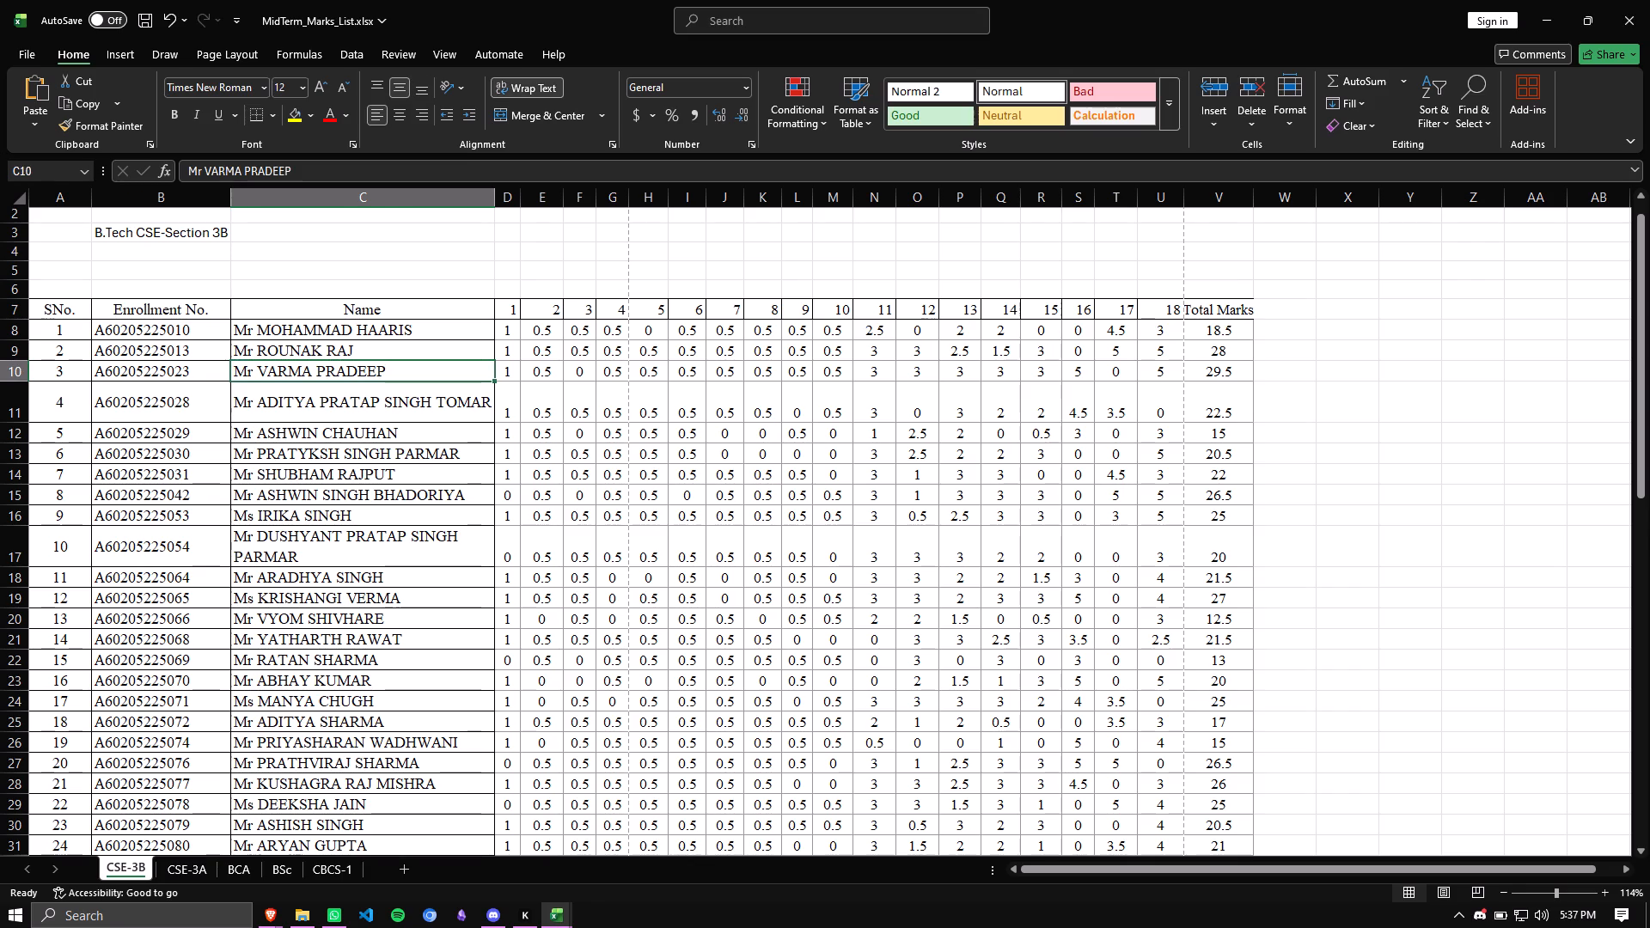
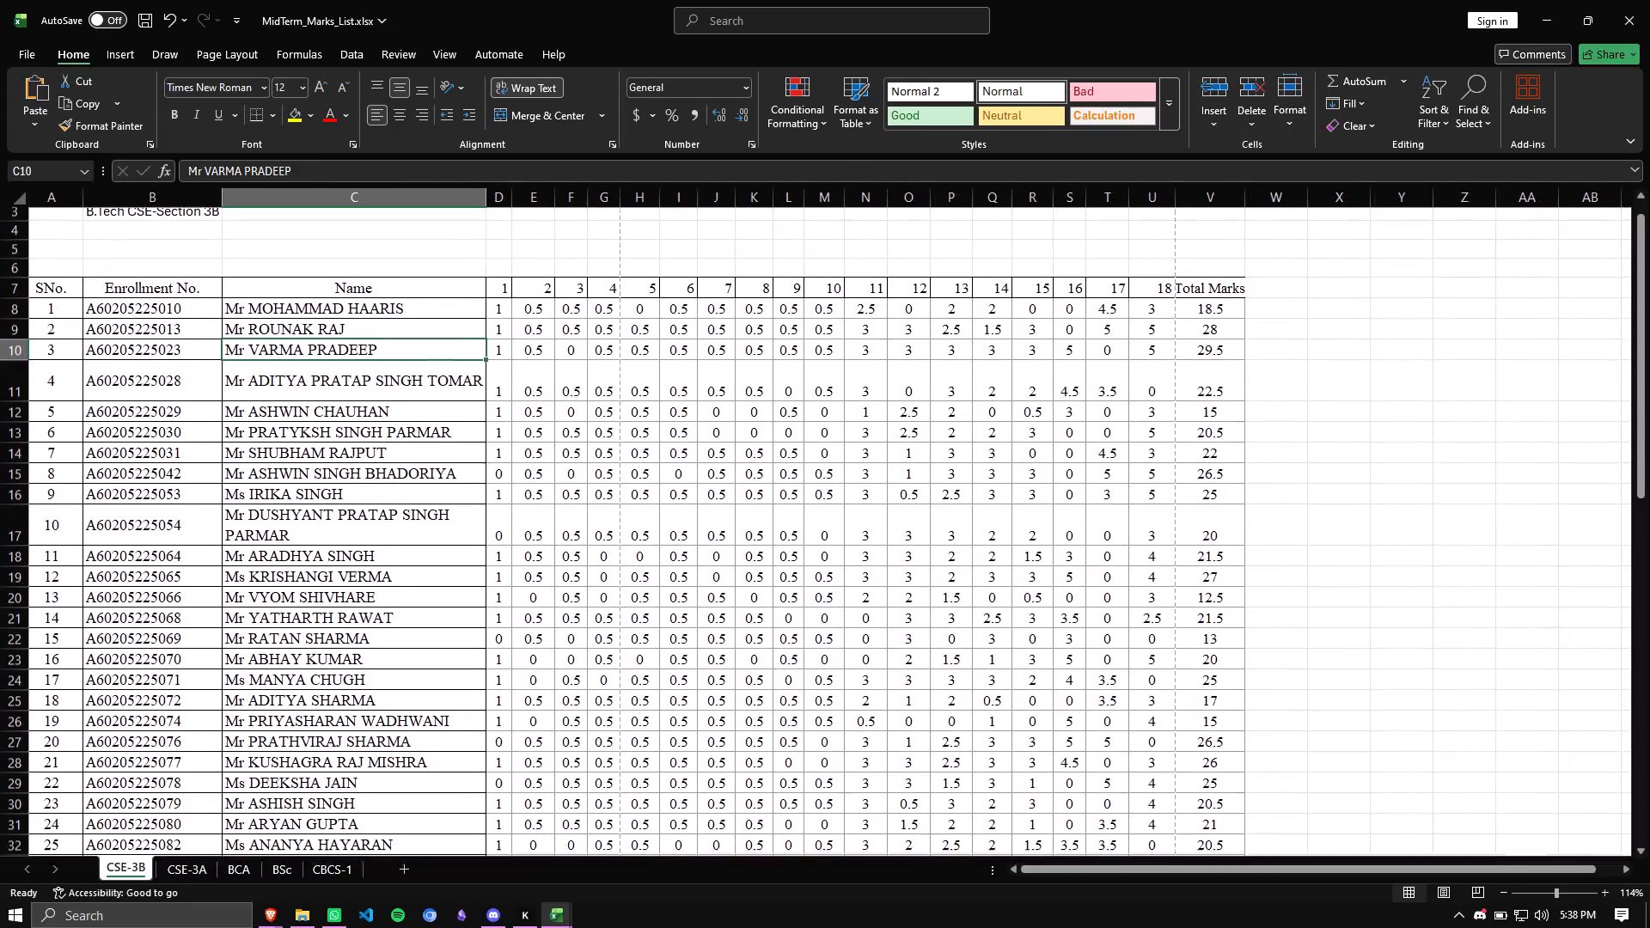
Replace the non-numeric serial number in cell A55 of the CSE-3B sheet with 48.
scroll(370, 352, "down", 1)
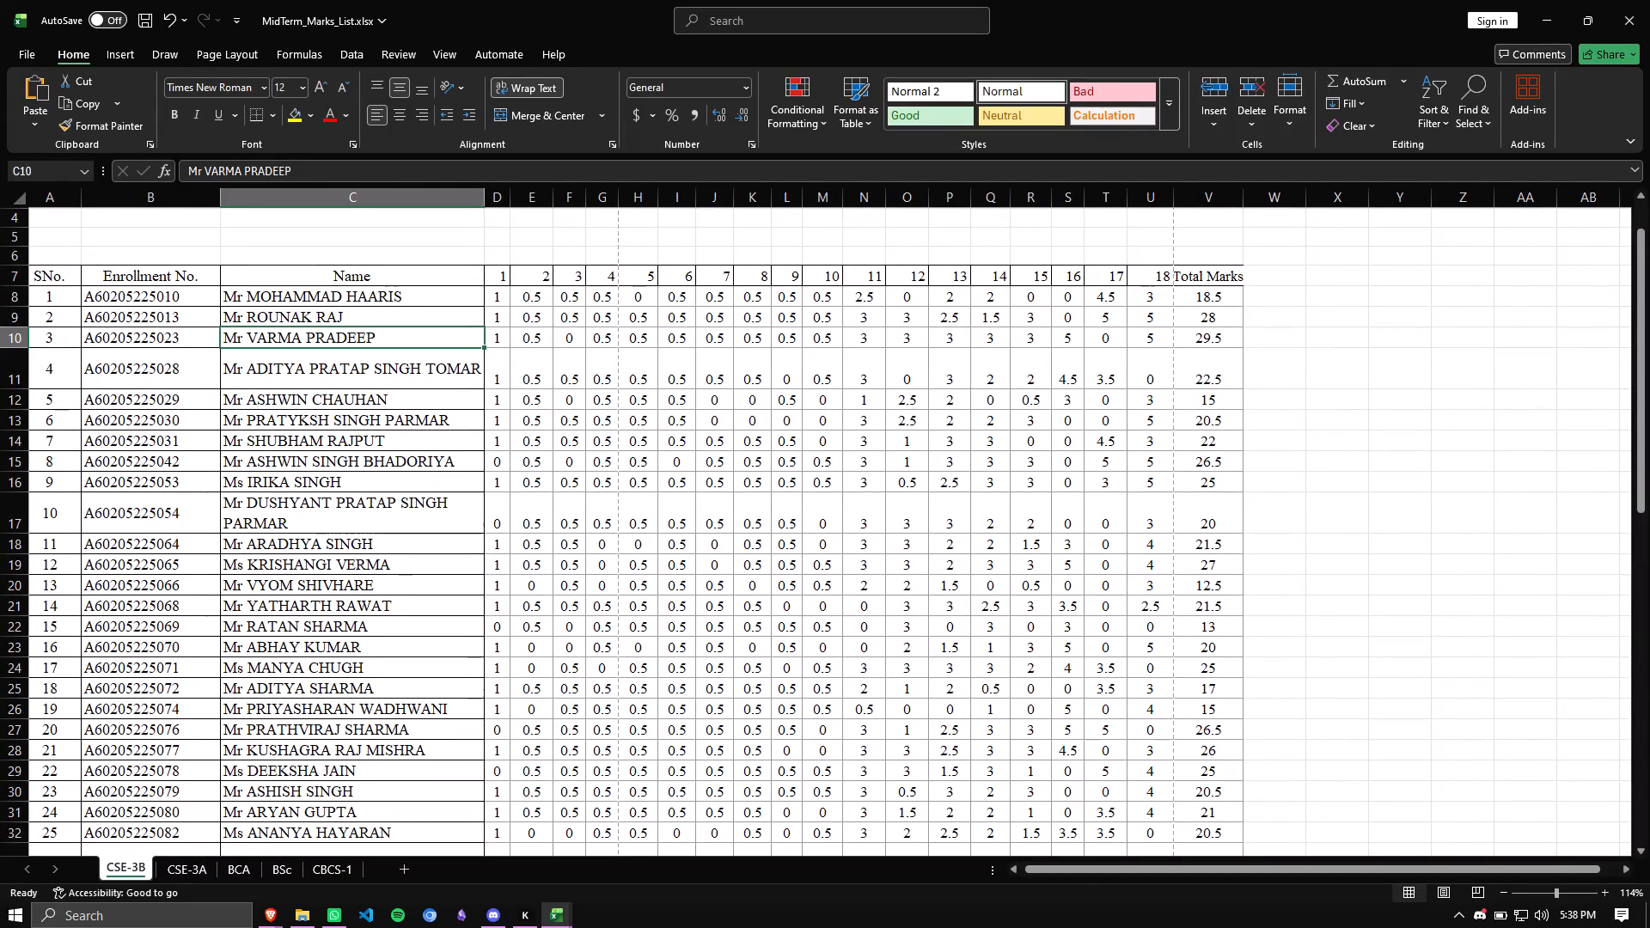
scroll(370, 352, "down", 5)
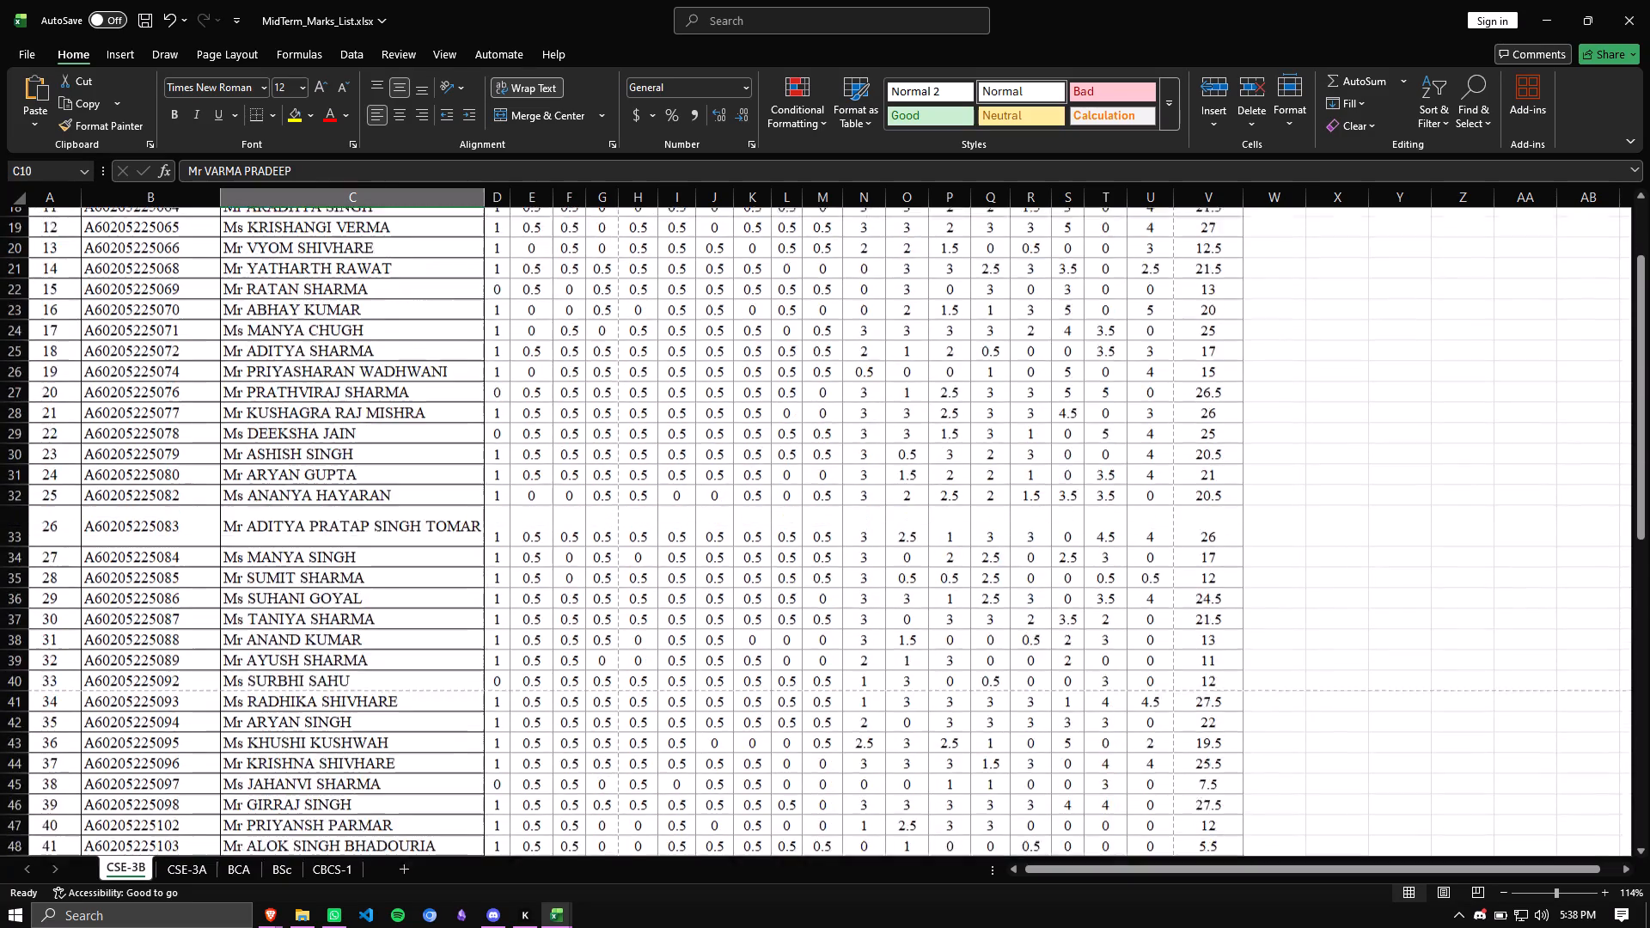
scroll(370, 352, "down", 2)
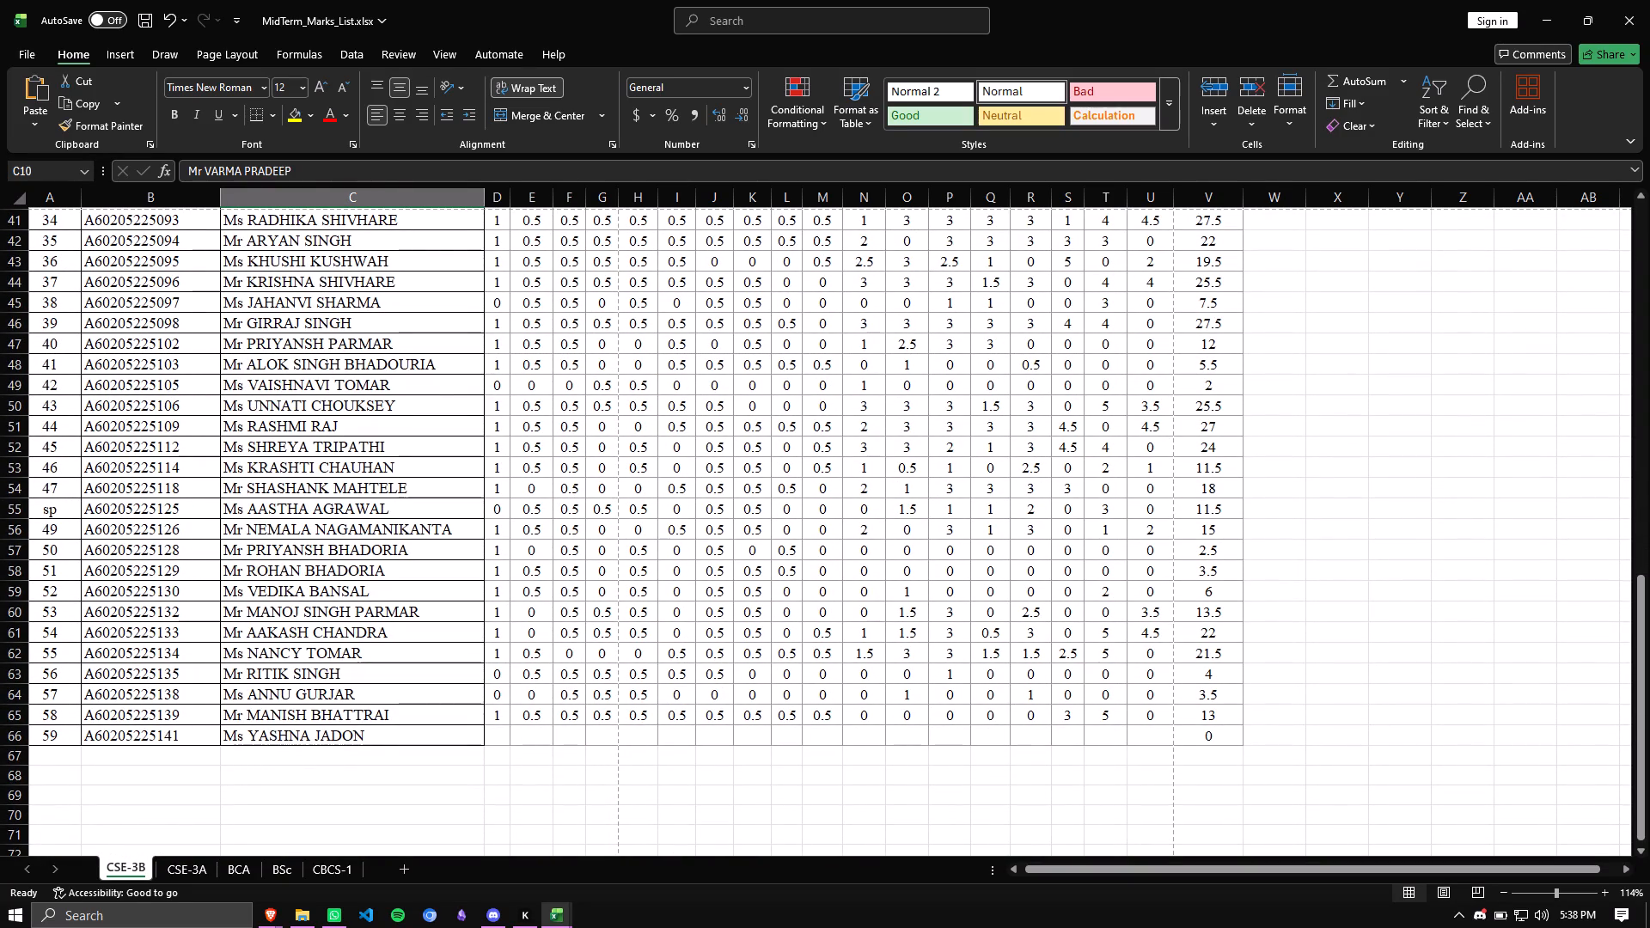
left_click(54, 509)
double_click(60, 512)
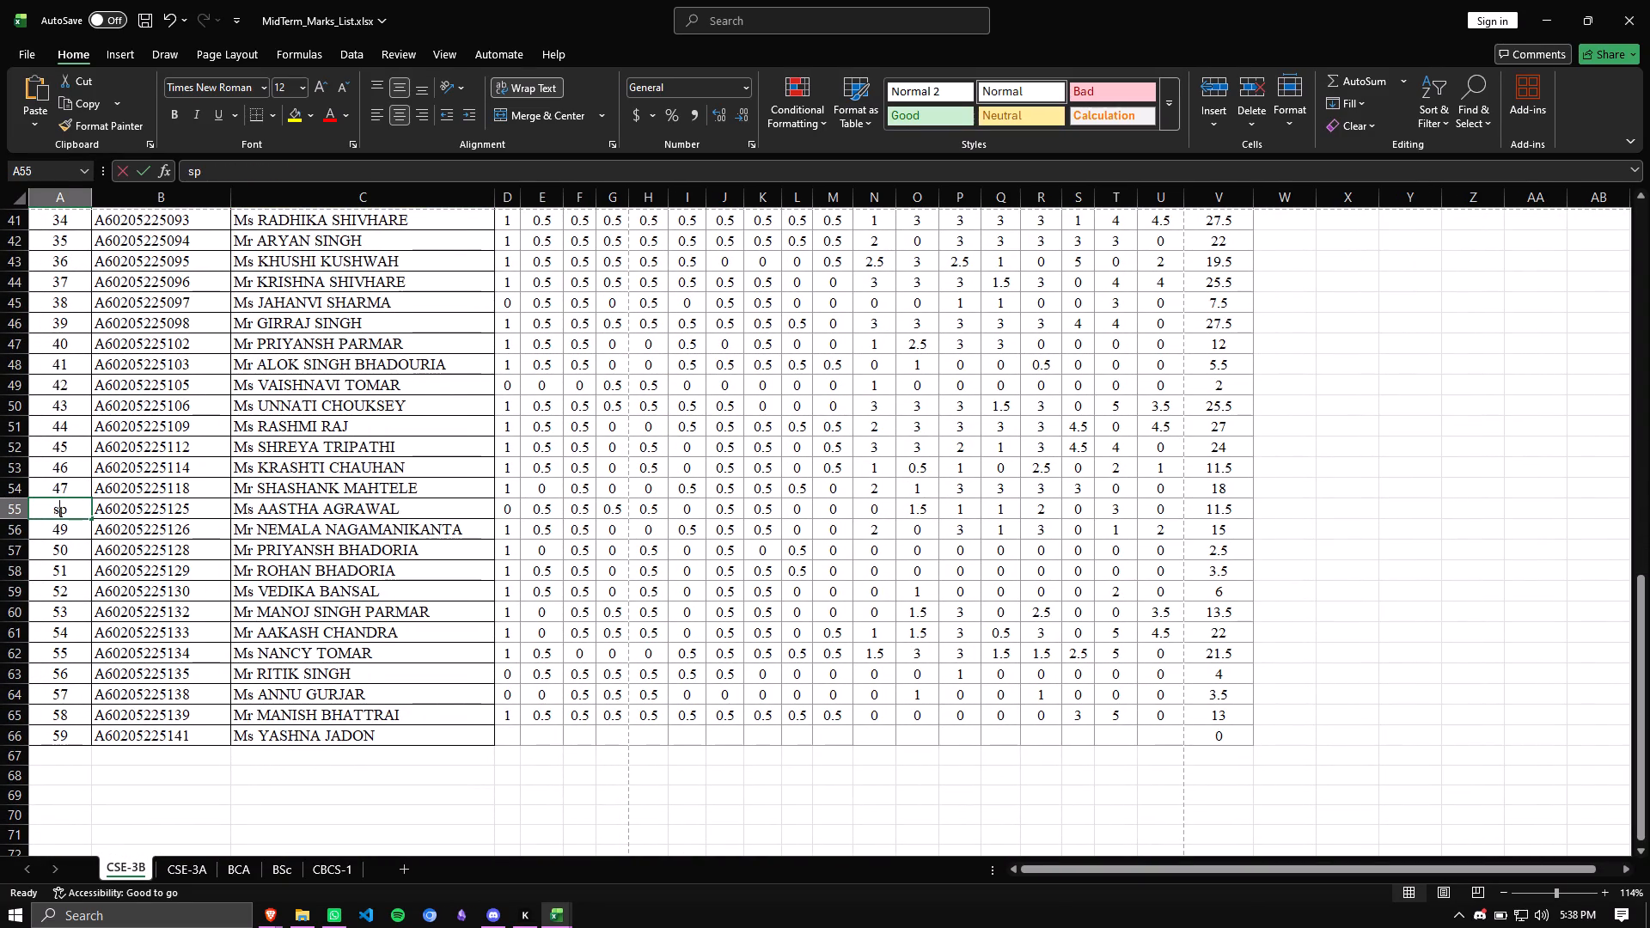
key("Delete")
key("BackSpace")
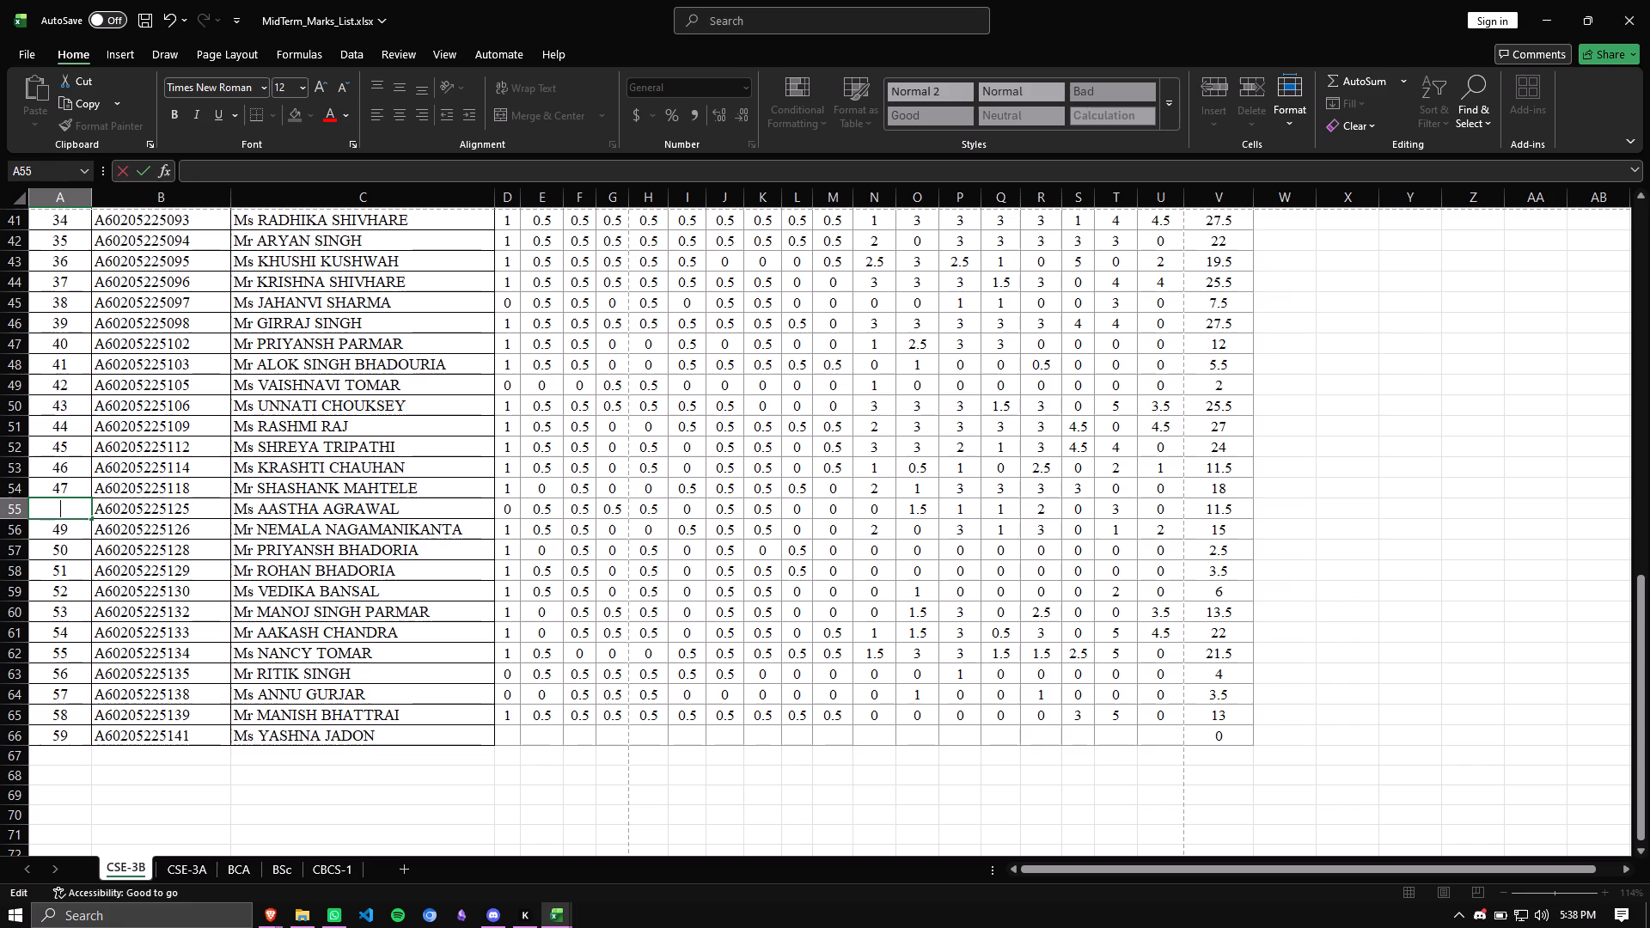
type("48")
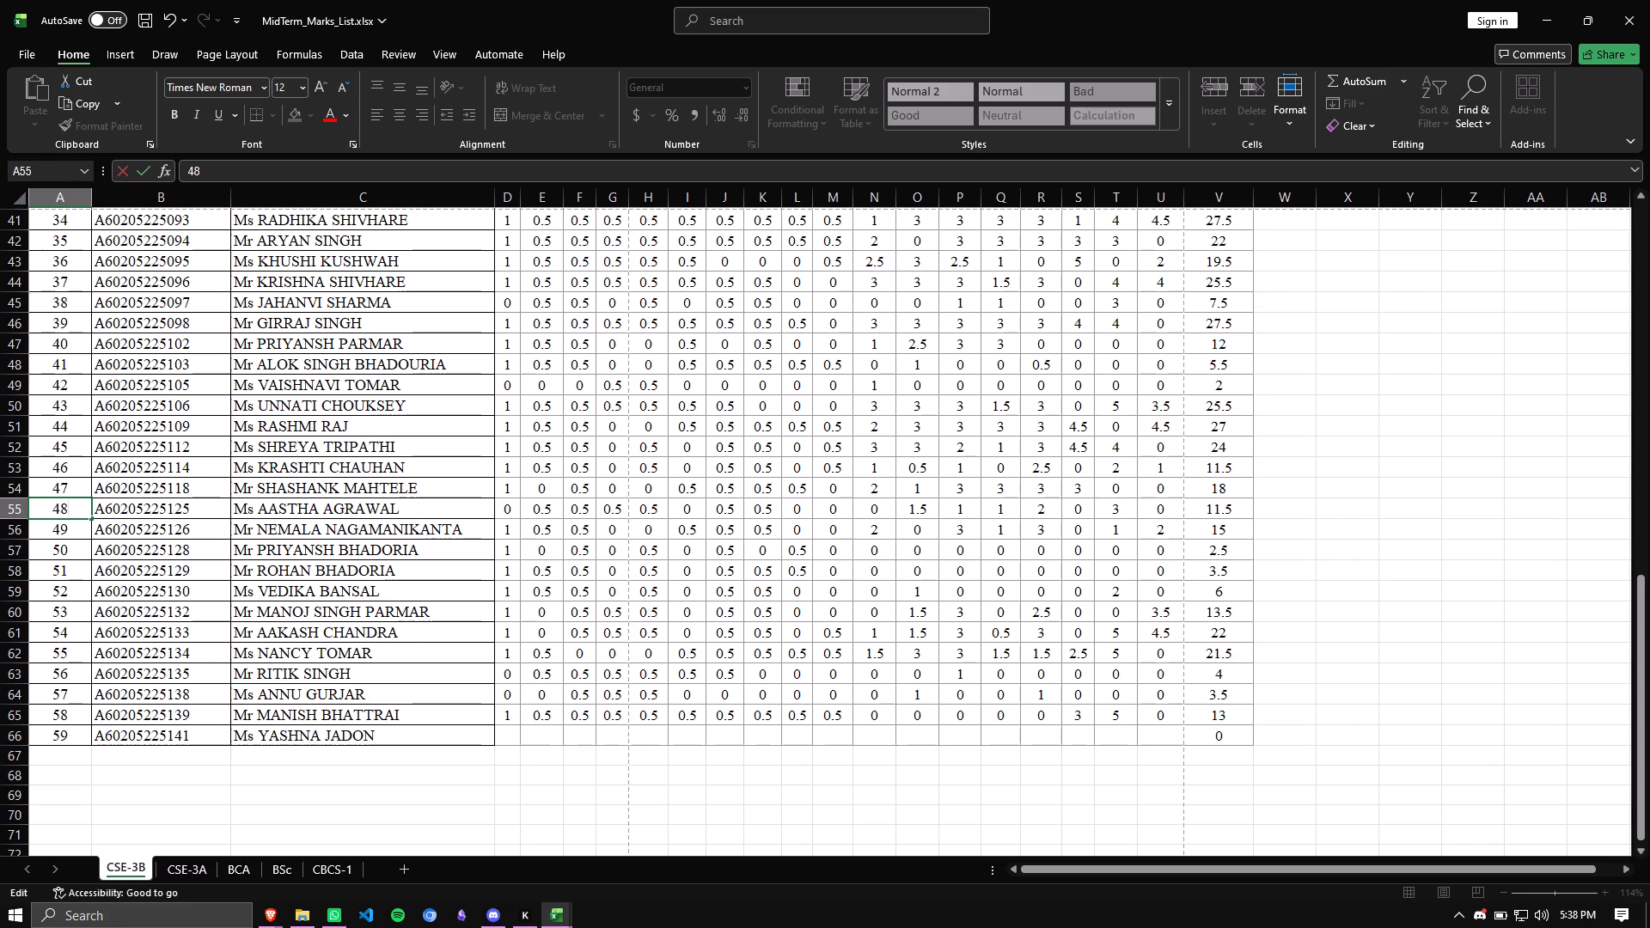
Look over the whole CSE-3B marks list, from the header row to the last student row, for remaining errors.
scroll(74, 729, "up", 6)
scroll(93, 626, "down", 6)
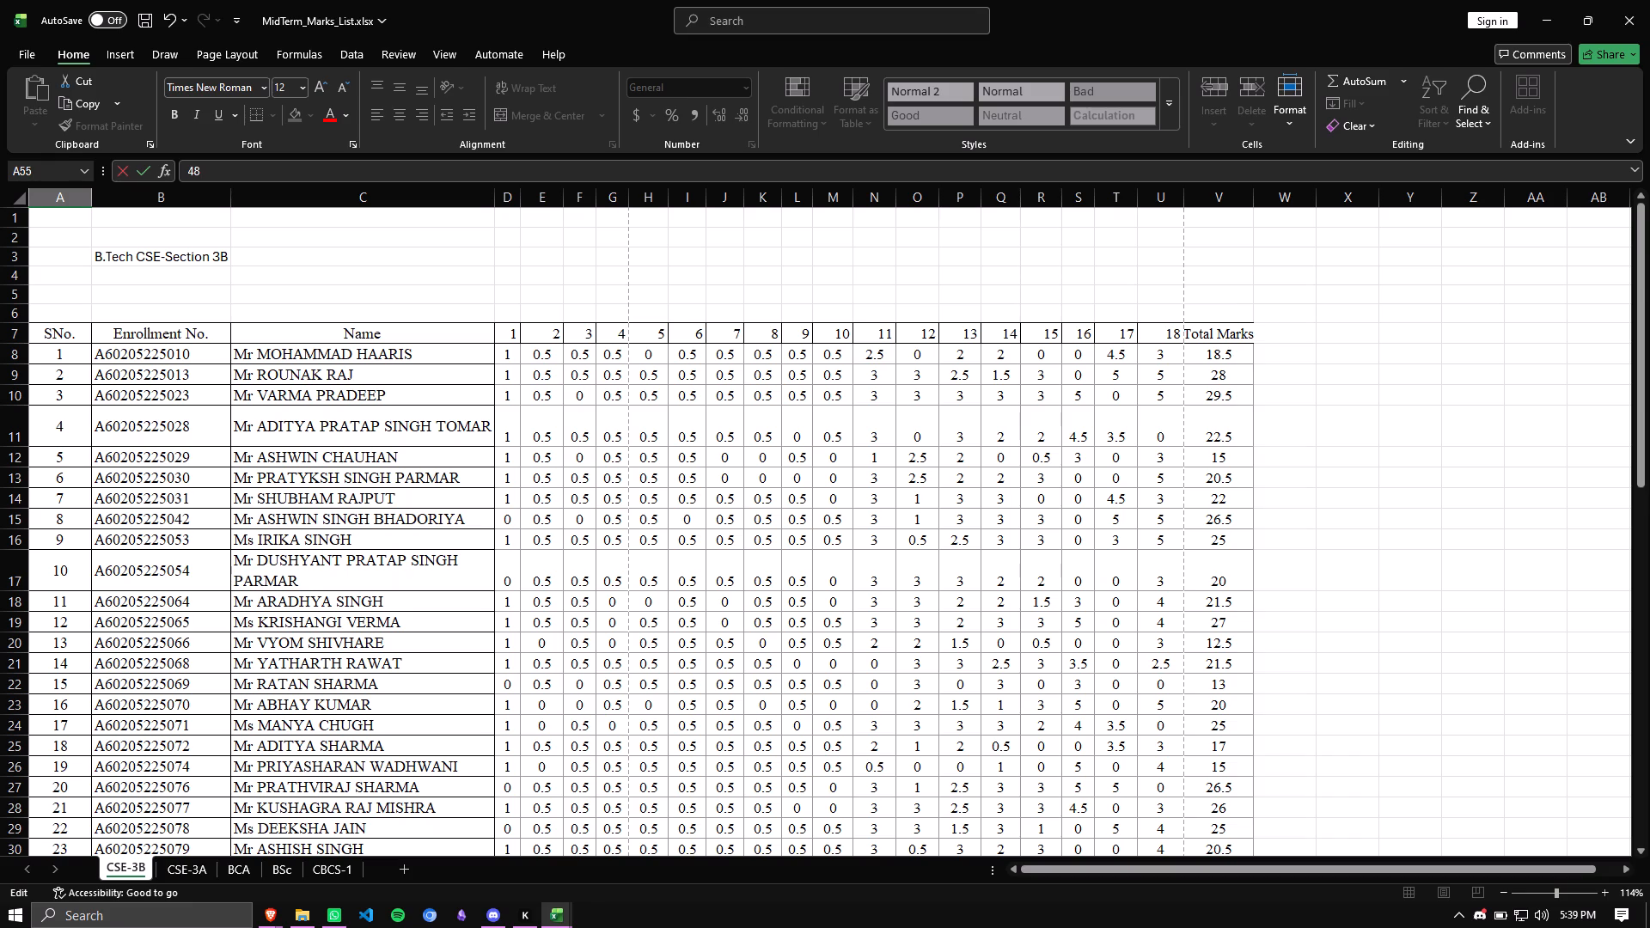
scroll(93, 626, "down", 3)
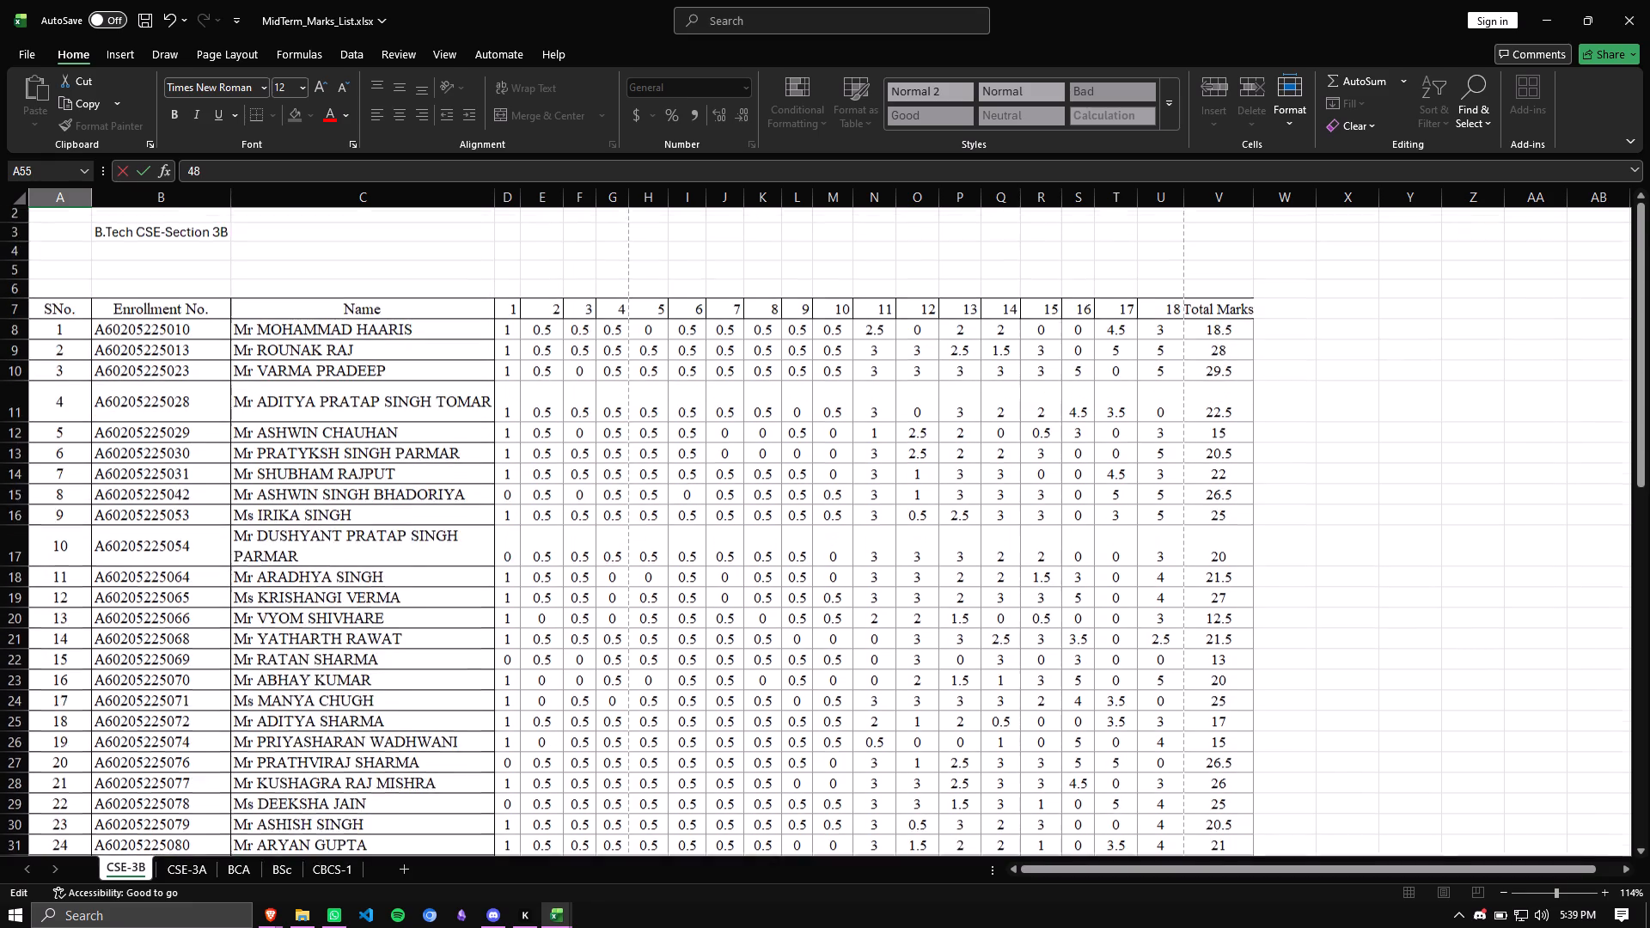
scroll(93, 626, "down", 7)
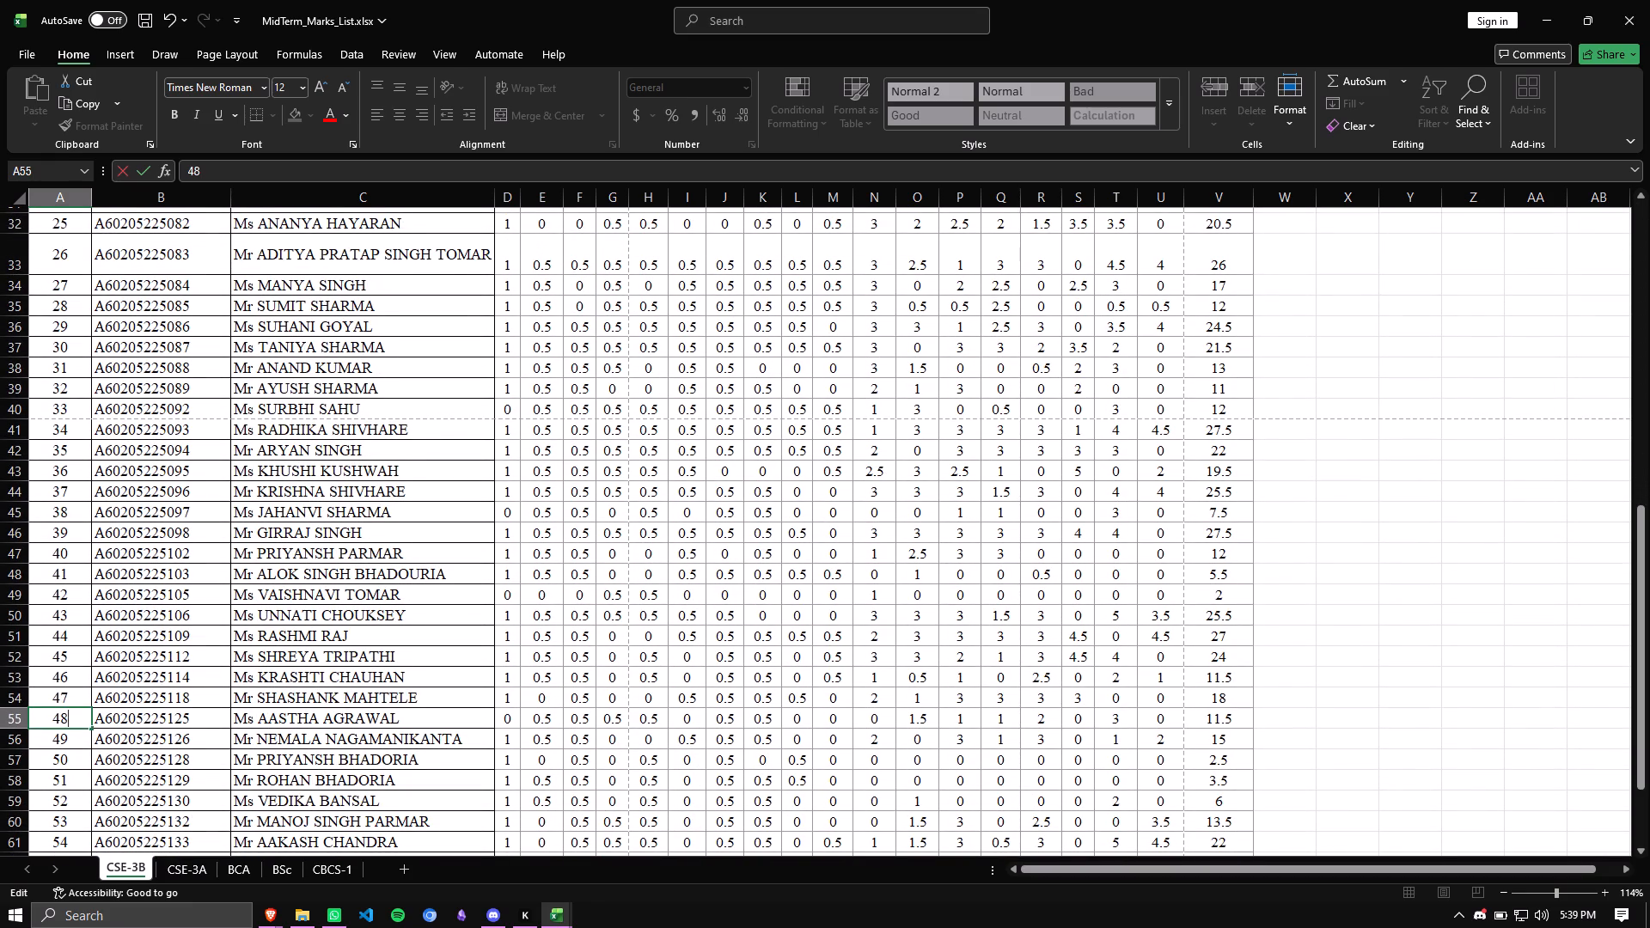
scroll(93, 626, "down", 2)
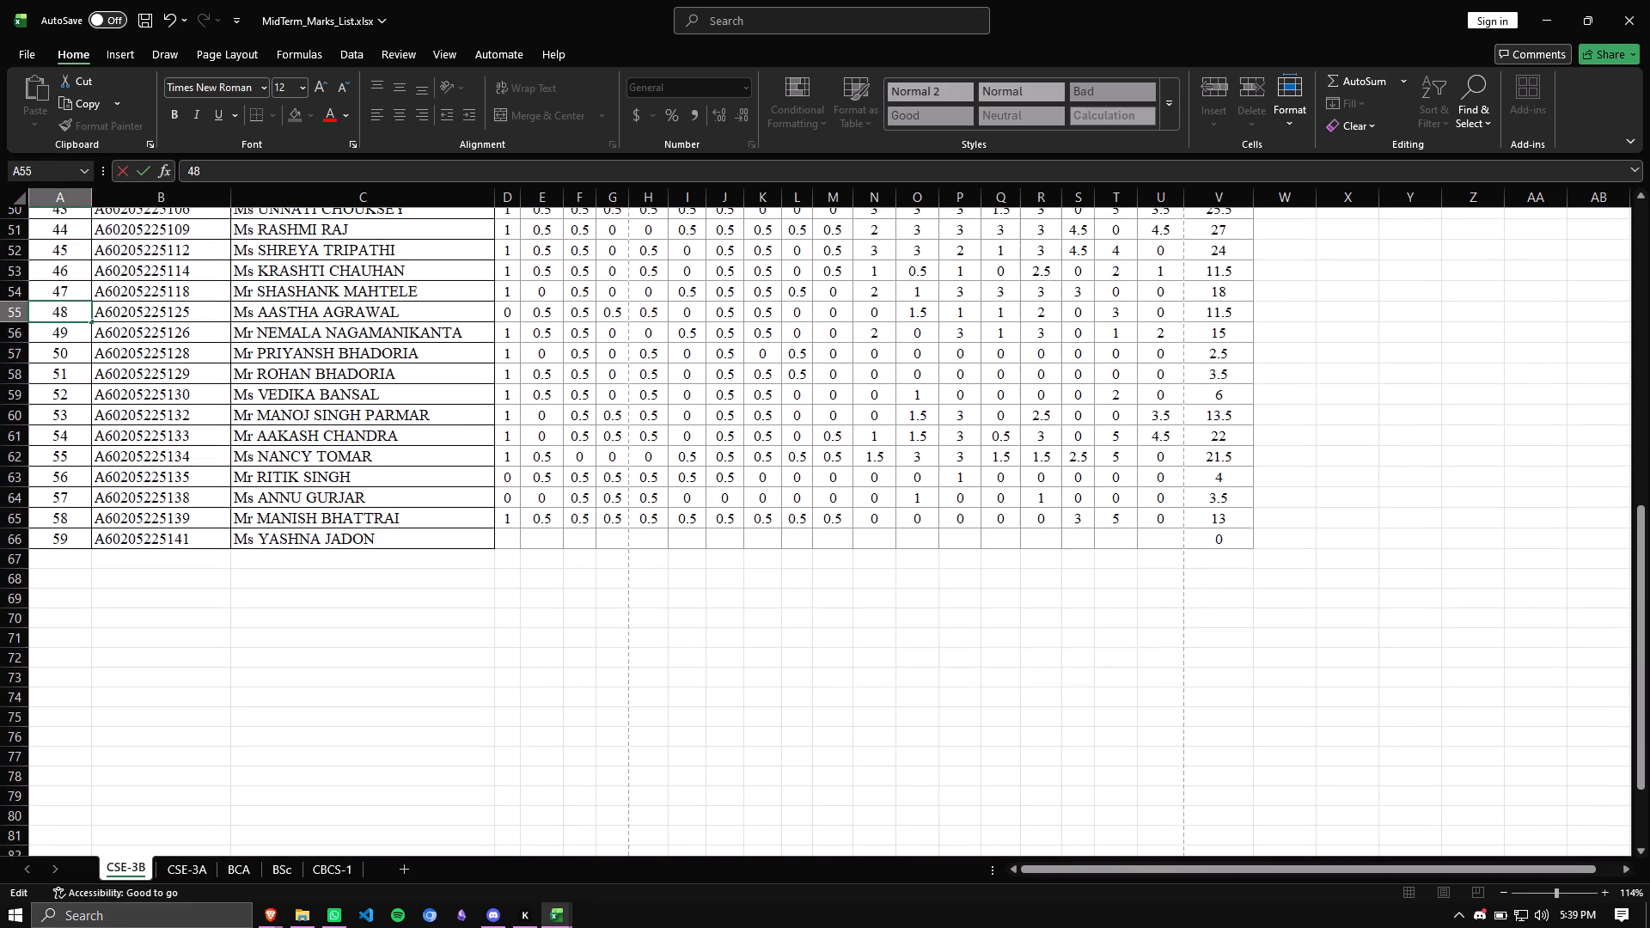
scroll(93, 626, "down", 1)
scroll(93, 626, "up", 1)
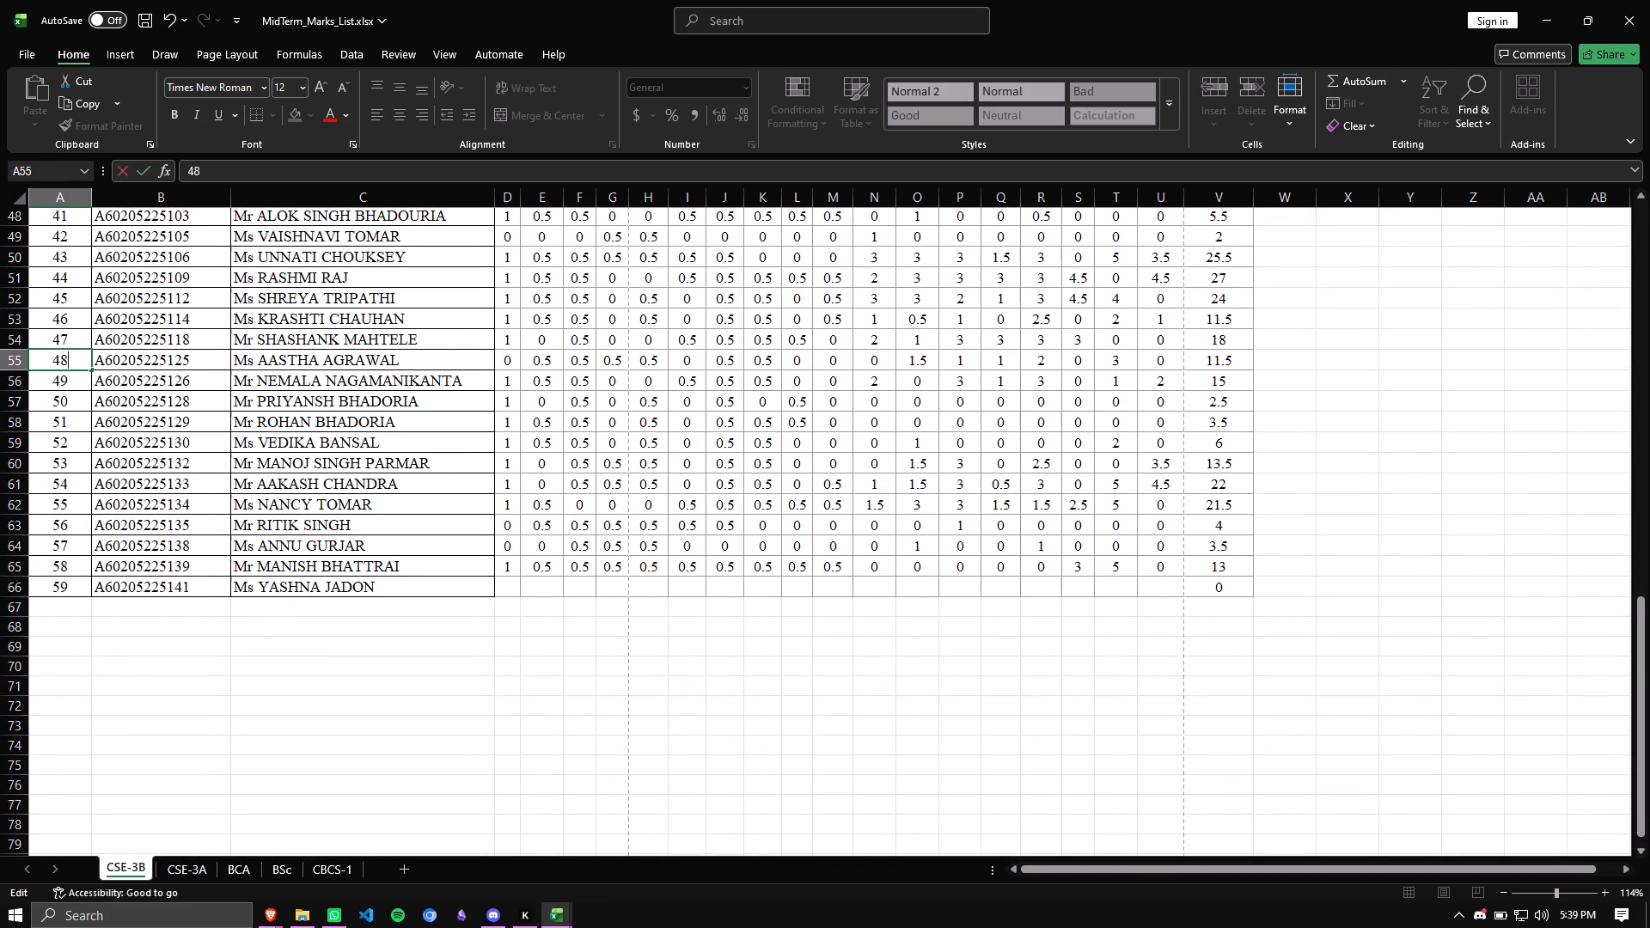
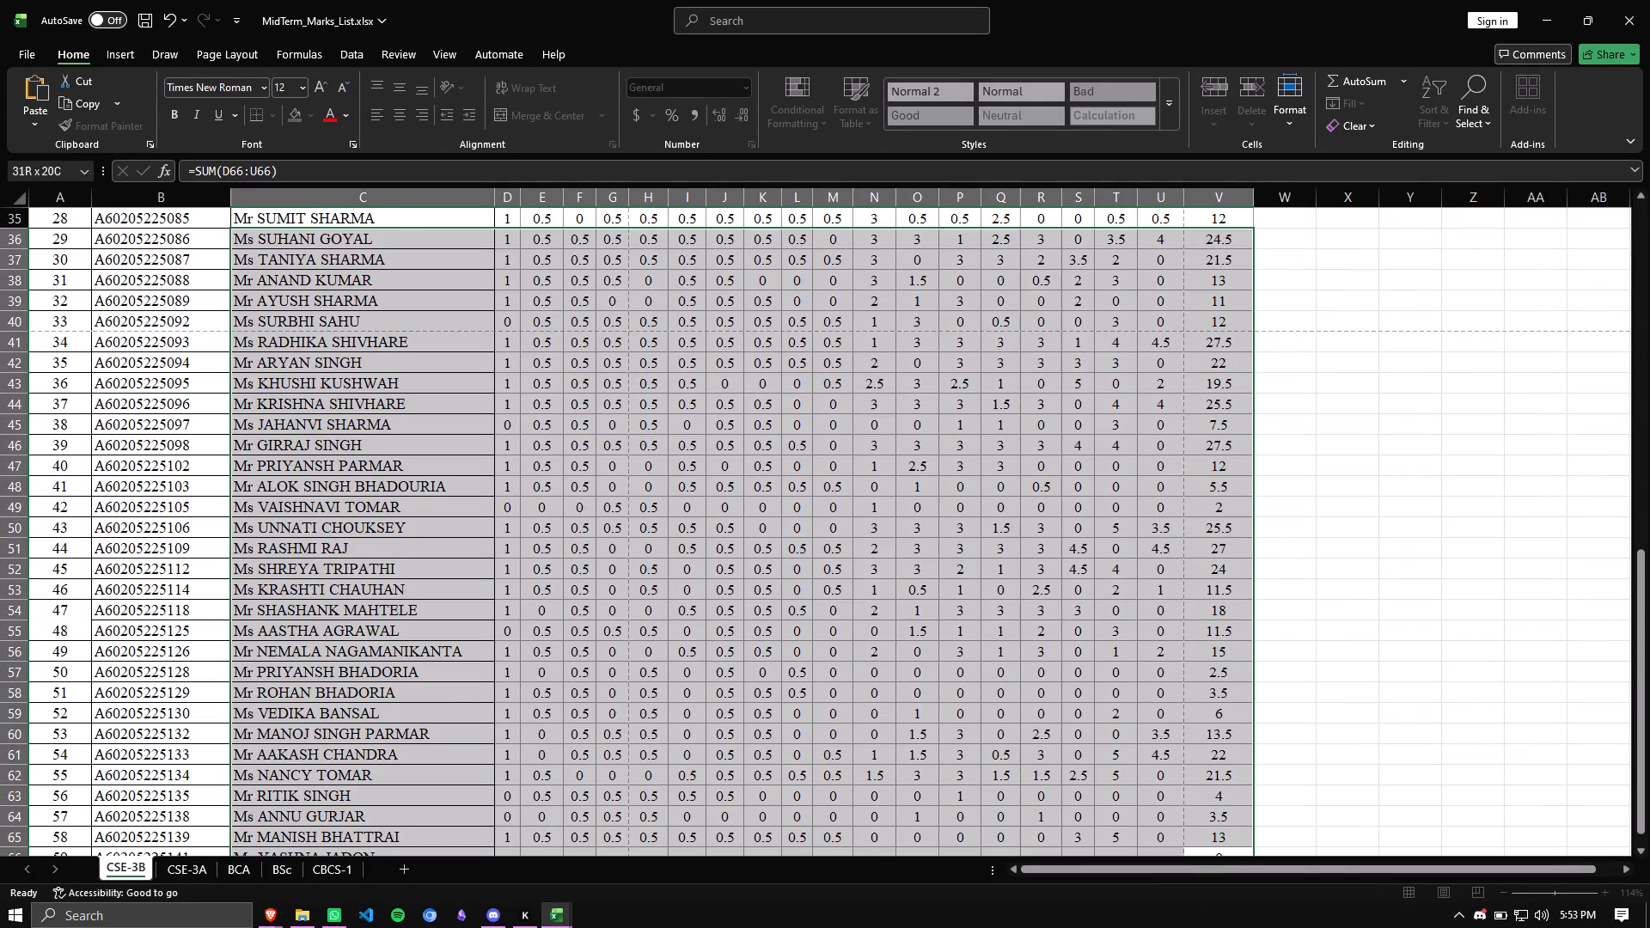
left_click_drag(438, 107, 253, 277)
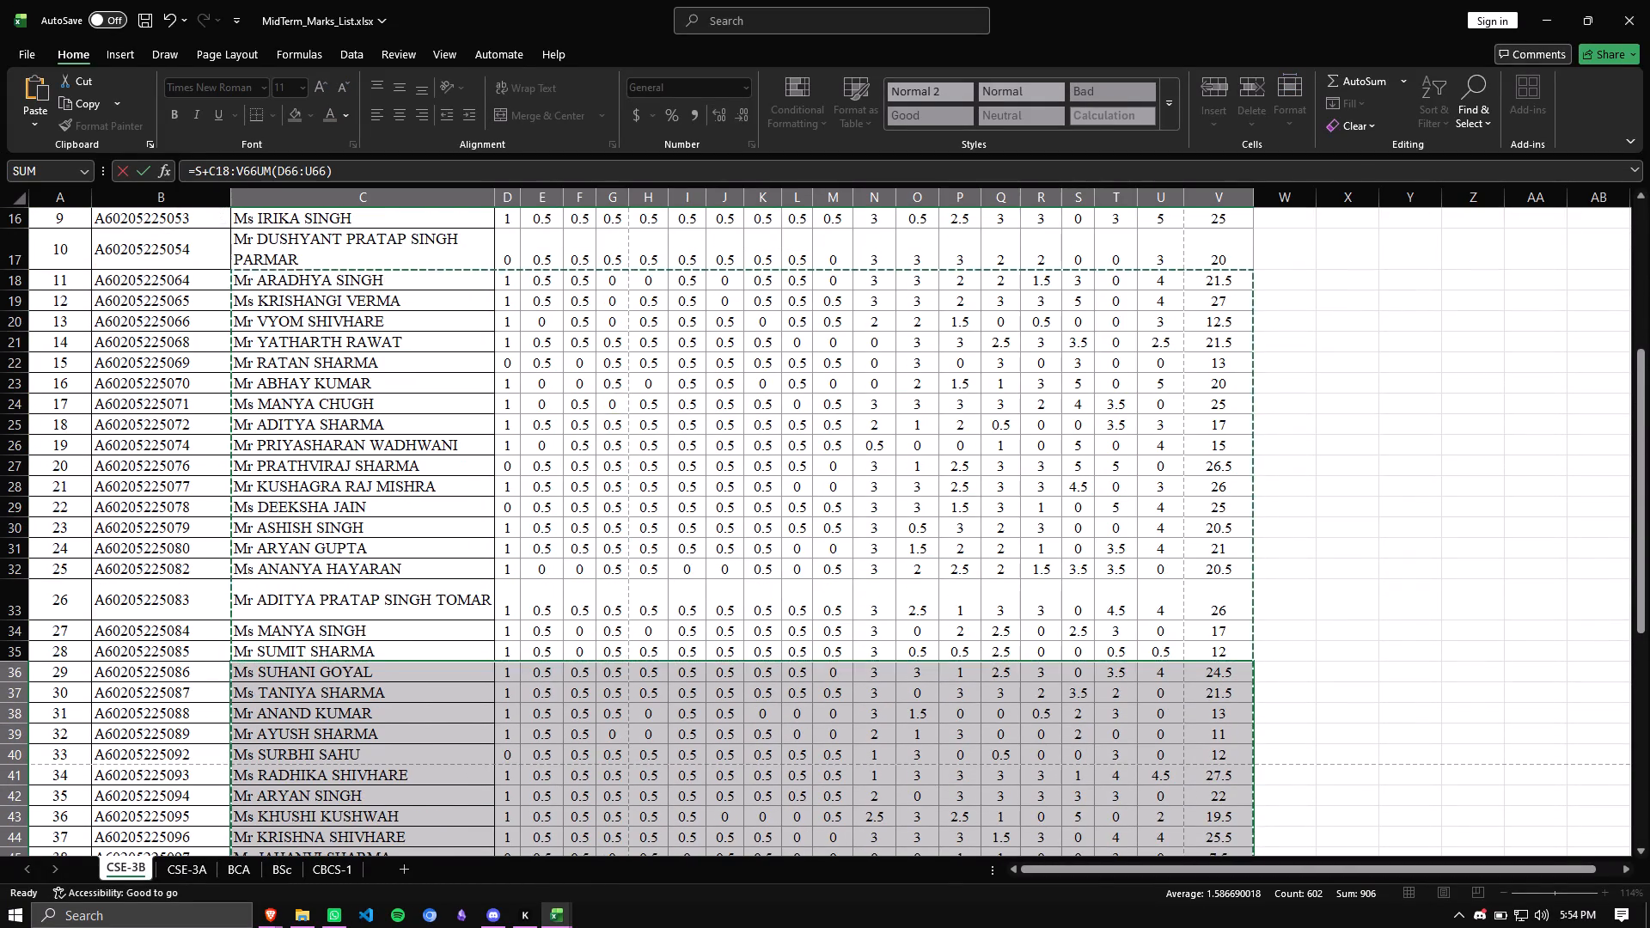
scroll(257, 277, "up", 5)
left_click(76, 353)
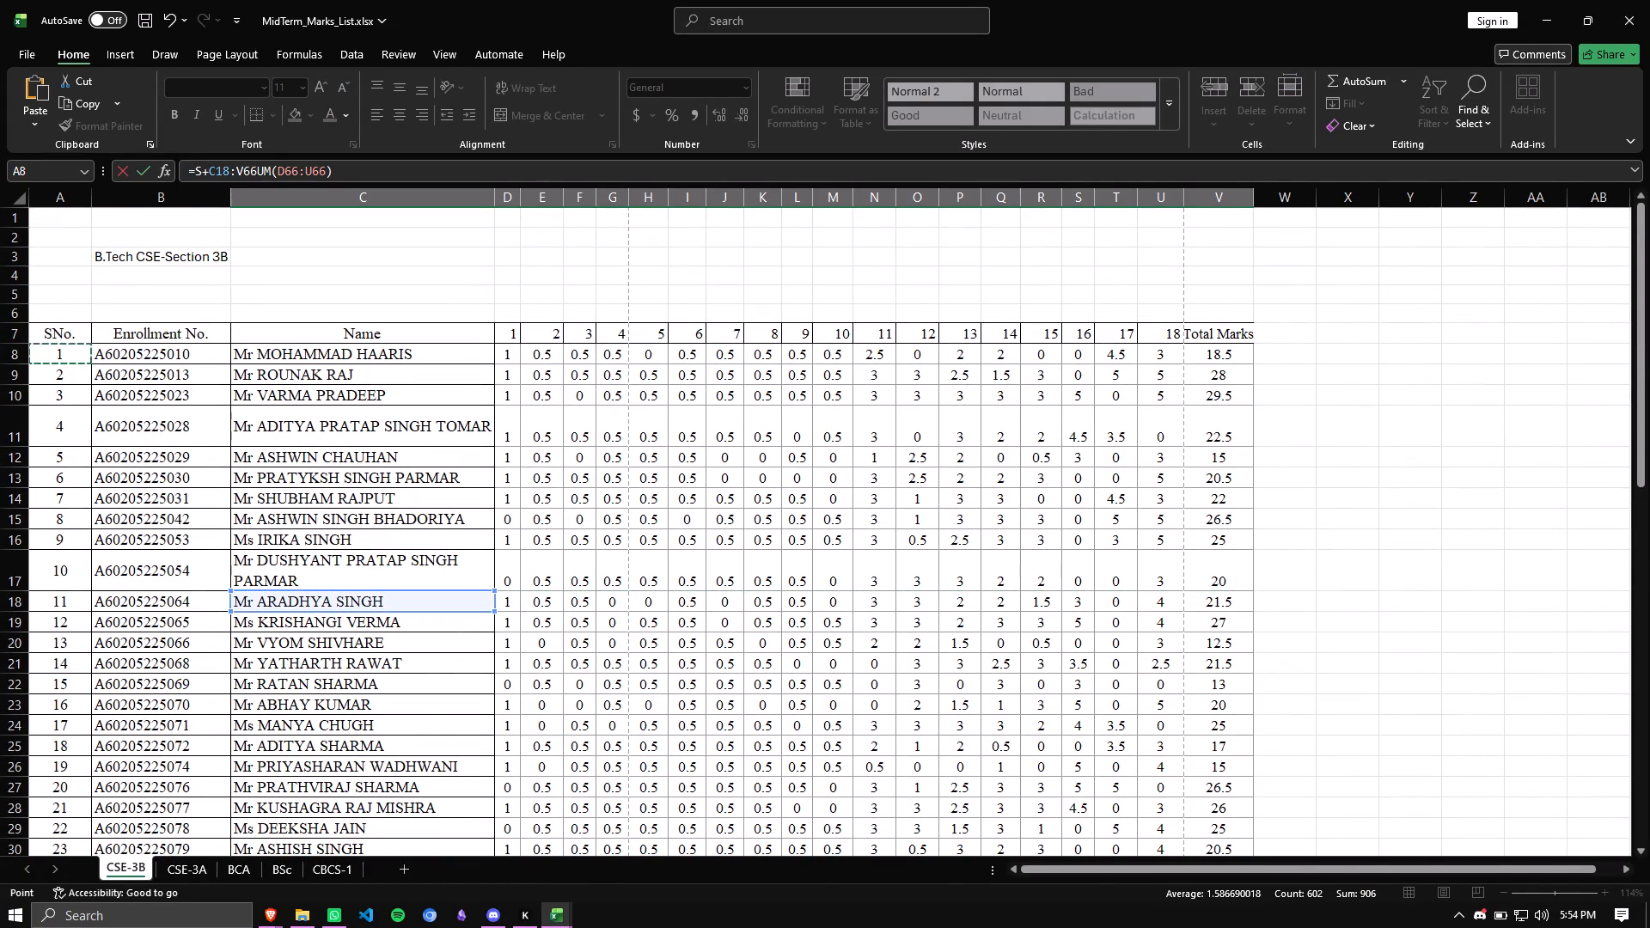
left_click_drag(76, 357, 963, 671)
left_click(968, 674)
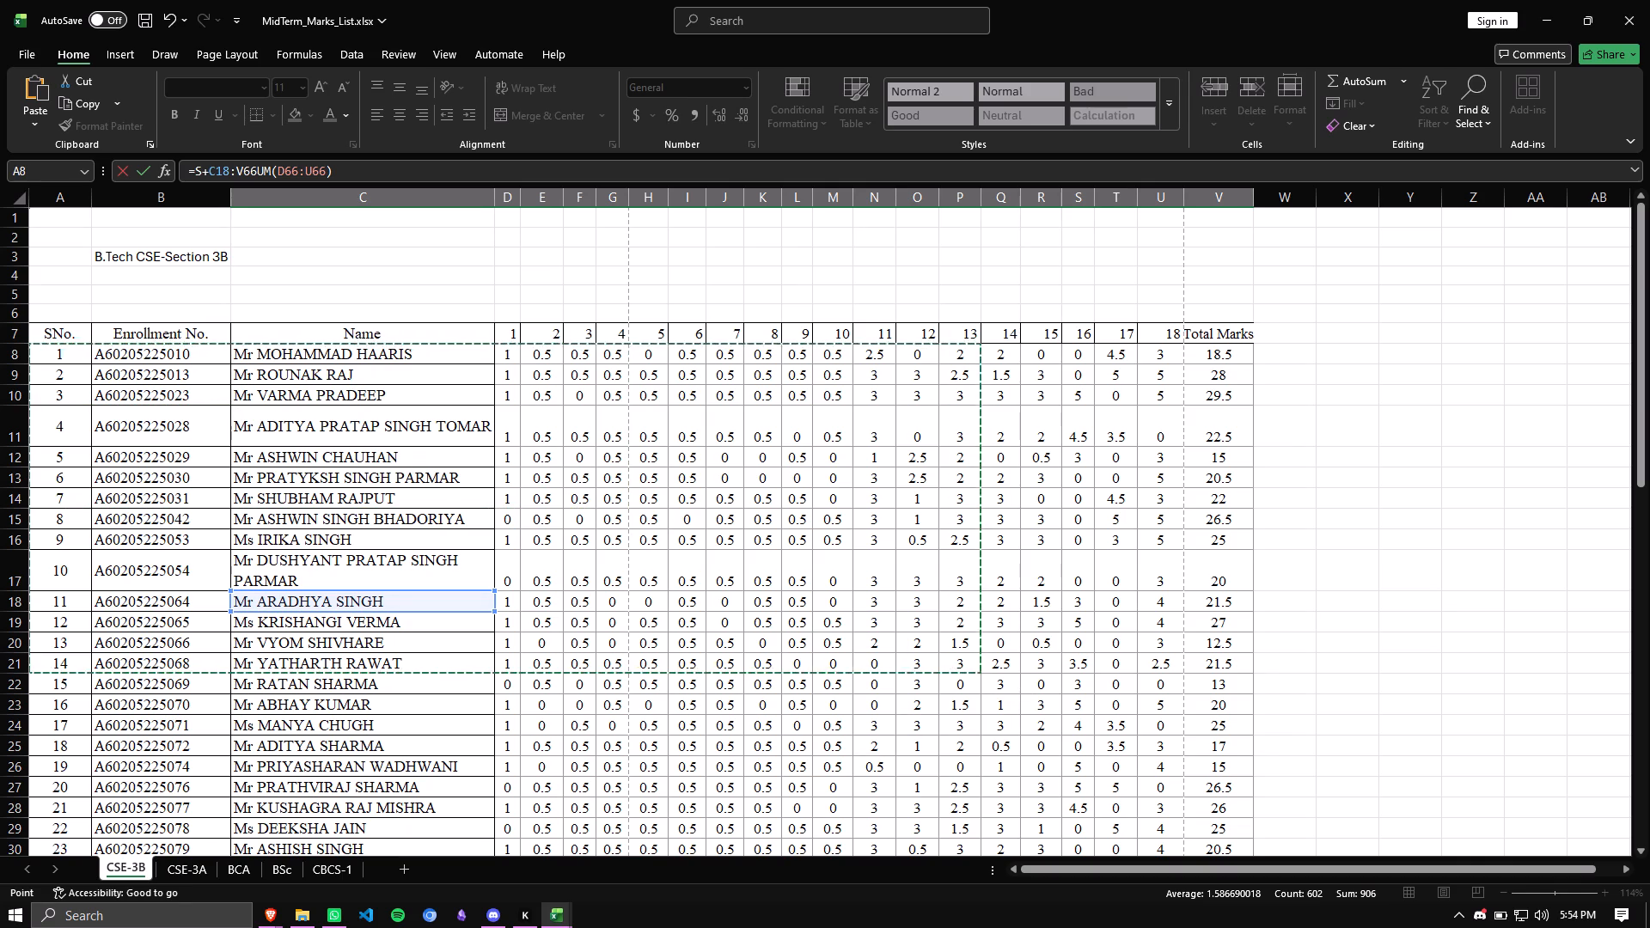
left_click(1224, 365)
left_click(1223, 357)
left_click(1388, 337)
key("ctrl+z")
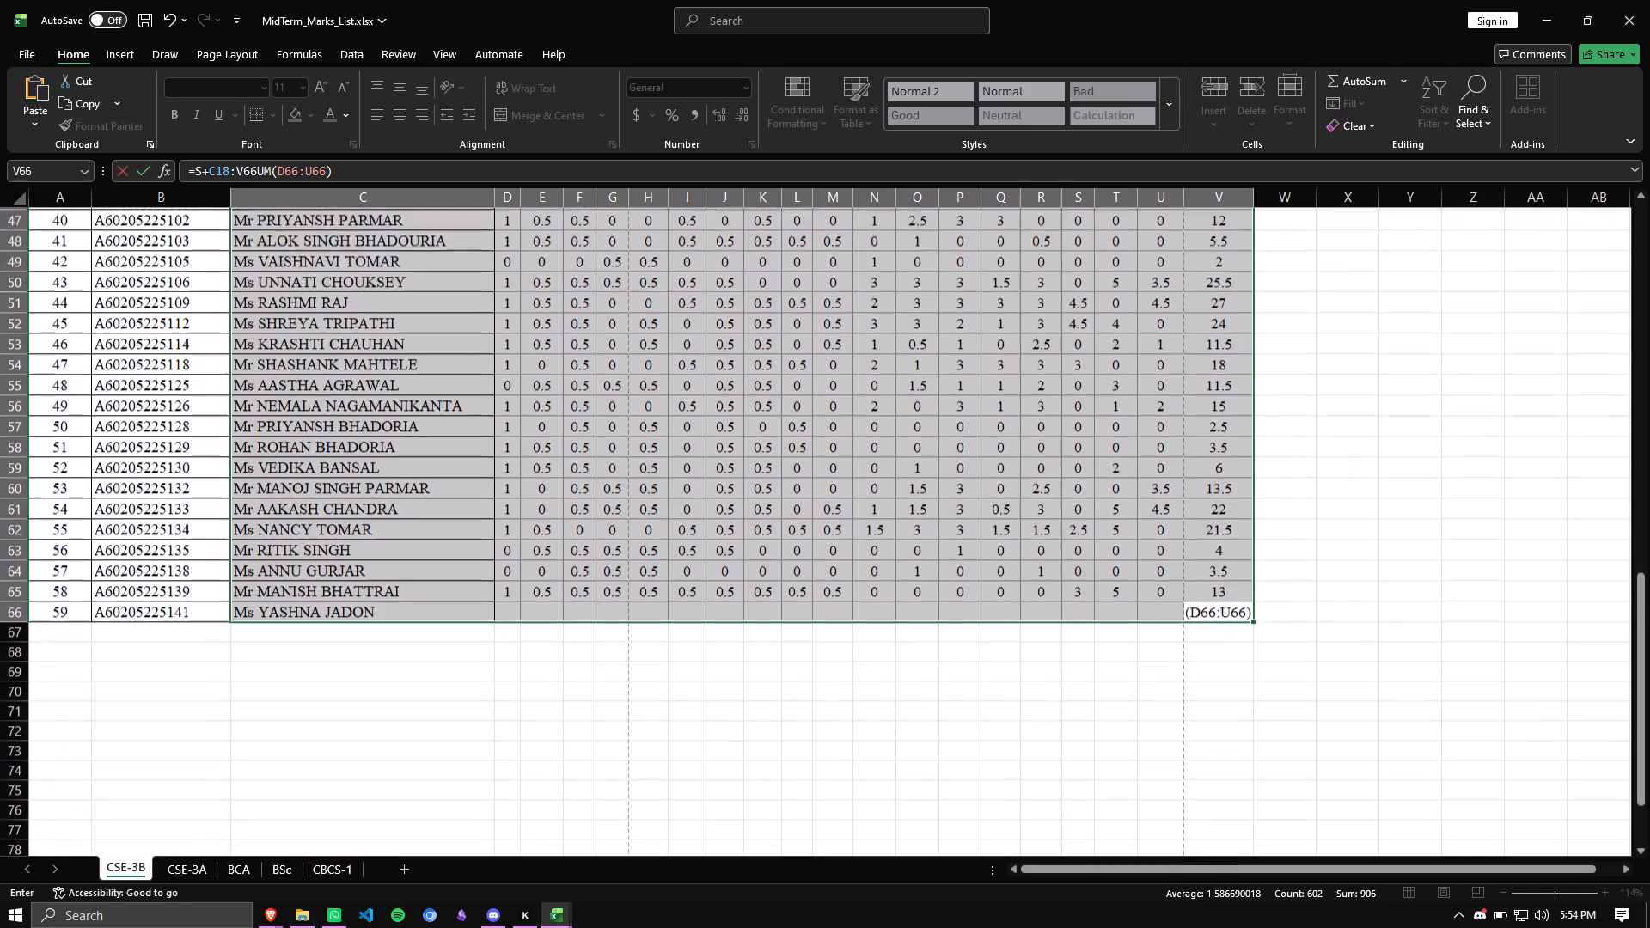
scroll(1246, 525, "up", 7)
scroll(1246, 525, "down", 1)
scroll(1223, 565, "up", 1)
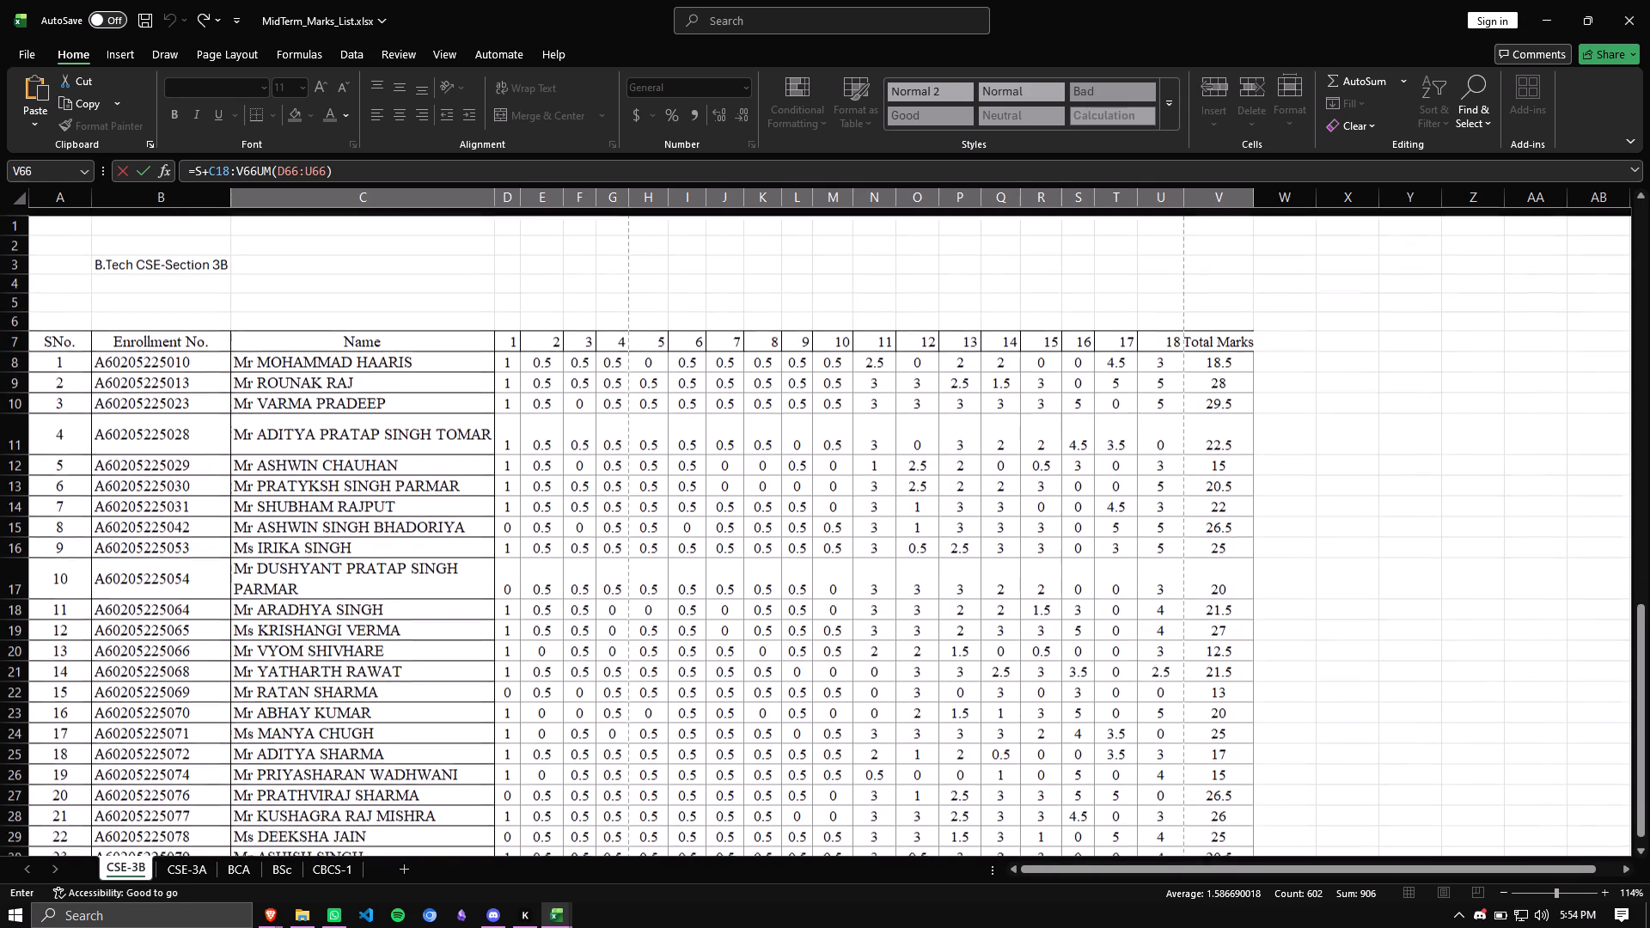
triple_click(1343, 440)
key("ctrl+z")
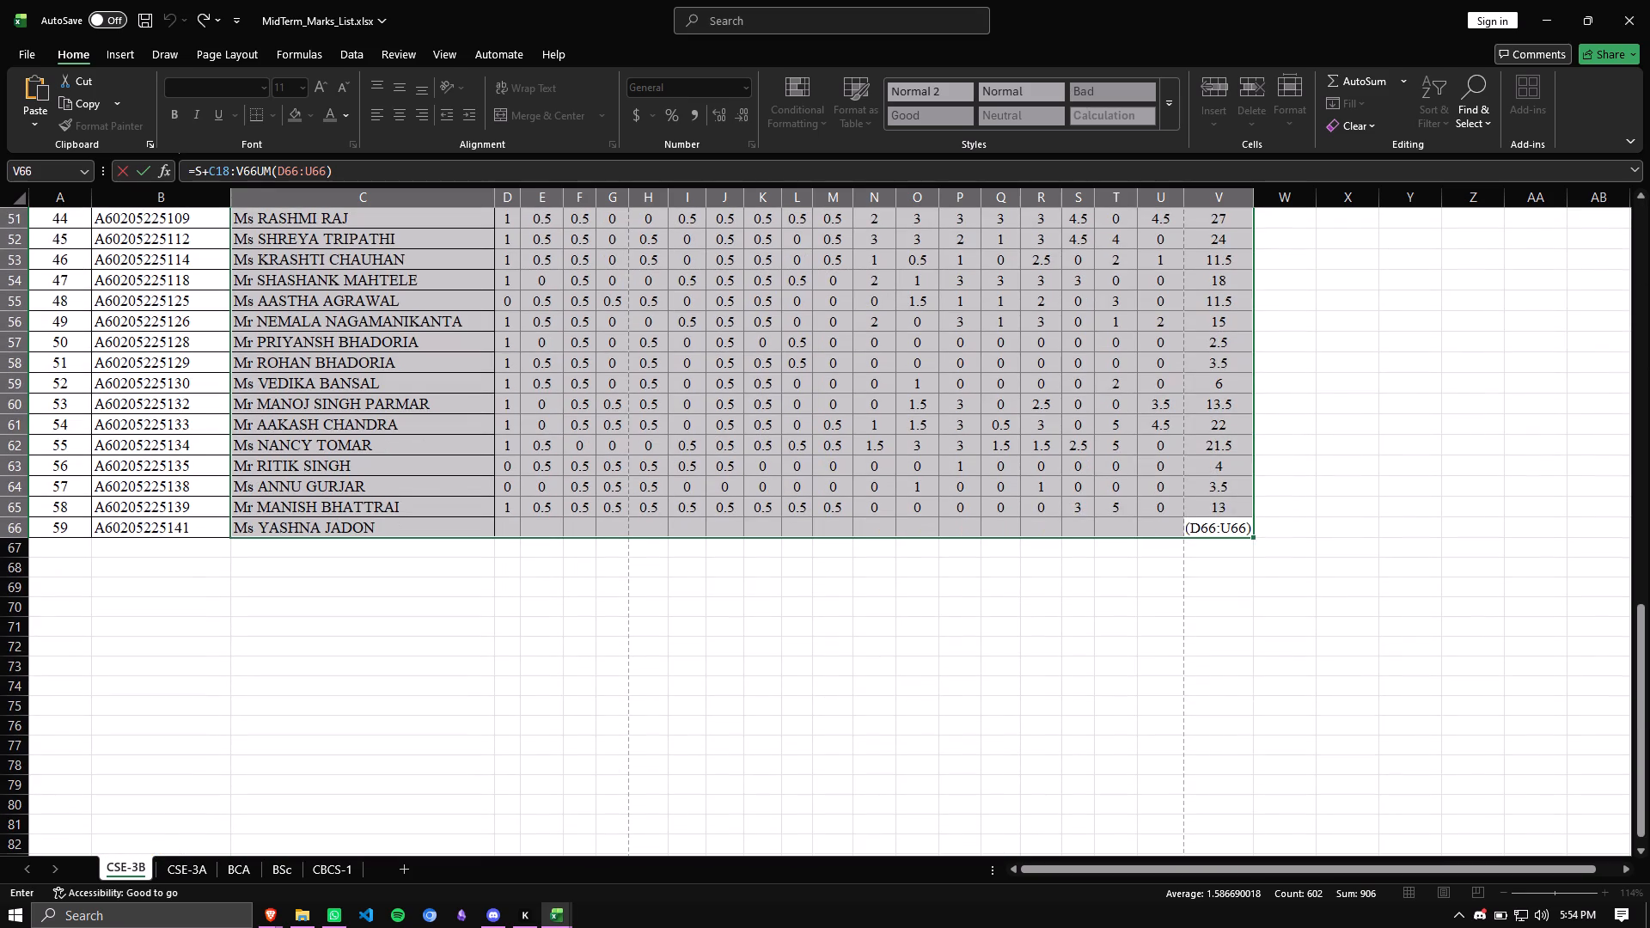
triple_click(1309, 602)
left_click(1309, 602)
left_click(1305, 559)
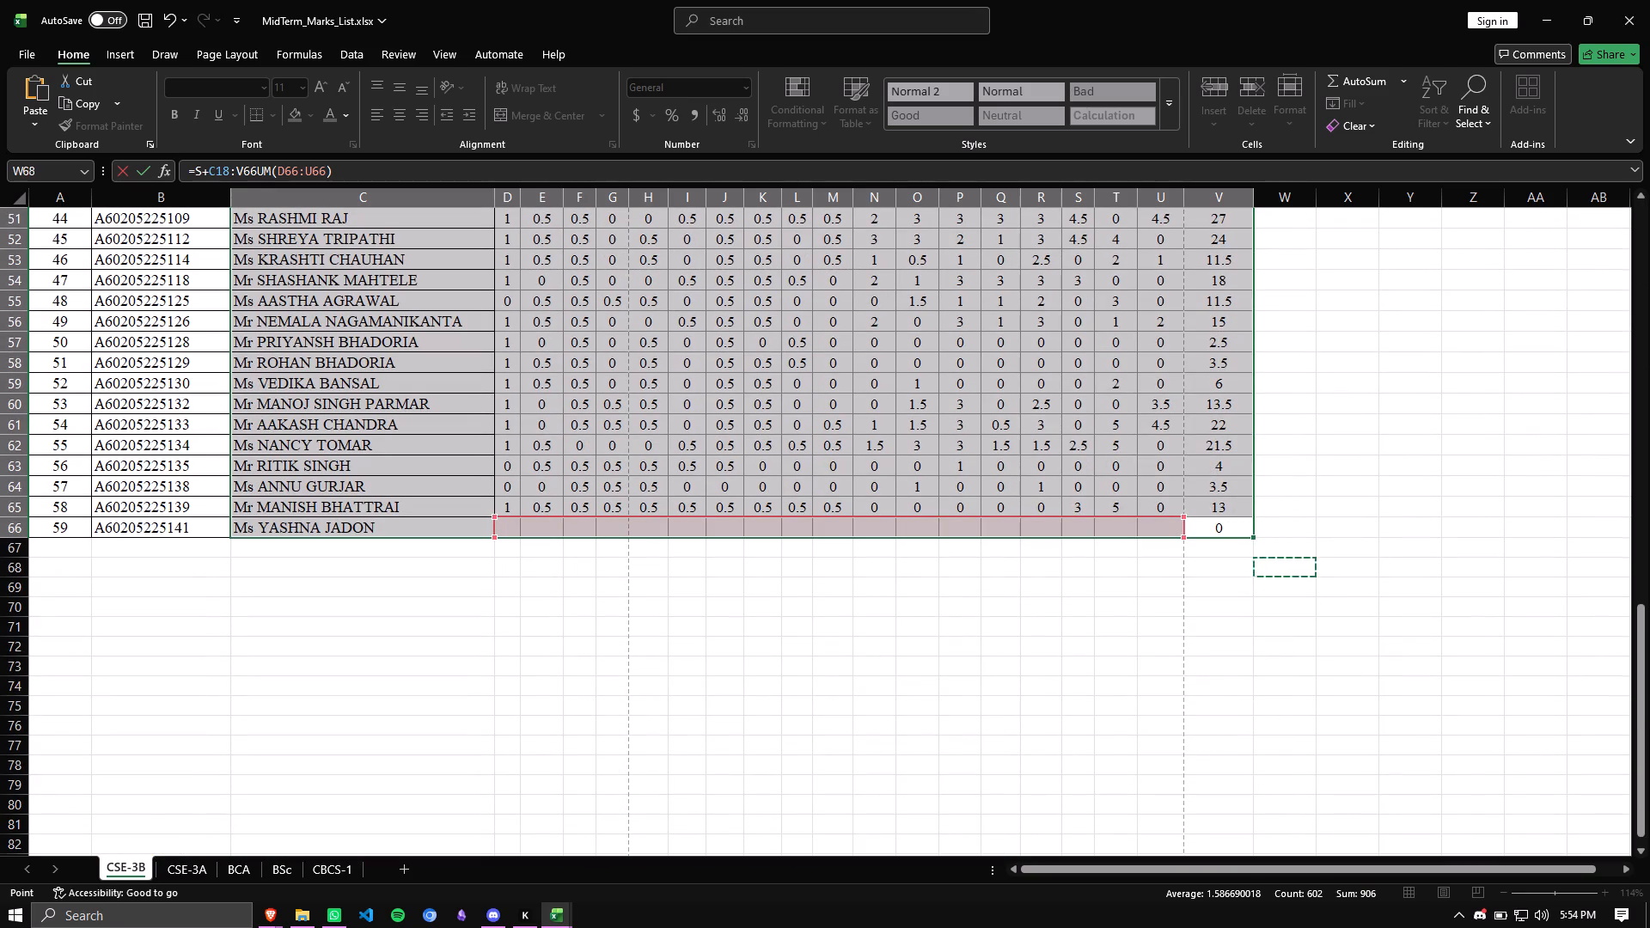
Save the MidTerm_Marks_List.xlsx workbook.
key("ctrl+s")
key("ctrl+s")
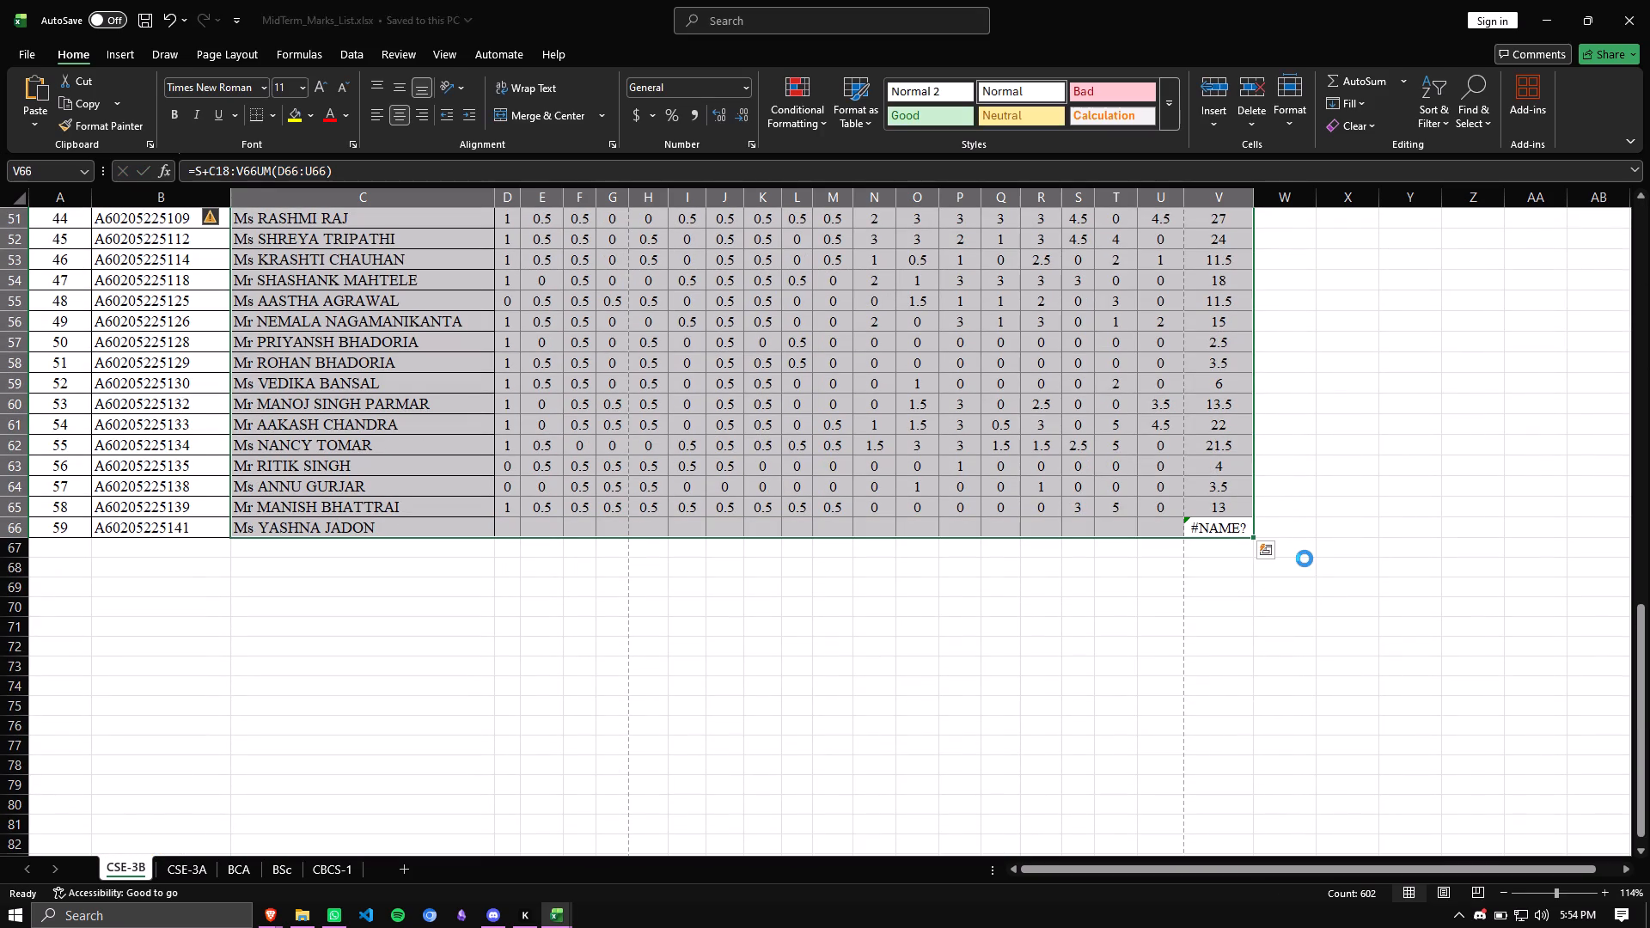
key("ctrl+s")
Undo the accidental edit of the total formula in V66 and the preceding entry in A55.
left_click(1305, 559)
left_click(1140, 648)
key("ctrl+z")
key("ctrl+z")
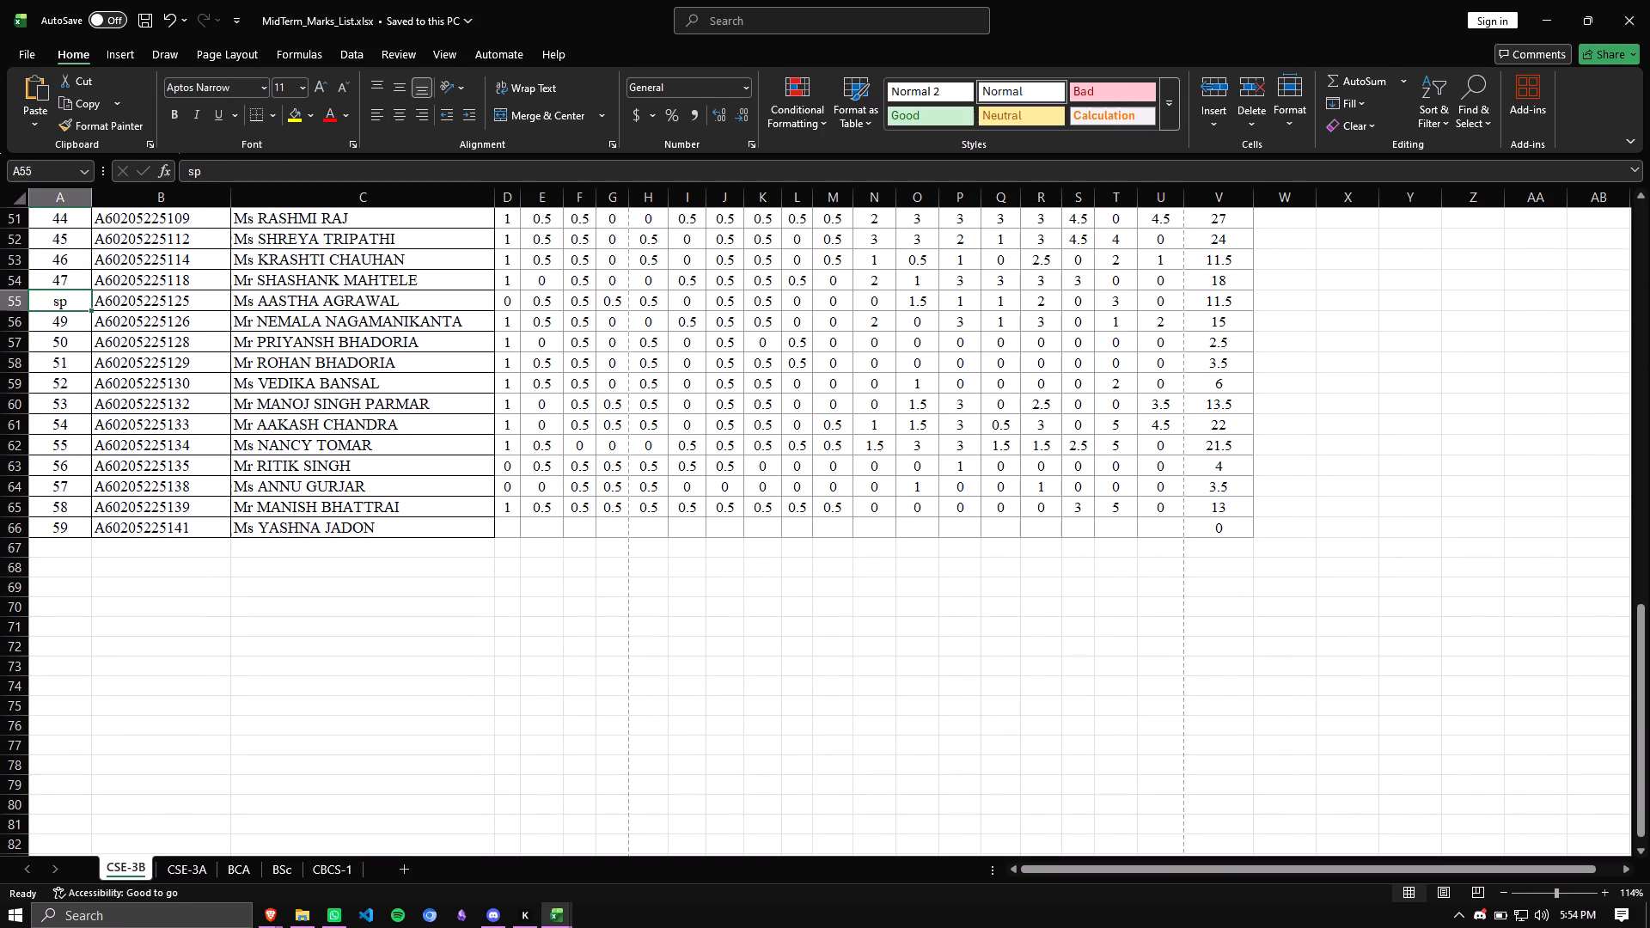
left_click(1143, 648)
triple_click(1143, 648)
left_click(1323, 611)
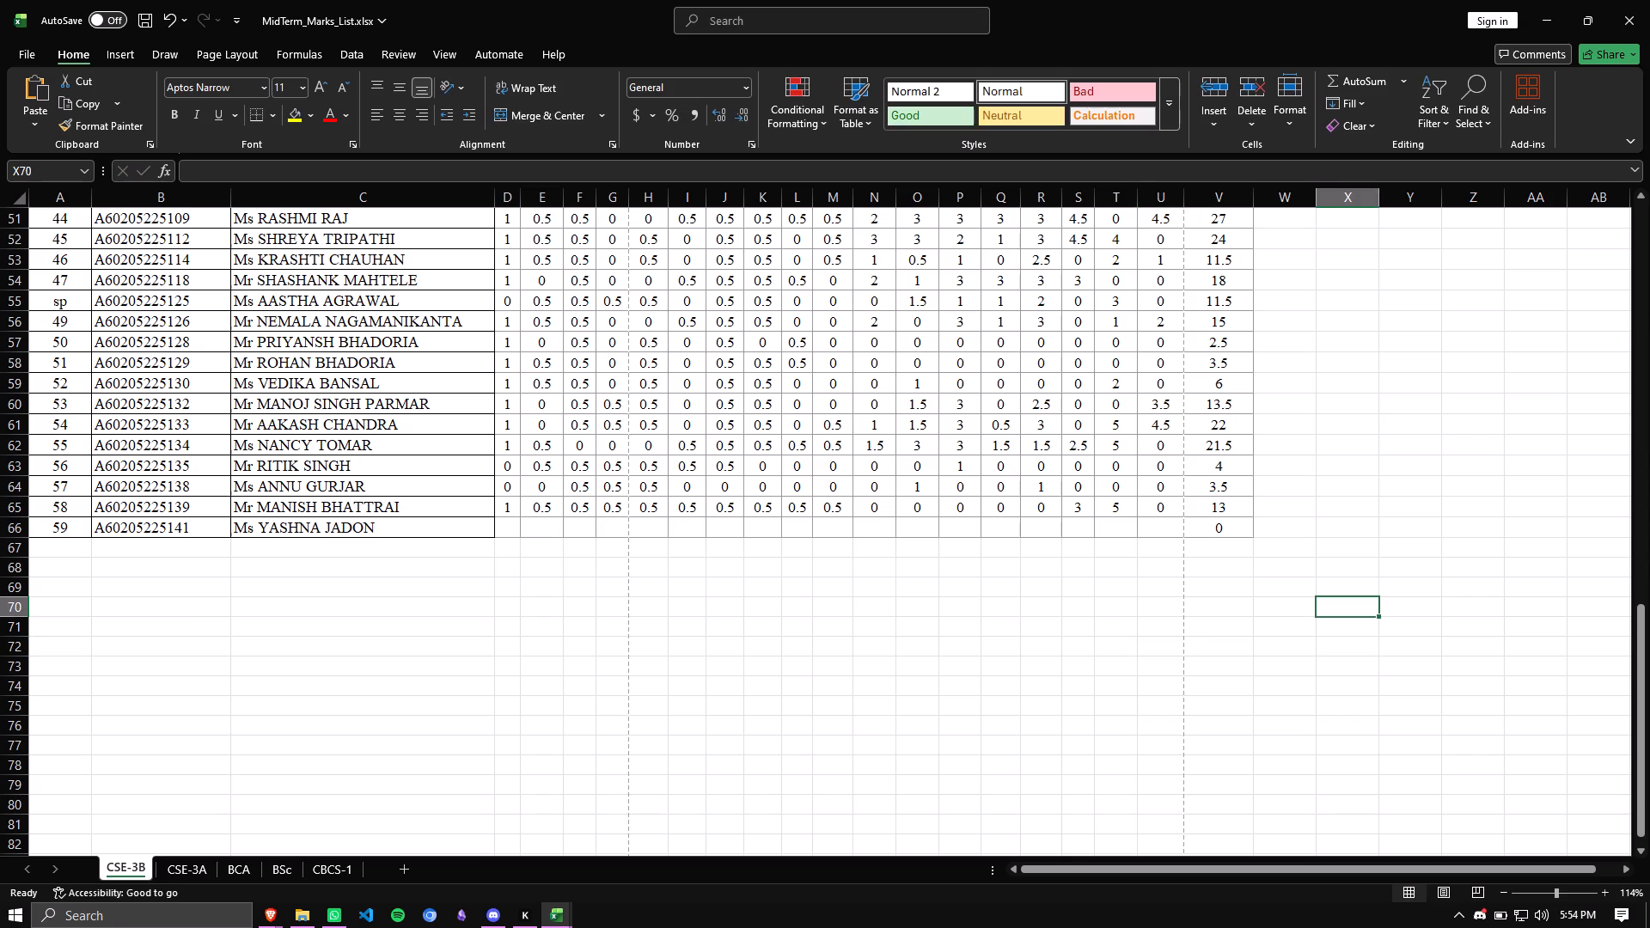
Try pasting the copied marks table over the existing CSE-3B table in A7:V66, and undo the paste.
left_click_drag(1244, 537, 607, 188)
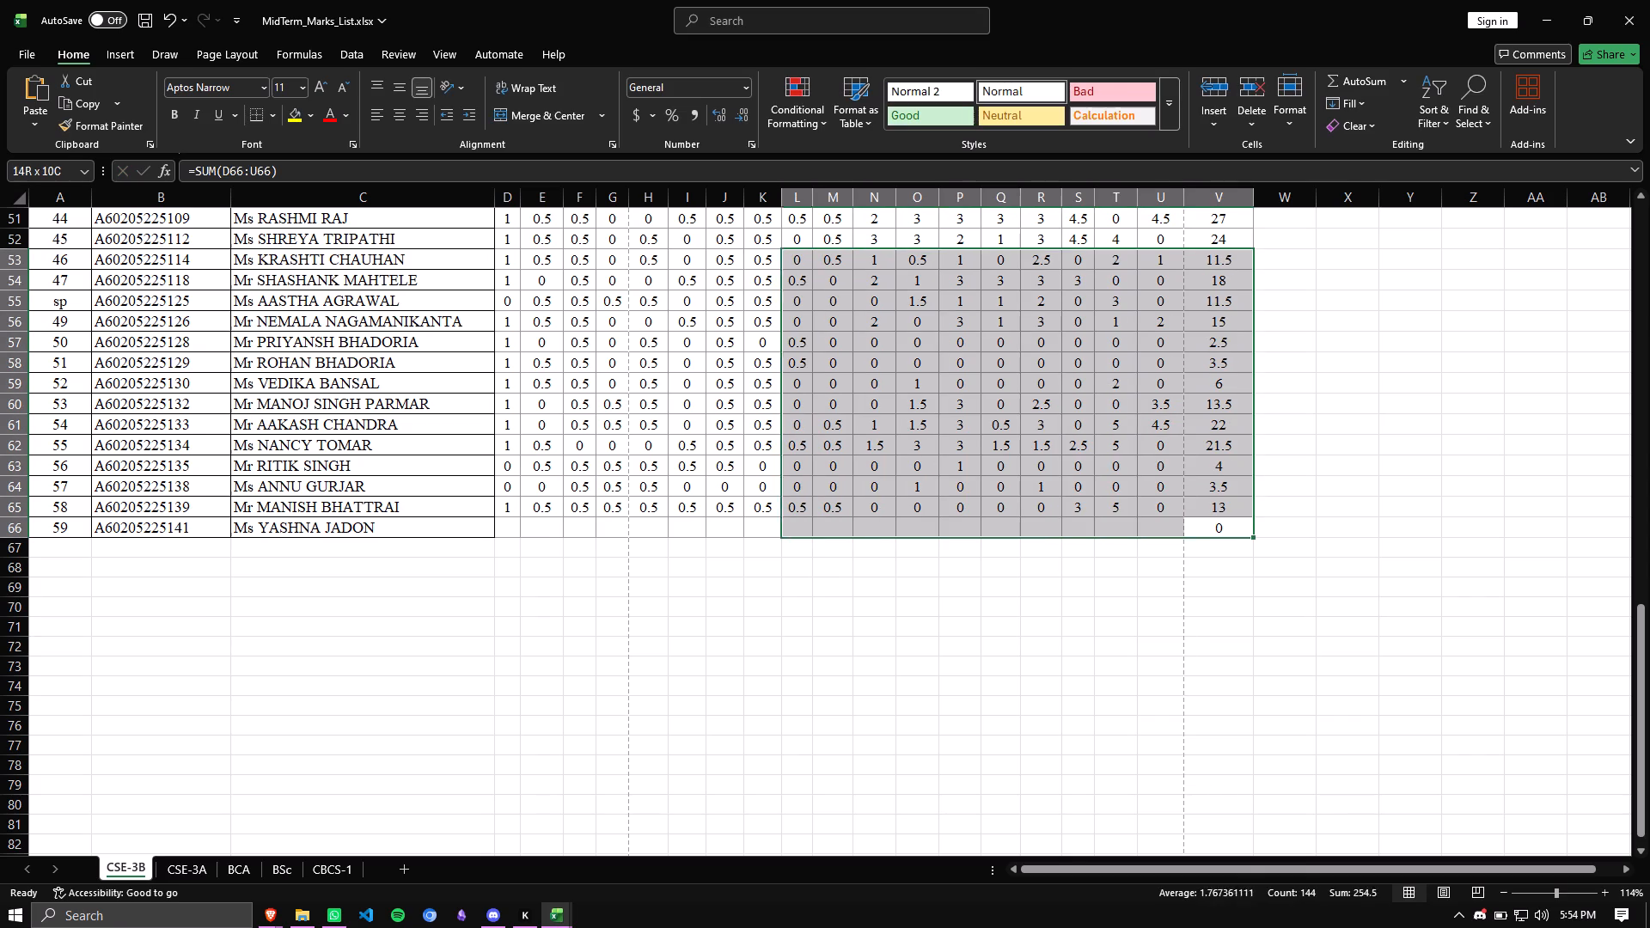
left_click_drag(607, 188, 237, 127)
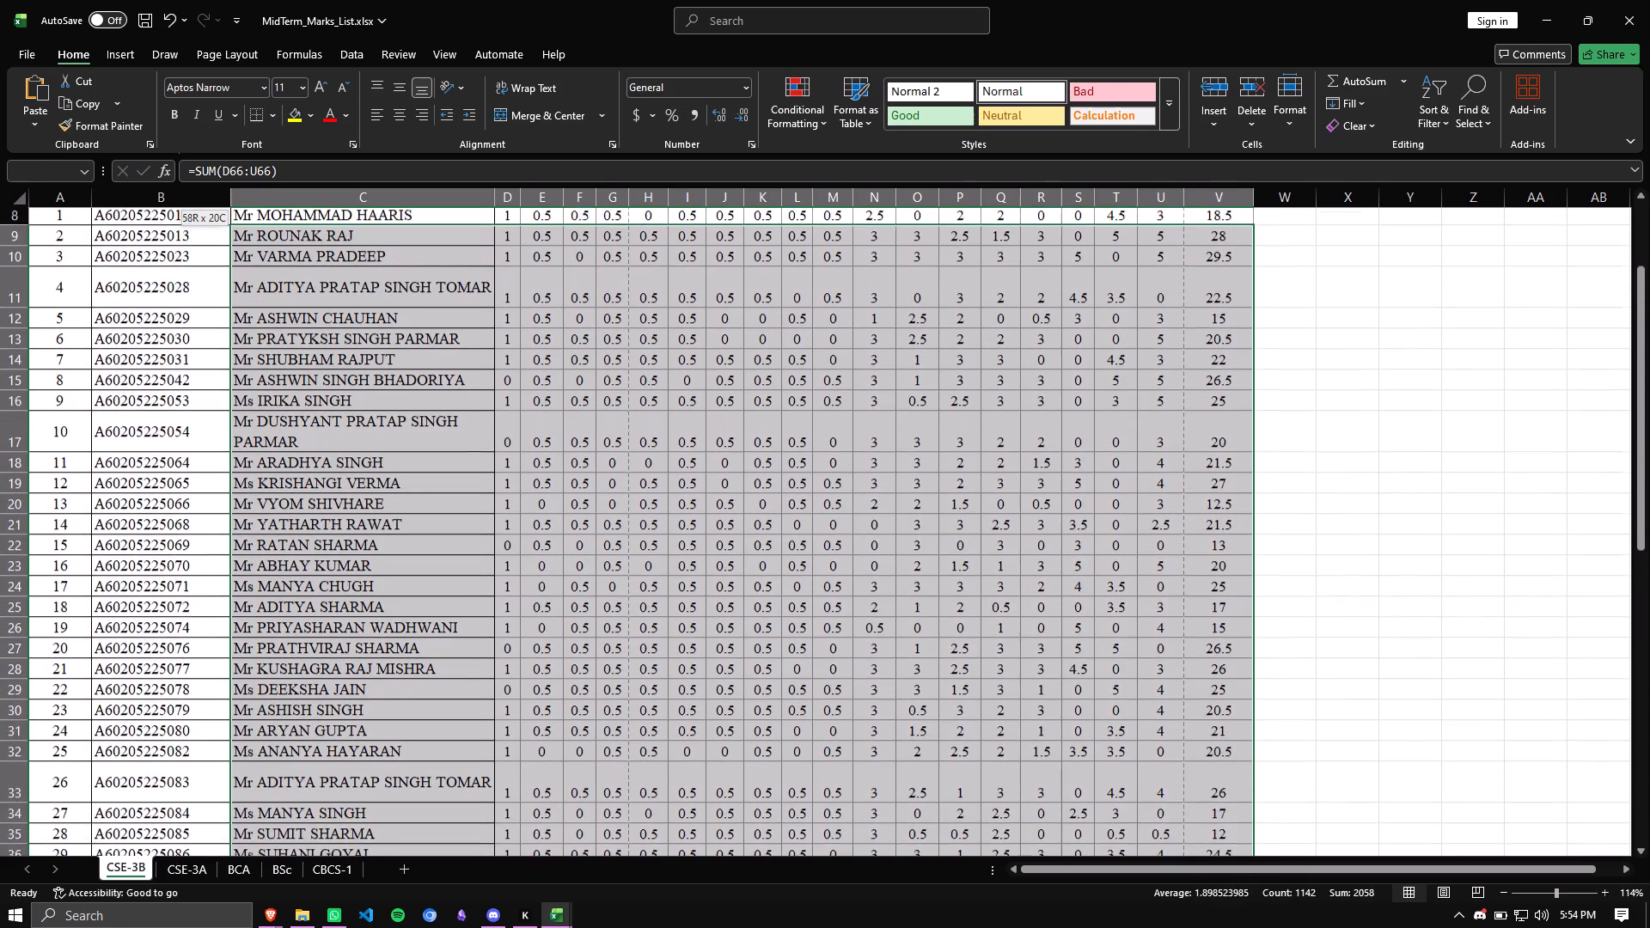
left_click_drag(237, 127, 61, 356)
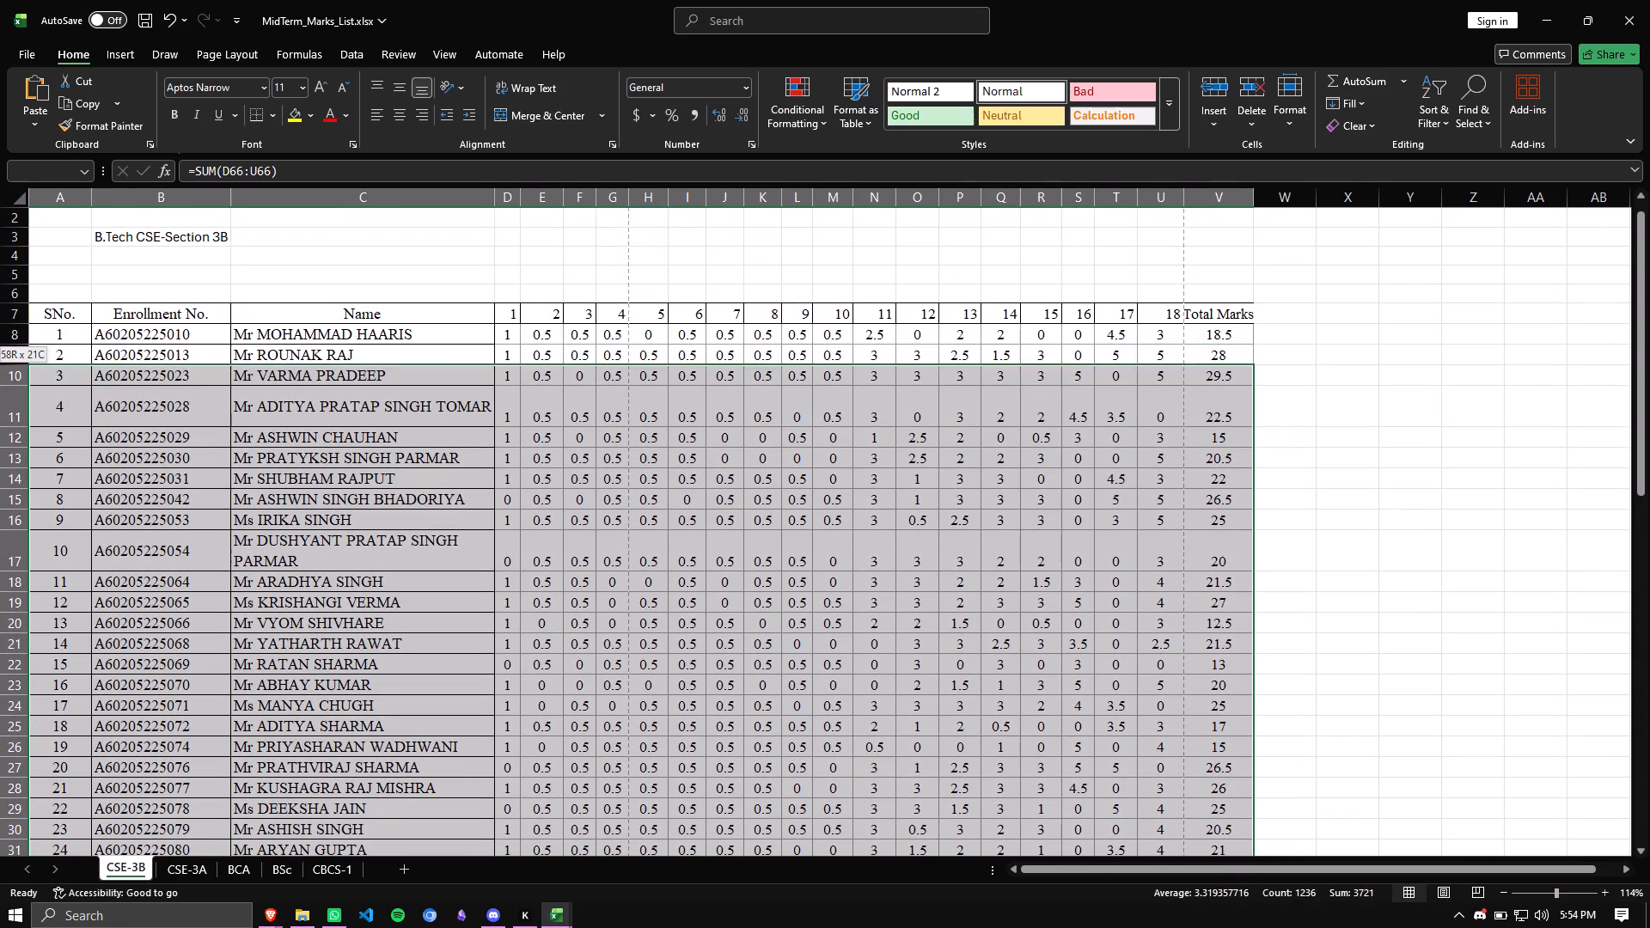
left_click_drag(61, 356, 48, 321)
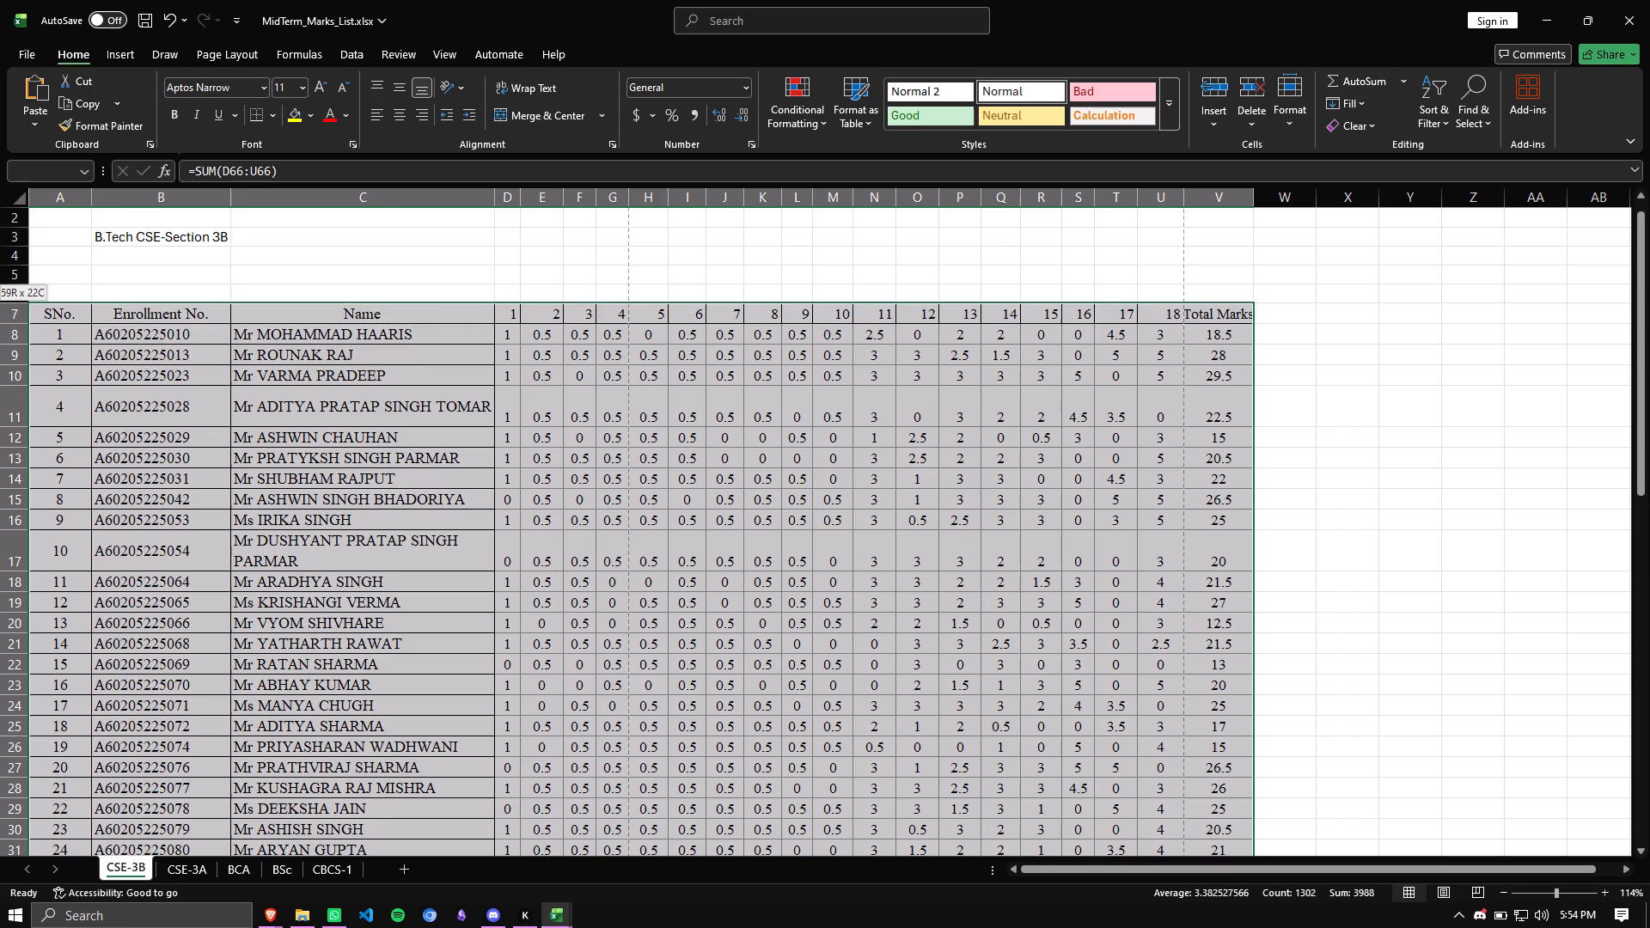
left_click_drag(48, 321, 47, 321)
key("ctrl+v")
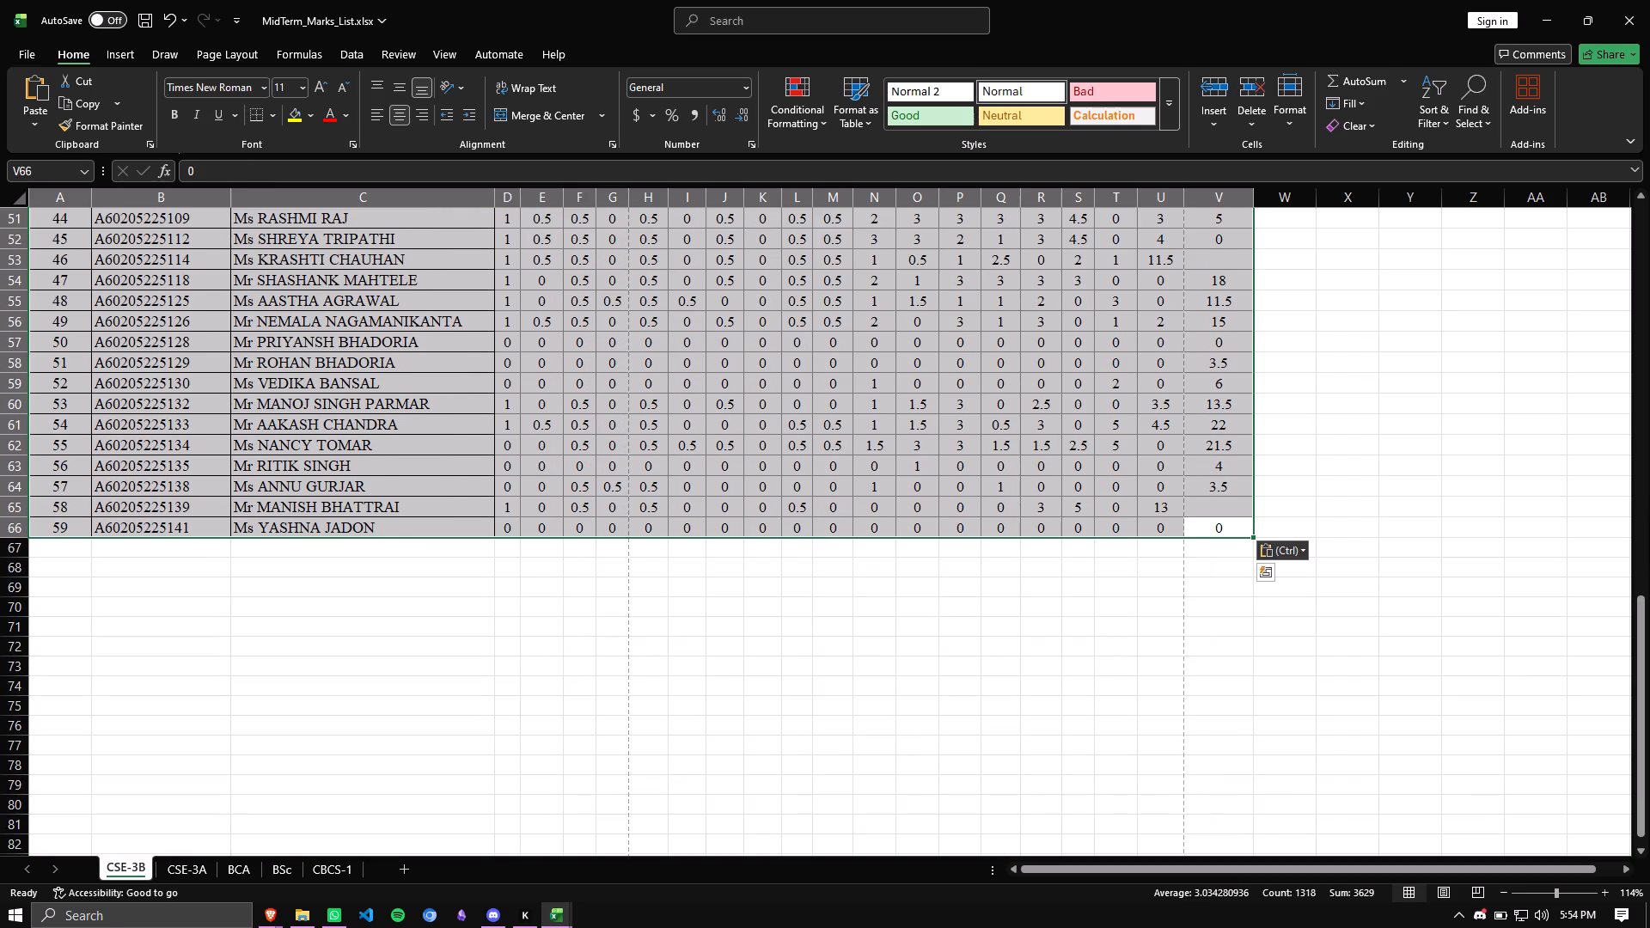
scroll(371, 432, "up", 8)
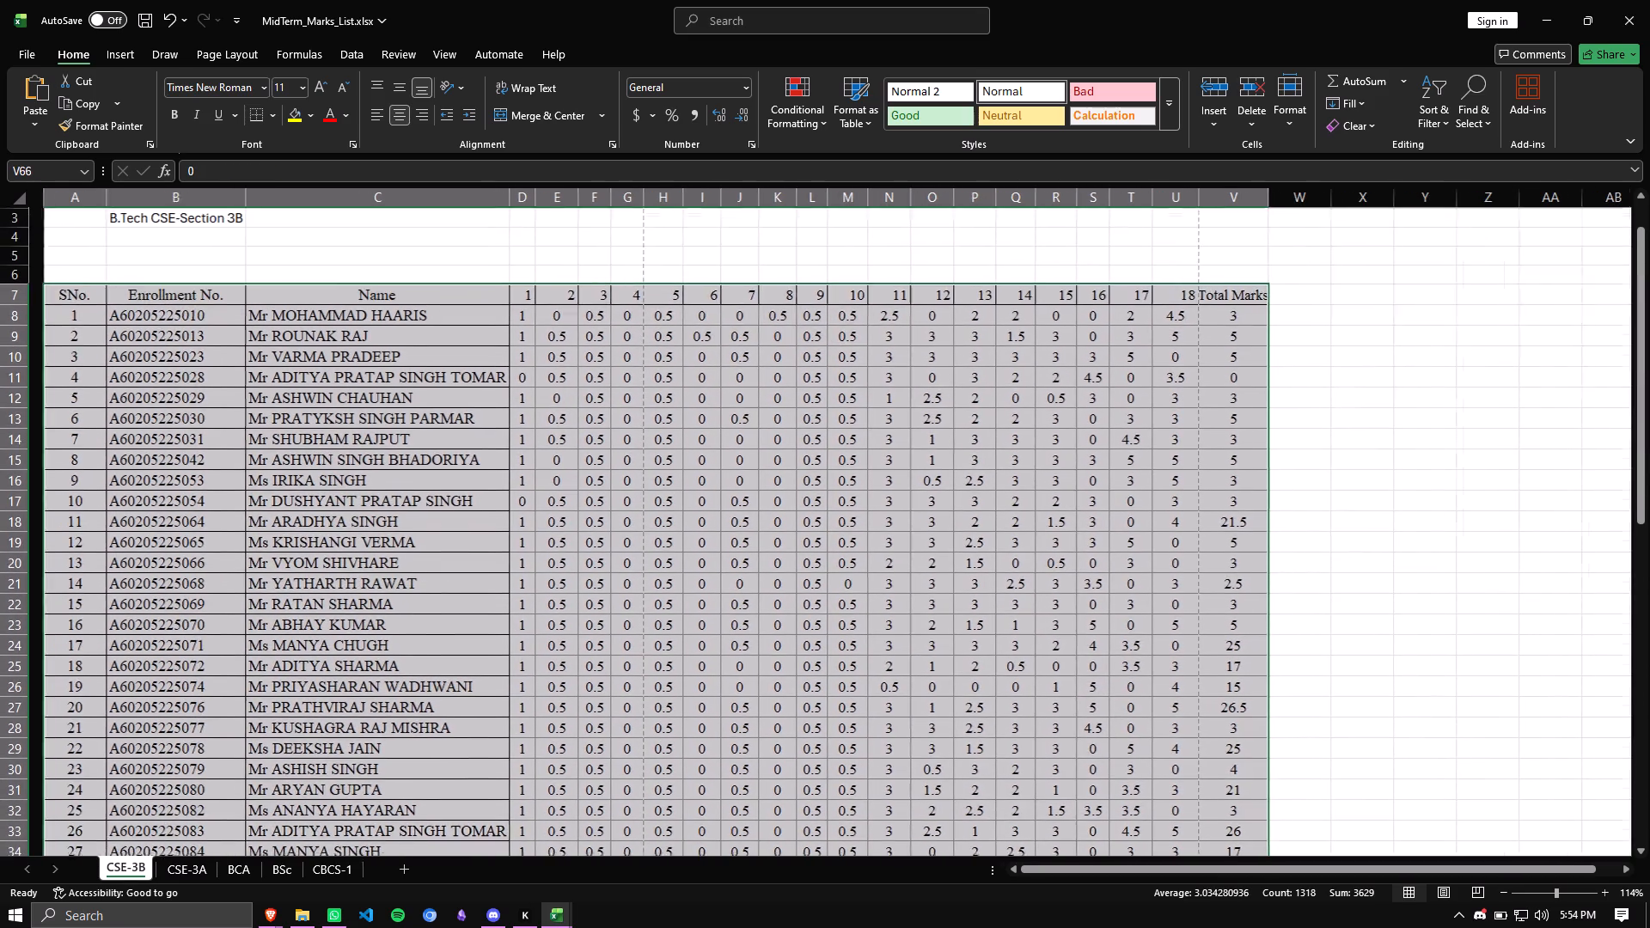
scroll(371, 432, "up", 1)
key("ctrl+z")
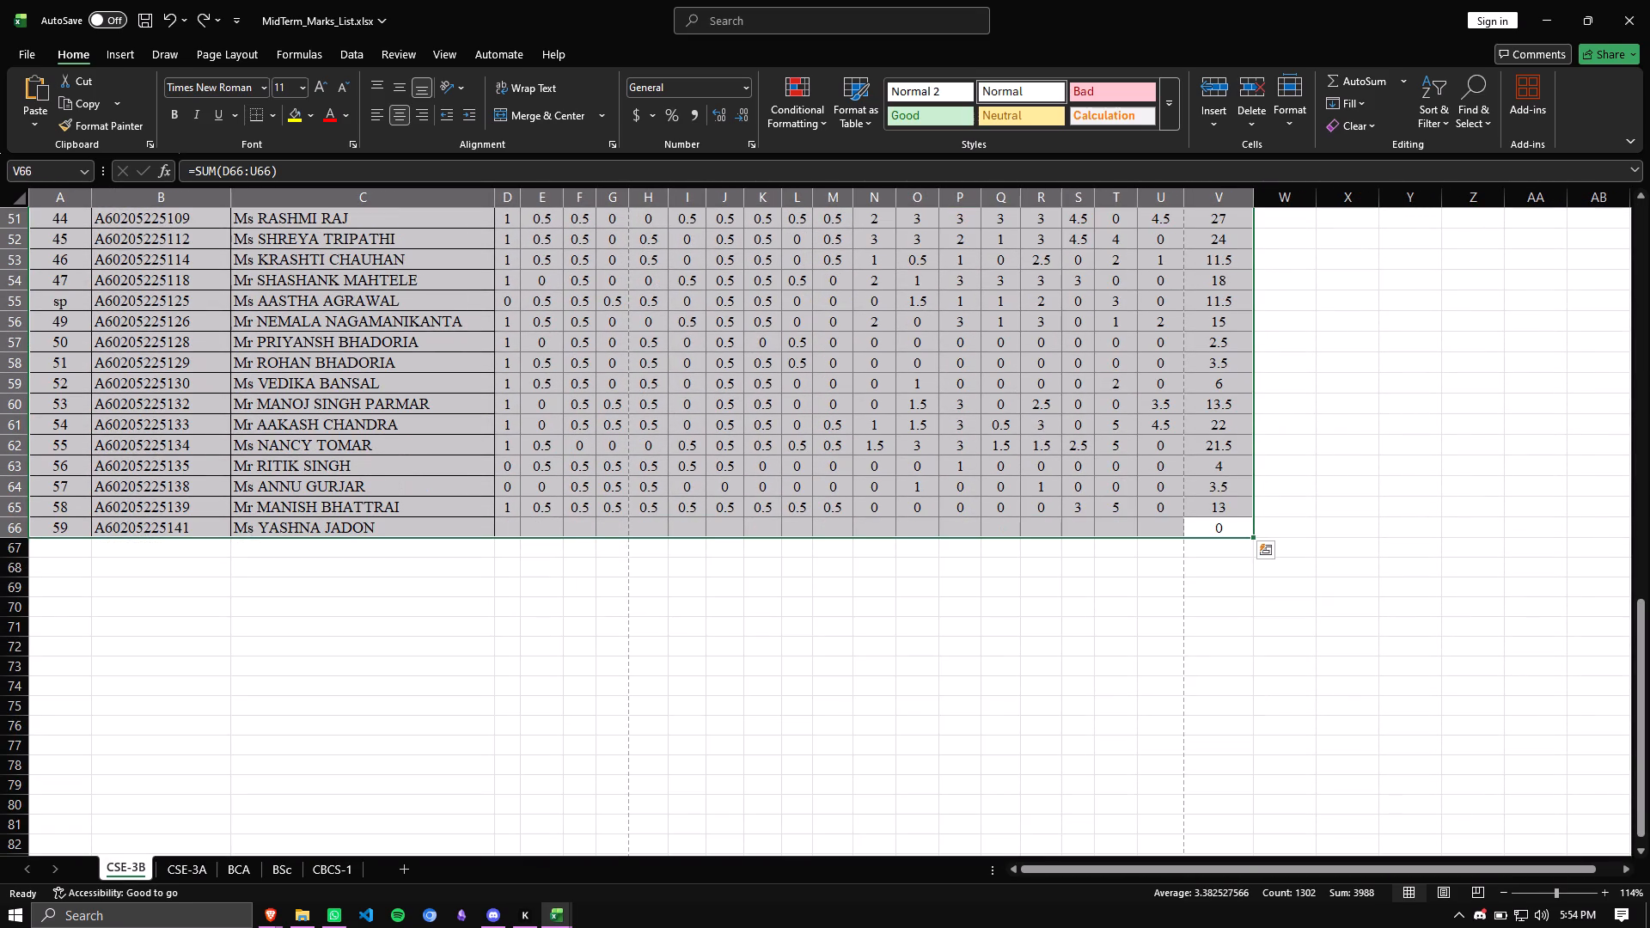
Clear the total marks cell V66 for the last student in the CSE-3B table.
key("BackSpace")
scroll(371, 432, "up", 1)
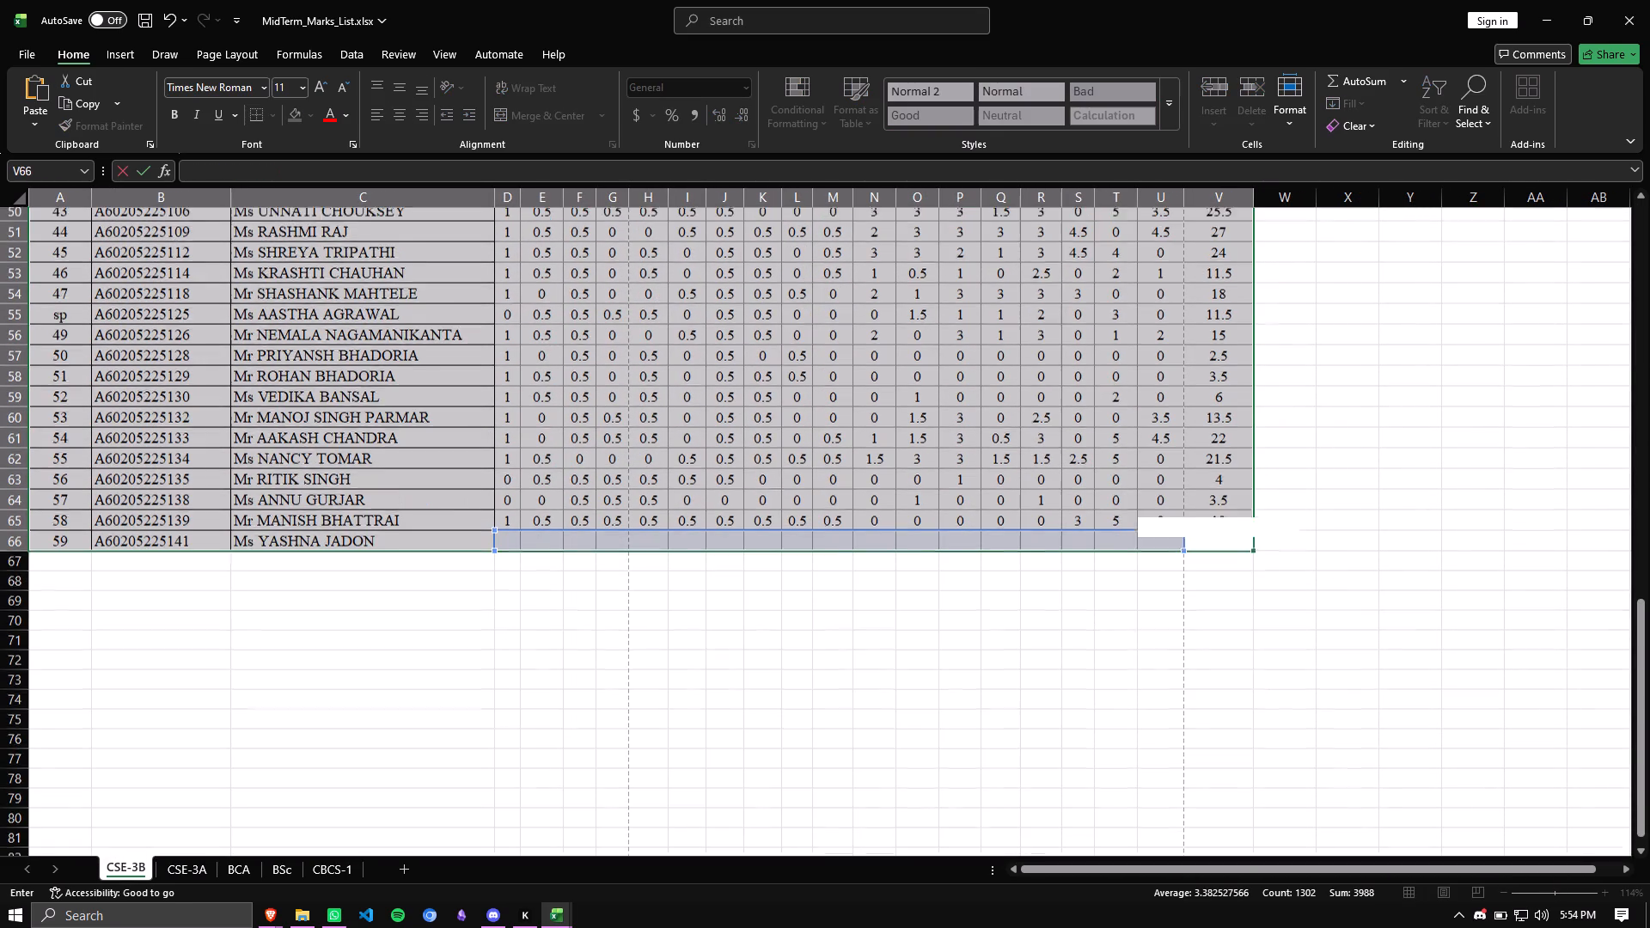
scroll(371, 432, "up", 1)
left_click(700, 821)
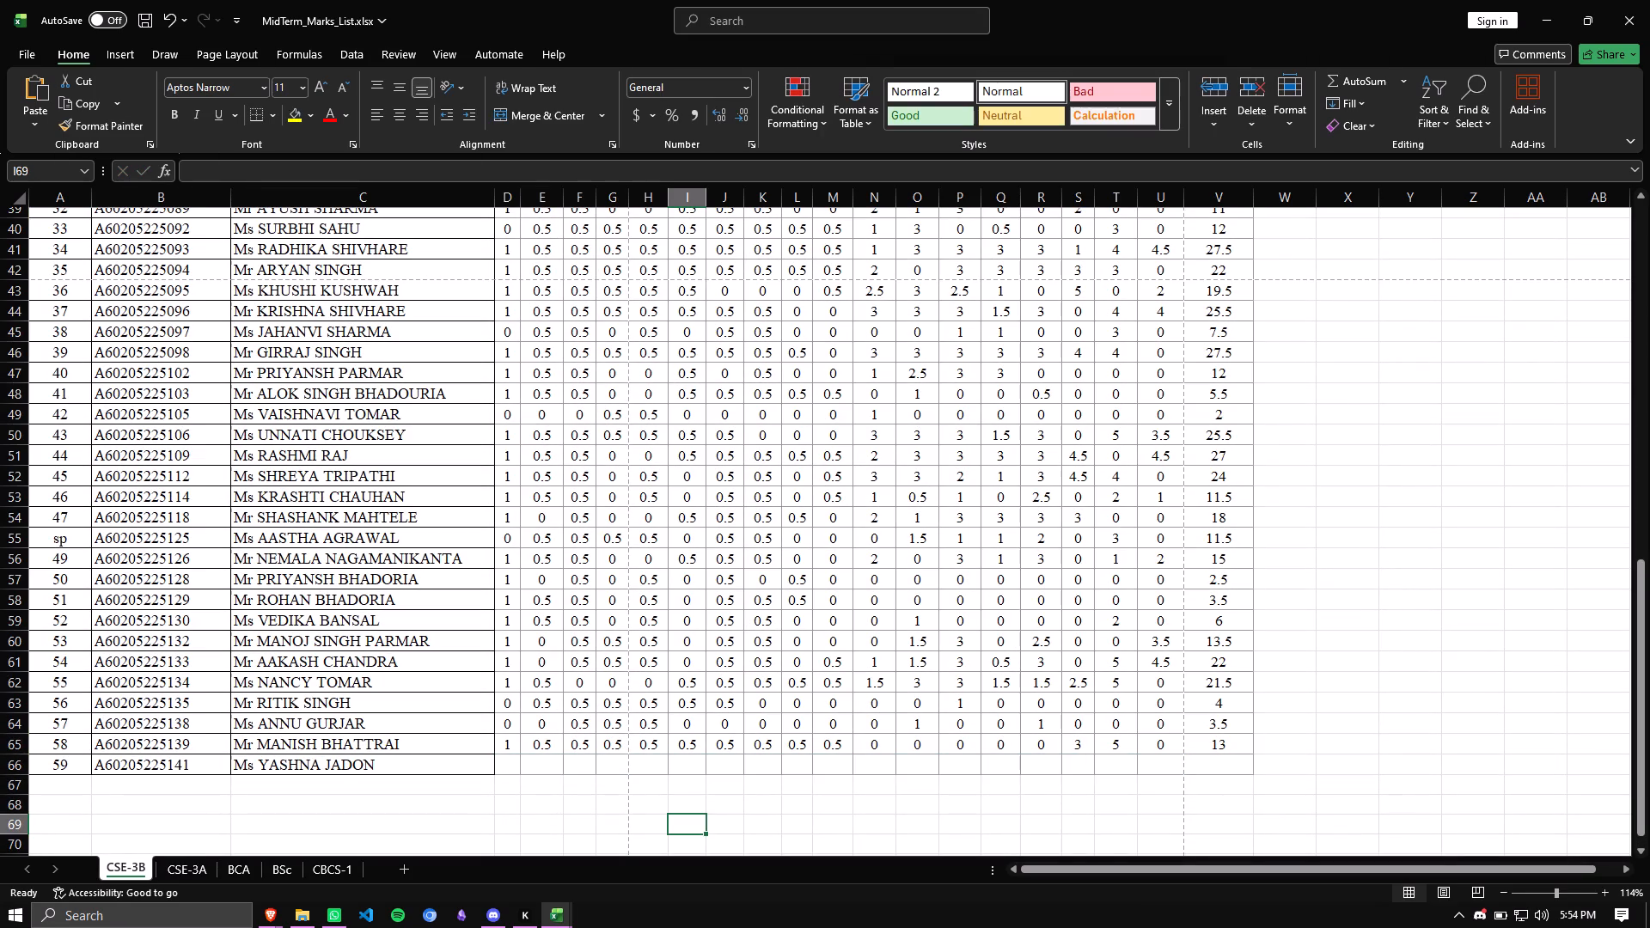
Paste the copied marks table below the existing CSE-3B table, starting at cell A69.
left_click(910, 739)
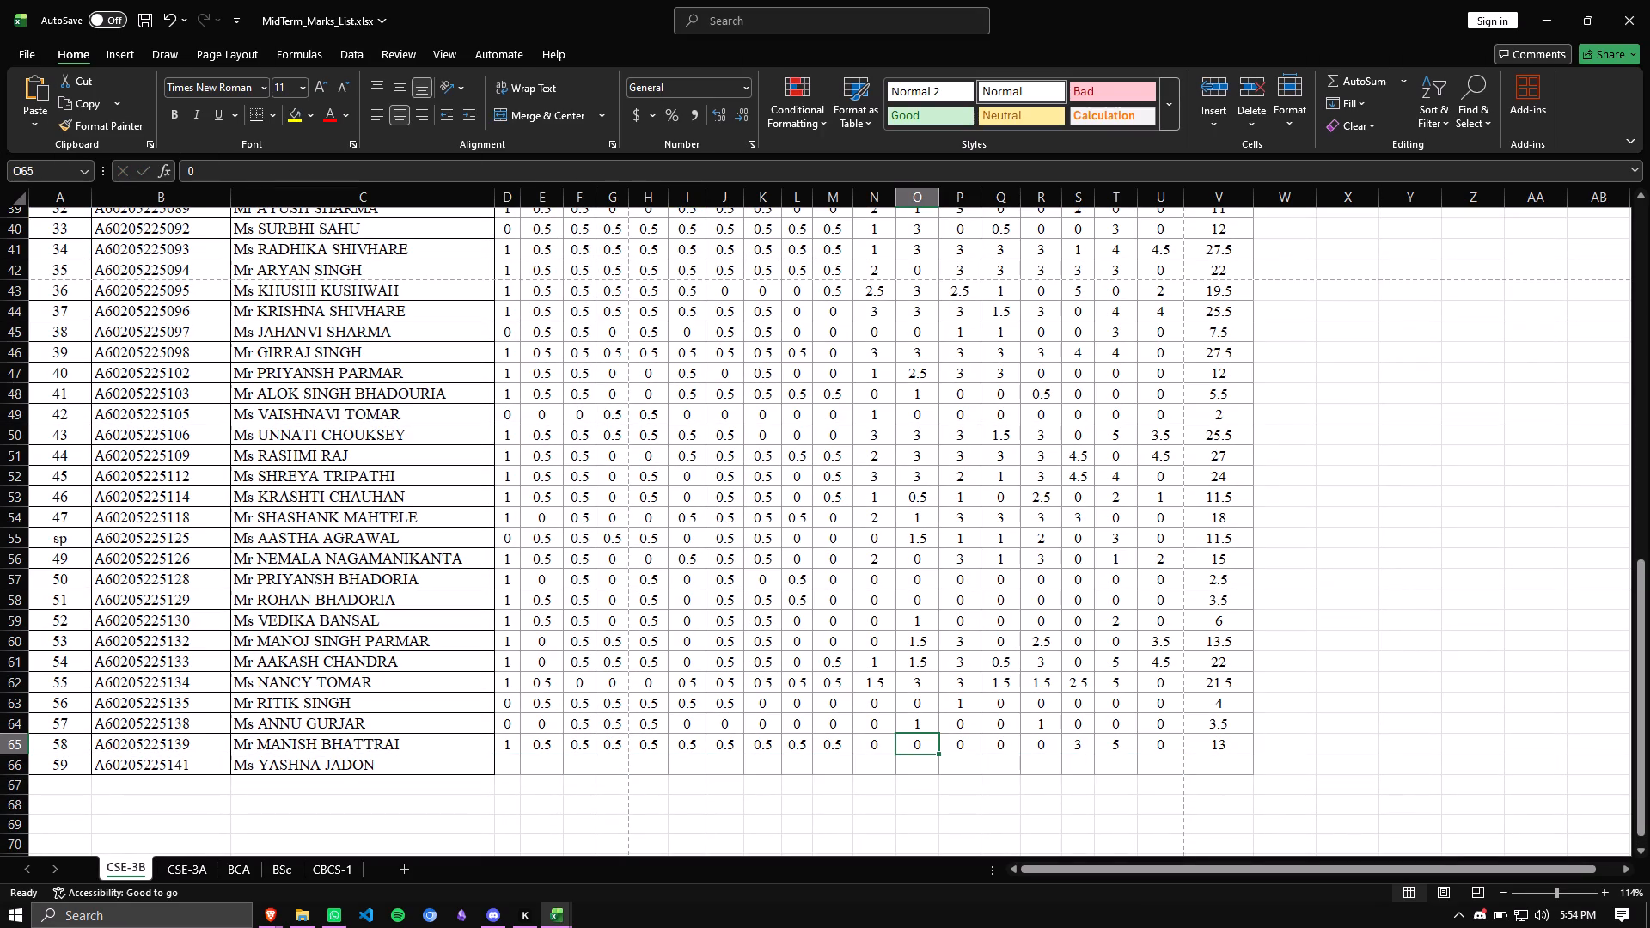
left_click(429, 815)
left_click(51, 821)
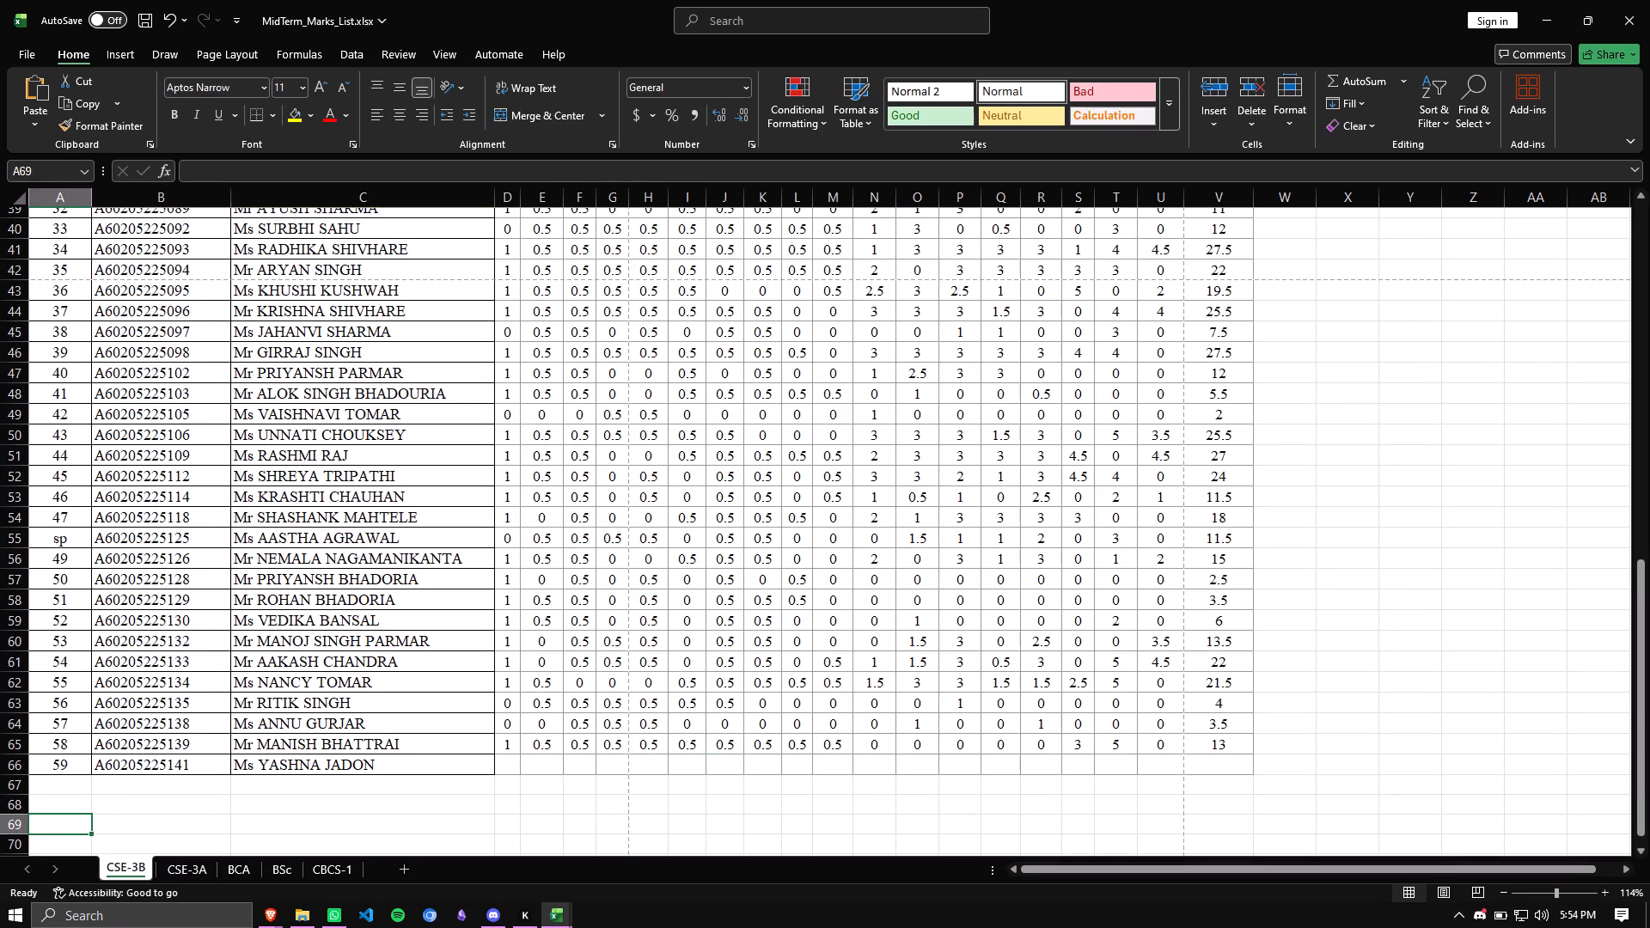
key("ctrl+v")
Examine the pasted marks table row by row and compare its columns and totals with the original CSE-3B table.
scroll(175, 804, "down", 2)
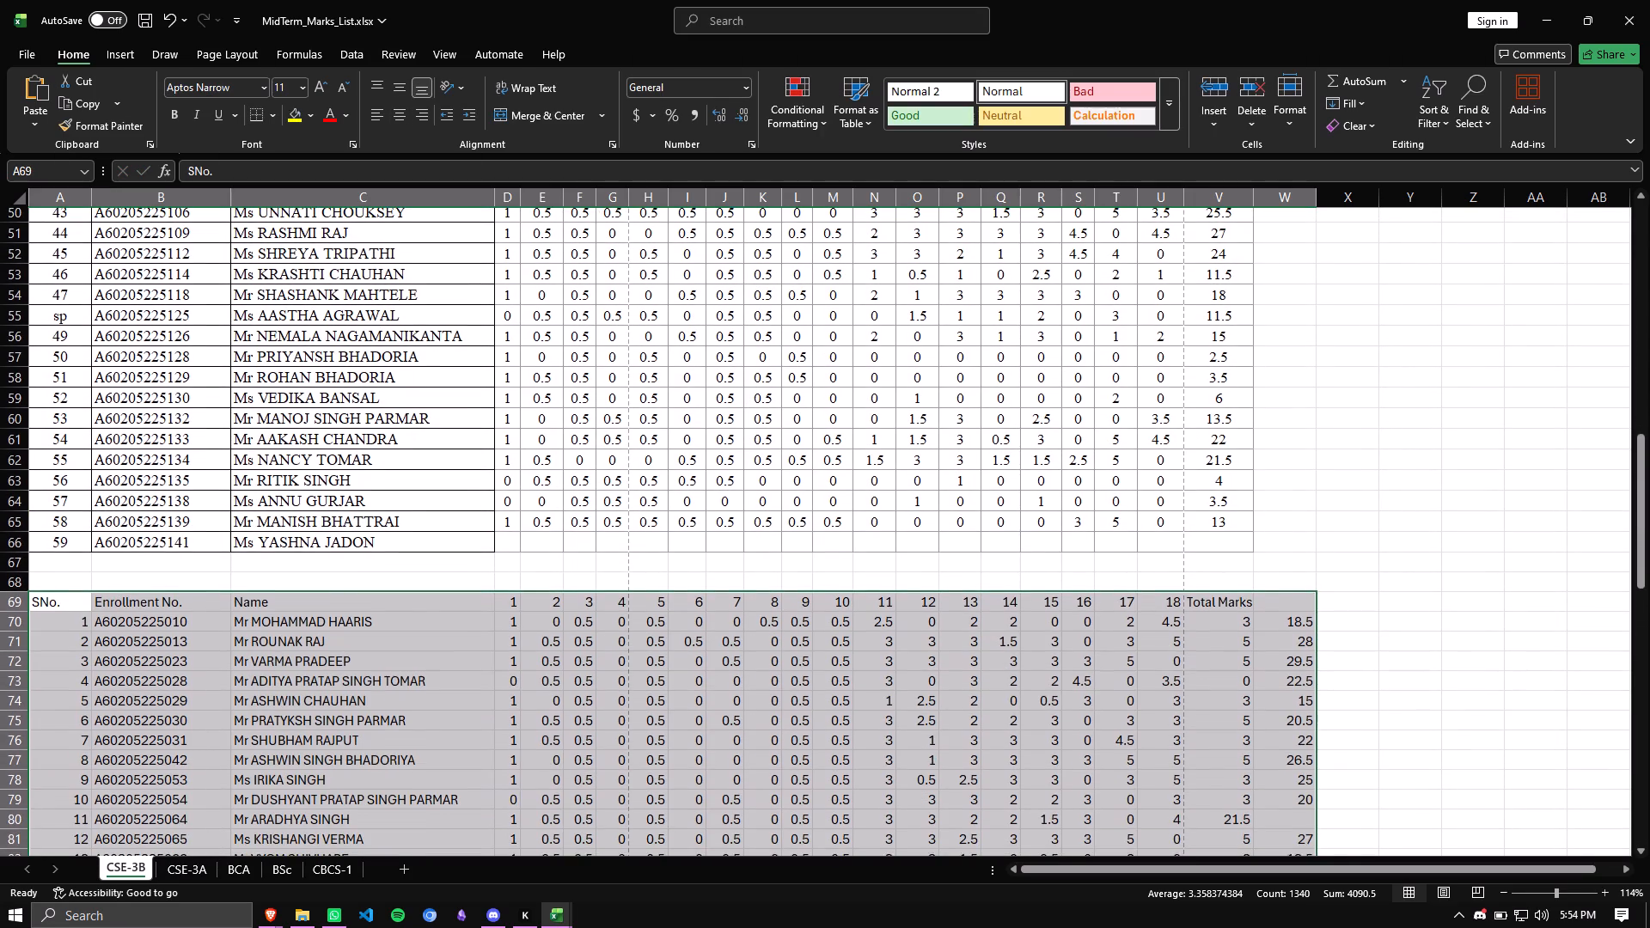
scroll(175, 804, "down", 1)
scroll(175, 804, "up", 3)
scroll(175, 804, "down", 4)
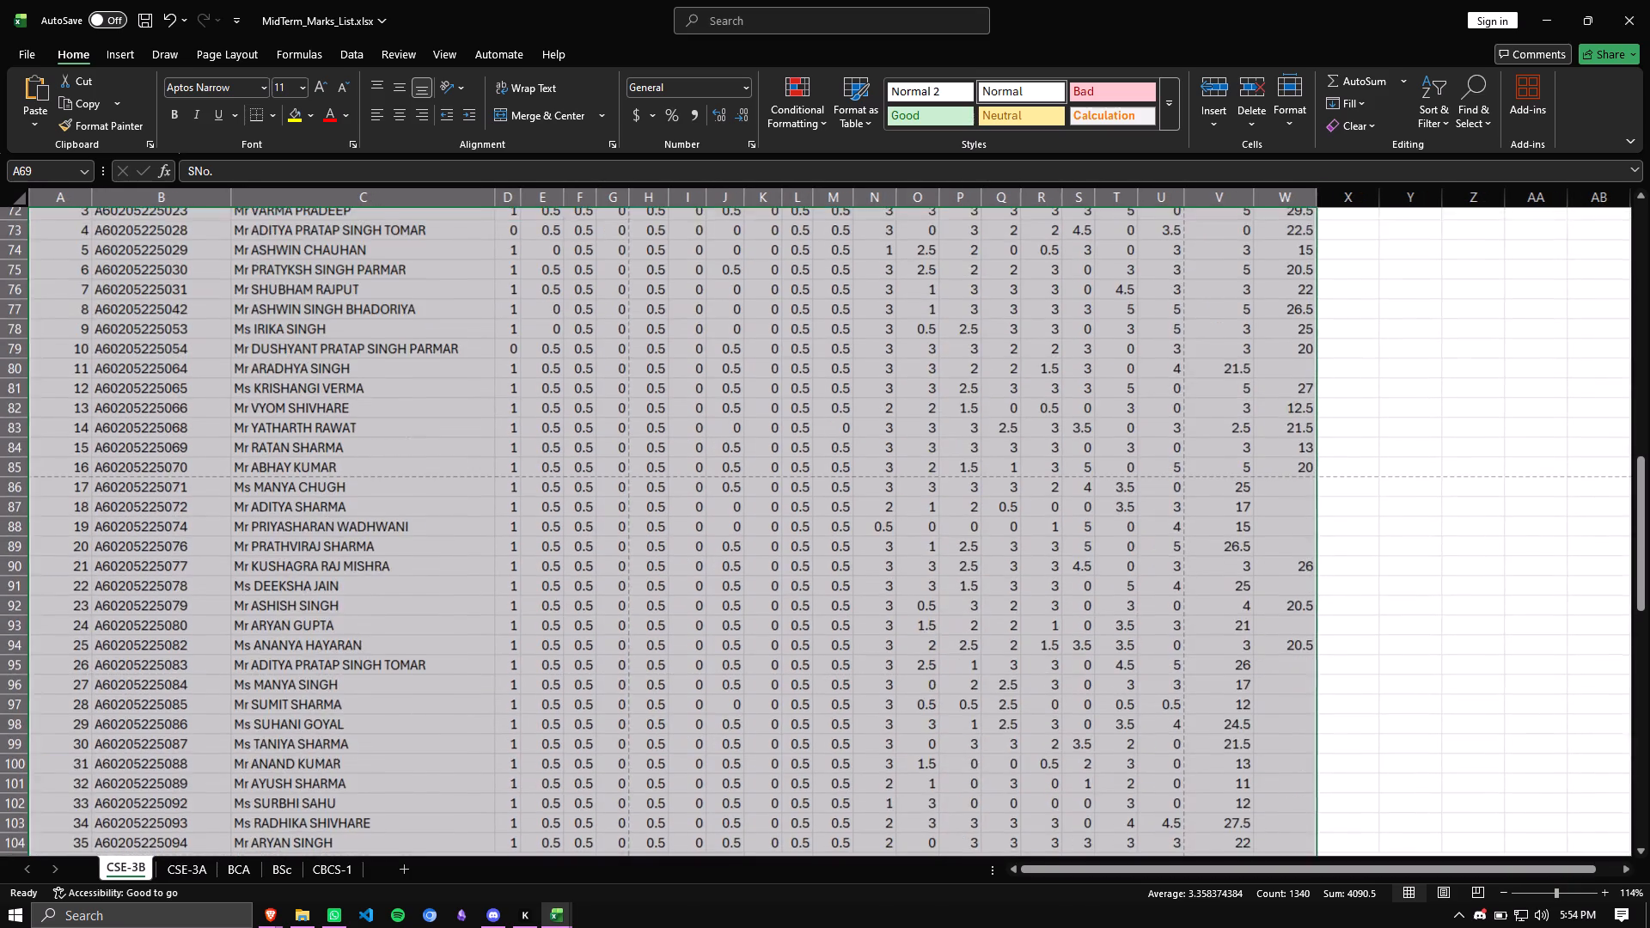
scroll(175, 804, "down", 4)
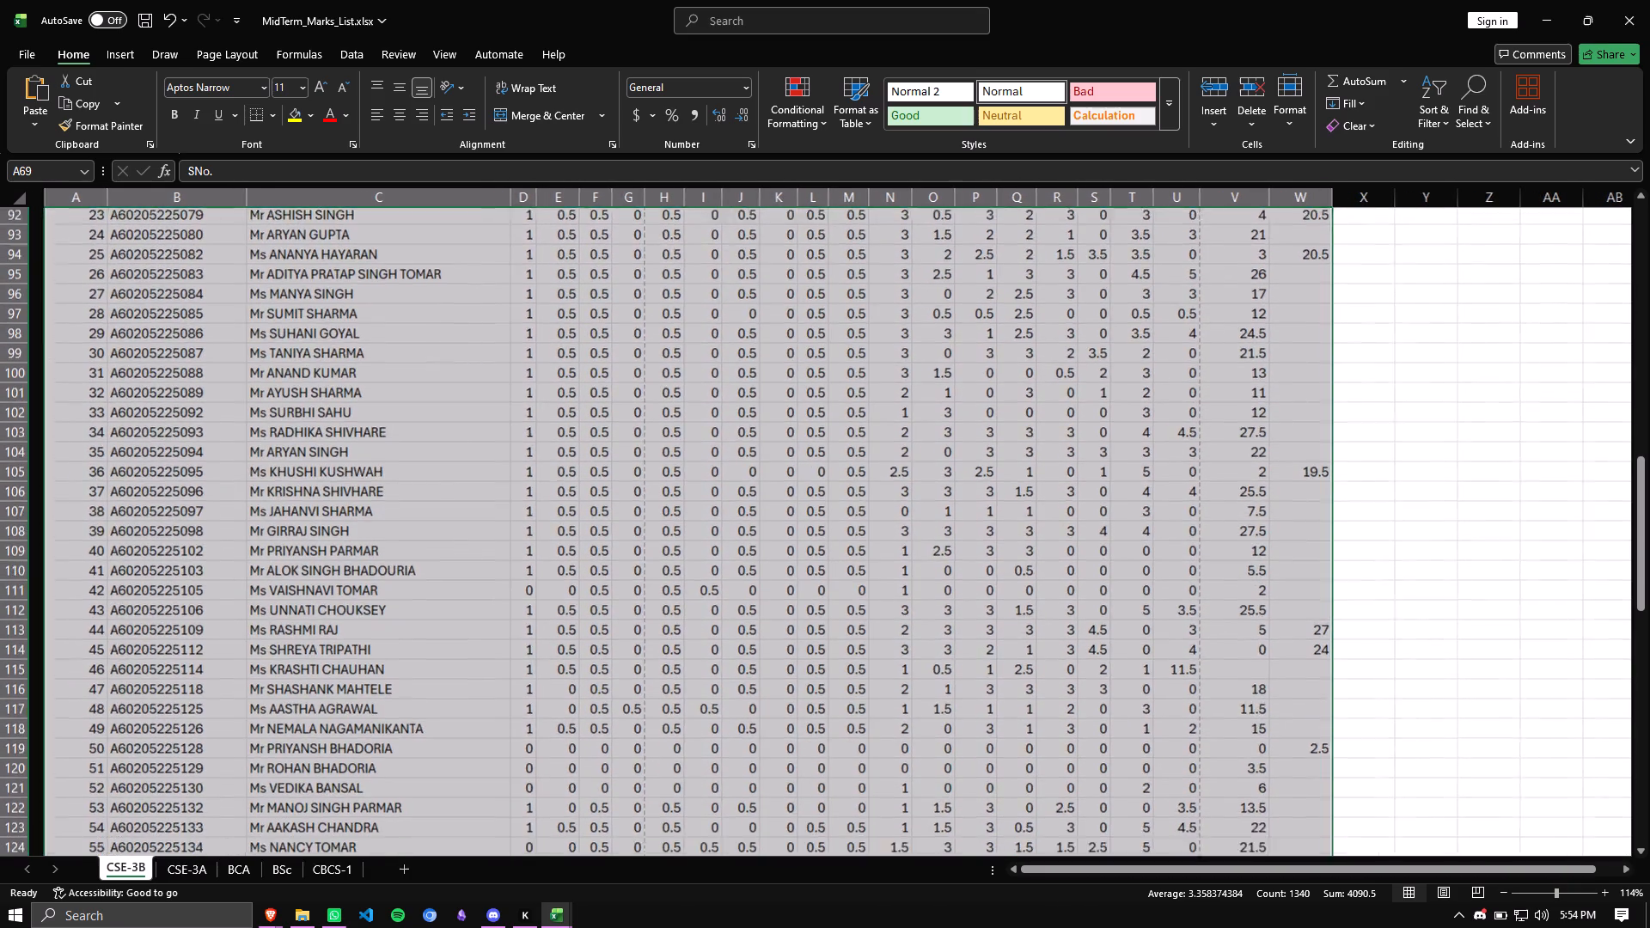
scroll(175, 804, "down", 1)
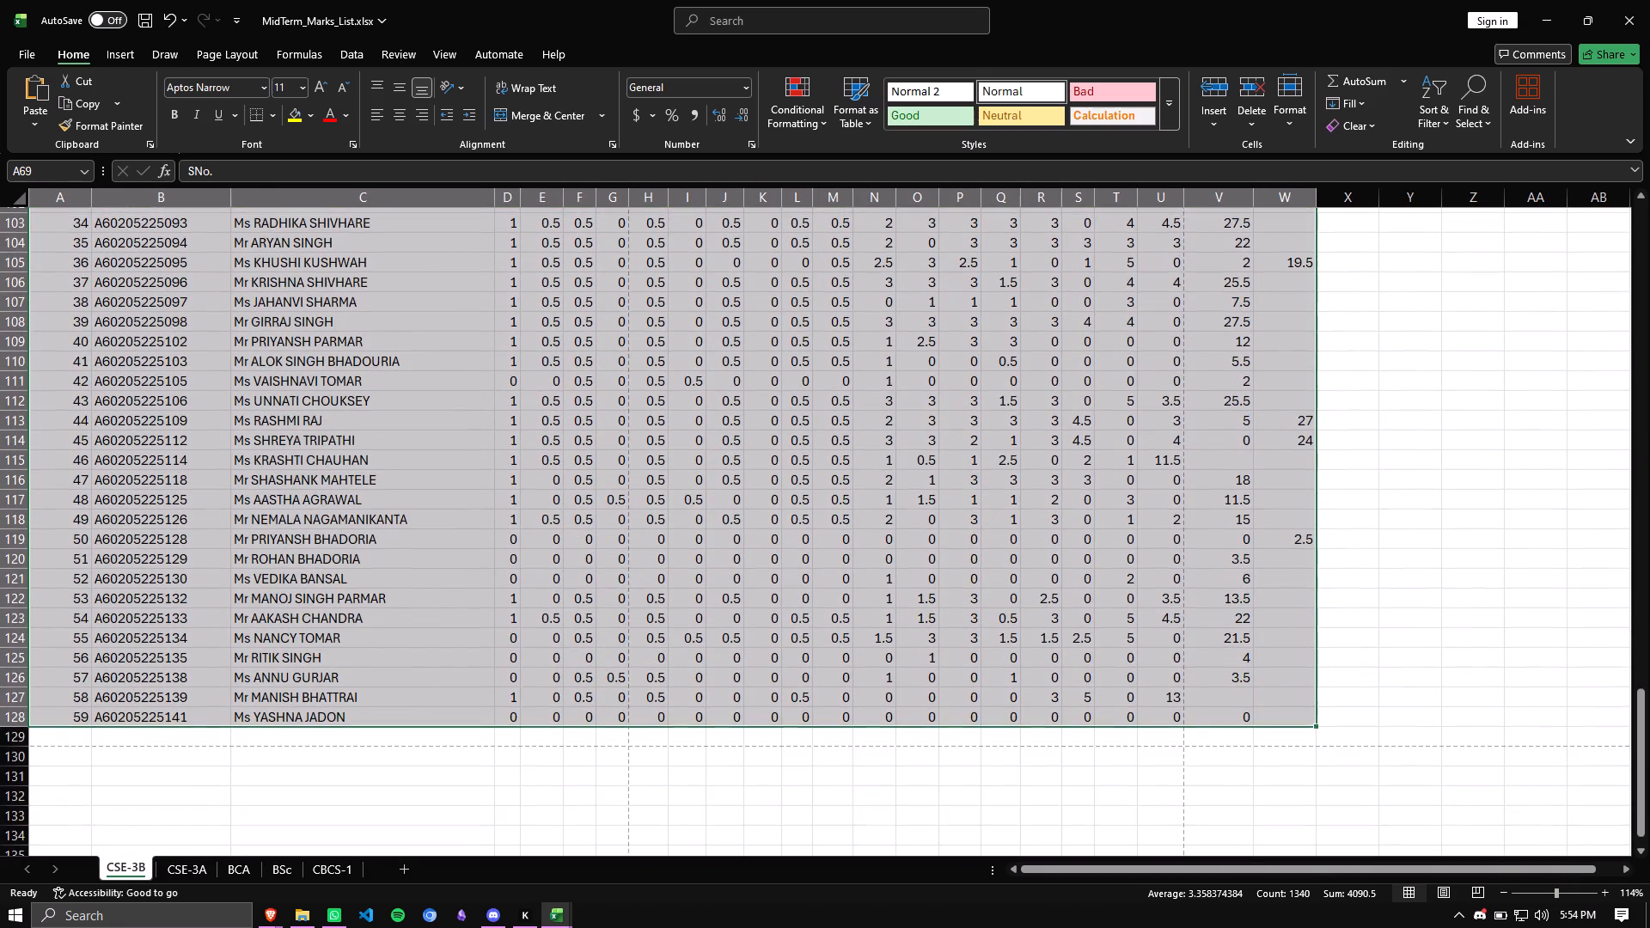
scroll(175, 804, "up", 7)
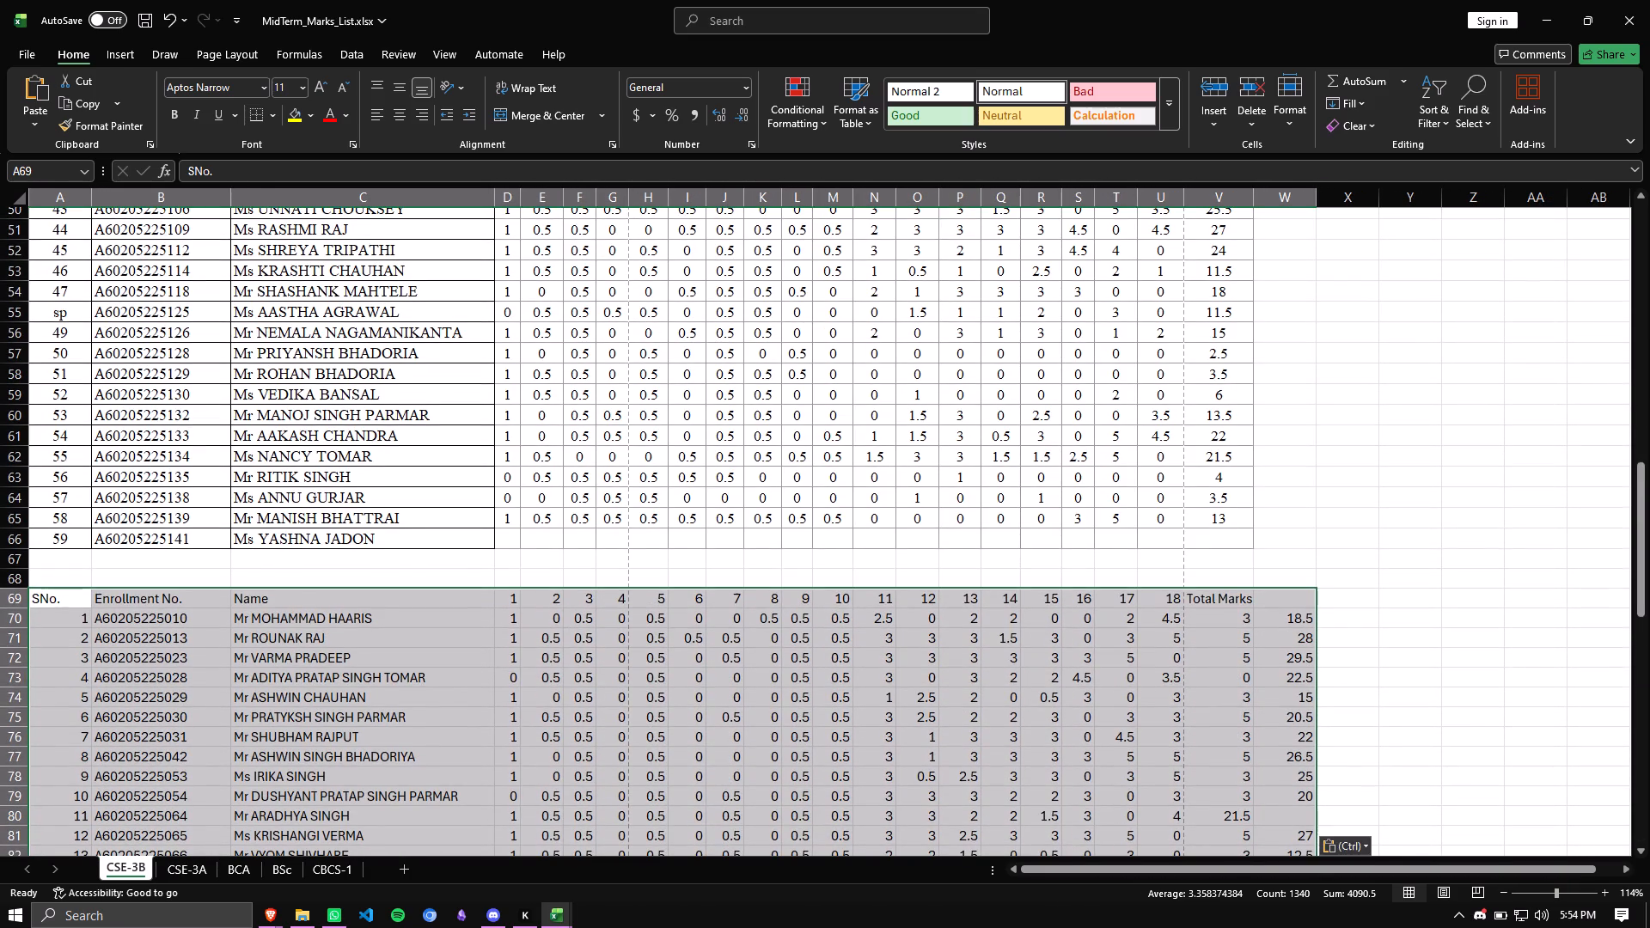
scroll(175, 804, "up", 6)
scroll(175, 804, "down", 5)
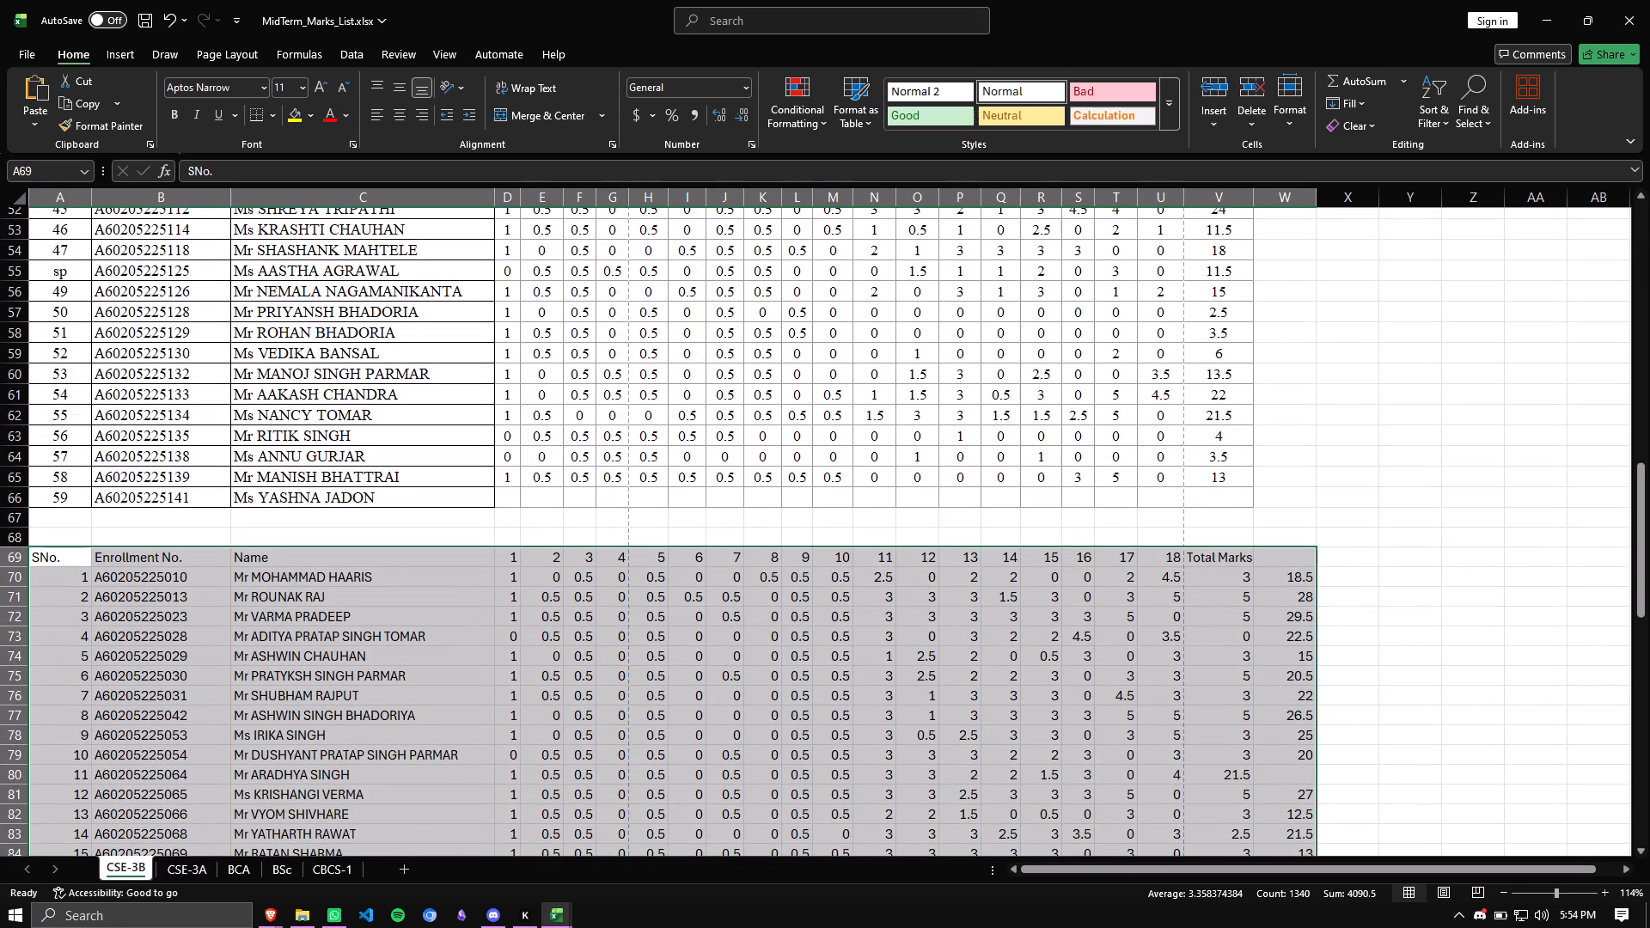
scroll(175, 804, "down", 3)
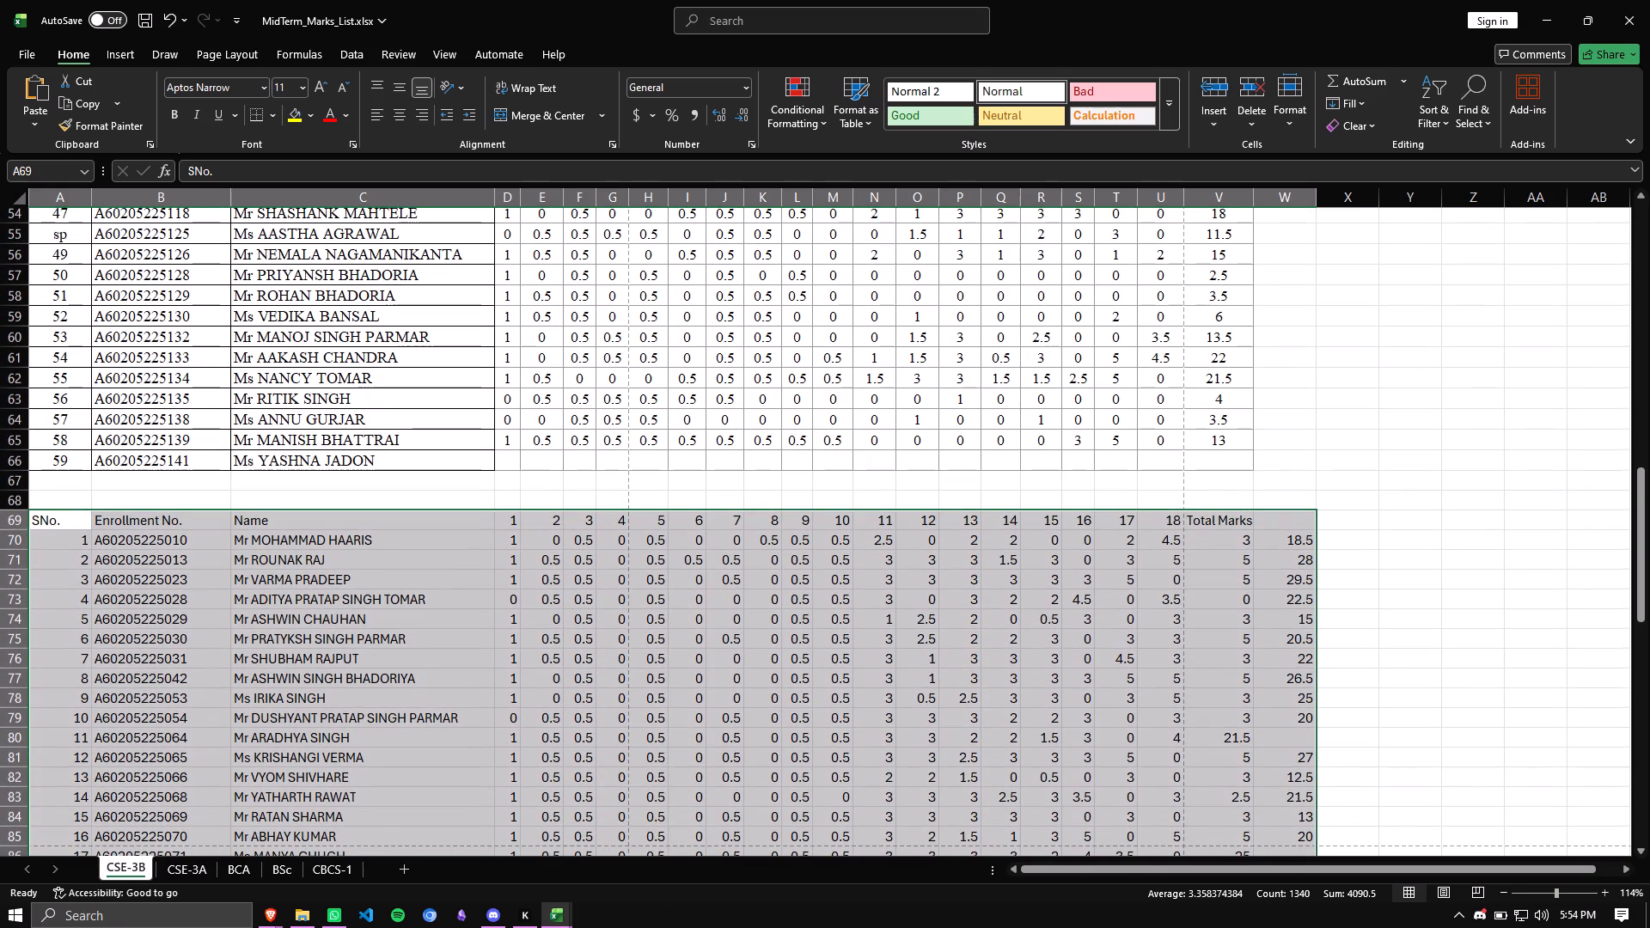
scroll(175, 804, "down", 1)
left_click(475, 495)
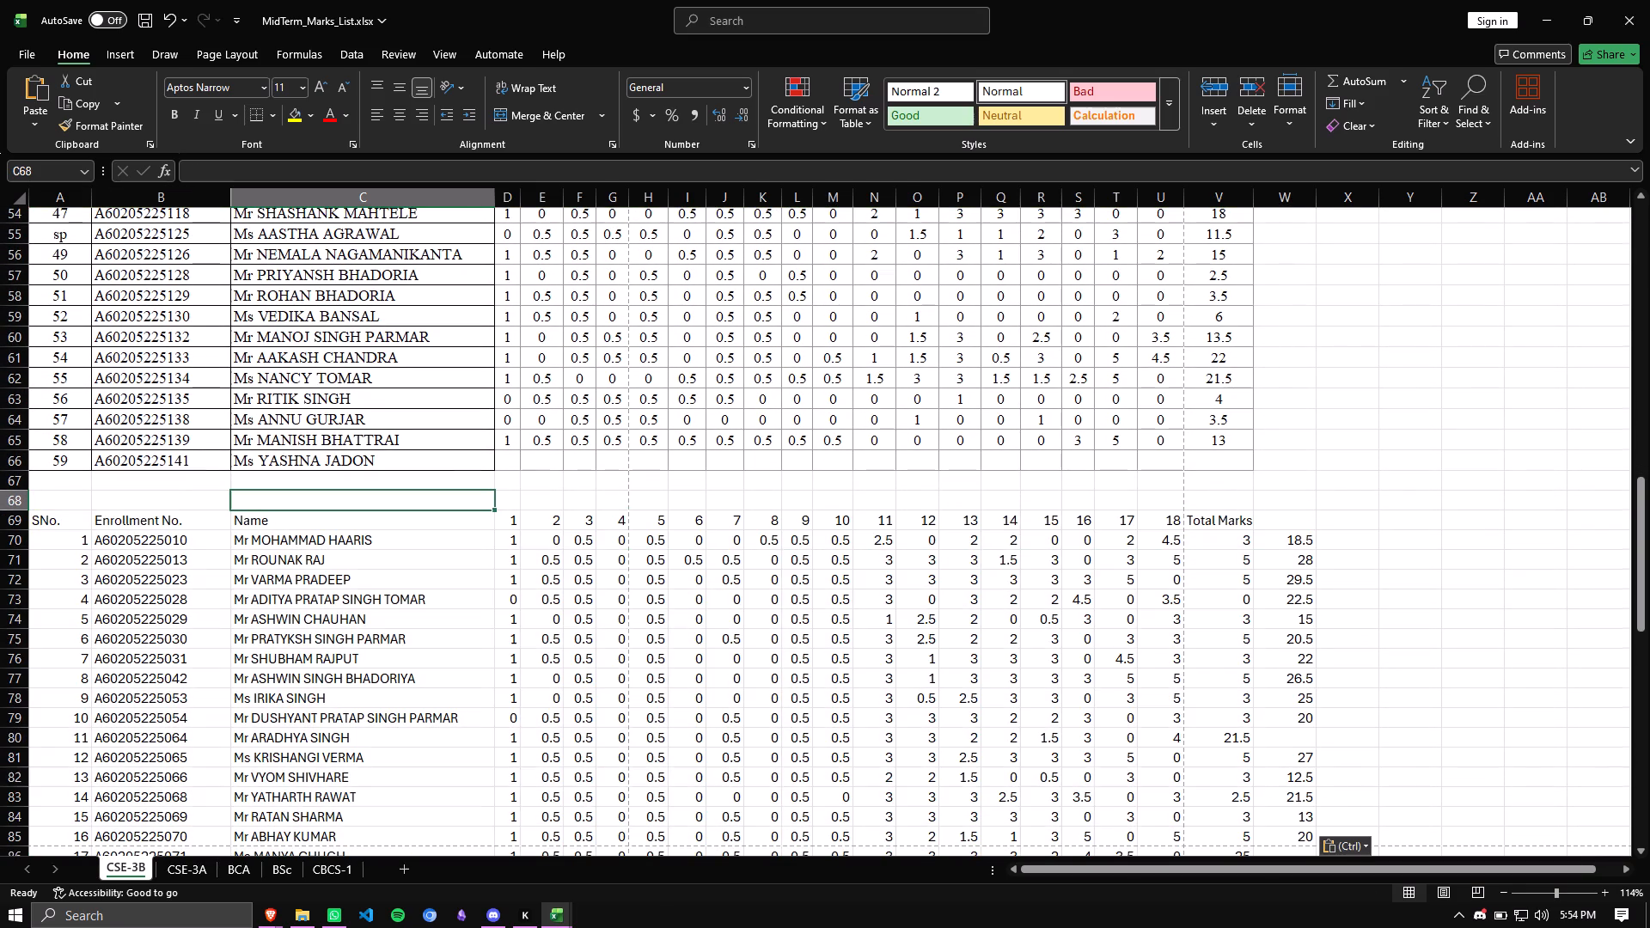
left_click(584, 493)
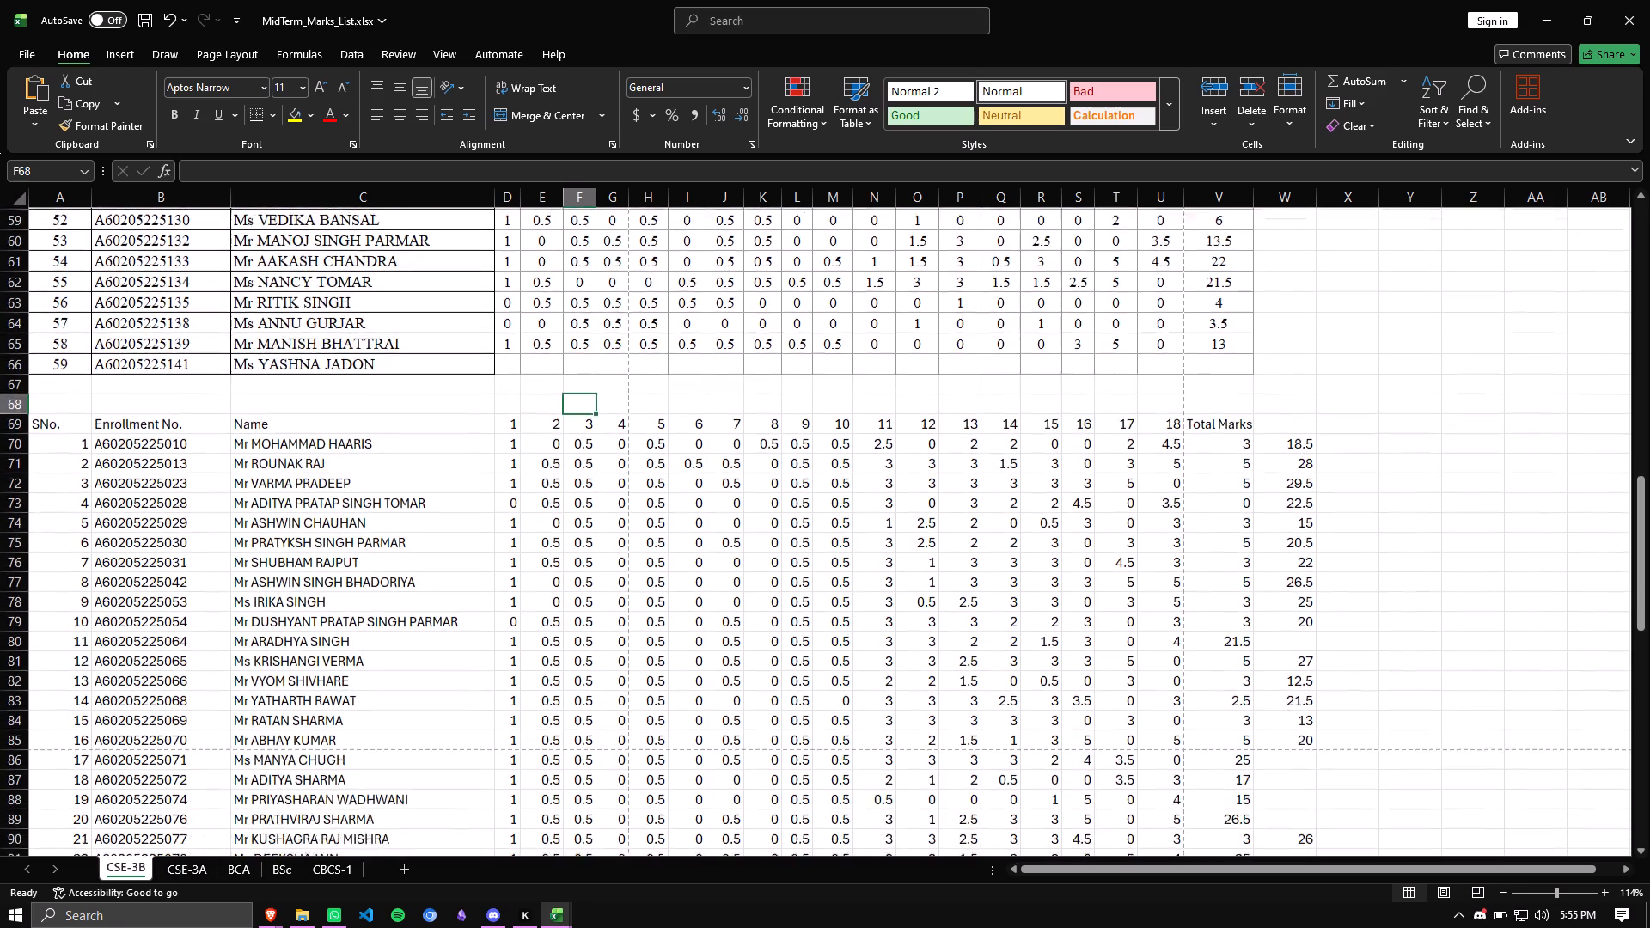
scroll(627, 592, "down", 4)
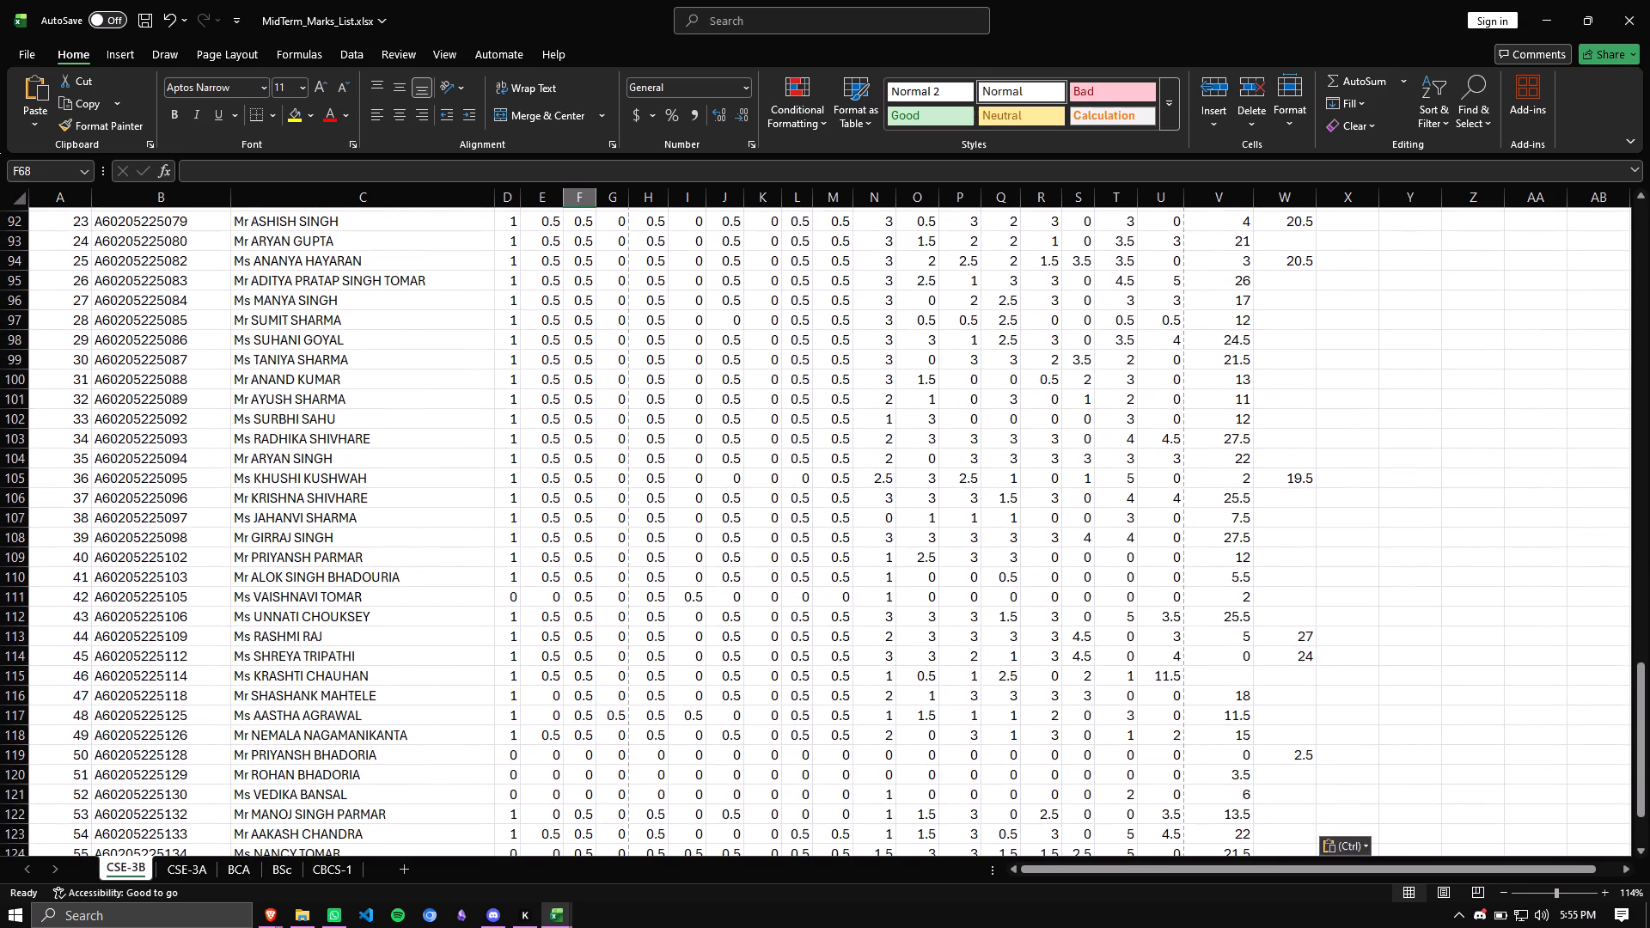
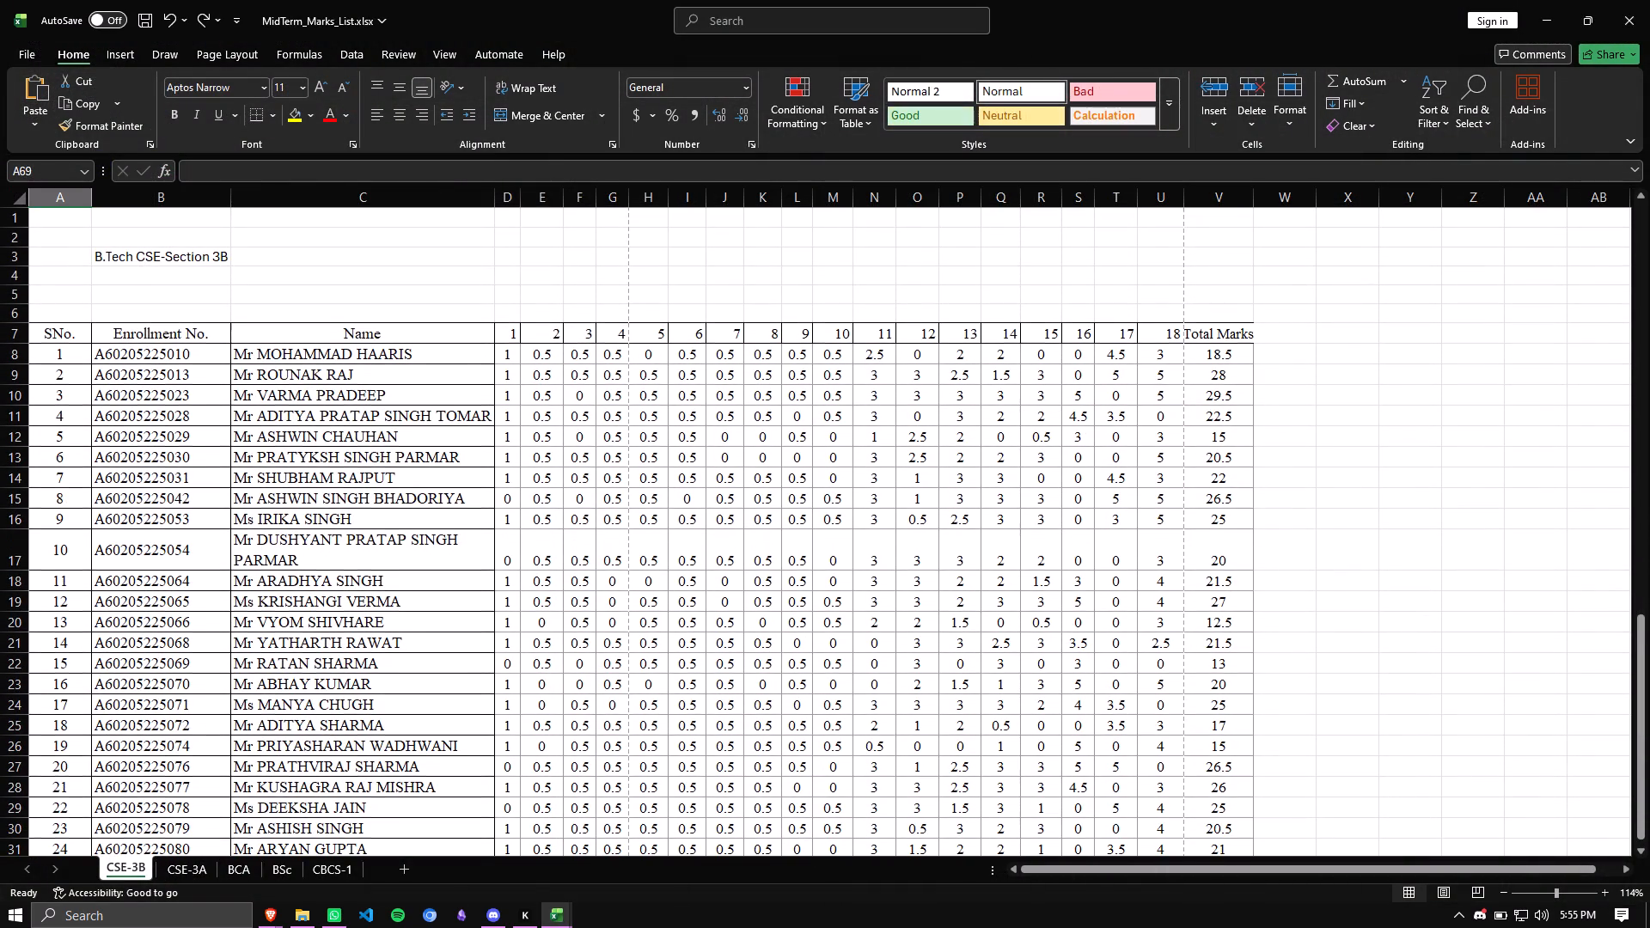
scroll(694, 603, "down", 2)
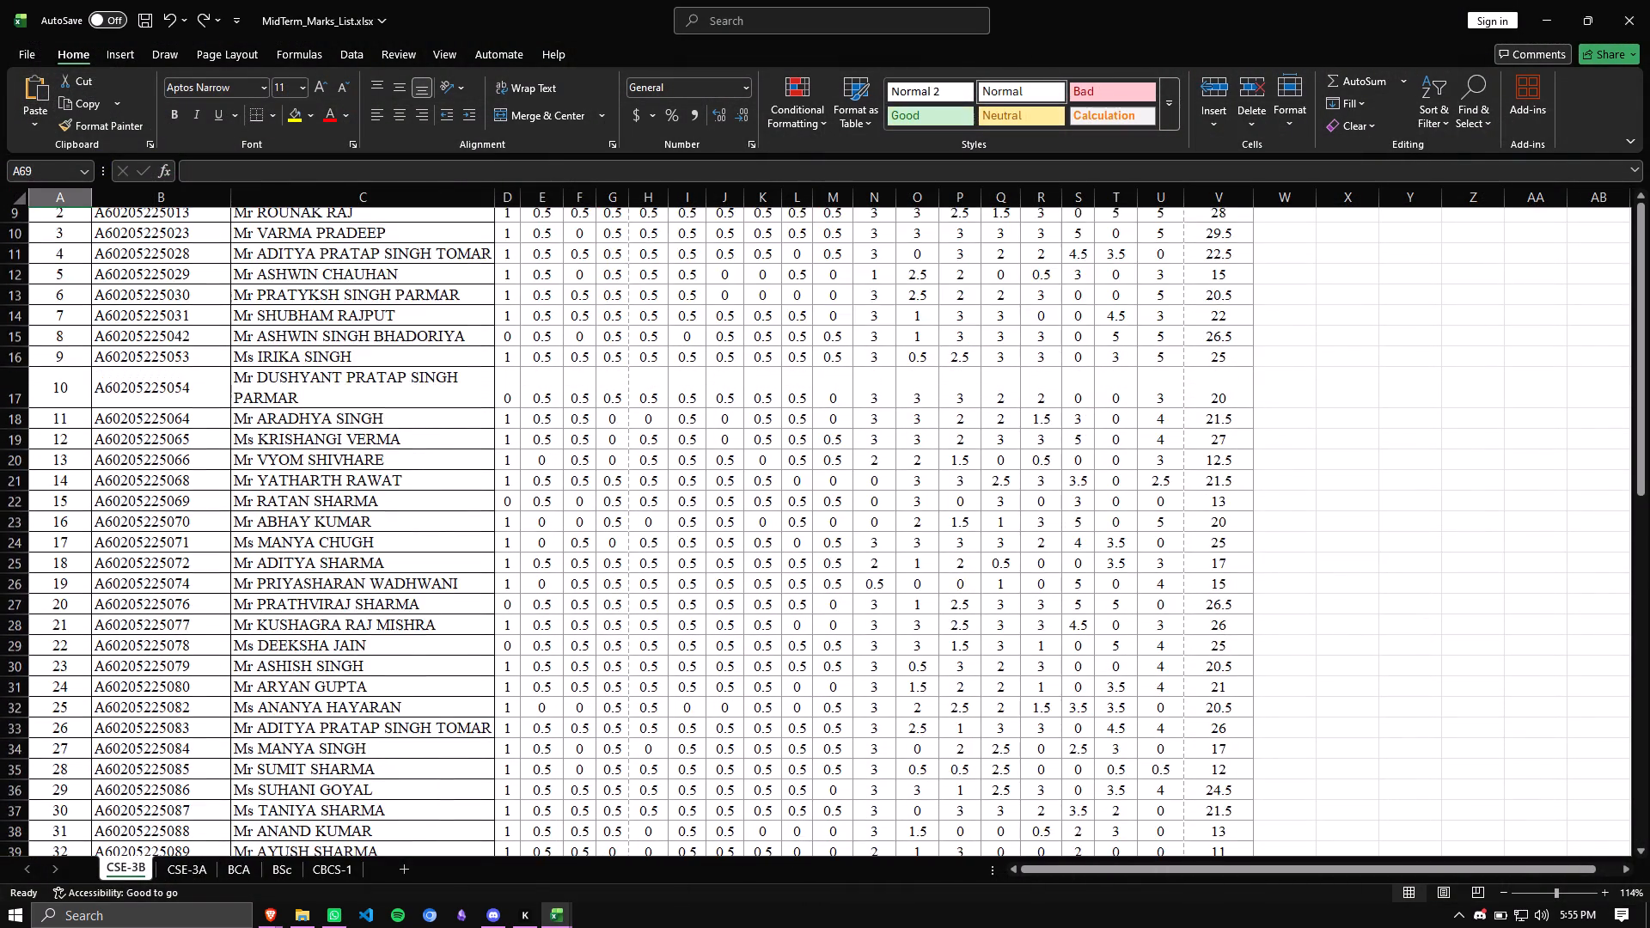
scroll(694, 603, "down", 3)
scroll(694, 603, "up", 2)
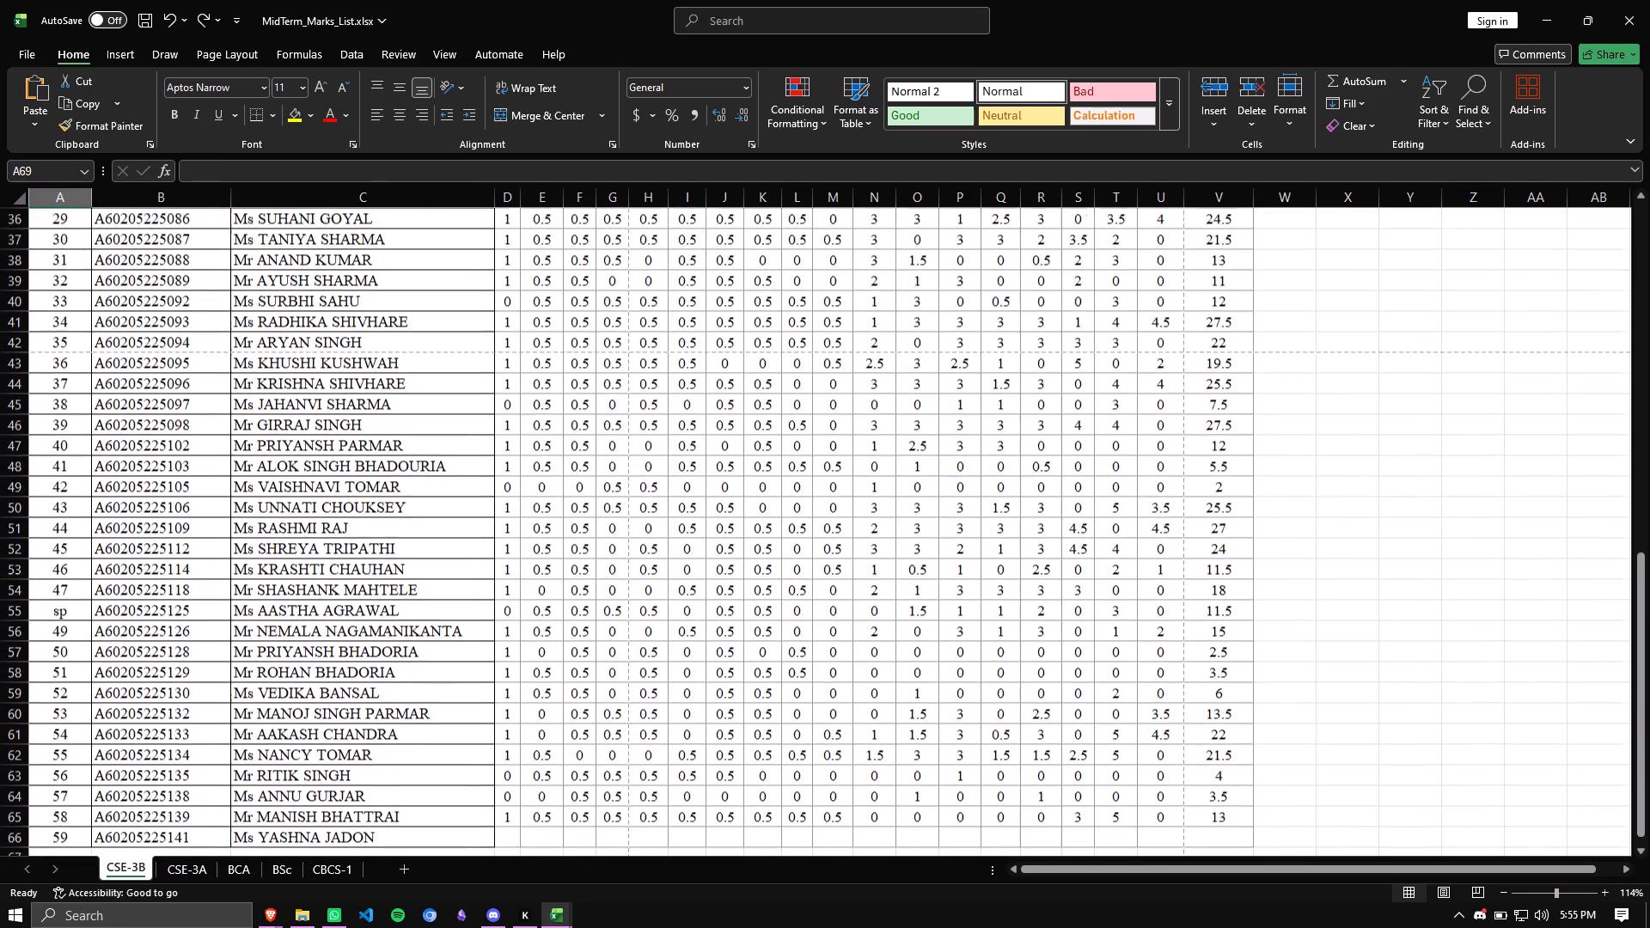
scroll(694, 603, "up", 3)
left_click(878, 327)
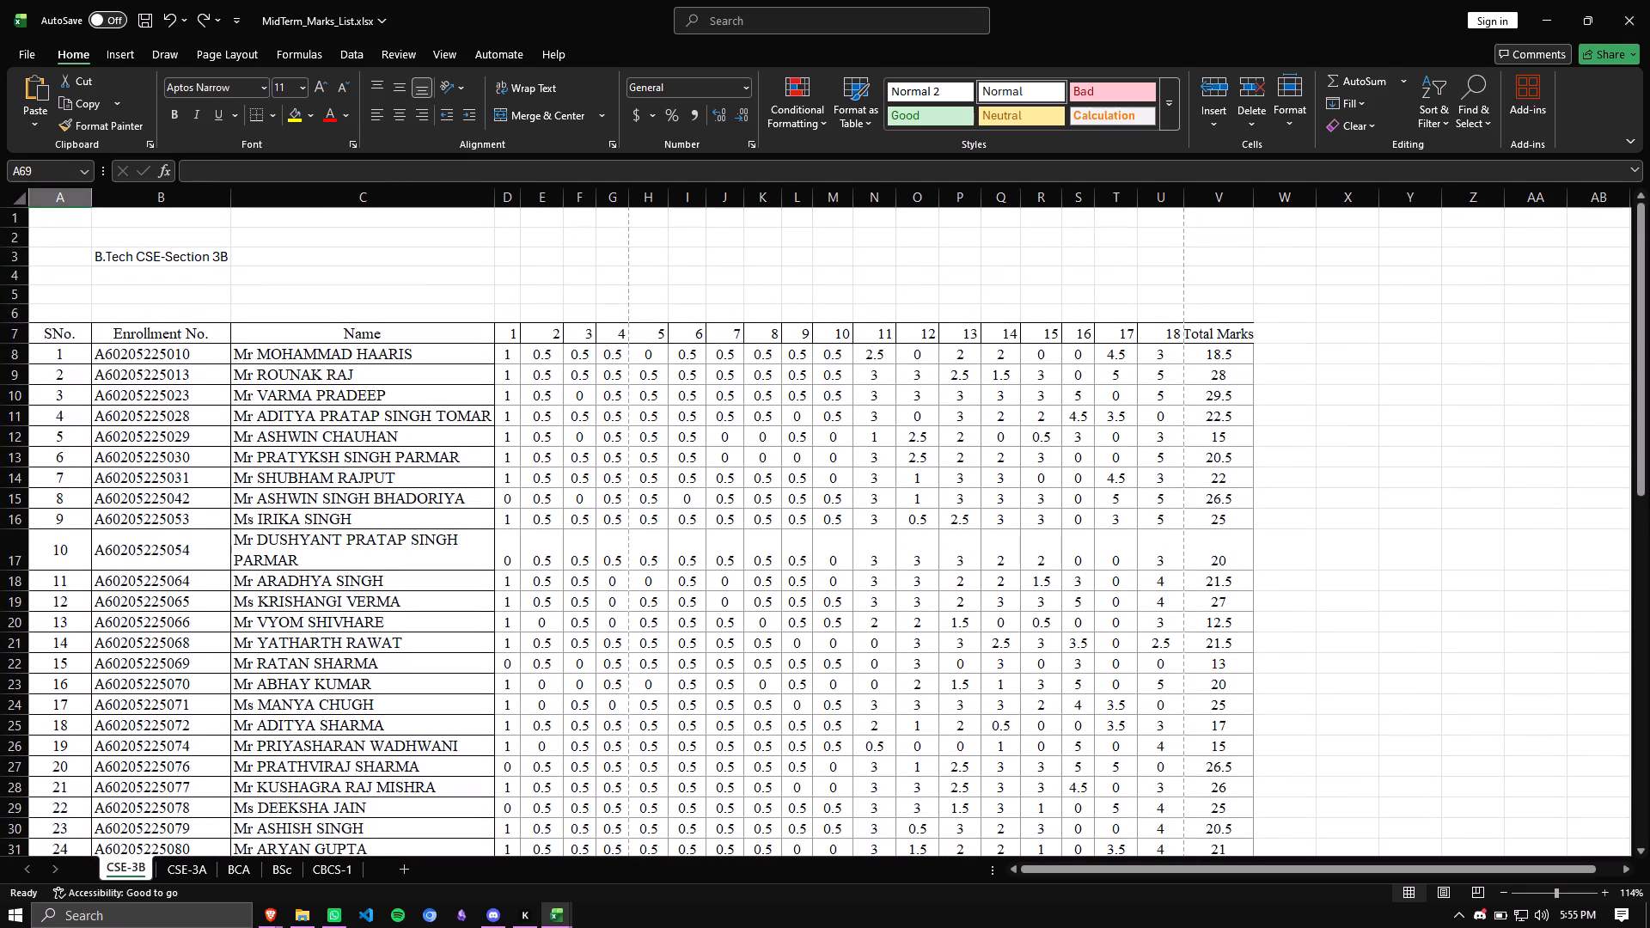
left_click(906, 267)
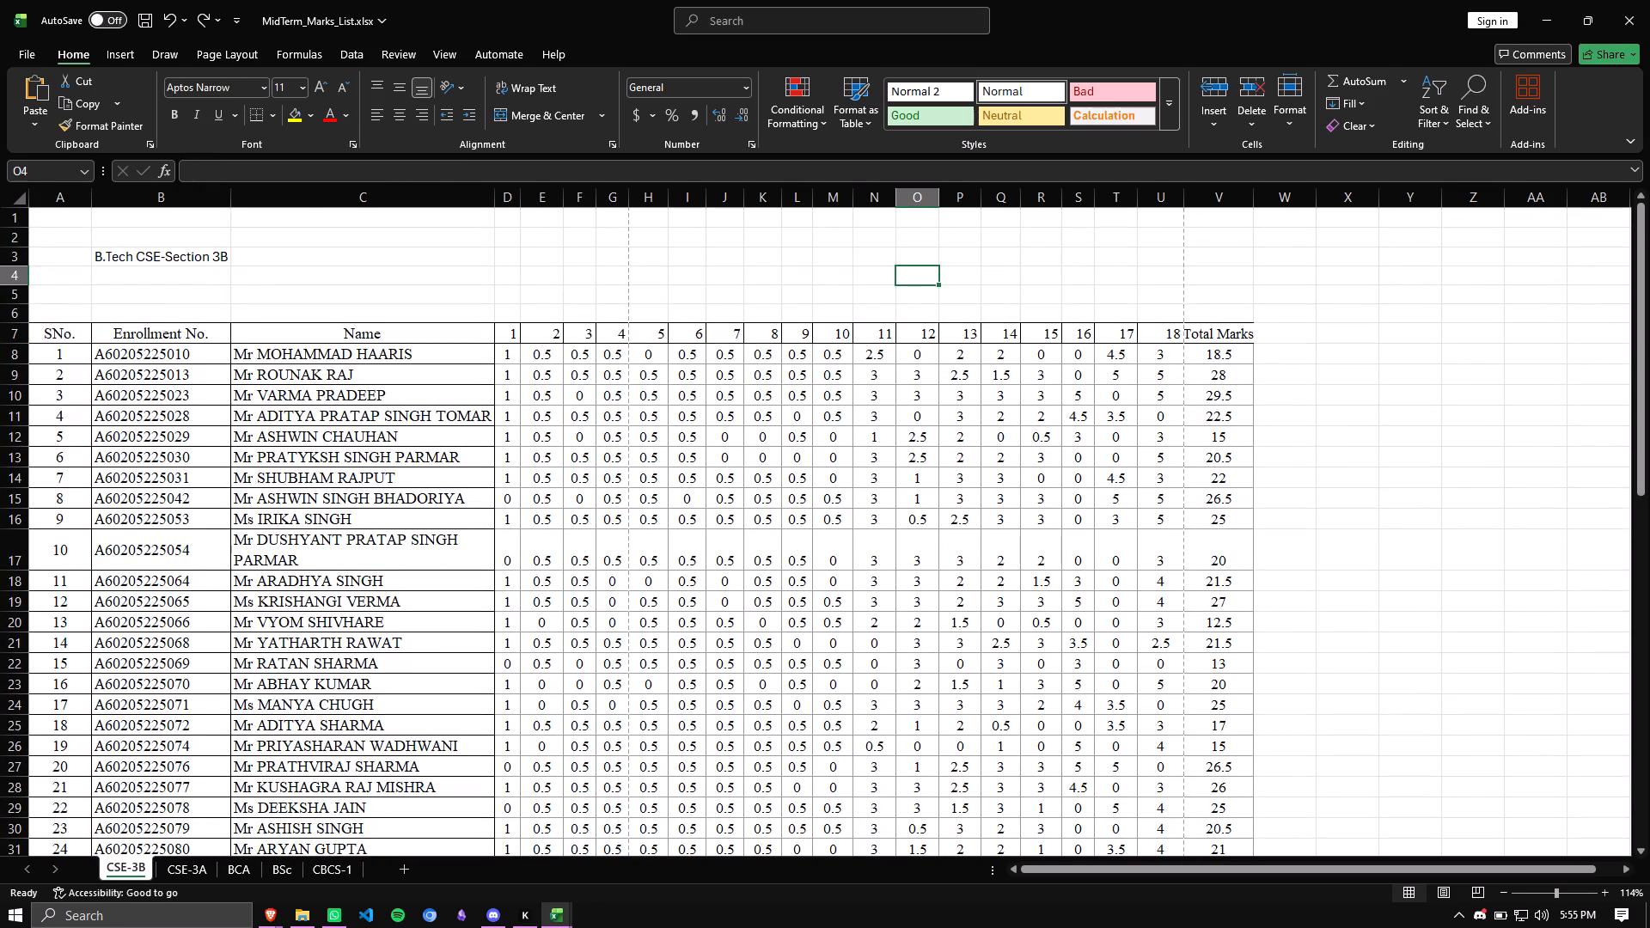
Re-enter 0.5 as the first student's question 1 mark in cell D8 of the CSE-3B sheet.
left_click(513, 351)
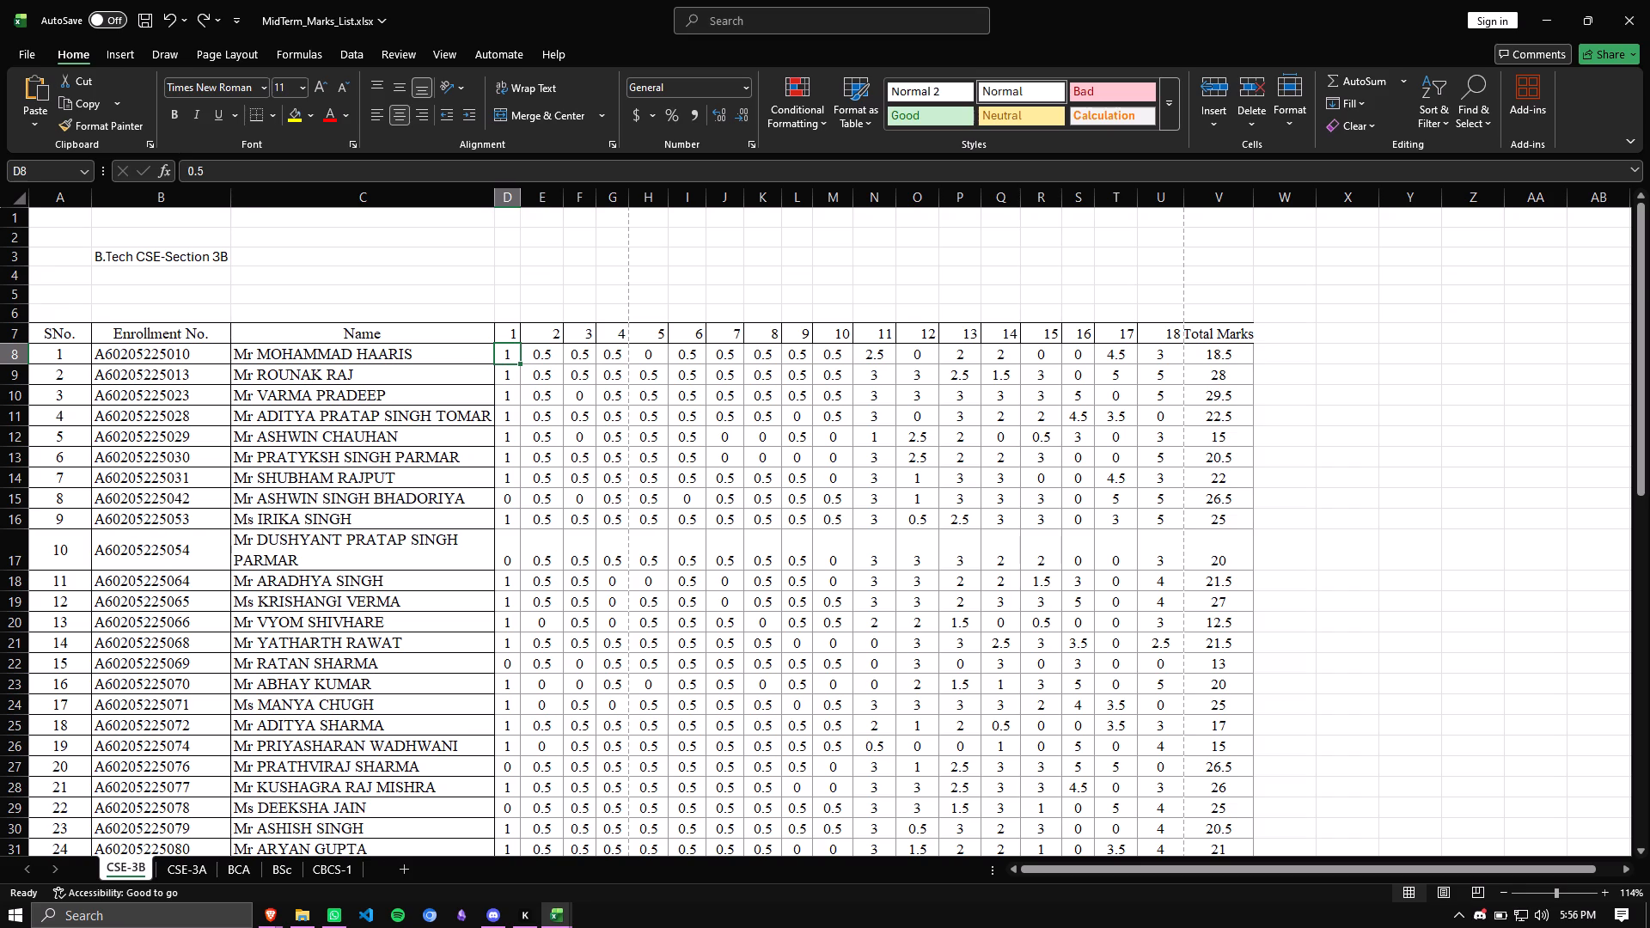
key("0")
key("comma")
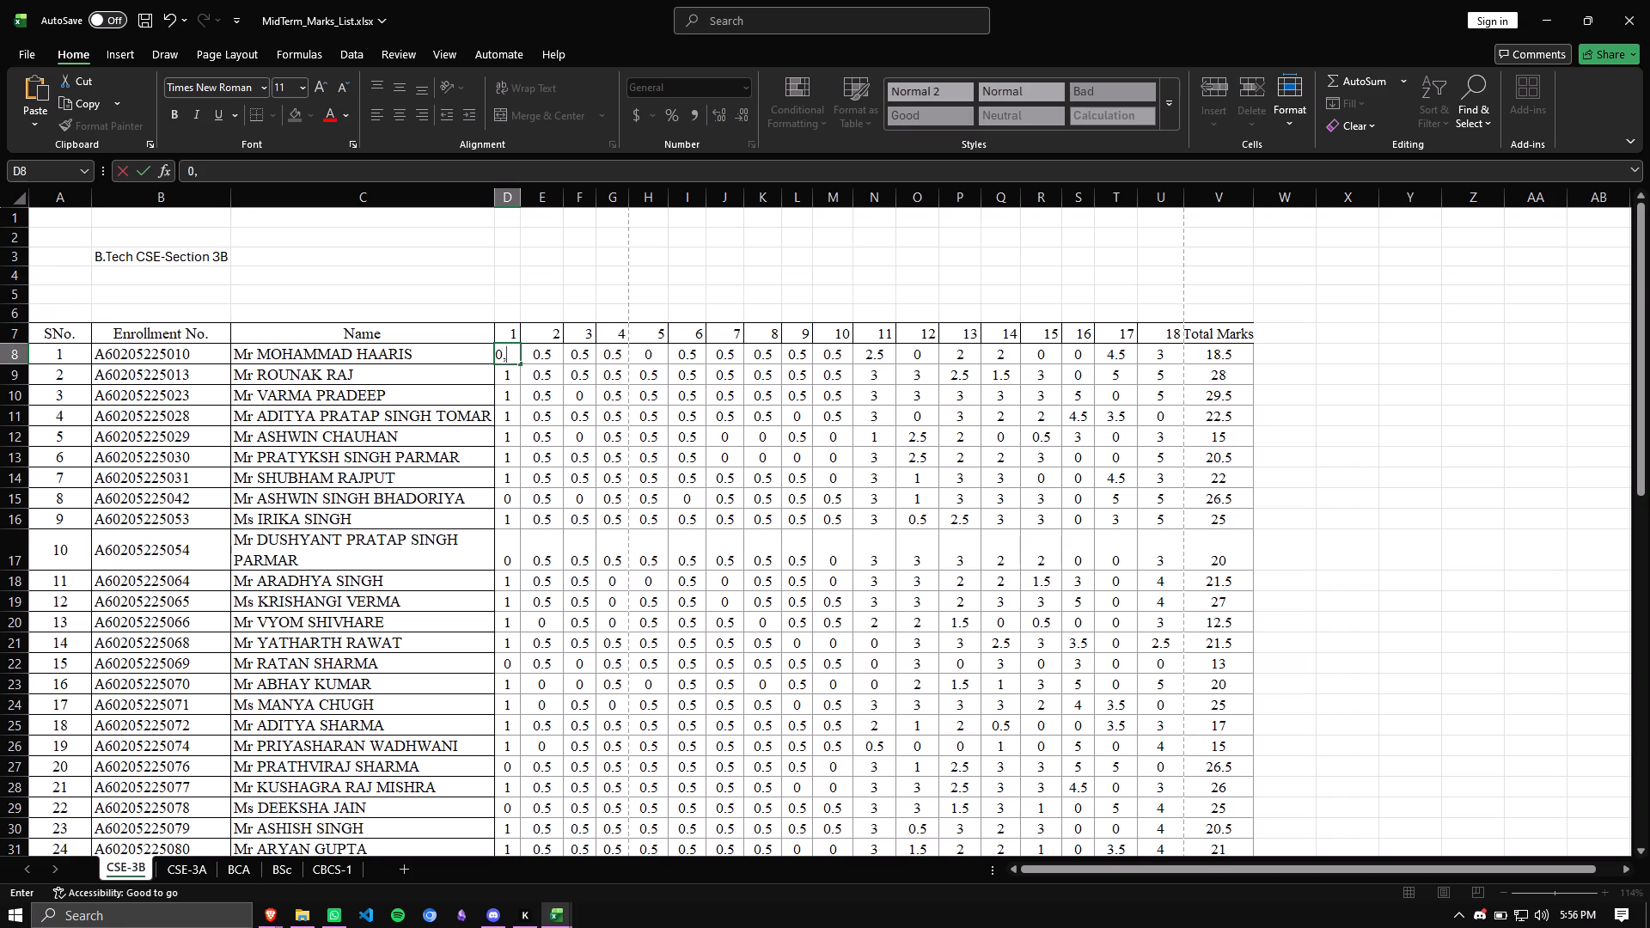
key("BackSpace")
type(".5")
left_click(558, 348)
left_click(508, 353)
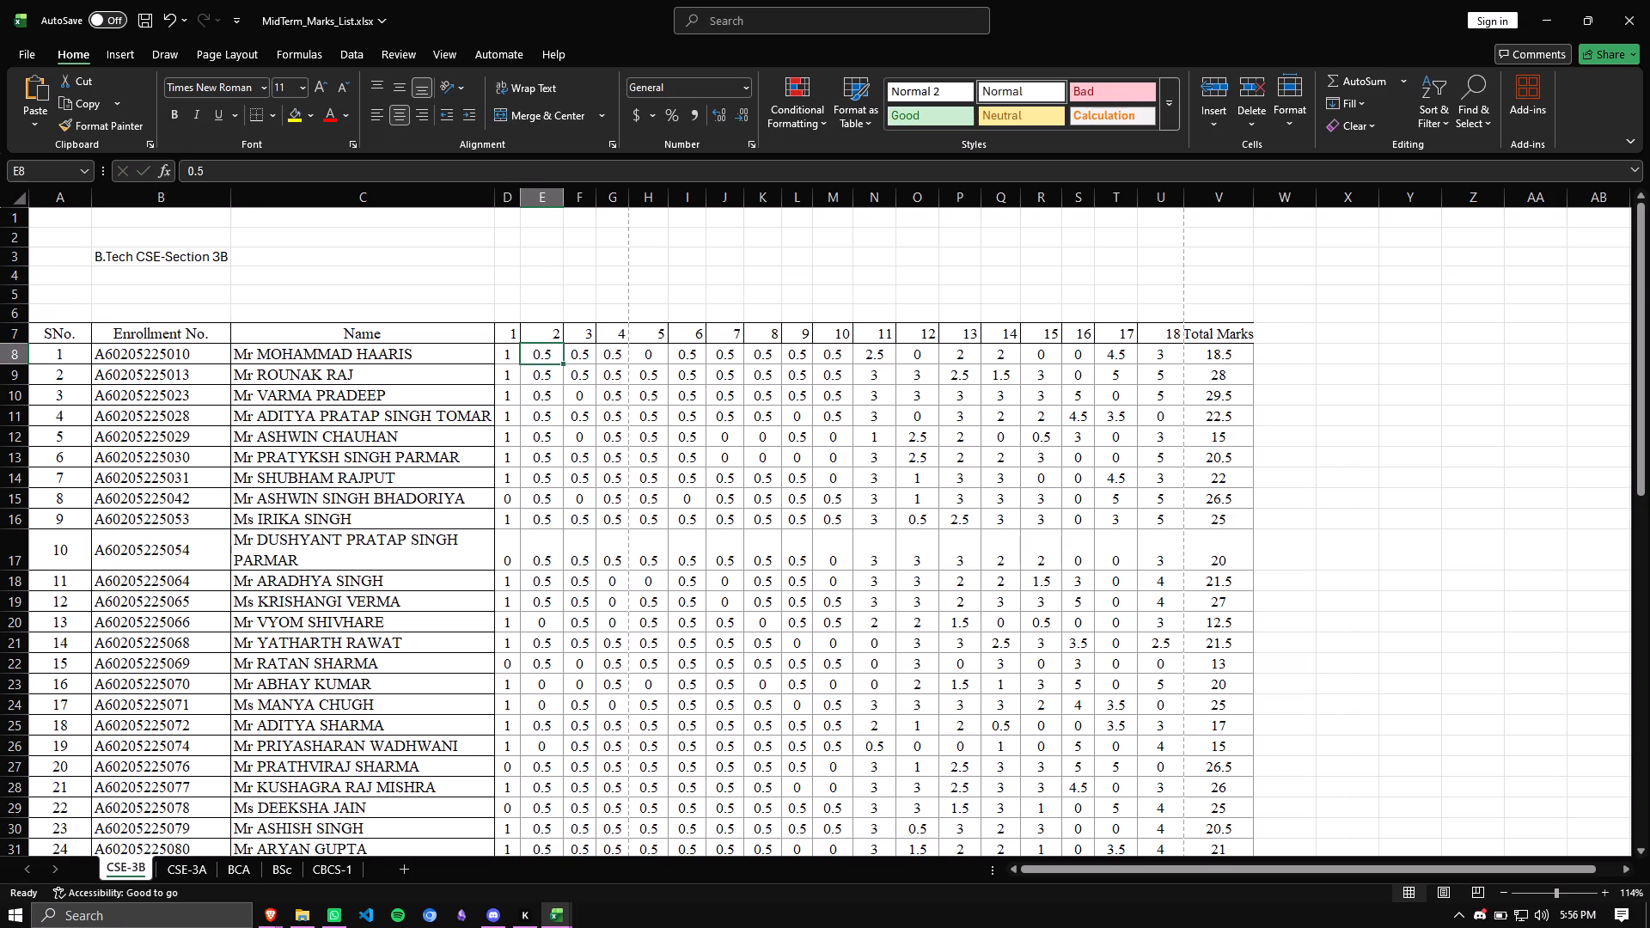
key("0")
type(".5")
key("Return")
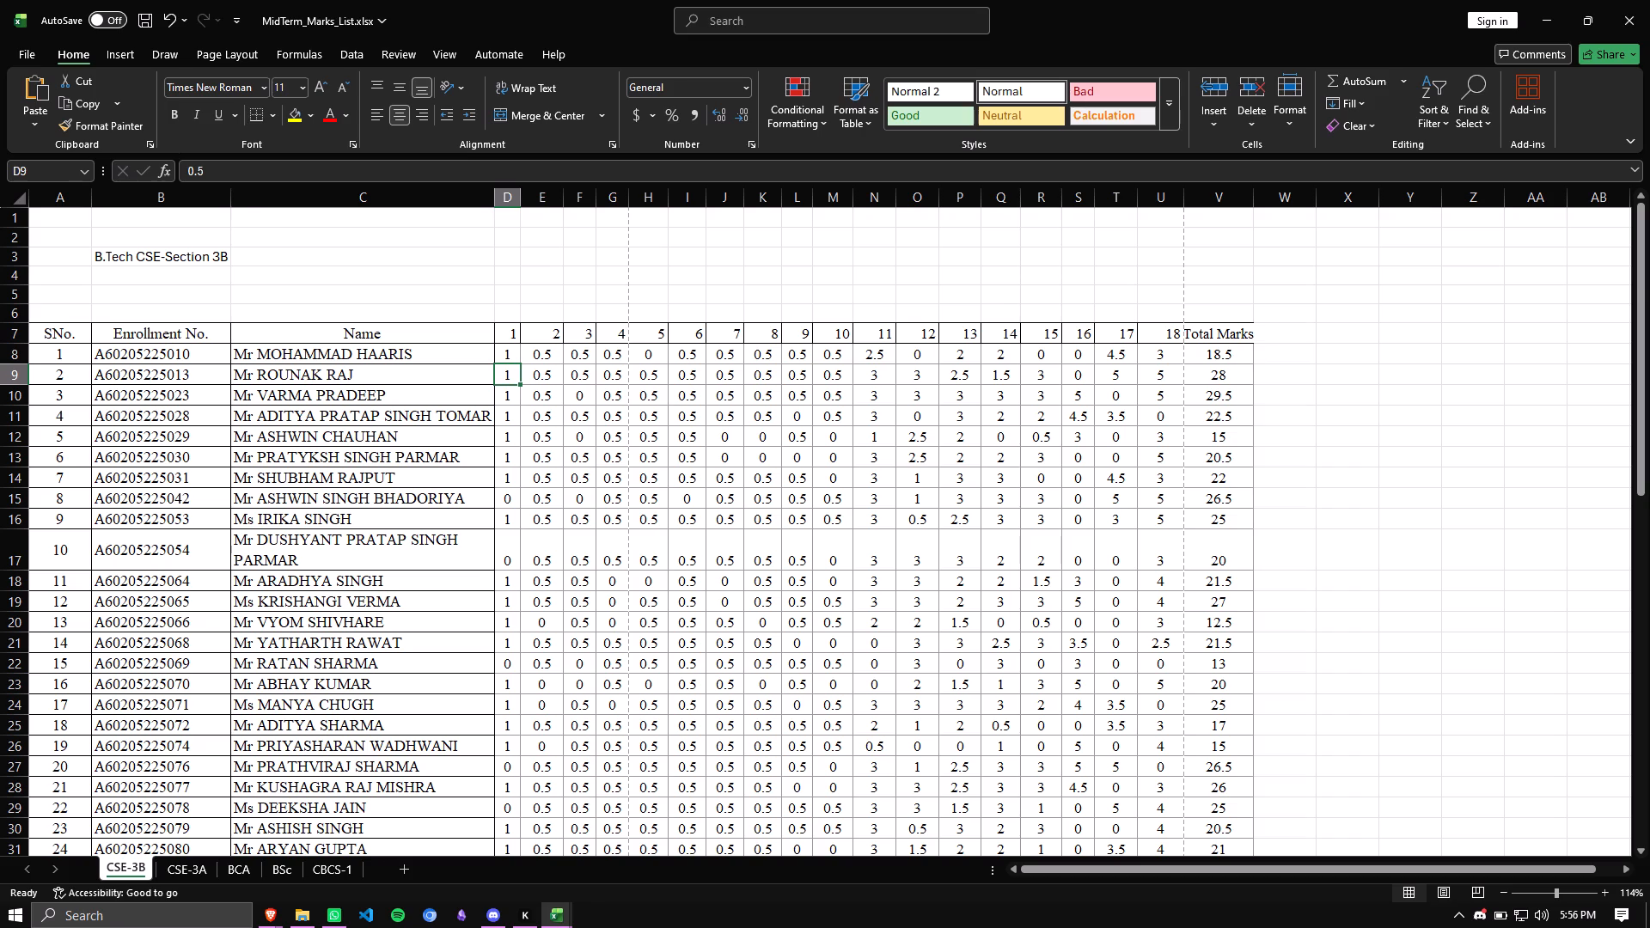
left_click(504, 335)
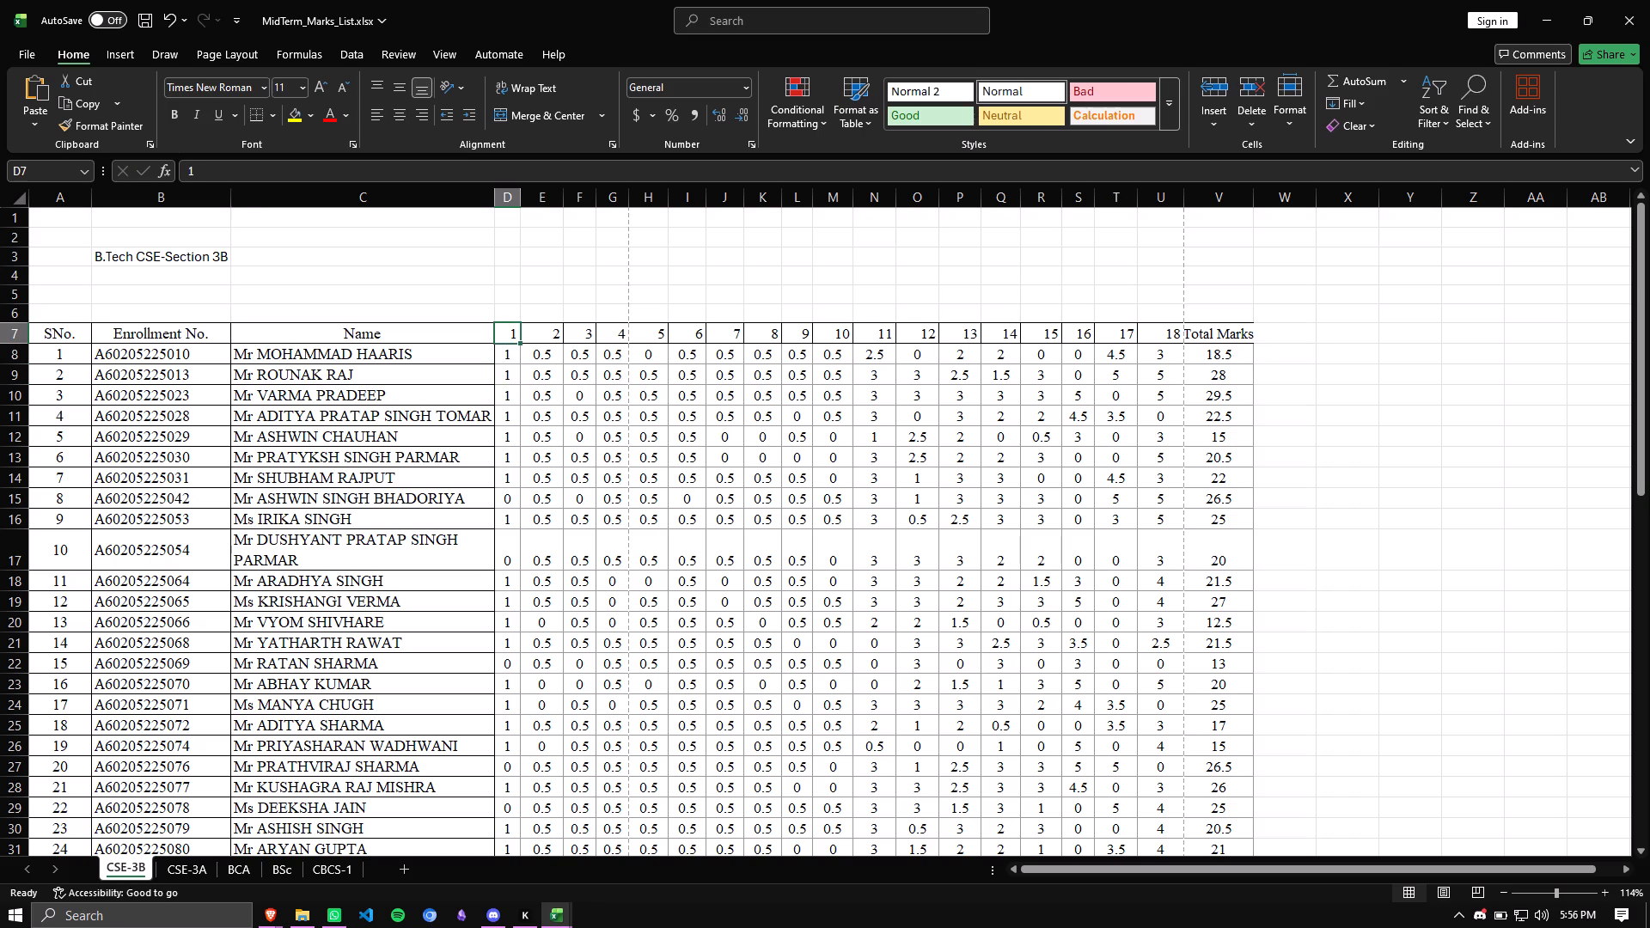
left_click(510, 363)
type("0.5")
key("Return")
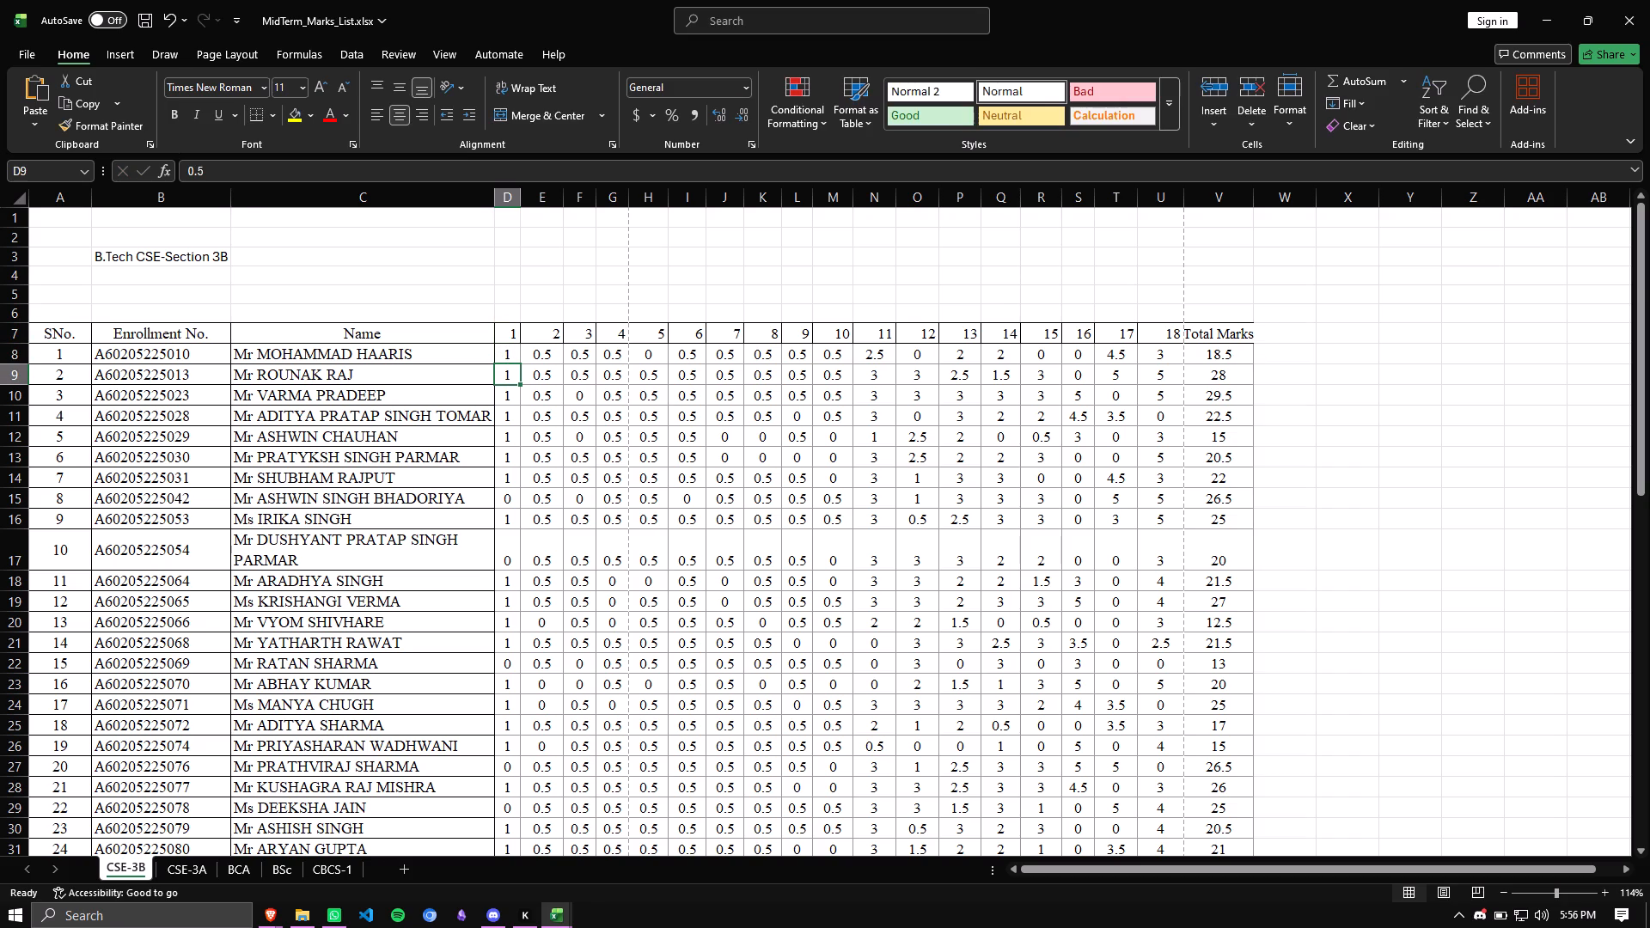
left_click(500, 339)
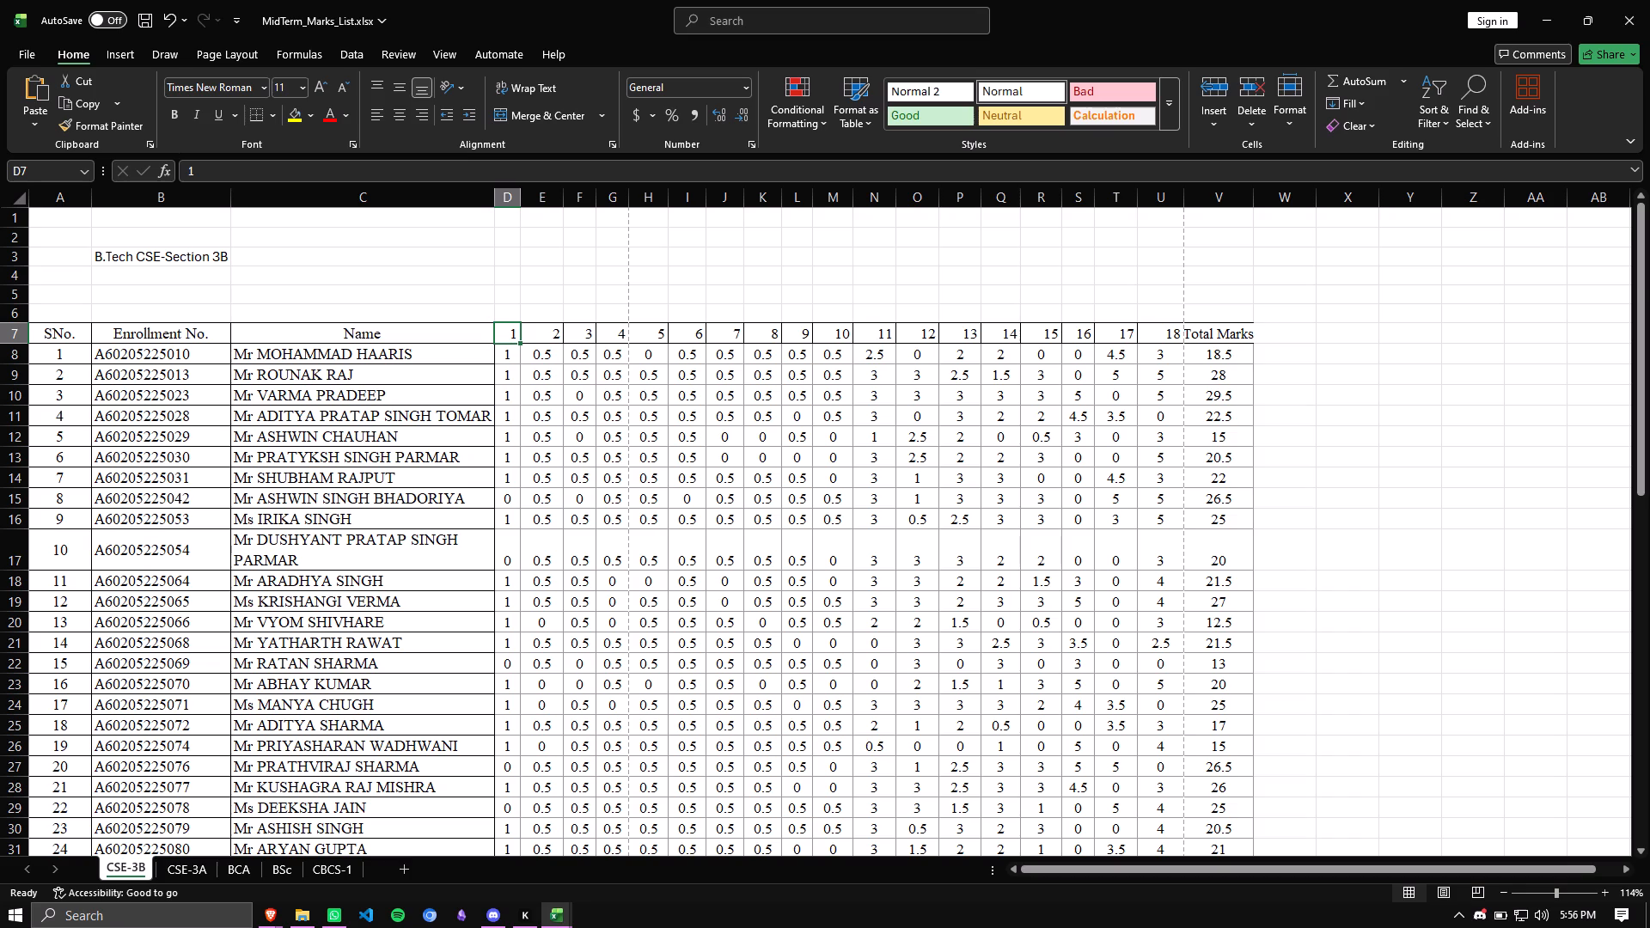
Open MidTerm_Marks_List.xlsx from the Downloads folder and check the question 1 column of the CSE-3B table.
left_click(302, 923)
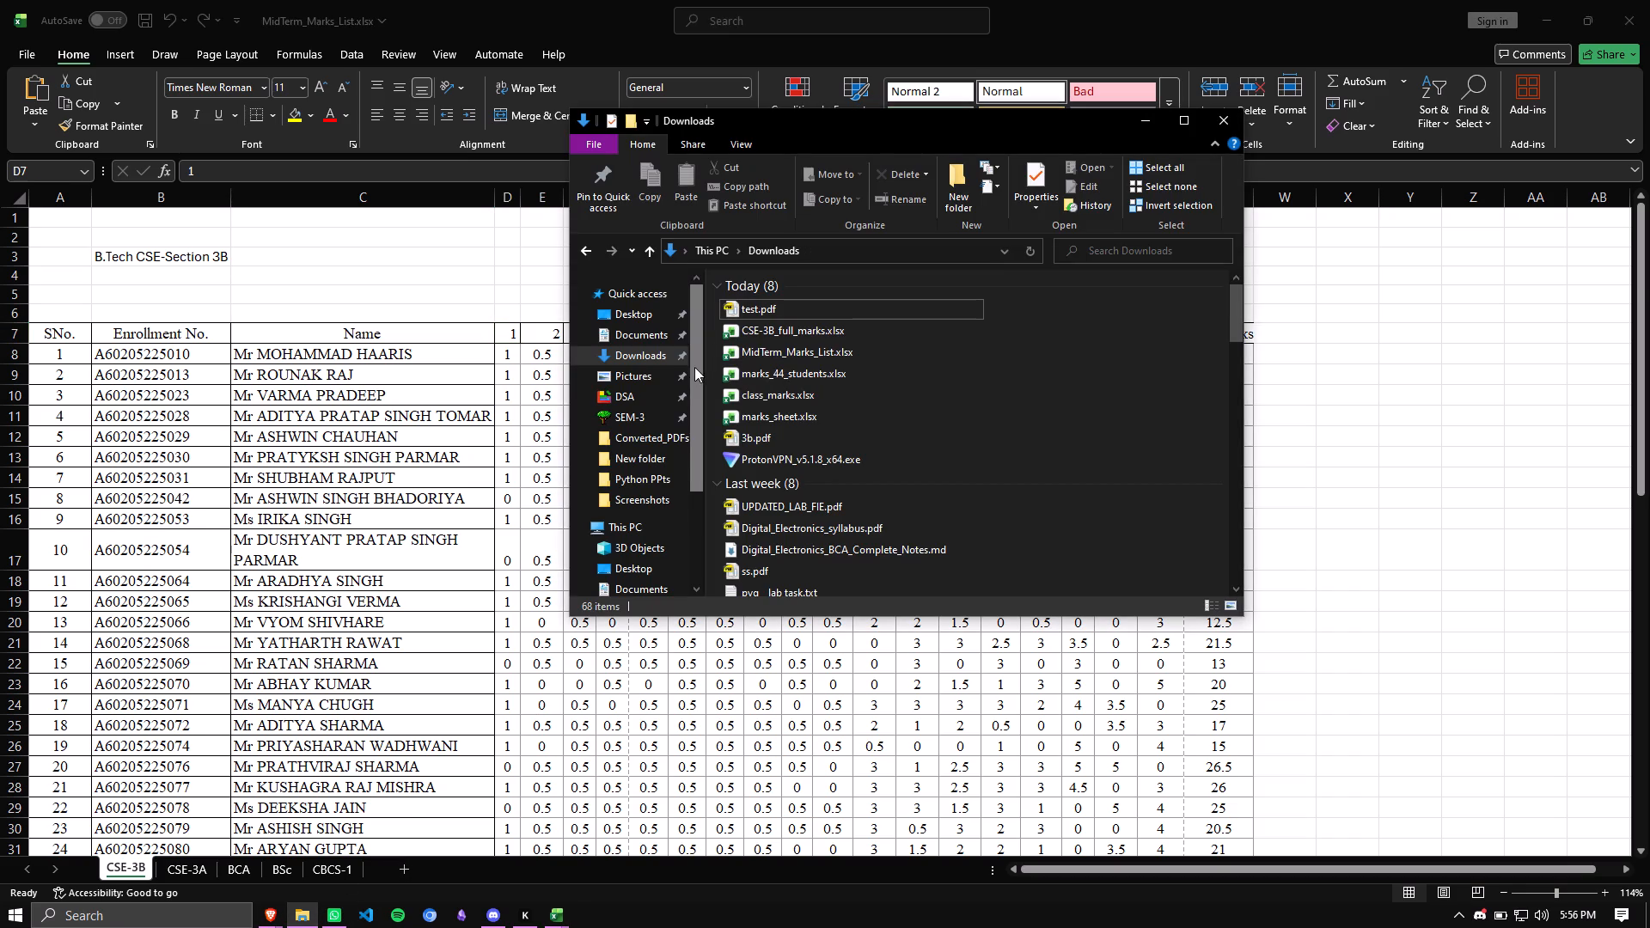
double_click(800, 351)
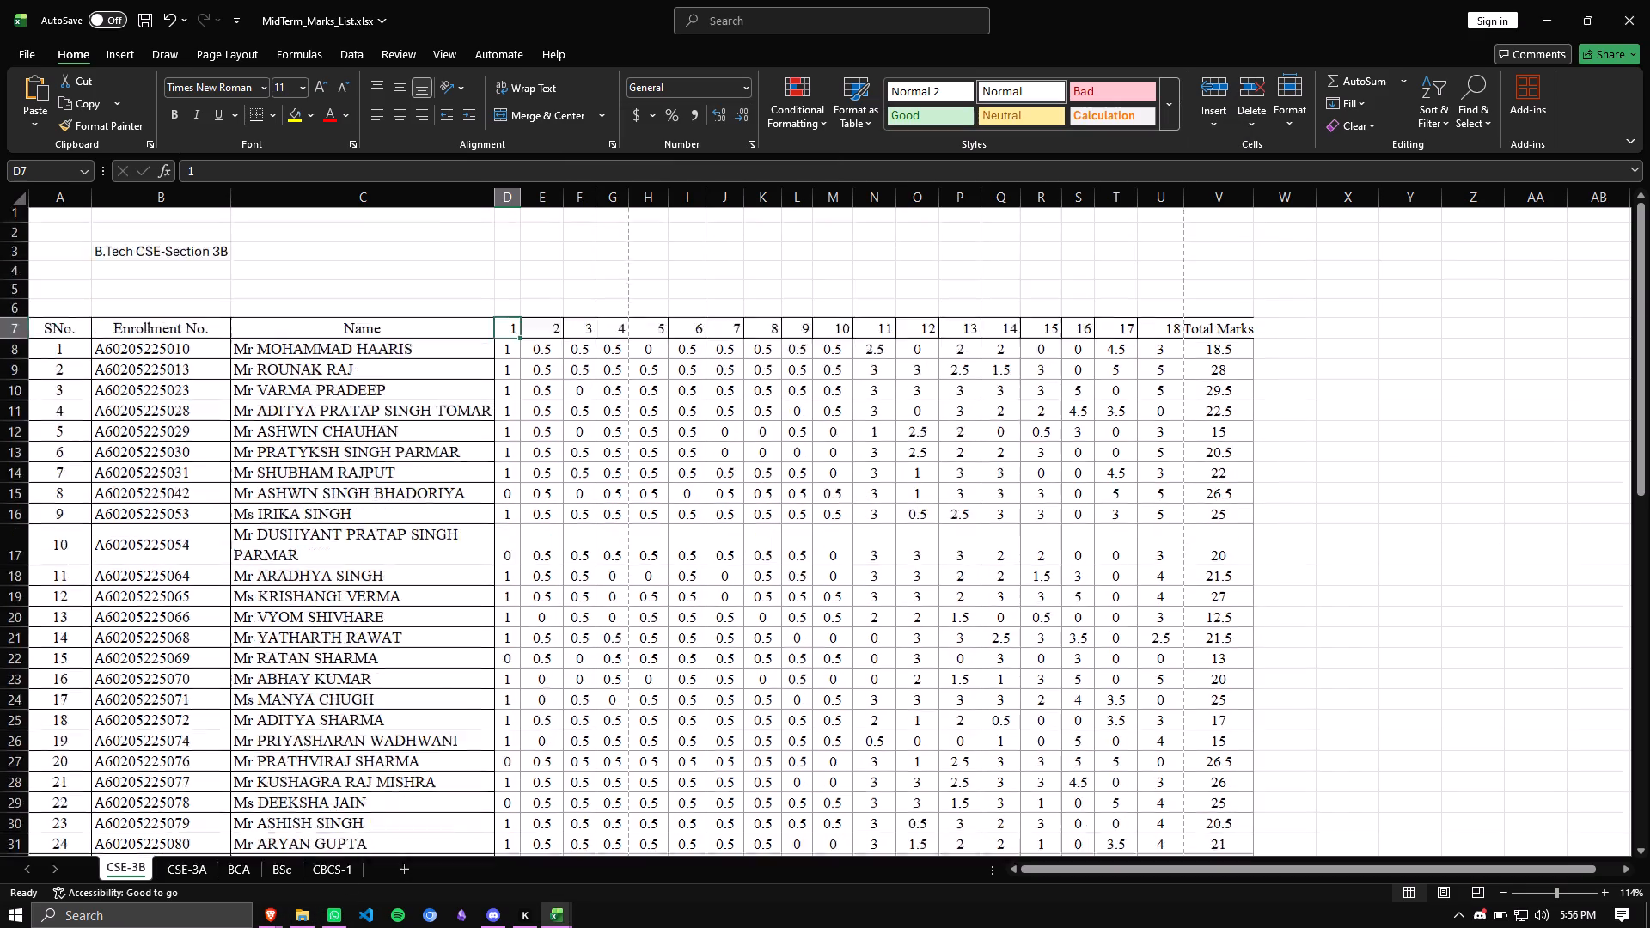
scroll(800, 351, "down", 1)
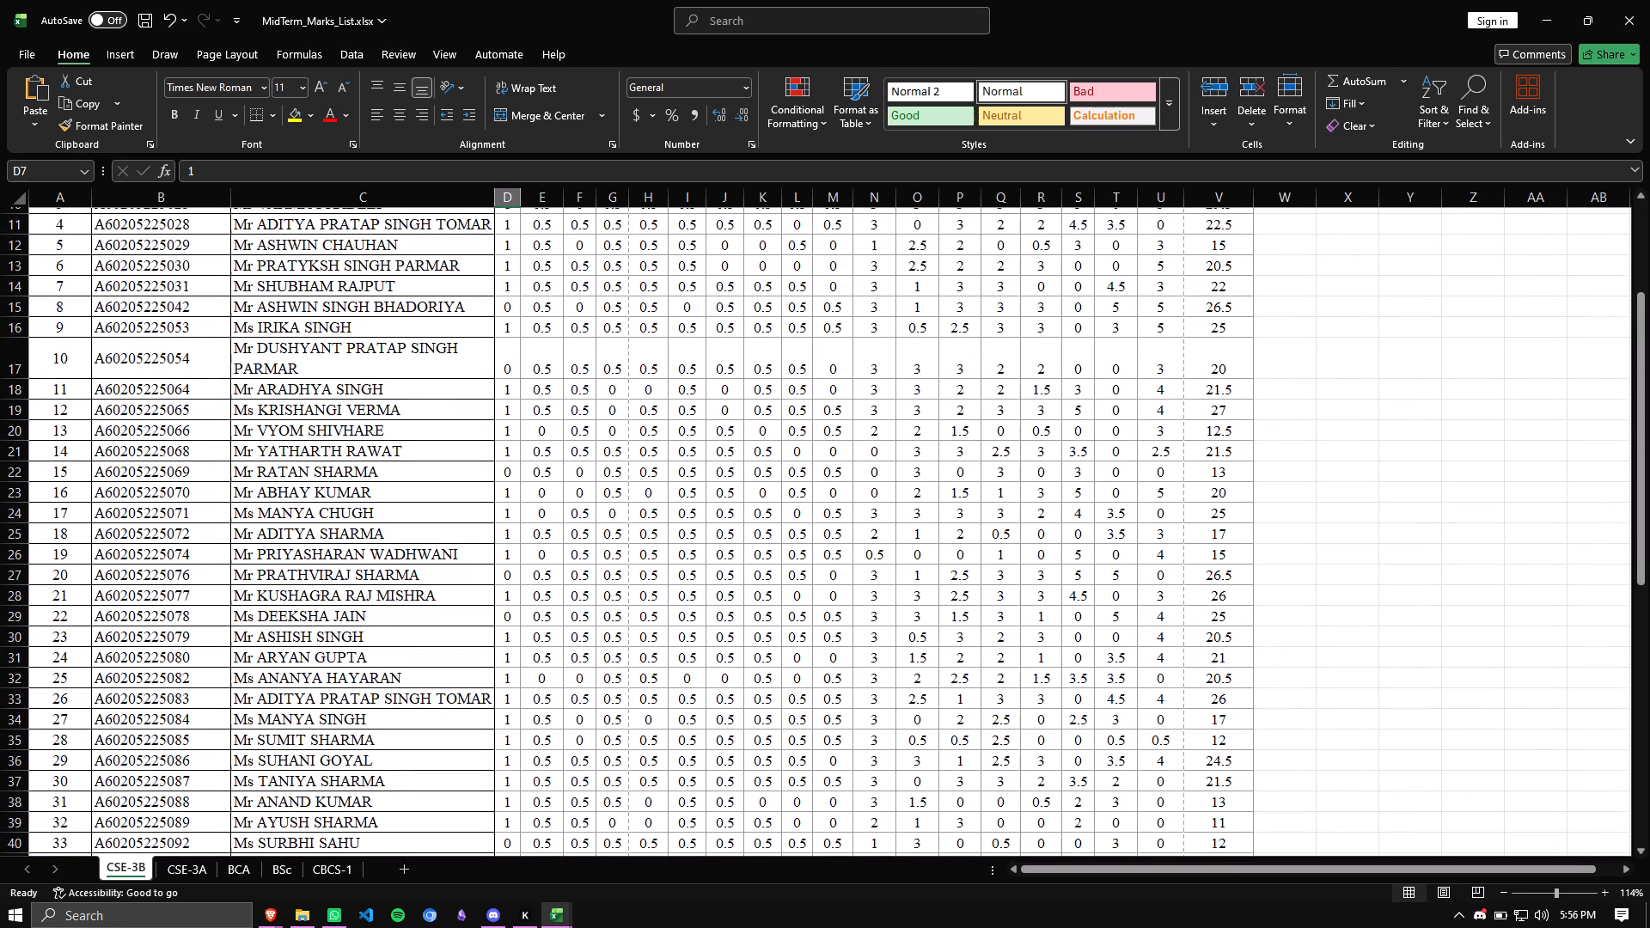
scroll(800, 351, "up", 2)
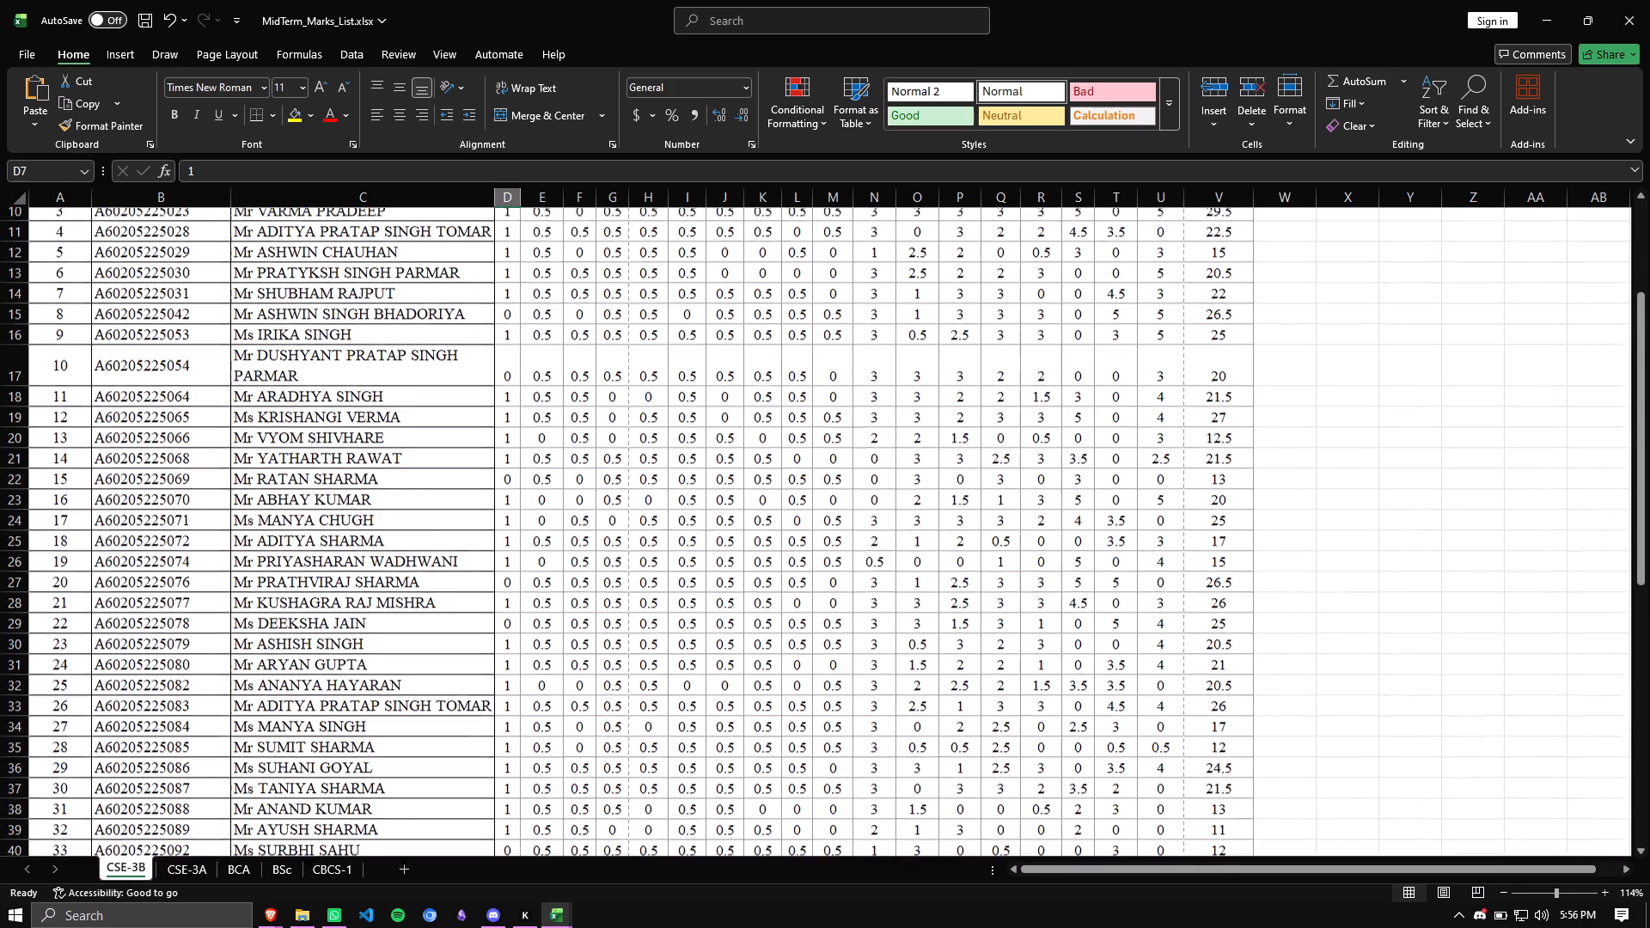
scroll(800, 351, "up", 4)
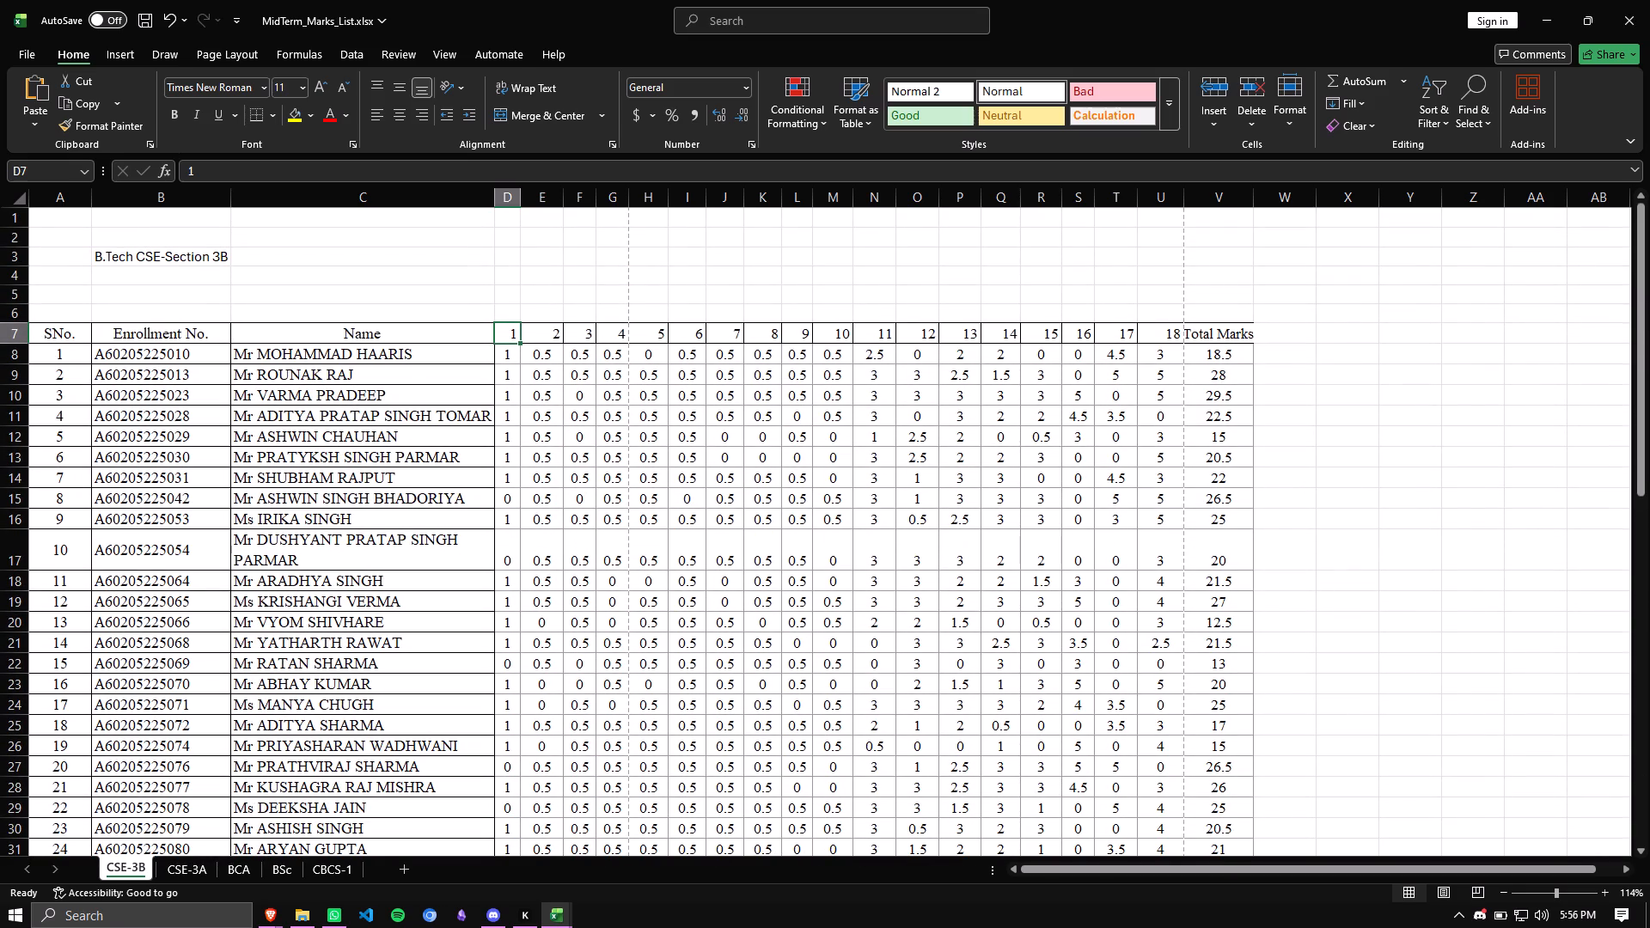
Open marks_44_students.xlsx from the Downloads folder to view its marks table.
key("alt+Tab")
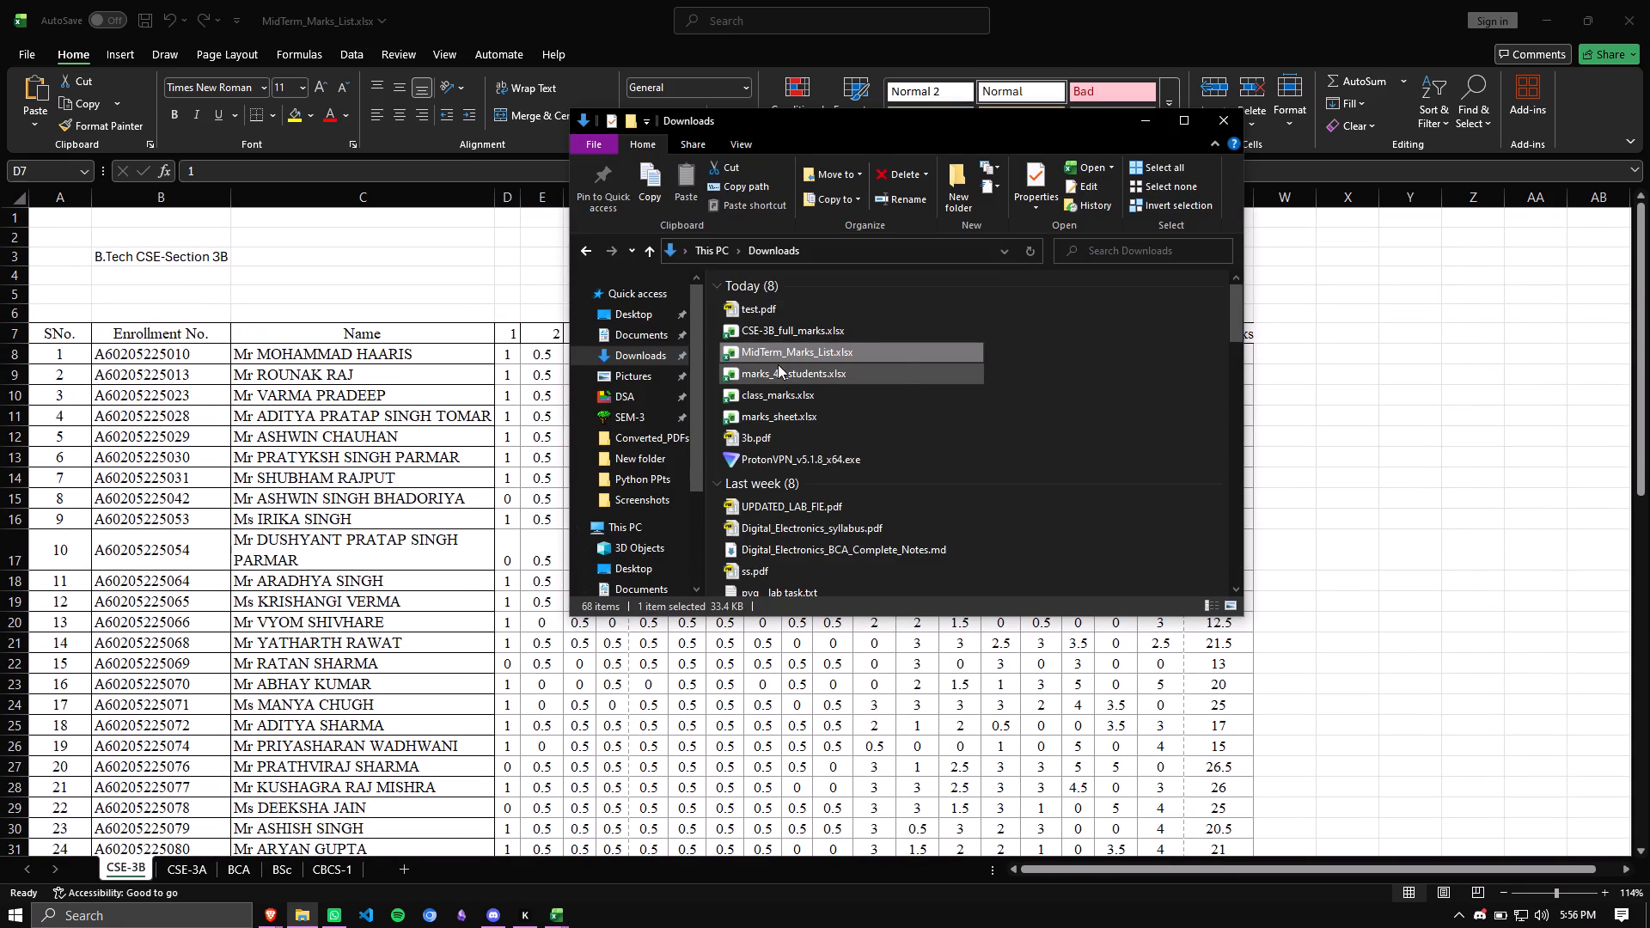
double_click(778, 364)
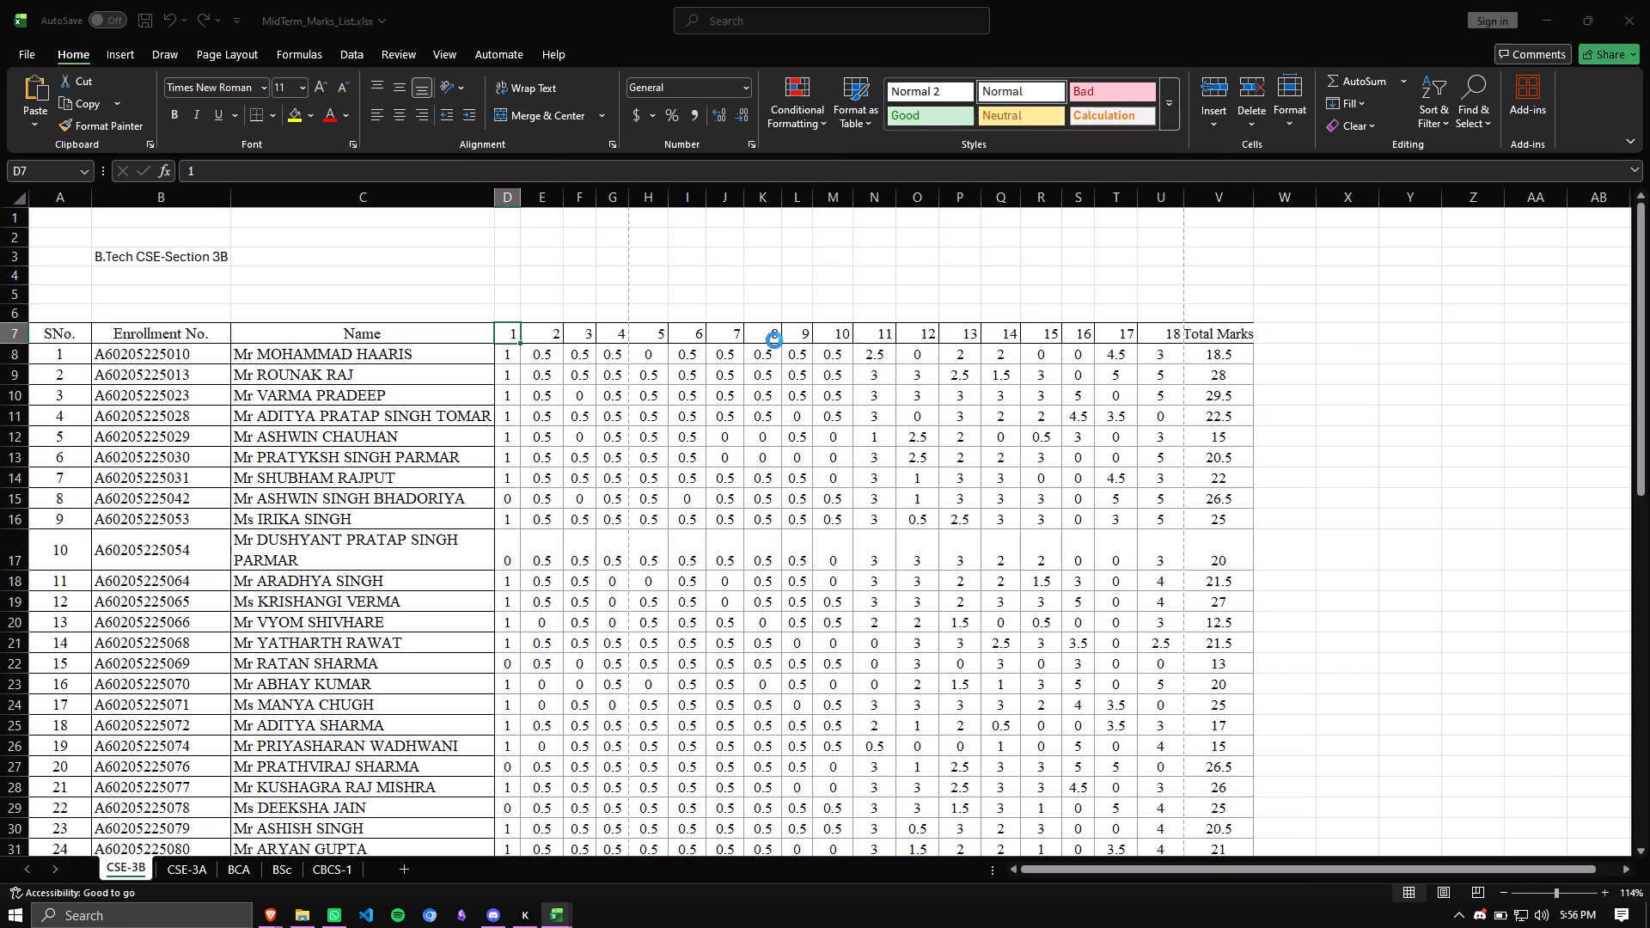
key("alt+Tab")
key("alt+Tab")
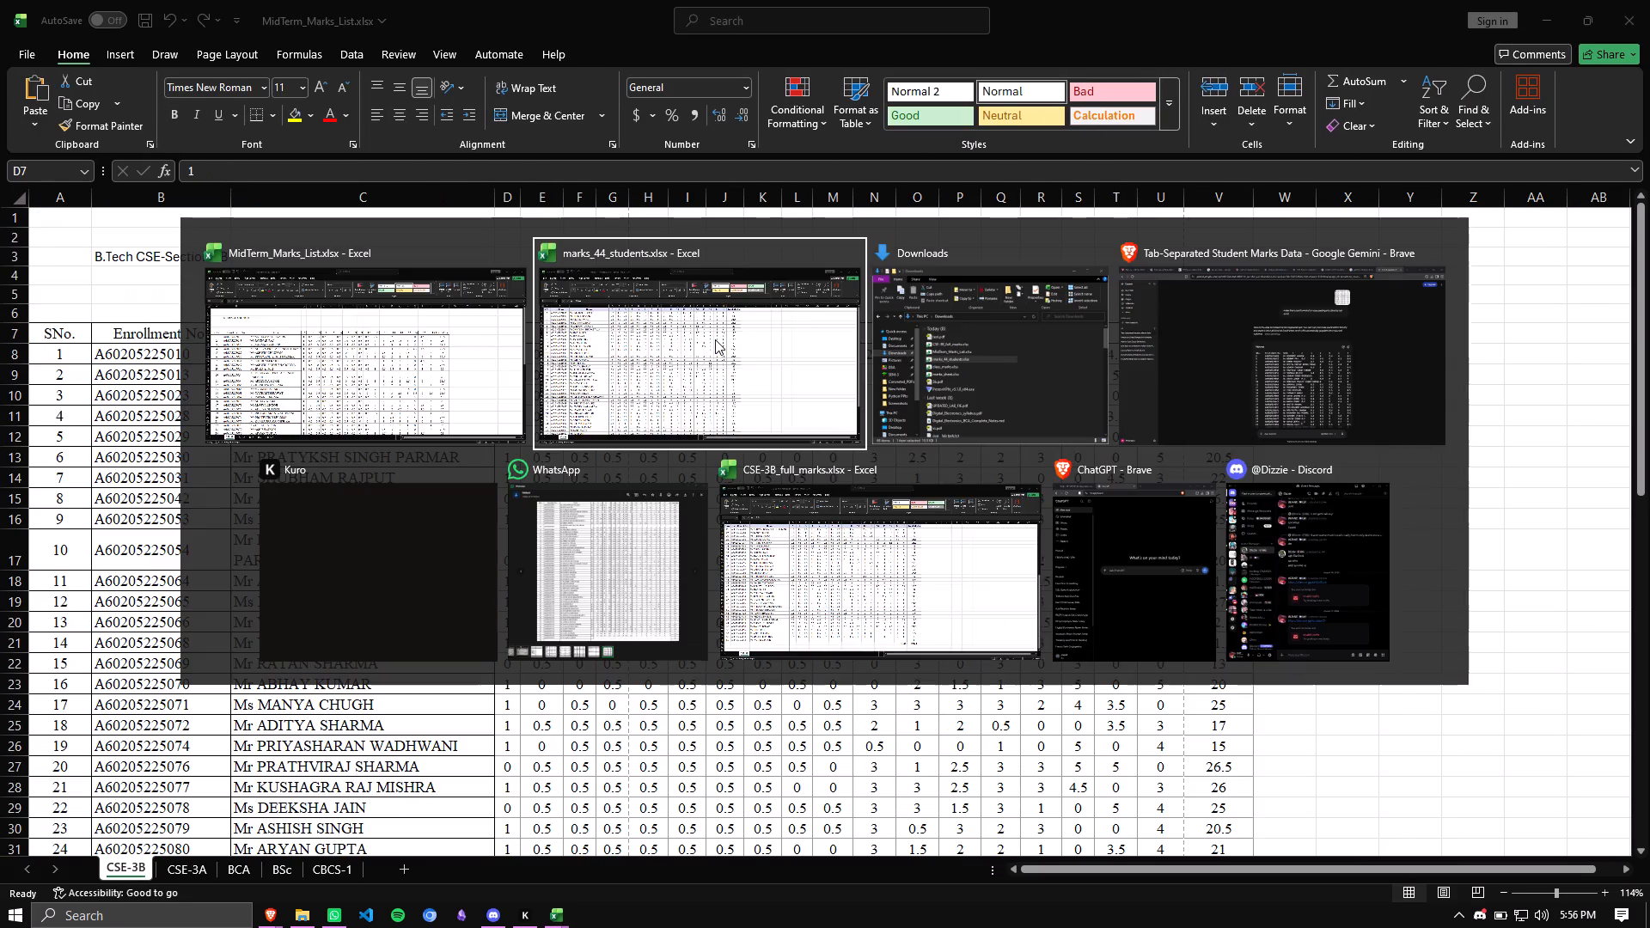
Open CSE-3B_full_marks.xlsx from the Downloads folder and view the marks from the first student row.
key("alt+Tab")
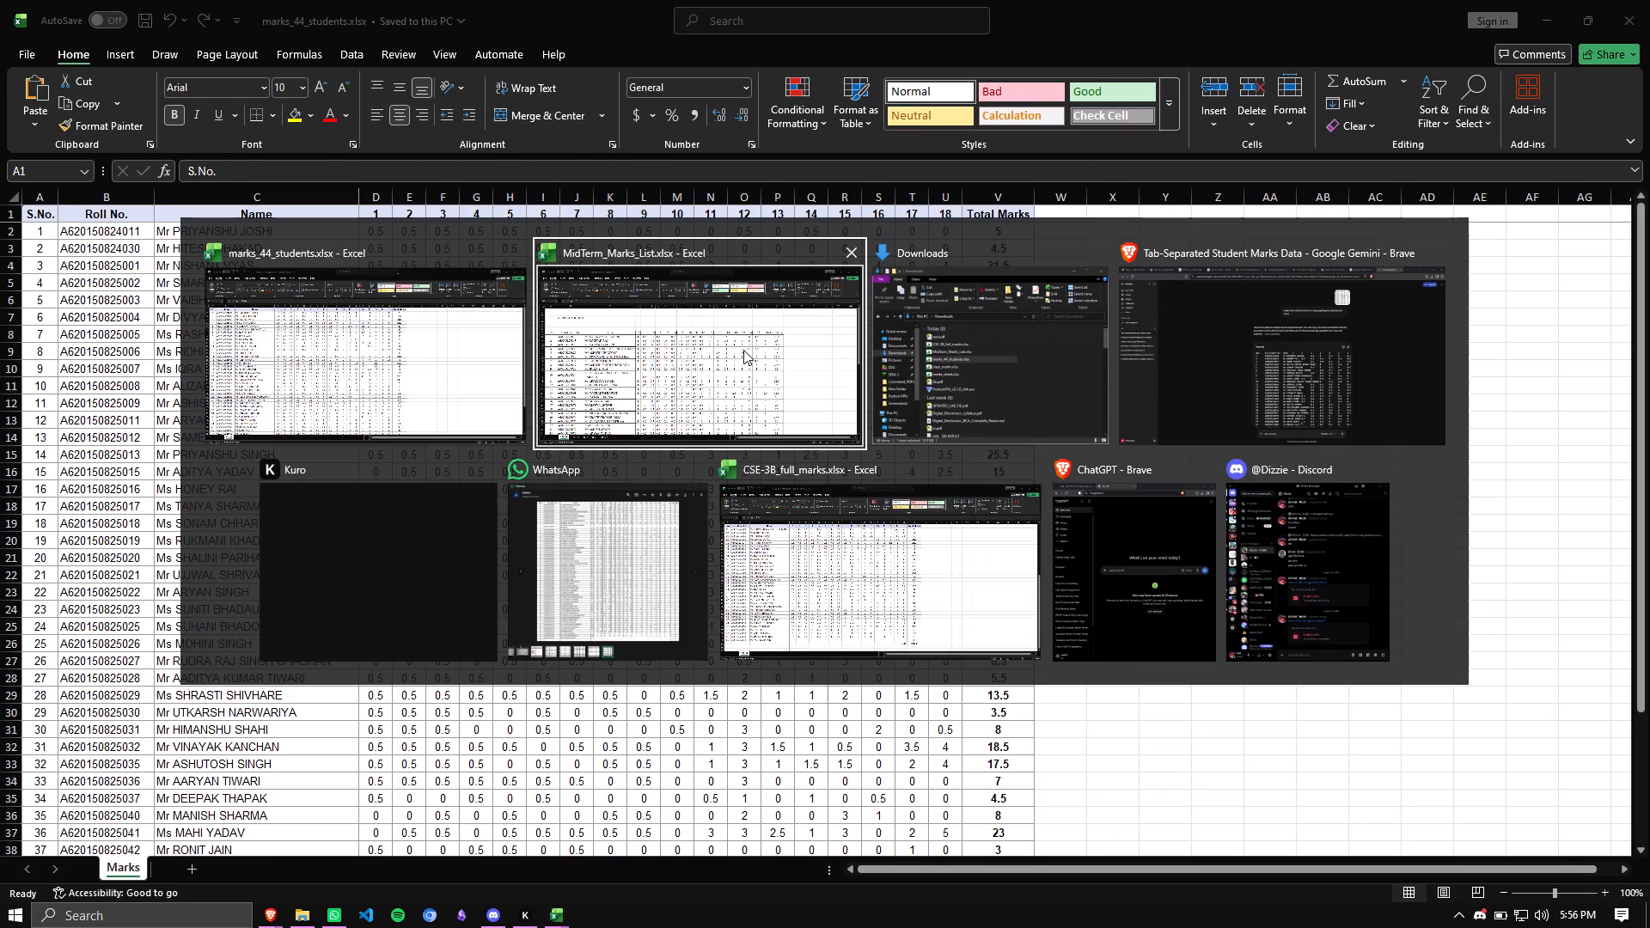
key("alt+Tab")
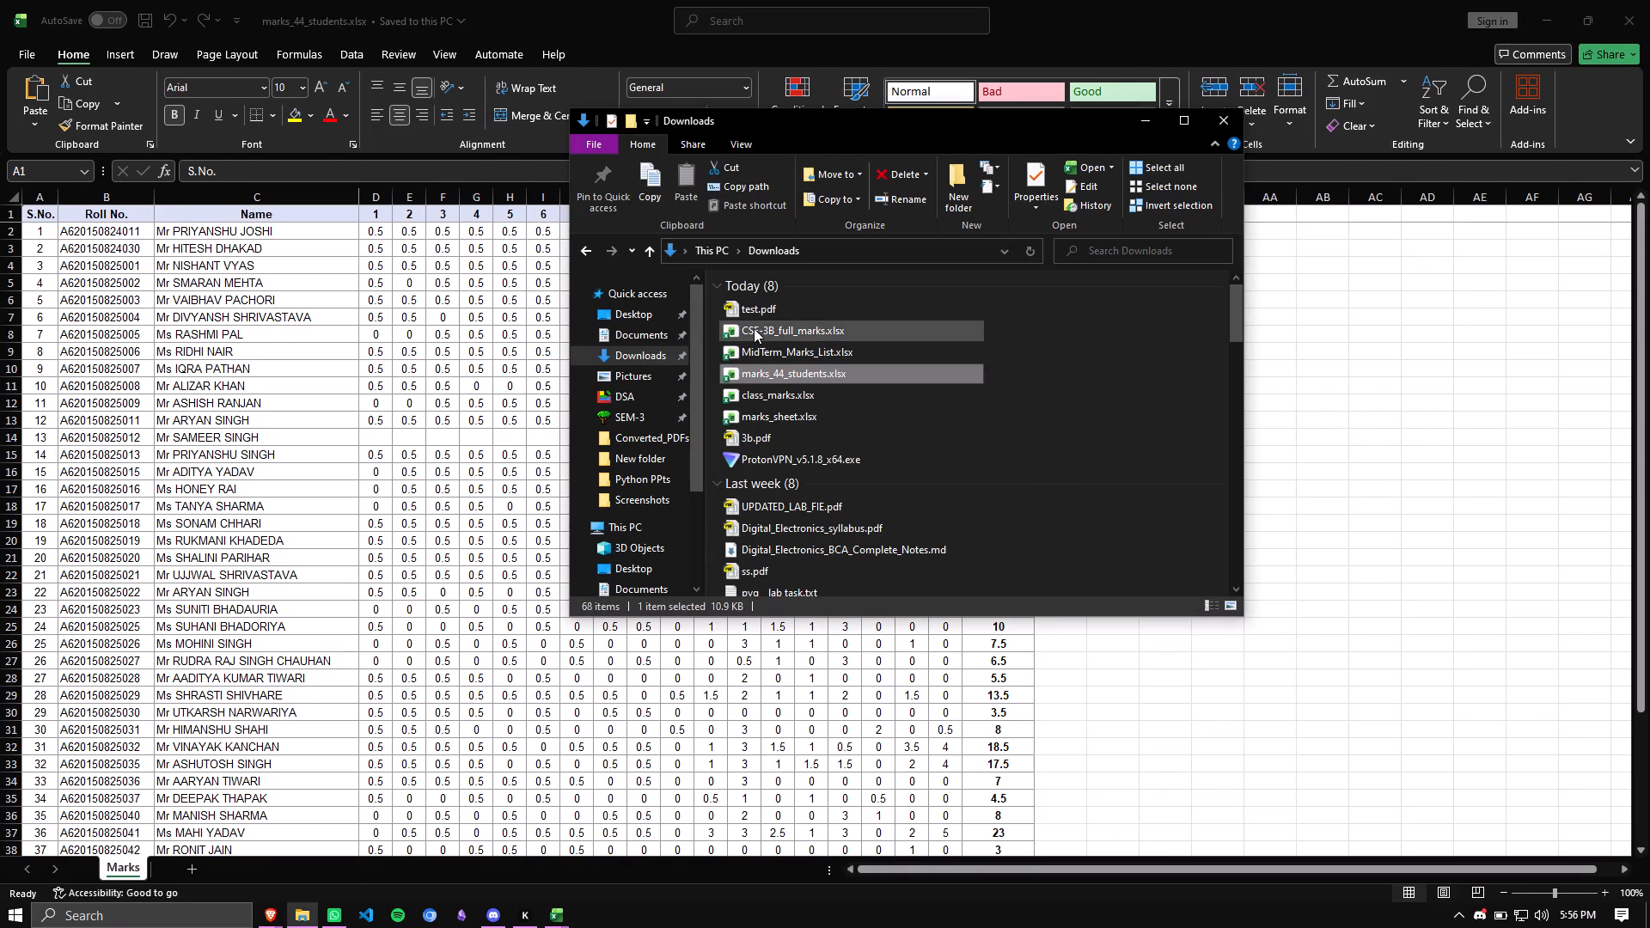
triple_click(754, 328)
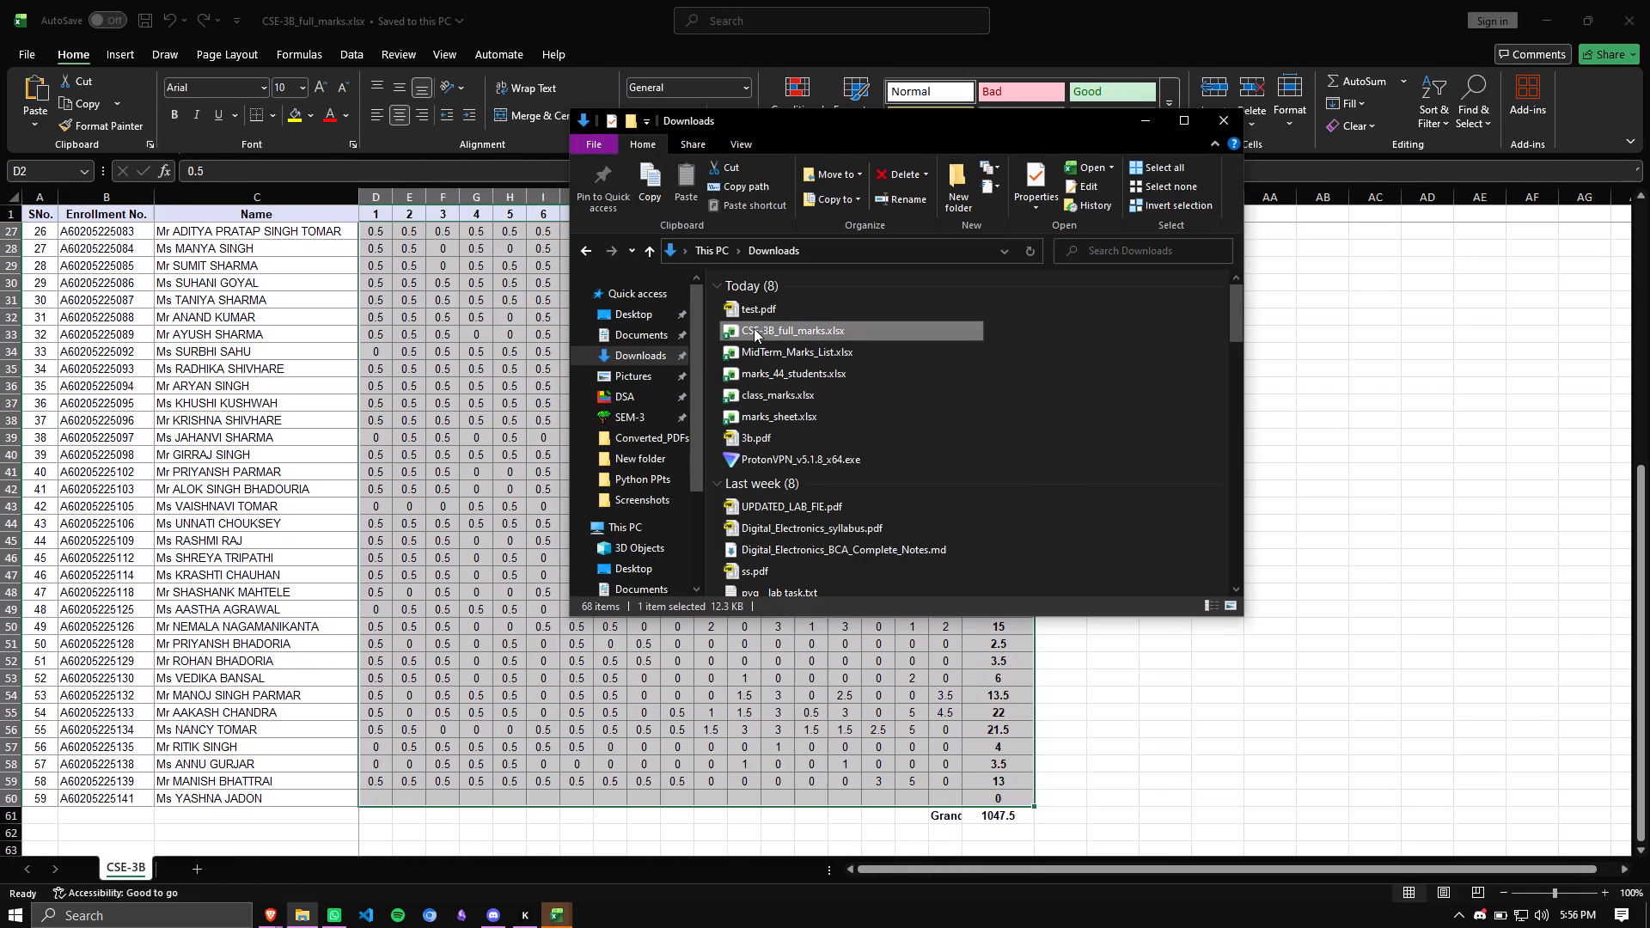
scroll(494, 468, "up", 5)
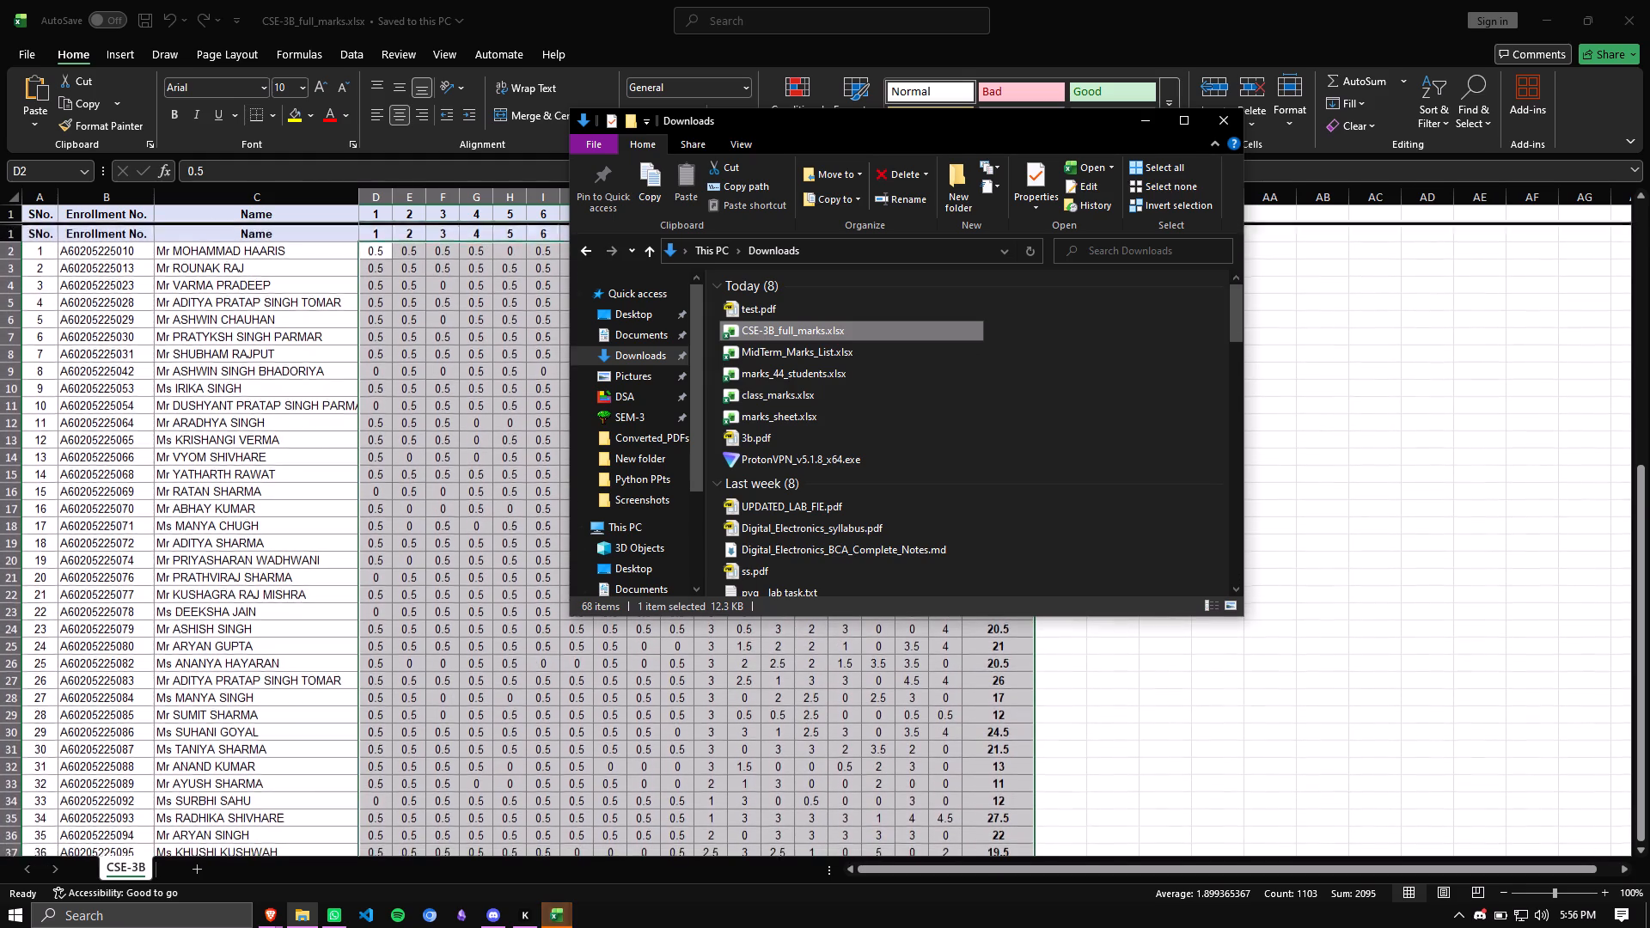
Examine the CSE-3B marks table in CSE-3B_full_marks.xlsx from the first student to the last, including the grand total formula.
left_click(1114, 781)
scroll(1114, 781, "down", 2)
scroll(1017, 760, "down", 1)
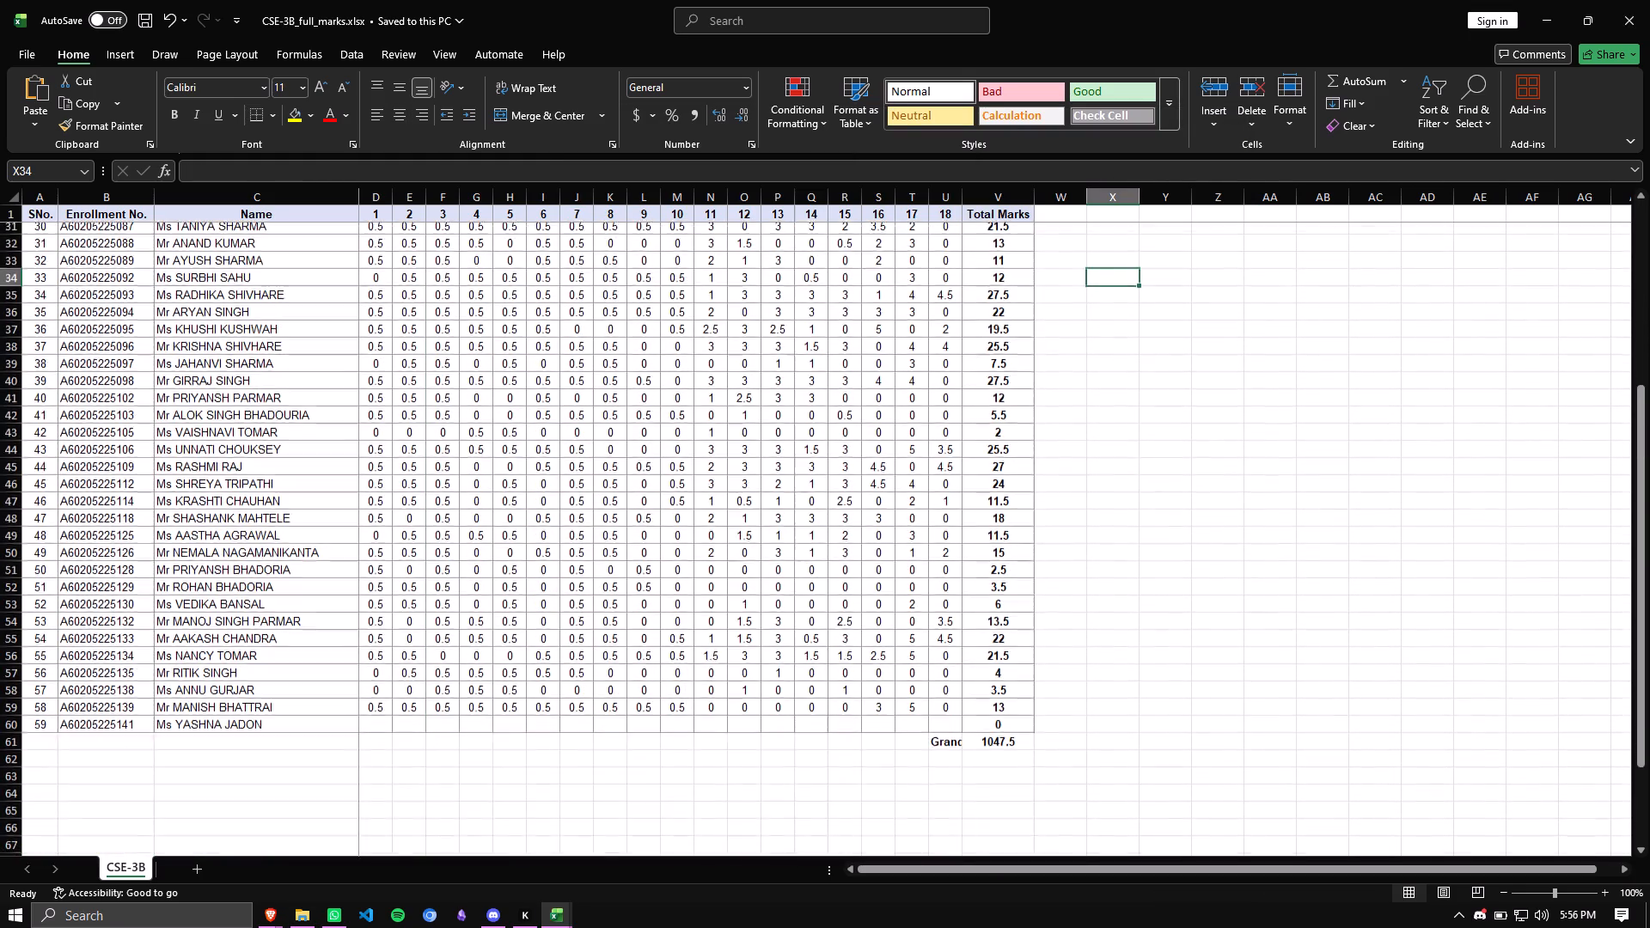
scroll(1017, 760, "down", 1)
left_click(1016, 723)
left_click_drag(1015, 723, 940, 622)
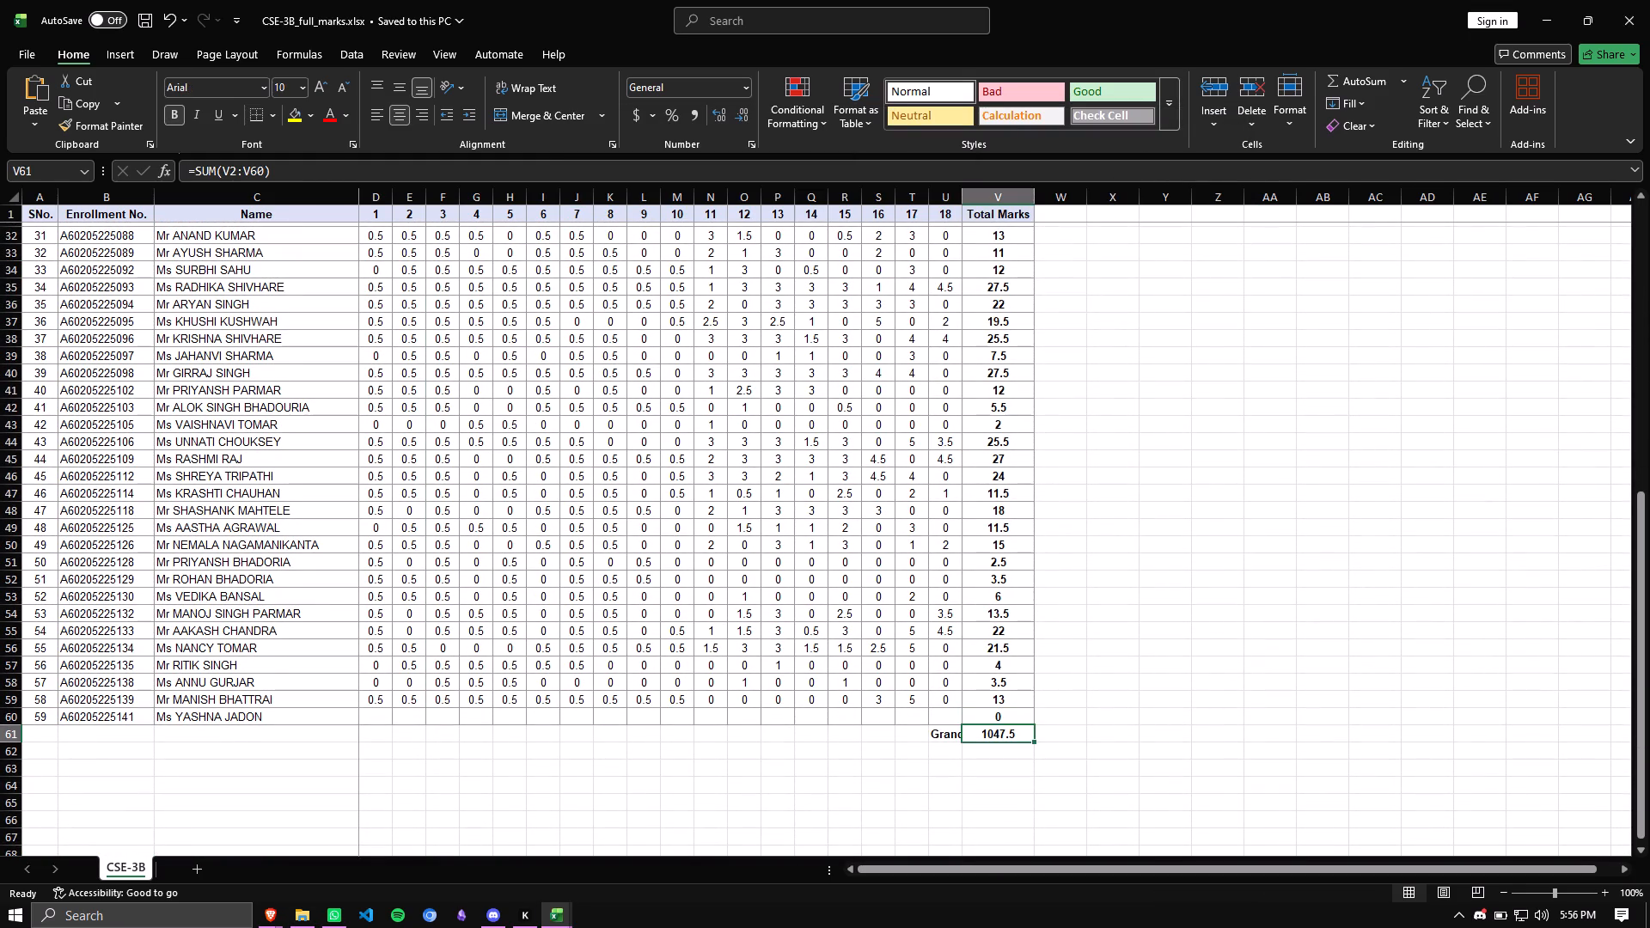
left_click(978, 778)
scroll(978, 777, "up", 7)
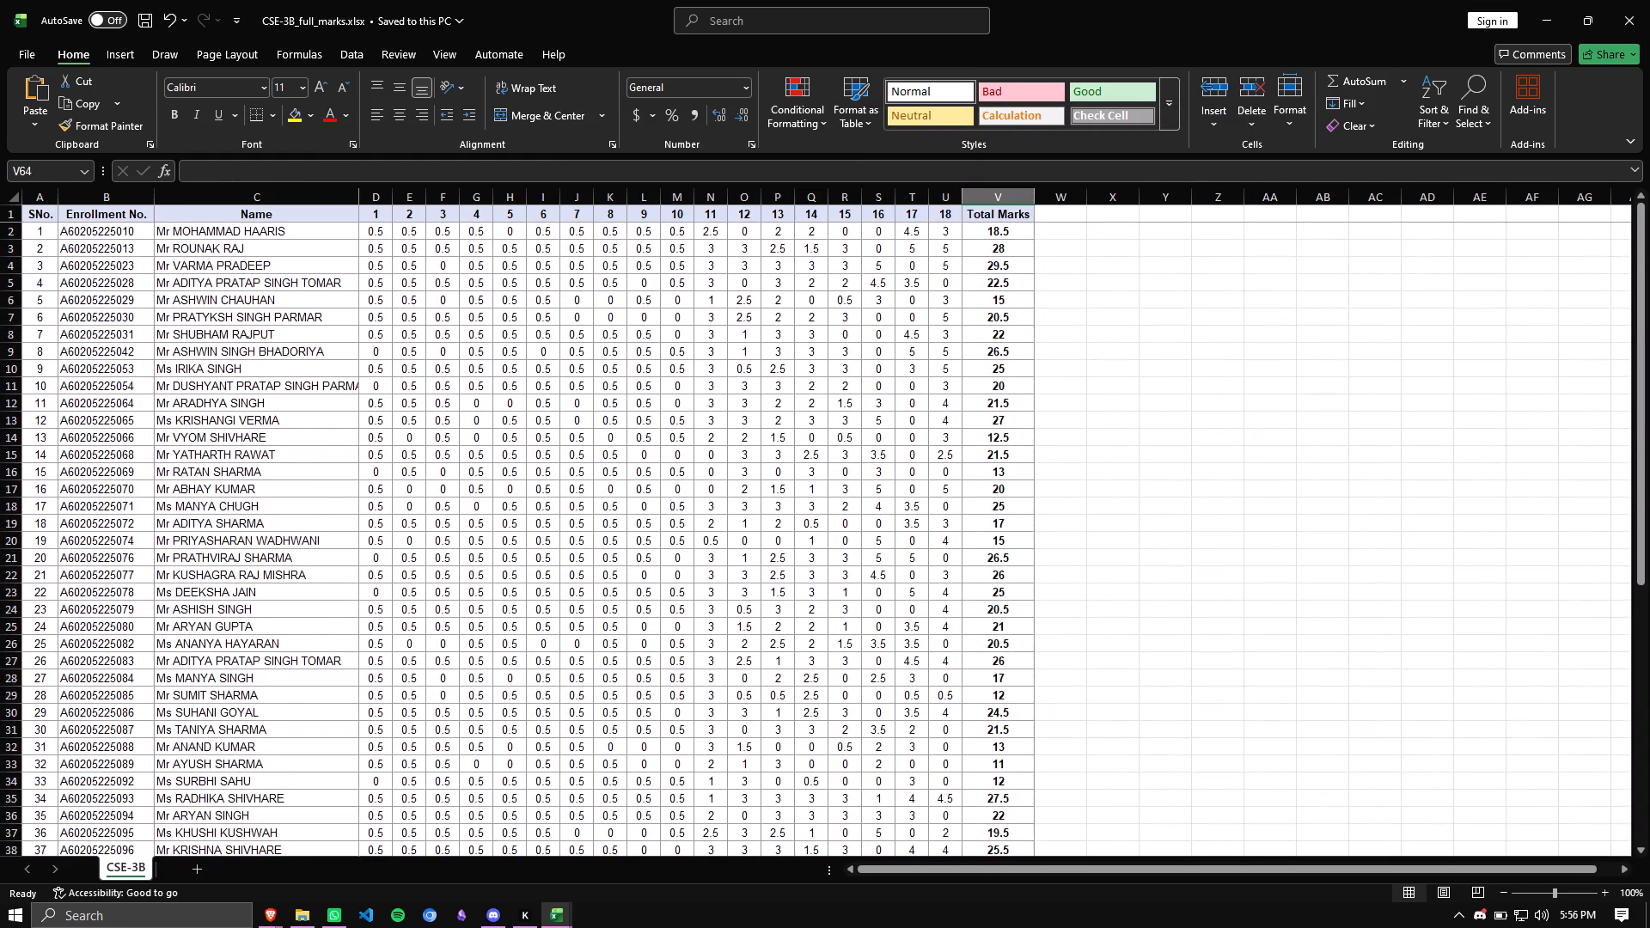
scroll(275, 456, "up", 2)
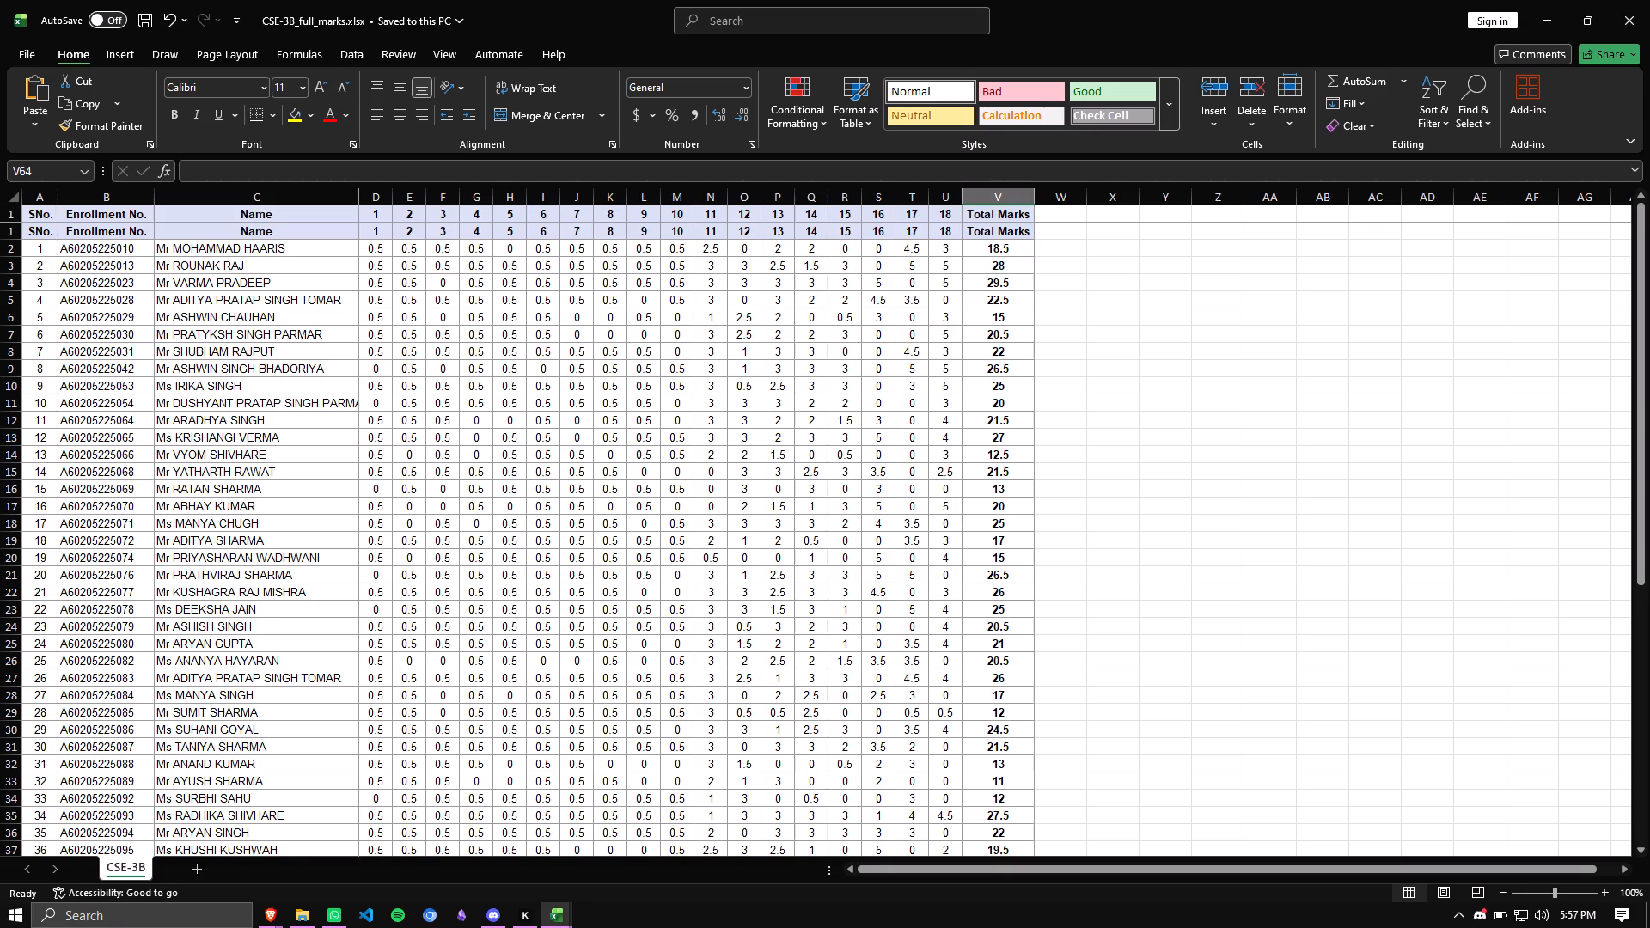
scroll(819, 447, "down", 2)
scroll(981, 596, "down", 2)
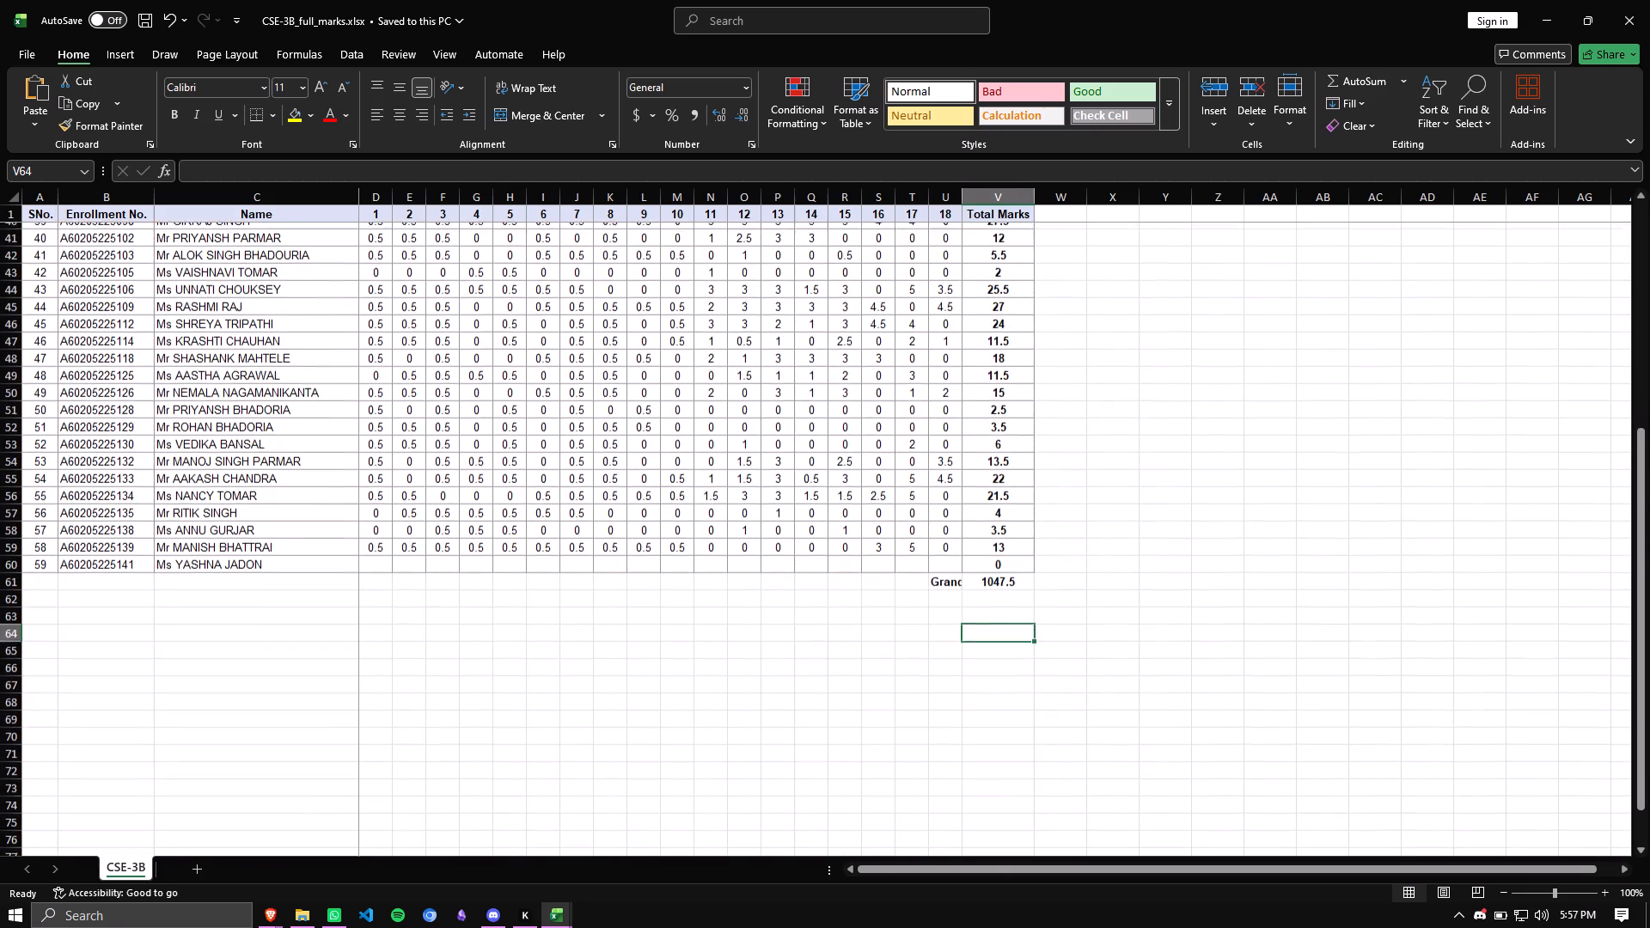
left_click(1042, 627)
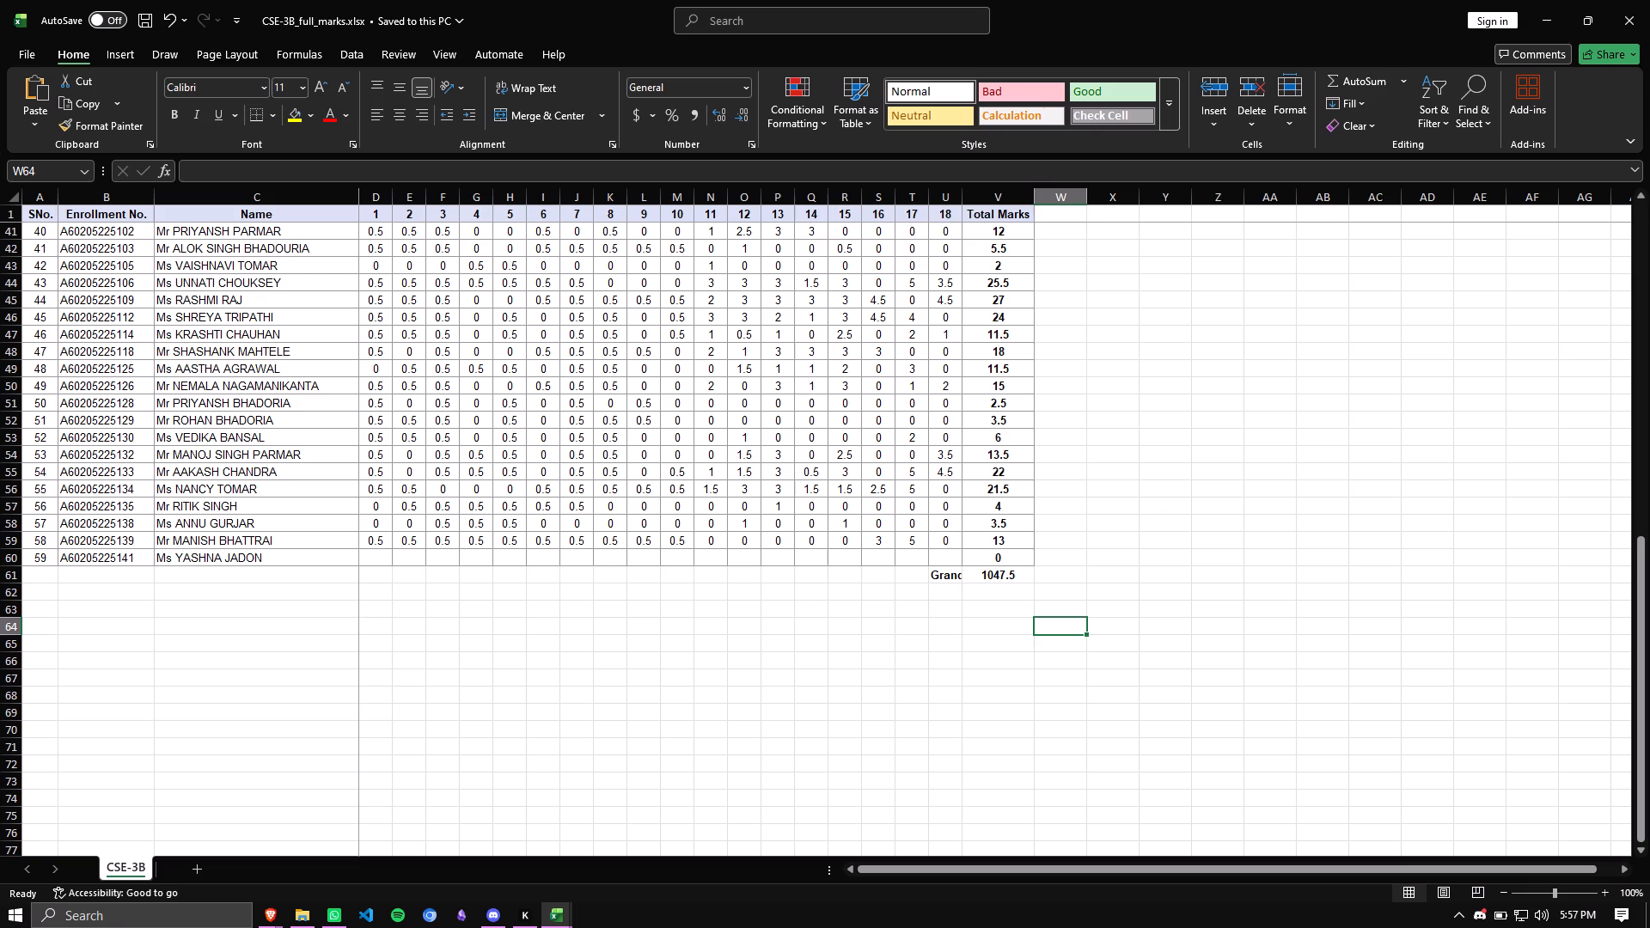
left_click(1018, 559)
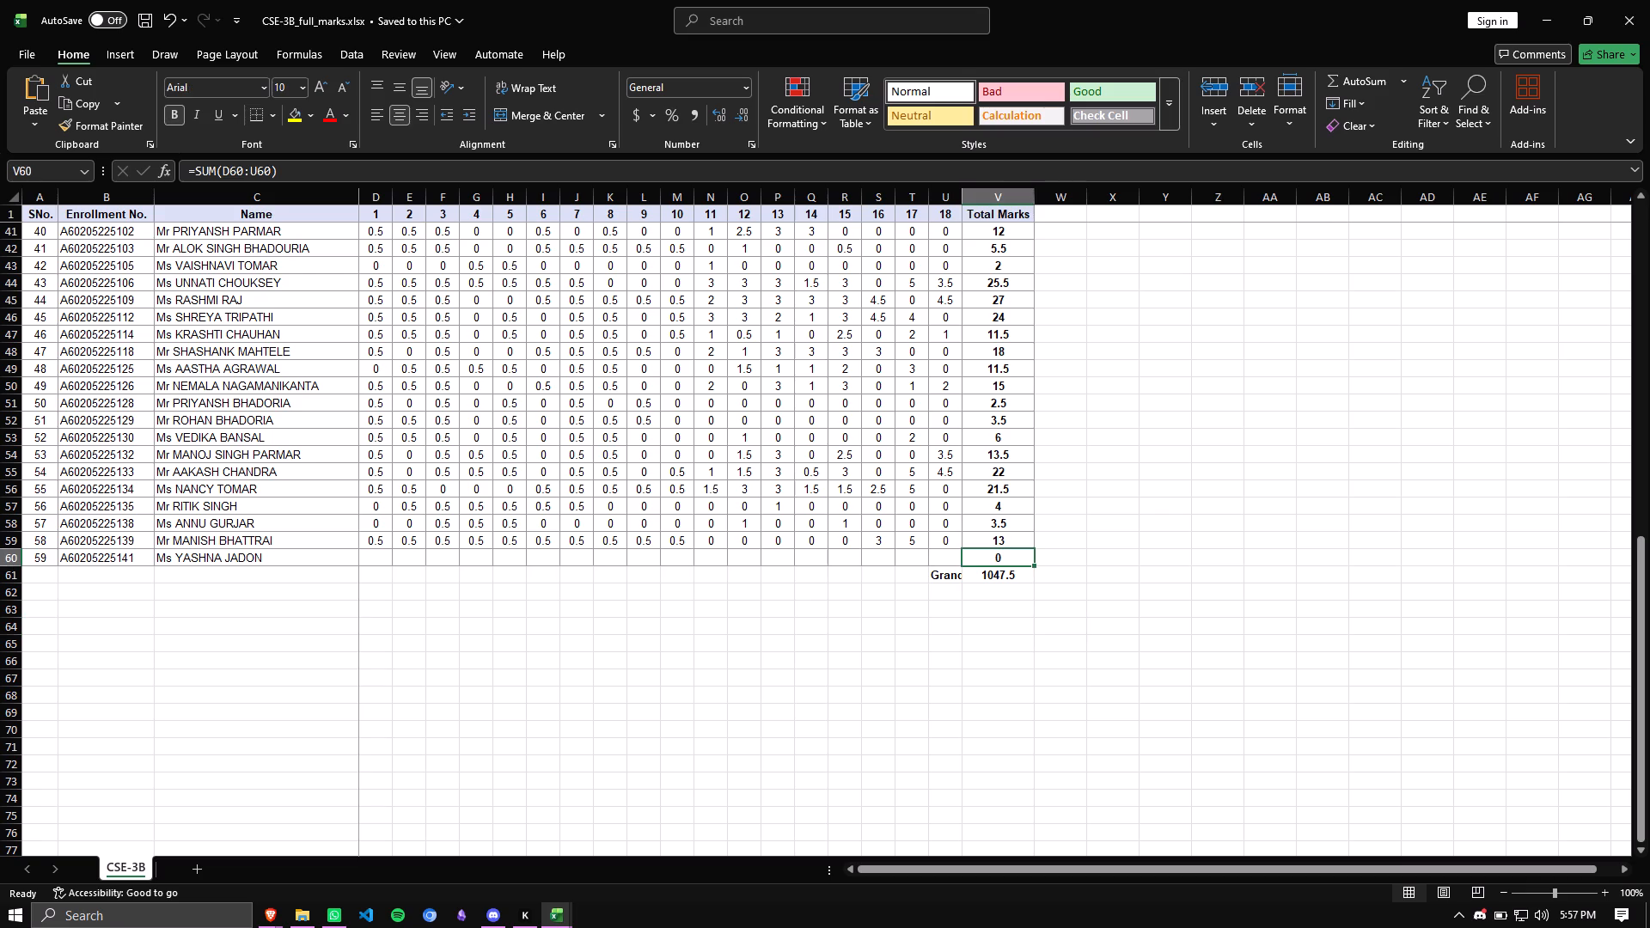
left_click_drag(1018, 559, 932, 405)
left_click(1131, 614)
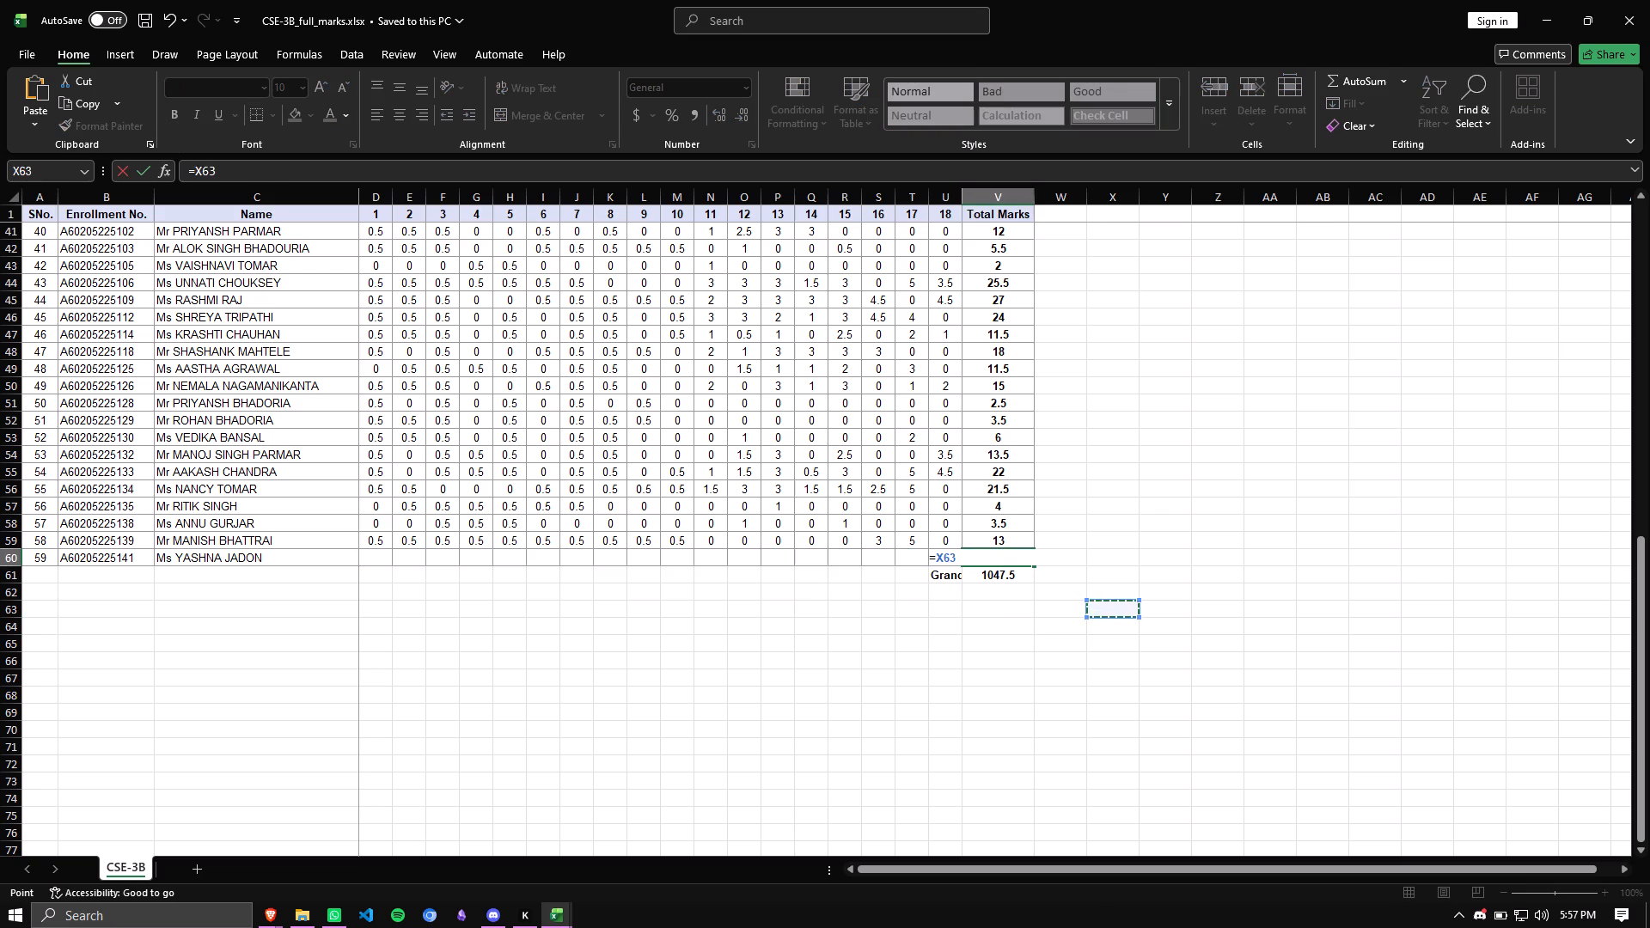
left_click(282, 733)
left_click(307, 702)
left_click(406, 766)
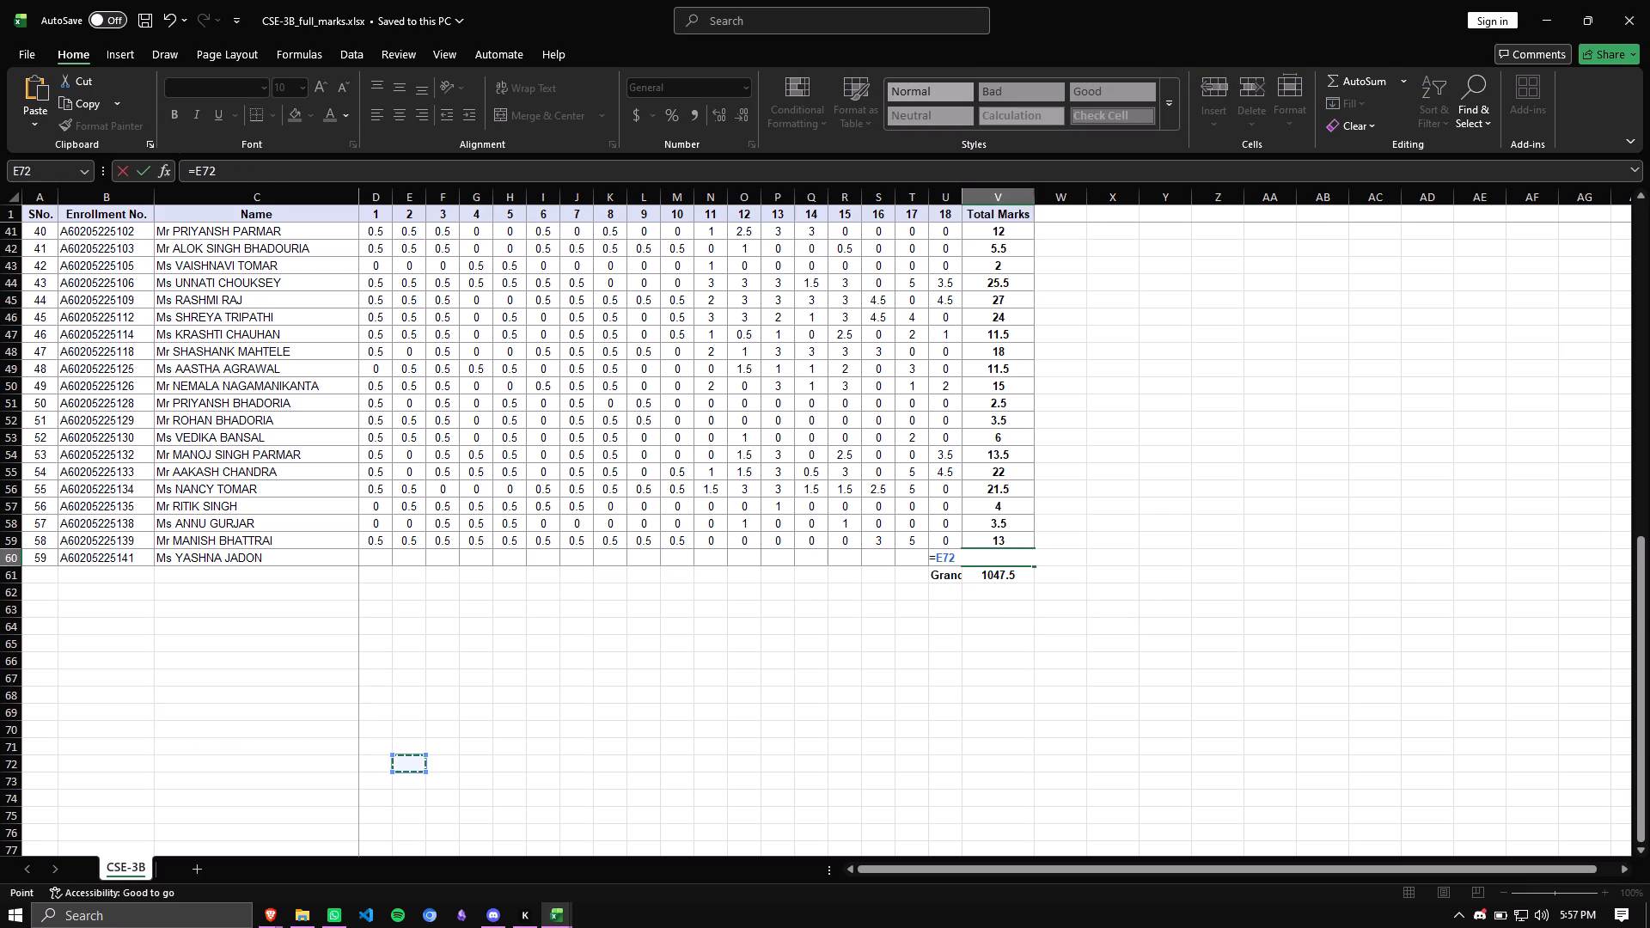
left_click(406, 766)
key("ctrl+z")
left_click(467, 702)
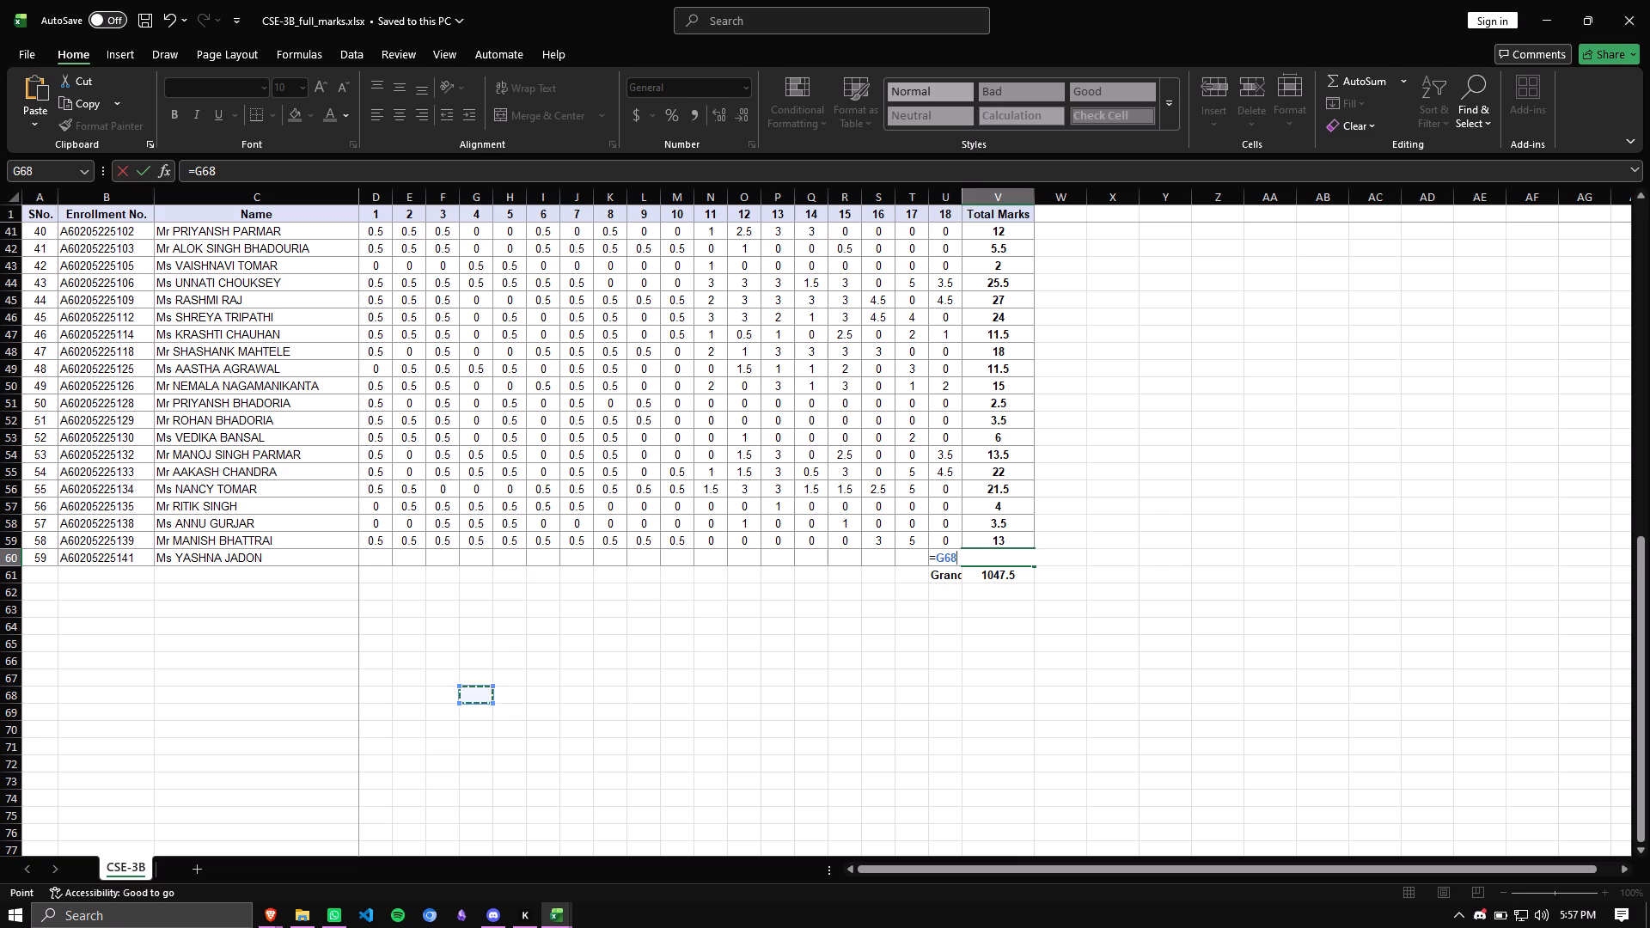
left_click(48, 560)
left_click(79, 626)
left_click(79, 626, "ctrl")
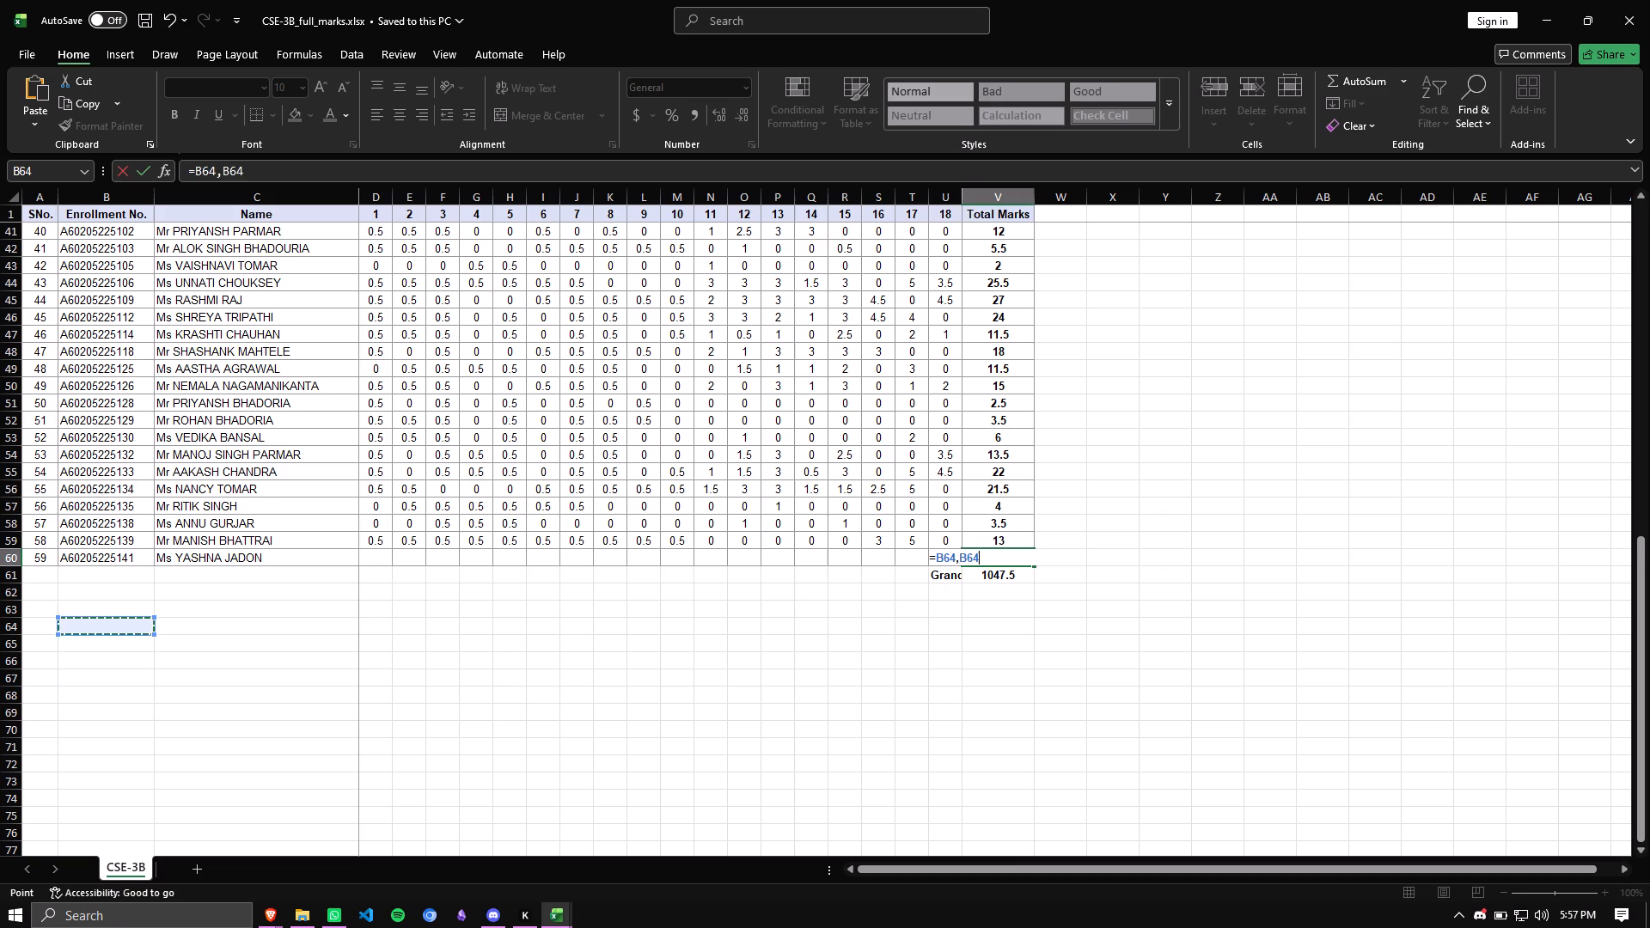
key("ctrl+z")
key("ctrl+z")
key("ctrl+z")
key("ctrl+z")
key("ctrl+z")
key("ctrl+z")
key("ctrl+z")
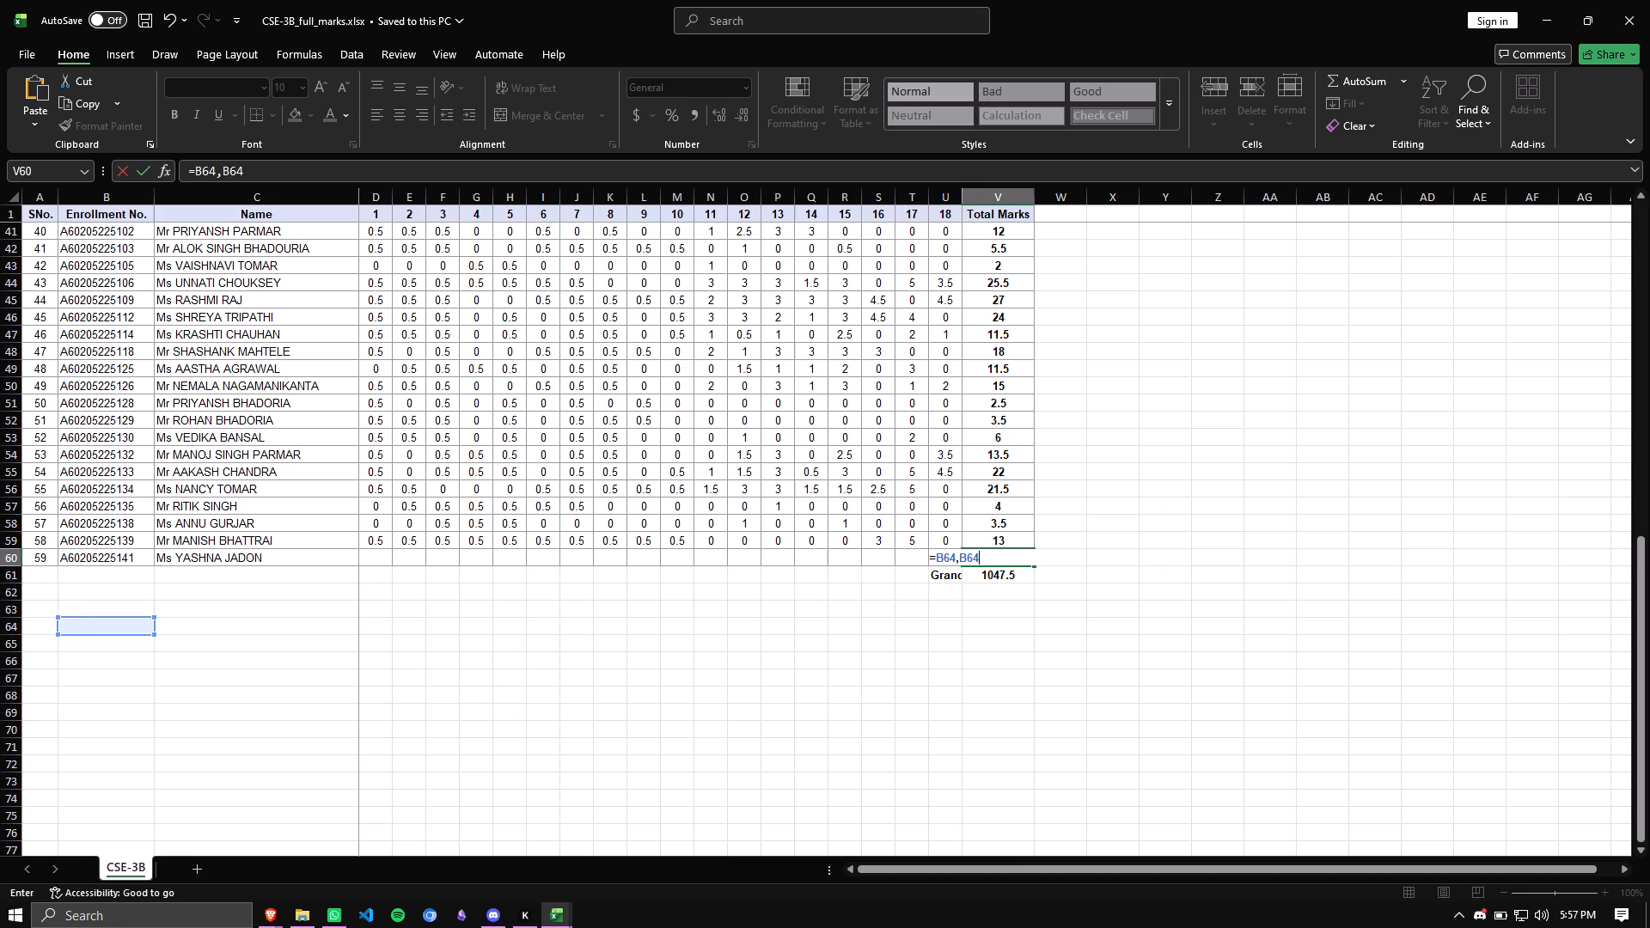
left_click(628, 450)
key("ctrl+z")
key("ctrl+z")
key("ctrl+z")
Close all open workbooks, discarding the changes in MidTerm_Marks_List.xlsx and CSE-3B_full_marks.xlsx.
scroll(1101, 481, "down", 5)
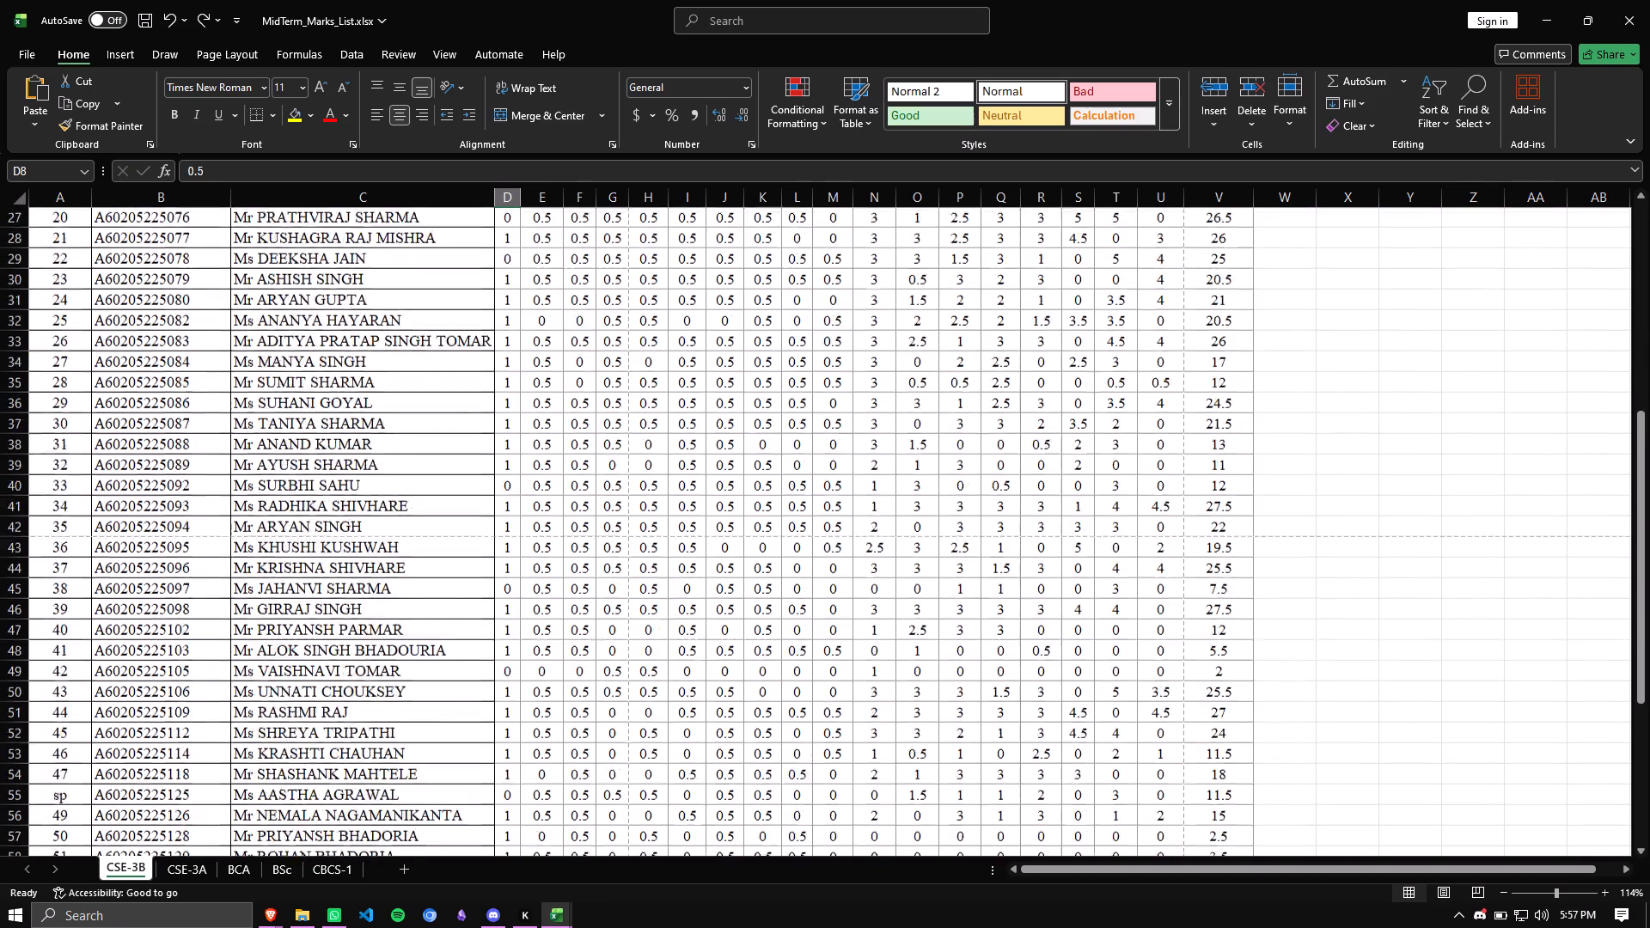
scroll(1101, 481, "down", 3)
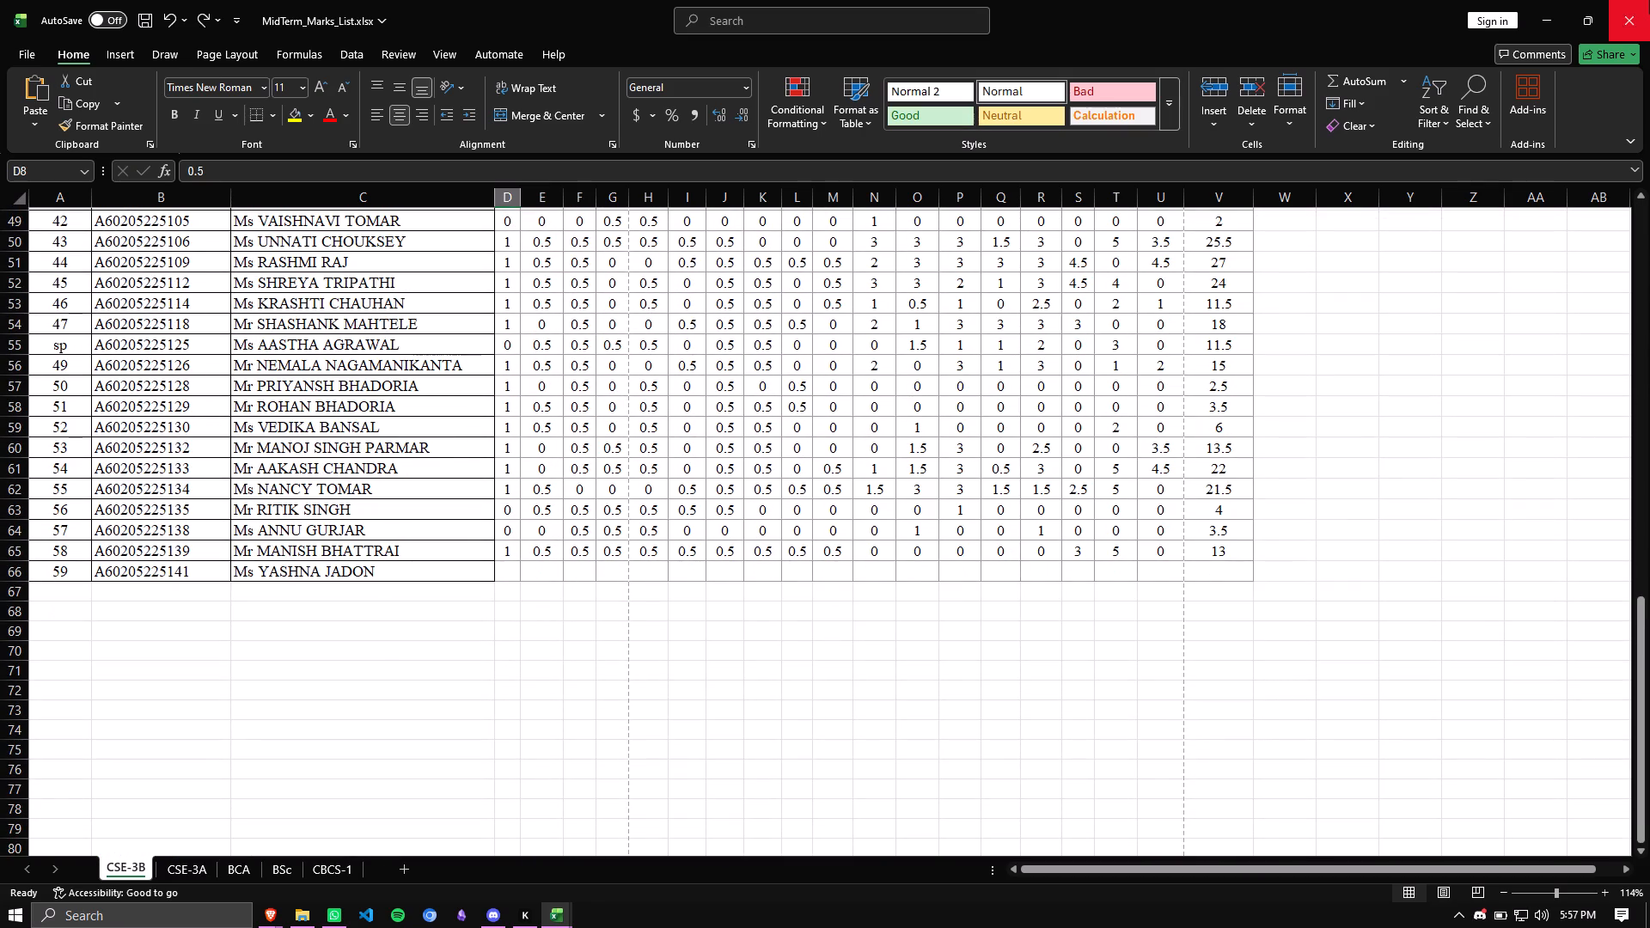
left_click(1649, 0)
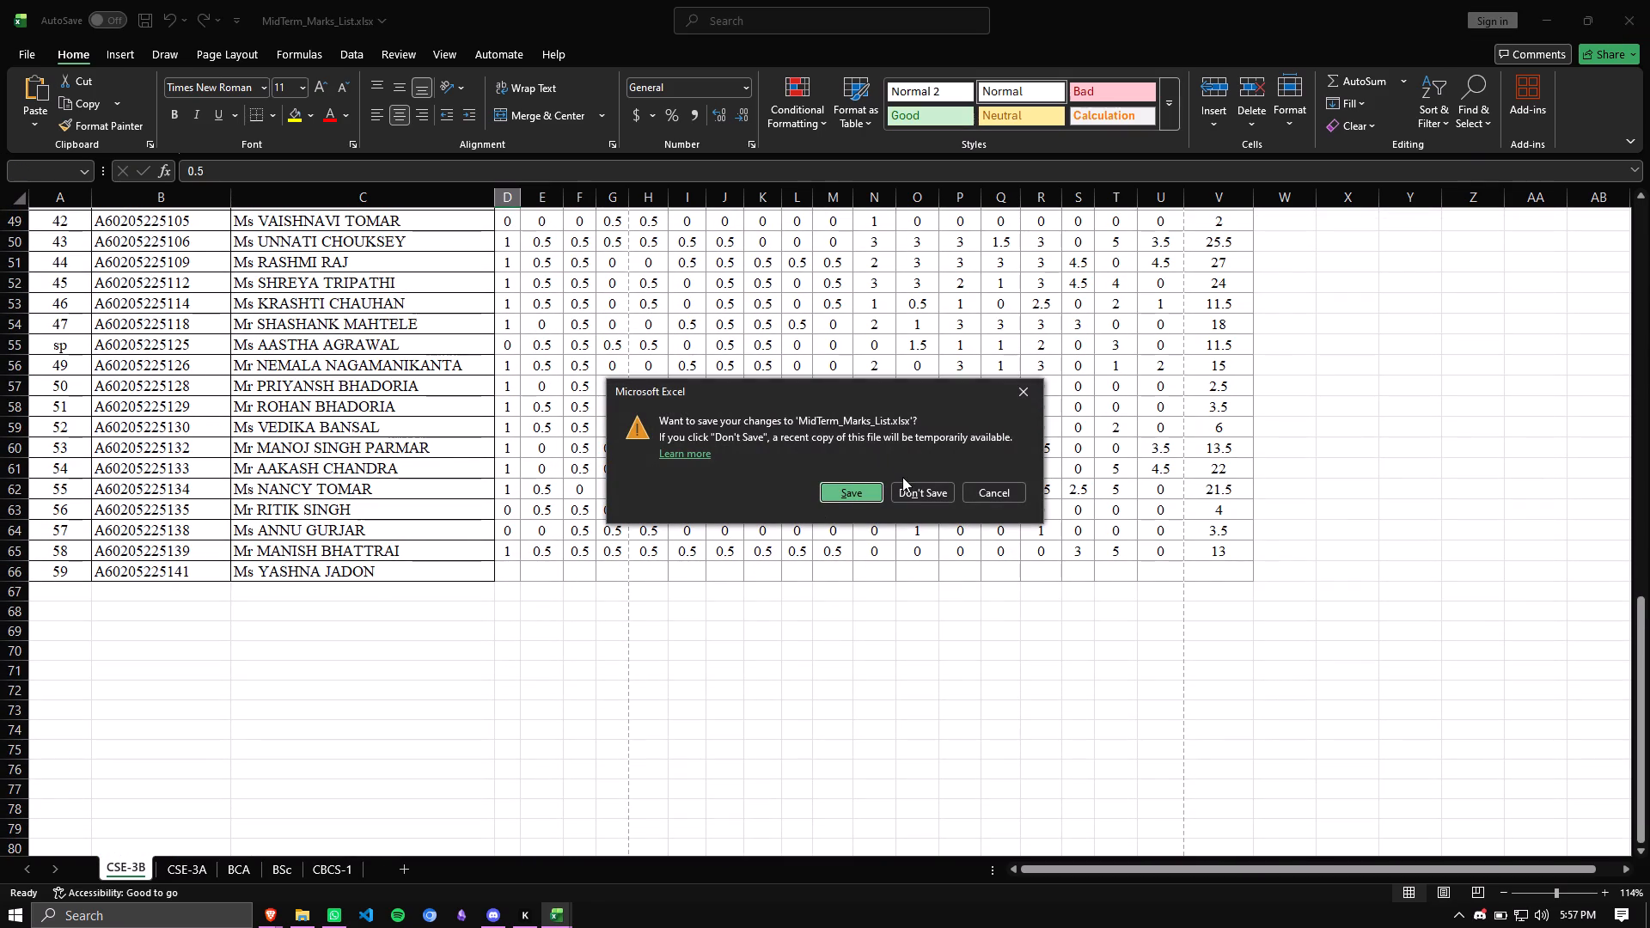
left_click(903, 482)
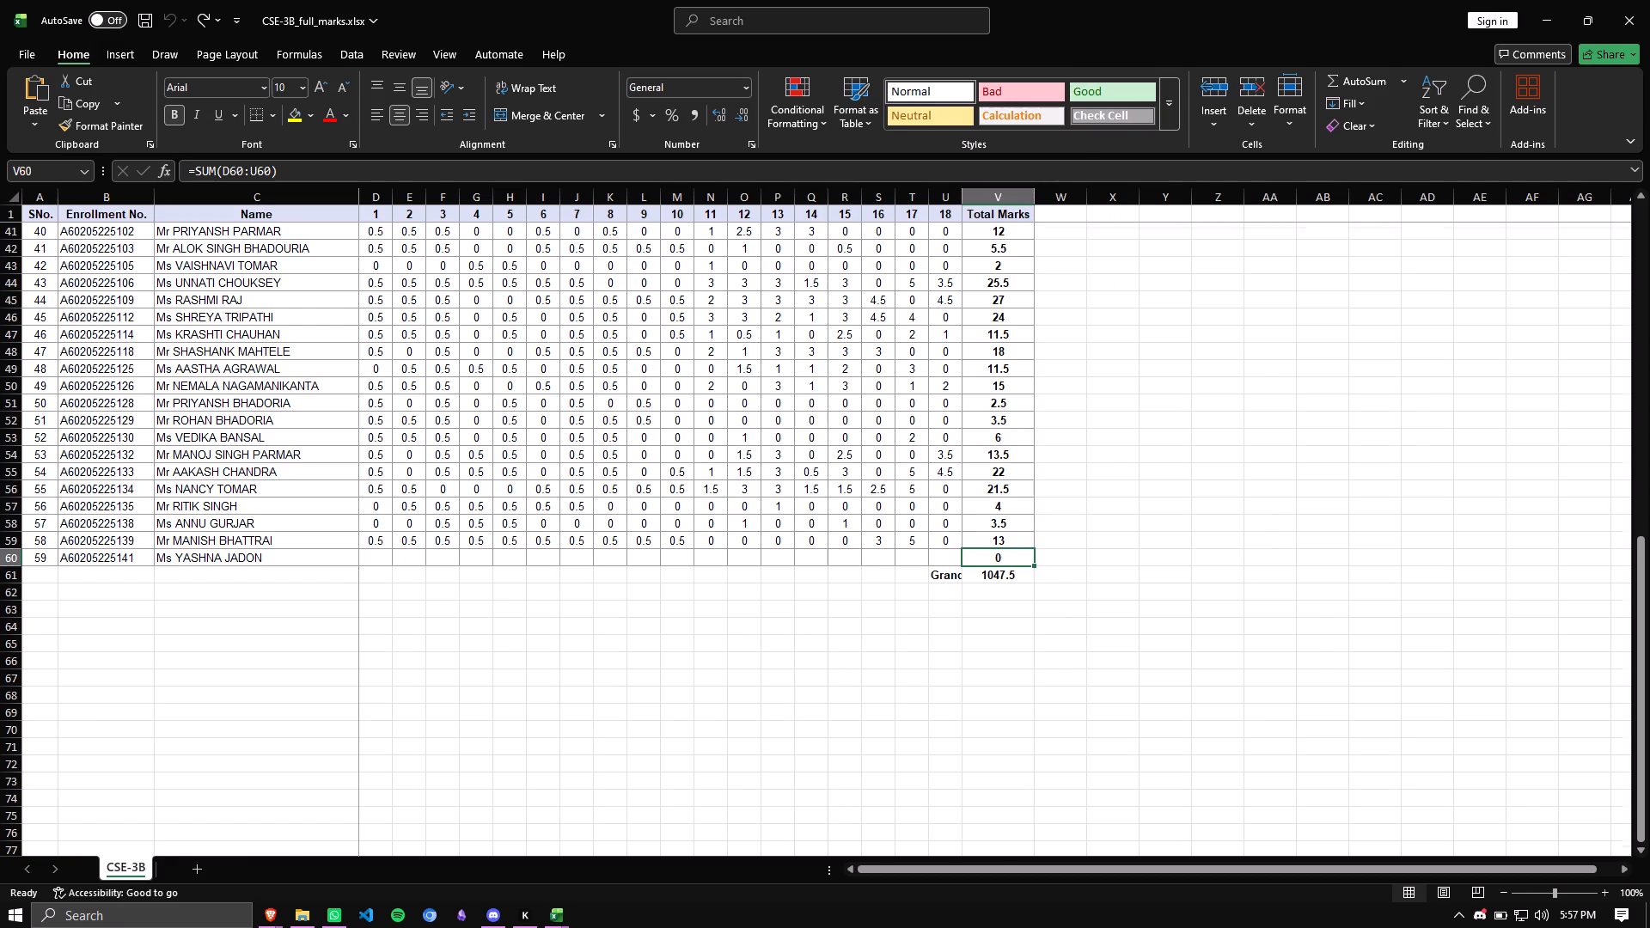
scroll(903, 482, "up", 4)
left_click(1649, 0)
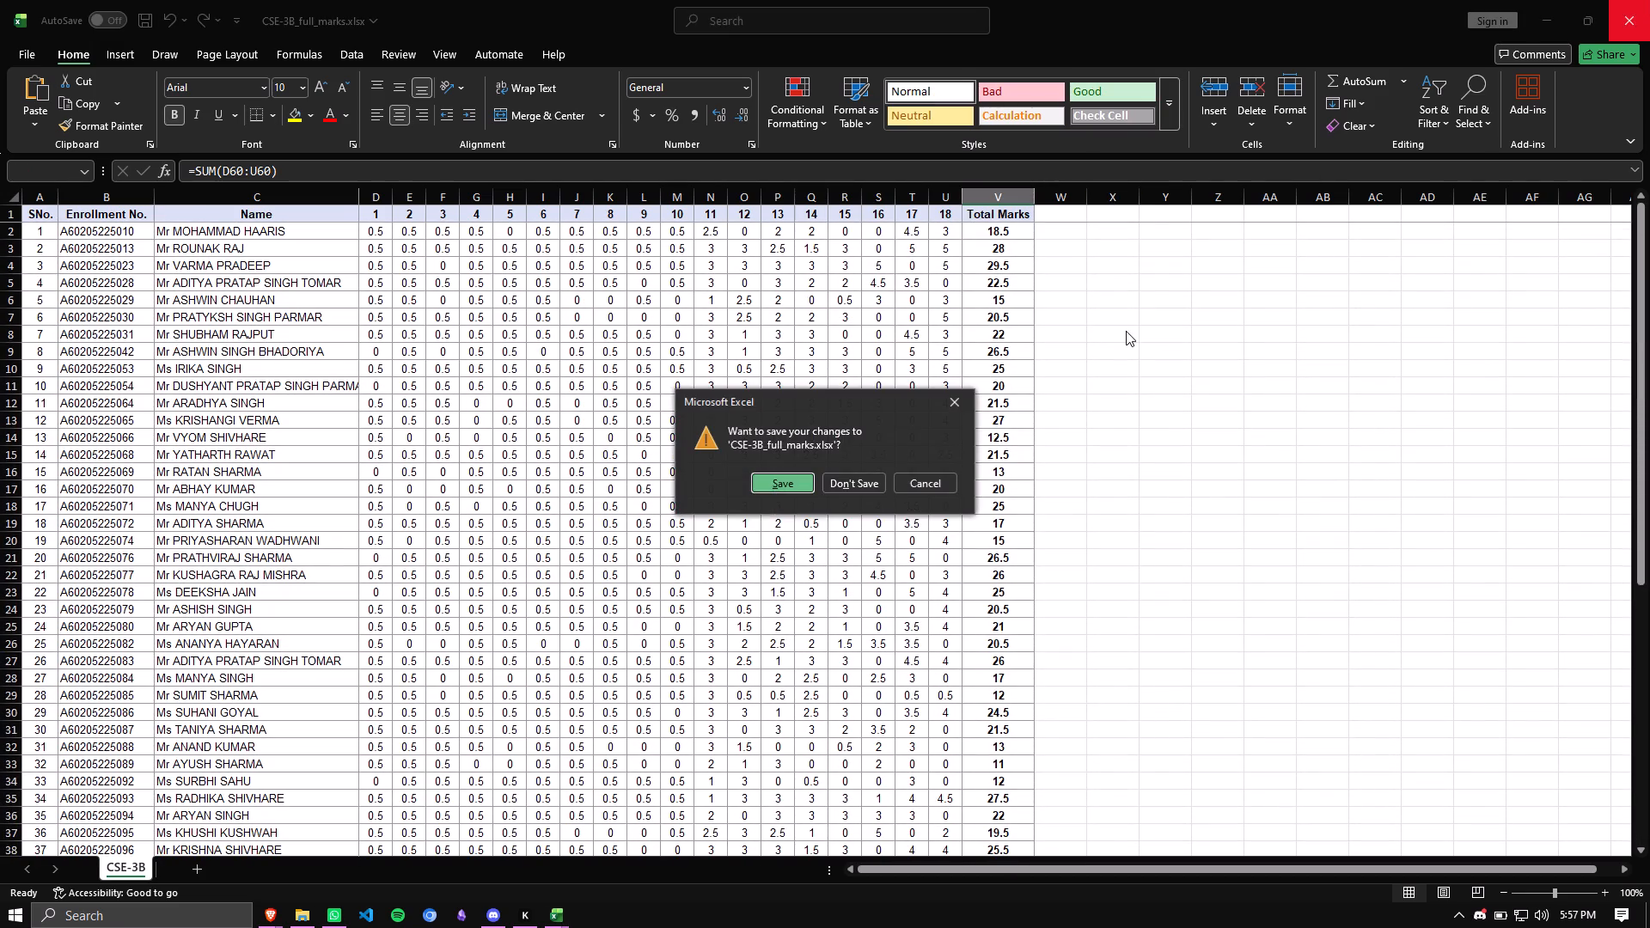
left_click(845, 491)
left_click(1649, 0)
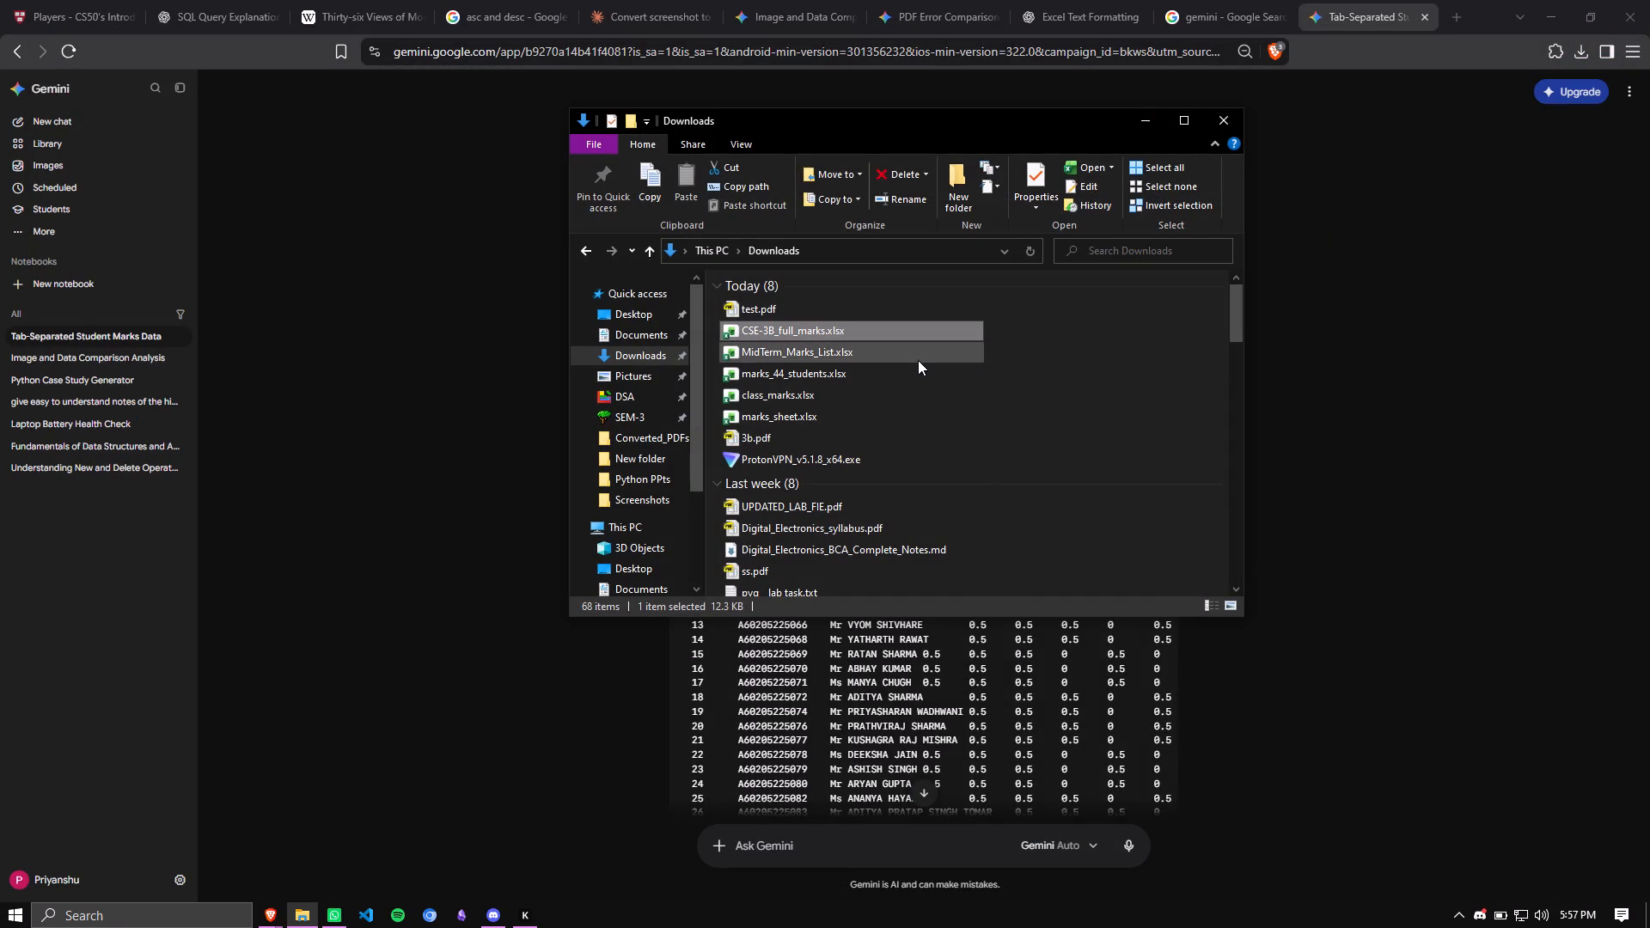
Open marks_sheet.xlsx from the Downloads folder and copy its whole marks table, A1:V57, including the header row.
left_click(882, 398)
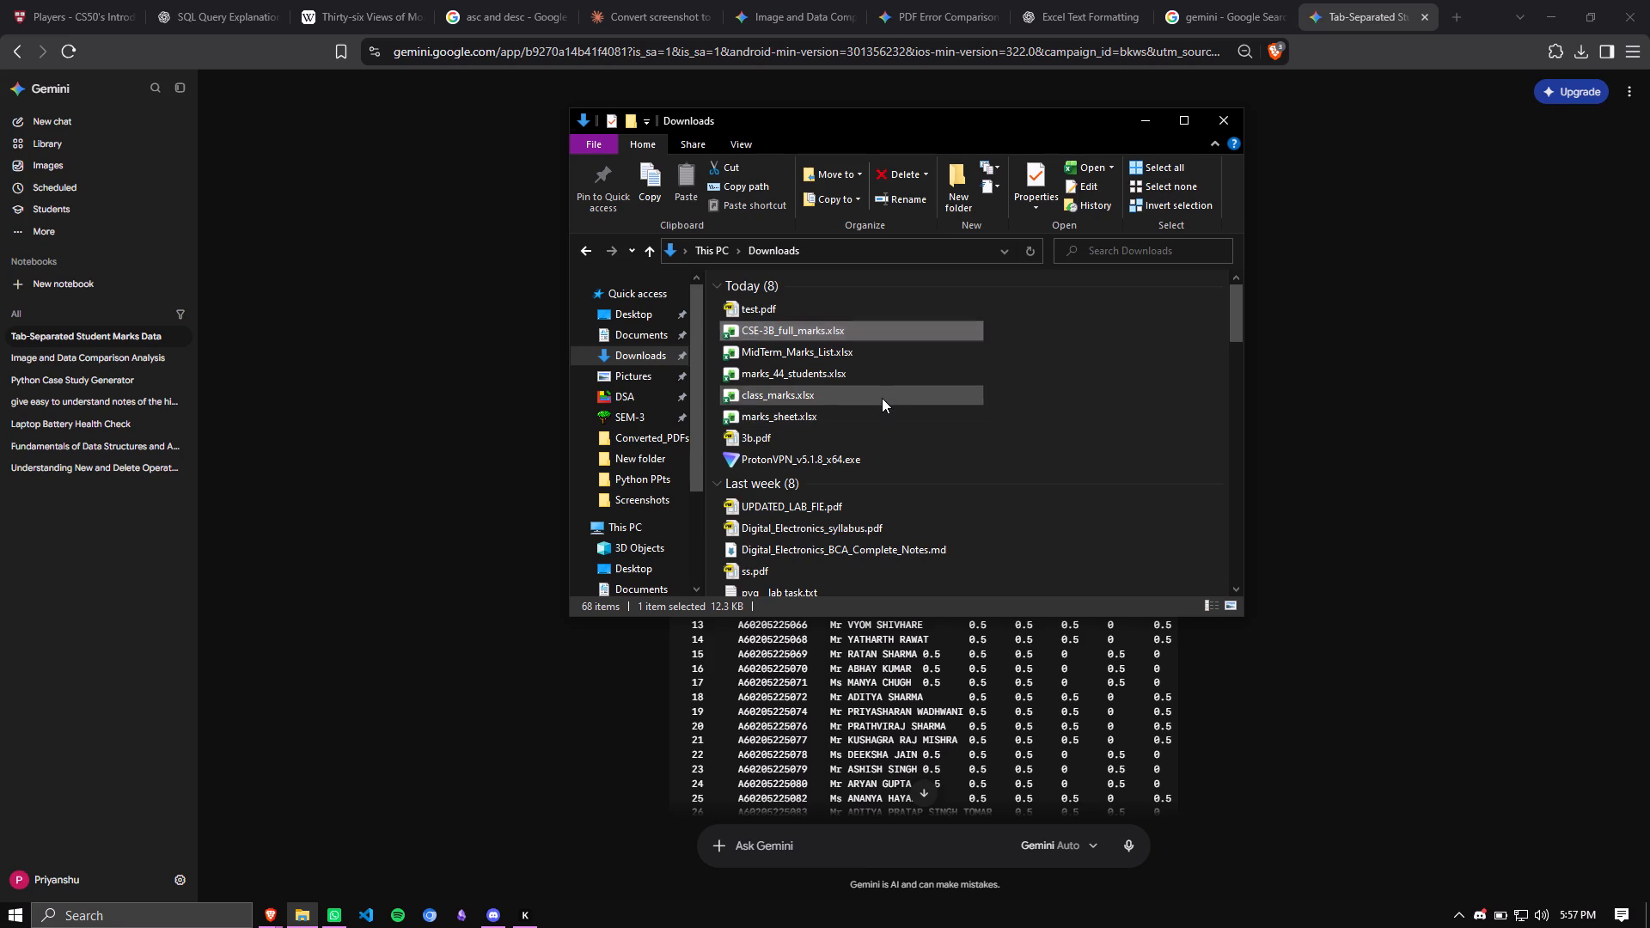
left_click(857, 350)
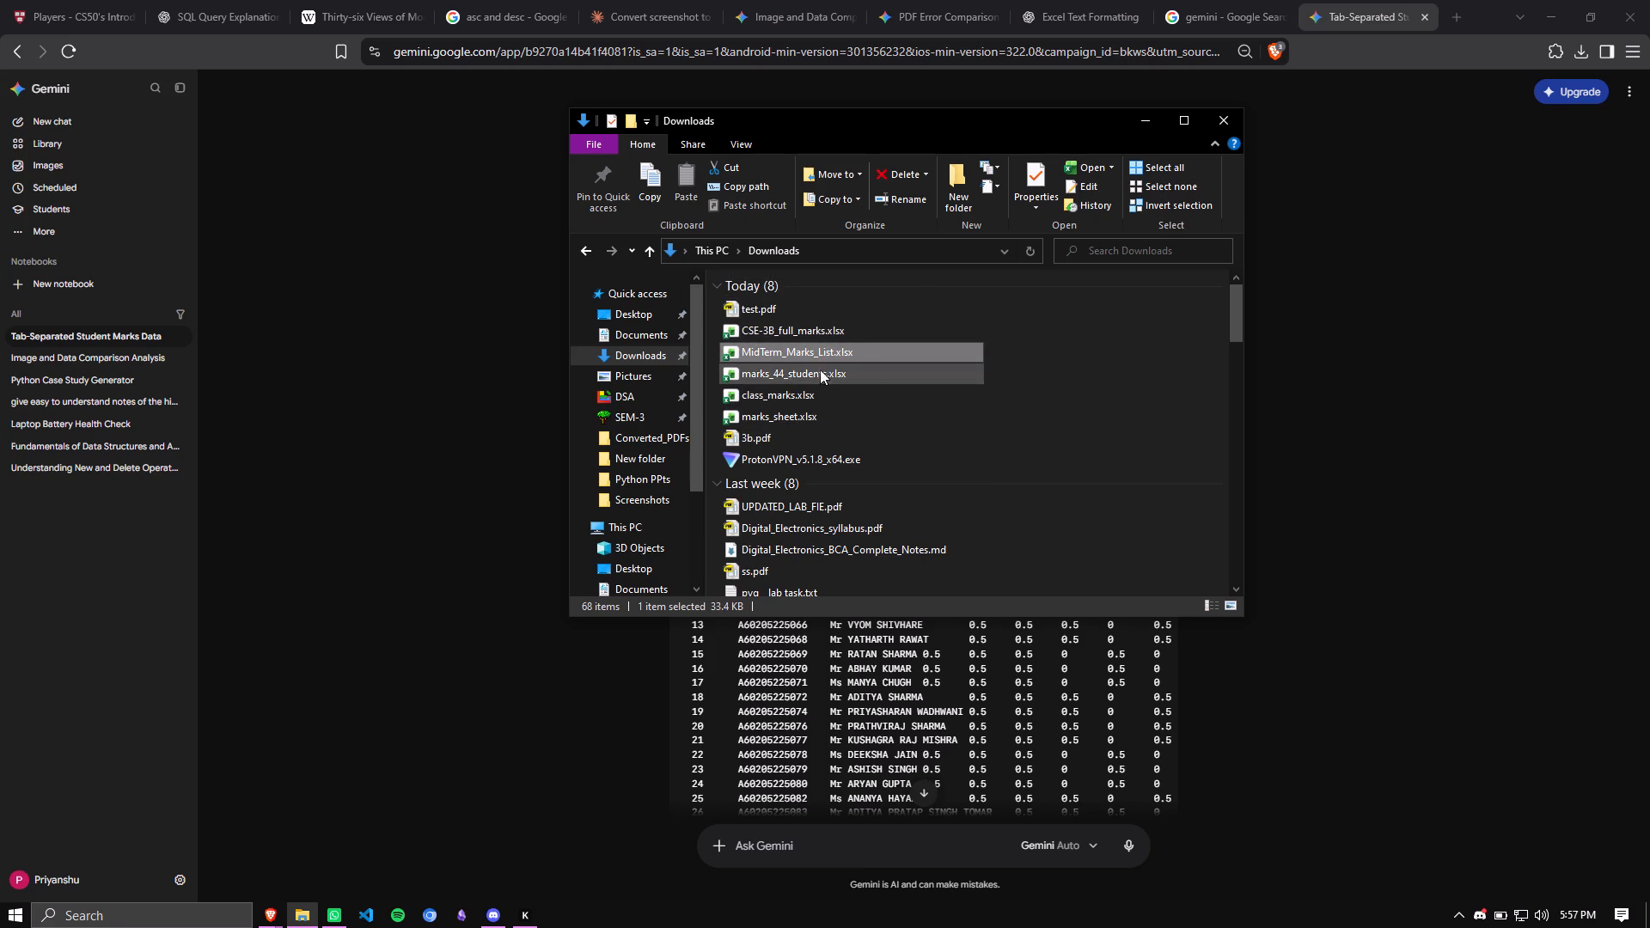
double_click(804, 411)
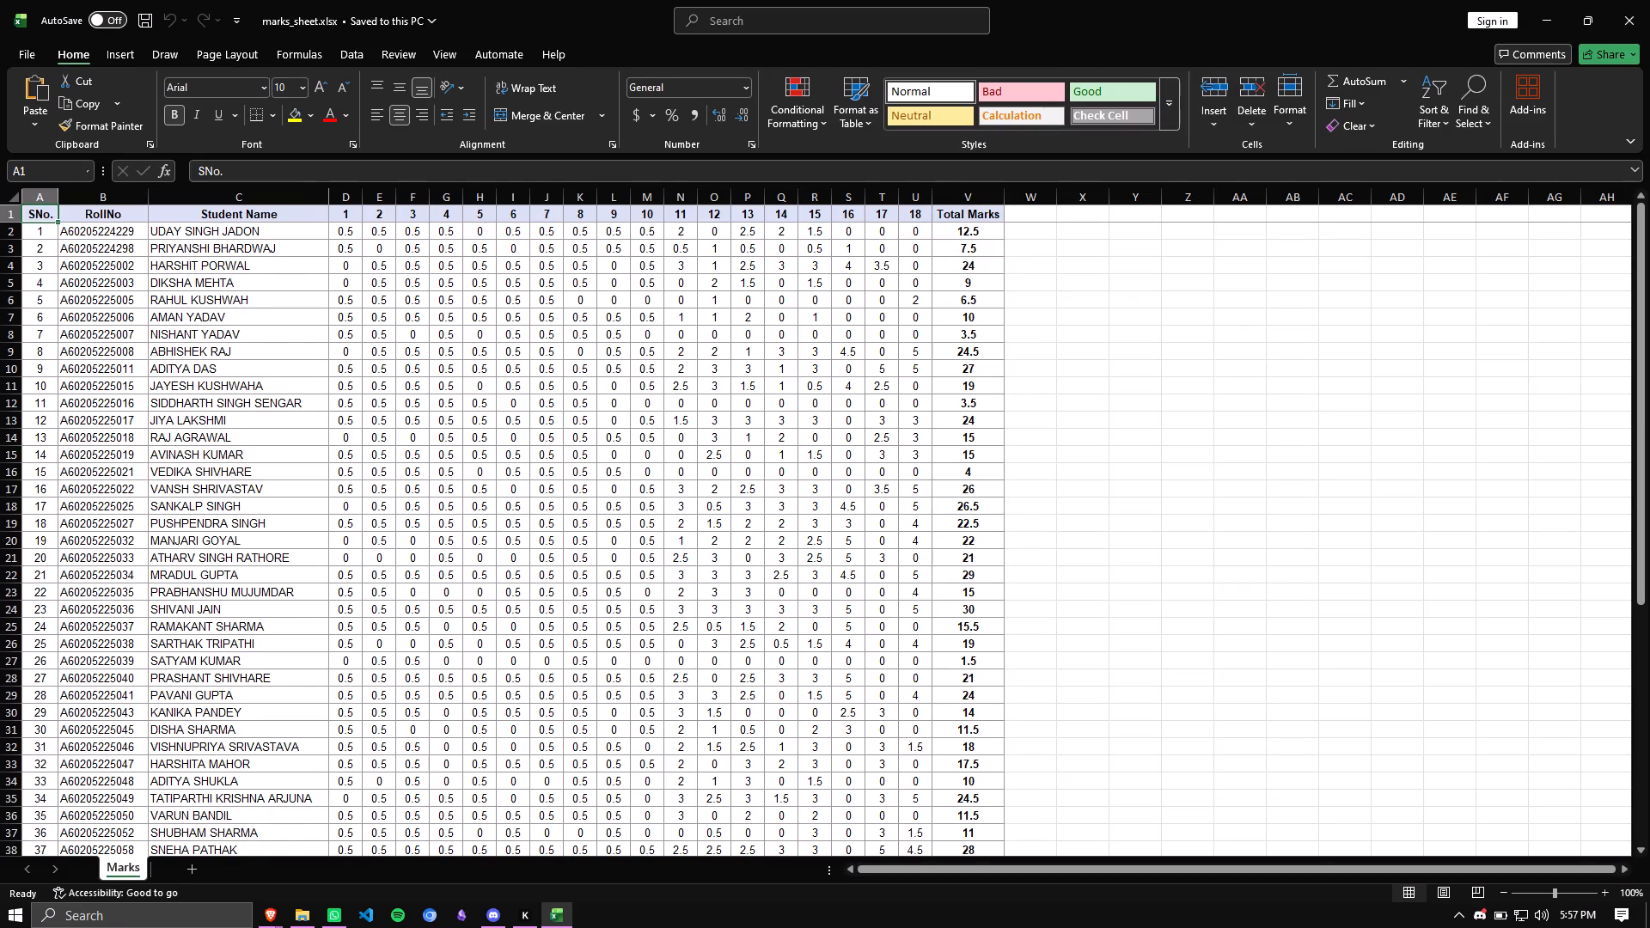
scroll(801, 562, "down", 5)
scroll(801, 562, "up", 2)
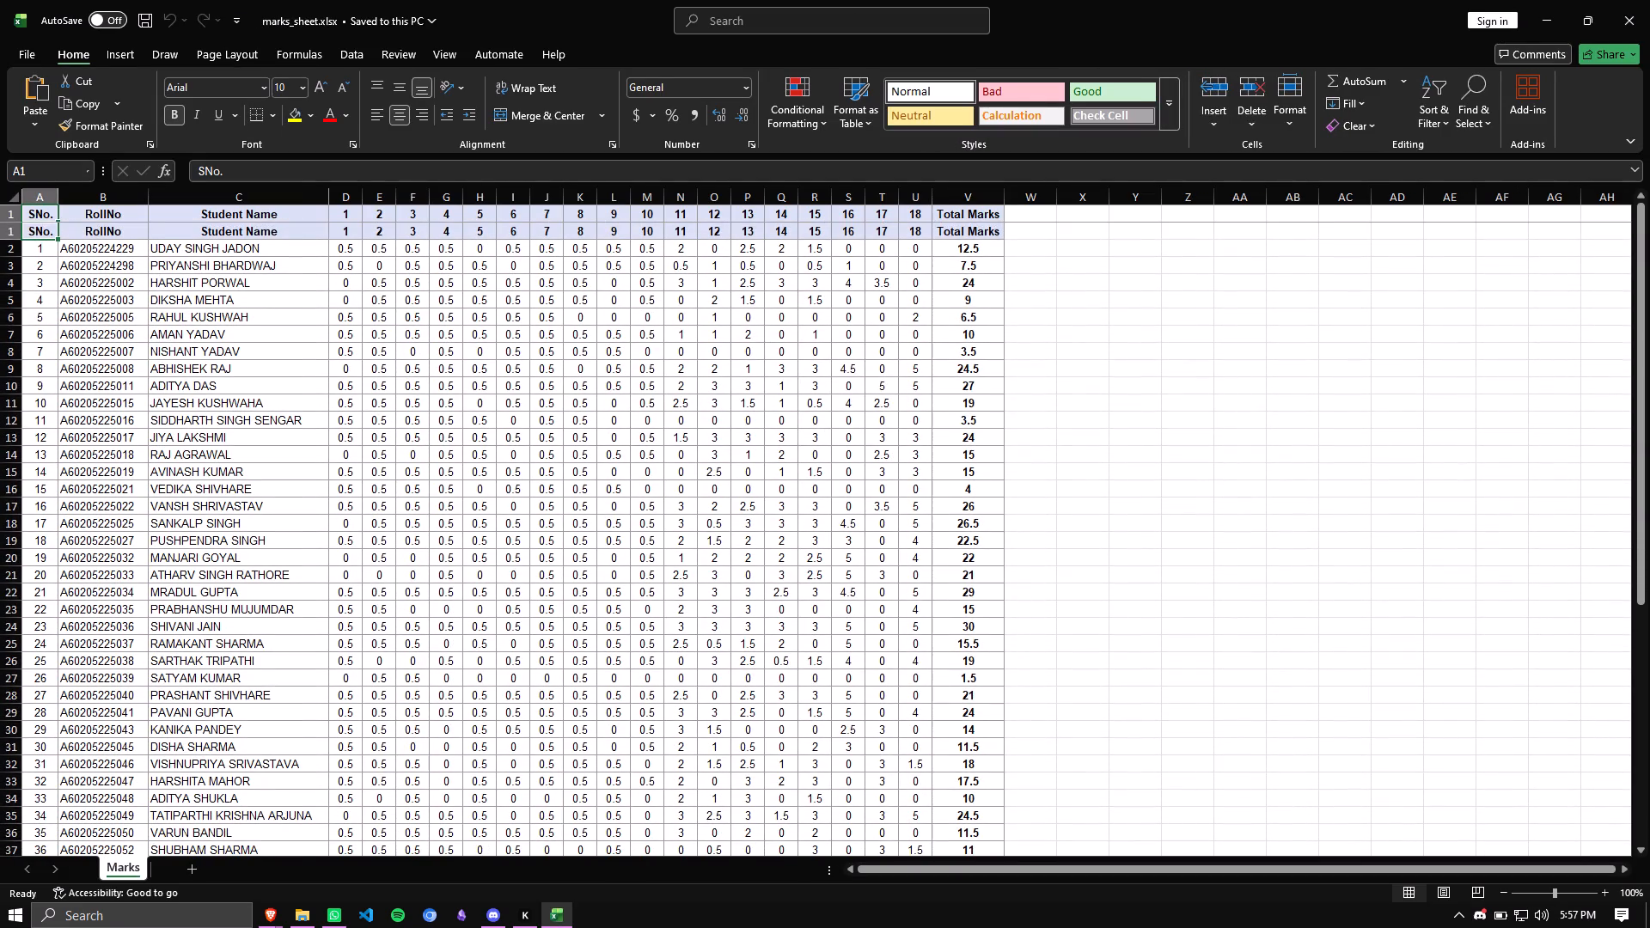
scroll(313, 496, "up", 1)
scroll(309, 500, "down", 2)
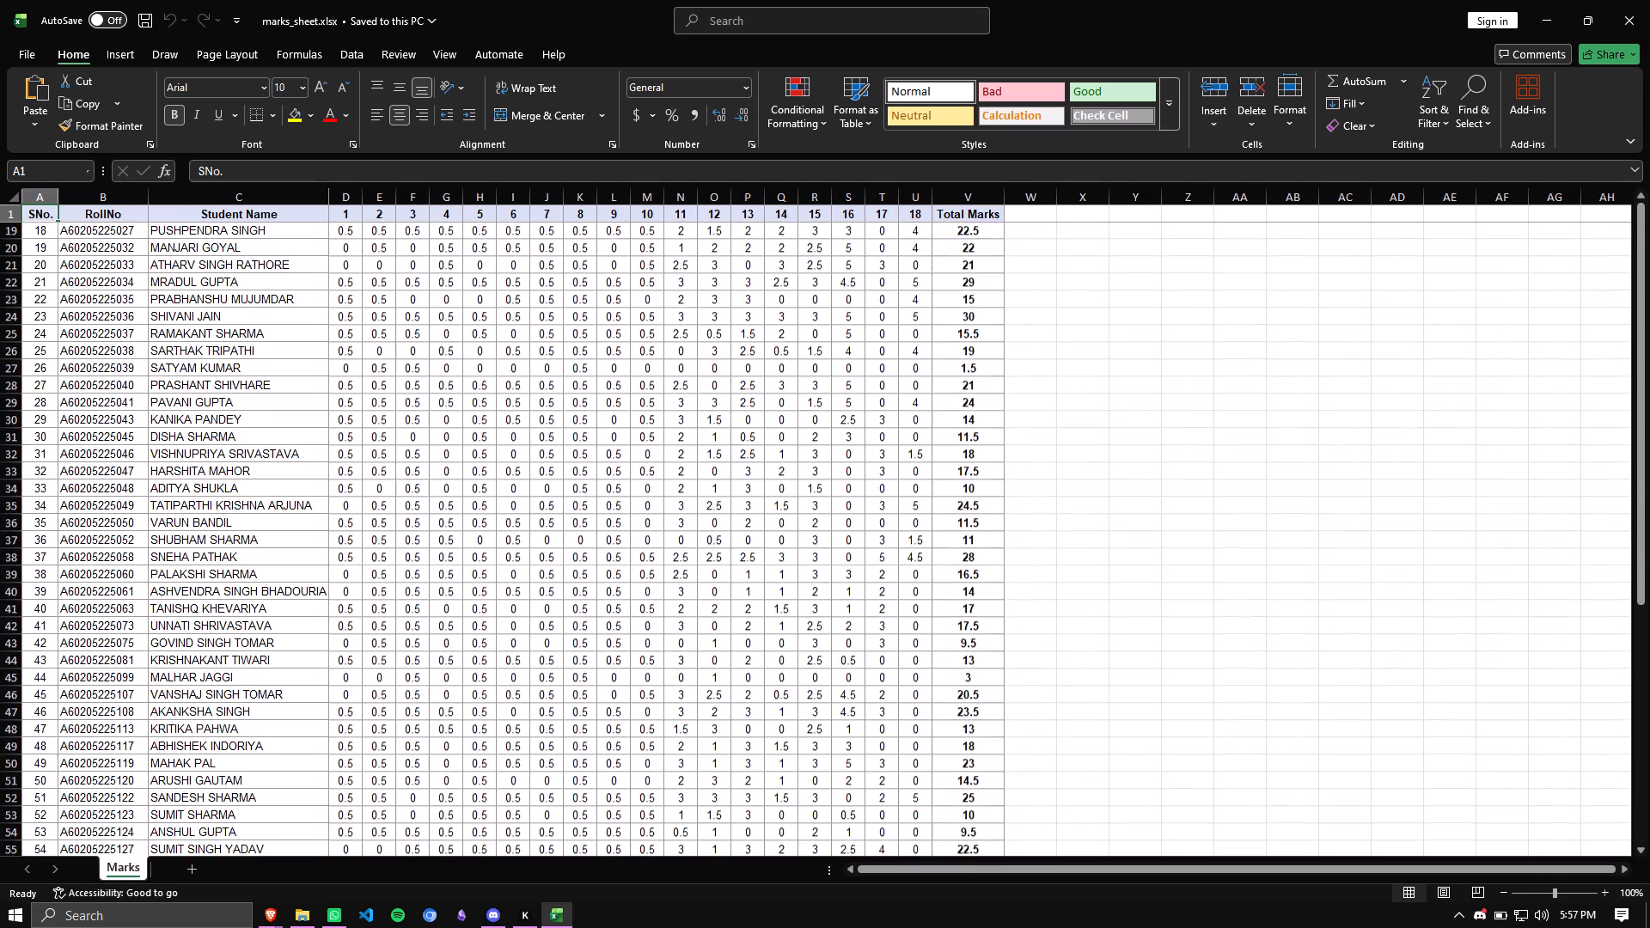
scroll(309, 500, "down", 3)
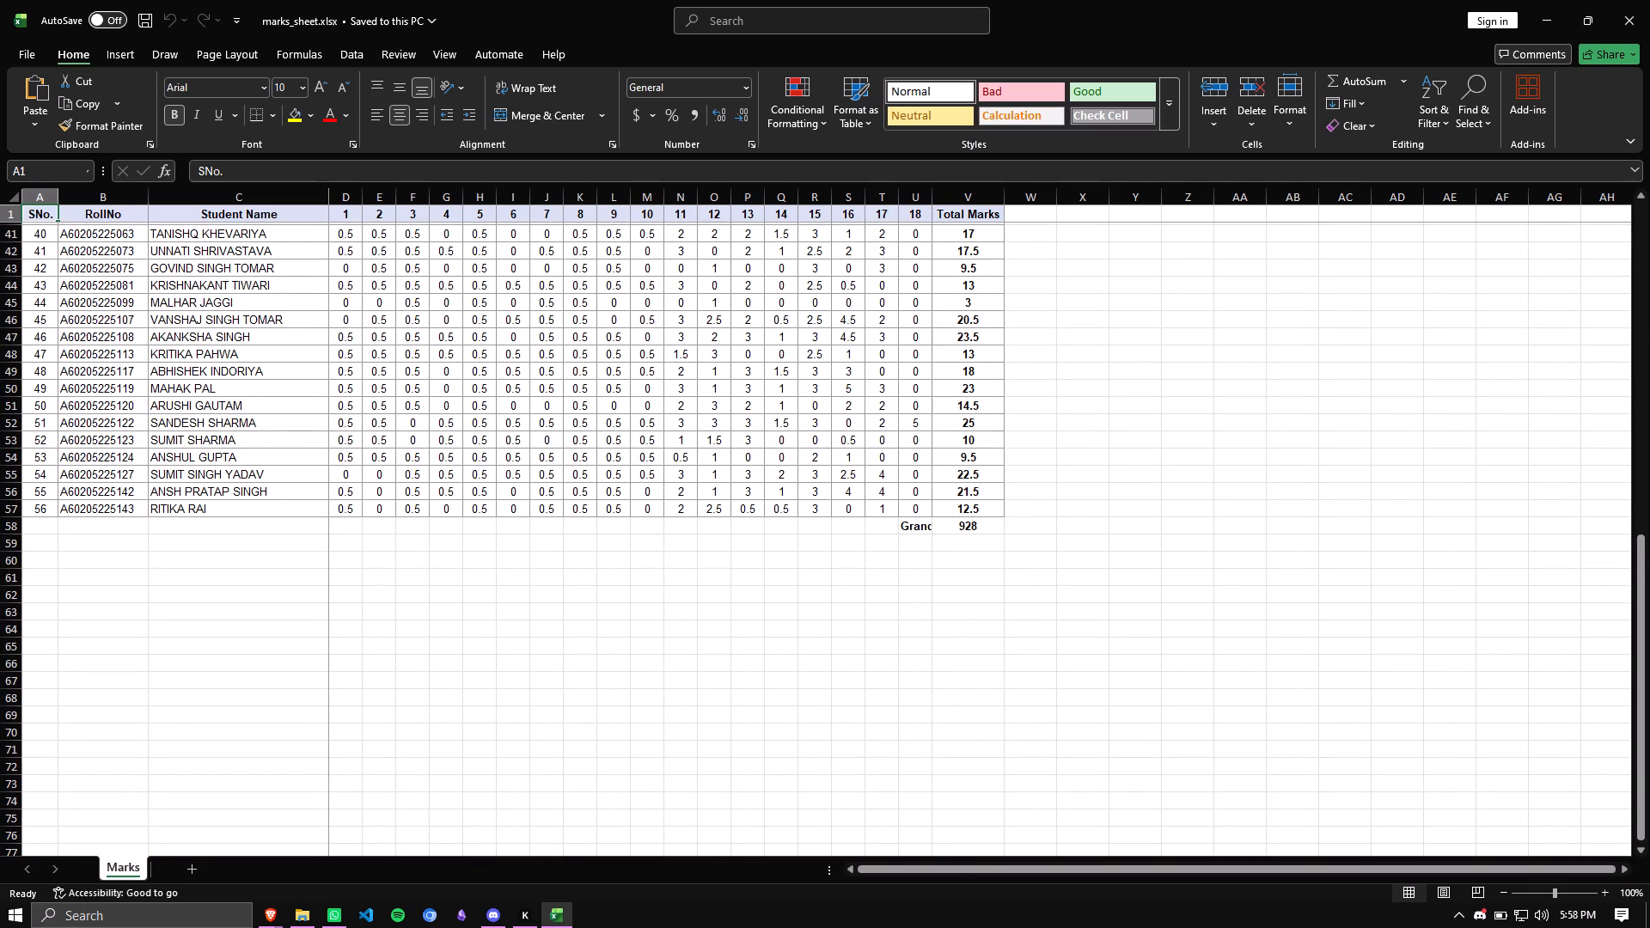
left_click_drag(46, 508, 154, 431)
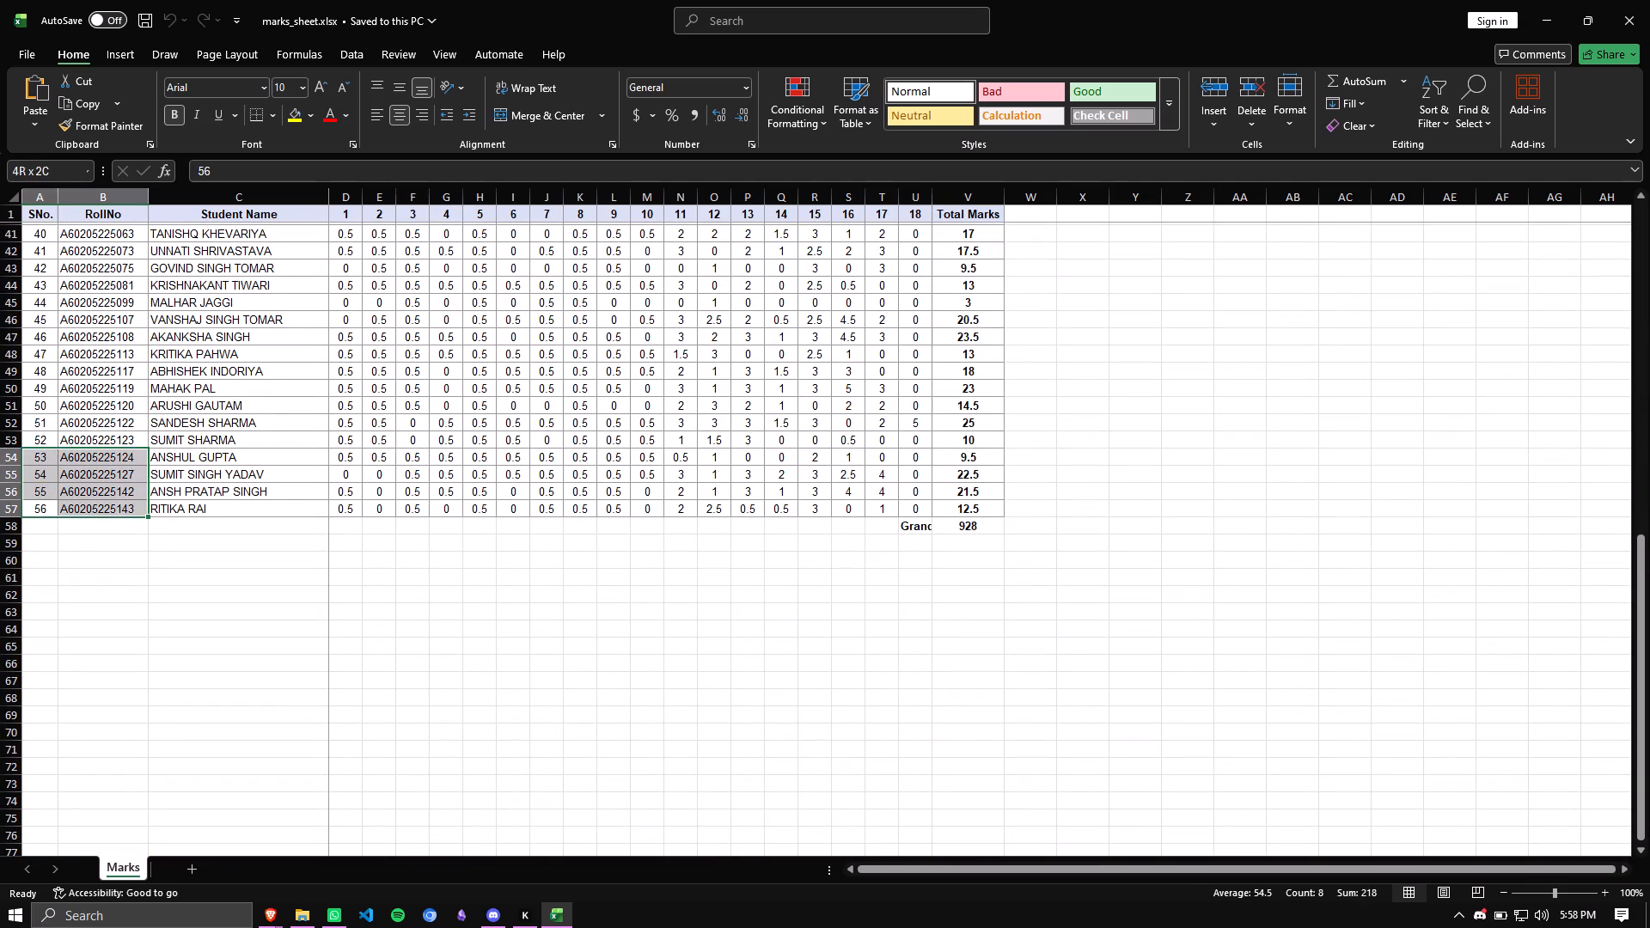
left_click_drag(154, 431, 651, 283)
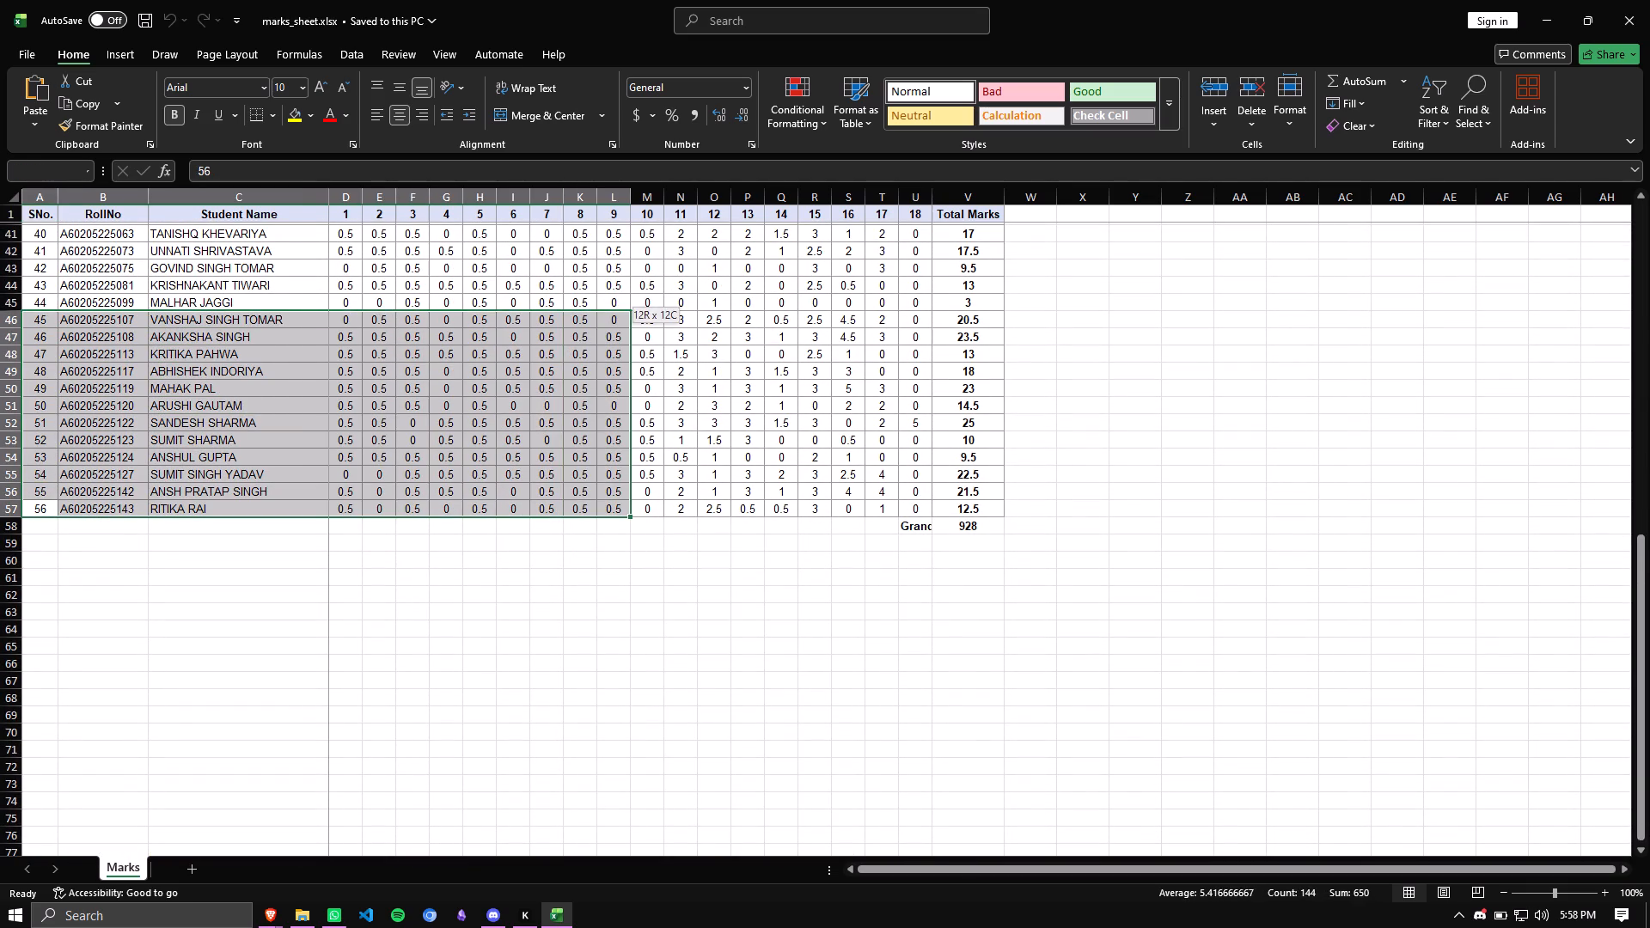
left_click_drag(651, 283, 822, 164)
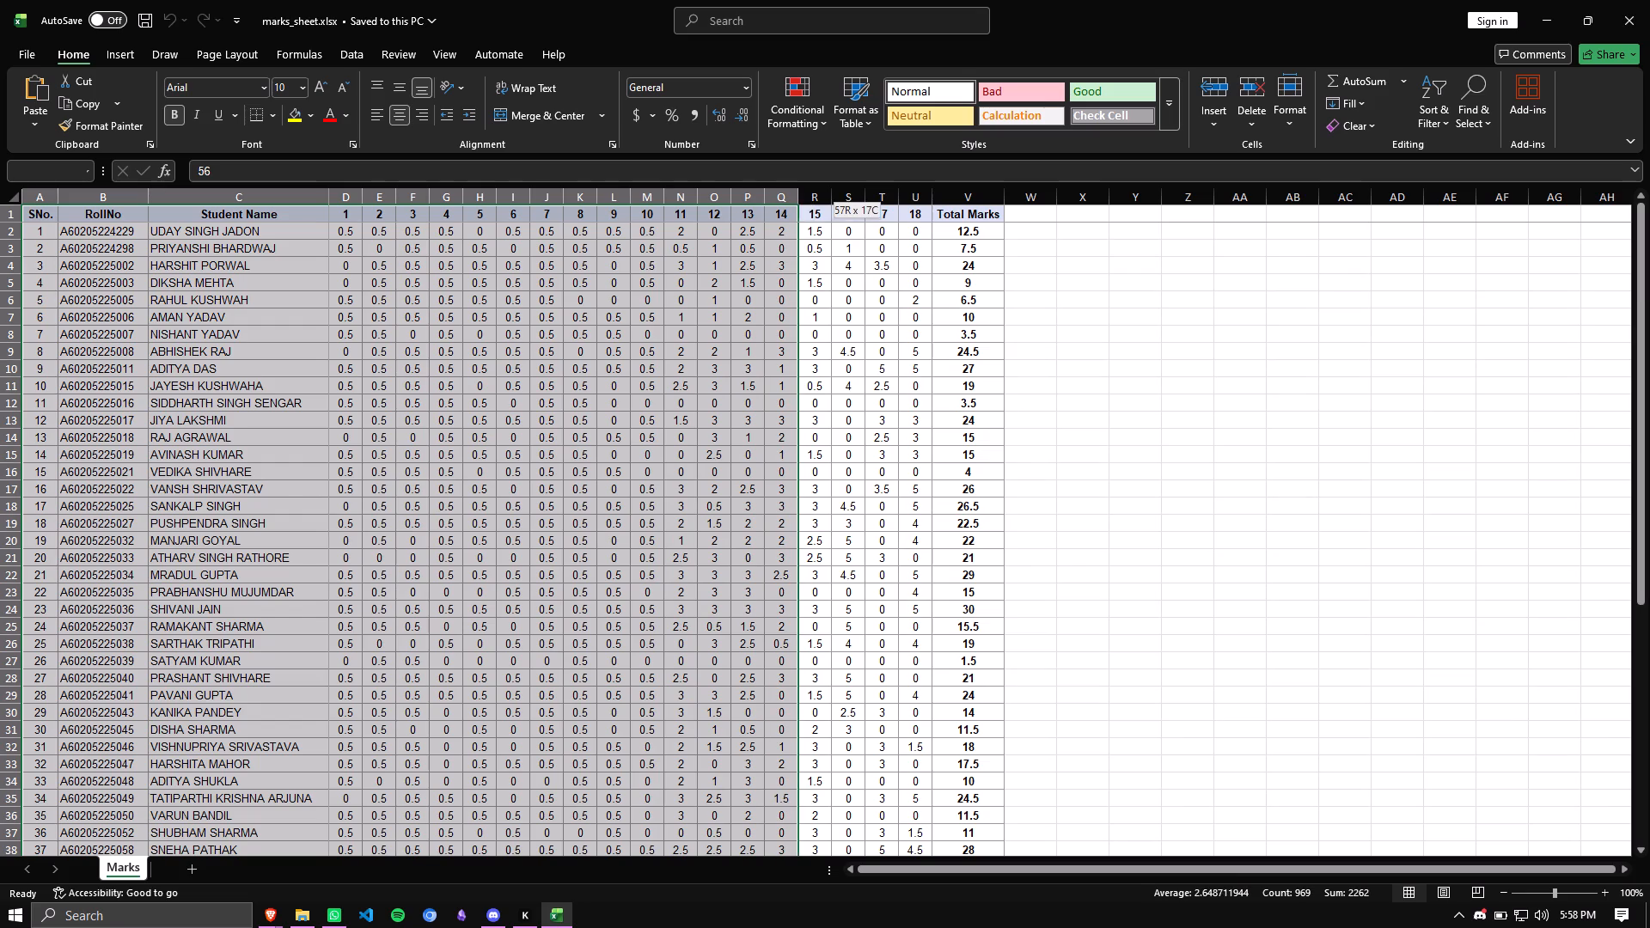
left_click_drag(822, 164, 939, 206)
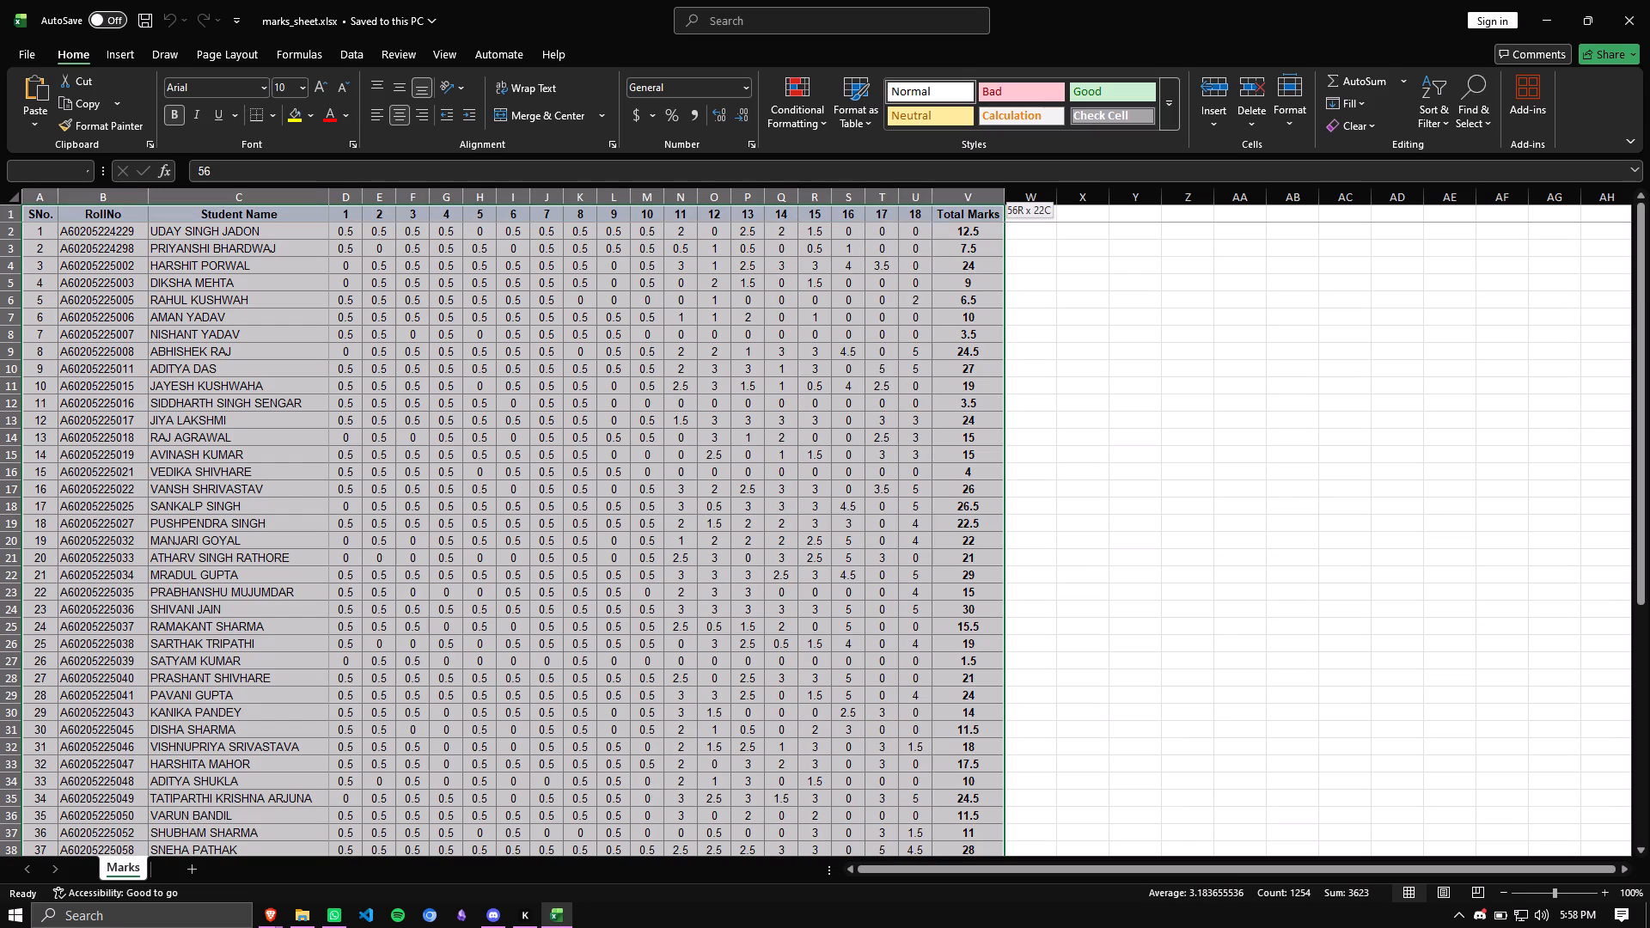
left_click_drag(939, 206, 938, 180)
key("ctrl+c")
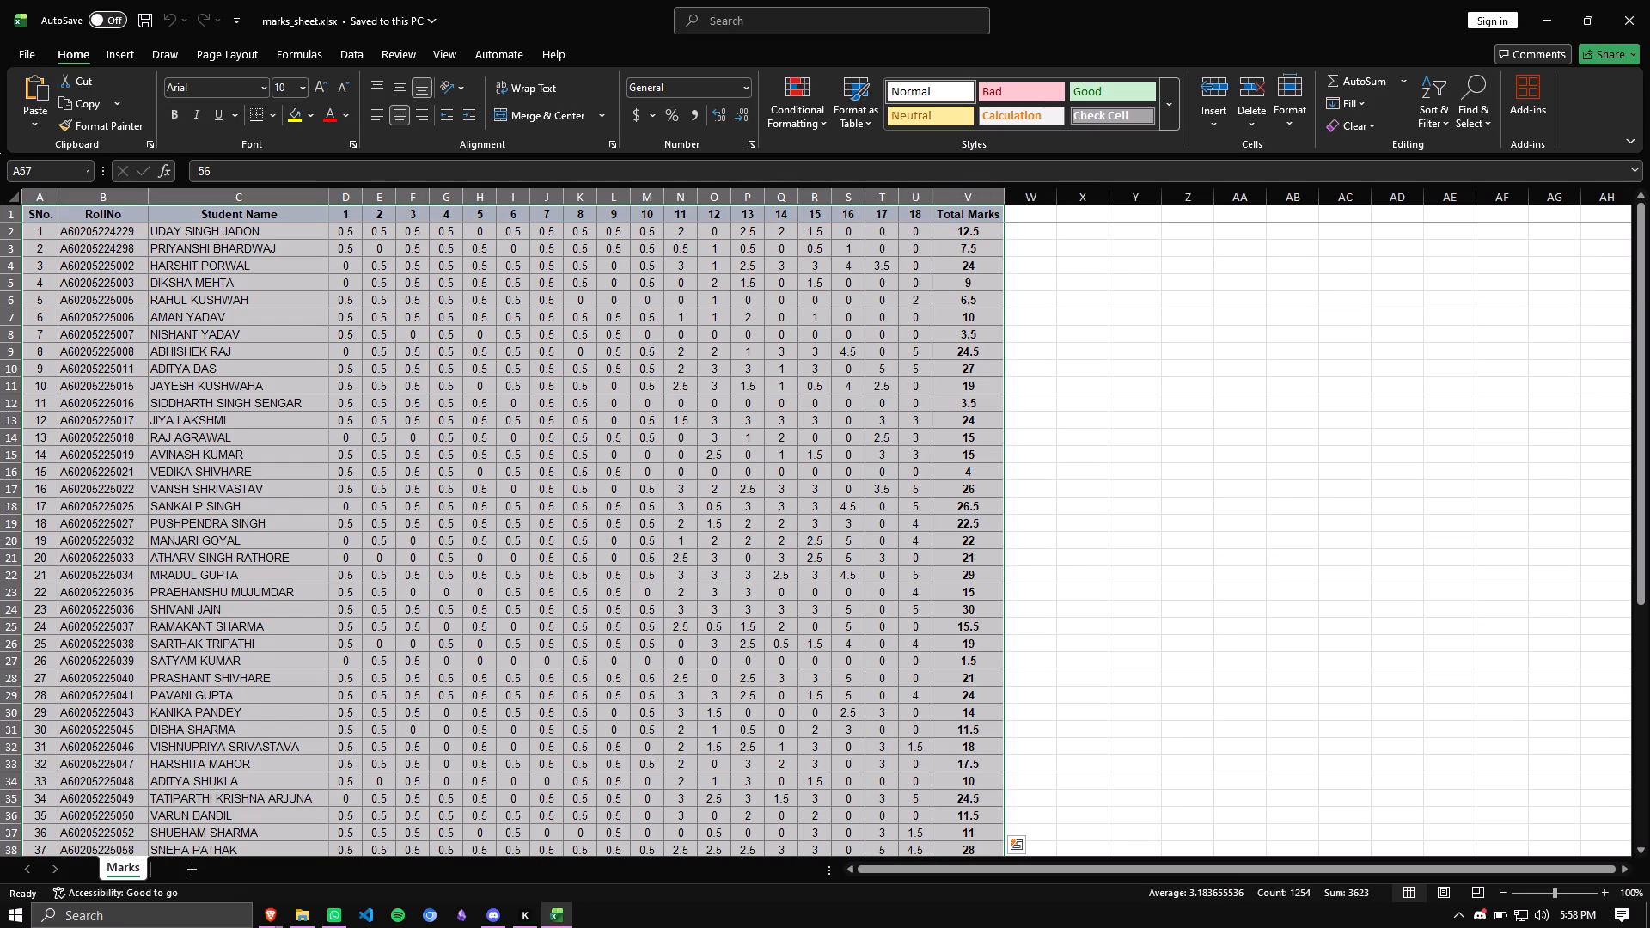
Reopen MidTerm_Marks_List.xlsx from the Downloads folder and show its CSE-3A sheet.
key("alt+Tab")
key("alt+Tab")
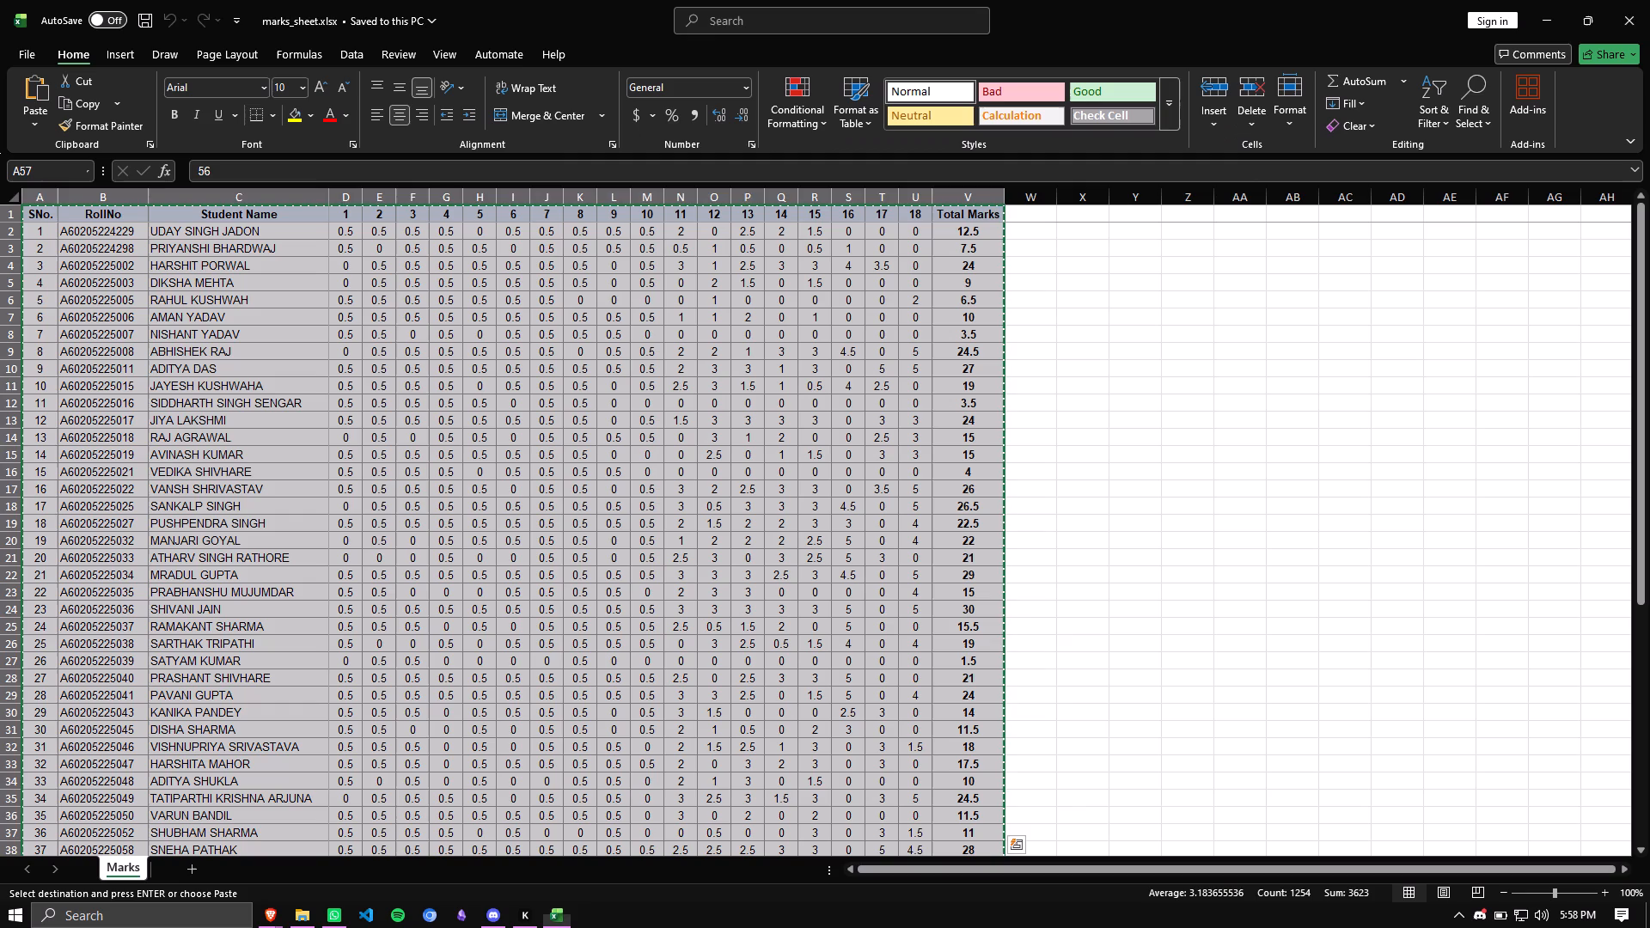
left_click(302, 919)
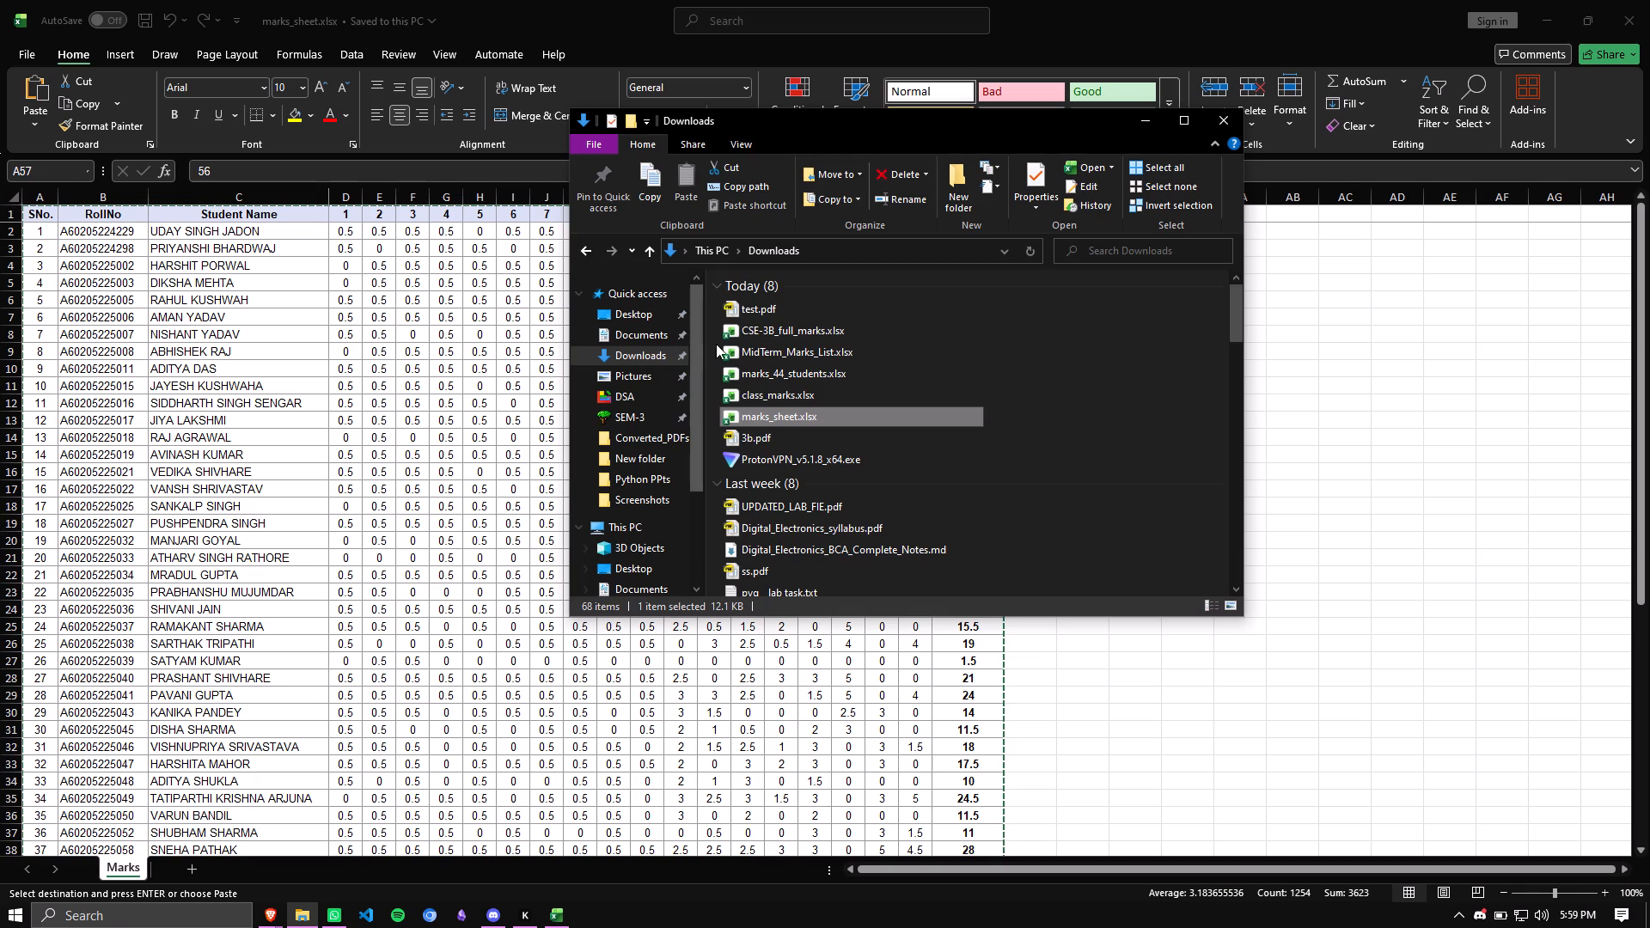
double_click(768, 351)
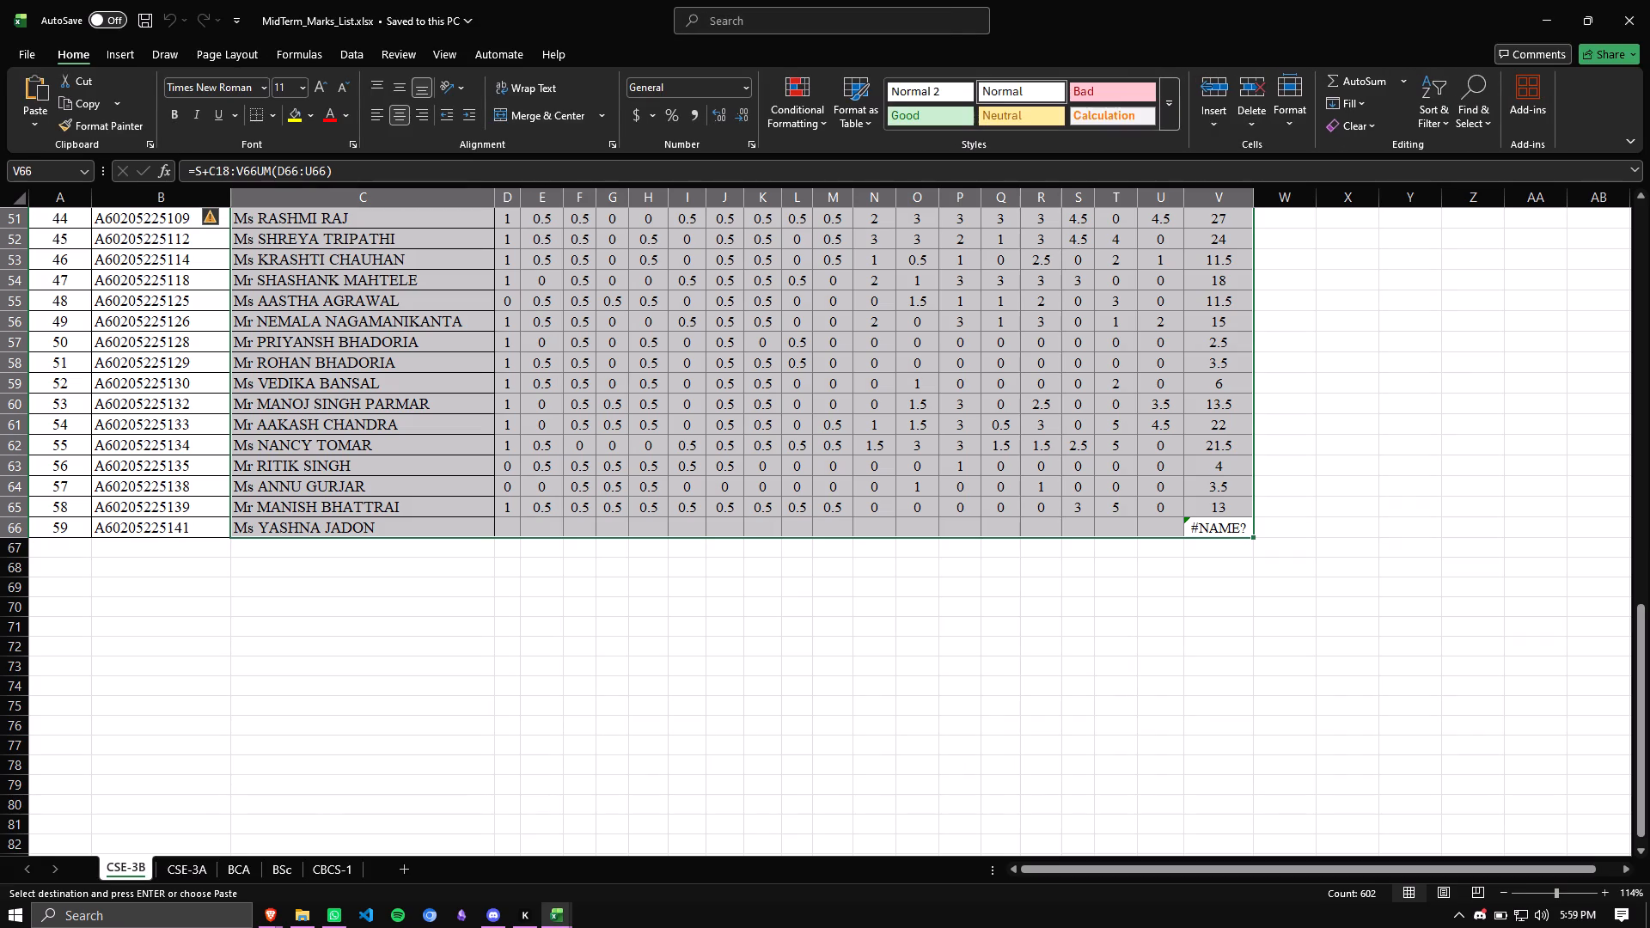
left_click(188, 862)
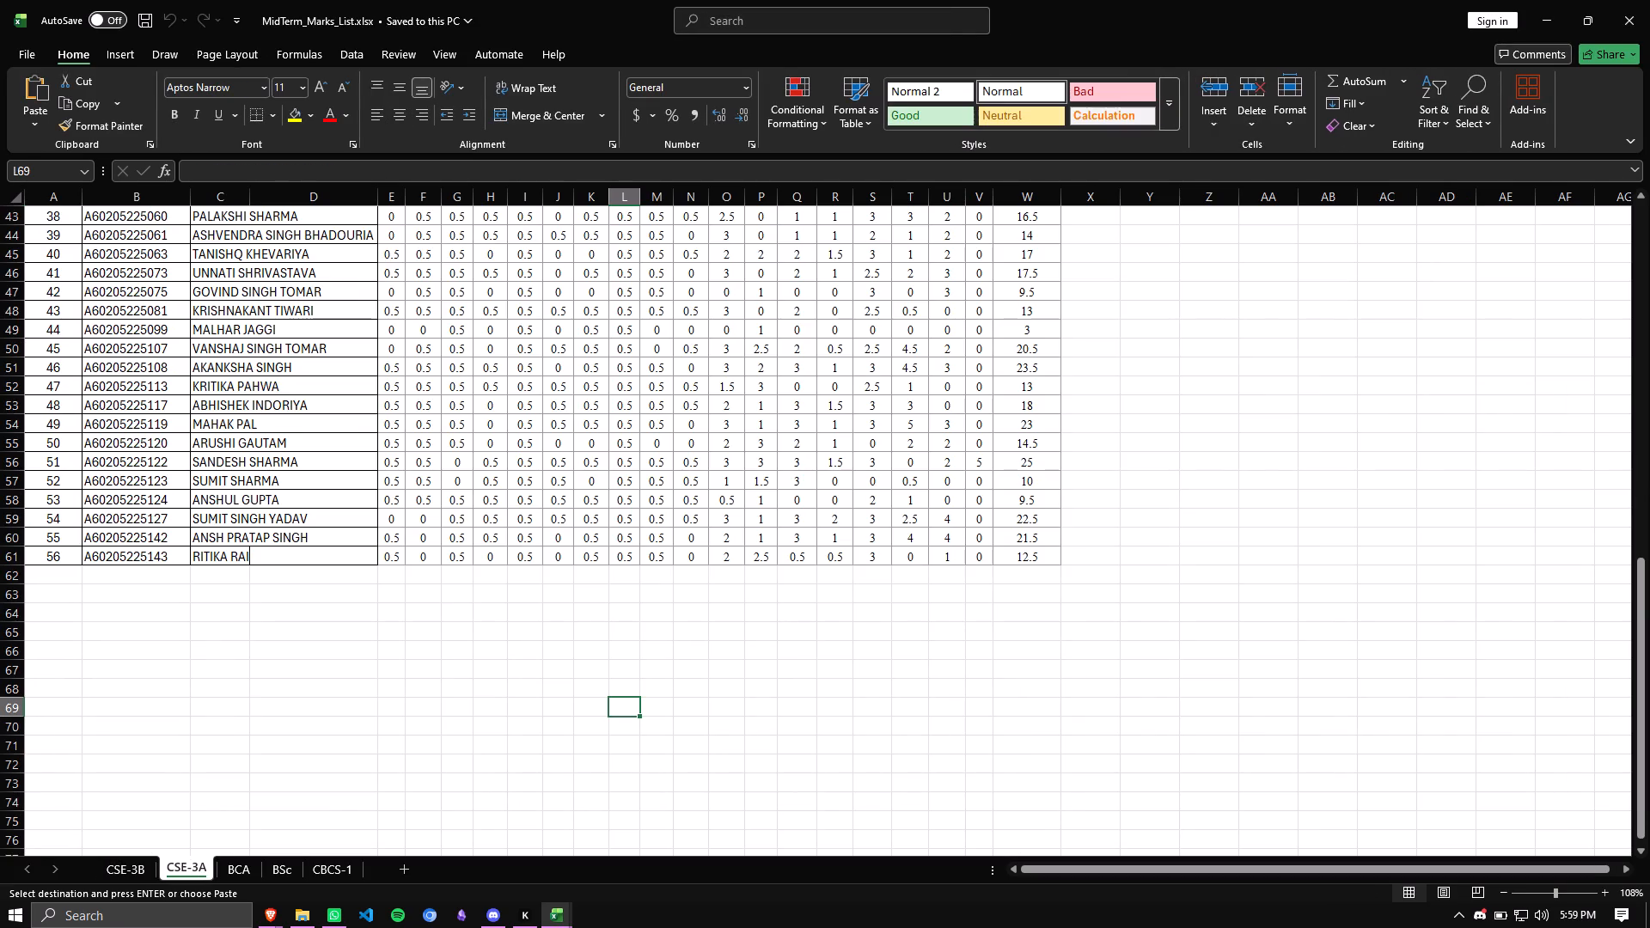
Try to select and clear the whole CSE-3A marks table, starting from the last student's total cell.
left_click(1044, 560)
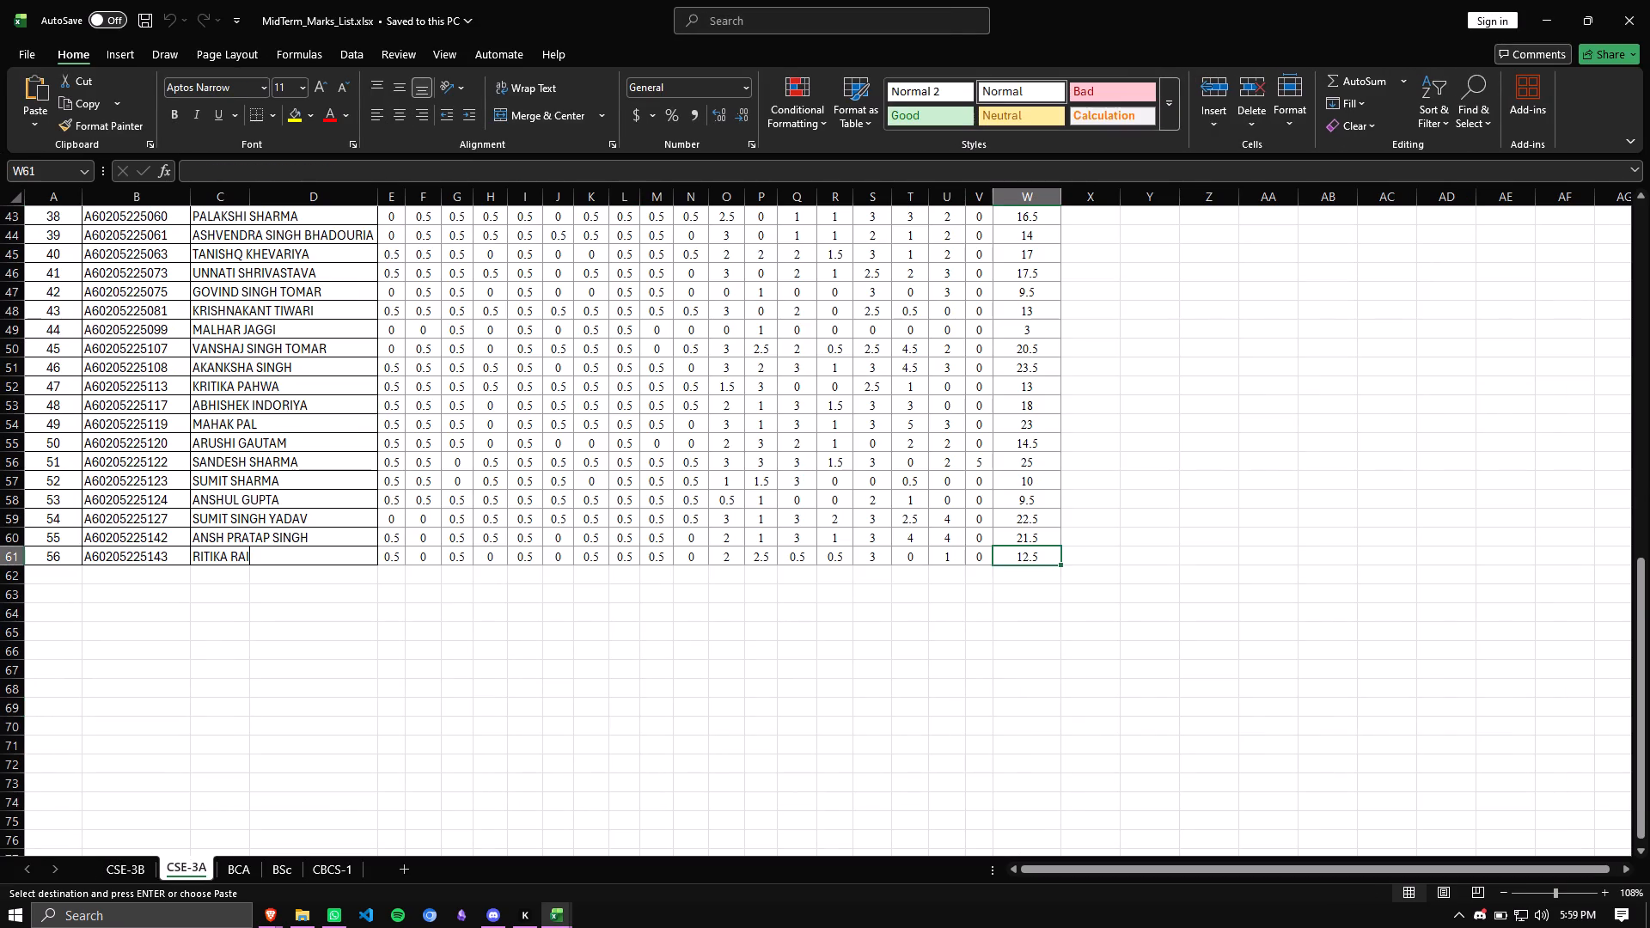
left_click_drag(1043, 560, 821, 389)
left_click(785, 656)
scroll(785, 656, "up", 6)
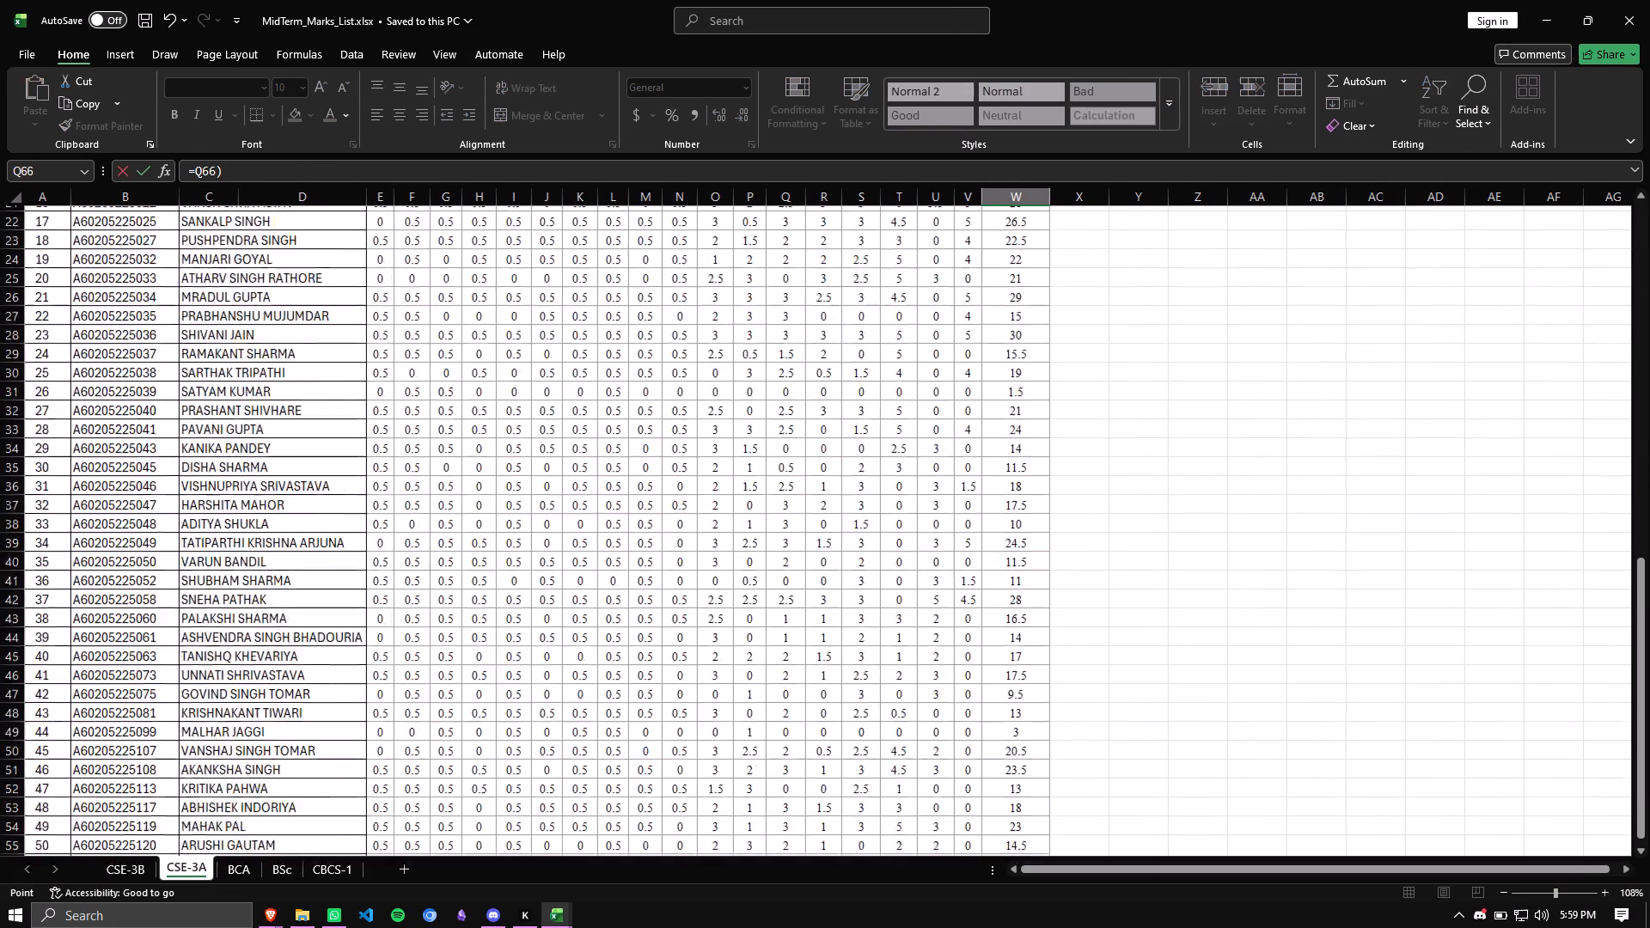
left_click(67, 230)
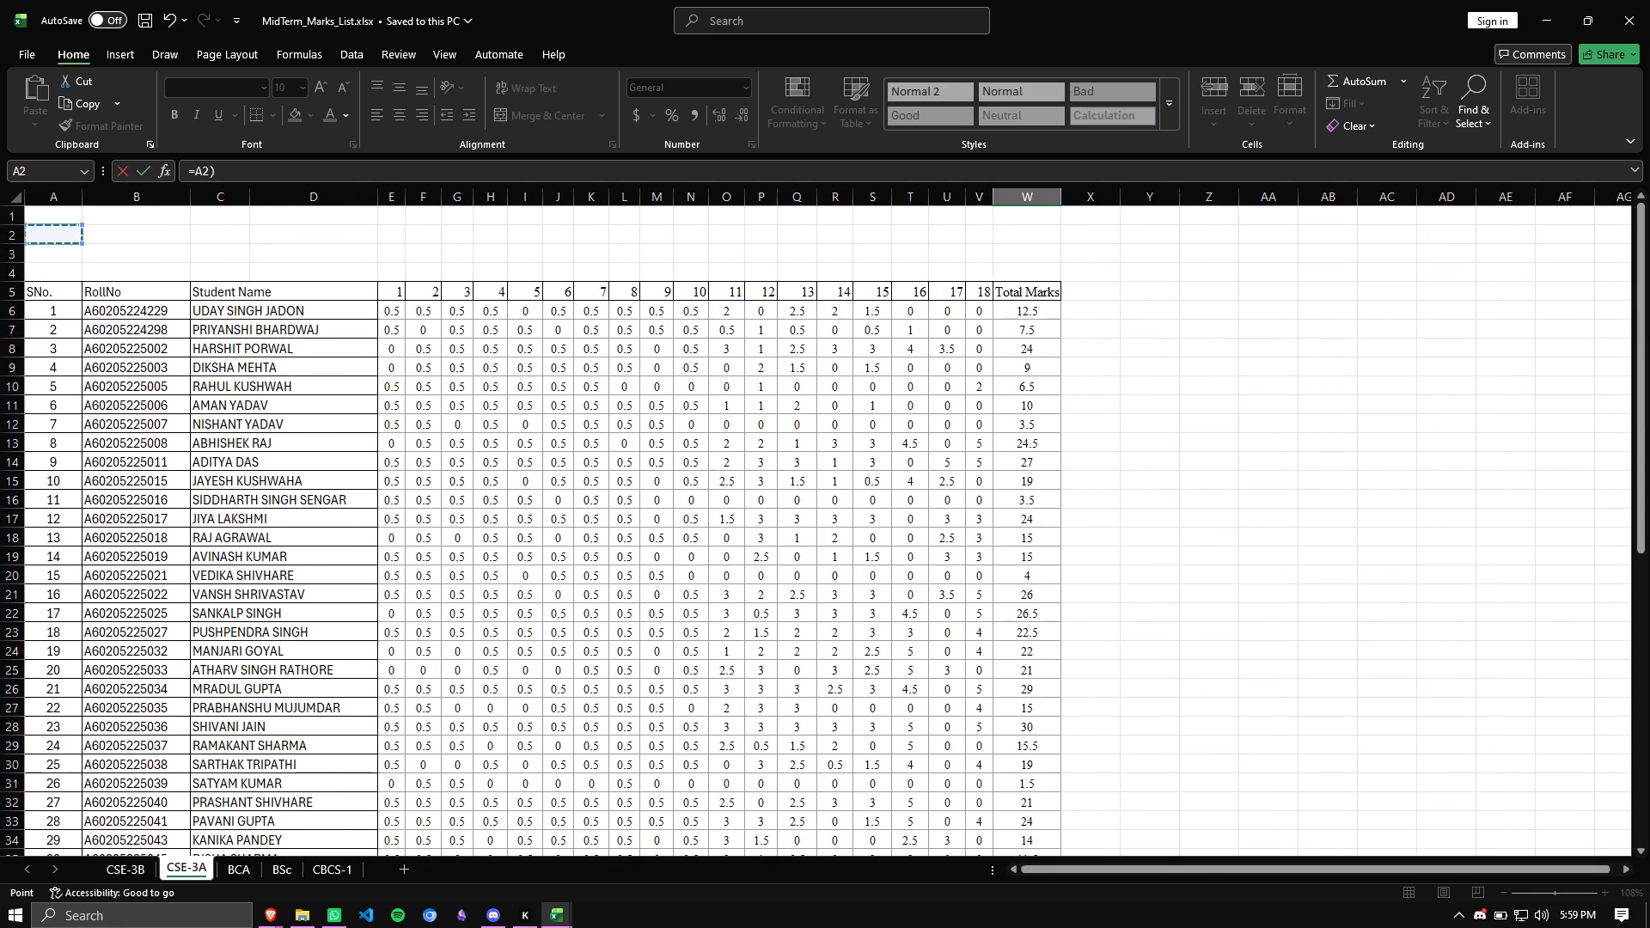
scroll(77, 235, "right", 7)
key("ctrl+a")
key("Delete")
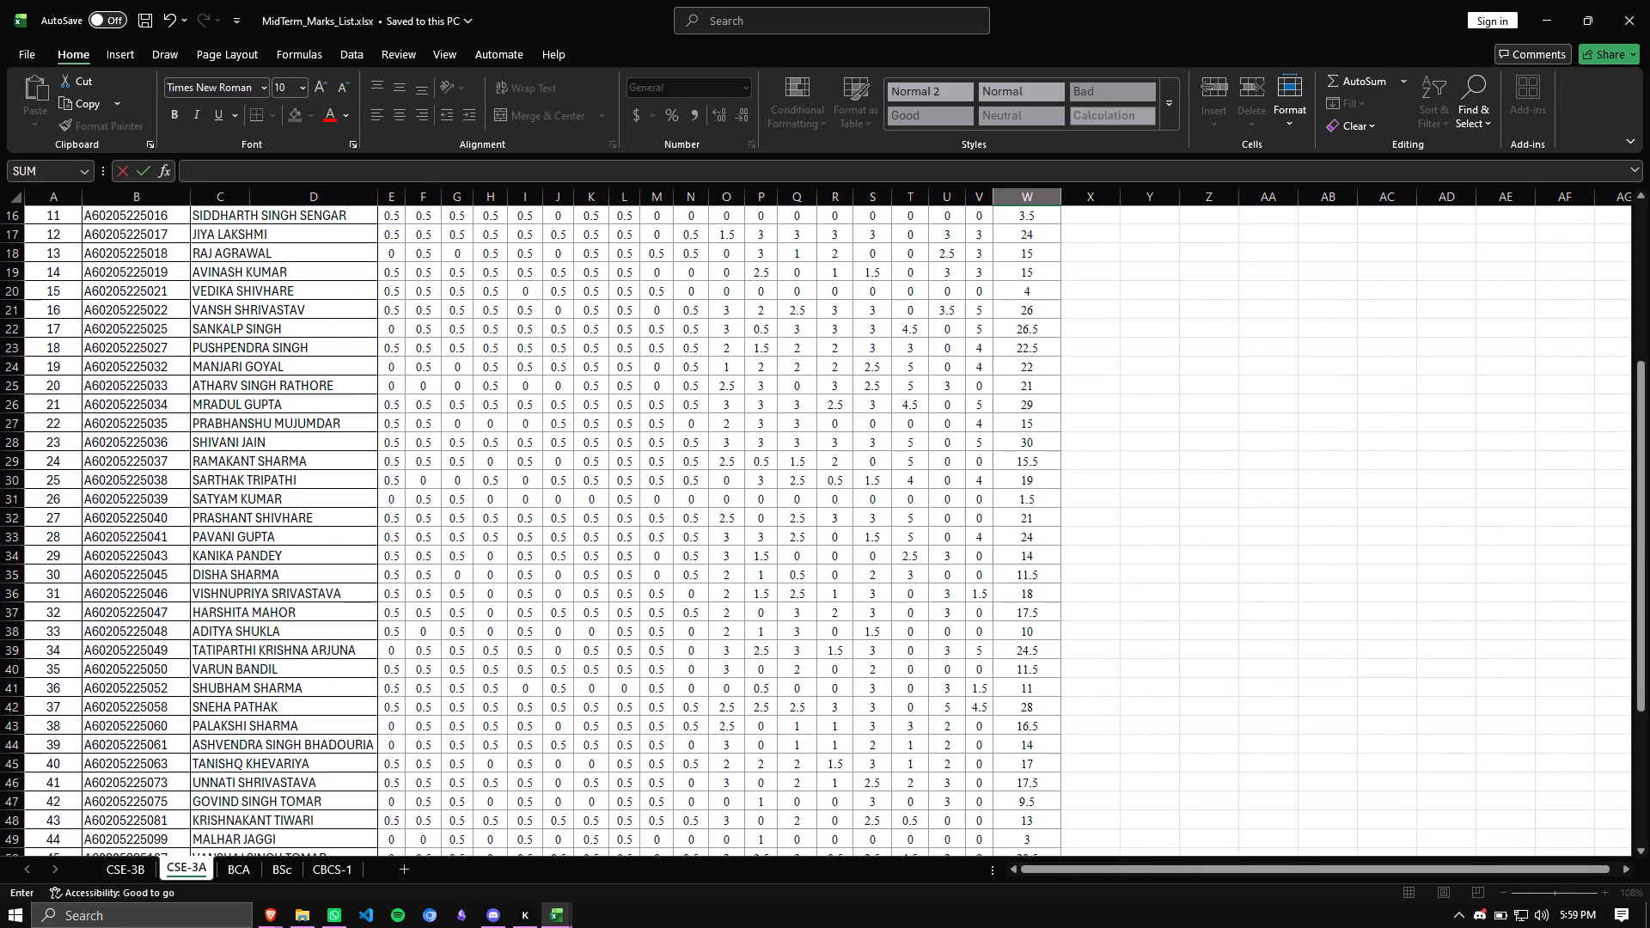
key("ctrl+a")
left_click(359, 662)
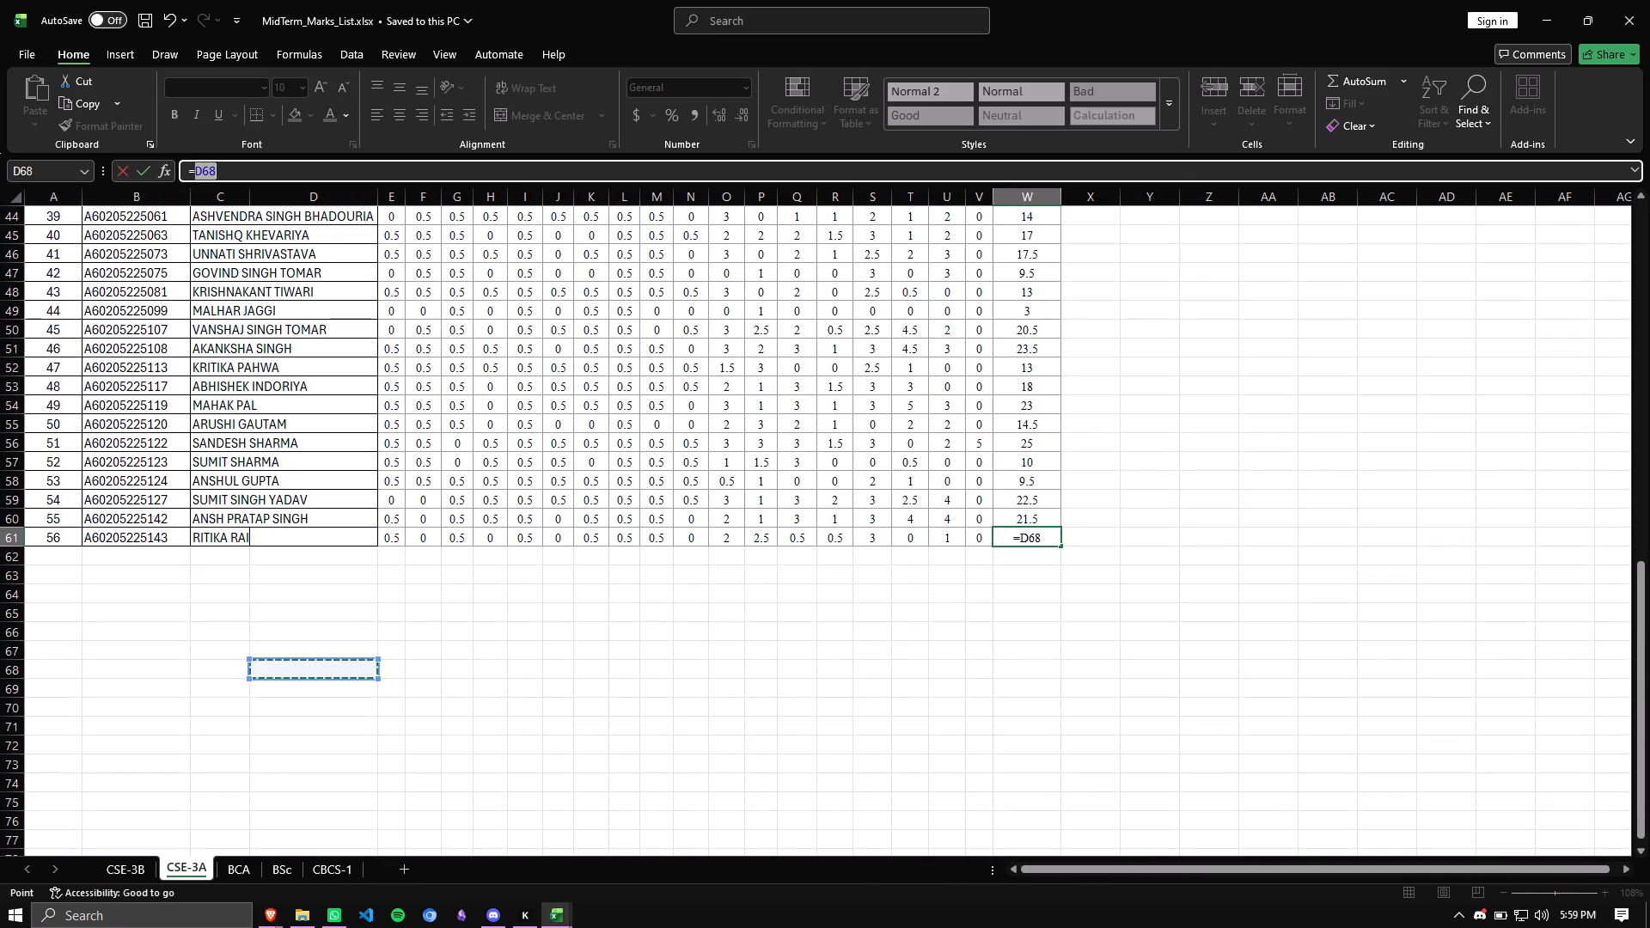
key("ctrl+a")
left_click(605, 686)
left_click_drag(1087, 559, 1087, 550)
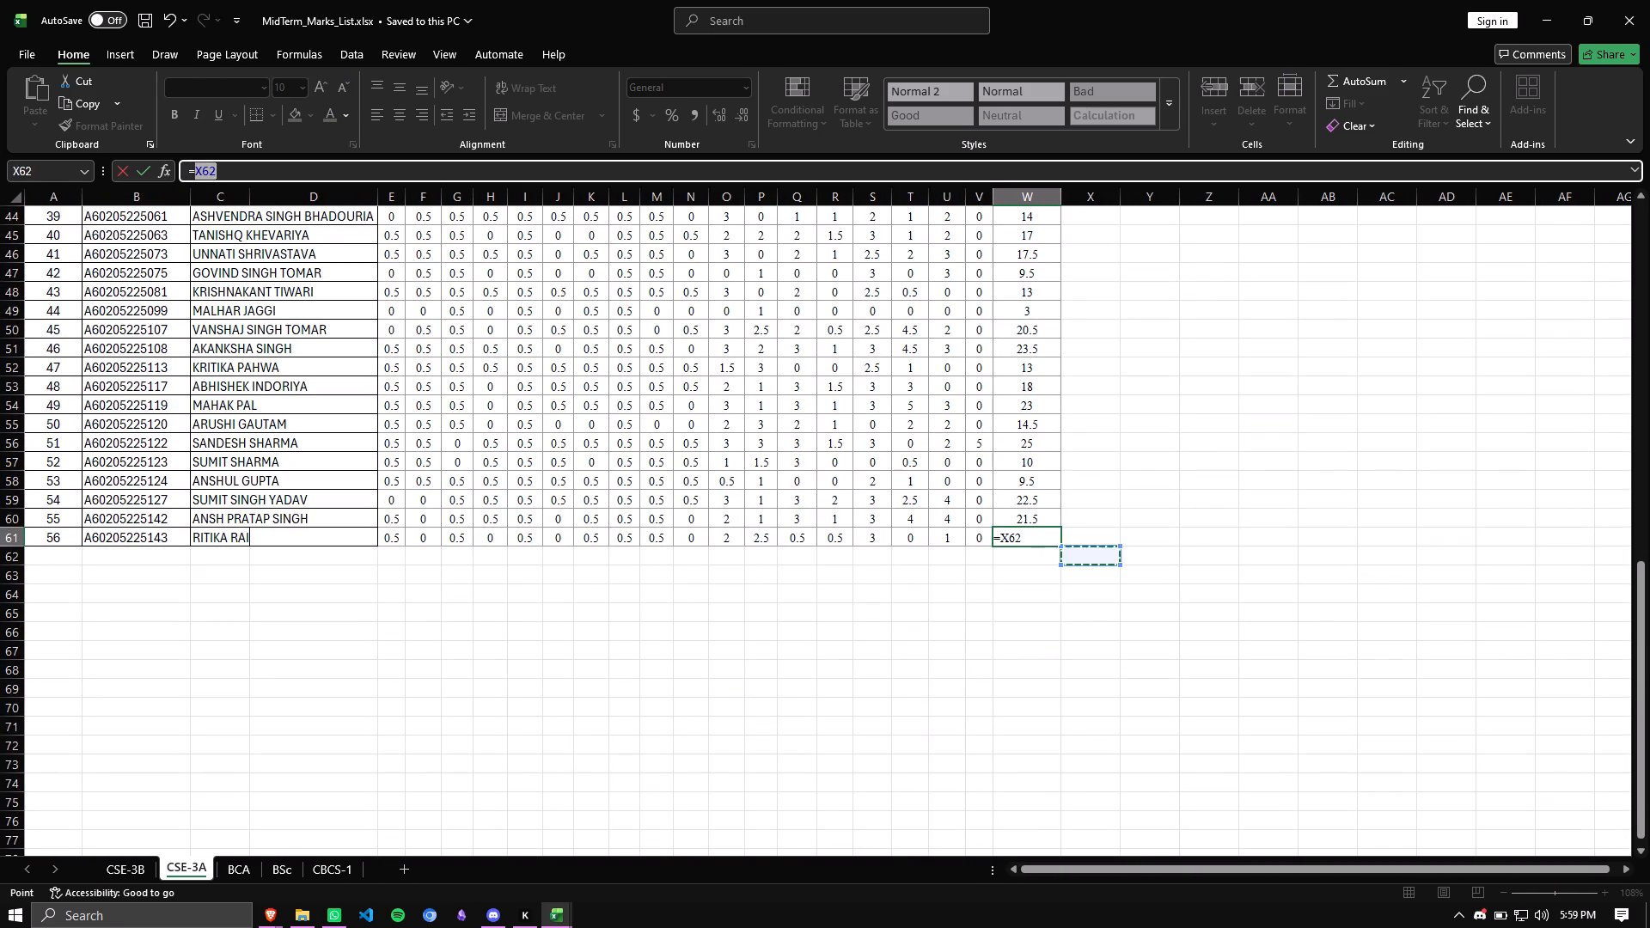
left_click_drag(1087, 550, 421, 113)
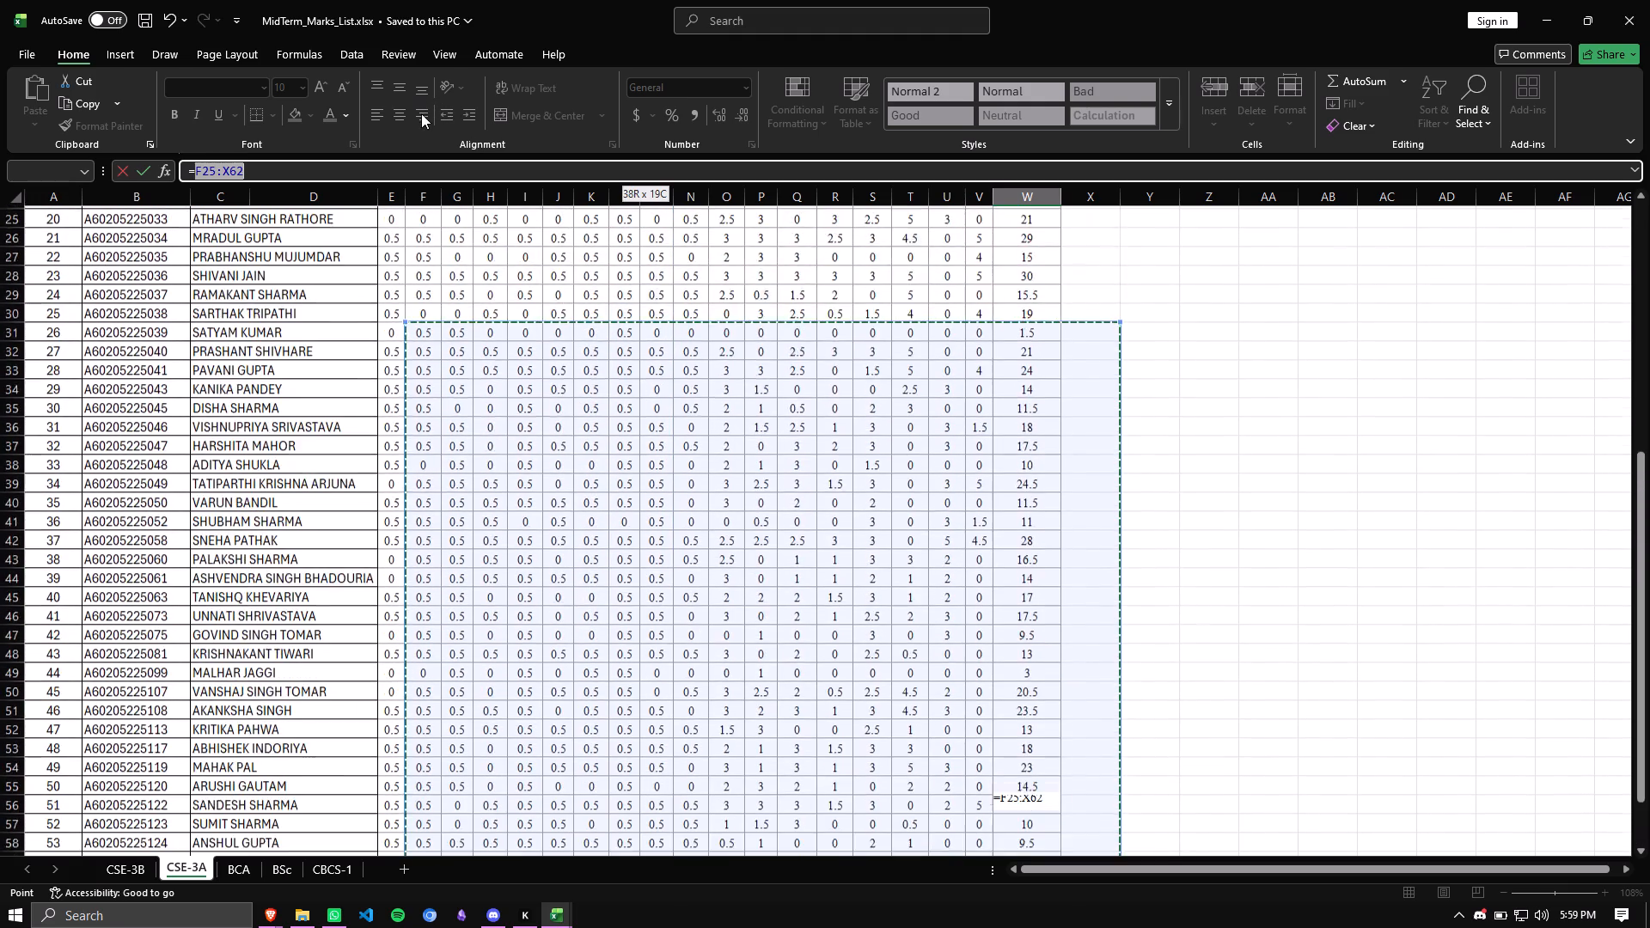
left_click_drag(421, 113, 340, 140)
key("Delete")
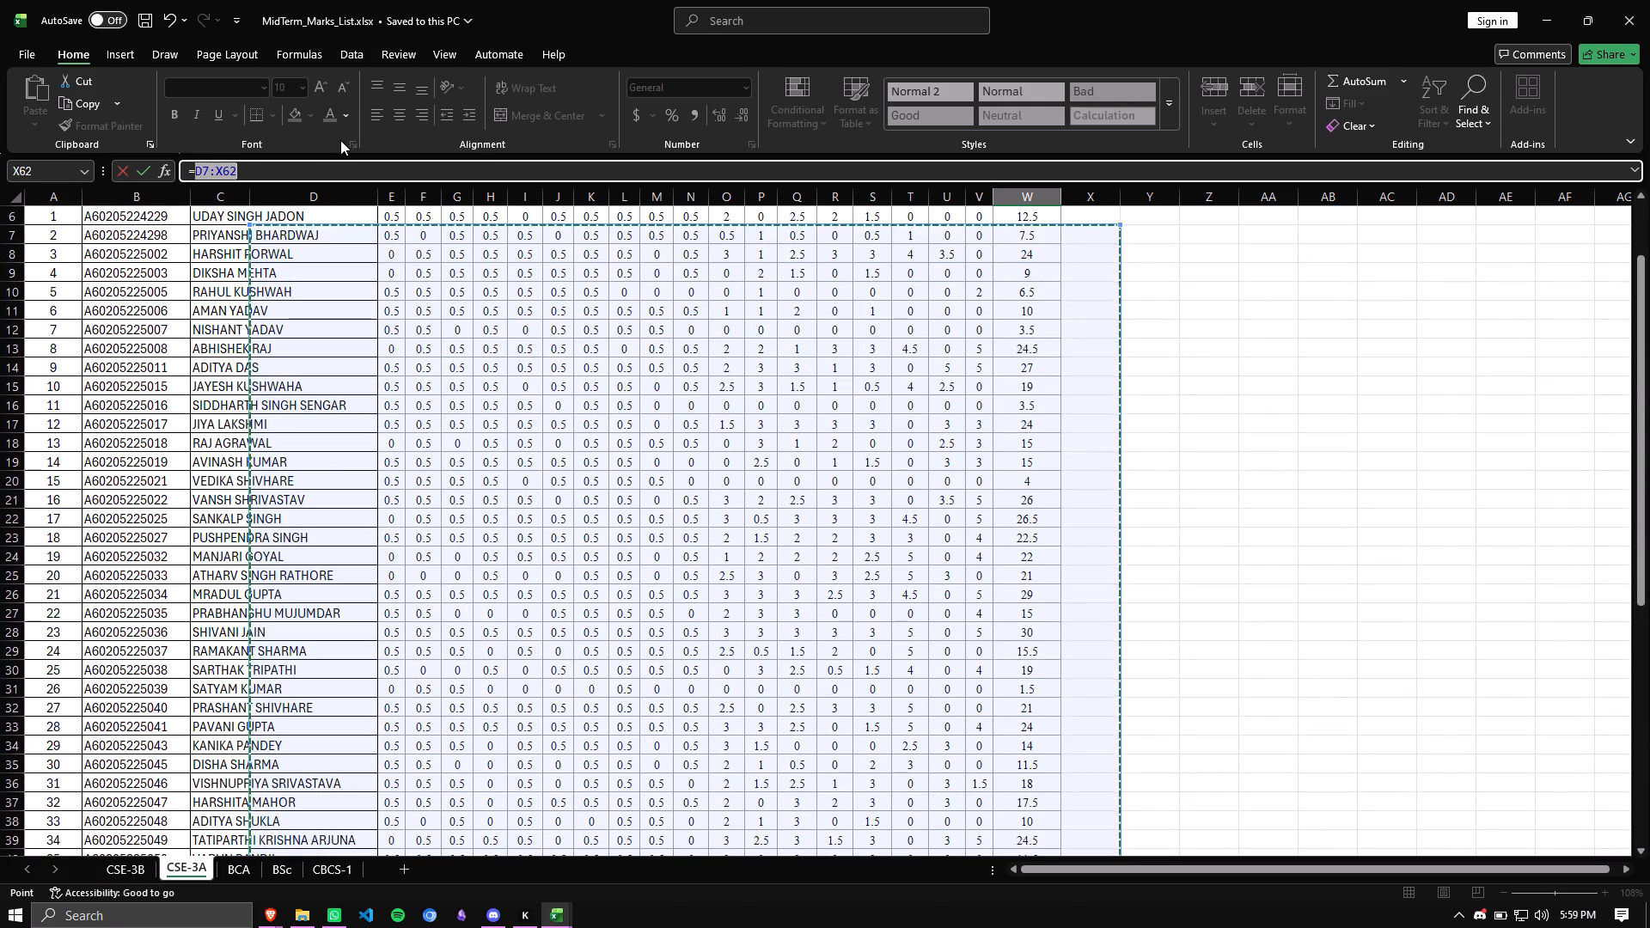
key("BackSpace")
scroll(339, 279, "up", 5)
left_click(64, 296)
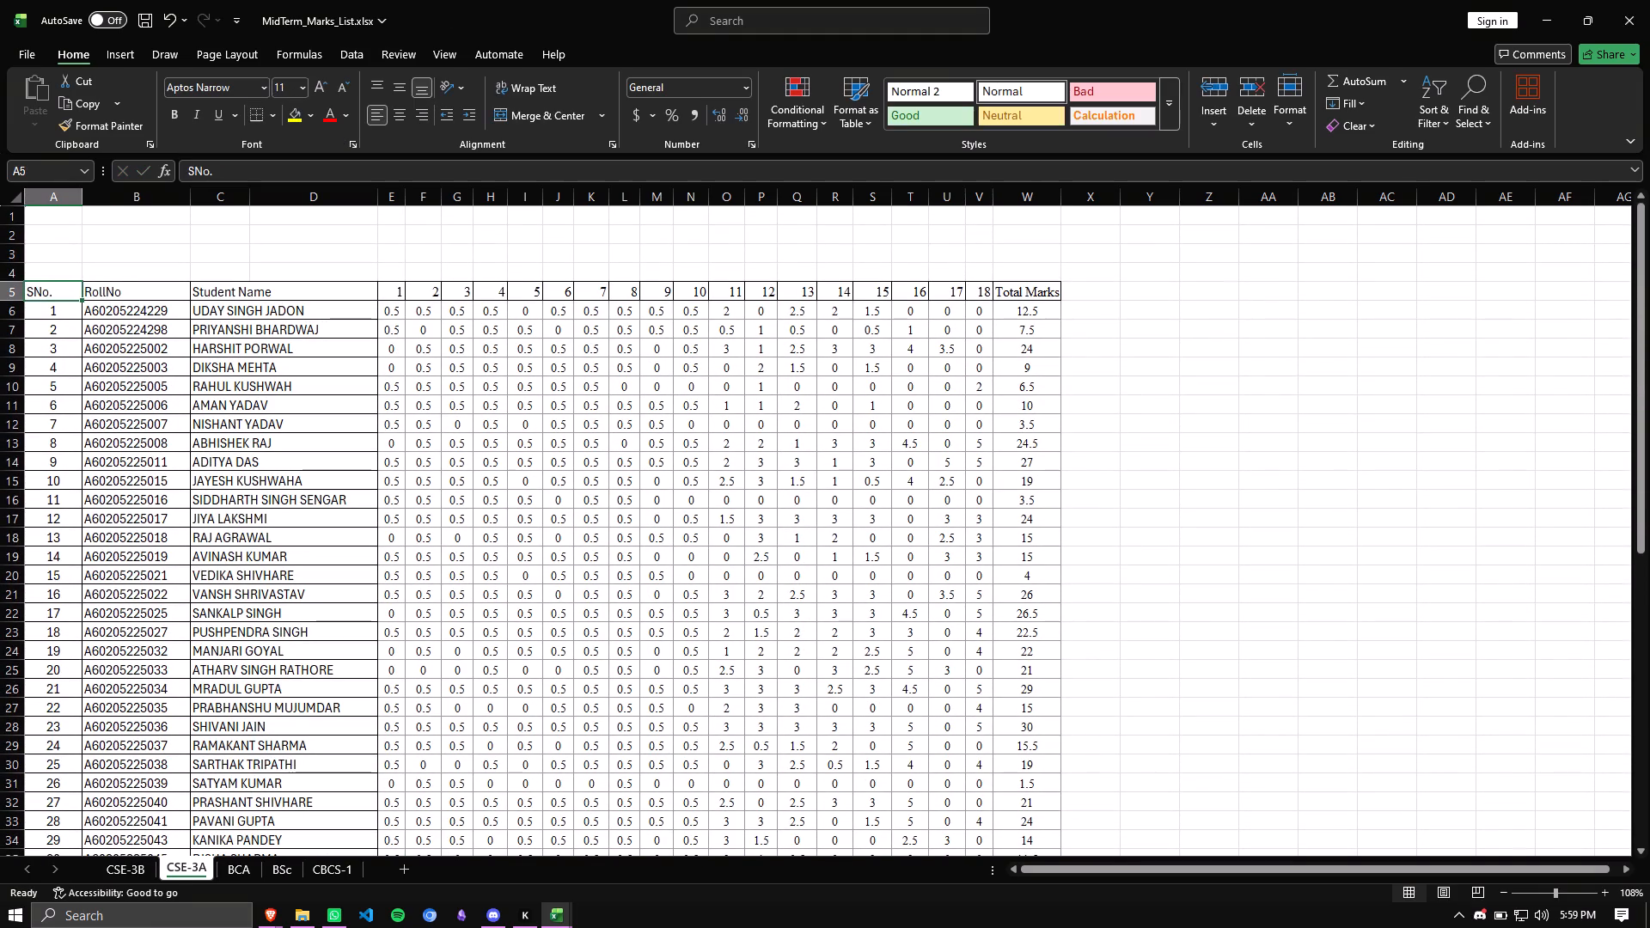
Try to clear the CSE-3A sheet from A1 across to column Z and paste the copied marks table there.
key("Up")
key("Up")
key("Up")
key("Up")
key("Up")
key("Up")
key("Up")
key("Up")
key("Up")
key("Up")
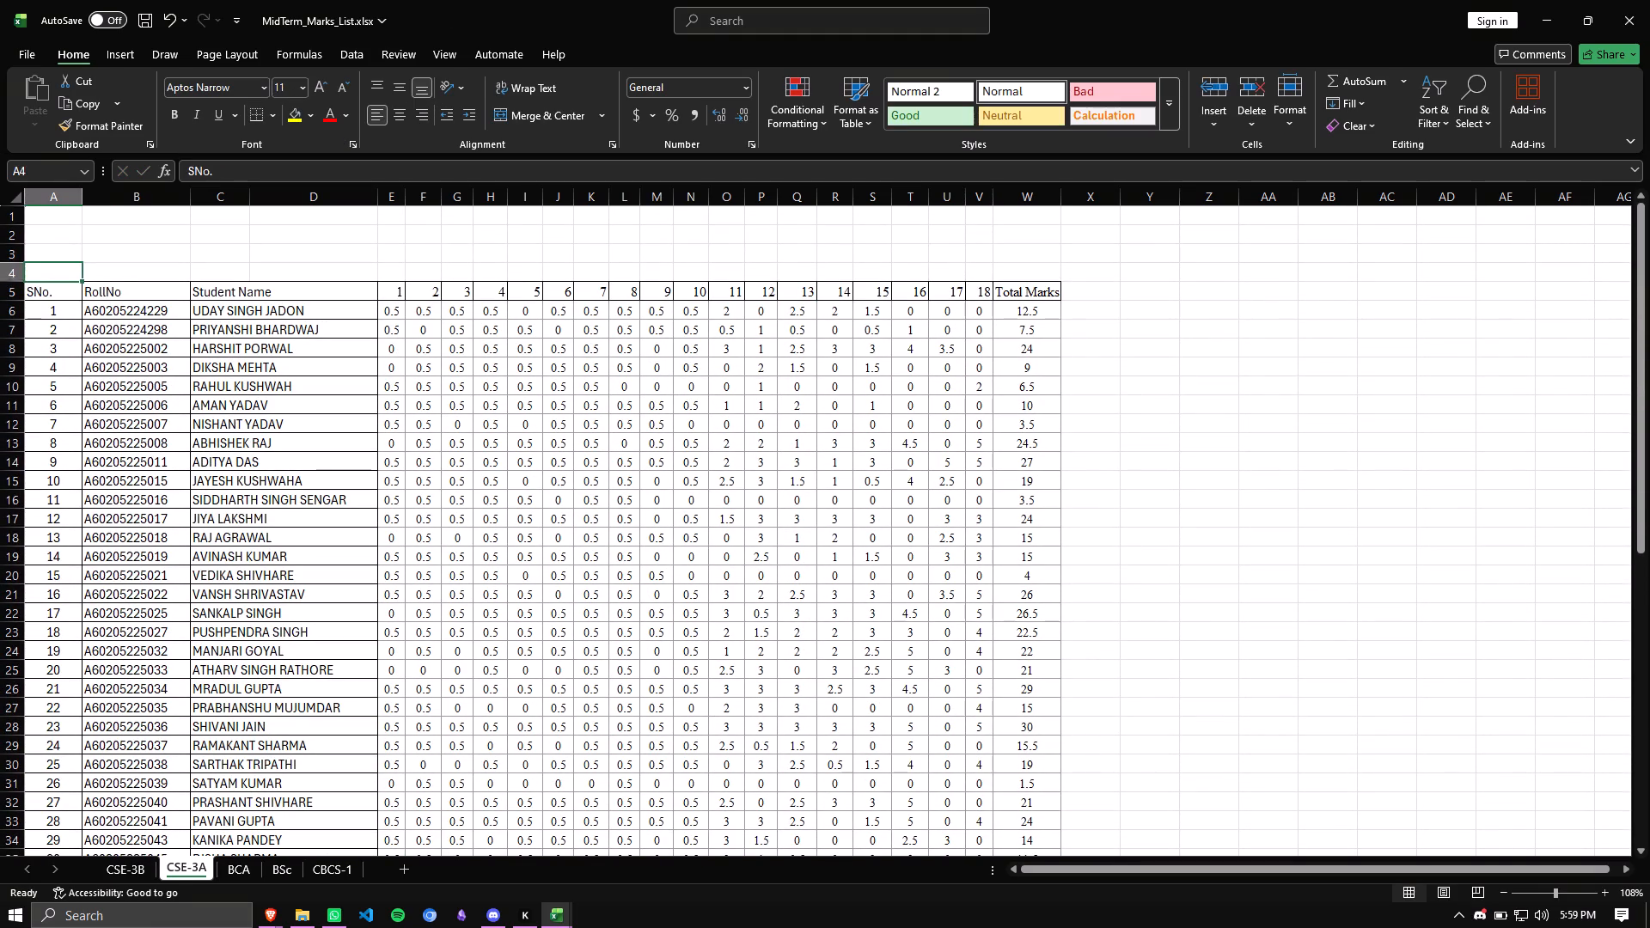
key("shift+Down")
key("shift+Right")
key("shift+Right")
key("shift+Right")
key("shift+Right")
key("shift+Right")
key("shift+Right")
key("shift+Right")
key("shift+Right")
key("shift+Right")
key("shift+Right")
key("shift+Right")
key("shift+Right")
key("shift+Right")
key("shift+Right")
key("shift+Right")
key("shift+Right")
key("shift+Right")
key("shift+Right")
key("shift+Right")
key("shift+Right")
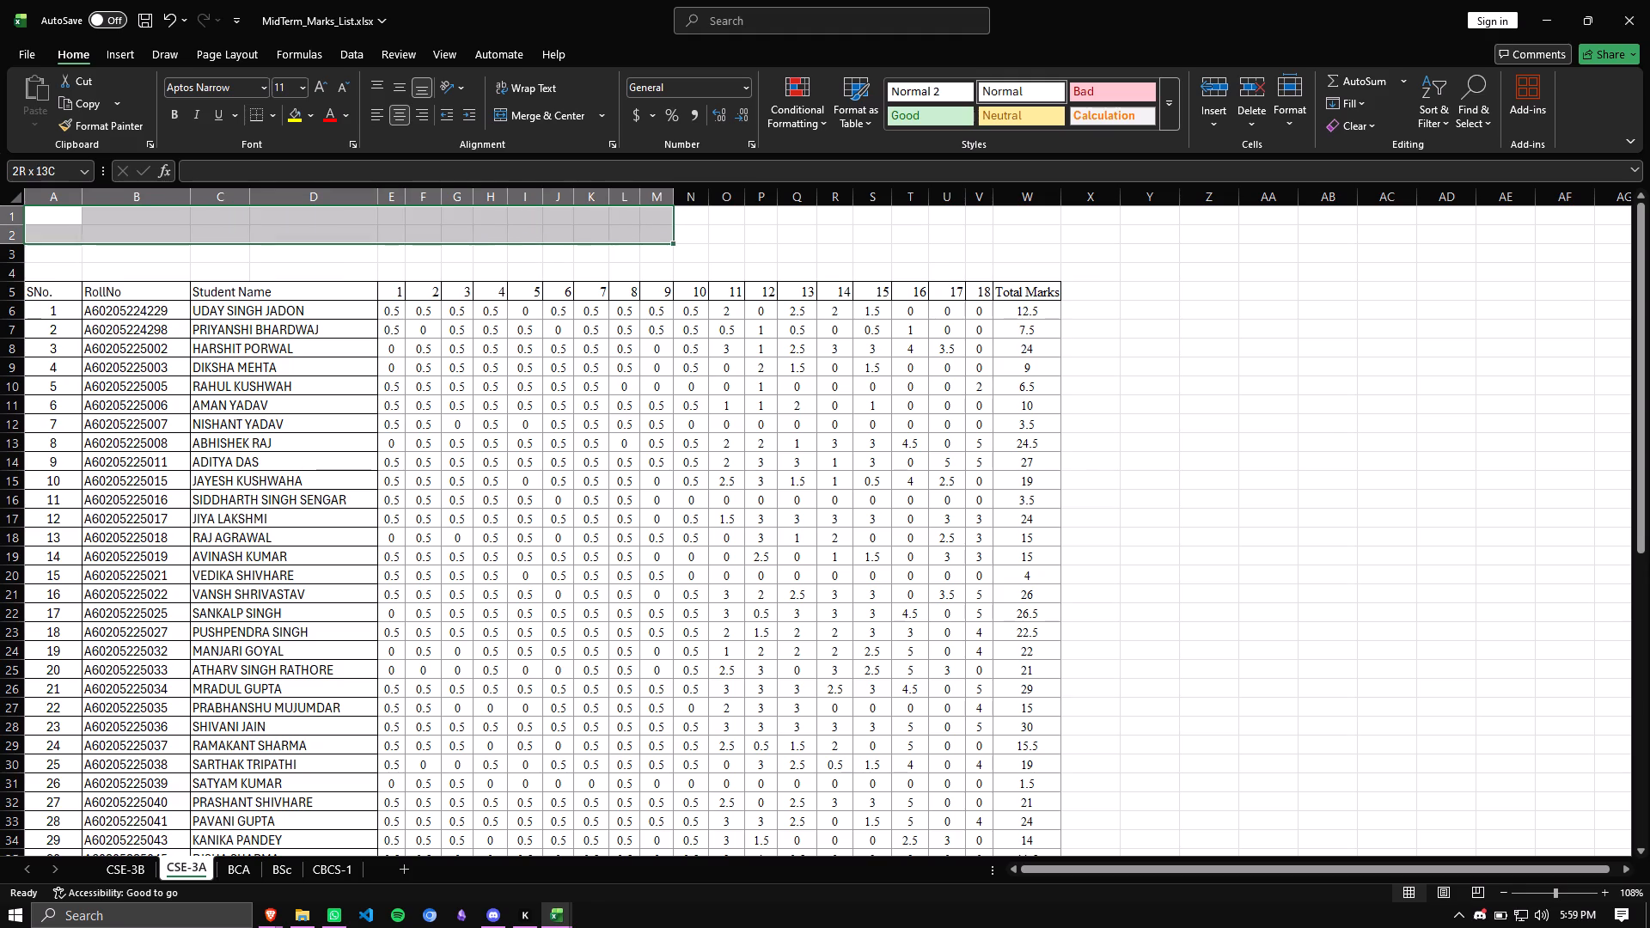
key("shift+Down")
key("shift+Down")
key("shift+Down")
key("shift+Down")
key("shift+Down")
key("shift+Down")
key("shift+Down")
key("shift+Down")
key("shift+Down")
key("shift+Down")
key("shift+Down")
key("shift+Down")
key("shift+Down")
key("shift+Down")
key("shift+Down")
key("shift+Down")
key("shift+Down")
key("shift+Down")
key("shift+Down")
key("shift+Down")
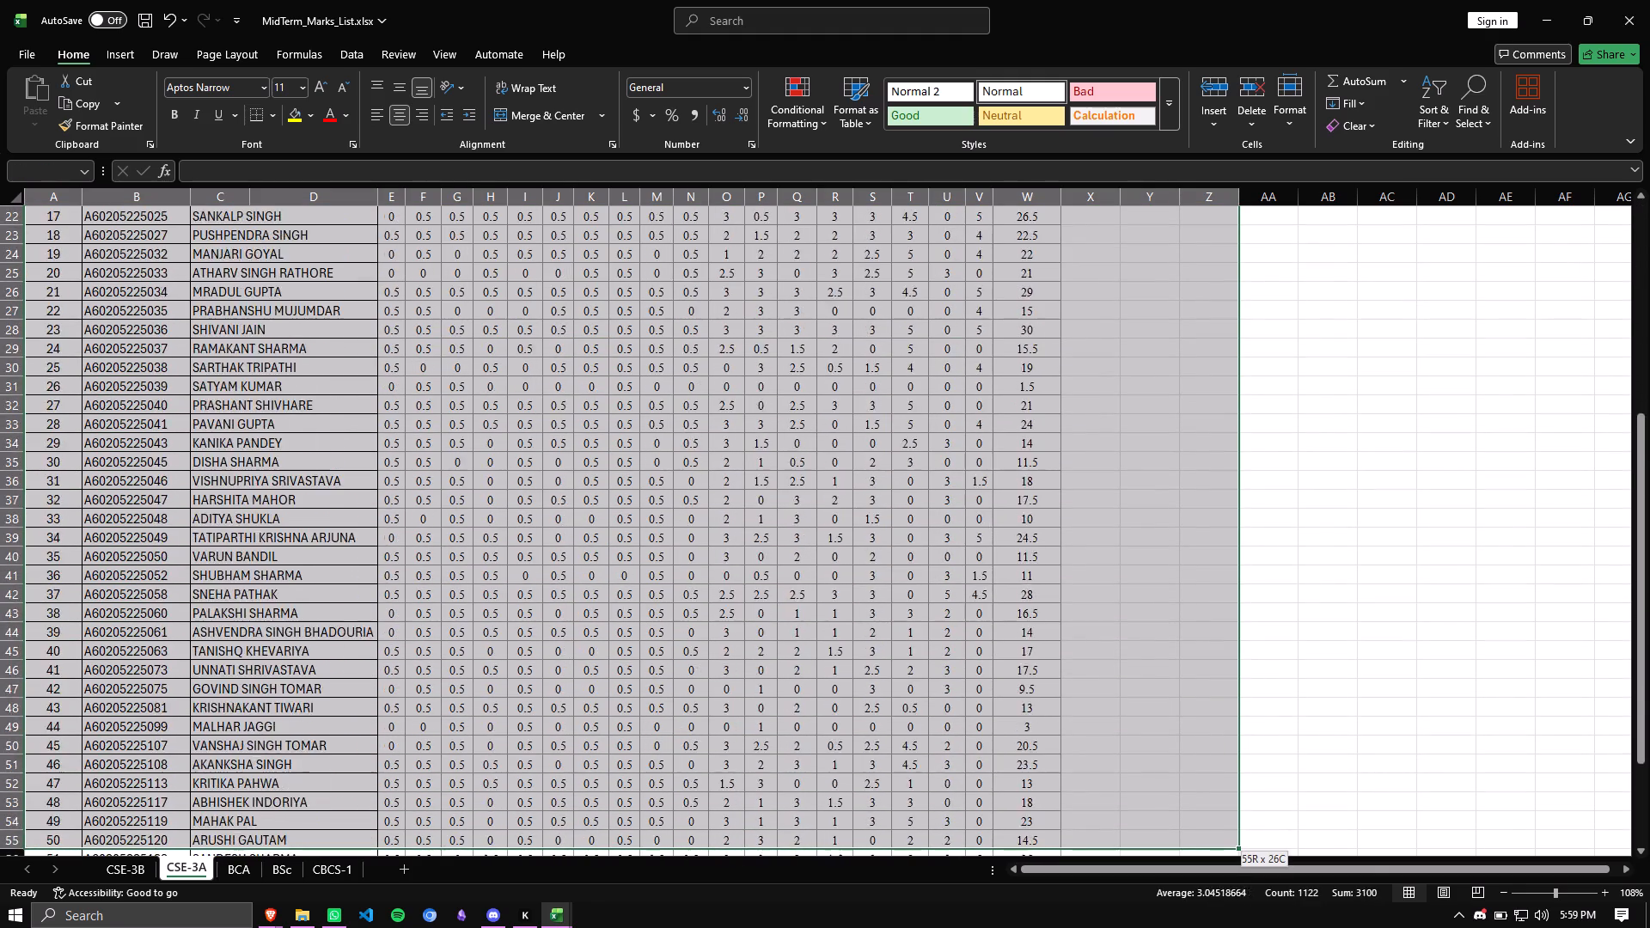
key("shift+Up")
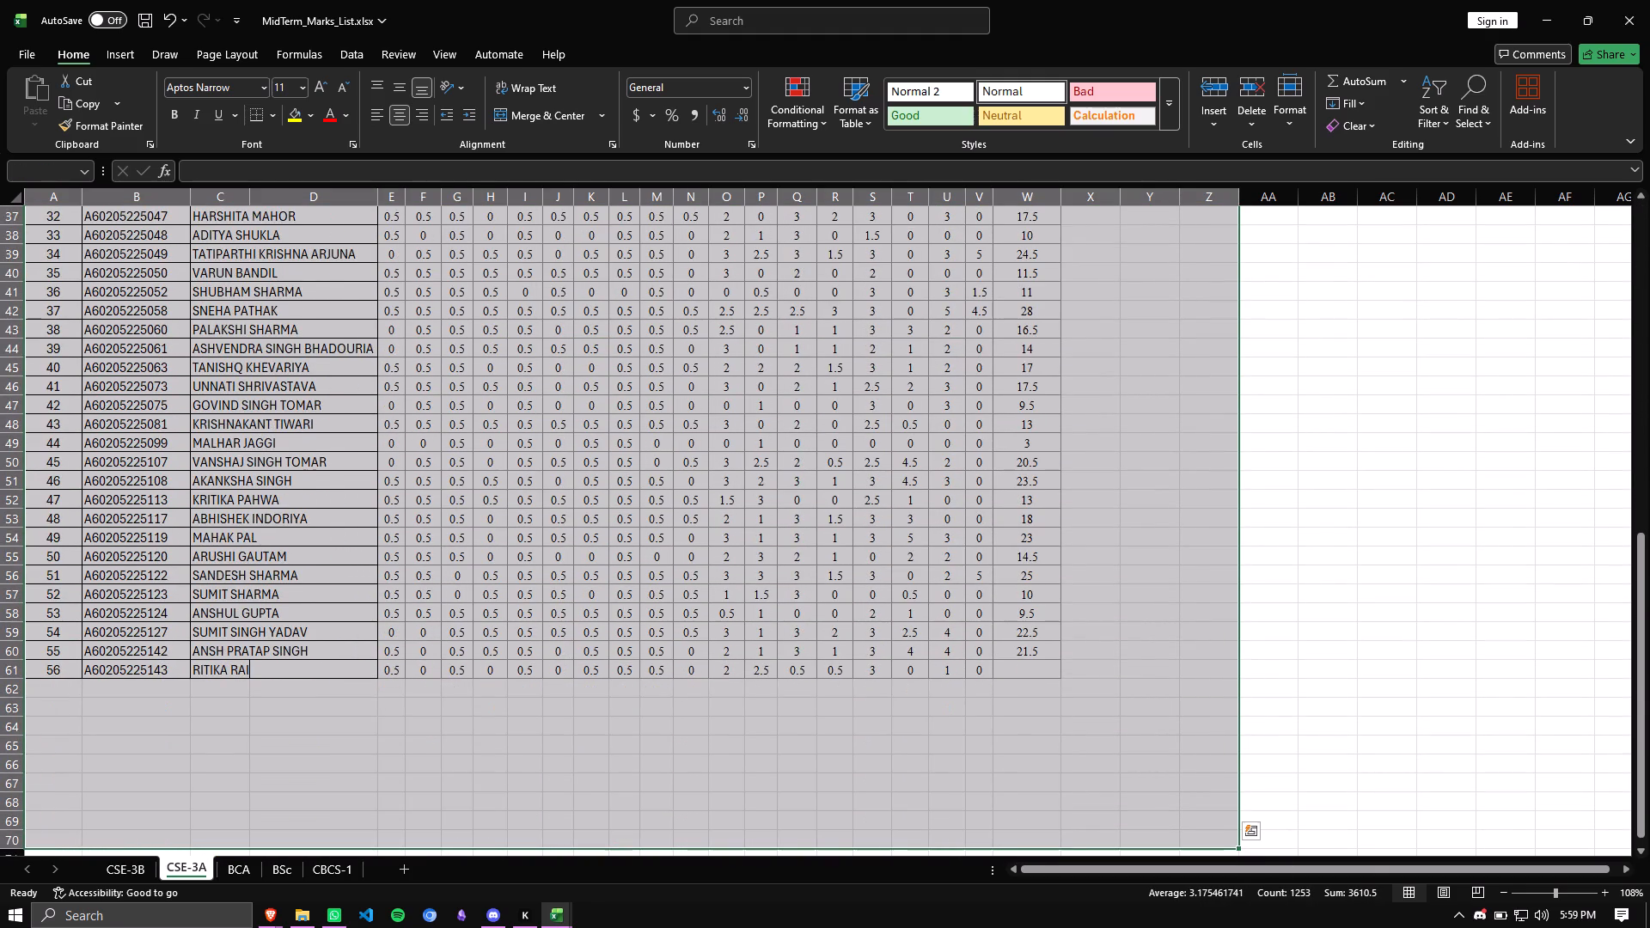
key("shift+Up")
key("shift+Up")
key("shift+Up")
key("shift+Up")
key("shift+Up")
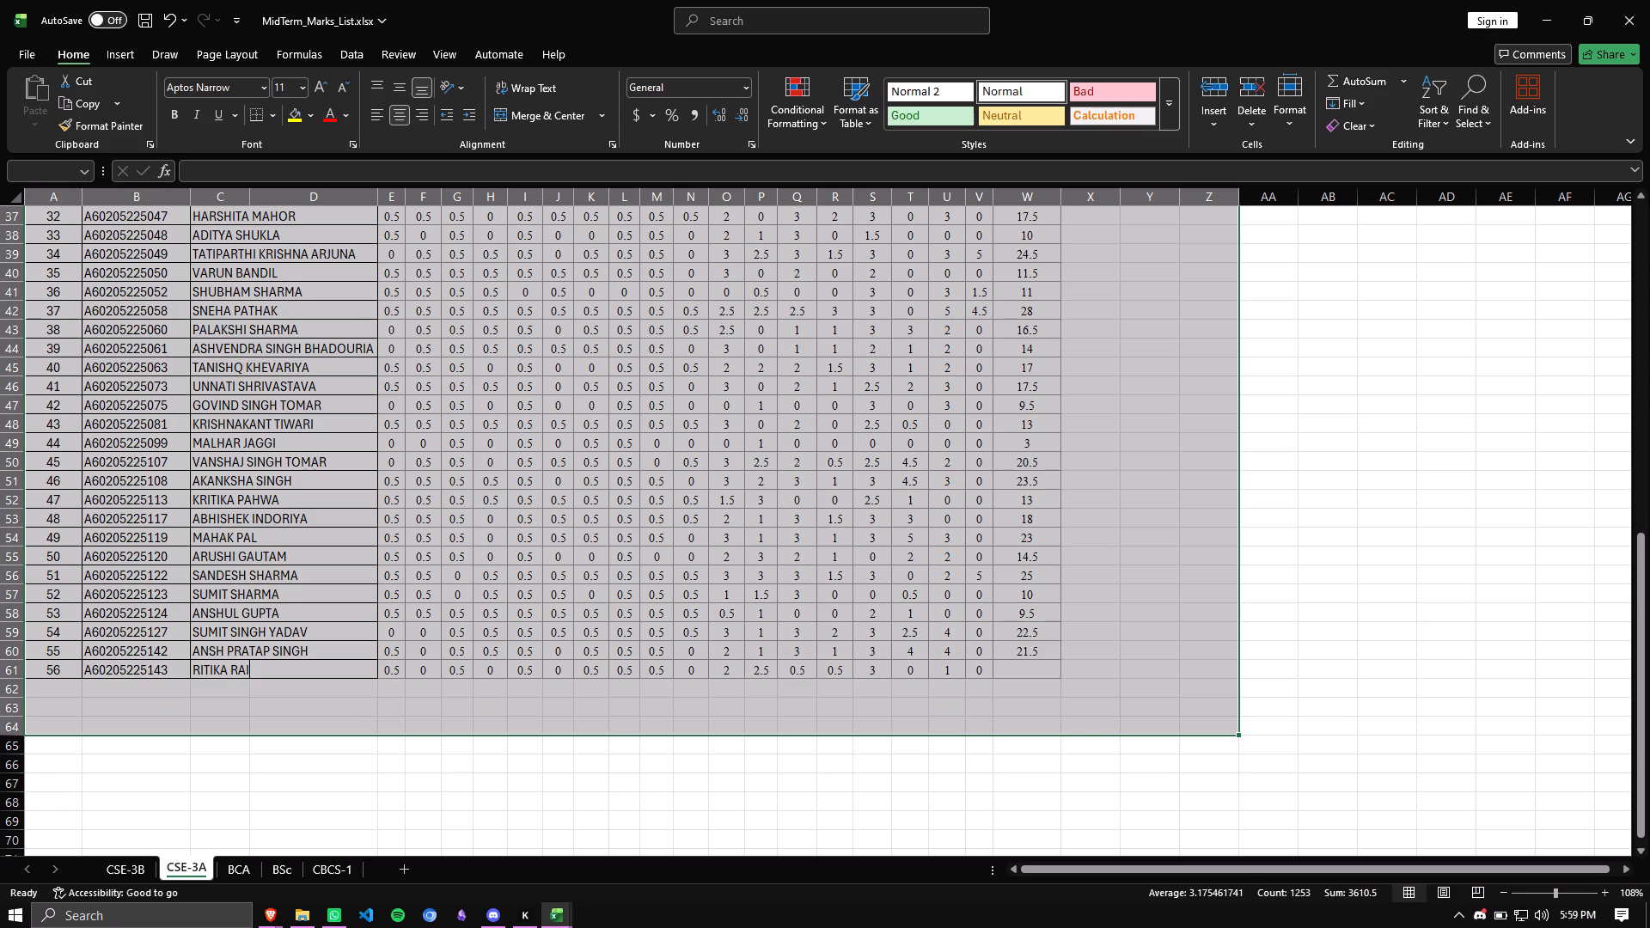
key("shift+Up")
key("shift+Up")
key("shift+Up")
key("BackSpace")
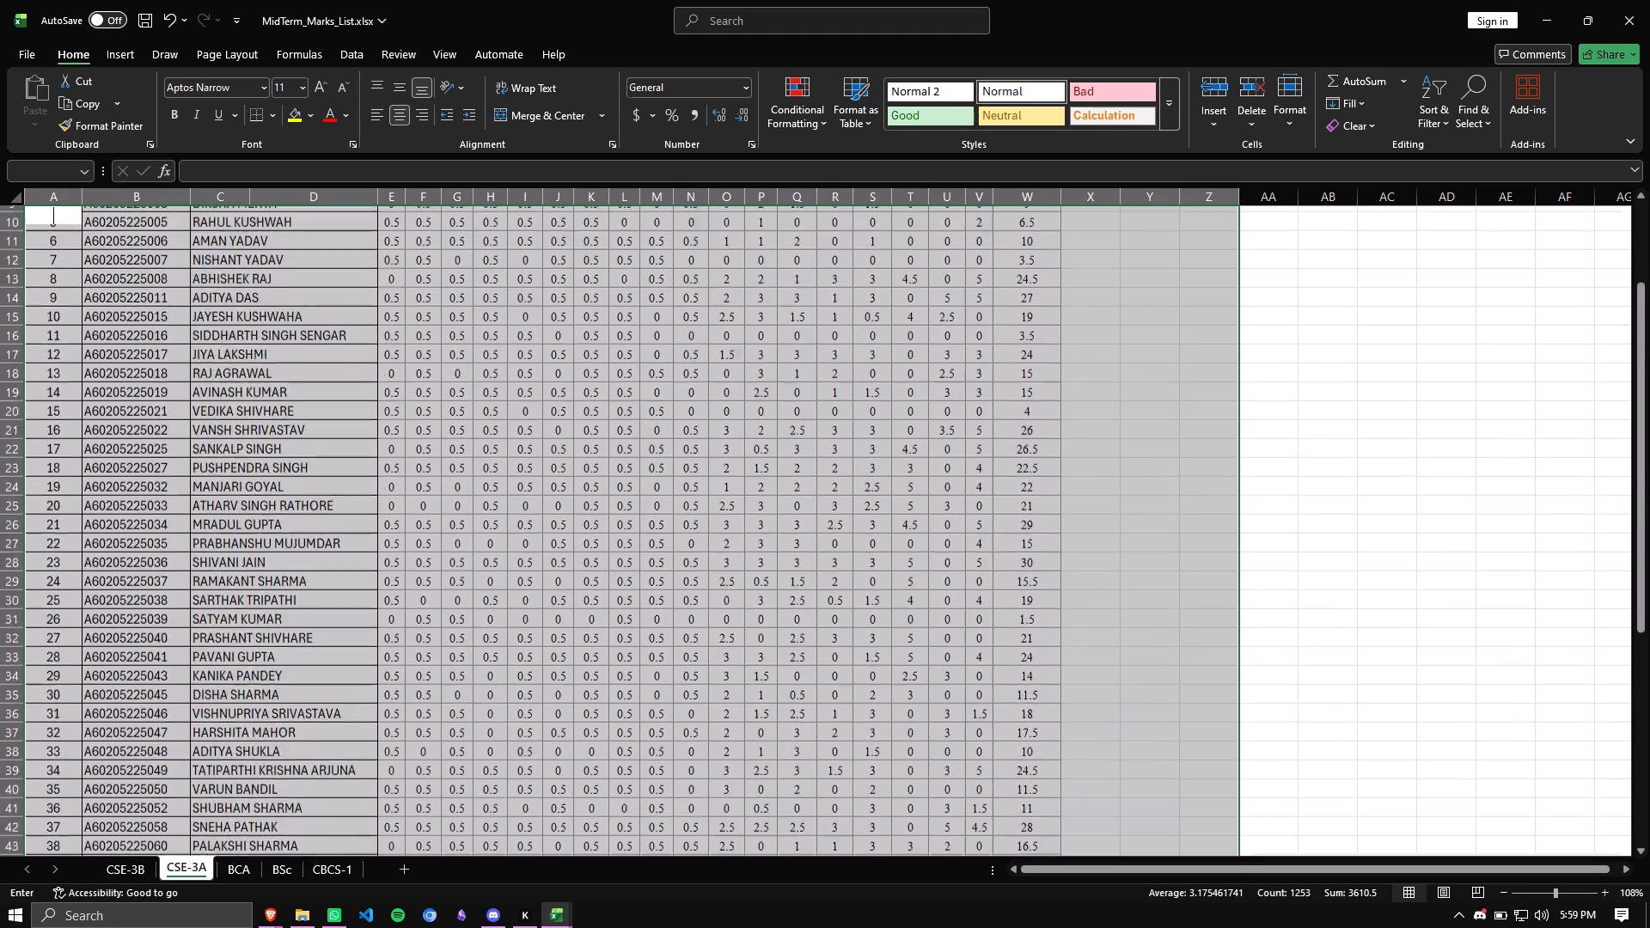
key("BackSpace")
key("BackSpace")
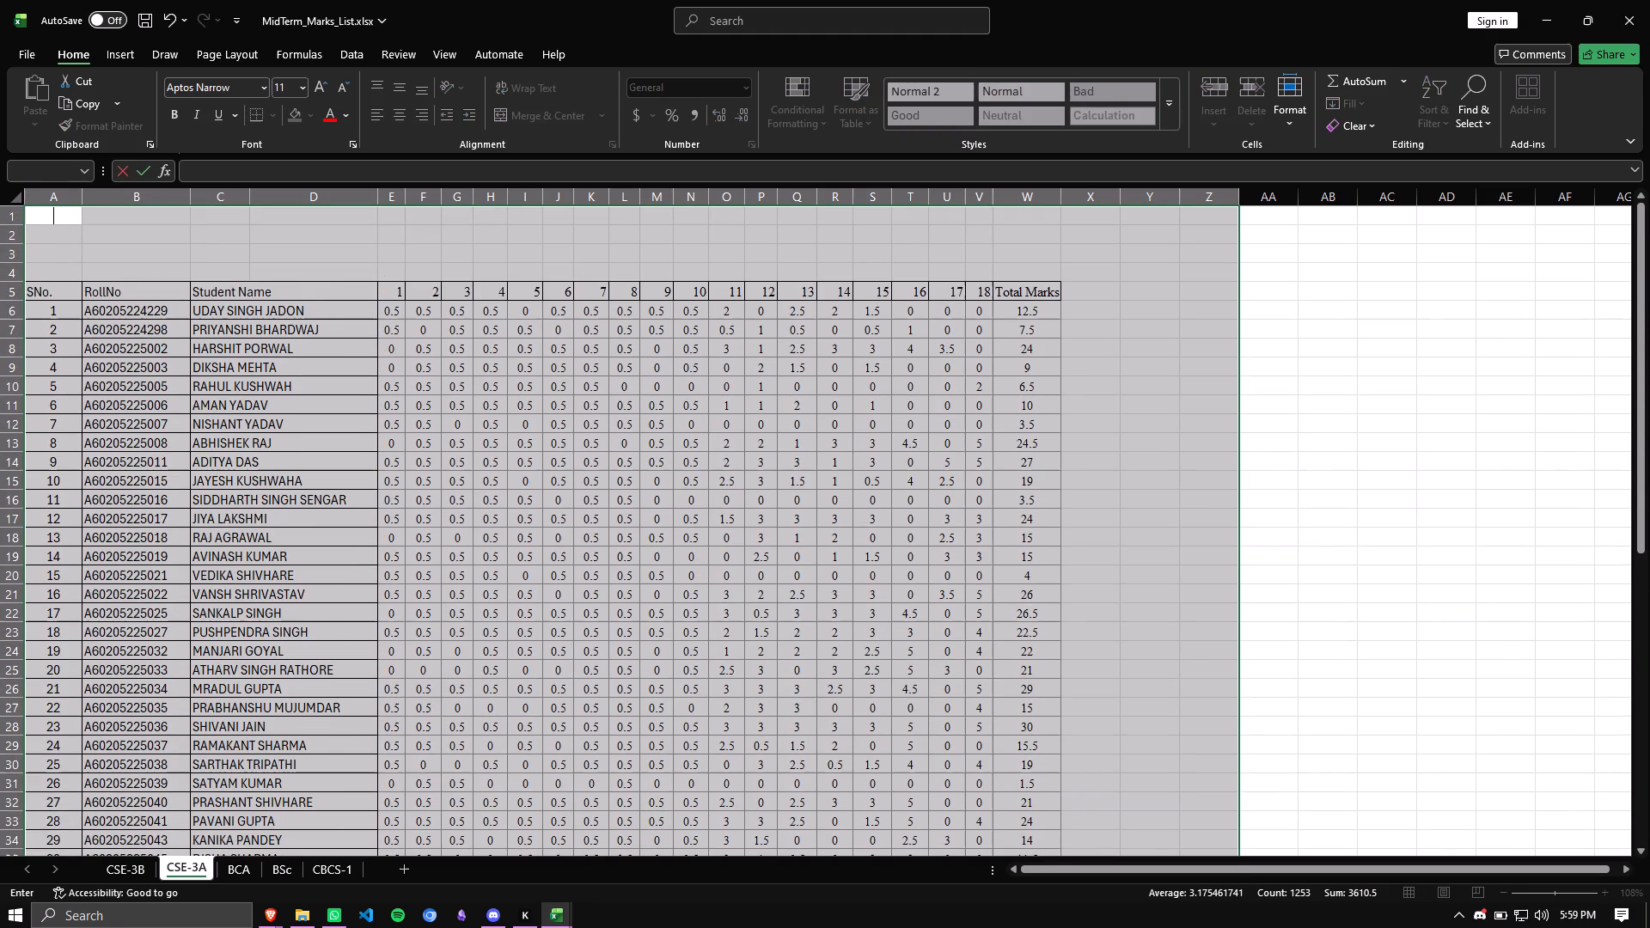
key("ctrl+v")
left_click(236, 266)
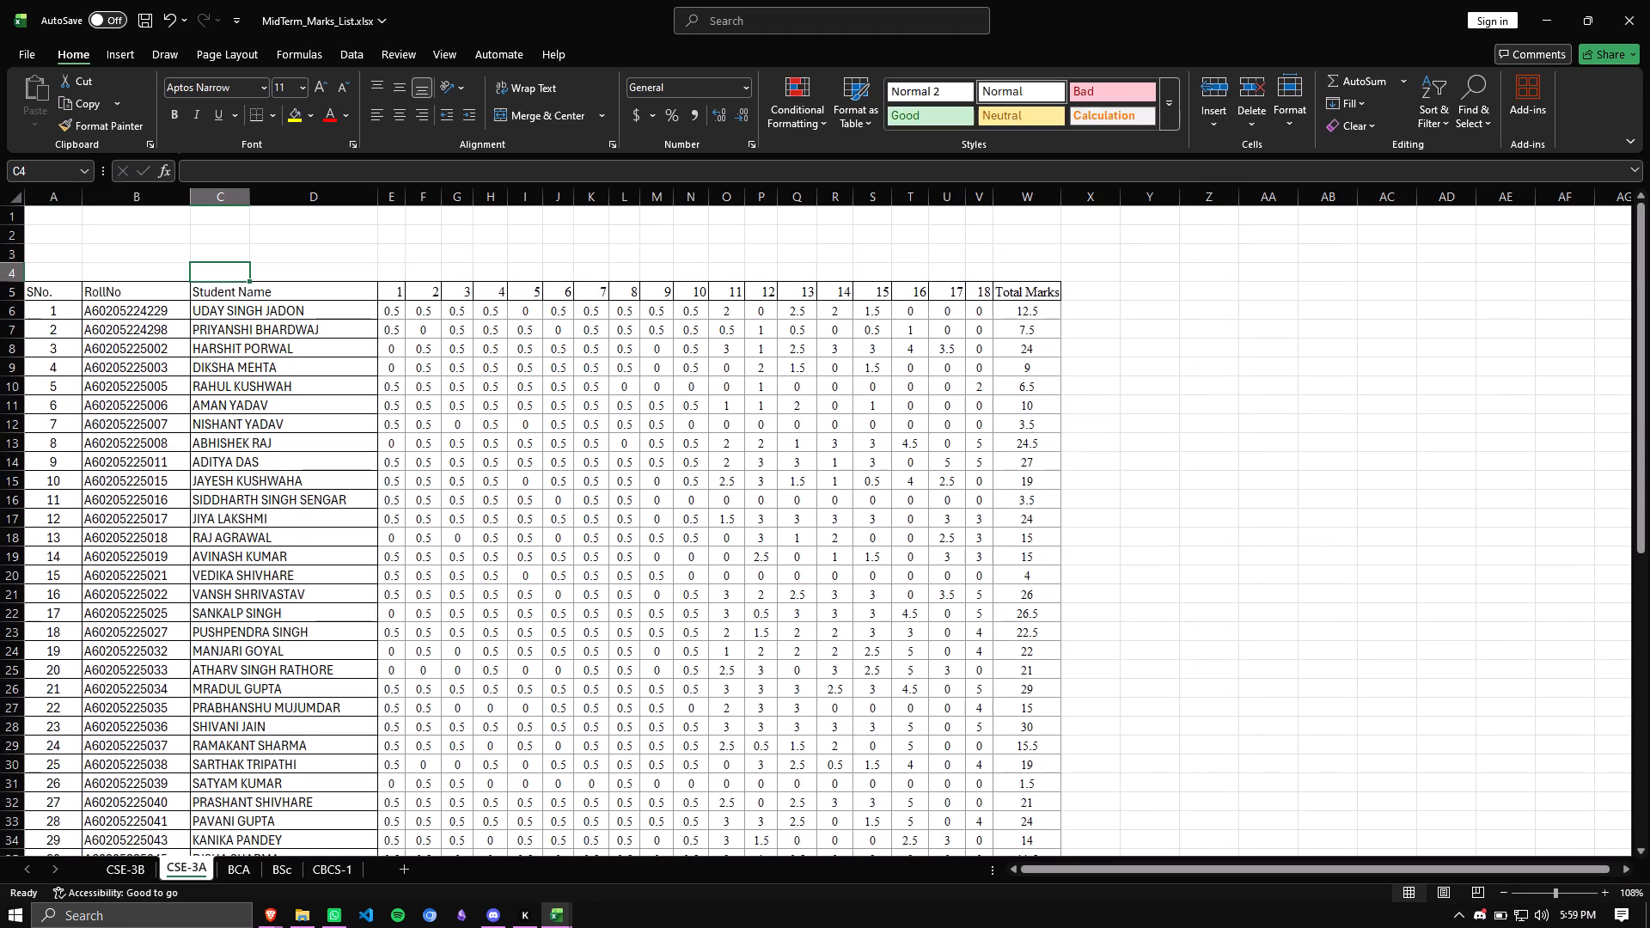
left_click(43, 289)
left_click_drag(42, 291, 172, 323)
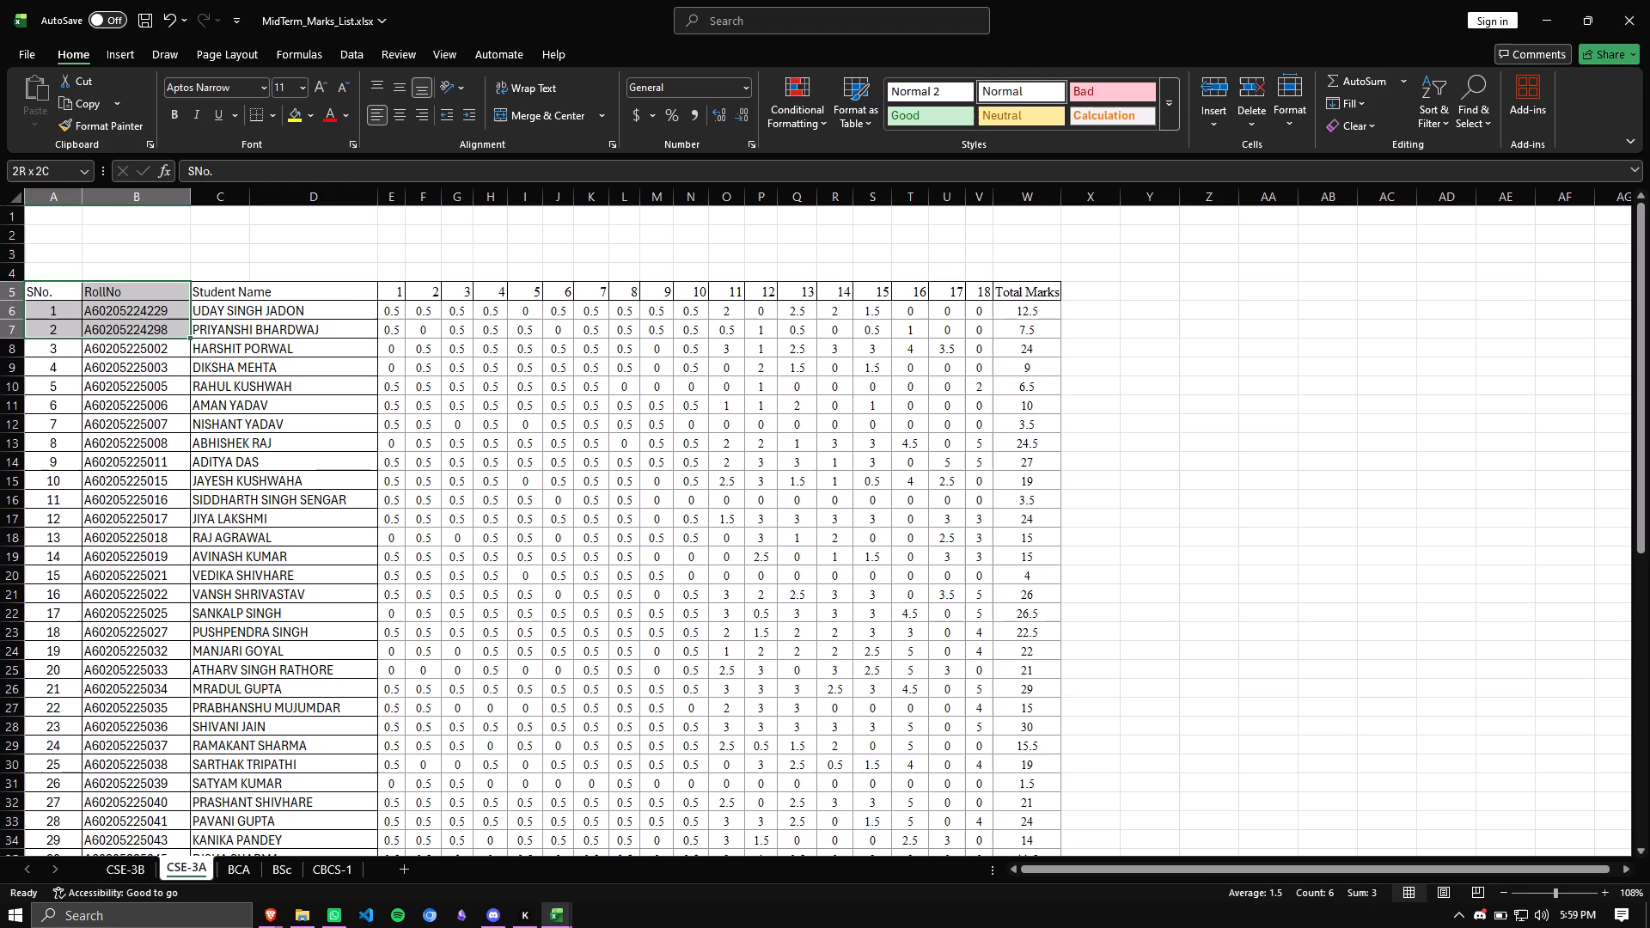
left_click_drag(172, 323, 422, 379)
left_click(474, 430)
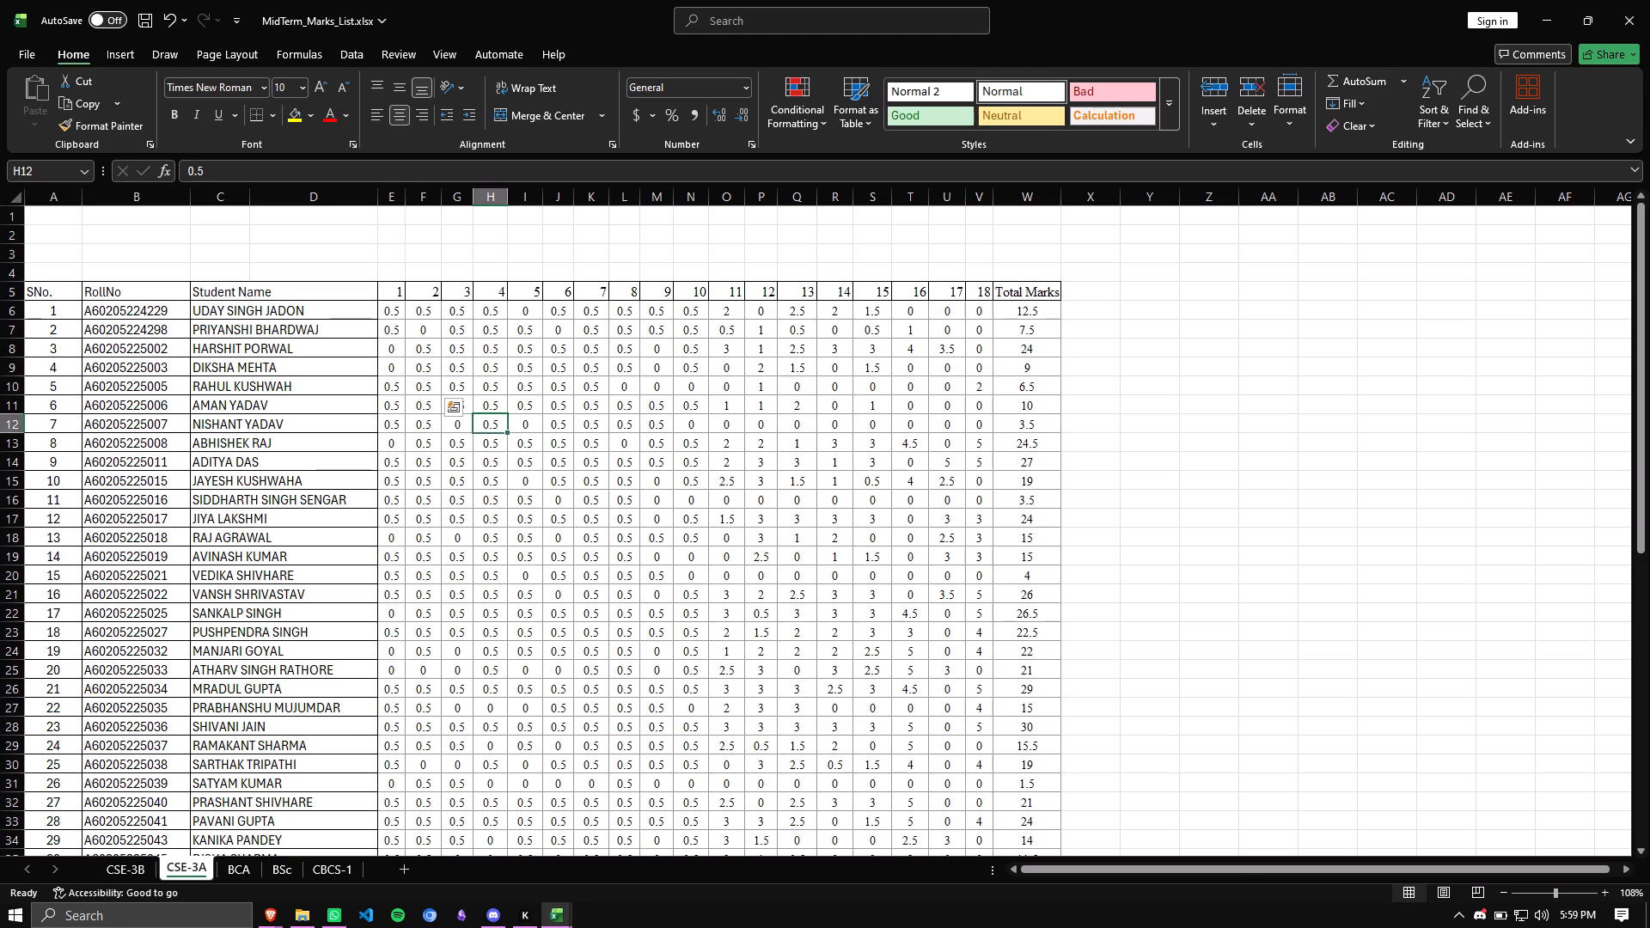
Switch to marks_sheet.xlsx and copy only the question marks and totals, D1:V57, including their header row.
key("alt+Tab")
left_click(352, 254)
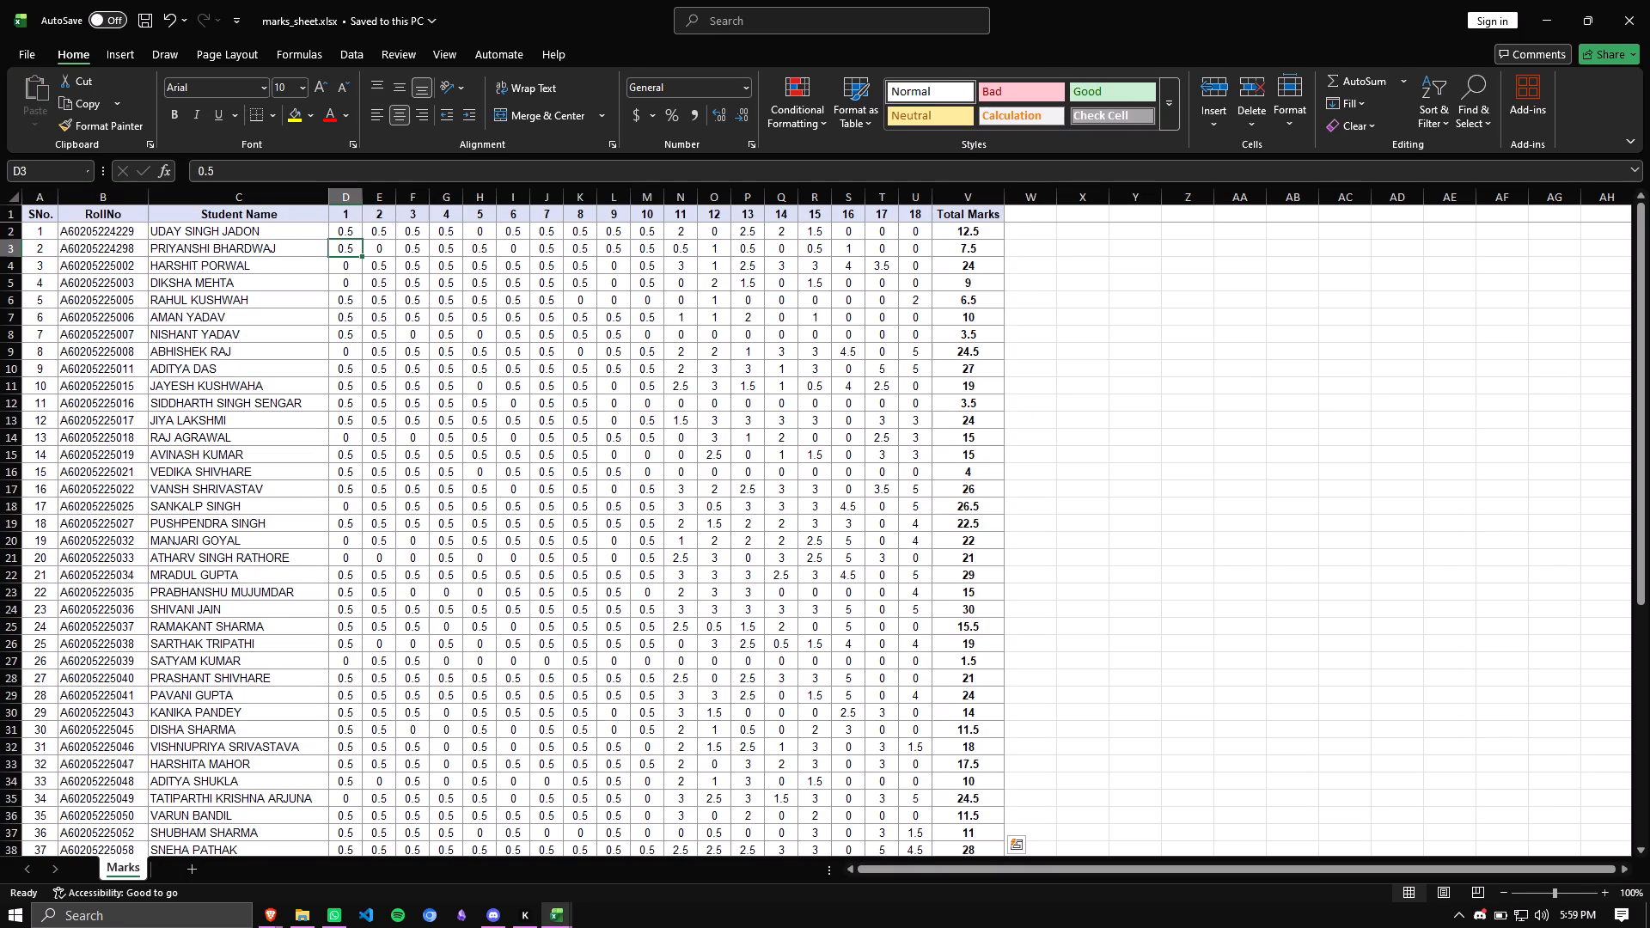
left_click(350, 212)
left_click_drag(347, 211, 413, 240)
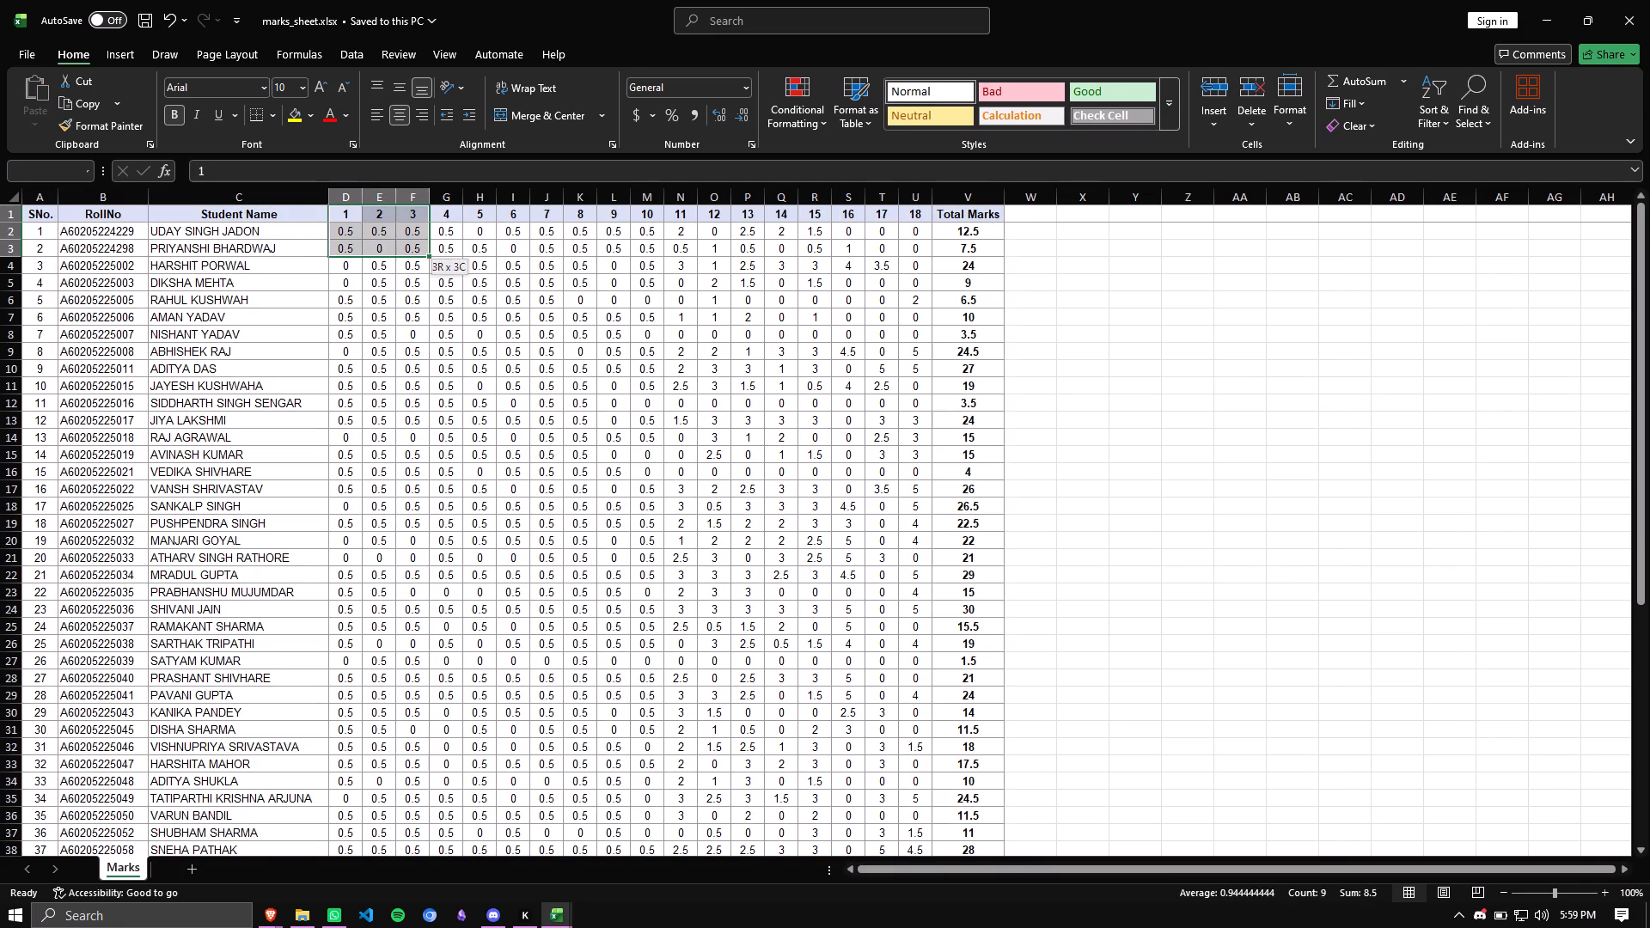
left_click_drag(413, 240, 1023, 878)
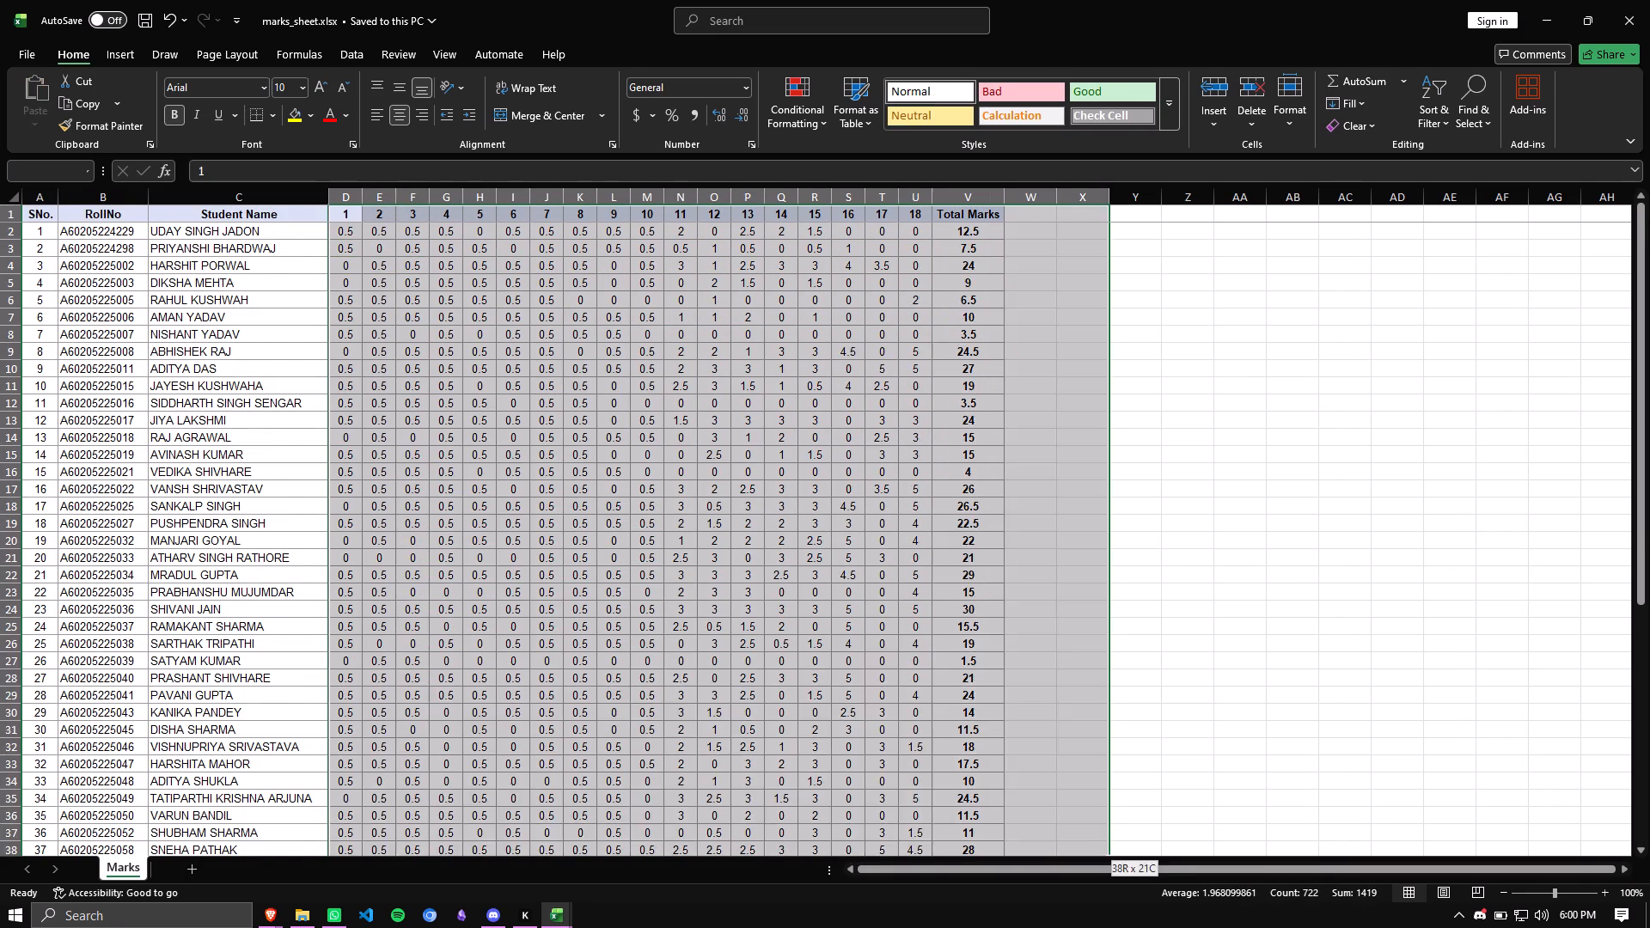
left_click_drag(1023, 878, 938, 894)
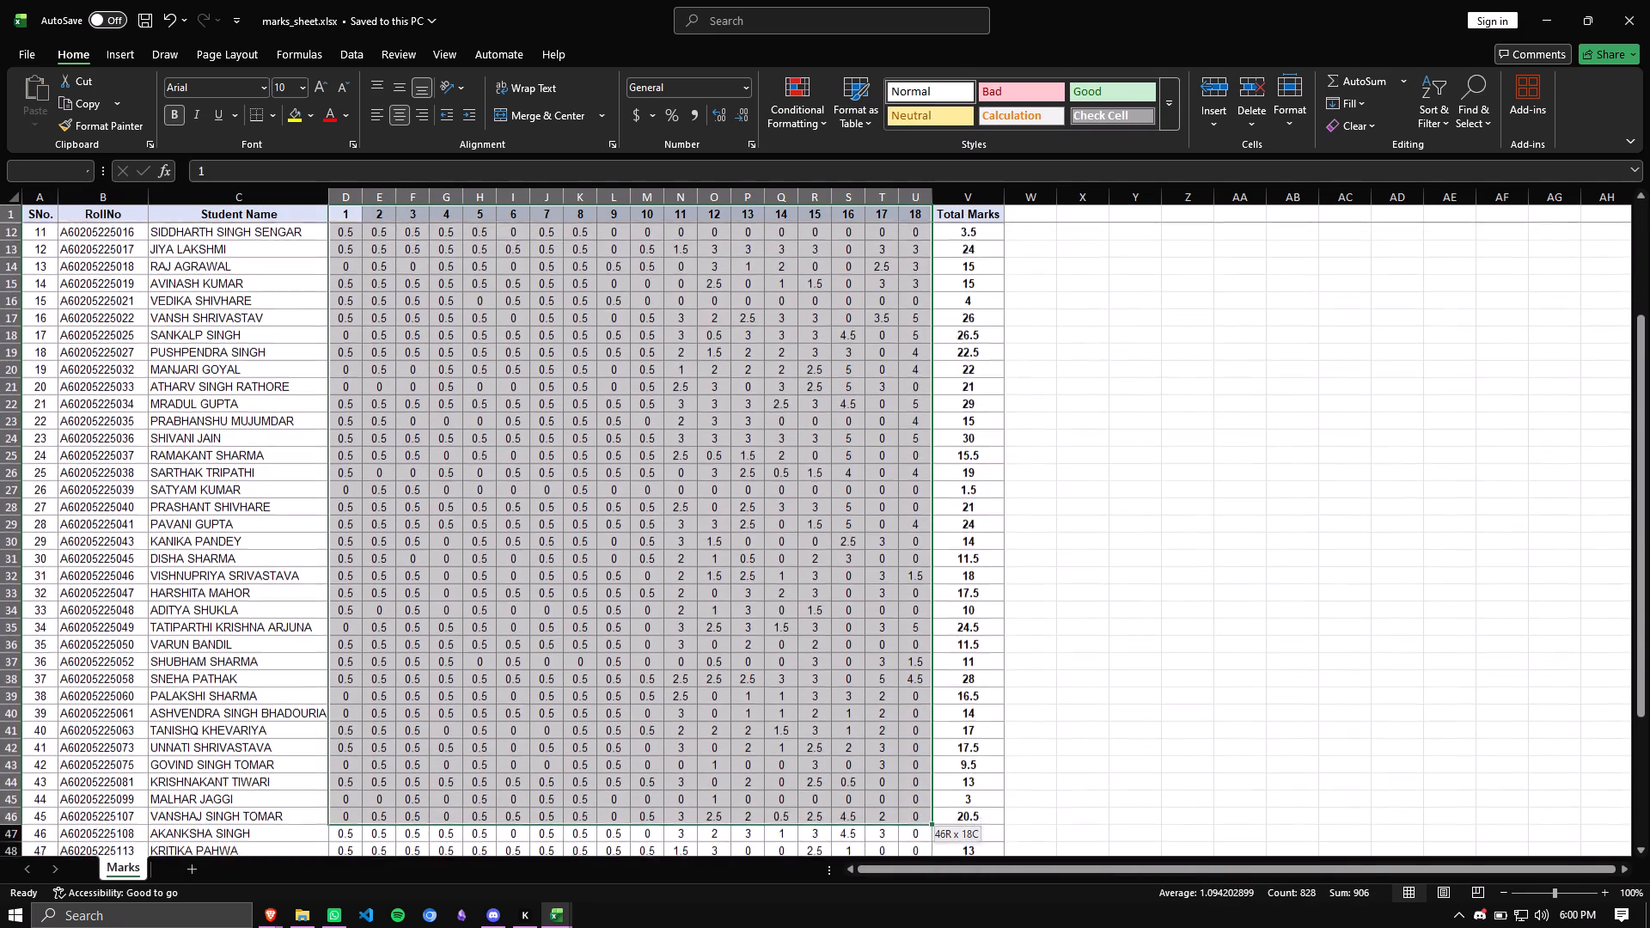
left_click_drag(938, 894, 973, 848)
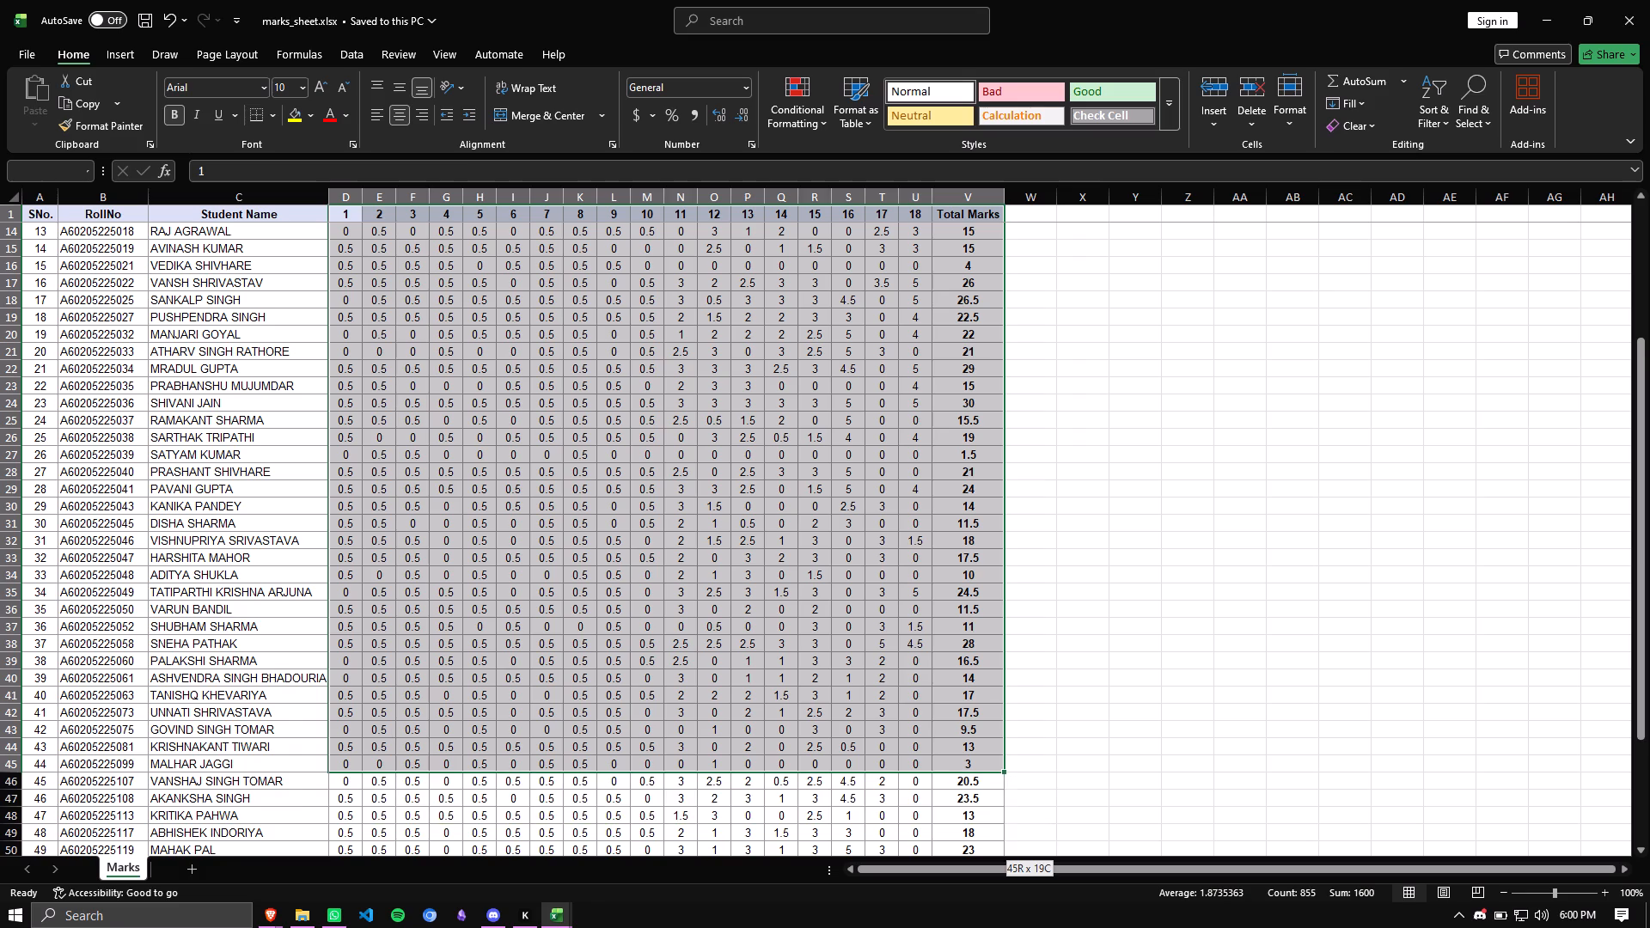
left_click_drag(973, 848, 986, 870)
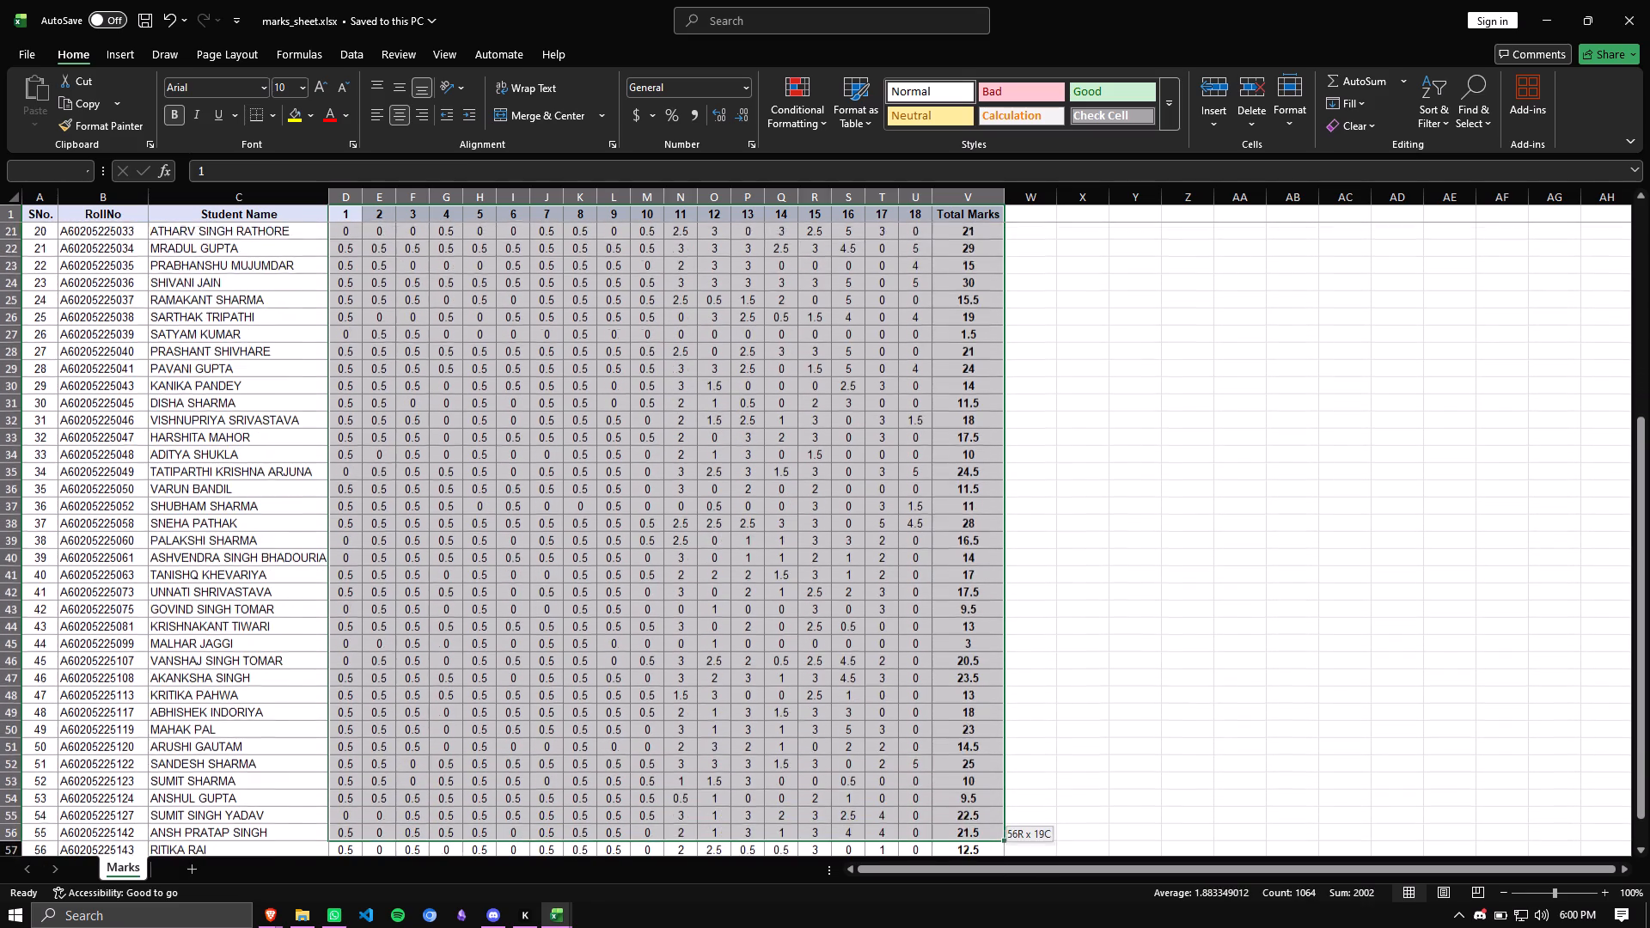
left_click_drag(986, 870, 977, 793)
key("ctrl+c")
key("alt+Tab")
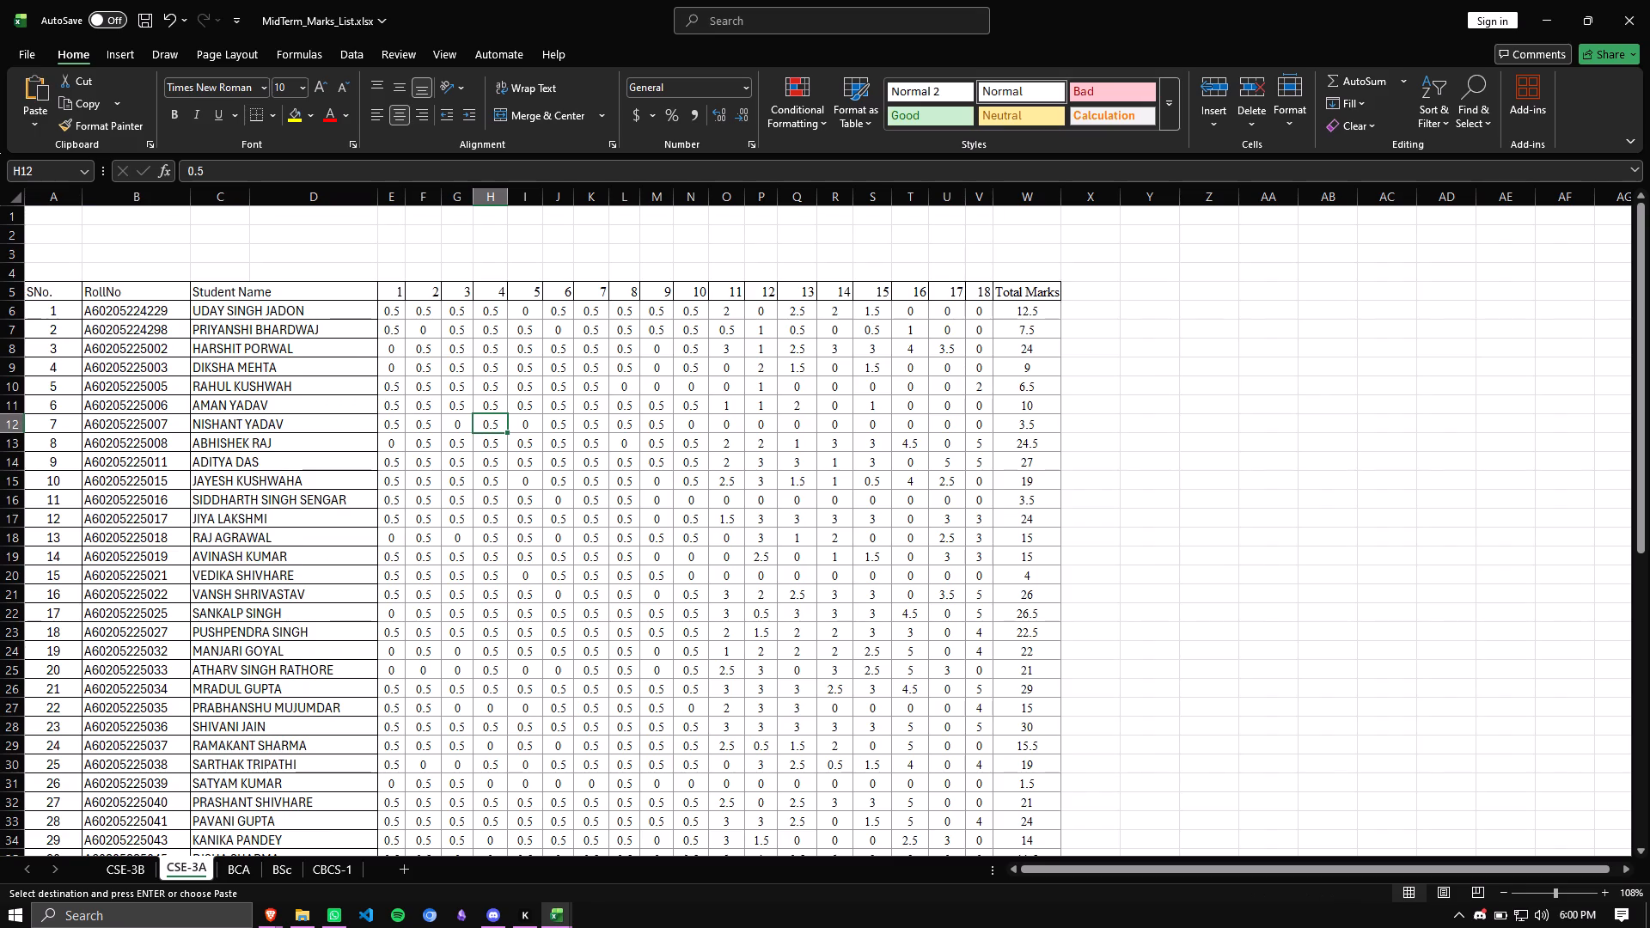
Paste the copied marks and totals over E5:W61 on the CSE-3A sheet of MidTerm_Marks_List.xlsx.
scroll(921, 789, "down", 4)
scroll(1019, 769, "down", 2)
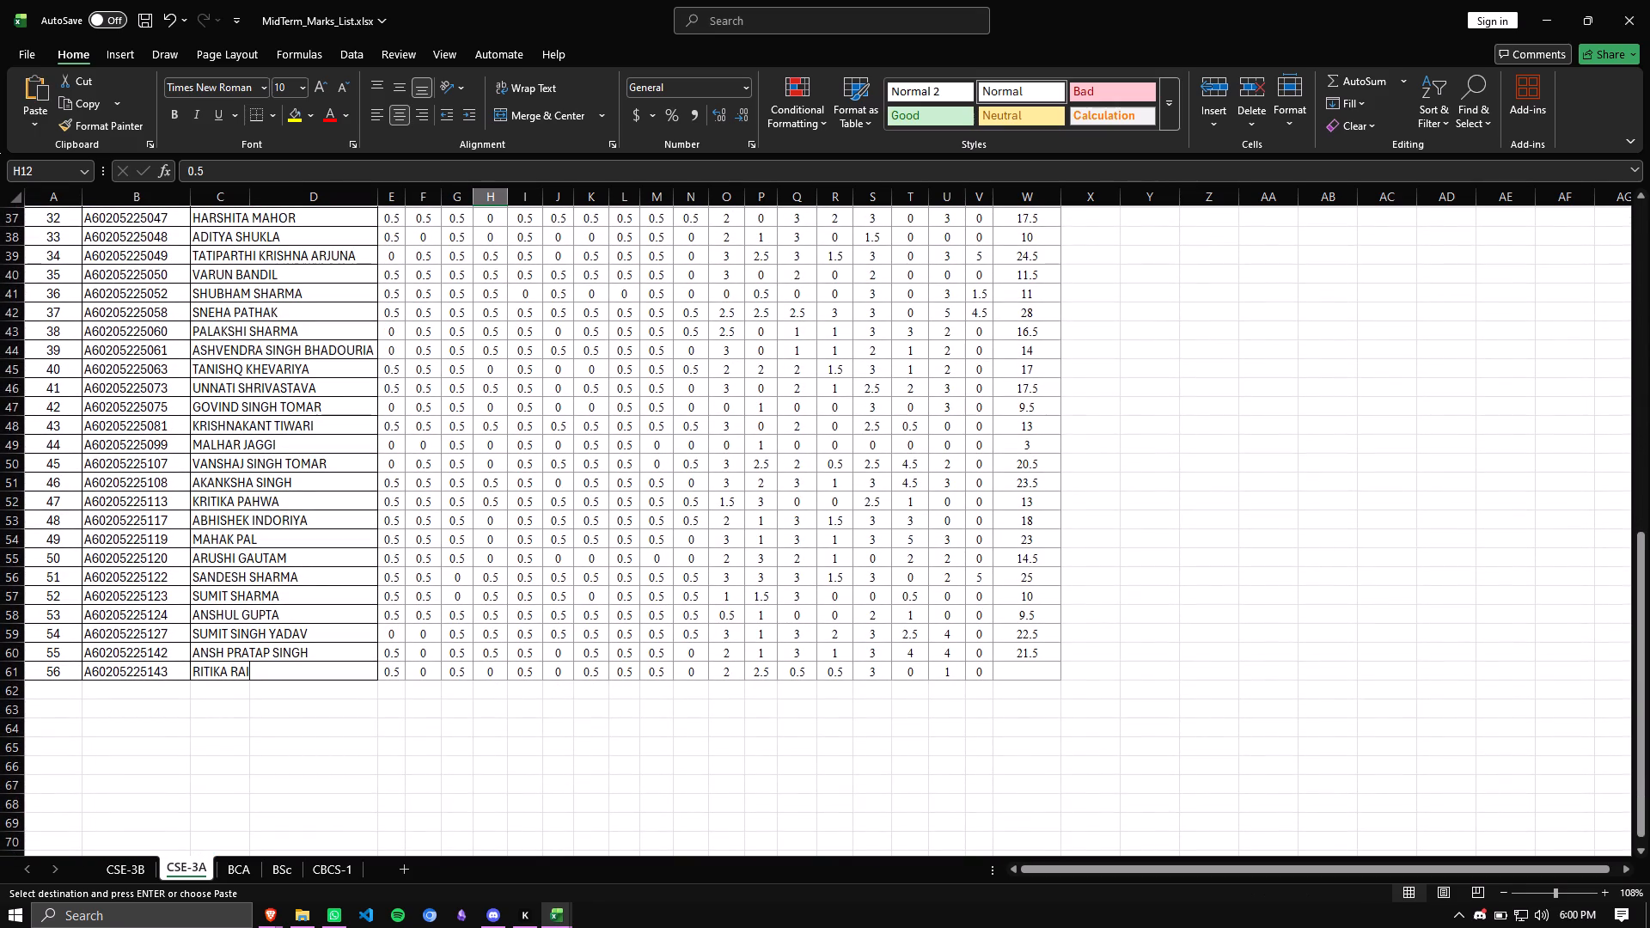
left_click_drag(1039, 673, 864, 352)
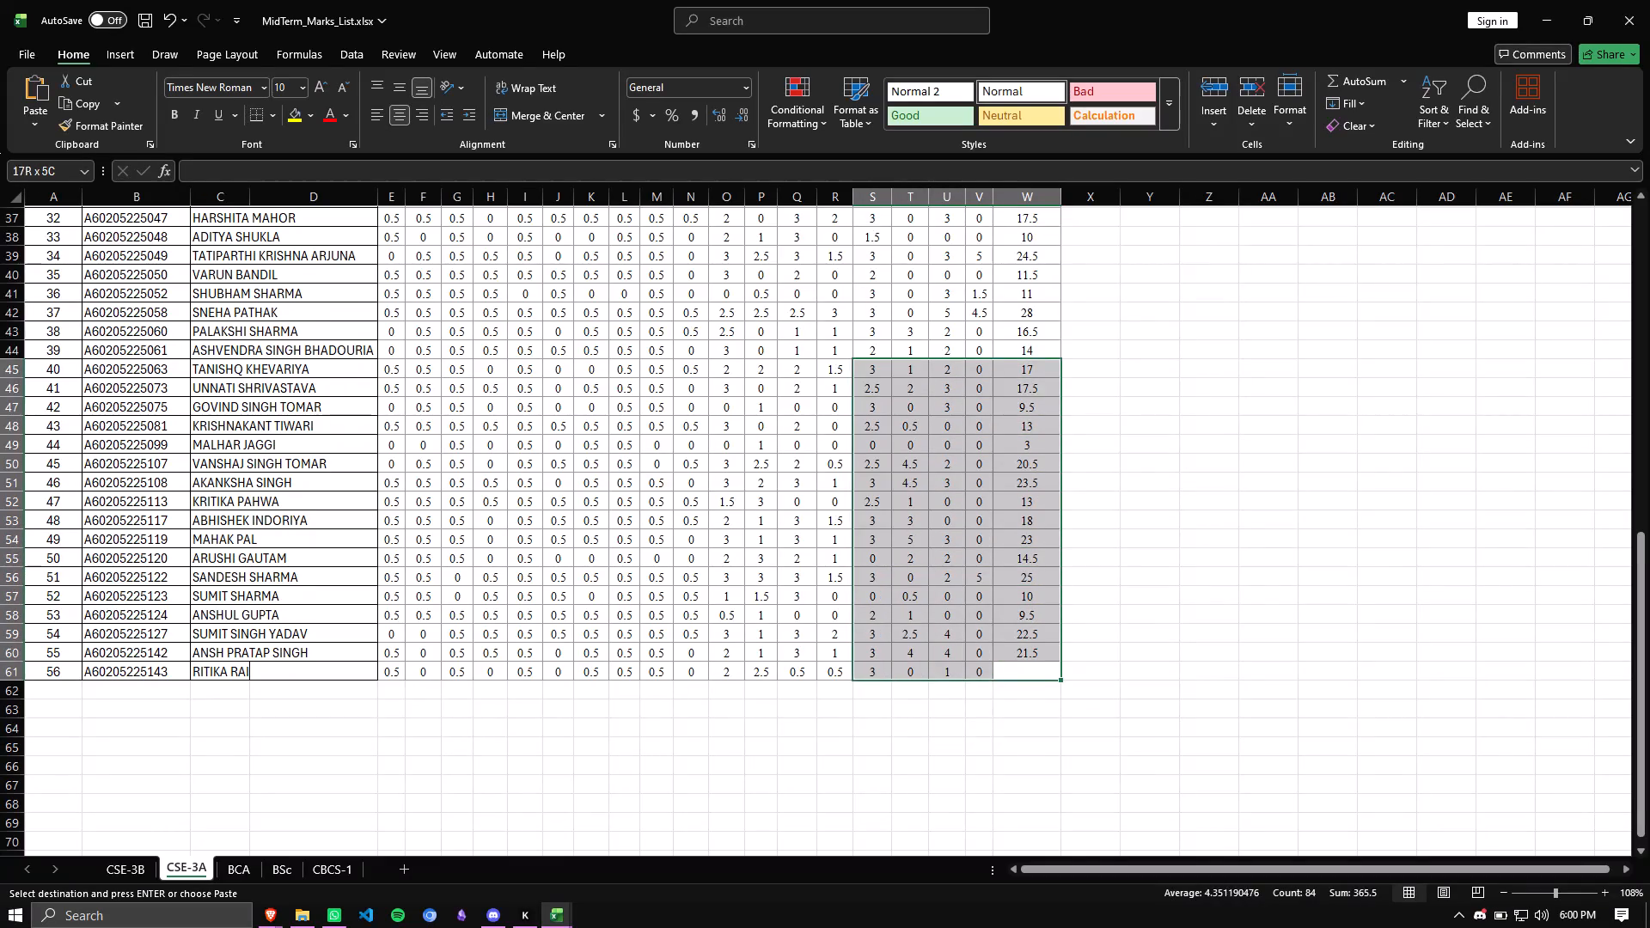
left_click_drag(864, 352, 620, 70)
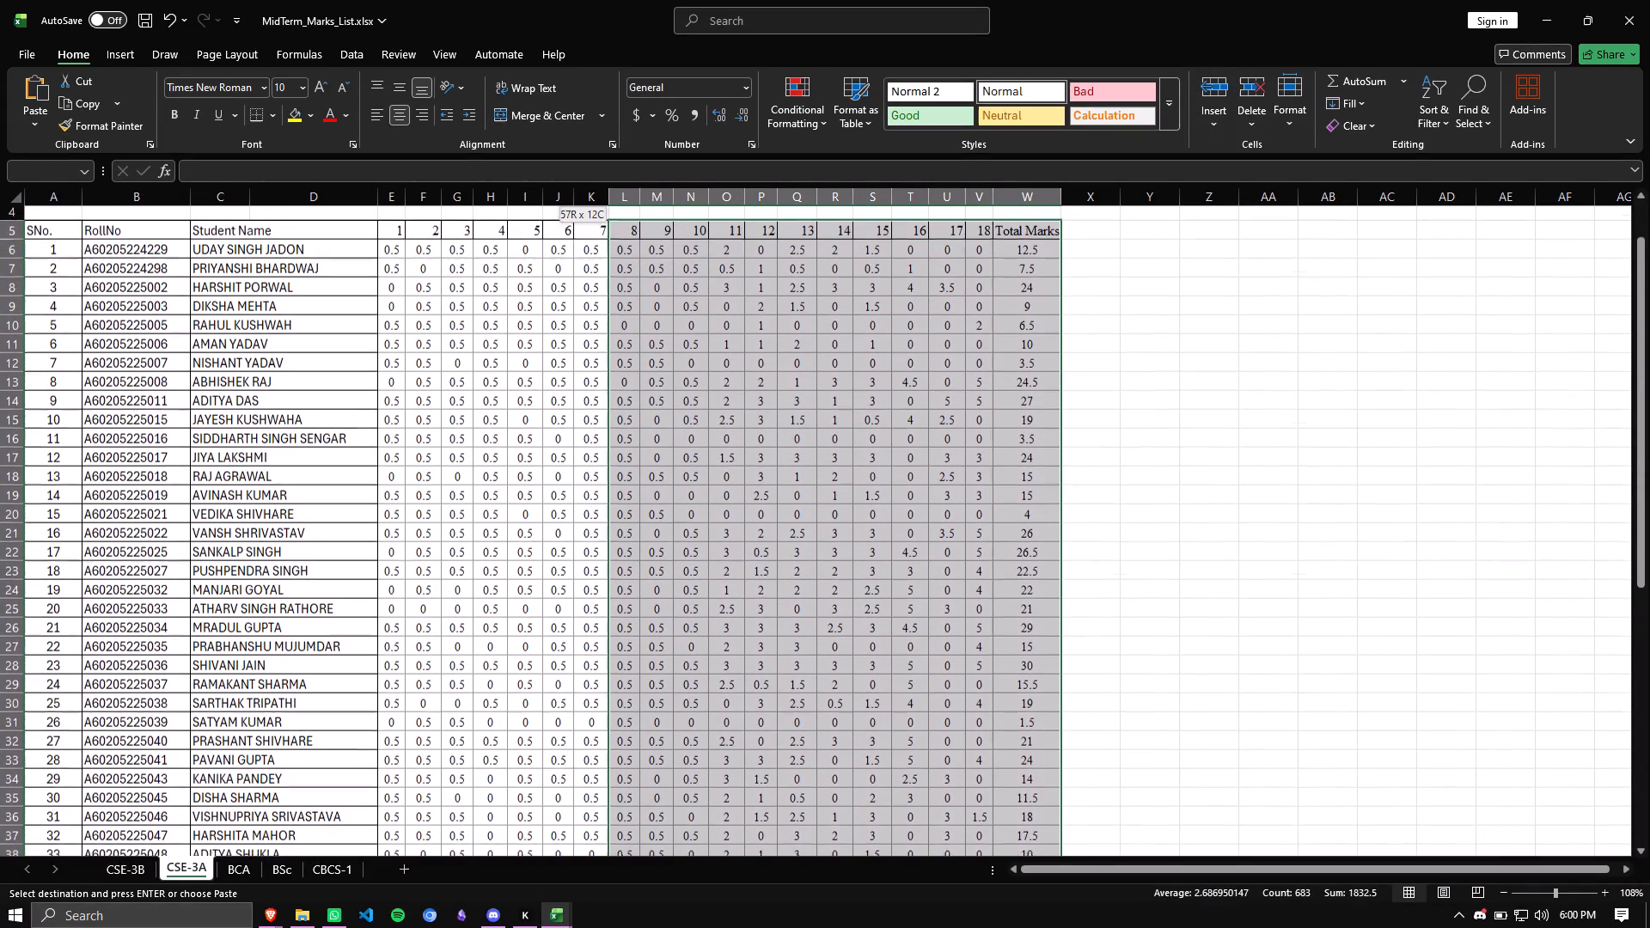
left_click_drag(620, 70, 398, 272)
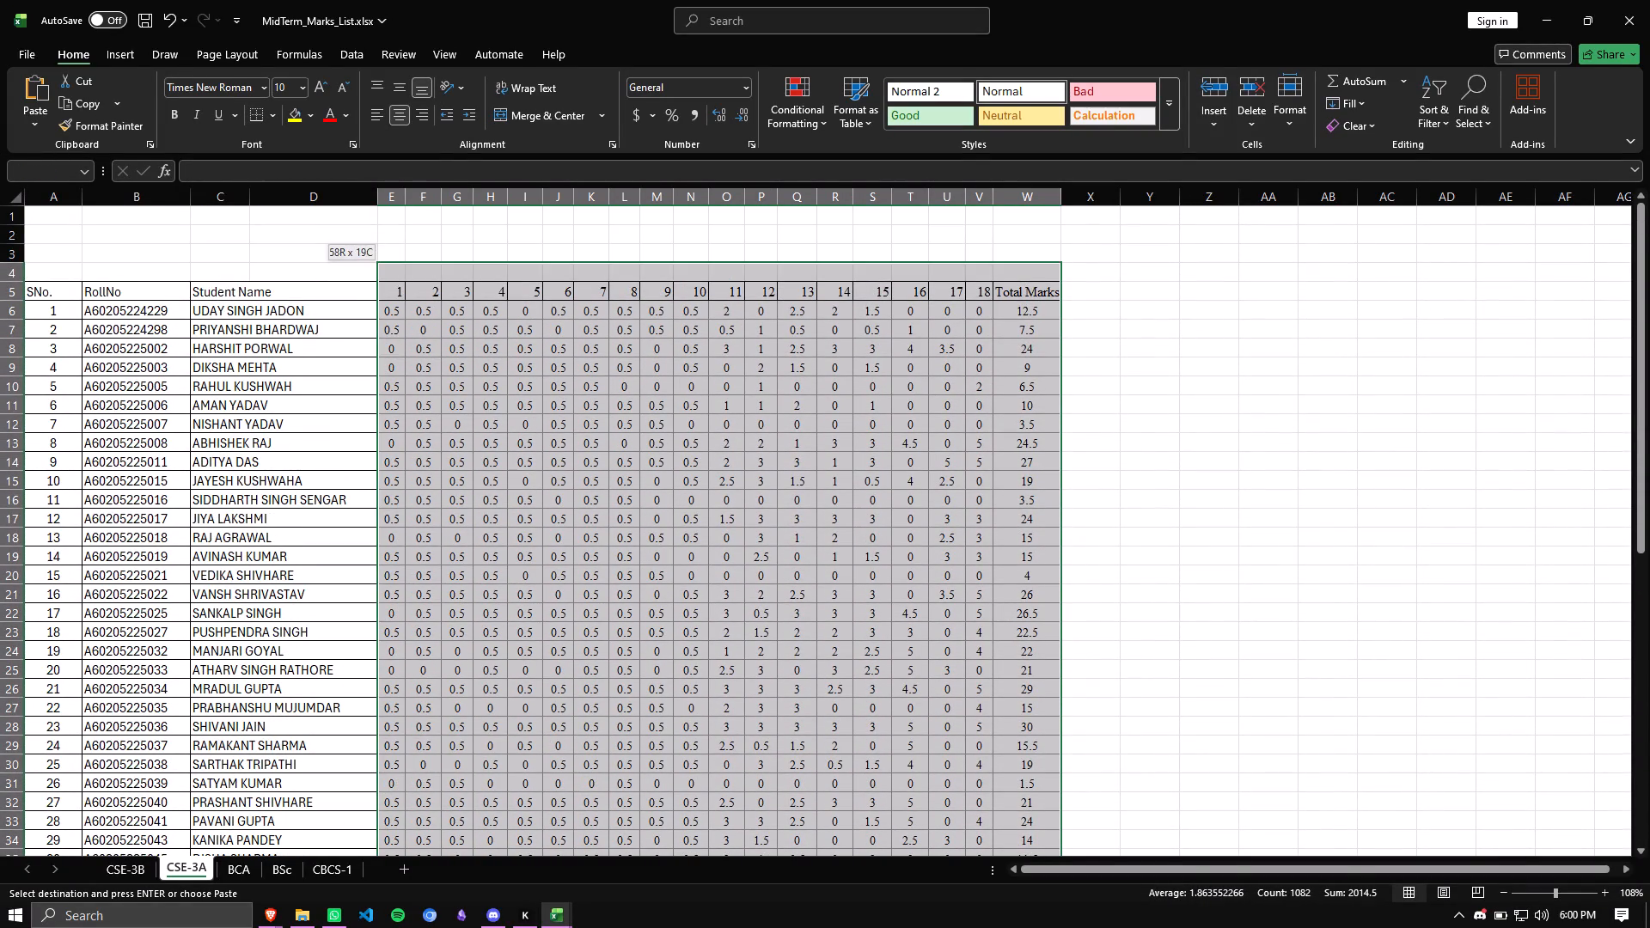
left_click_drag(398, 272, 395, 288)
key("ctrl+v")
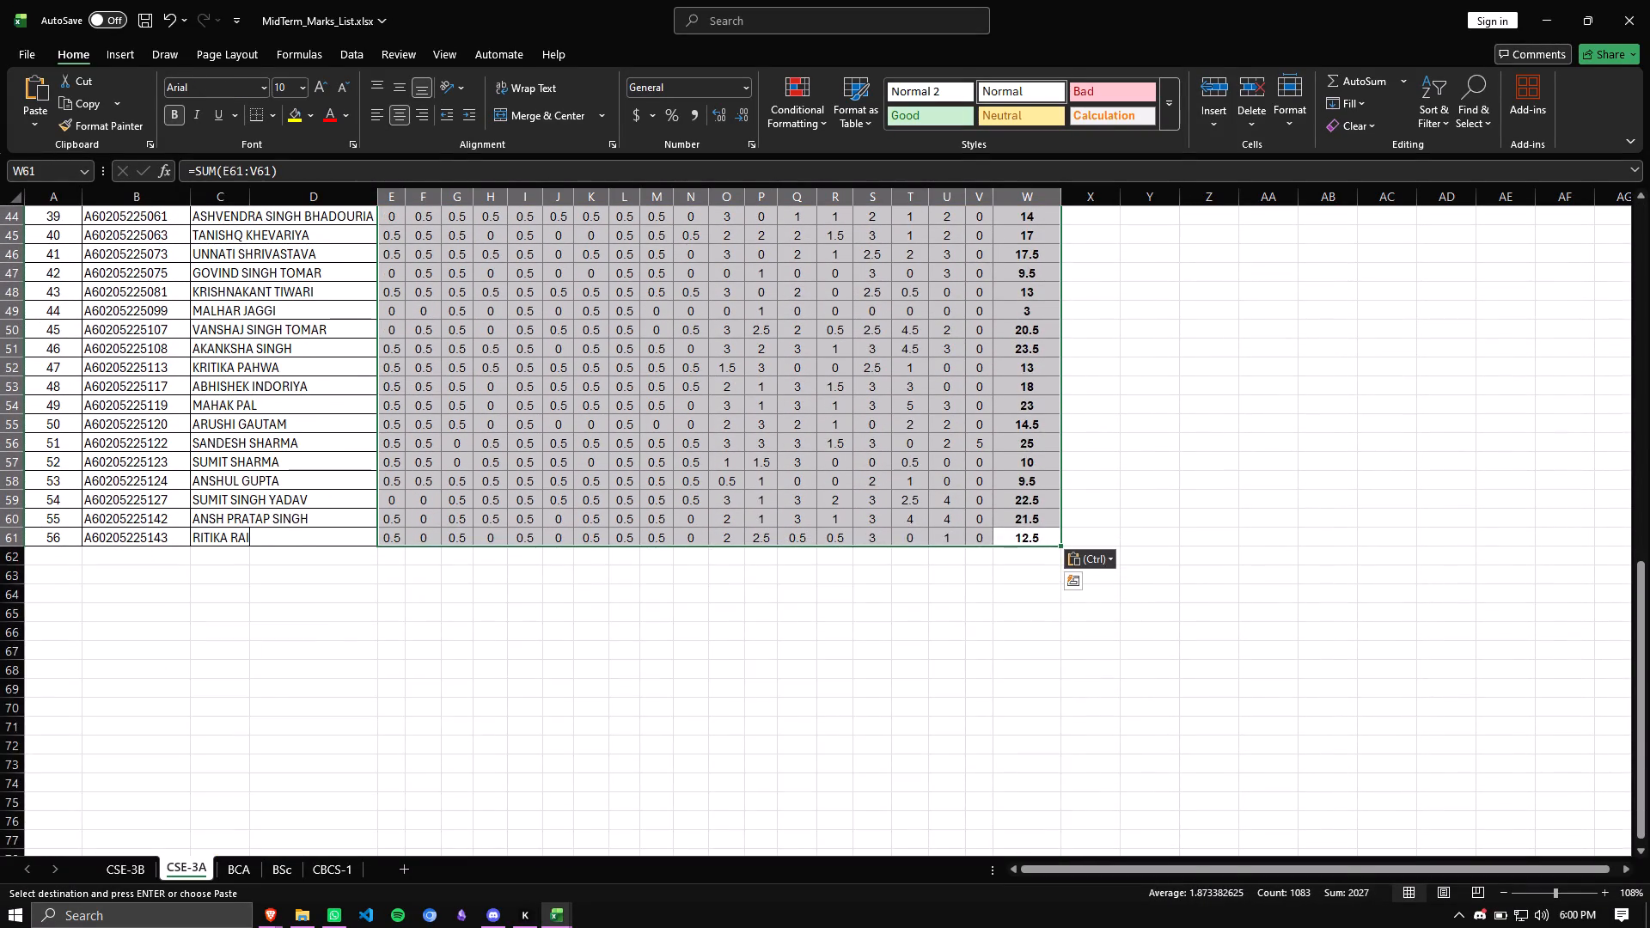
scroll(394, 423, "up", 6)
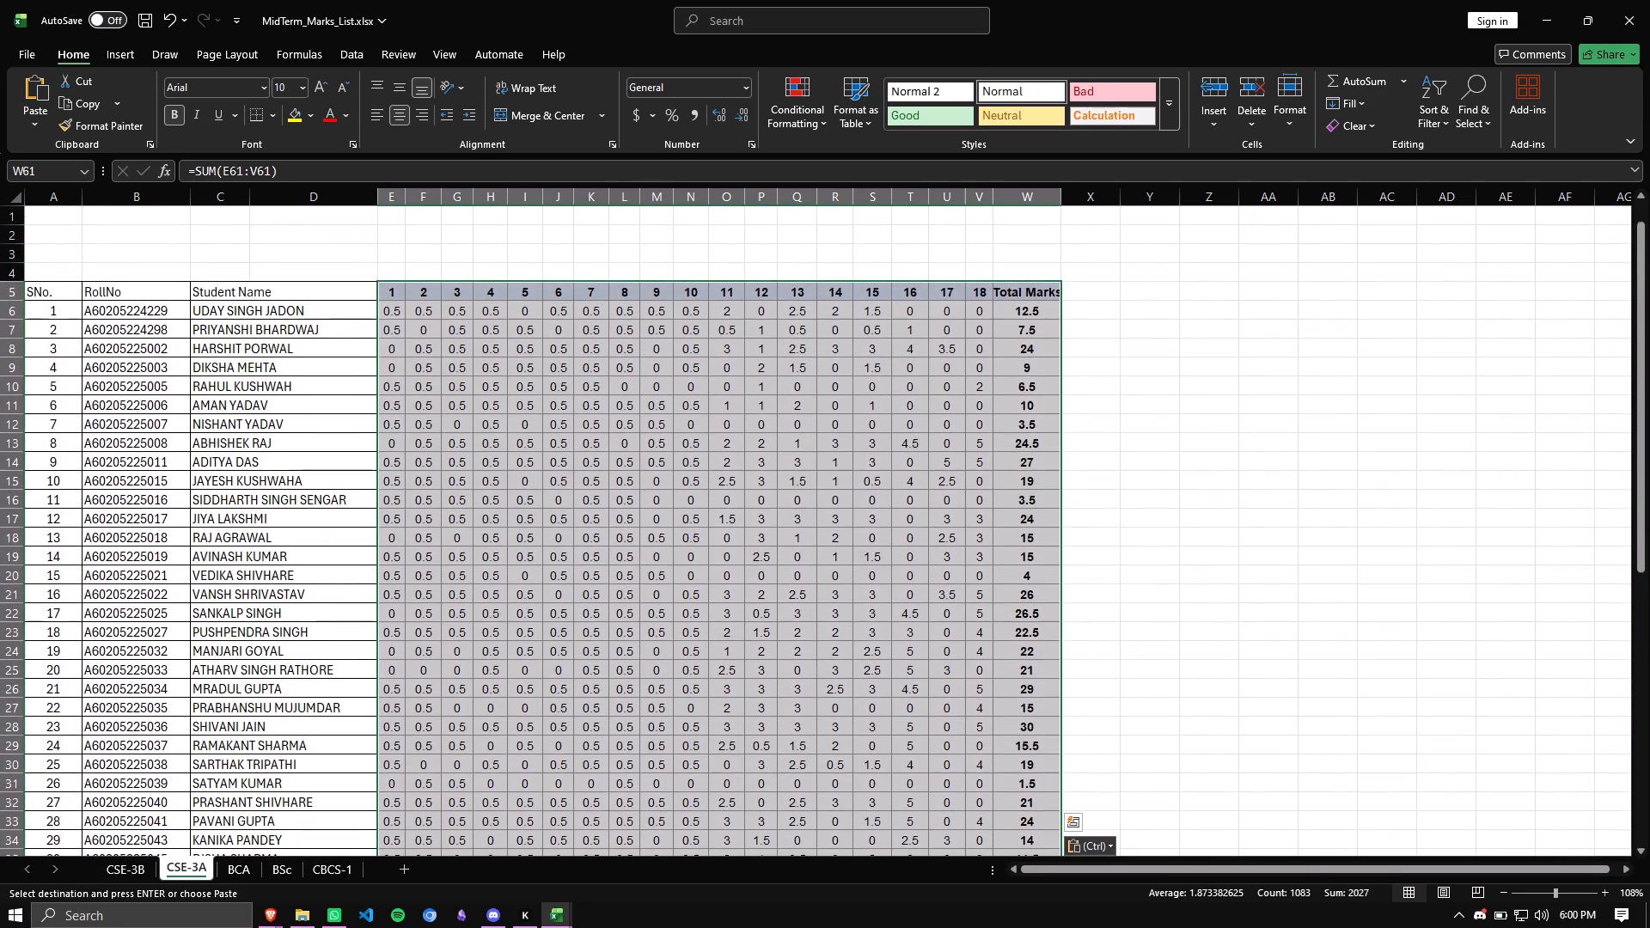
left_click(582, 247)
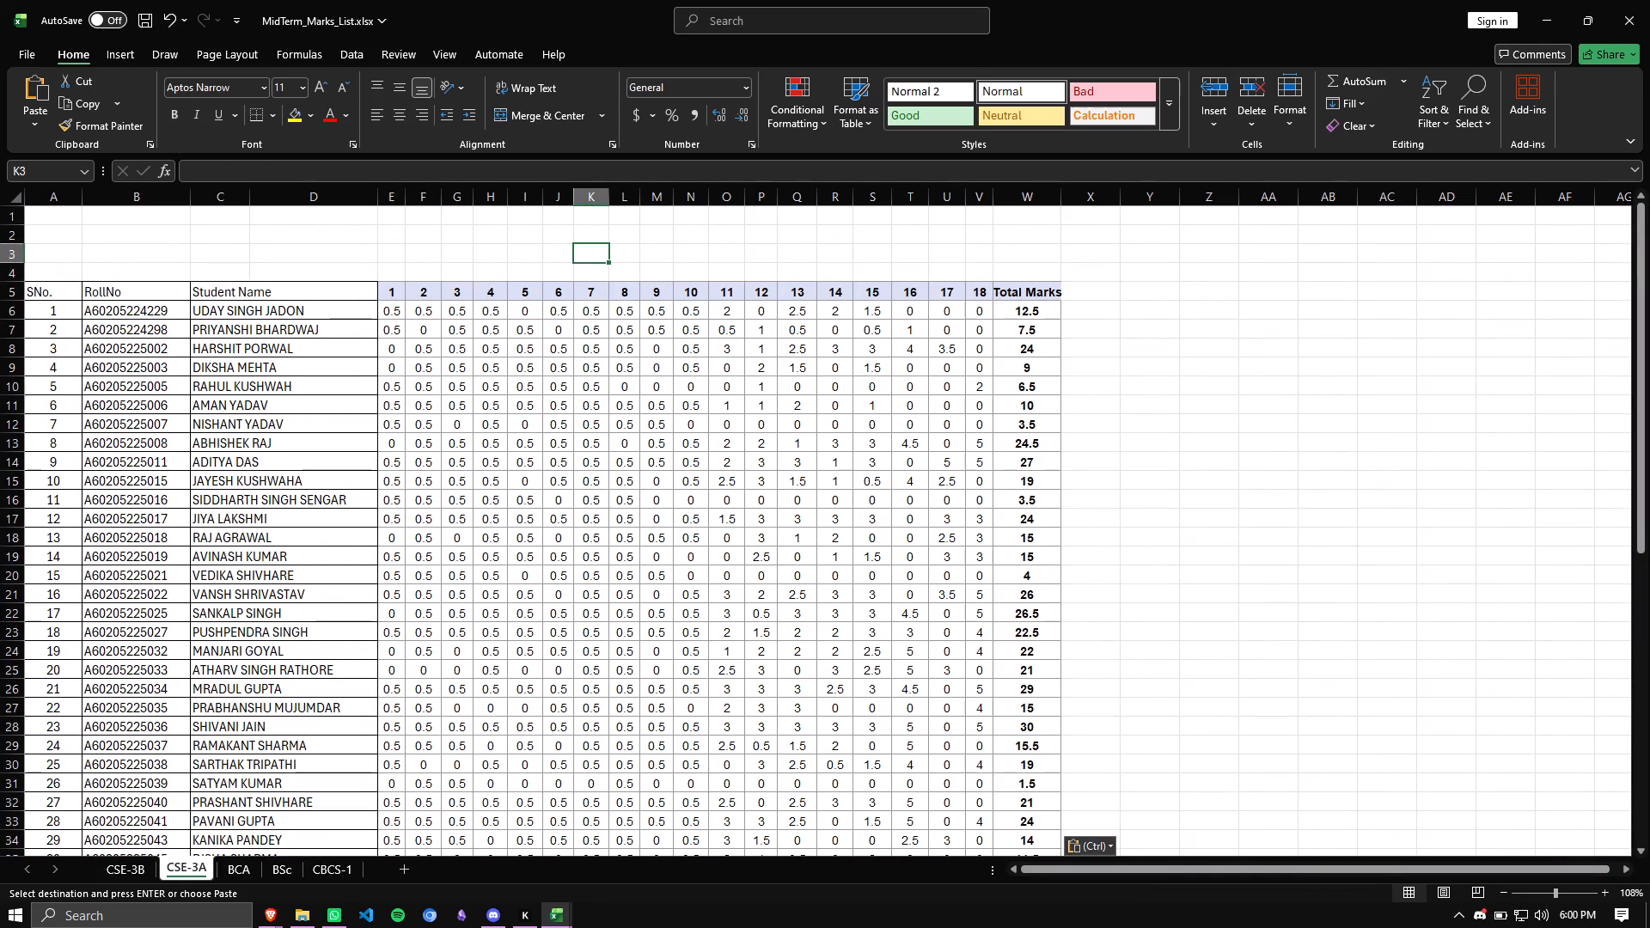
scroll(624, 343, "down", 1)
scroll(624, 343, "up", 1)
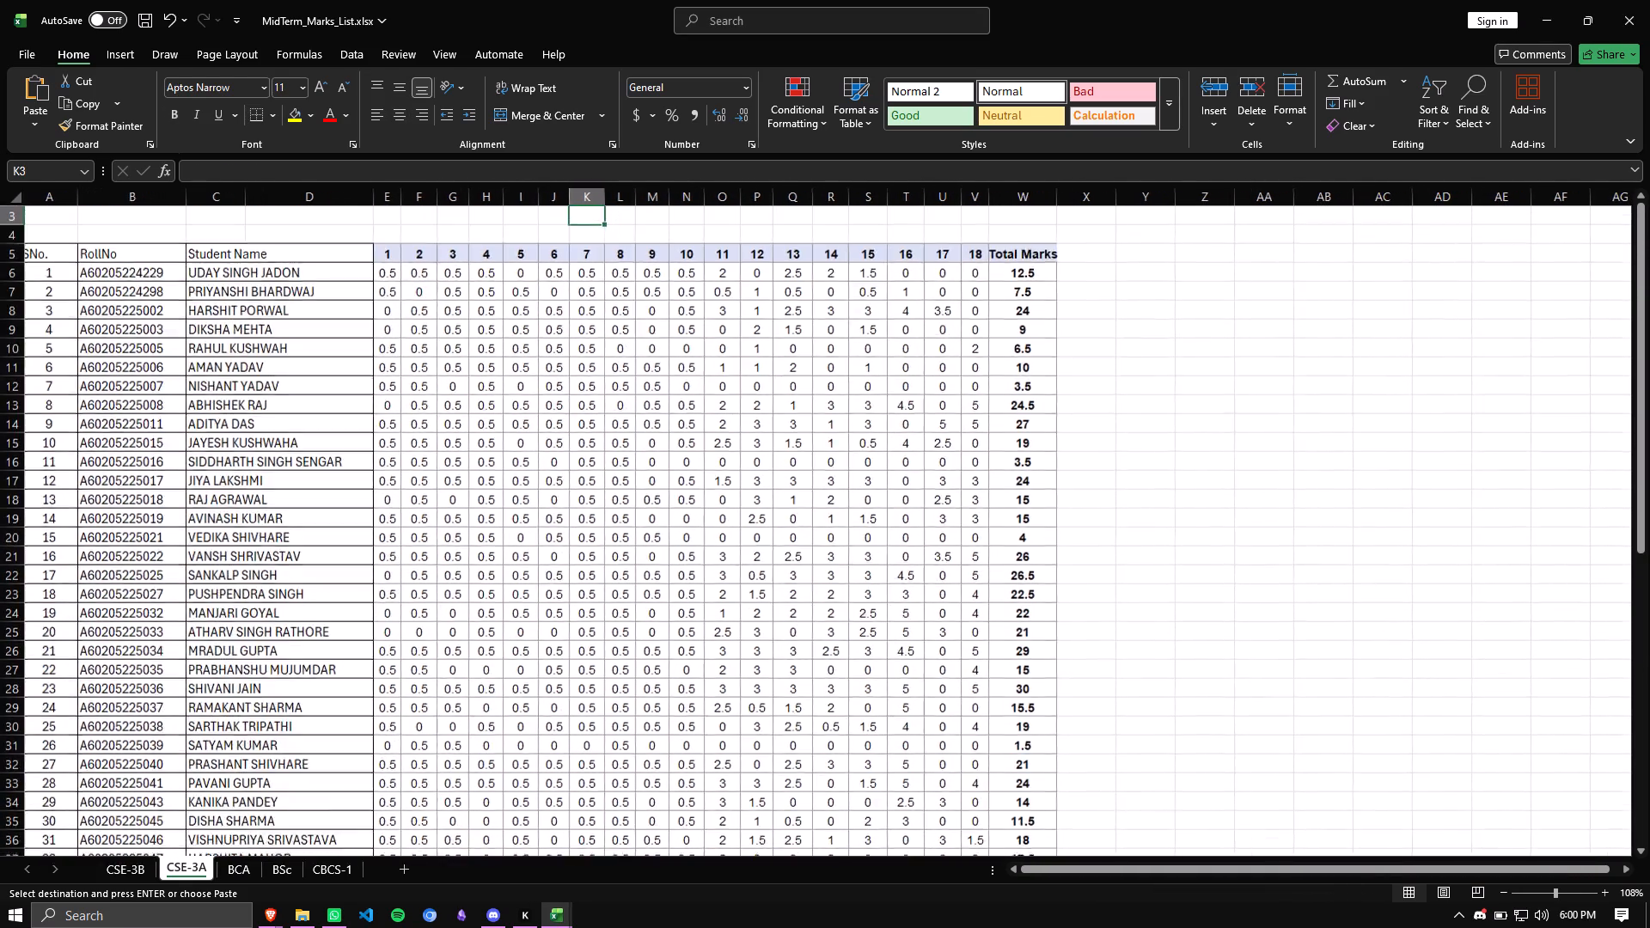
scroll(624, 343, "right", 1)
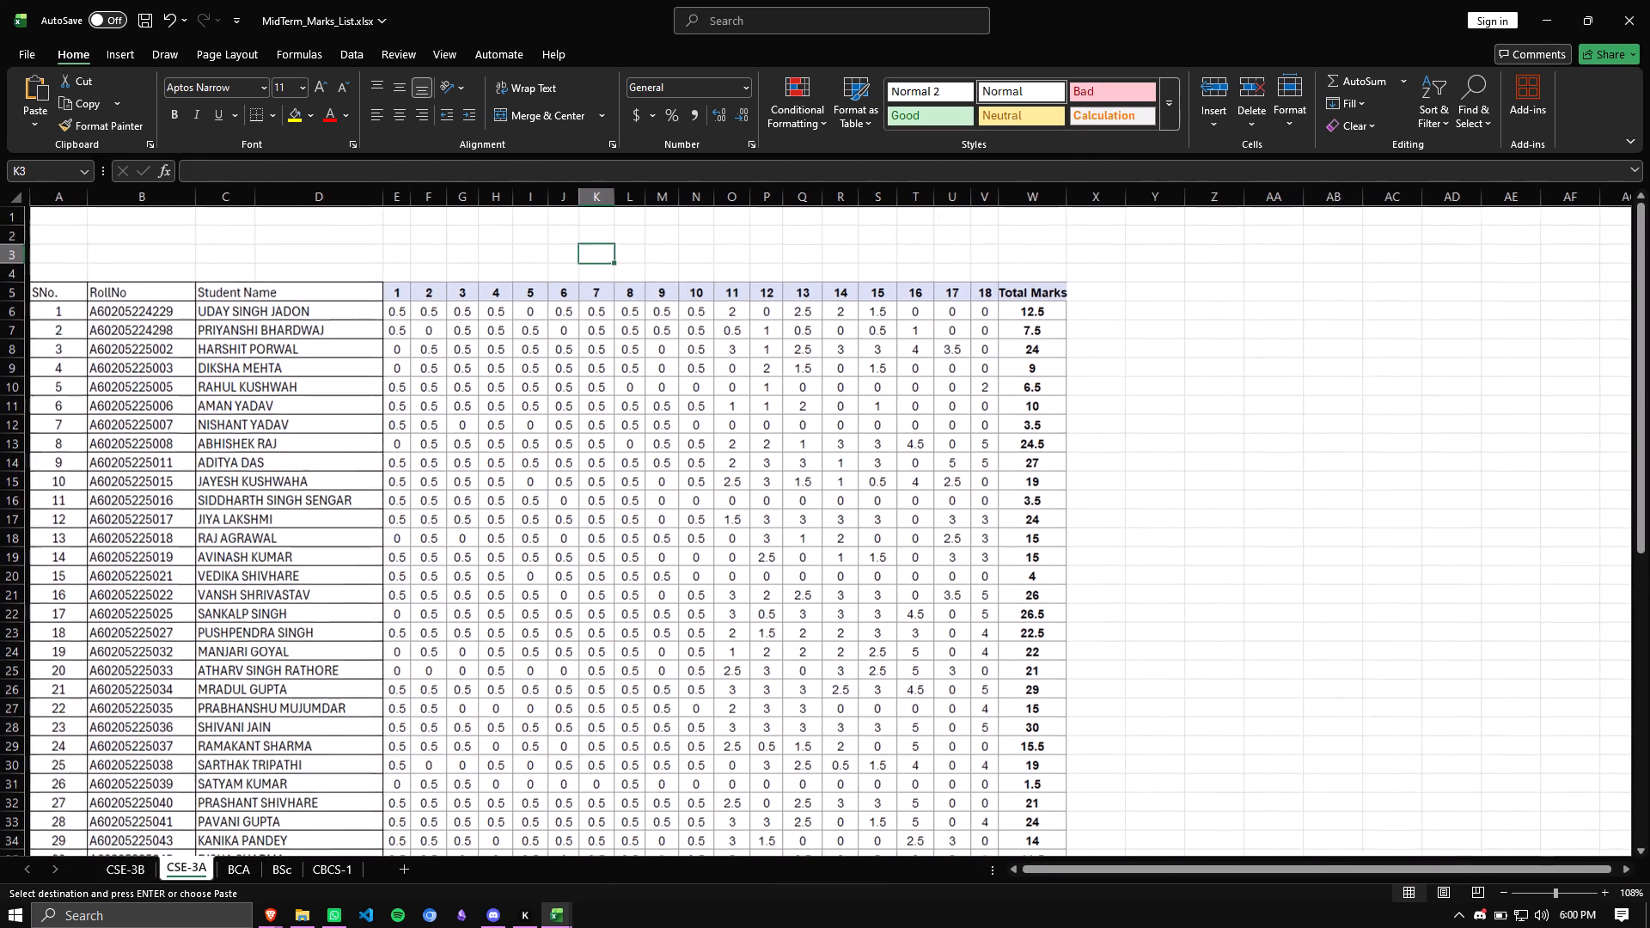
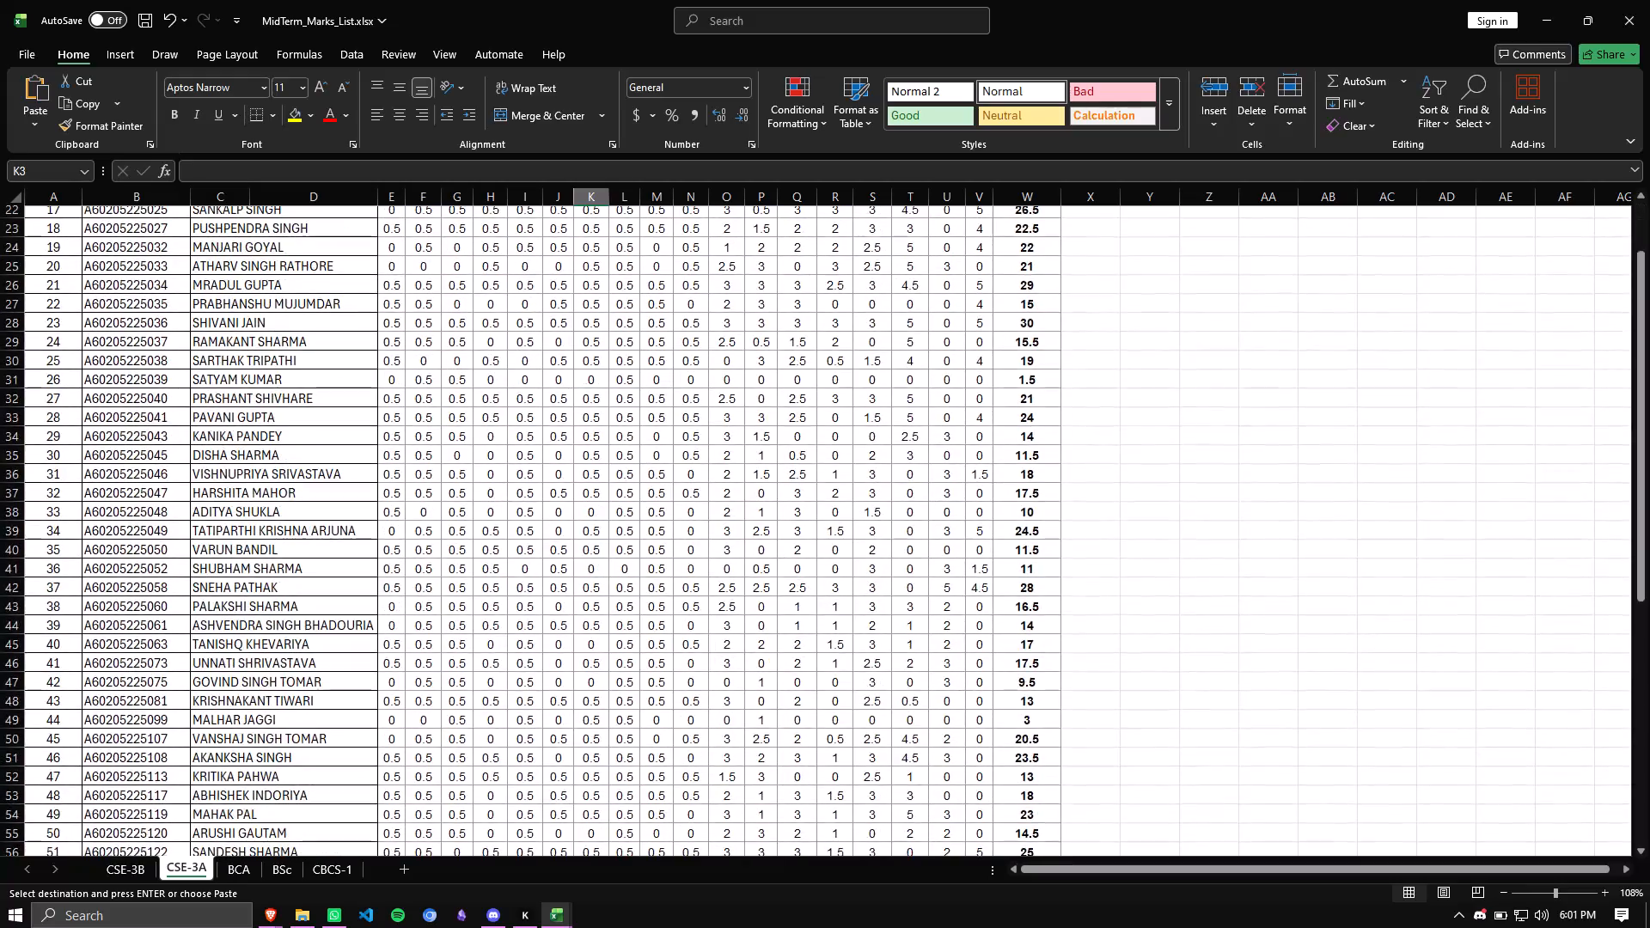
Fill the SUM formula from the first Total Marks cell, W6, down through the last student in W61.
scroll(624, 343, "up", 2)
scroll(745, 522, "up", 3)
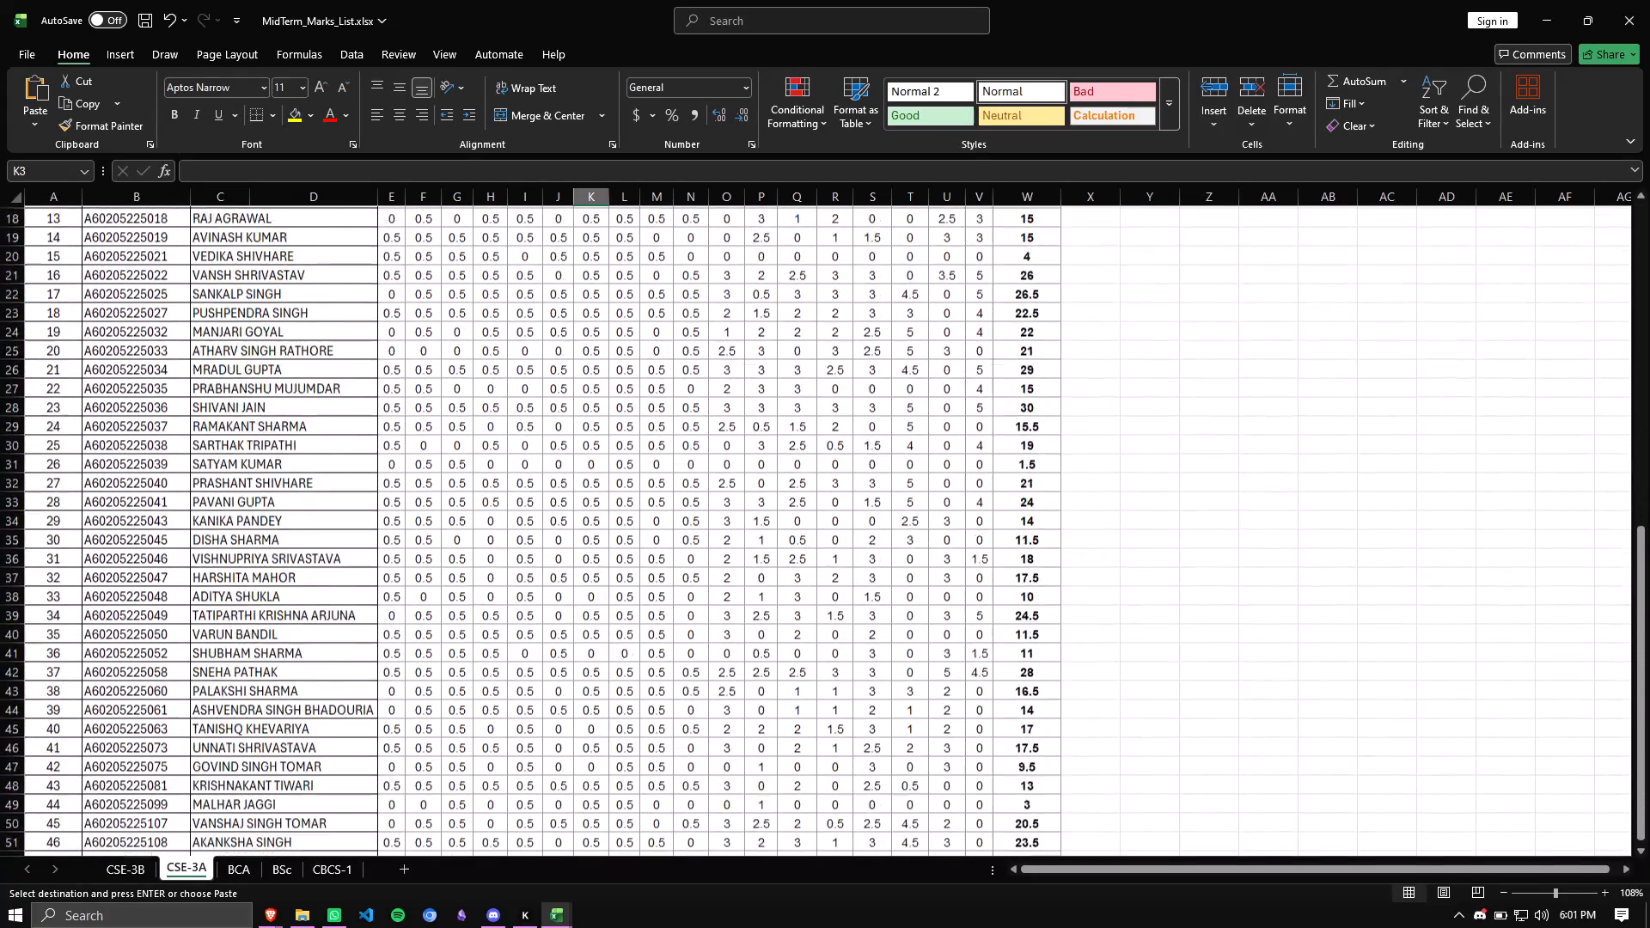
scroll(745, 522, "up", 1)
left_click(1021, 302)
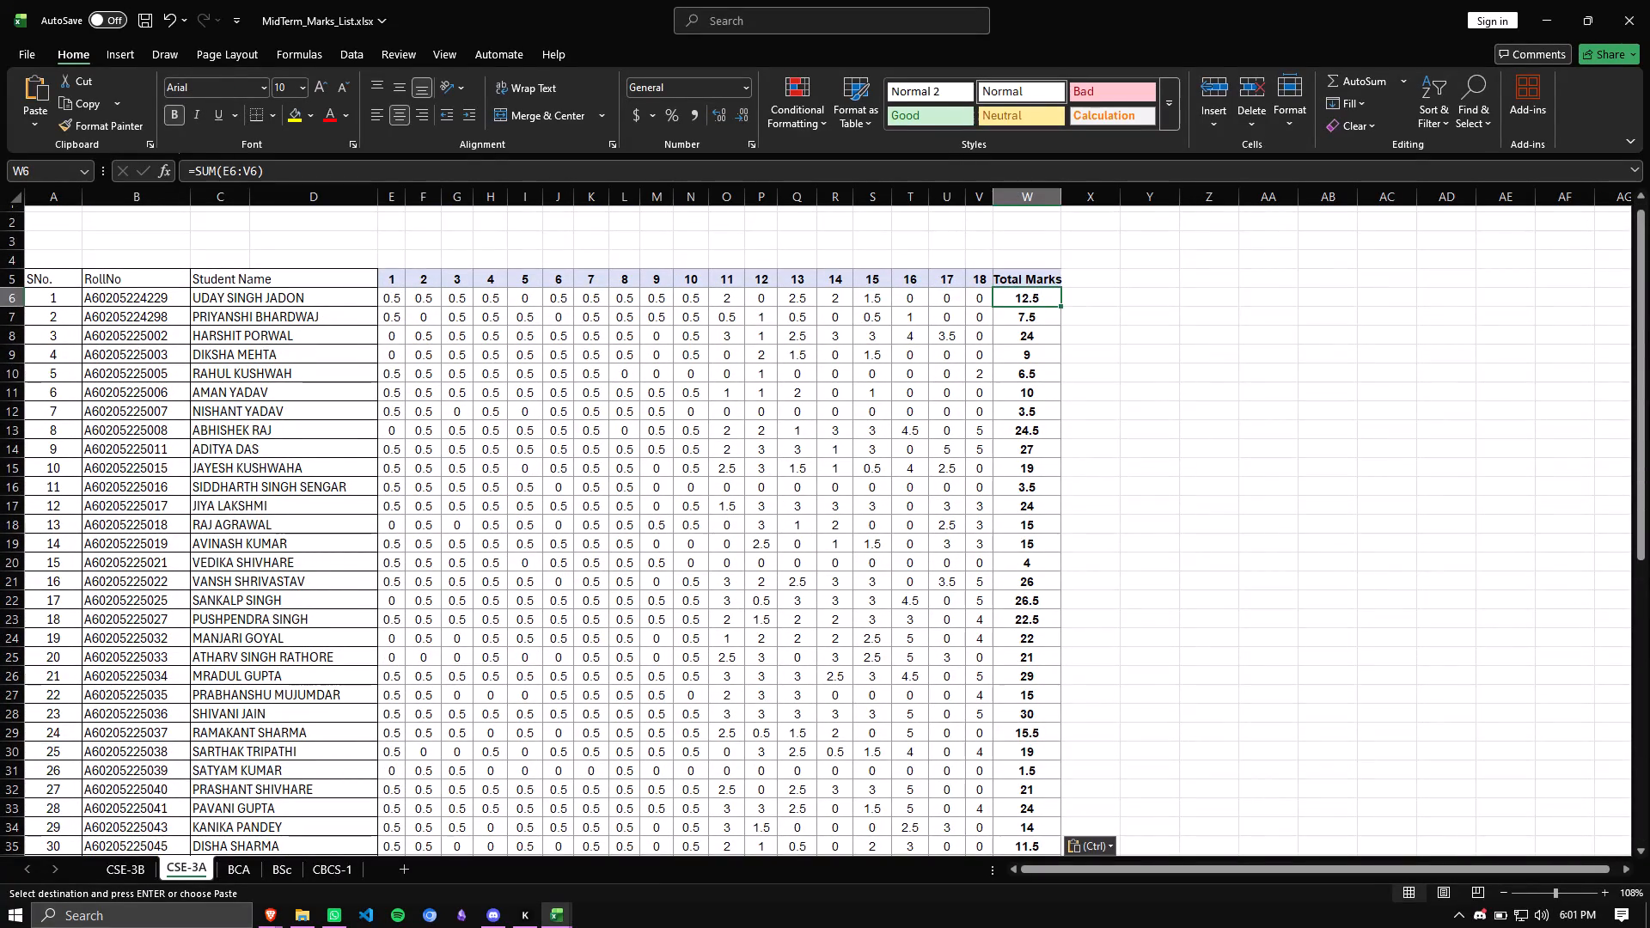
left_click_drag(1060, 305, 1061, 349)
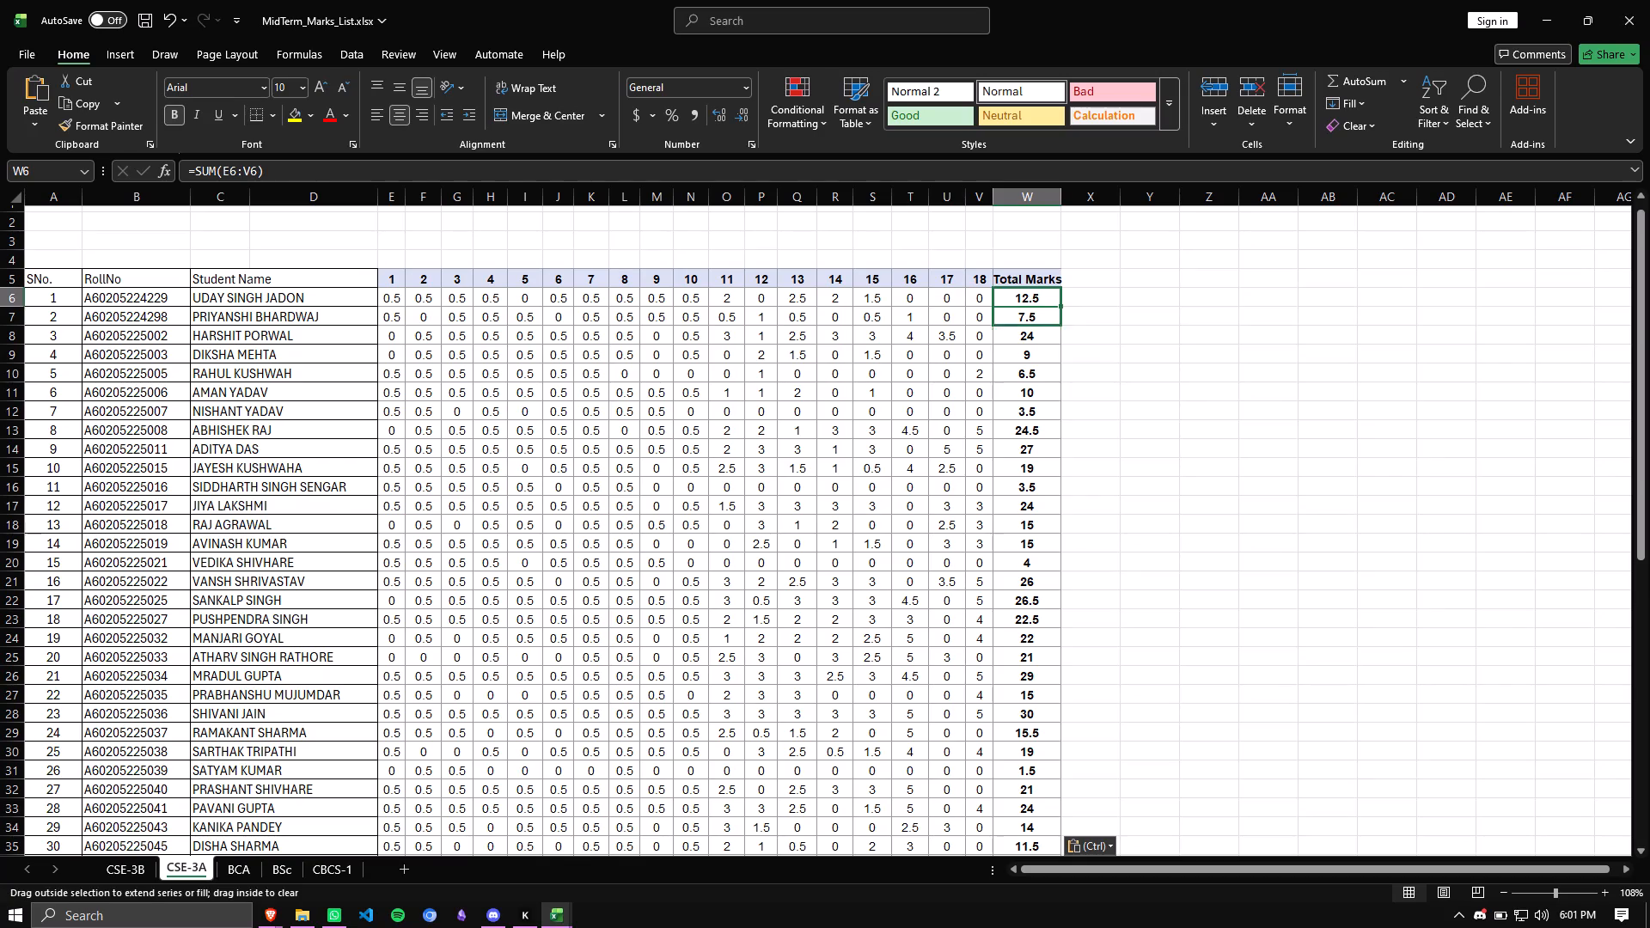
left_click_drag(1061, 349, 1064, 846)
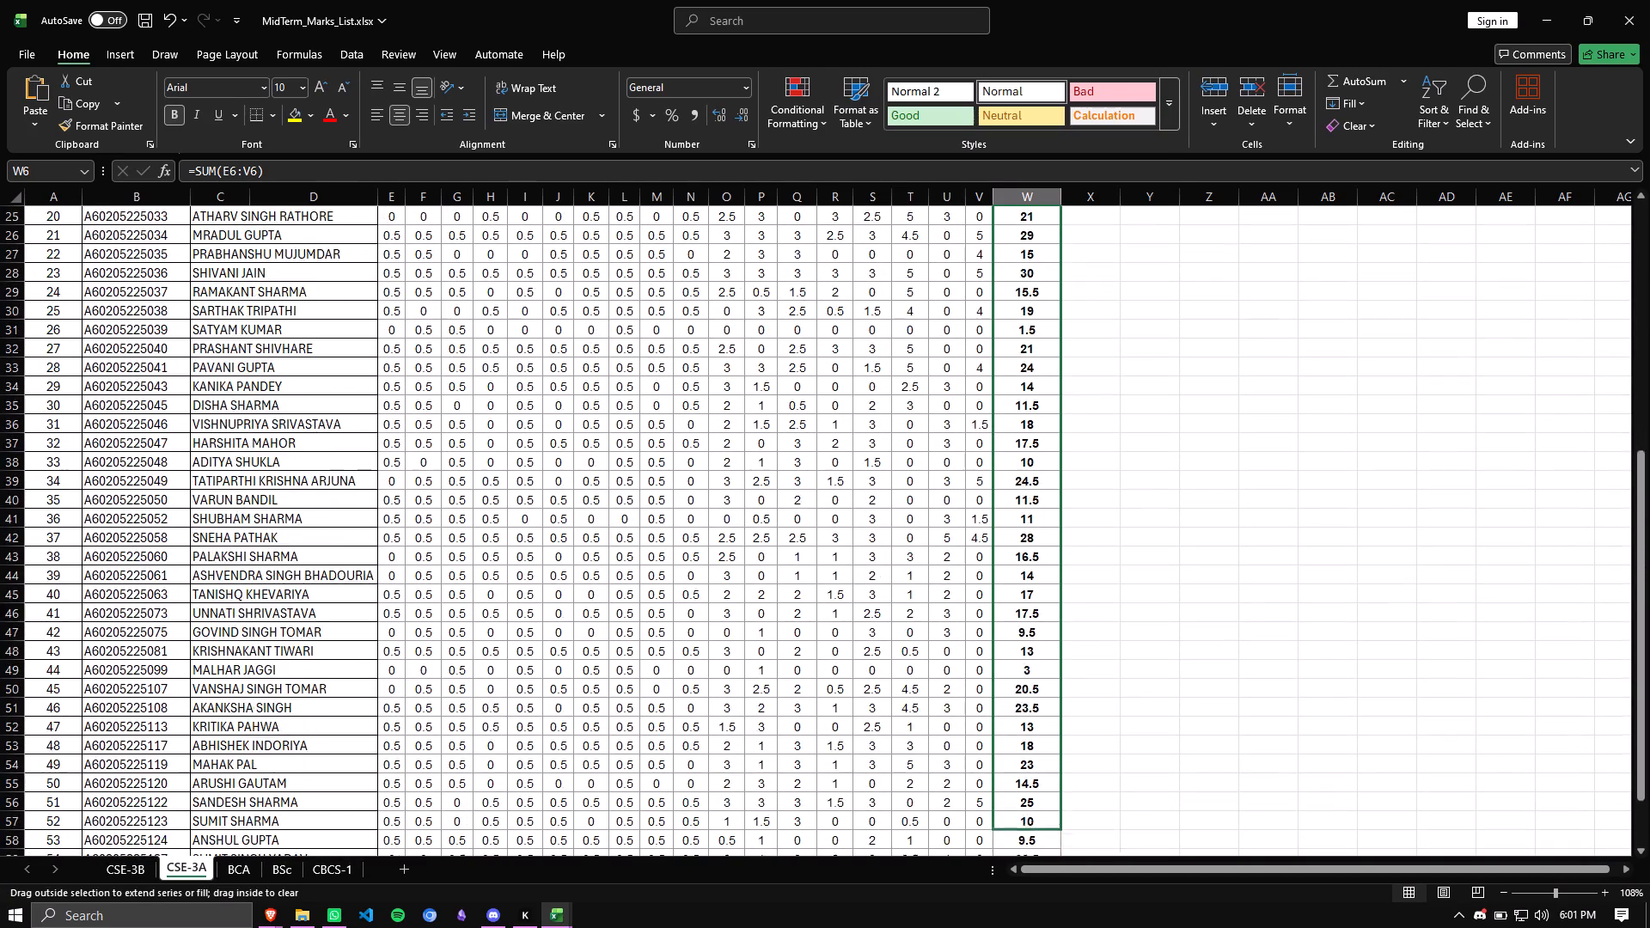
left_click_drag(1064, 846, 1068, 824)
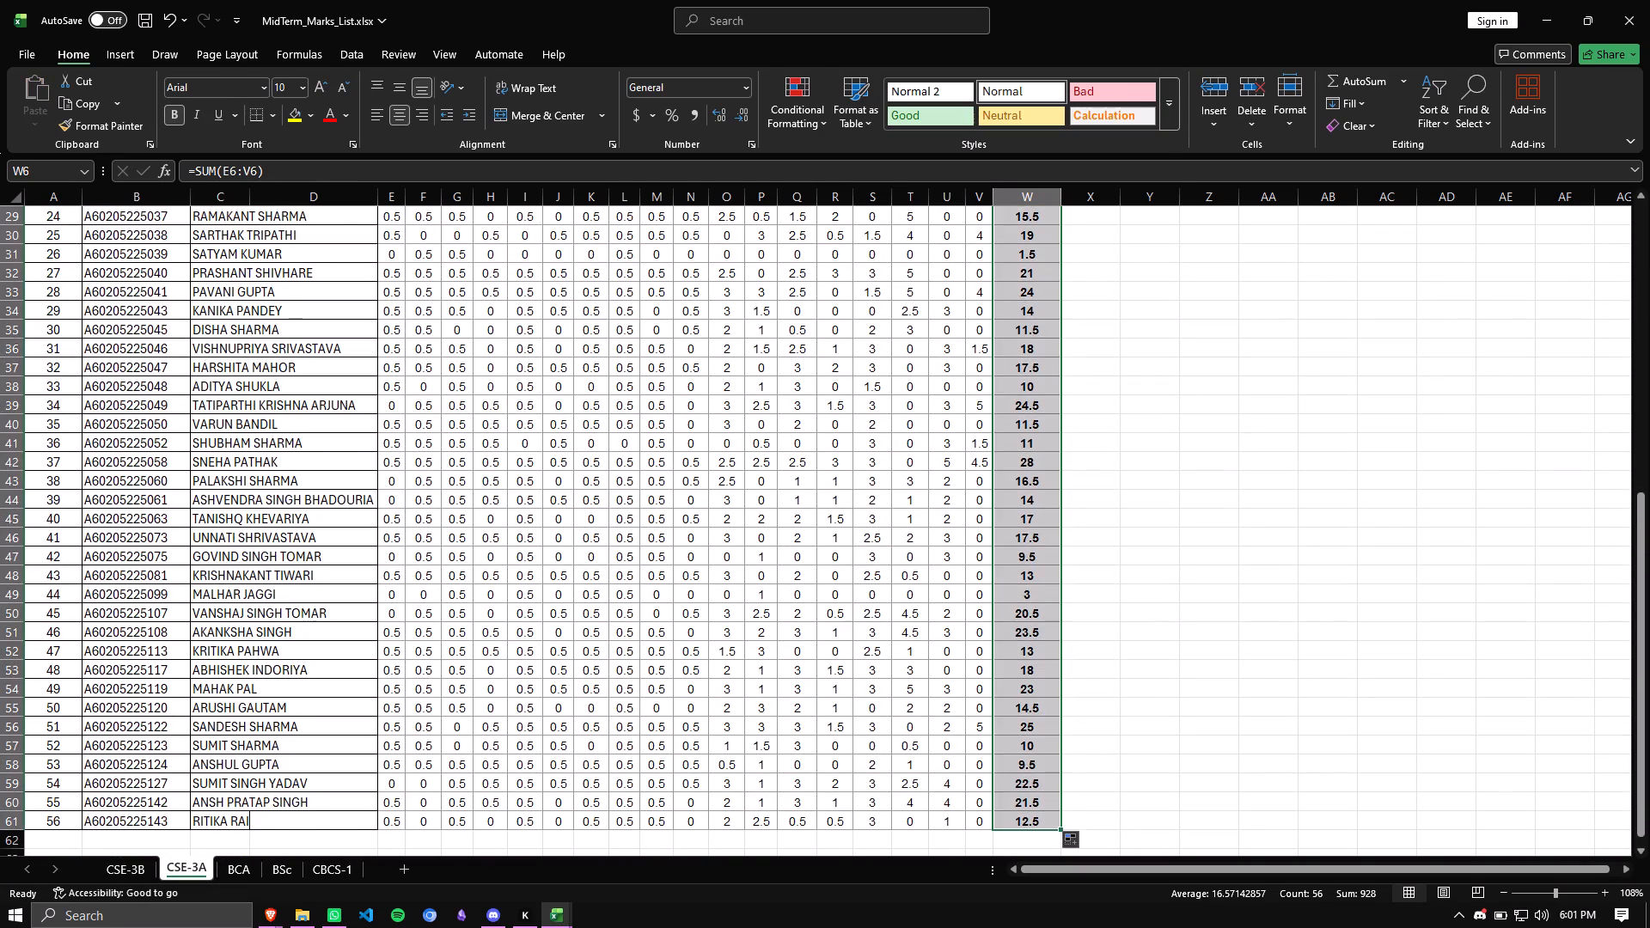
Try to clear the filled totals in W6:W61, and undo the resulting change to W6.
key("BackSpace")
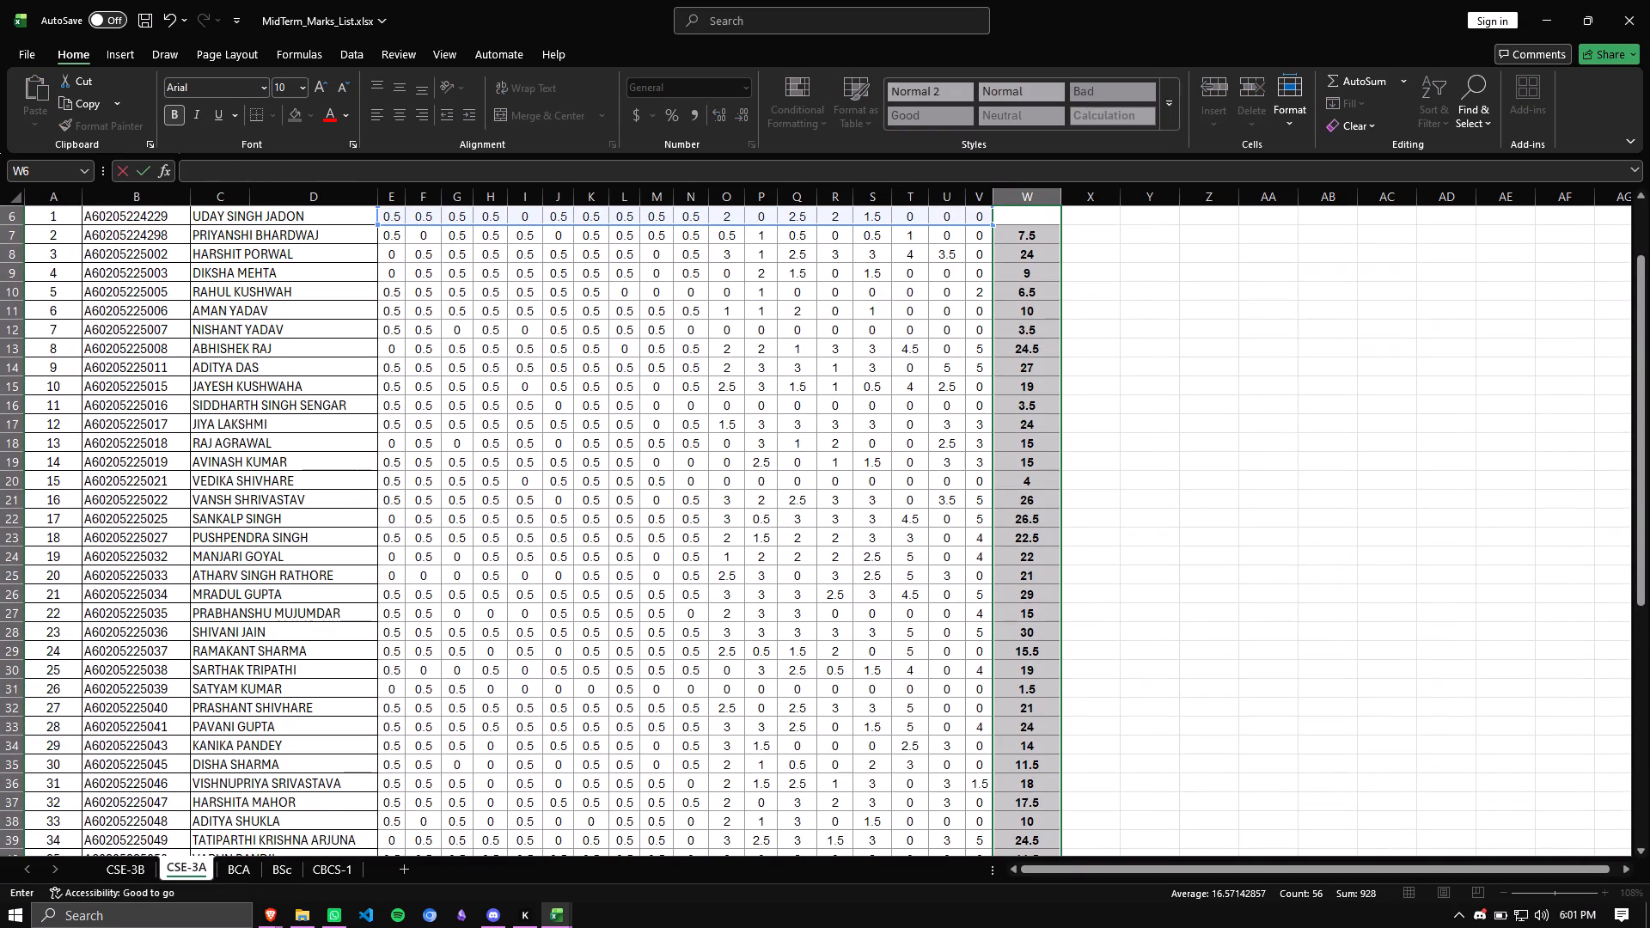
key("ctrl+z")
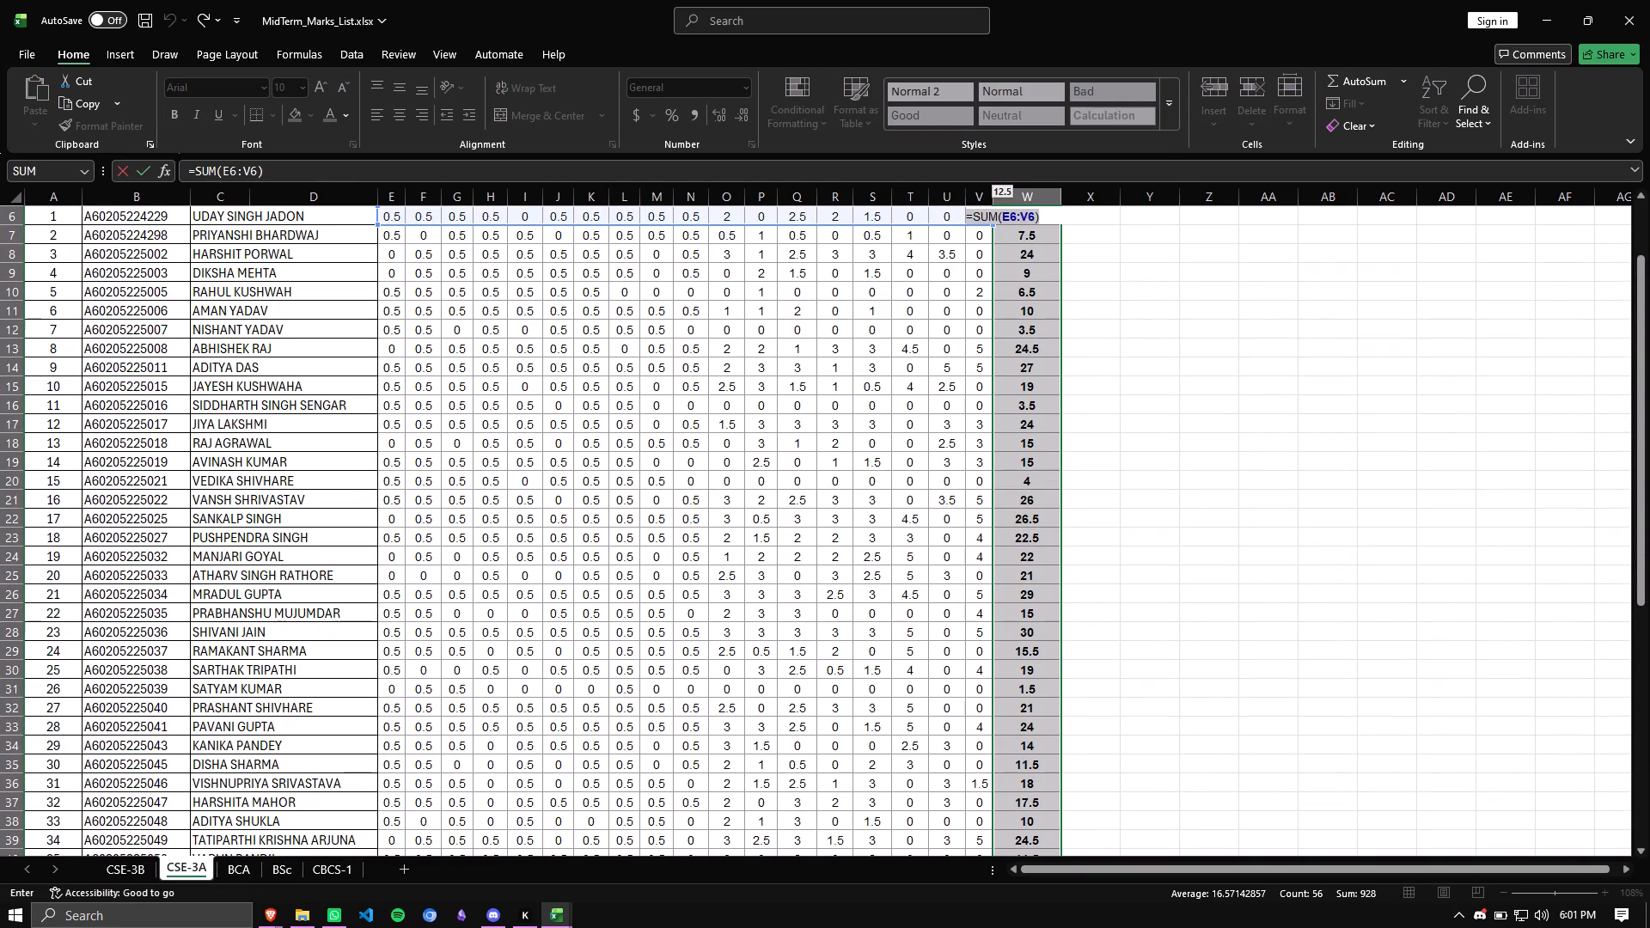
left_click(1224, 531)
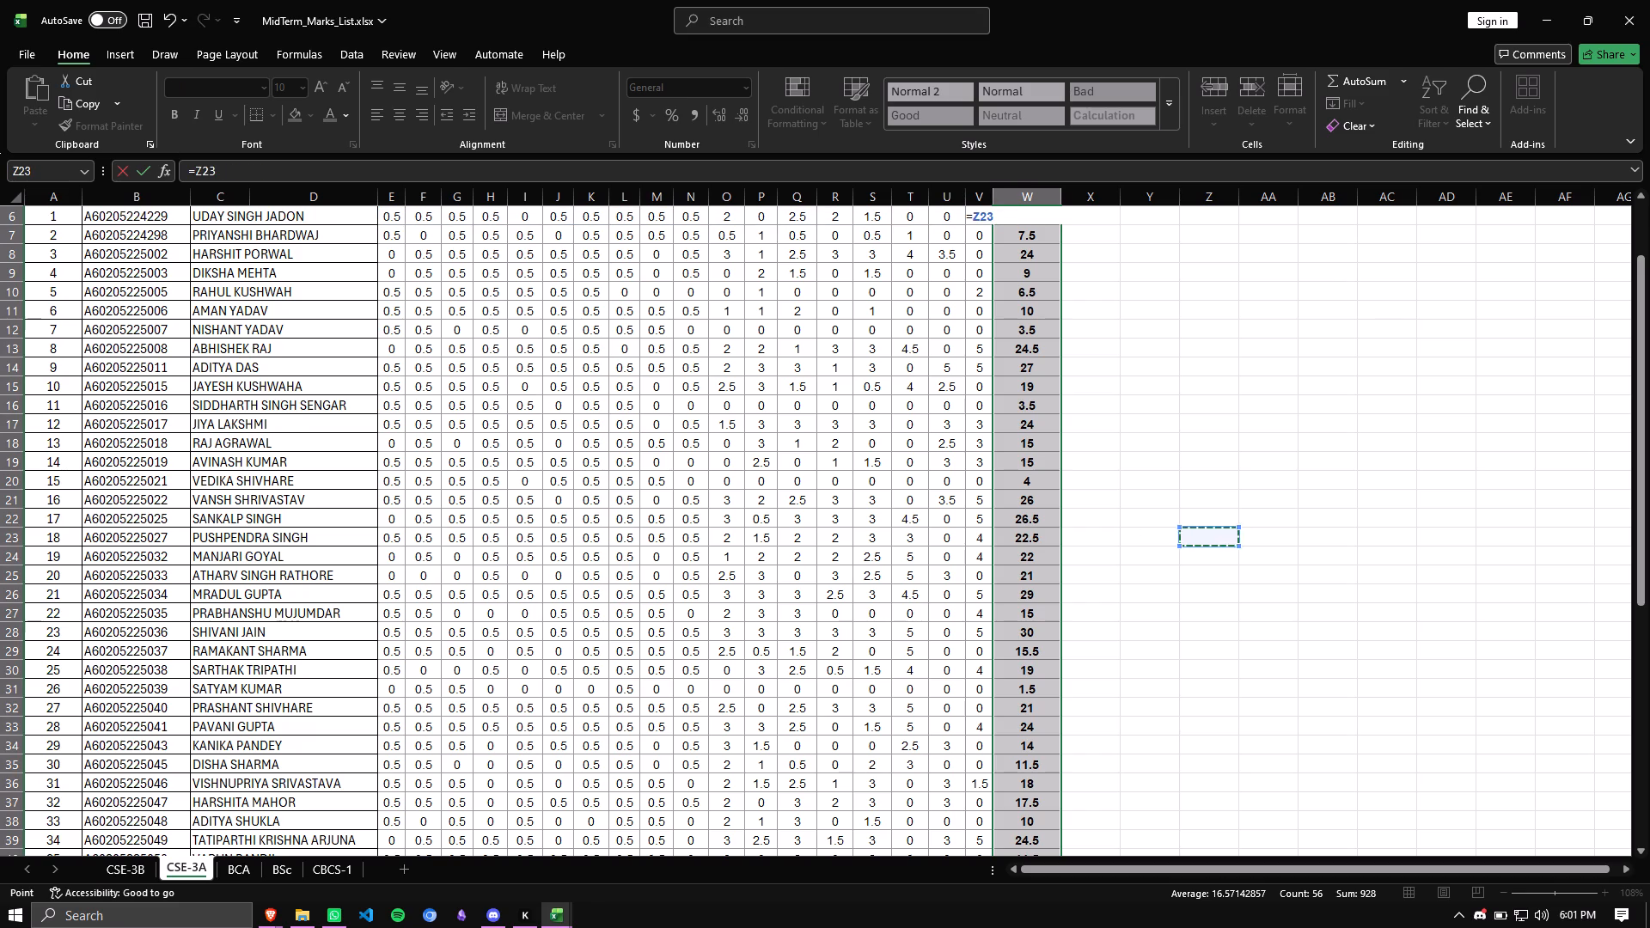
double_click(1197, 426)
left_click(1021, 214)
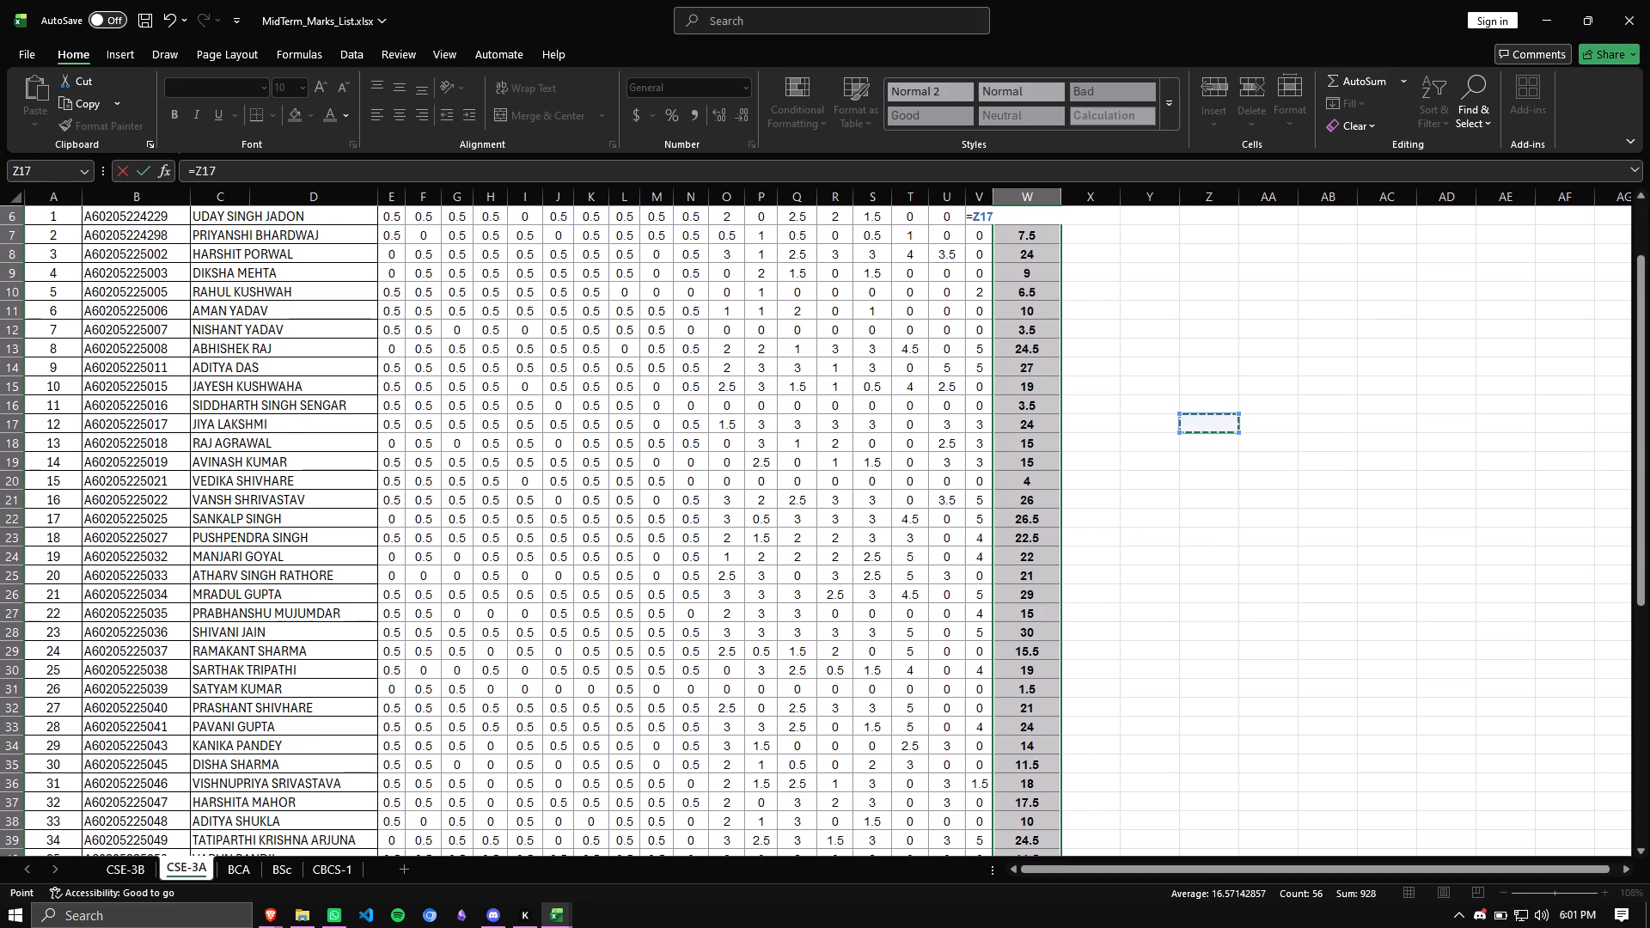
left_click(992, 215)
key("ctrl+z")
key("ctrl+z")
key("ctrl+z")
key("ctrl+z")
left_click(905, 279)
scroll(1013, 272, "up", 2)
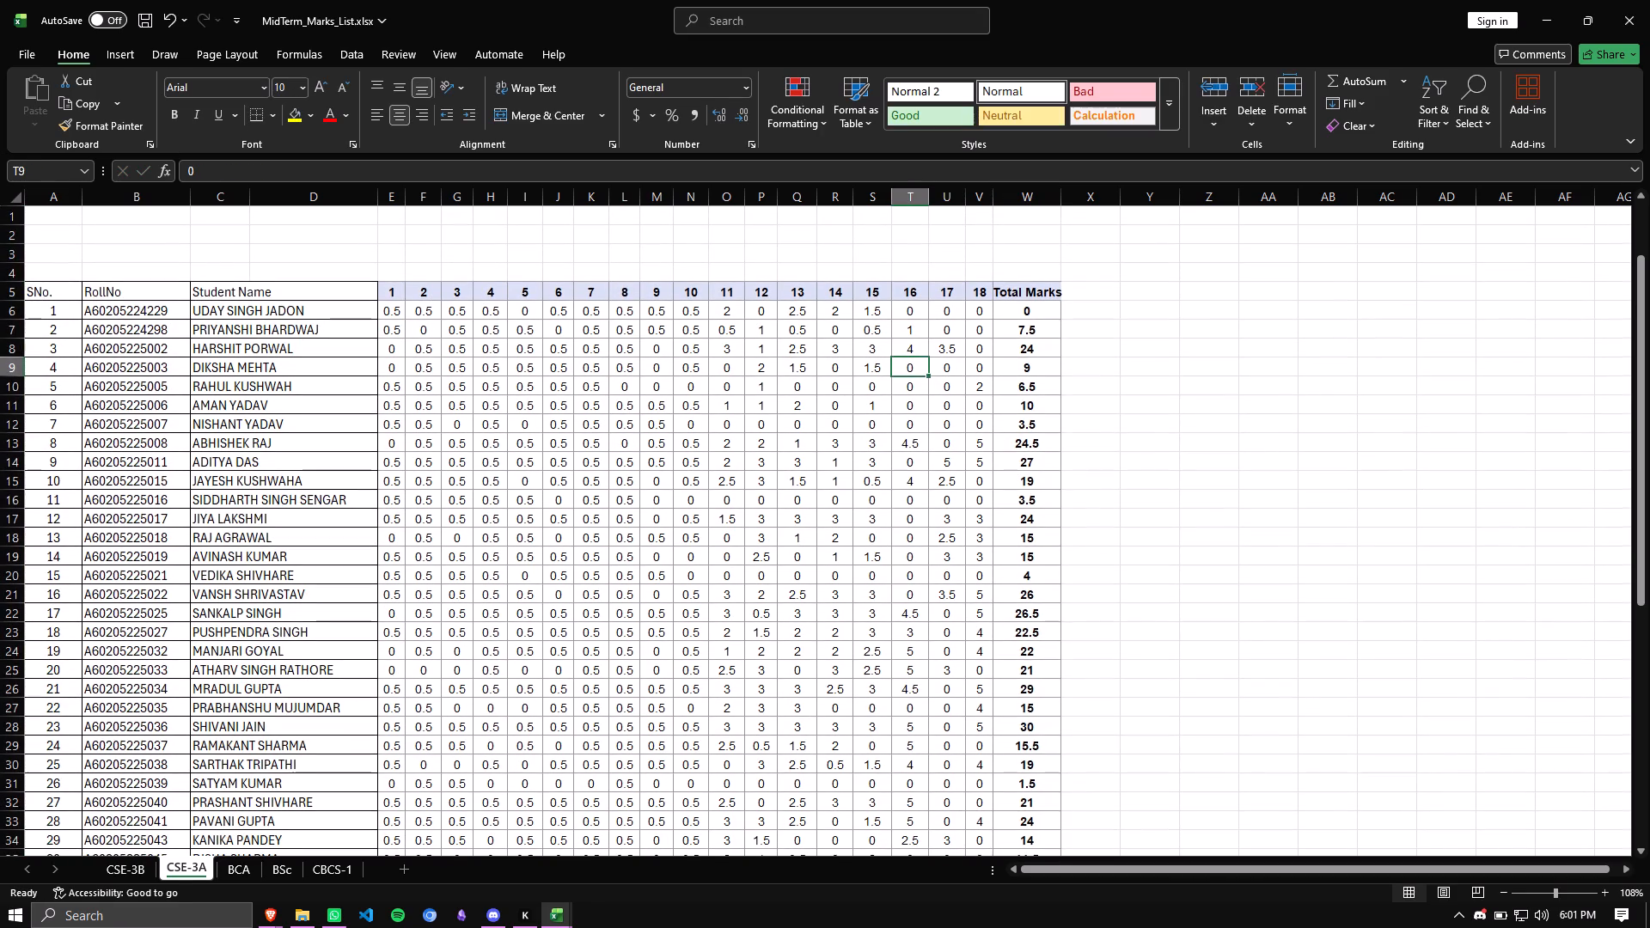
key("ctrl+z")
Inspect the SUM formula behind the first student's total in W6, leaving it as it is.
left_click(1062, 272)
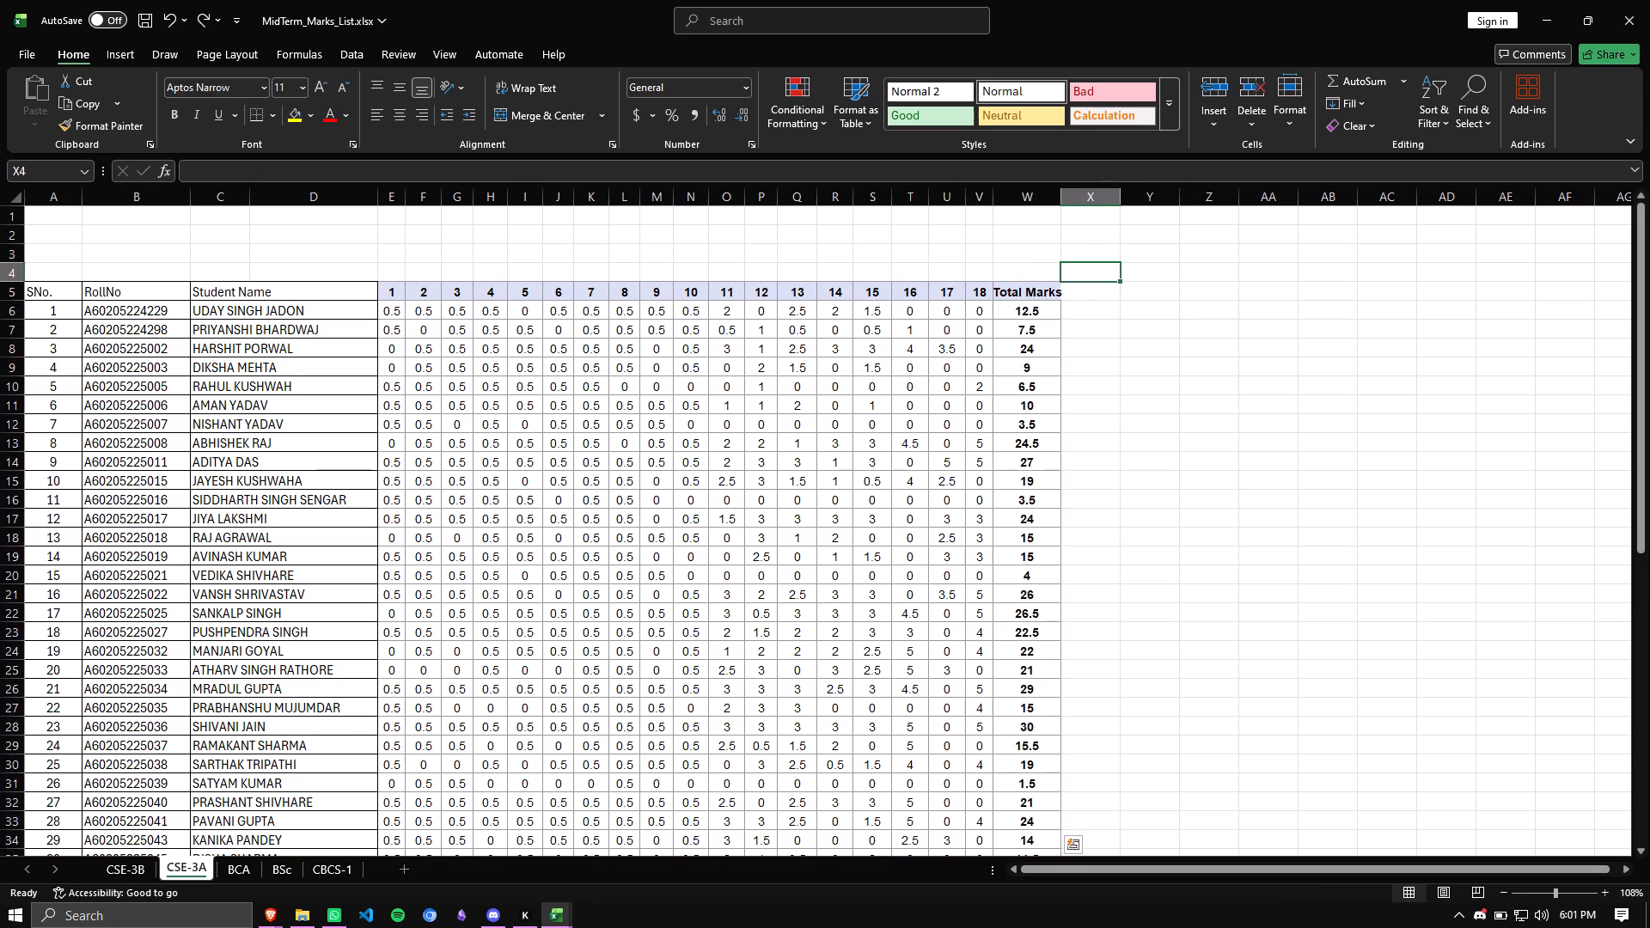
left_click(1029, 312)
right_click(1029, 312)
right_click(1029, 312)
triple_click(1029, 312)
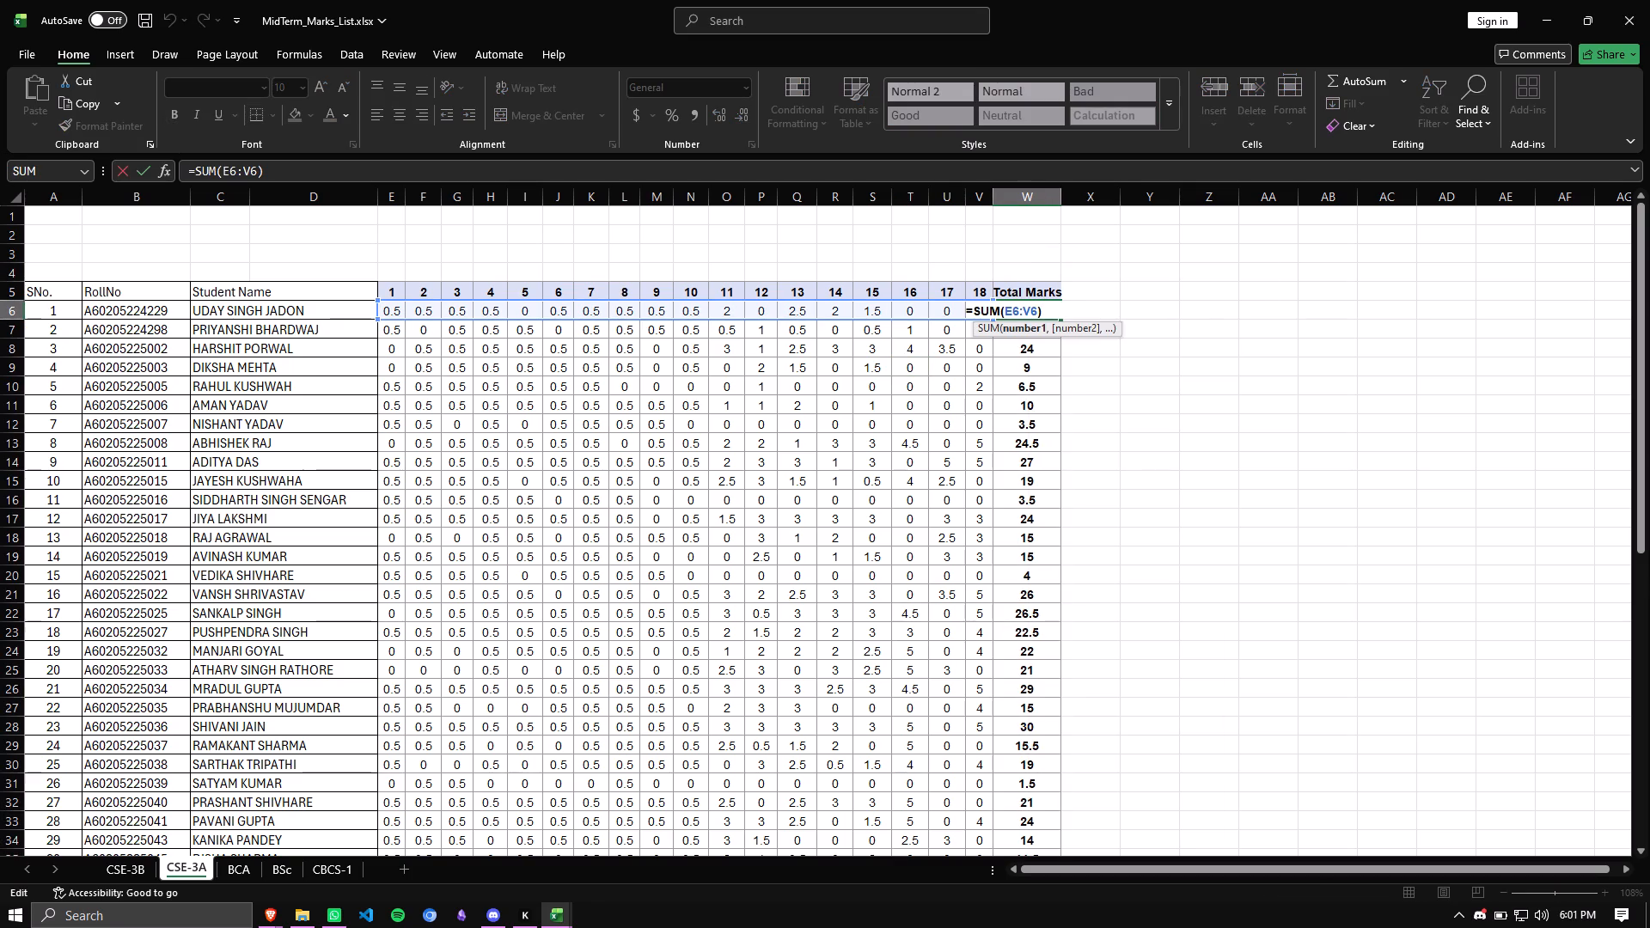
key("Right")
key("Right")
key("Return")
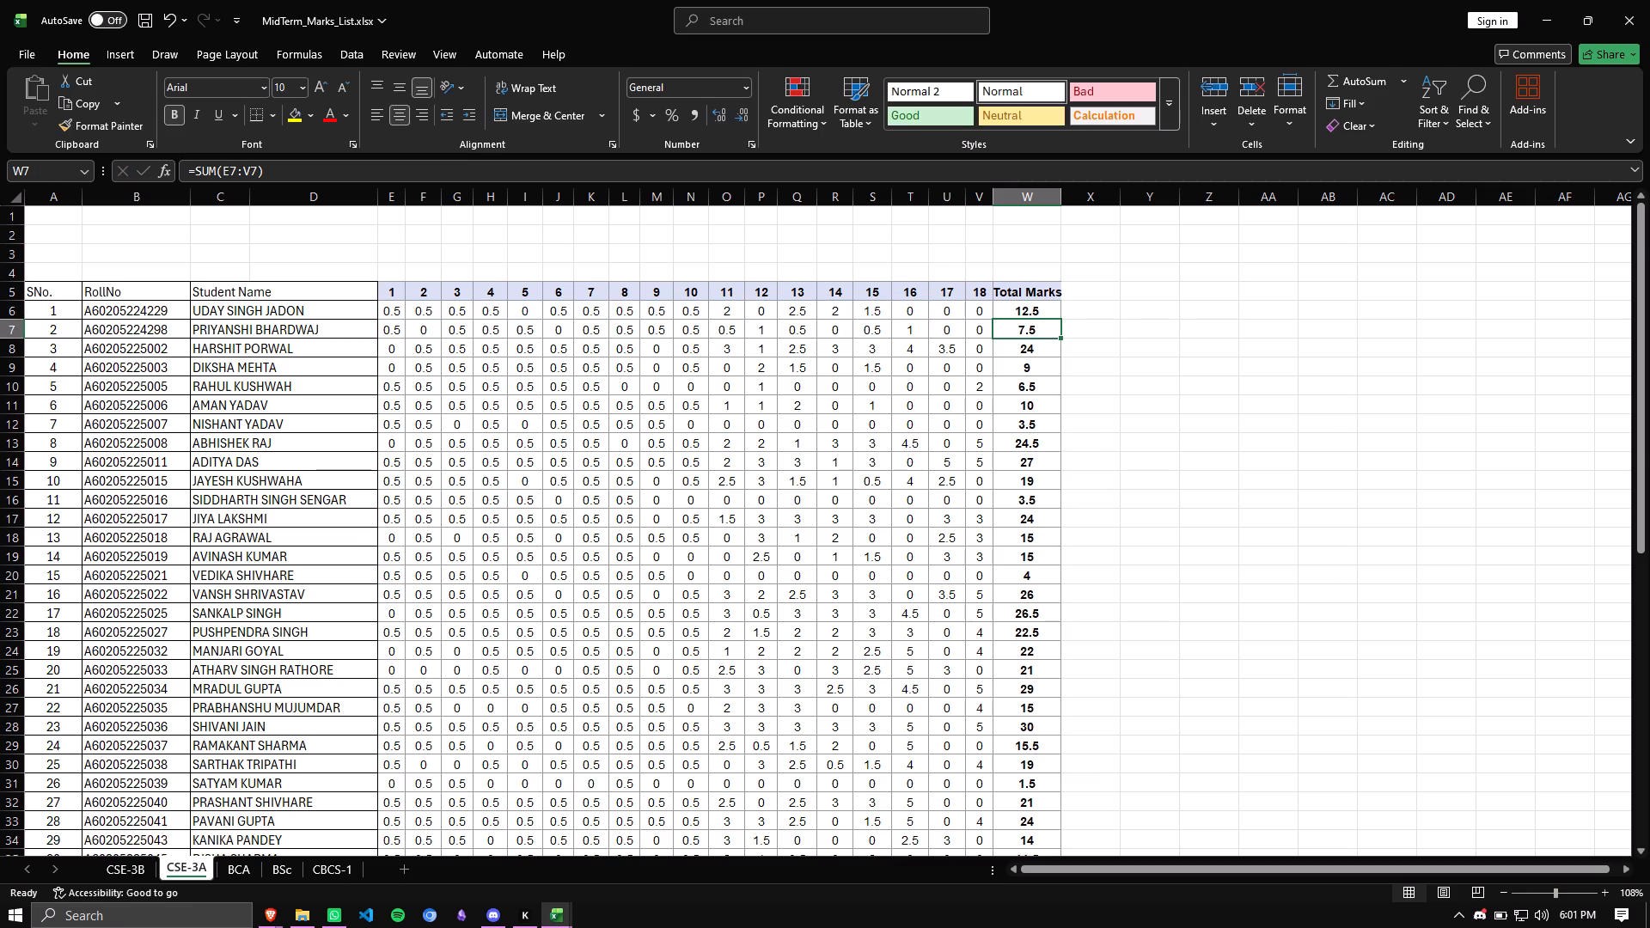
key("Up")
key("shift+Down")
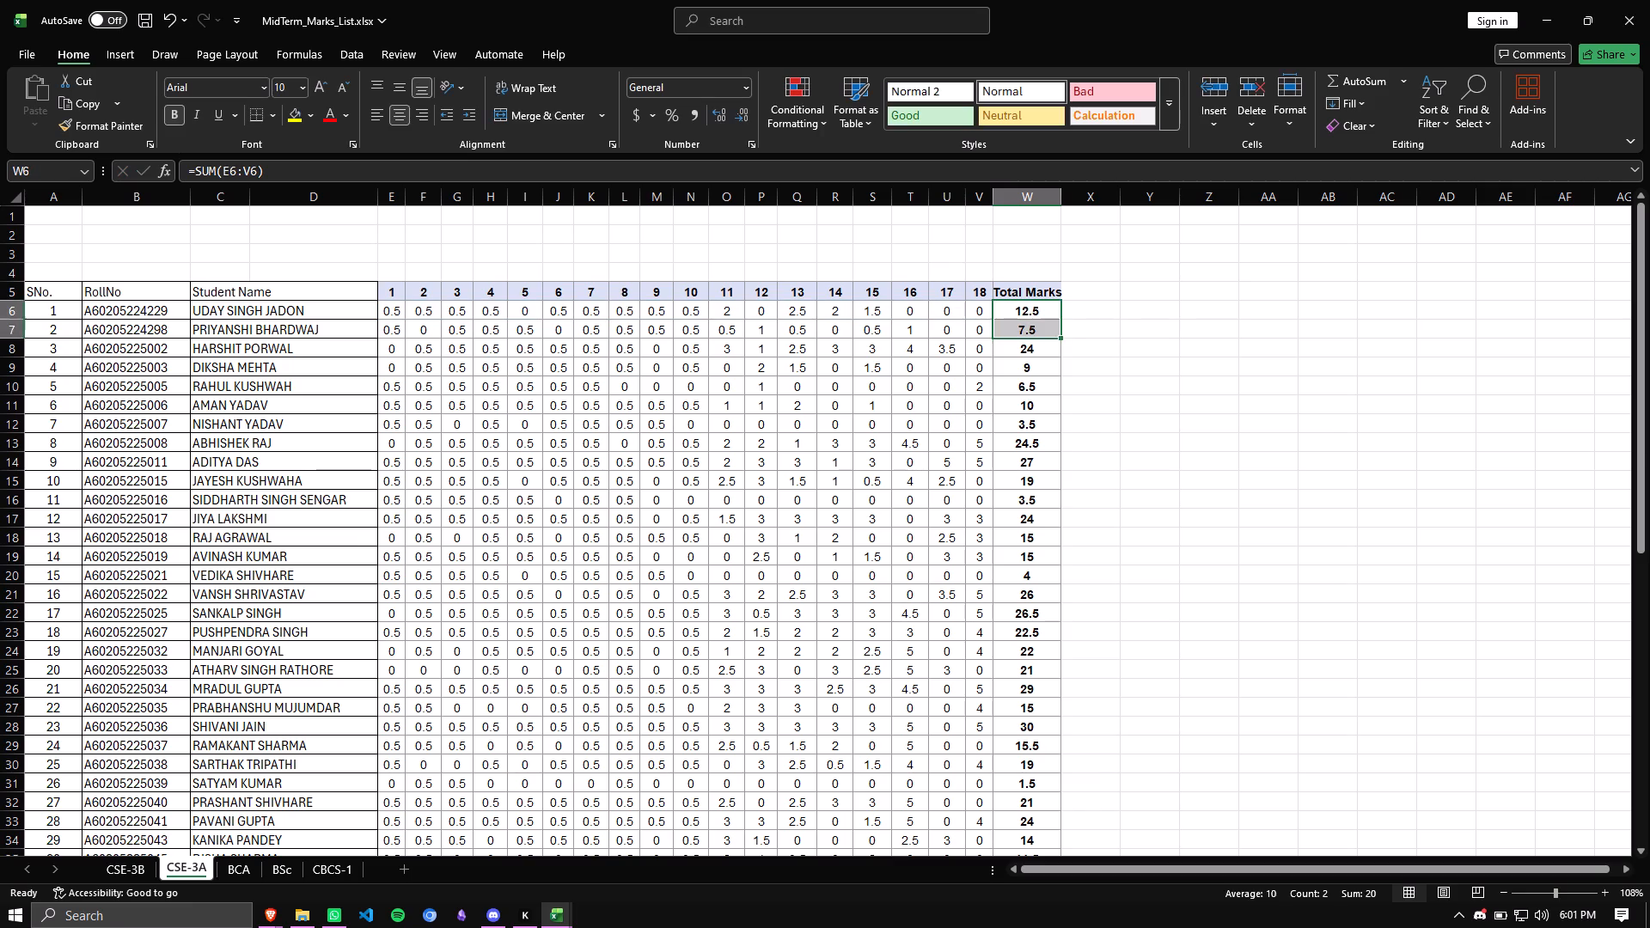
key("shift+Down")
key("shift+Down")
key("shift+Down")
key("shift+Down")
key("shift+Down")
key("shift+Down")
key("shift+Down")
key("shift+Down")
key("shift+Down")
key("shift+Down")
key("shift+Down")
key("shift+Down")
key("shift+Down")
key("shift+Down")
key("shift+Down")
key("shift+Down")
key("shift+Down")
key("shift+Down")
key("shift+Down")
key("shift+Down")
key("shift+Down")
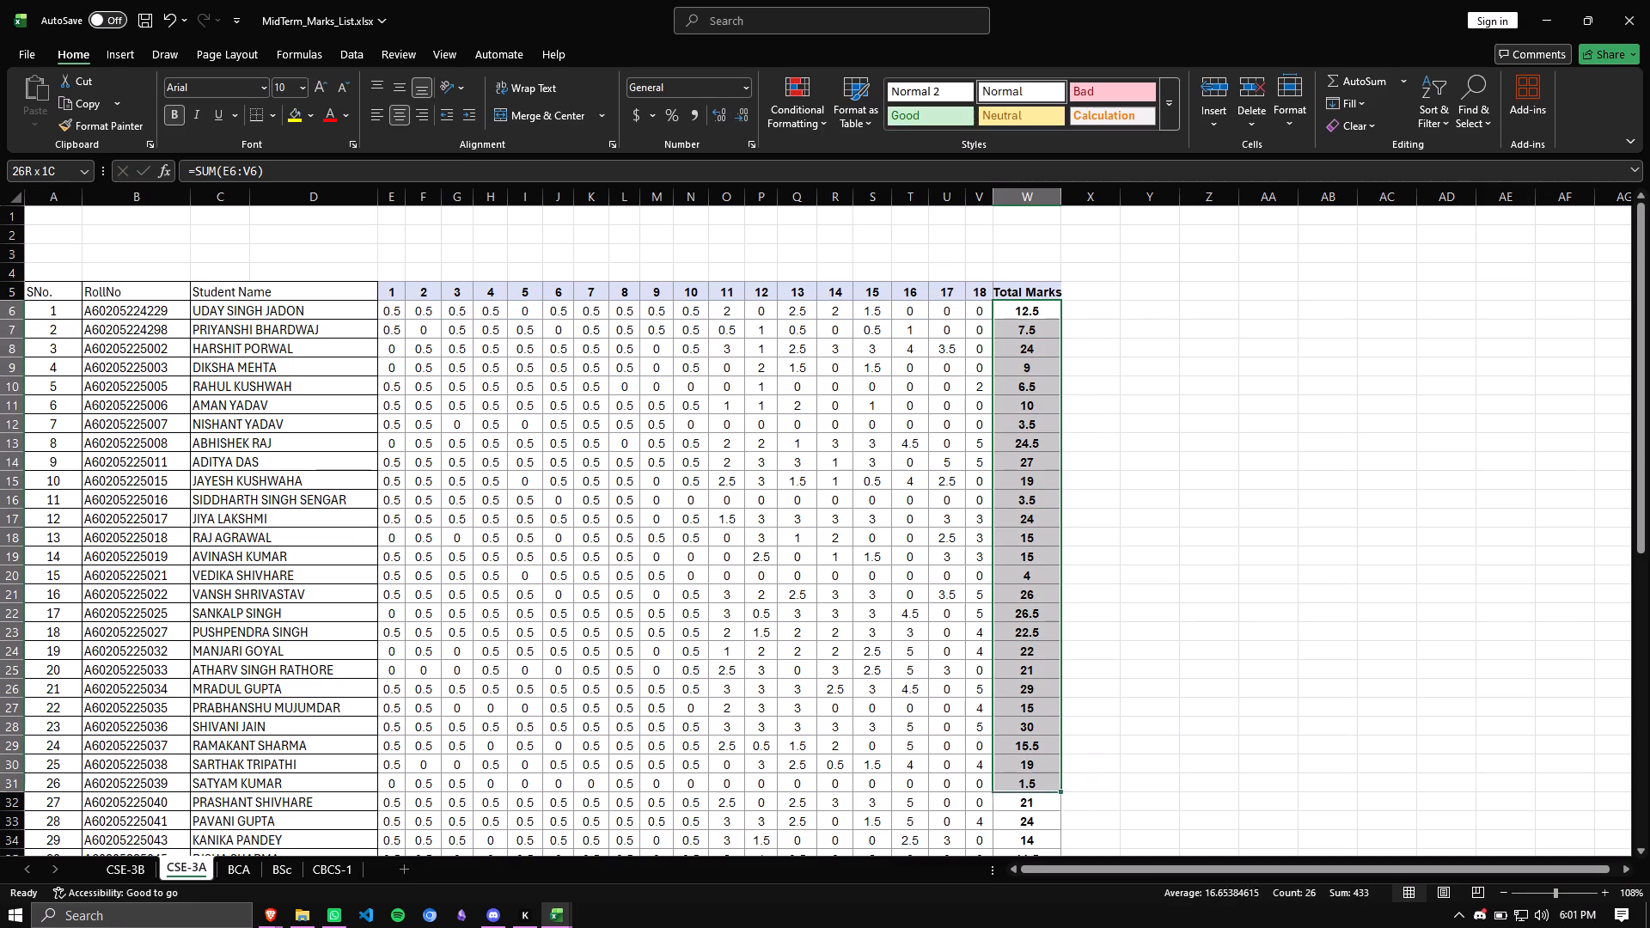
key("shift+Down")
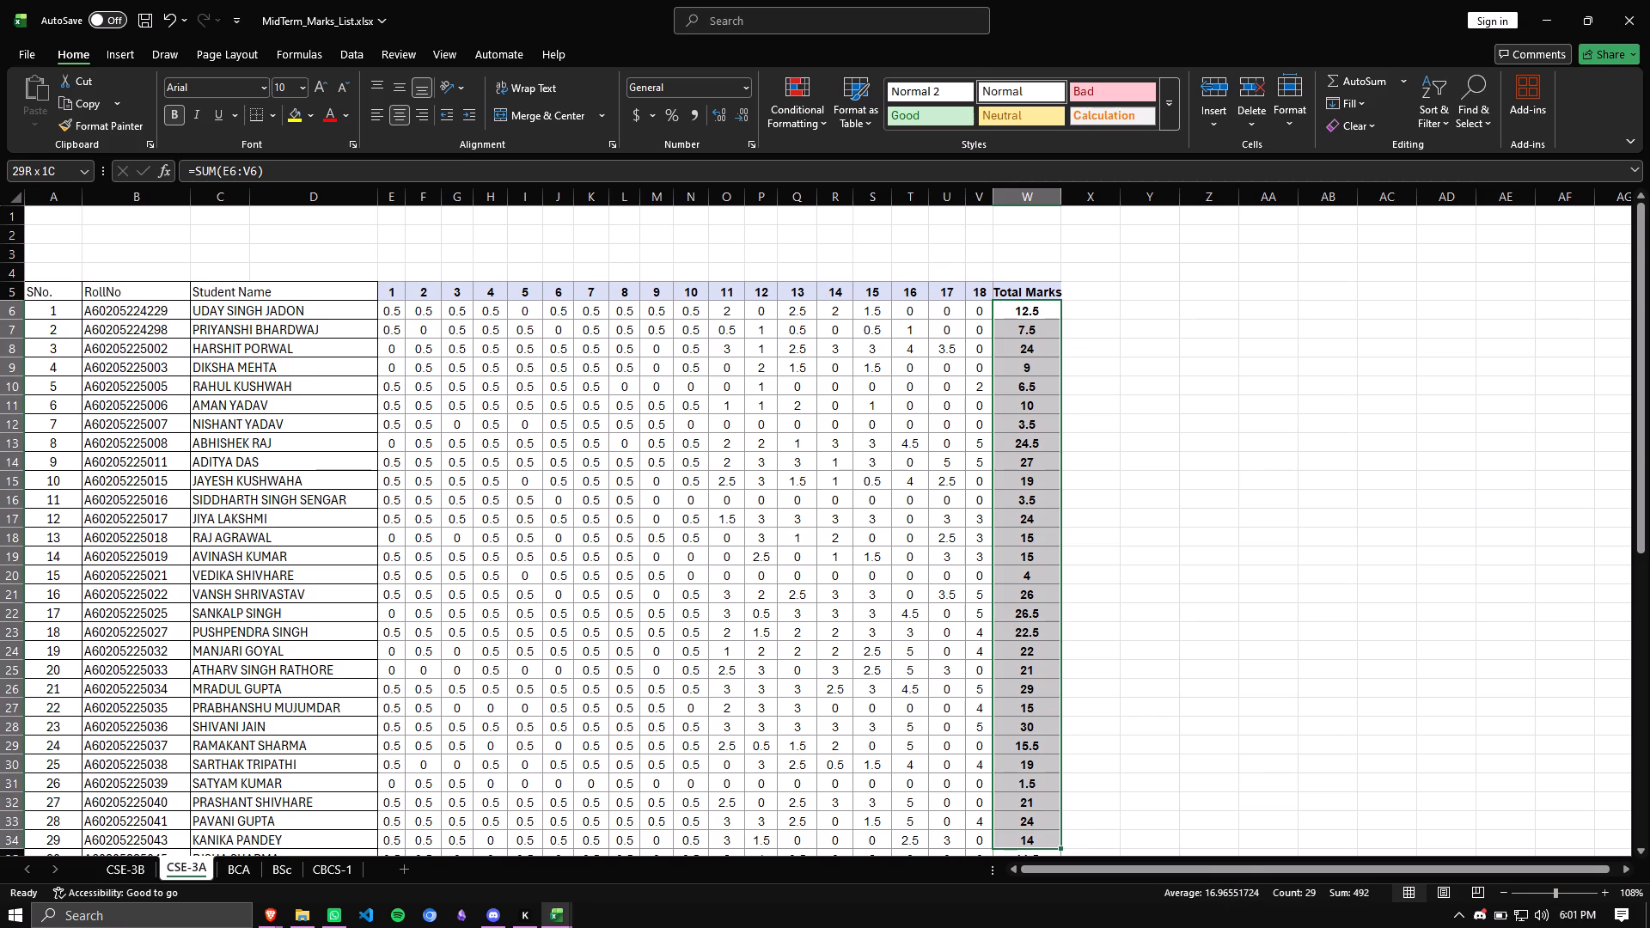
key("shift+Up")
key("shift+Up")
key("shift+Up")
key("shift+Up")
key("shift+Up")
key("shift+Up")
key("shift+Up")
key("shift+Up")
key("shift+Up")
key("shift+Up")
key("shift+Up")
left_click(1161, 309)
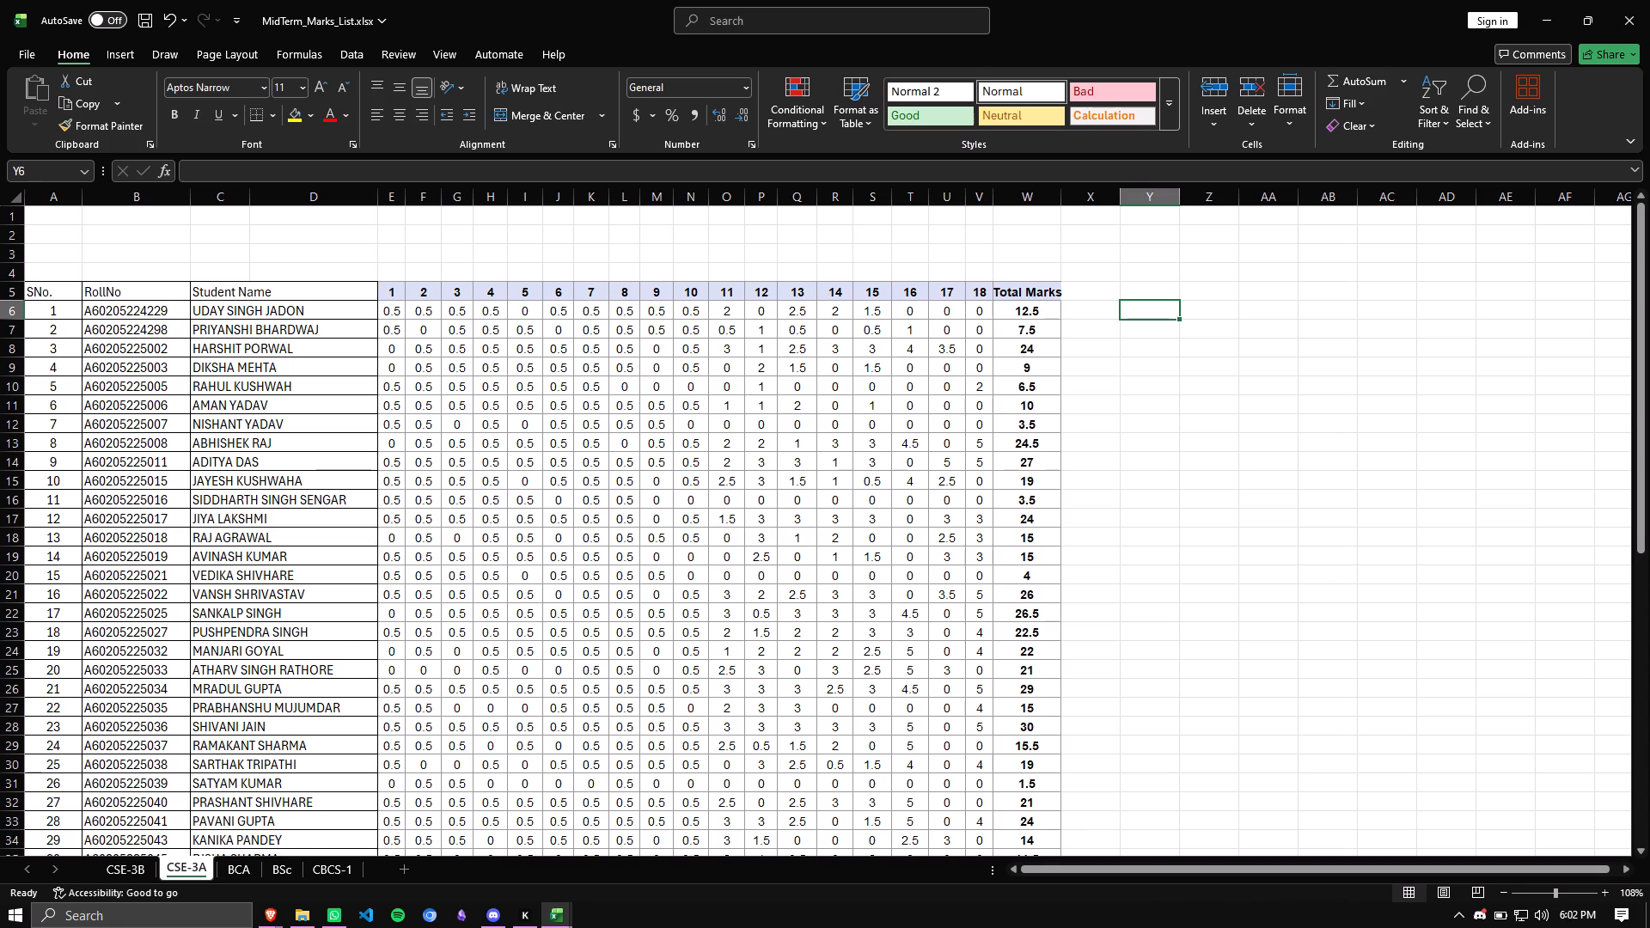
Examine the CSE-3A marks and totals down to the last student, highlighting row 45 for comparison.
scroll(1161, 309, "down", 5)
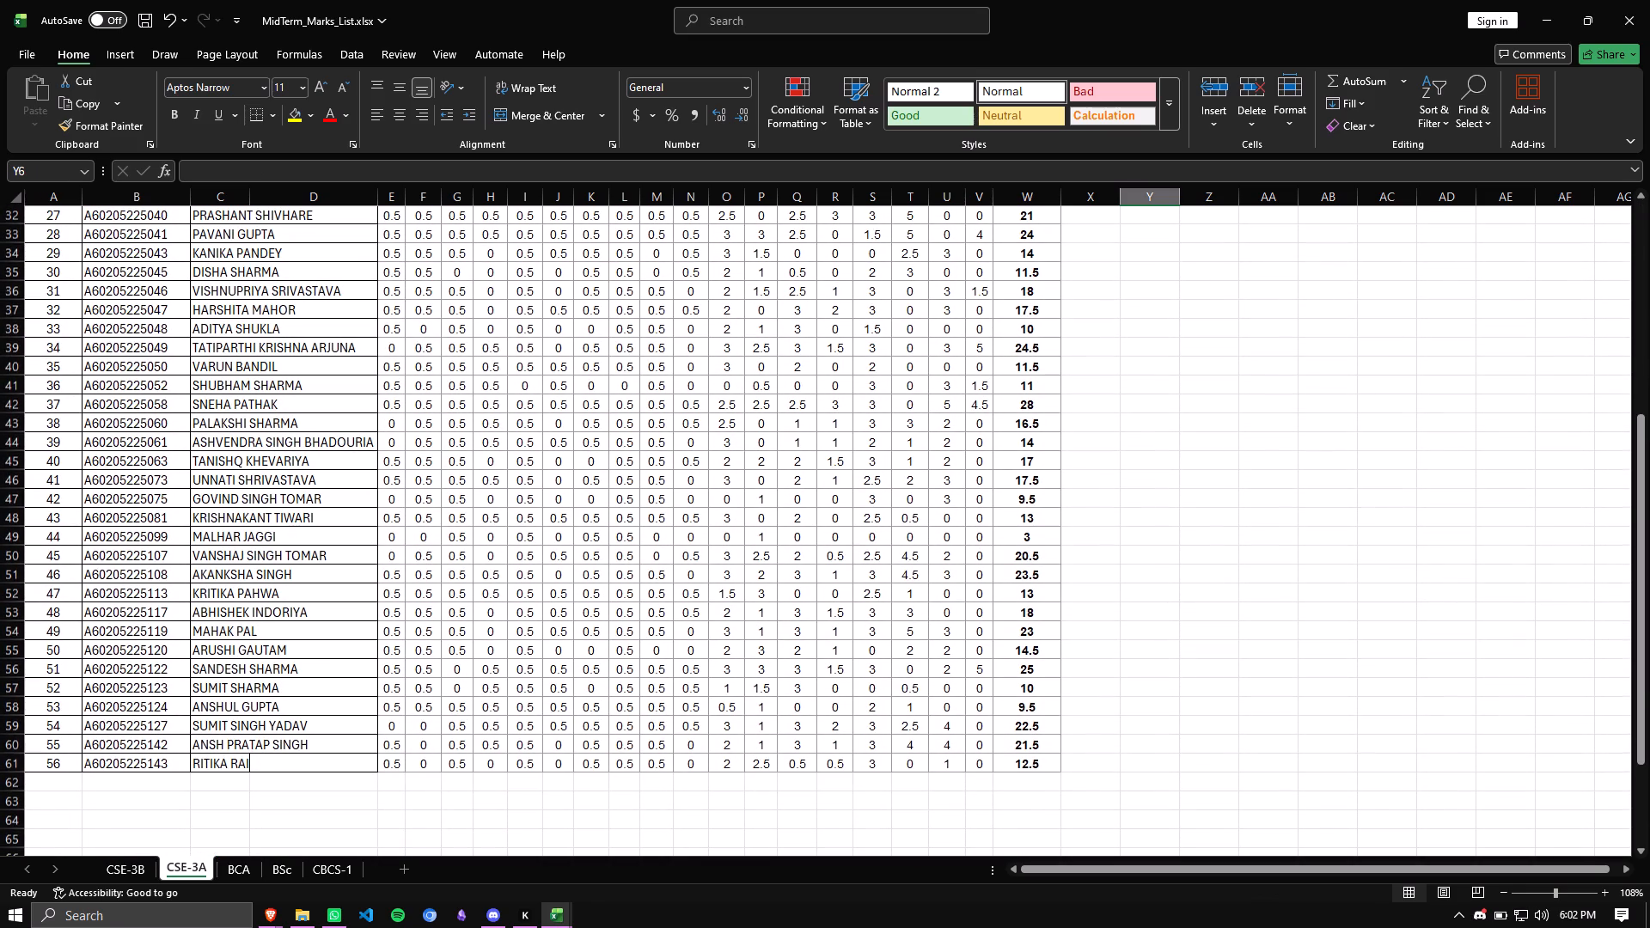
scroll(1161, 309, "down", 2)
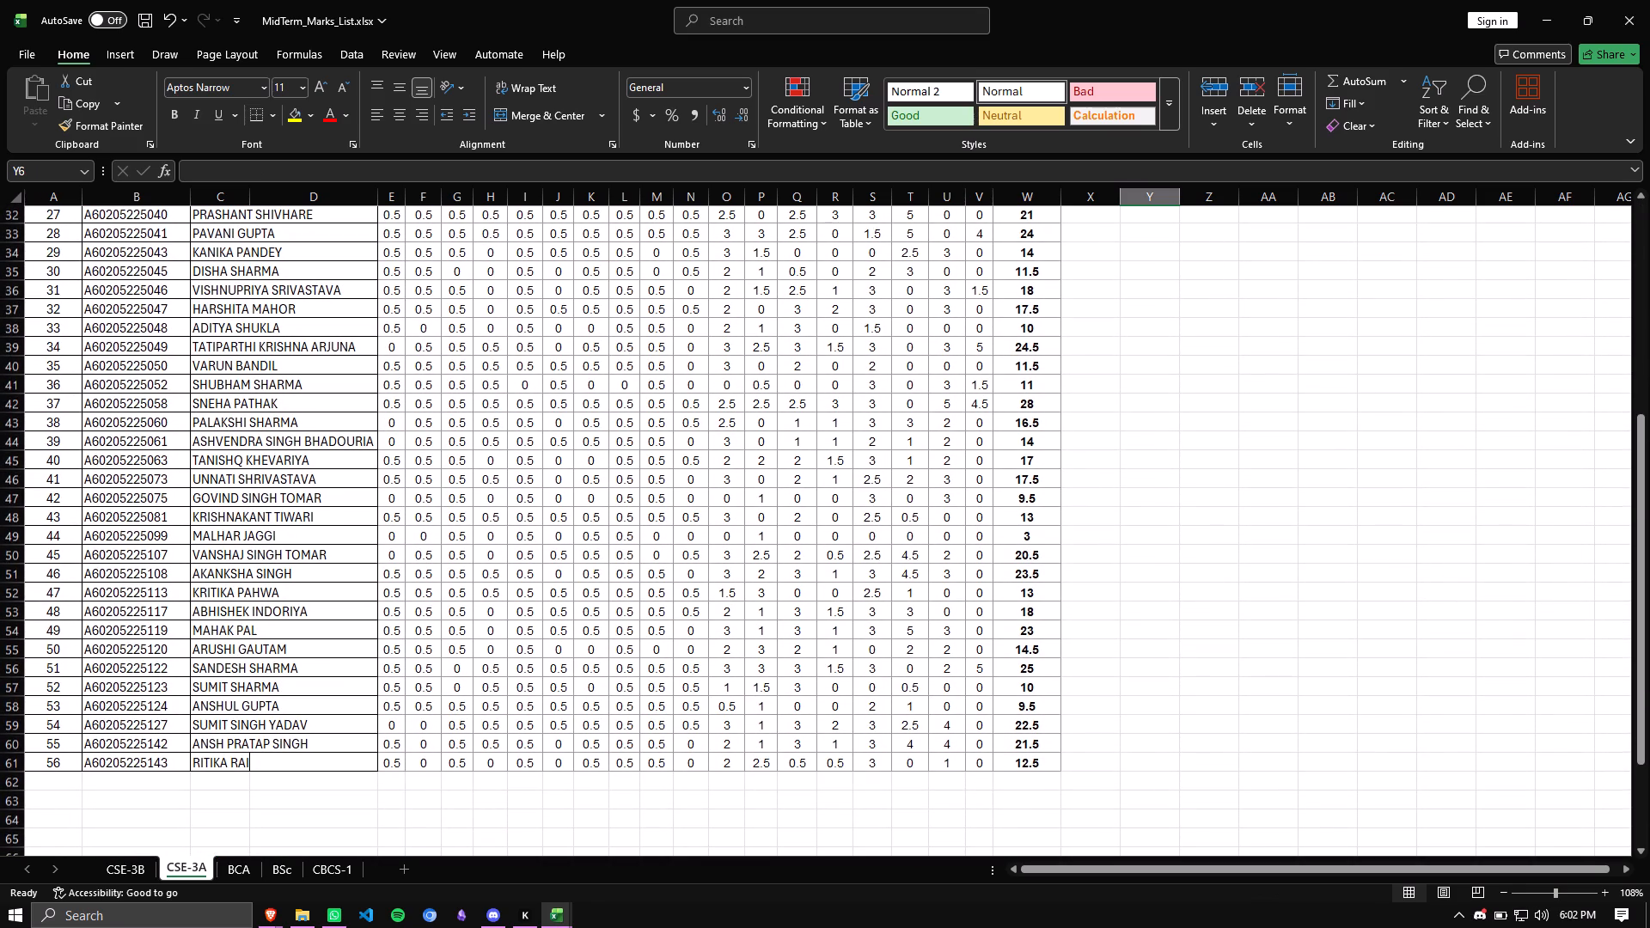
scroll(1161, 309, "down", 2)
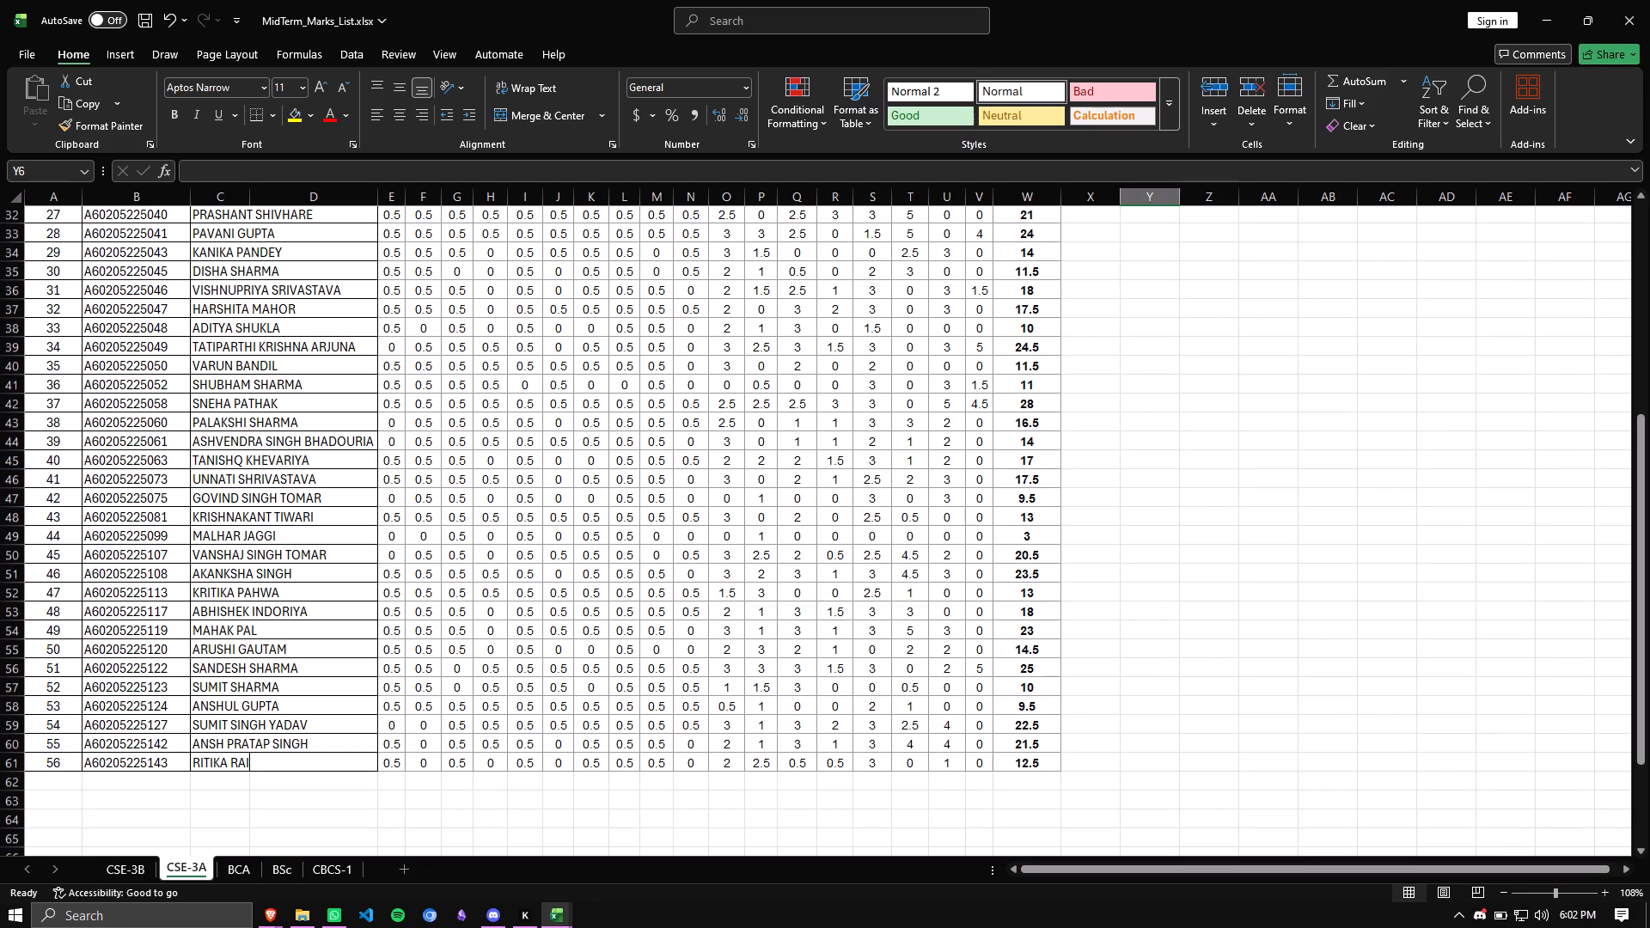
scroll(1161, 309, "down", 2)
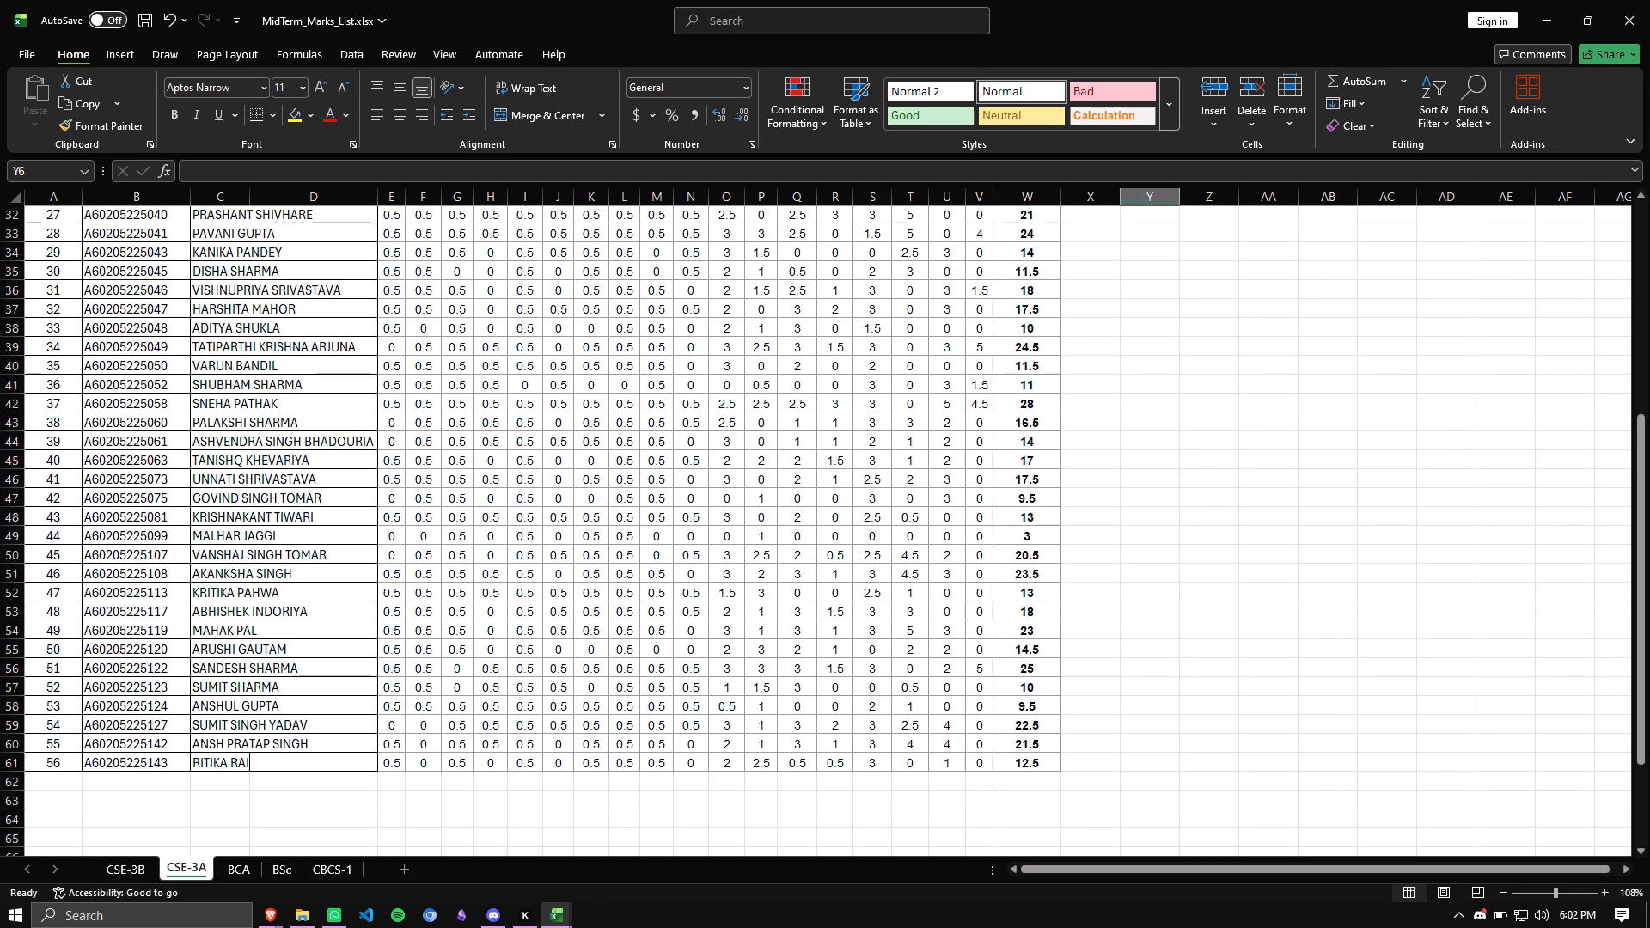
scroll(1161, 309, "down", 2)
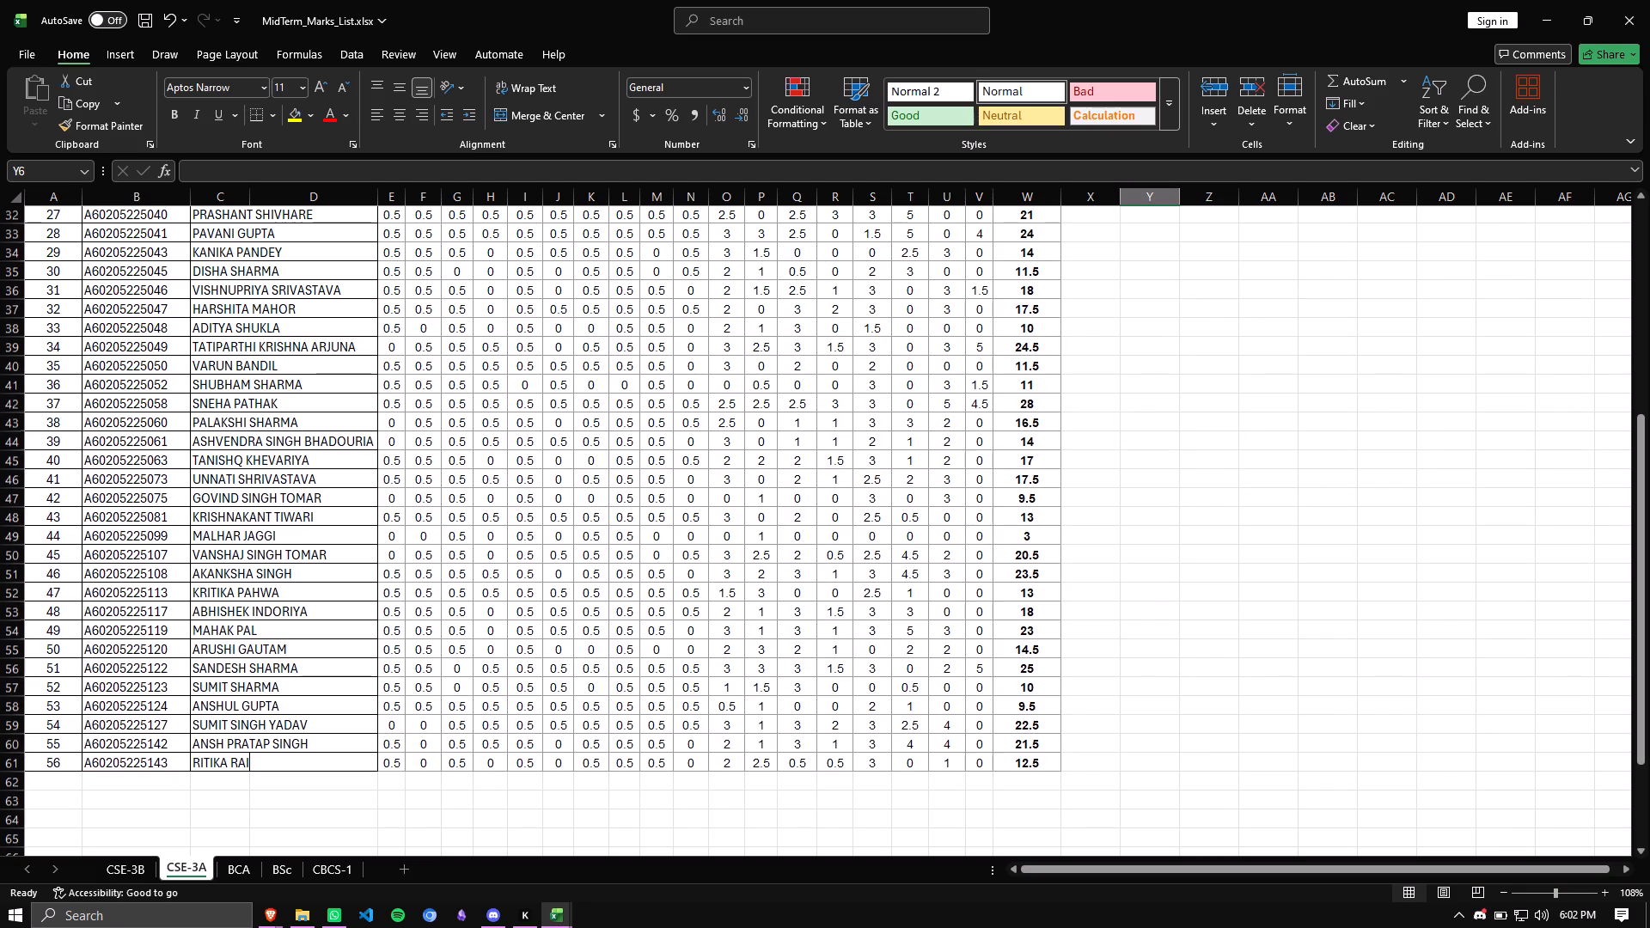
scroll(1161, 309, "down", 3)
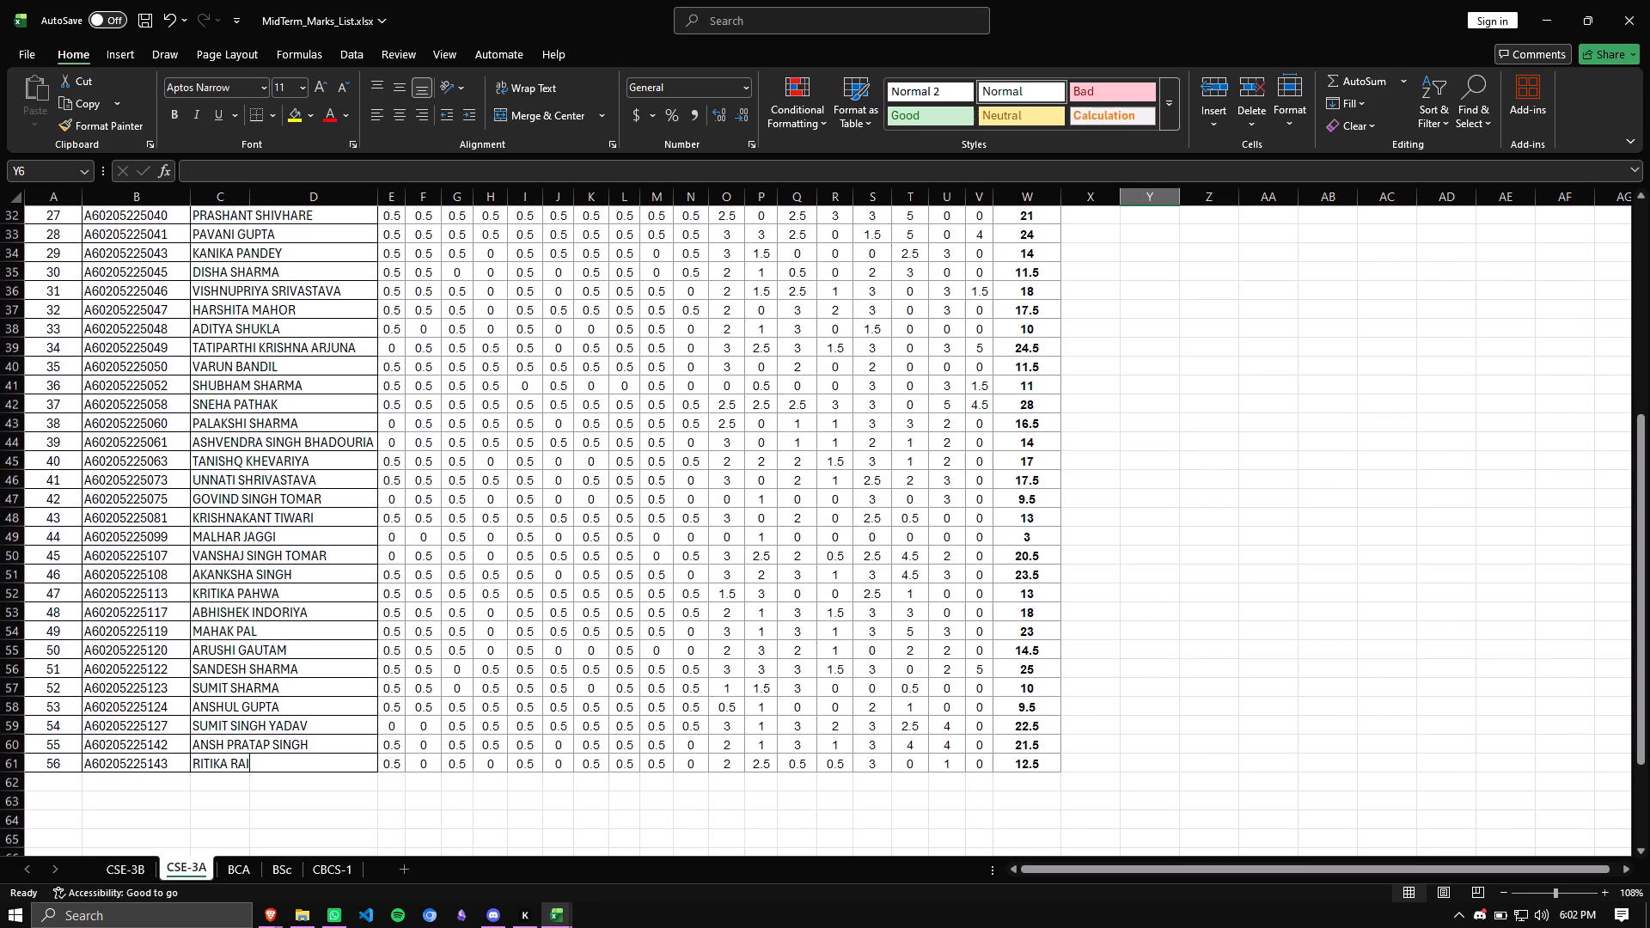
scroll(1161, 309, "down", 3)
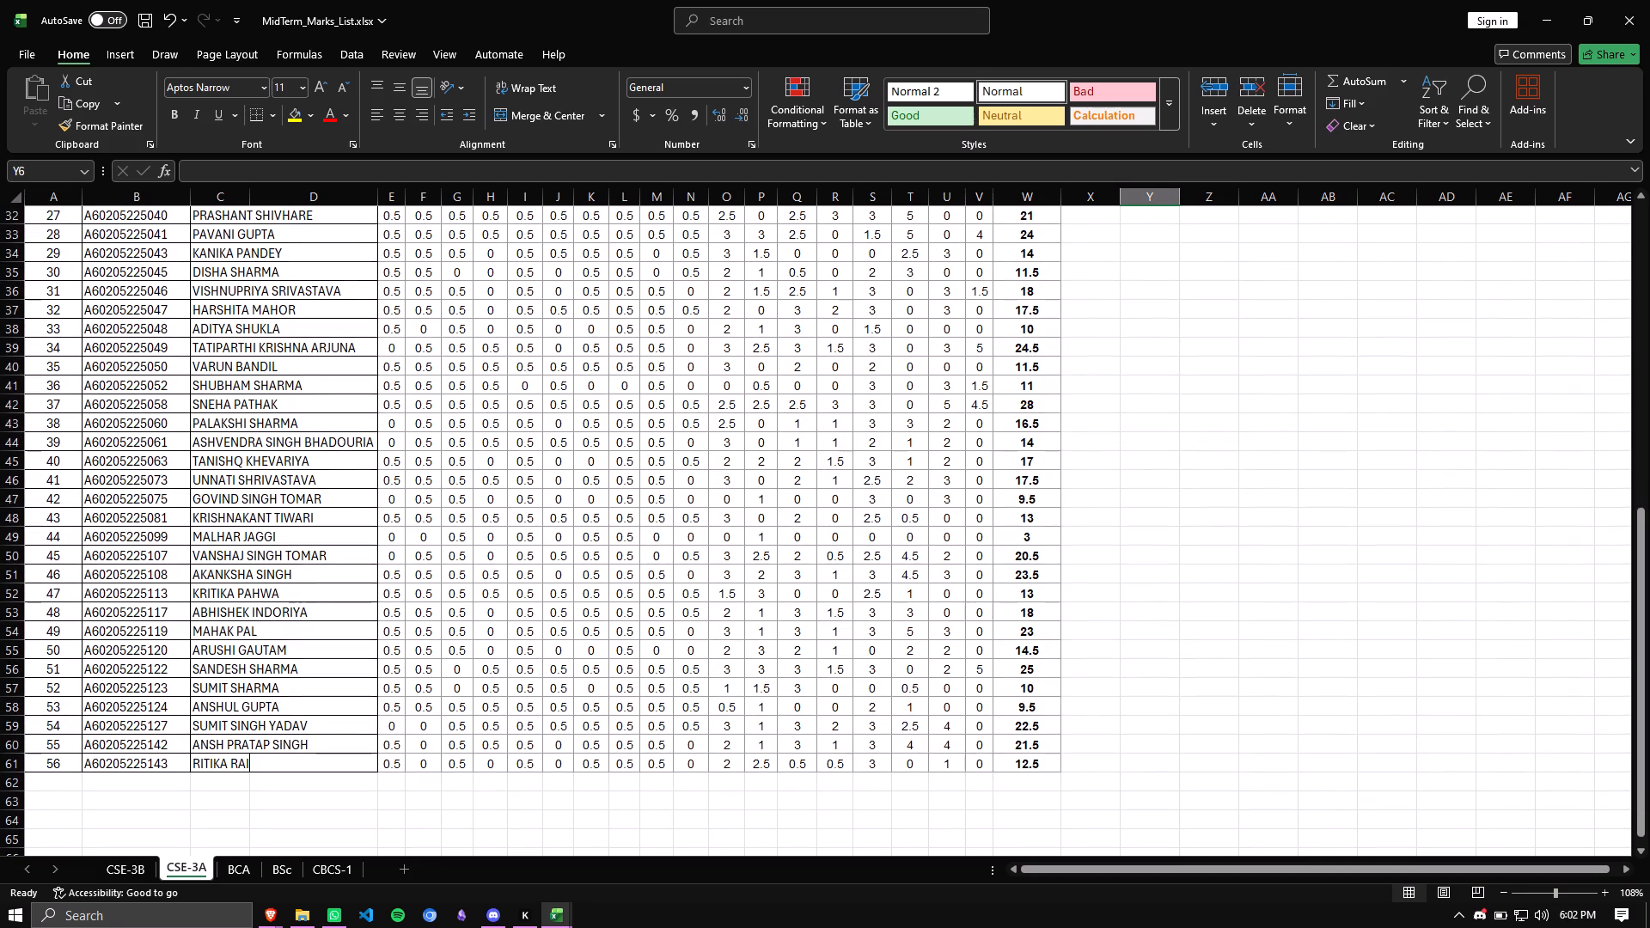
left_click(9, 461)
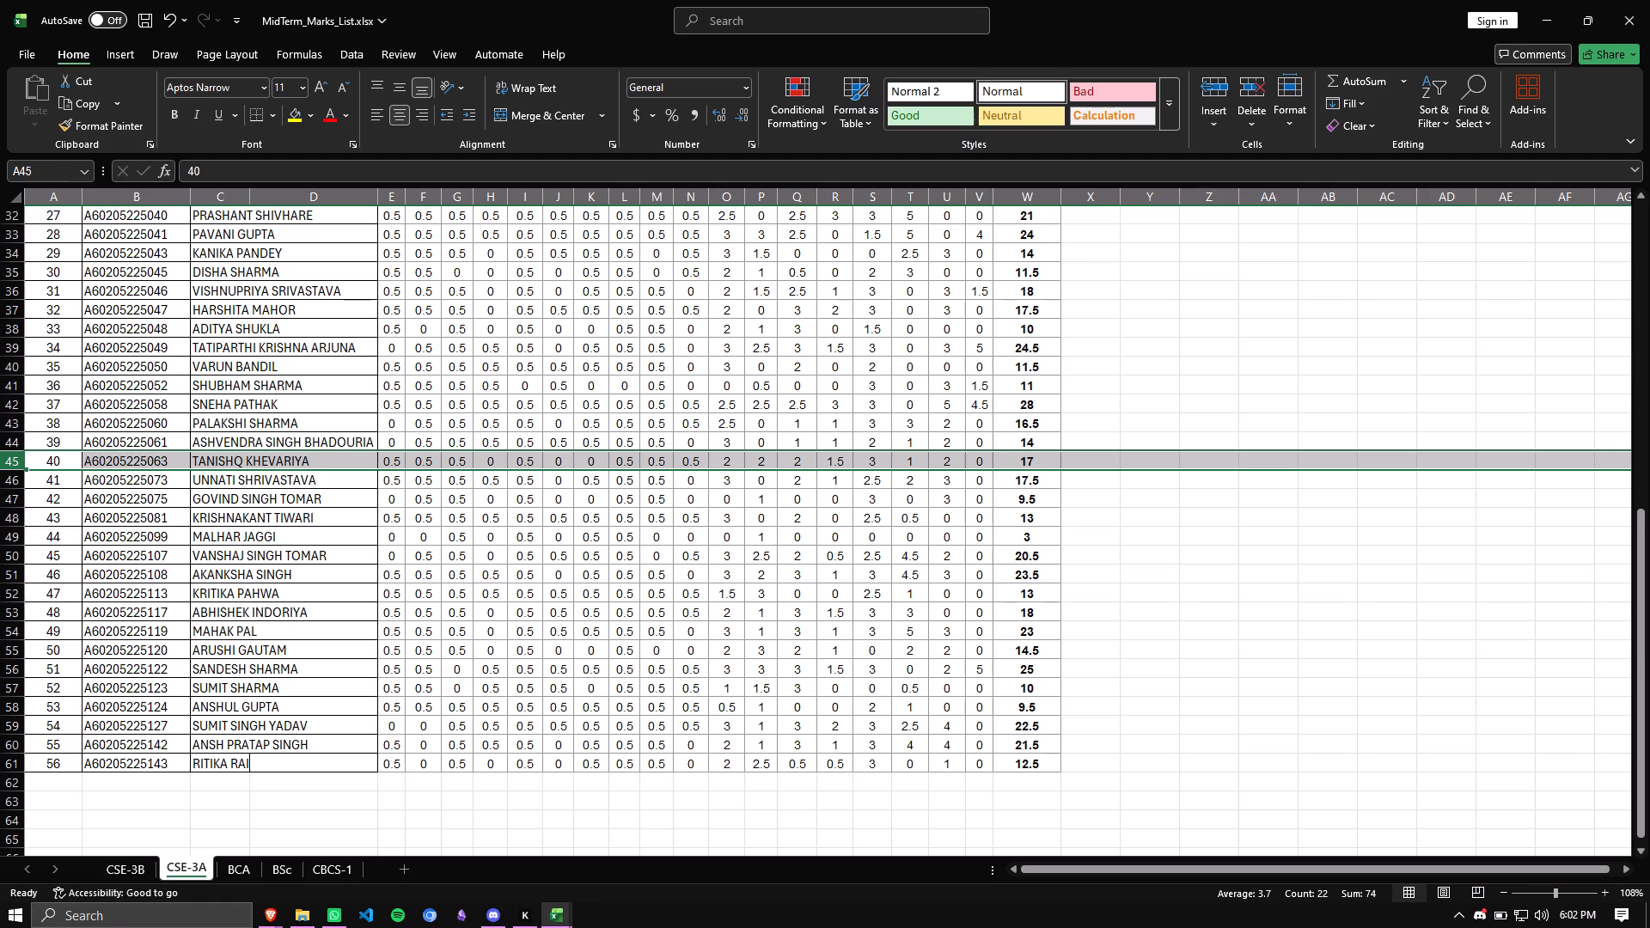
Set the question 4 mark of student number 25 on the CSE-3A sheet (H30) to 0.
scroll(22, 269, "up", 1)
left_click(9, 268)
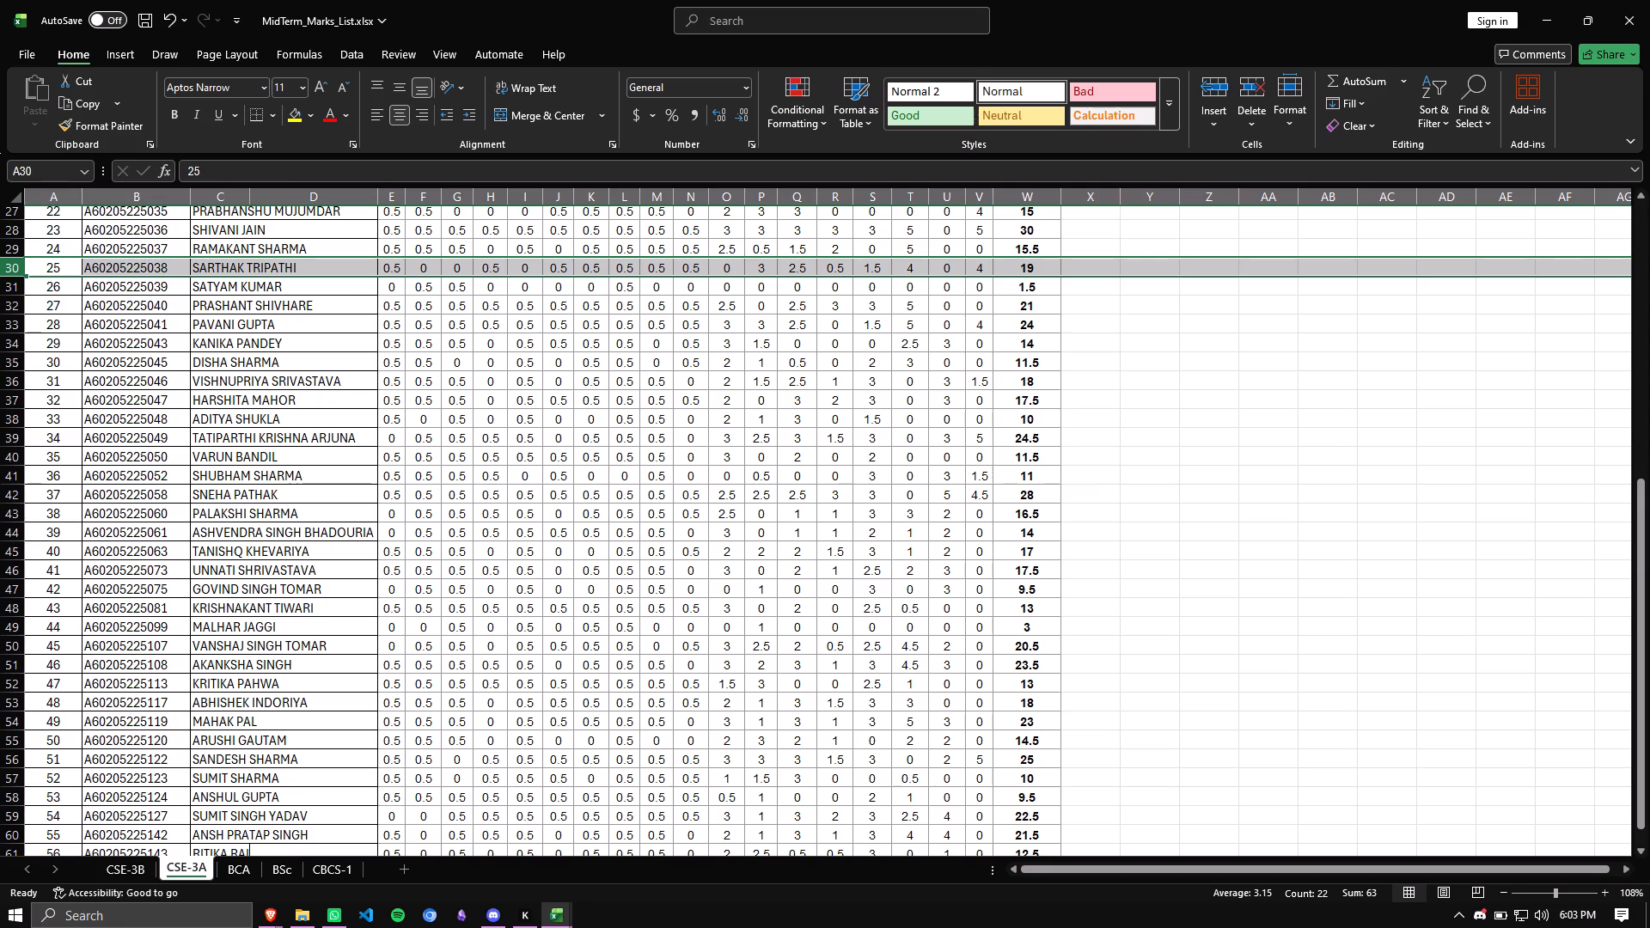
left_click(498, 269)
scroll(498, 269, "up", 1)
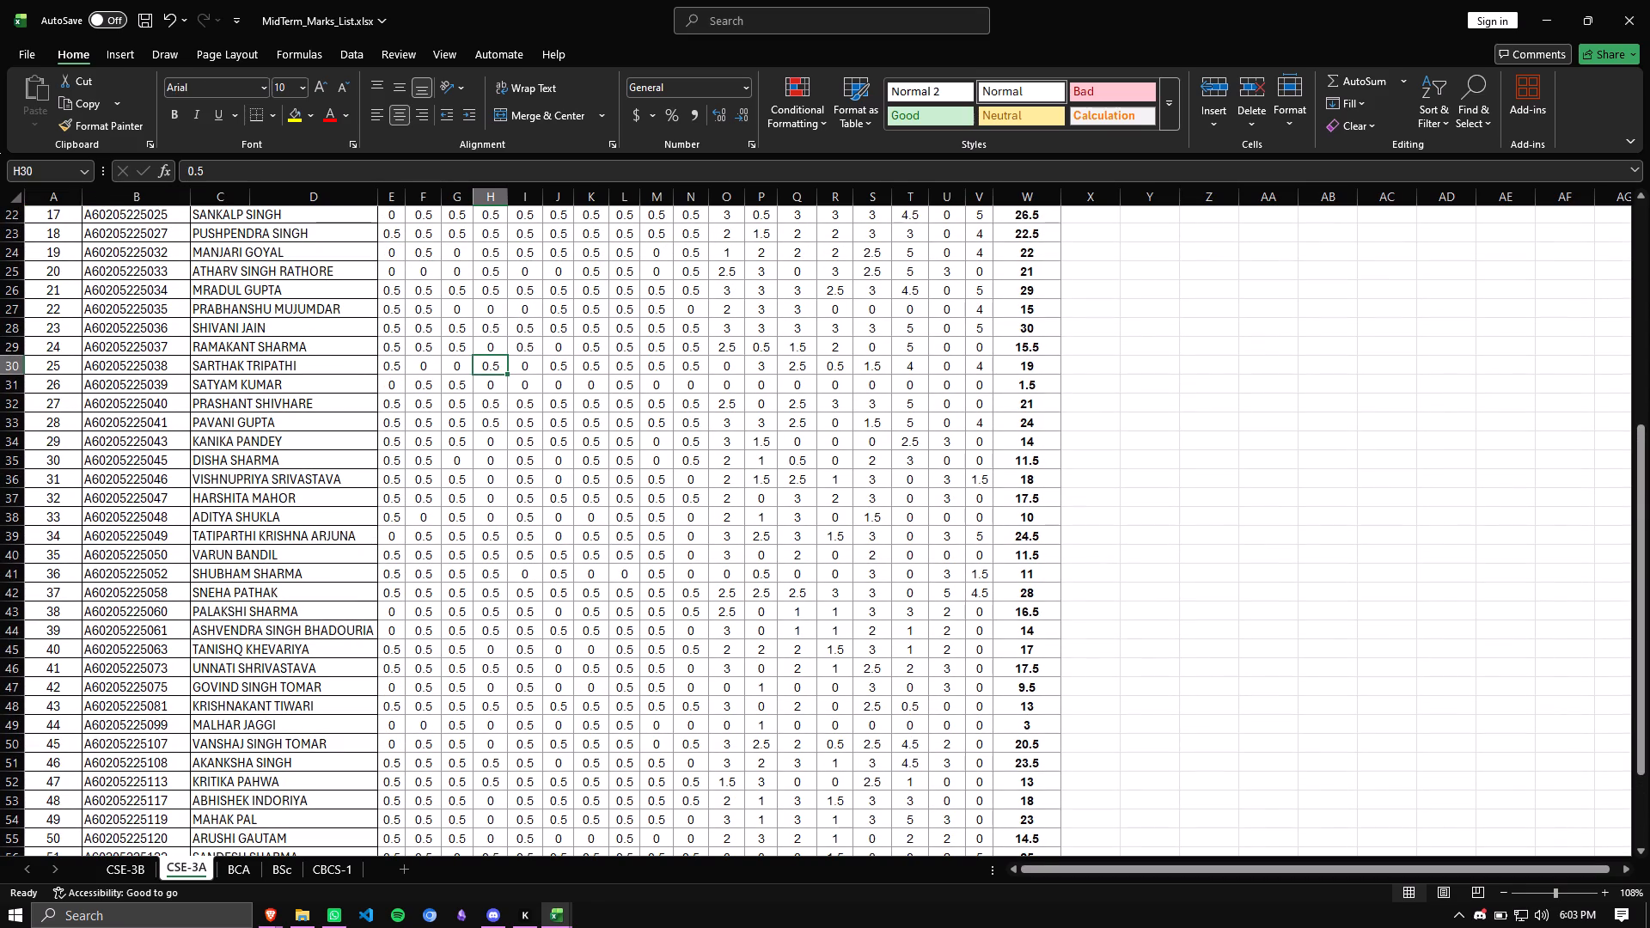
double_click(492, 369)
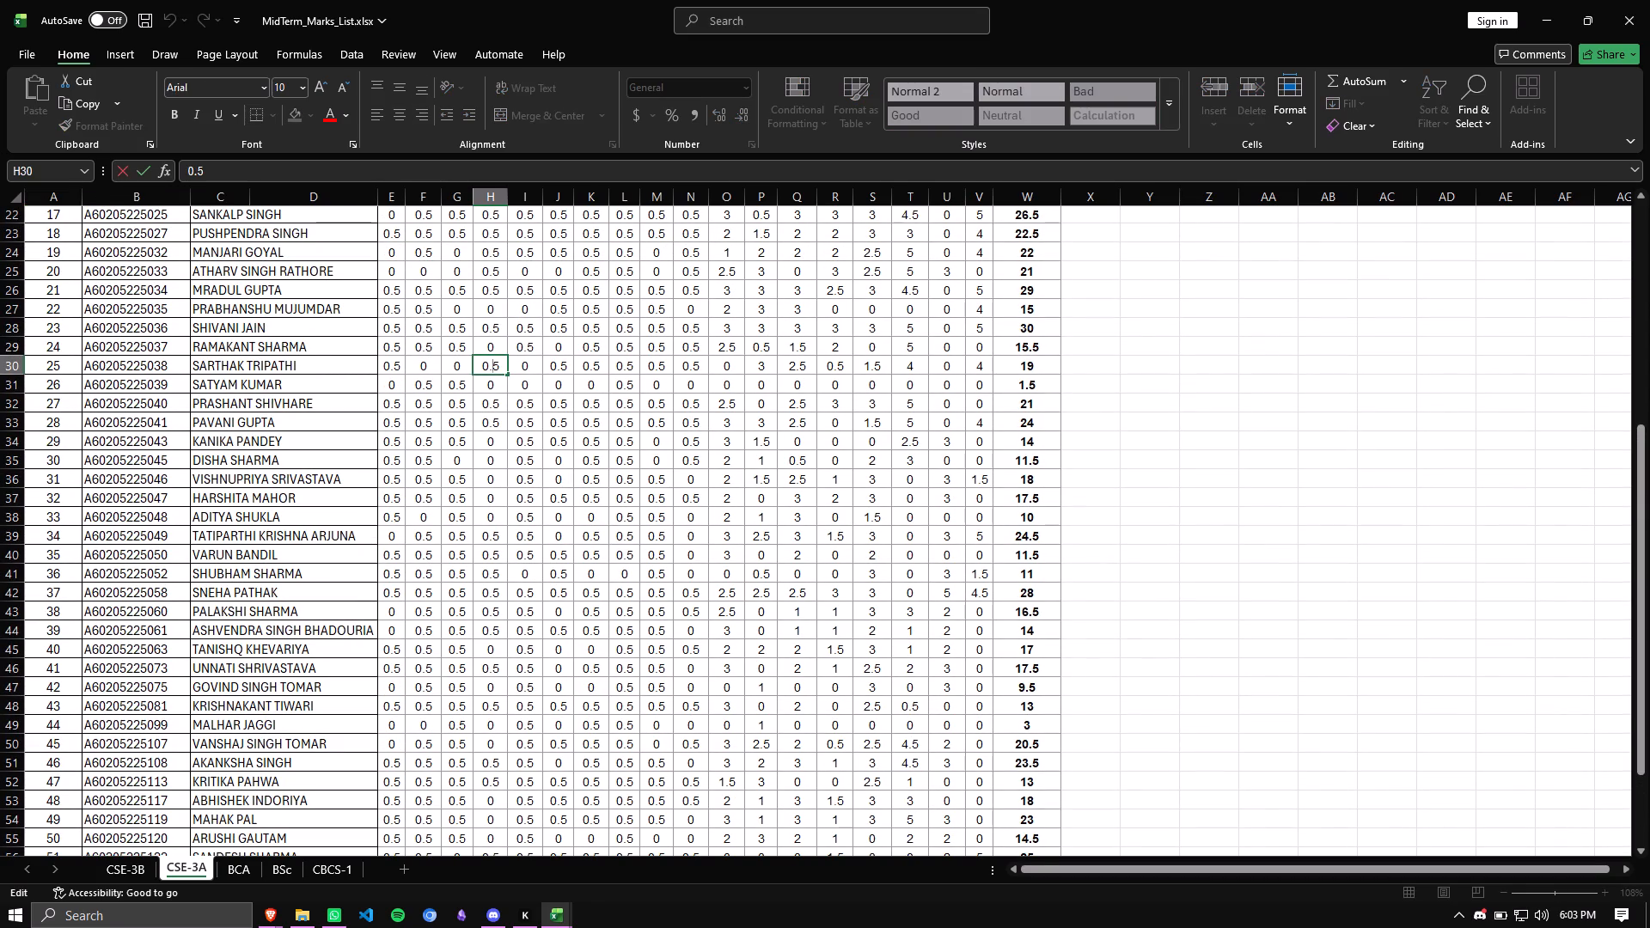
key("Delete")
key("BackSpace")
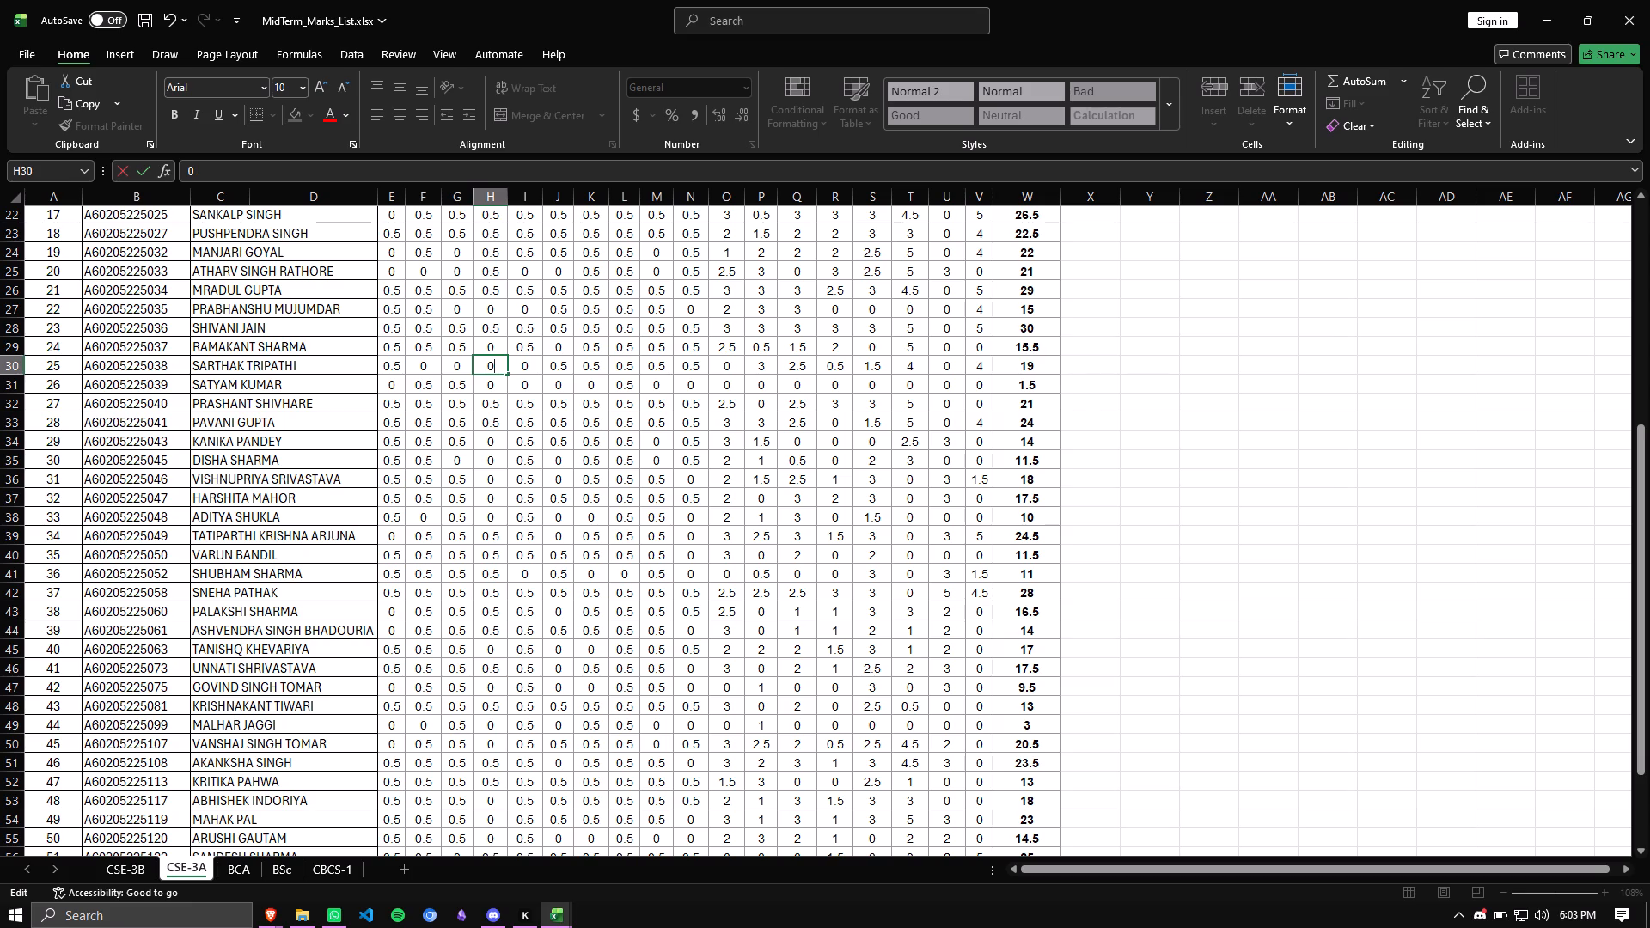
Set the question 5 mark of the same student (I30) to 0.5.
left_click(535, 370)
left_click(534, 365)
left_click(534, 365)
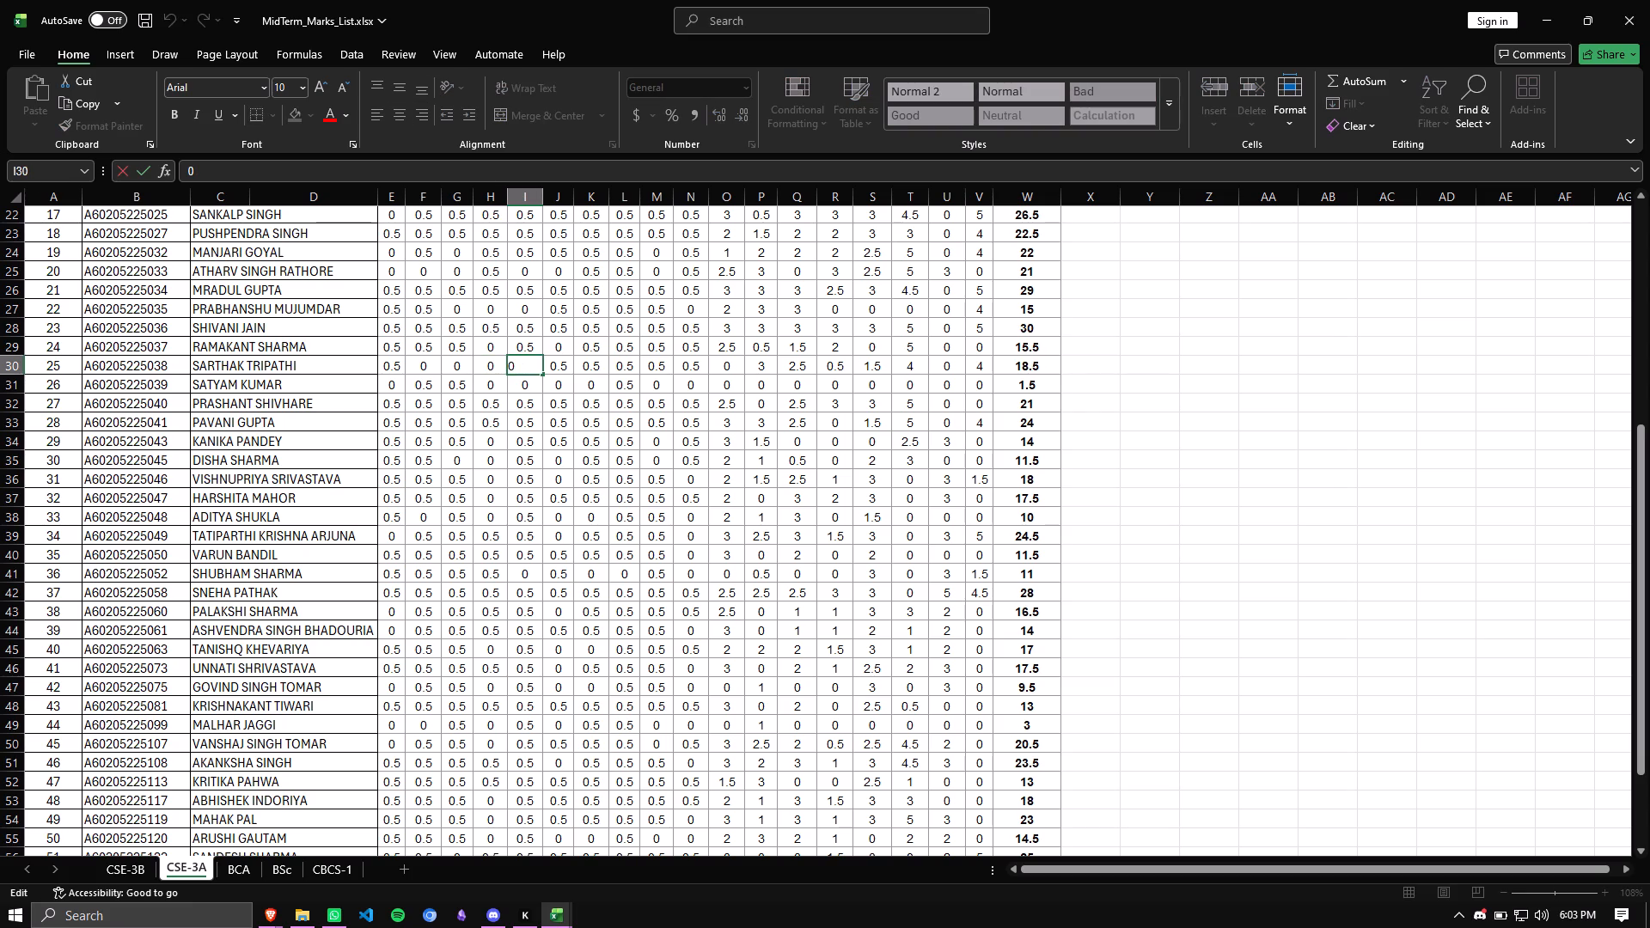
type(".5")
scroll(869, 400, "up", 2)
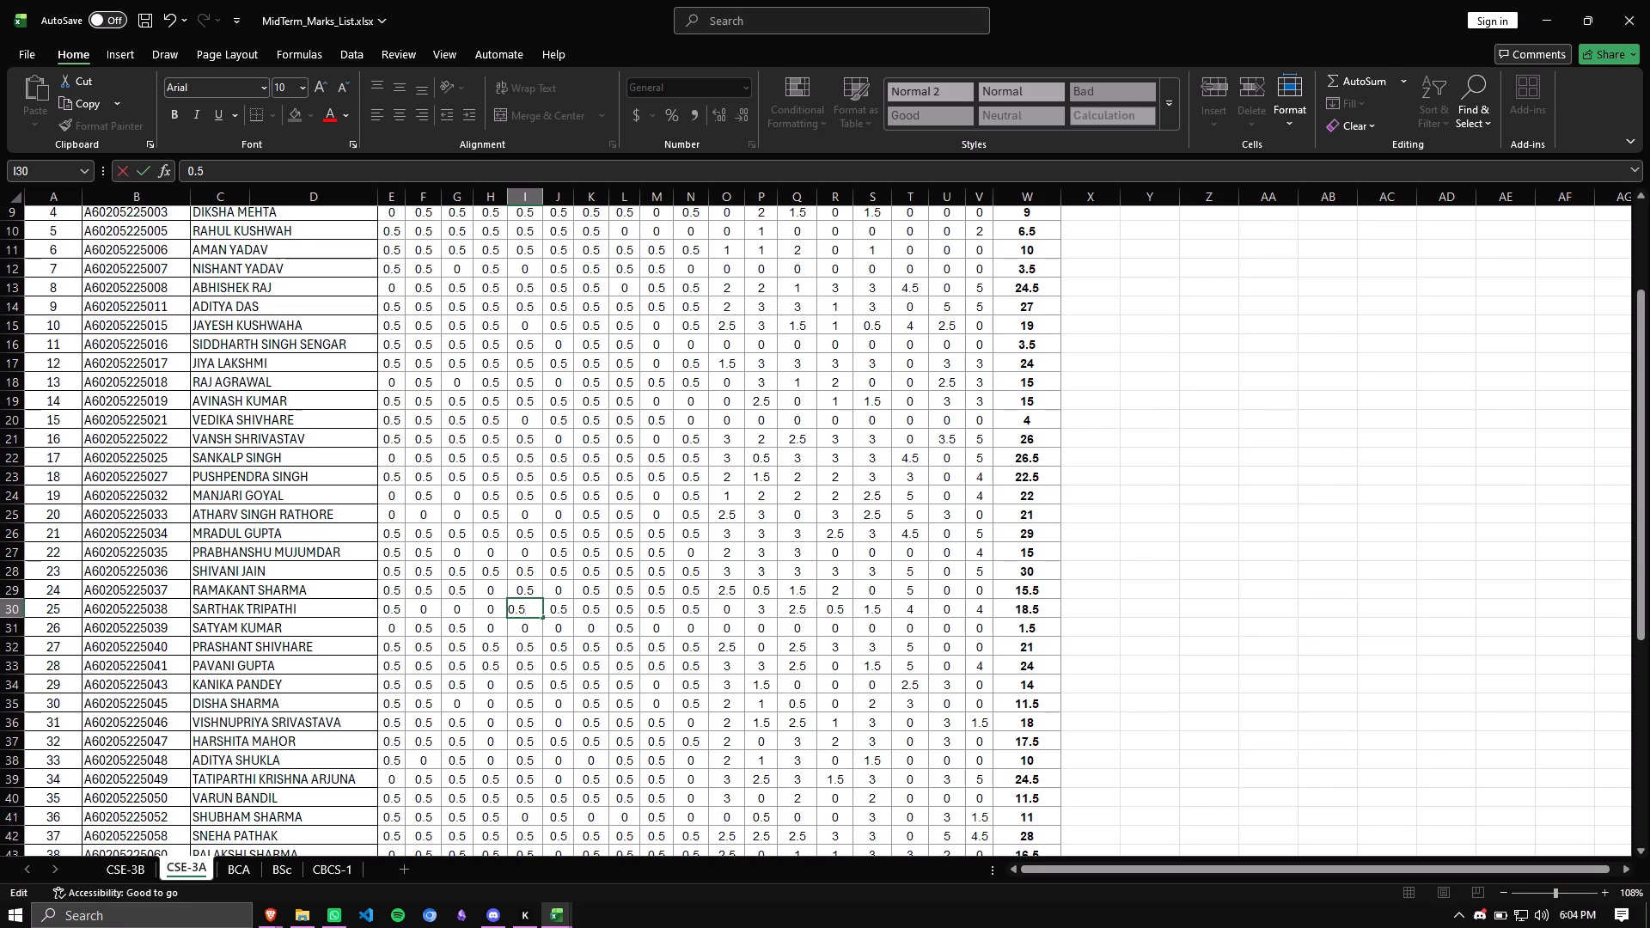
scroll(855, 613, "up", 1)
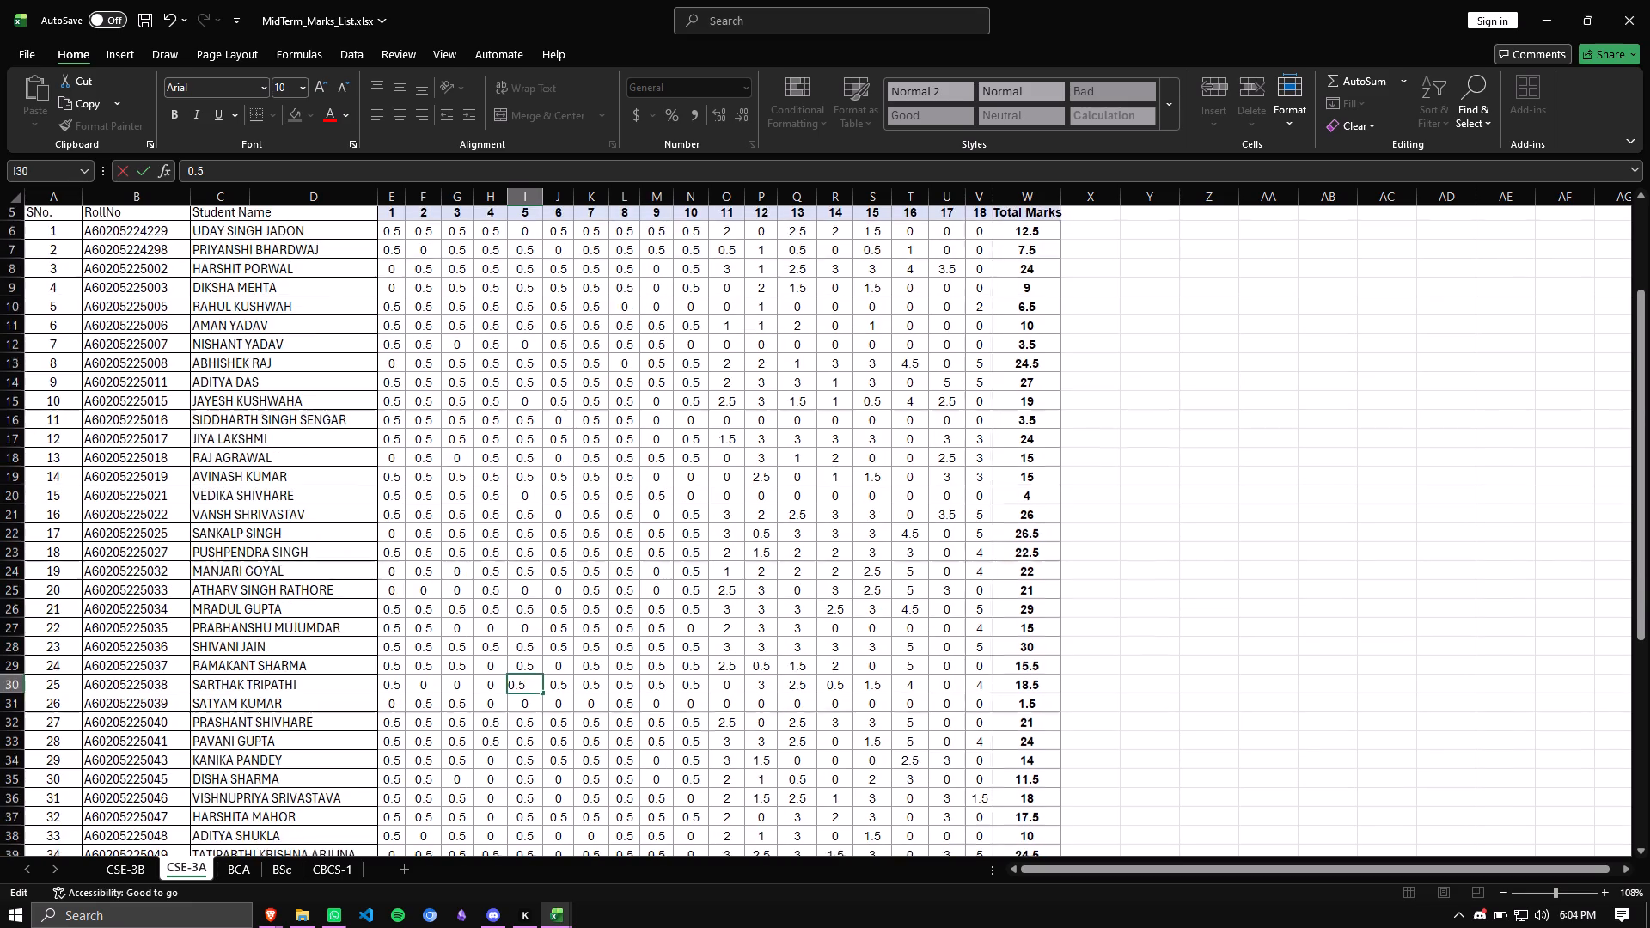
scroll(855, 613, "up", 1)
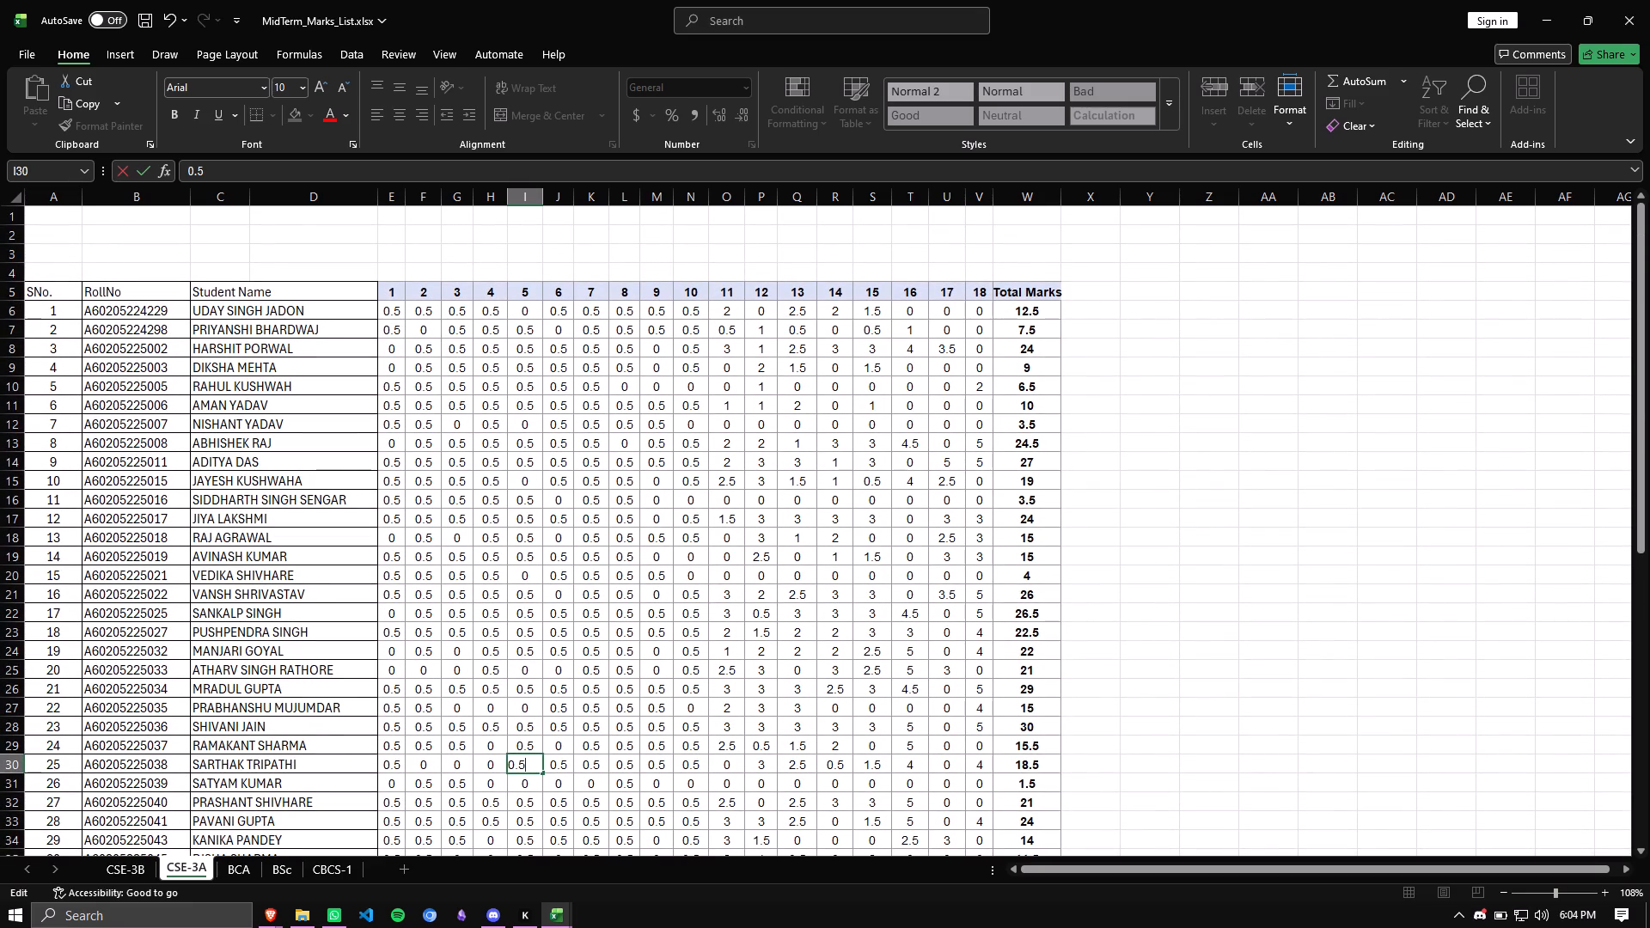
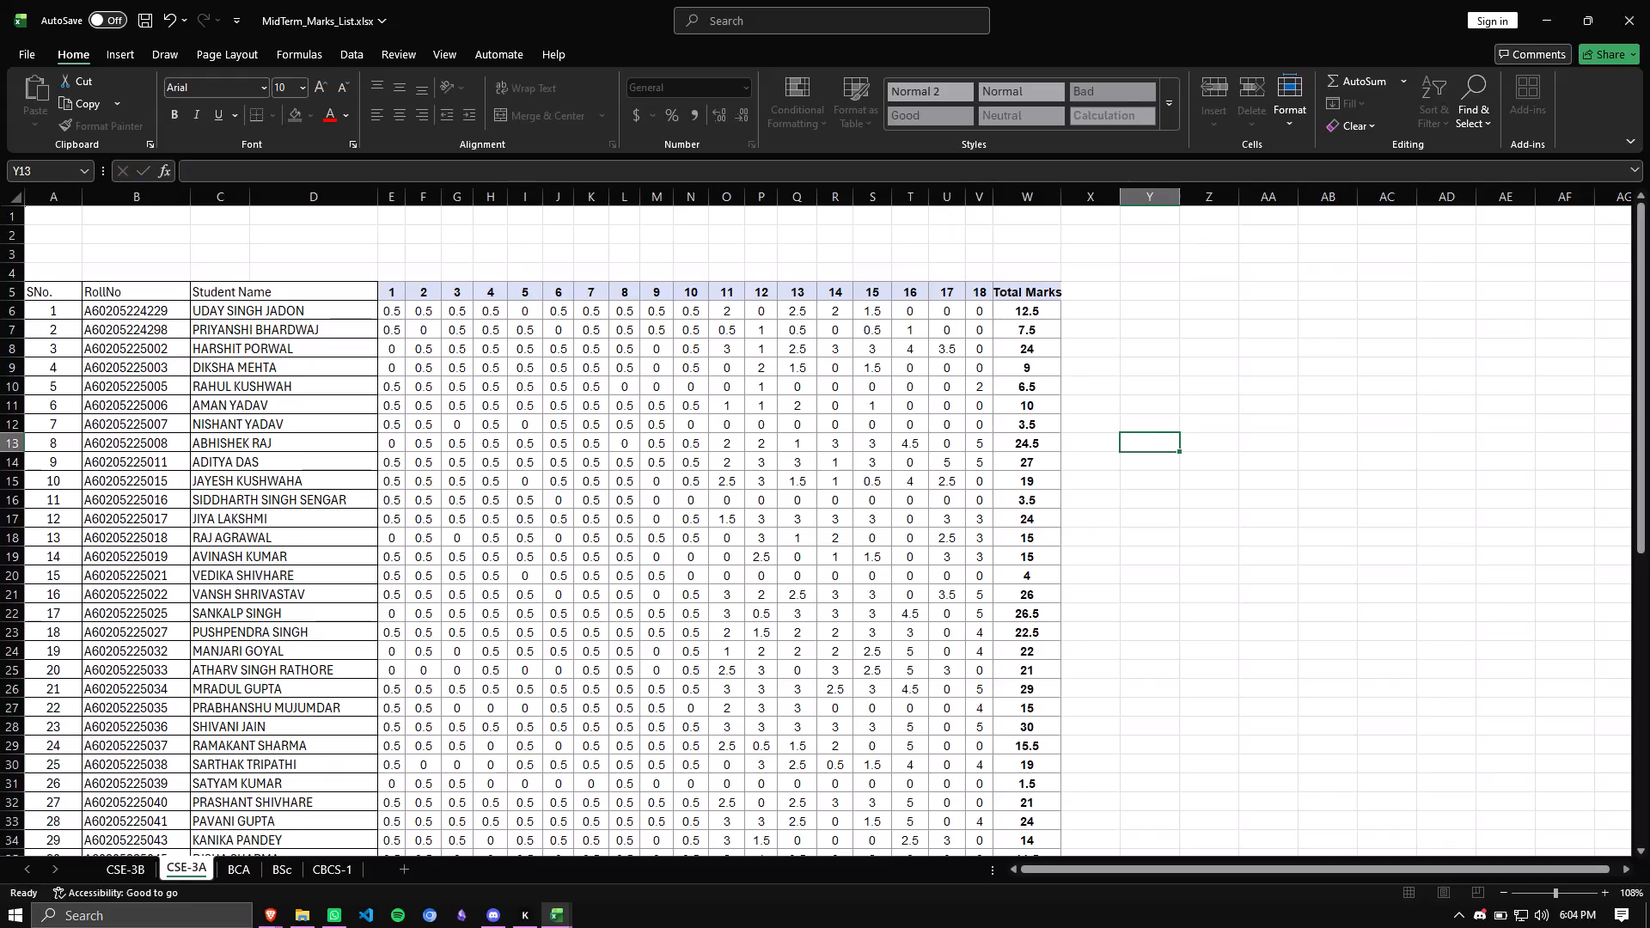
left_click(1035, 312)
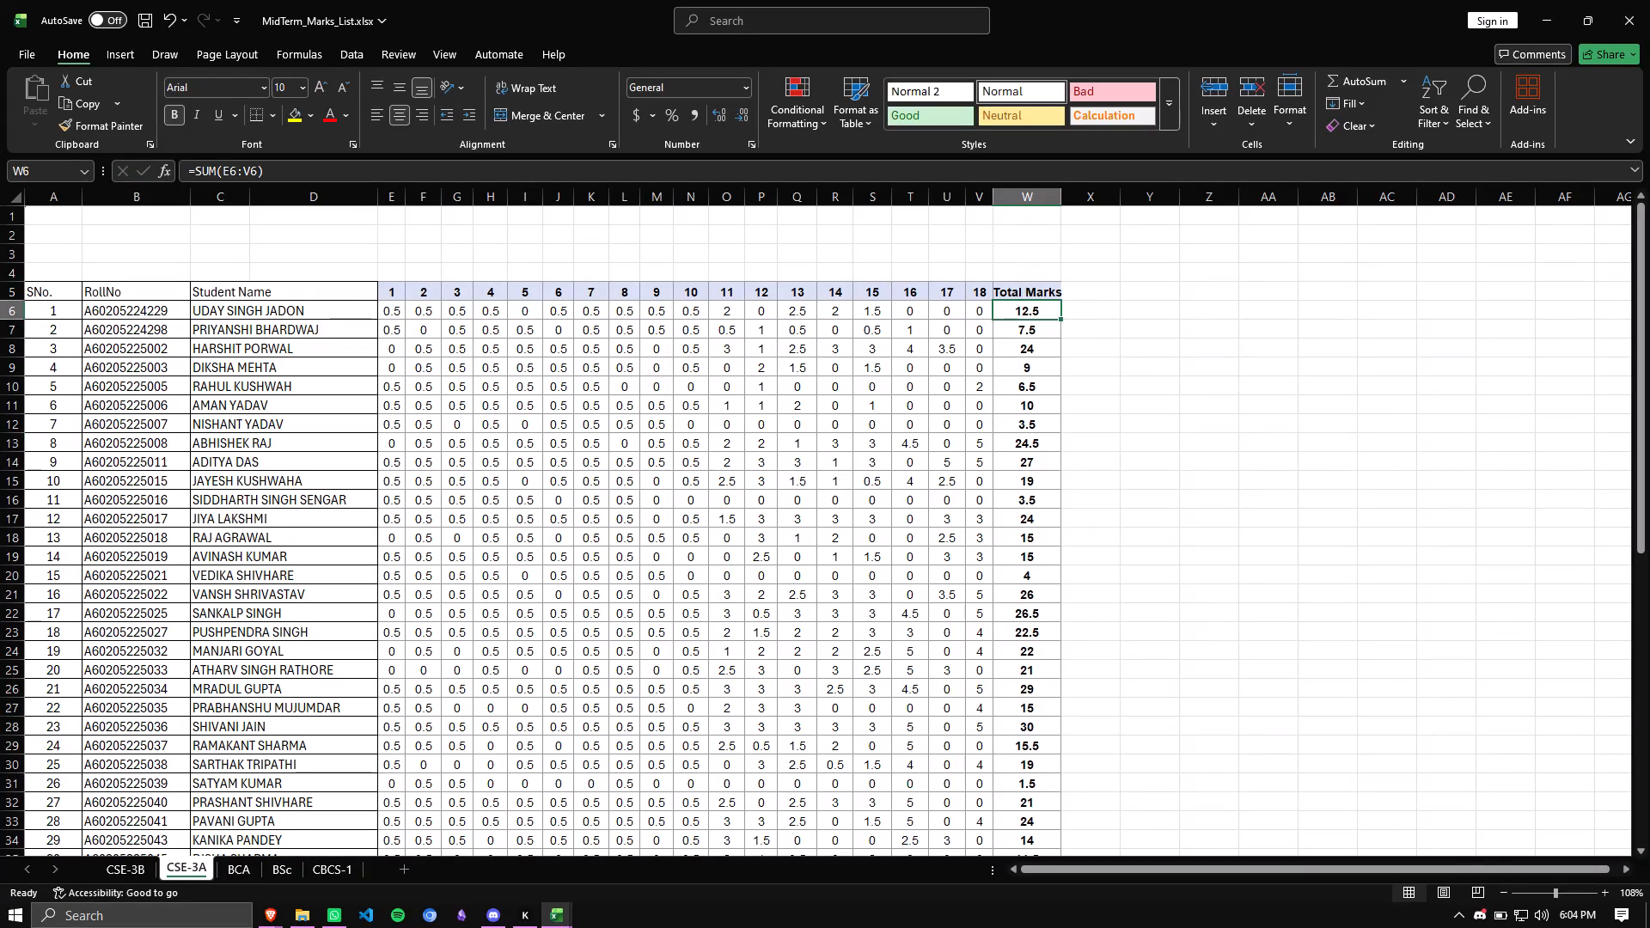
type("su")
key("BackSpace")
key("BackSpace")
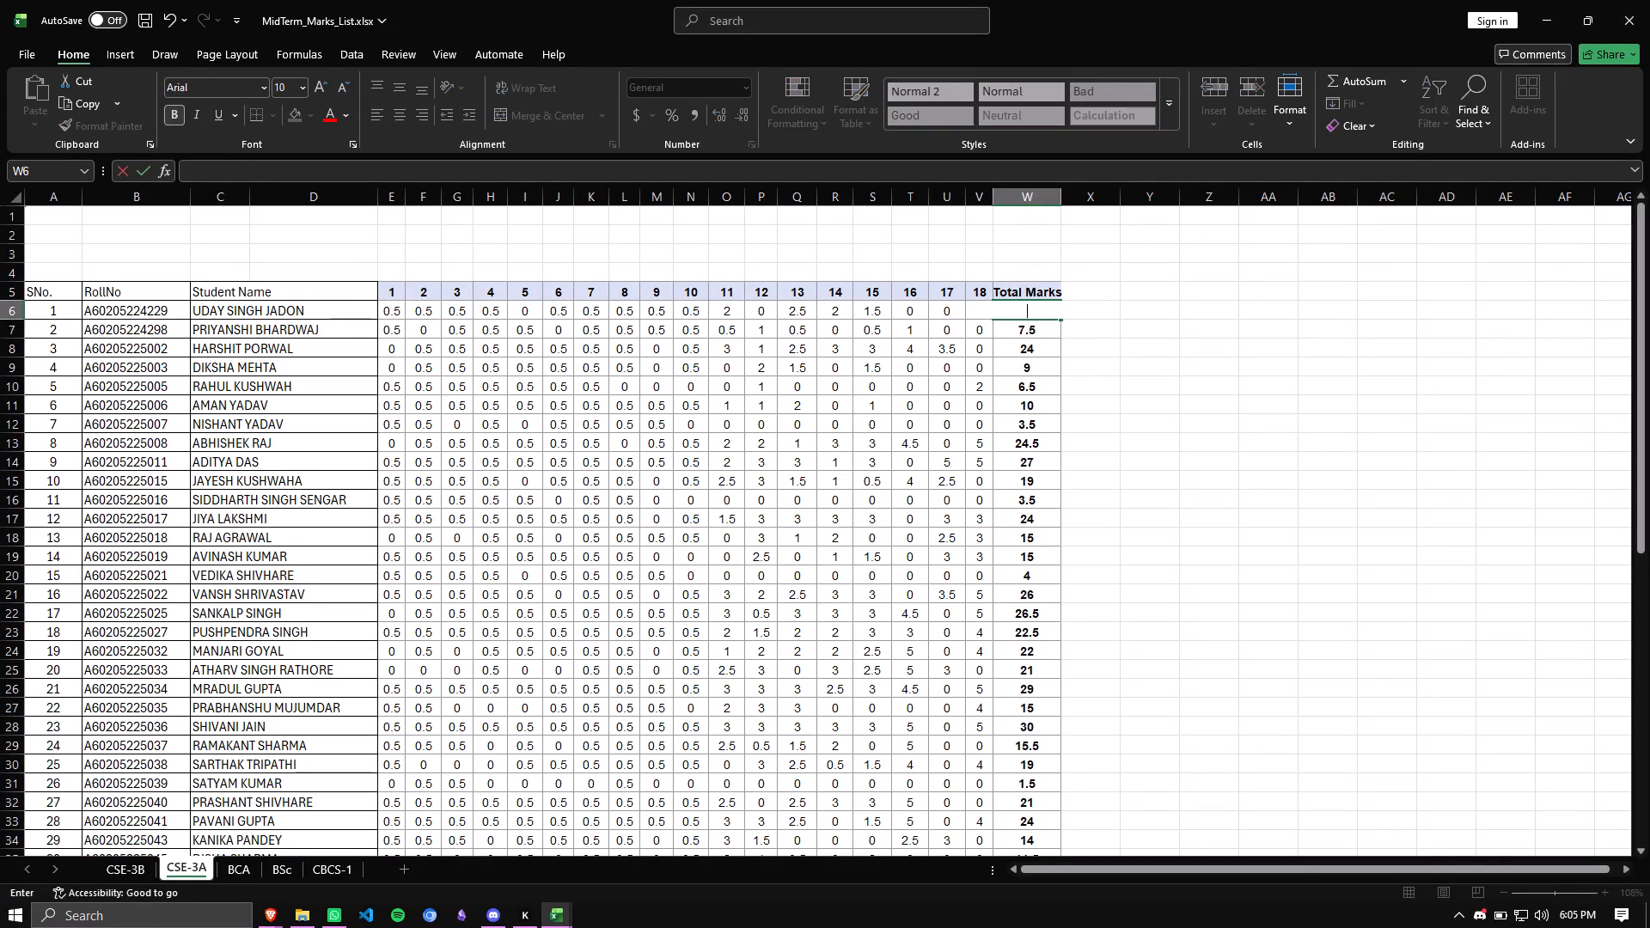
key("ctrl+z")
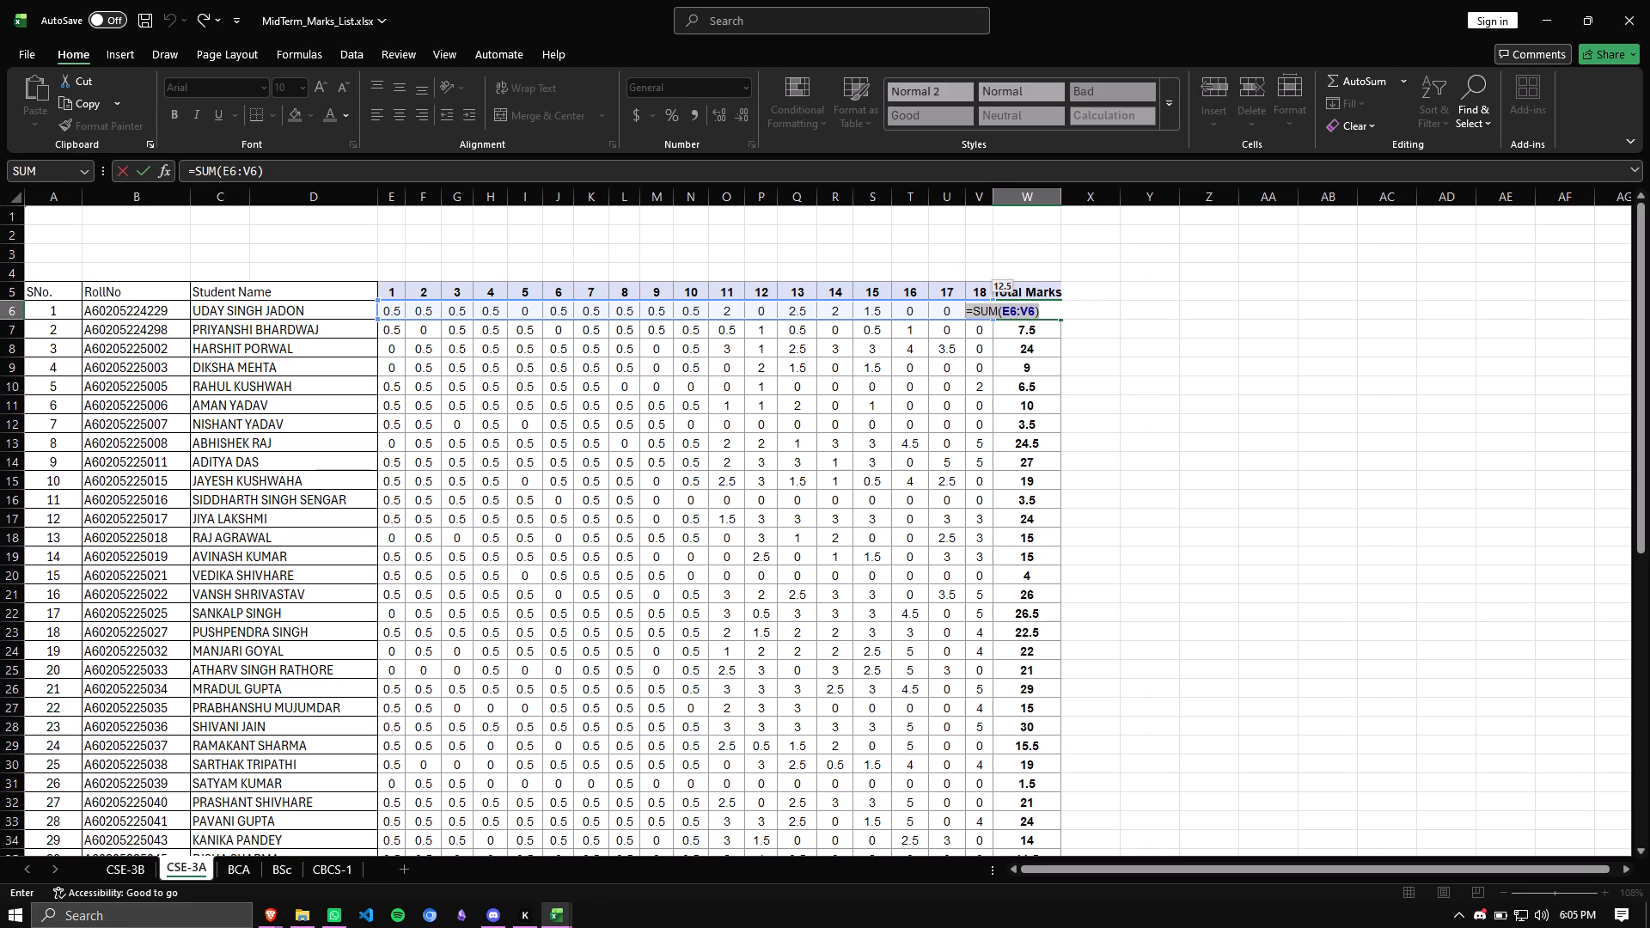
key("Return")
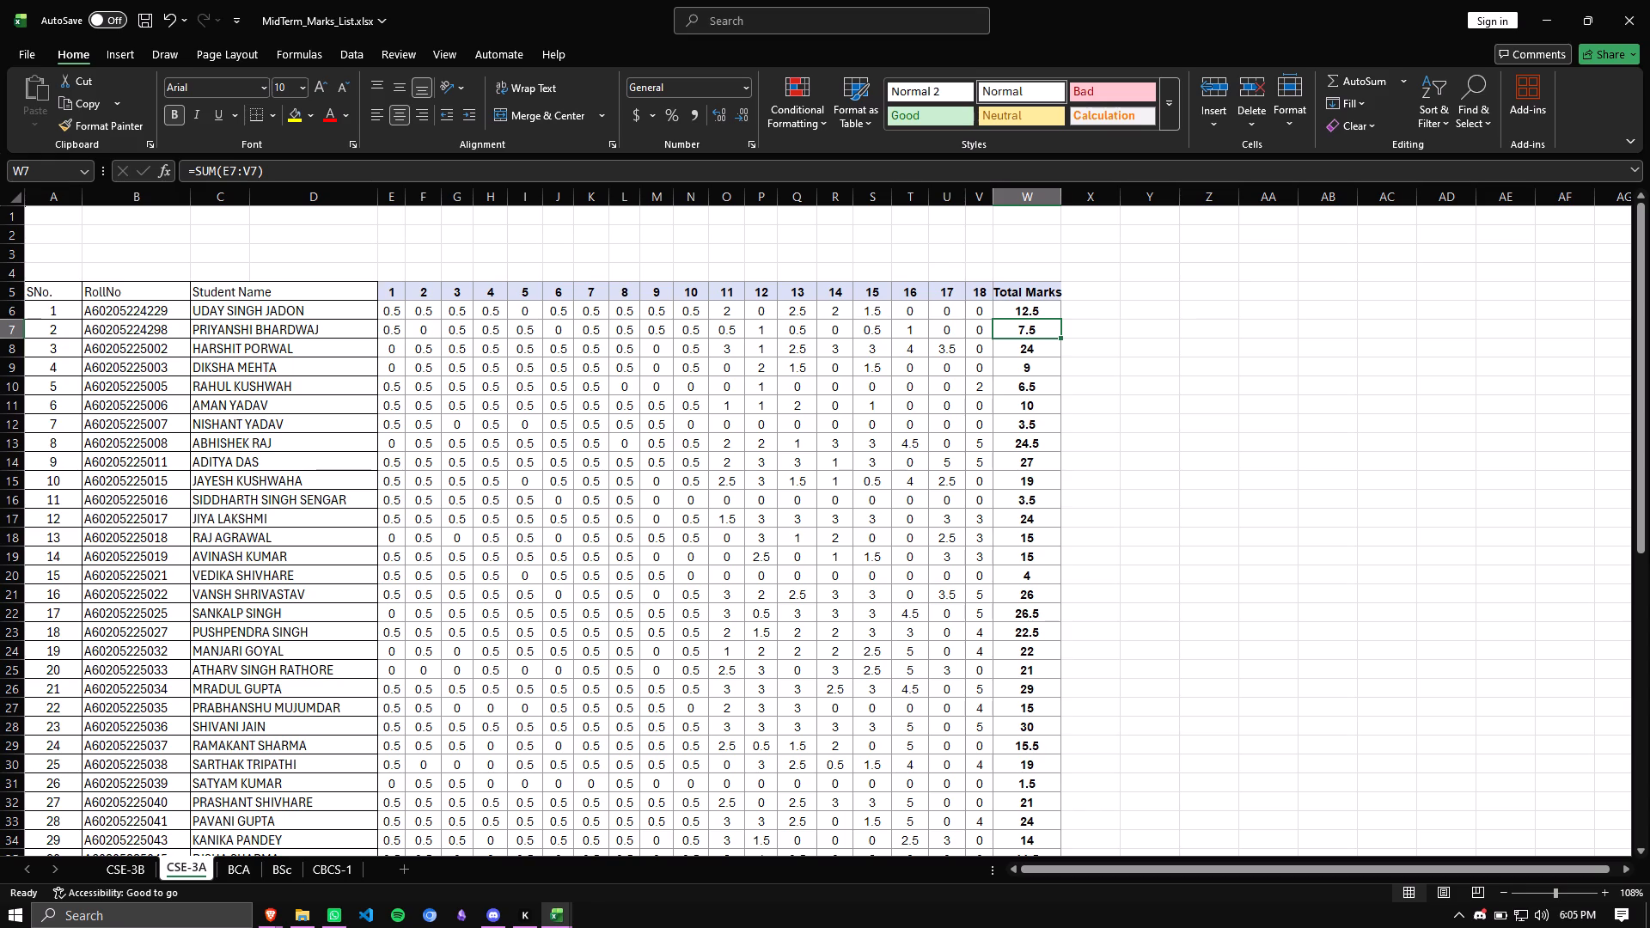
Inspect the SUM formulas behind the CSE-3A totals one by one from W7 to W15, leaving each as it is.
left_click(1042, 327)
left_click(1042, 327)
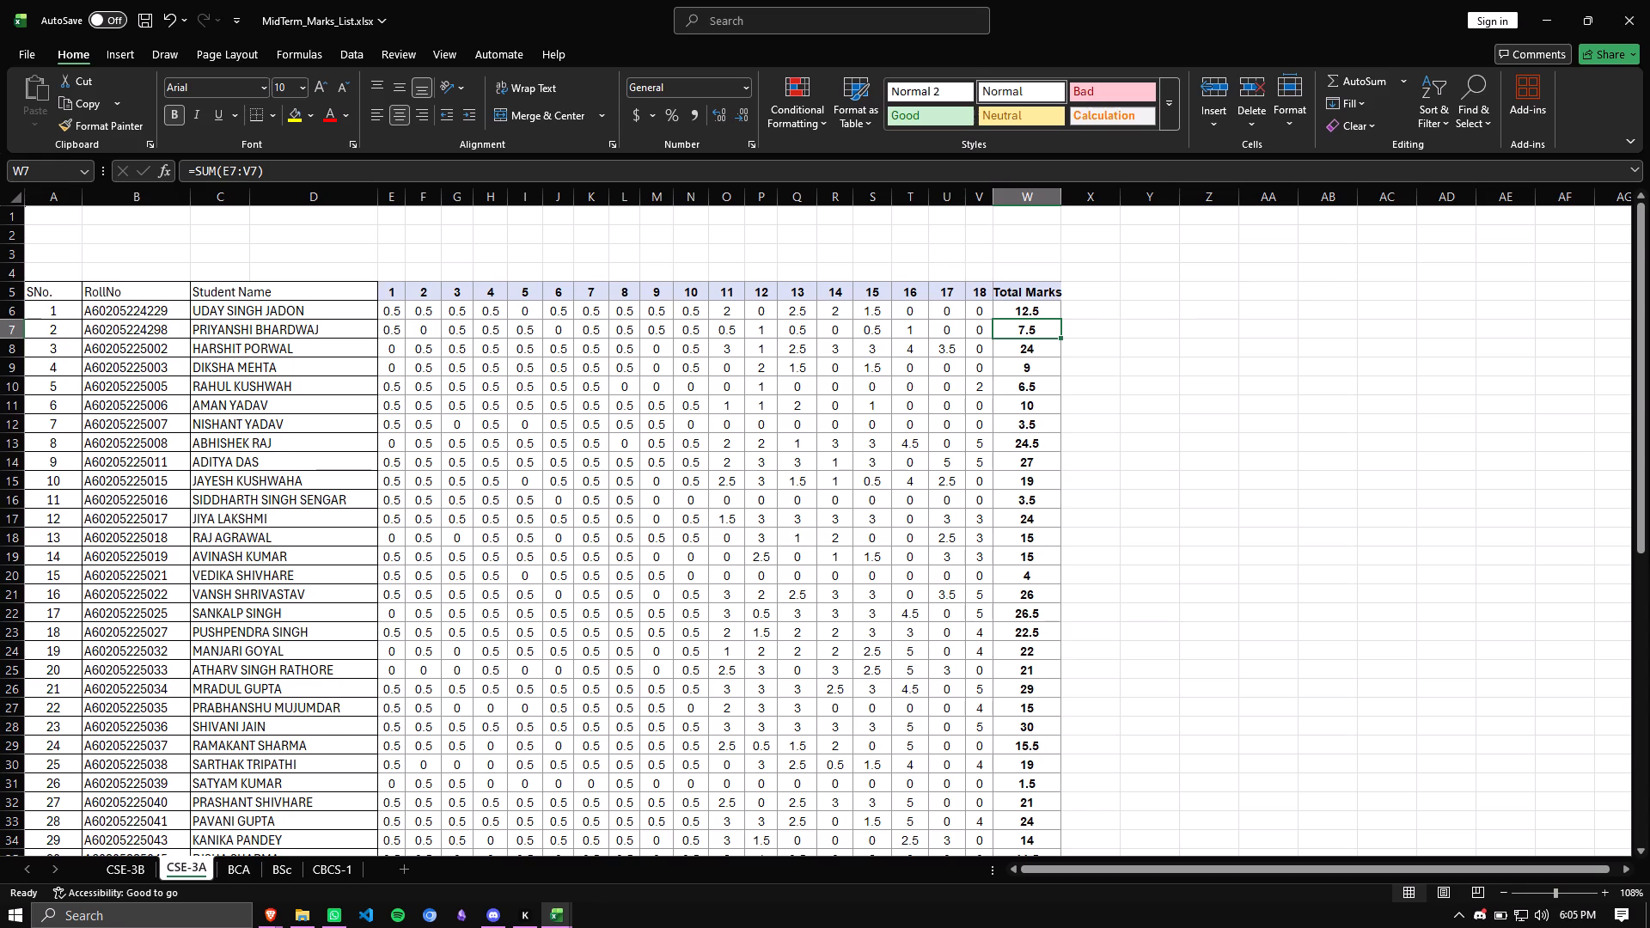
double_click(1036, 329)
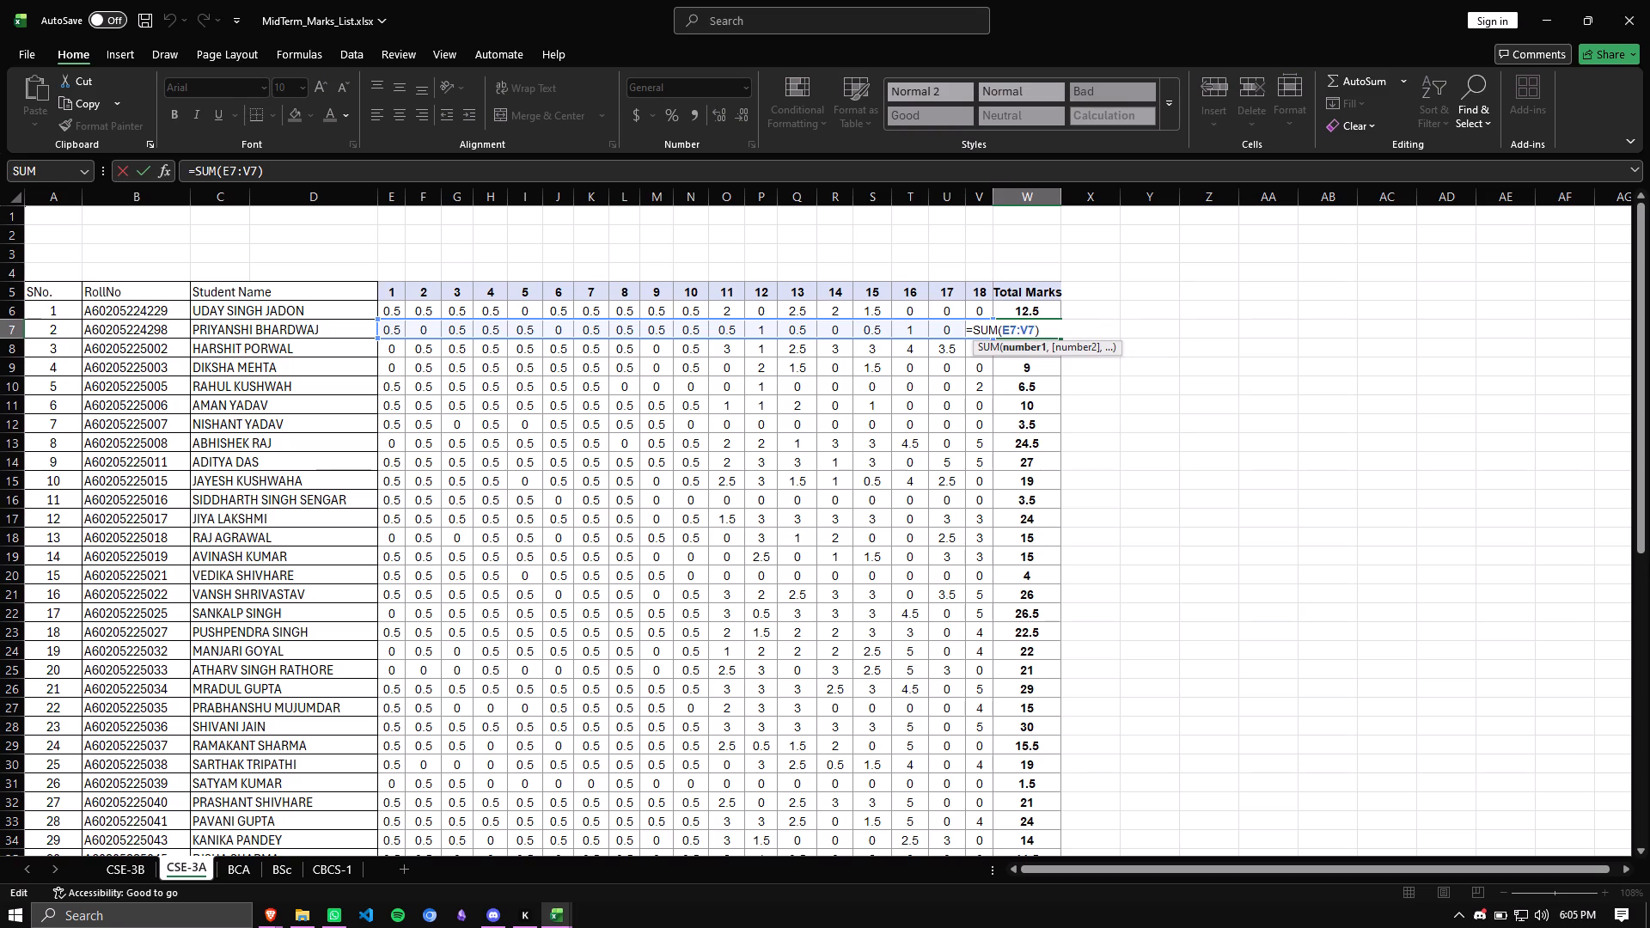
key("Return")
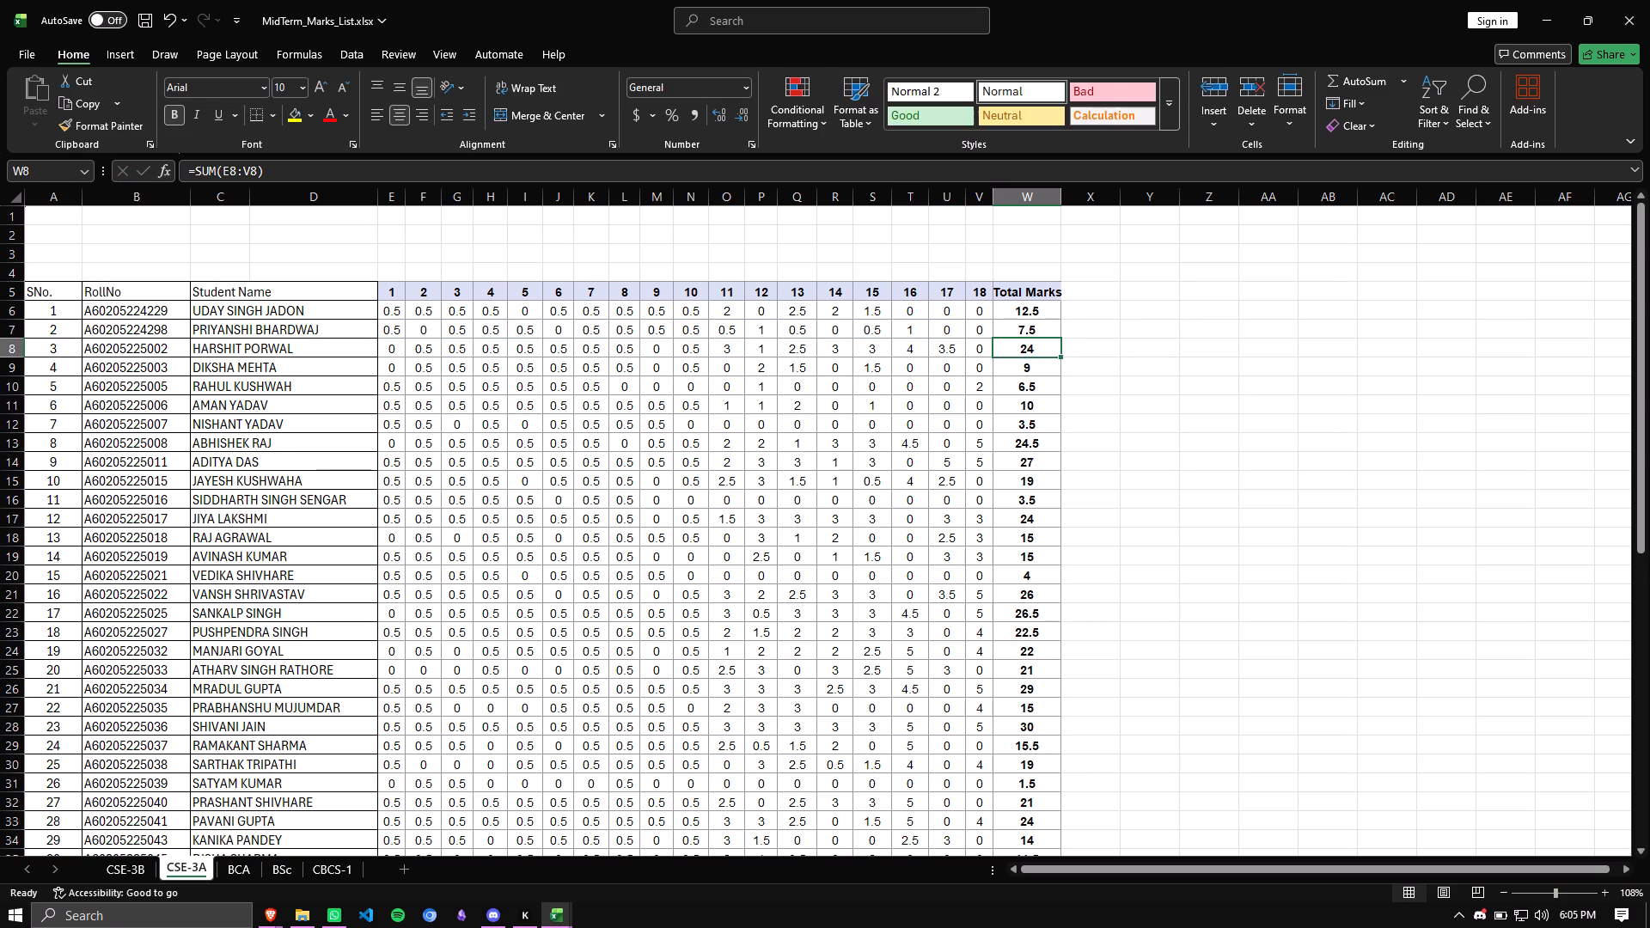
double_click(1027, 346)
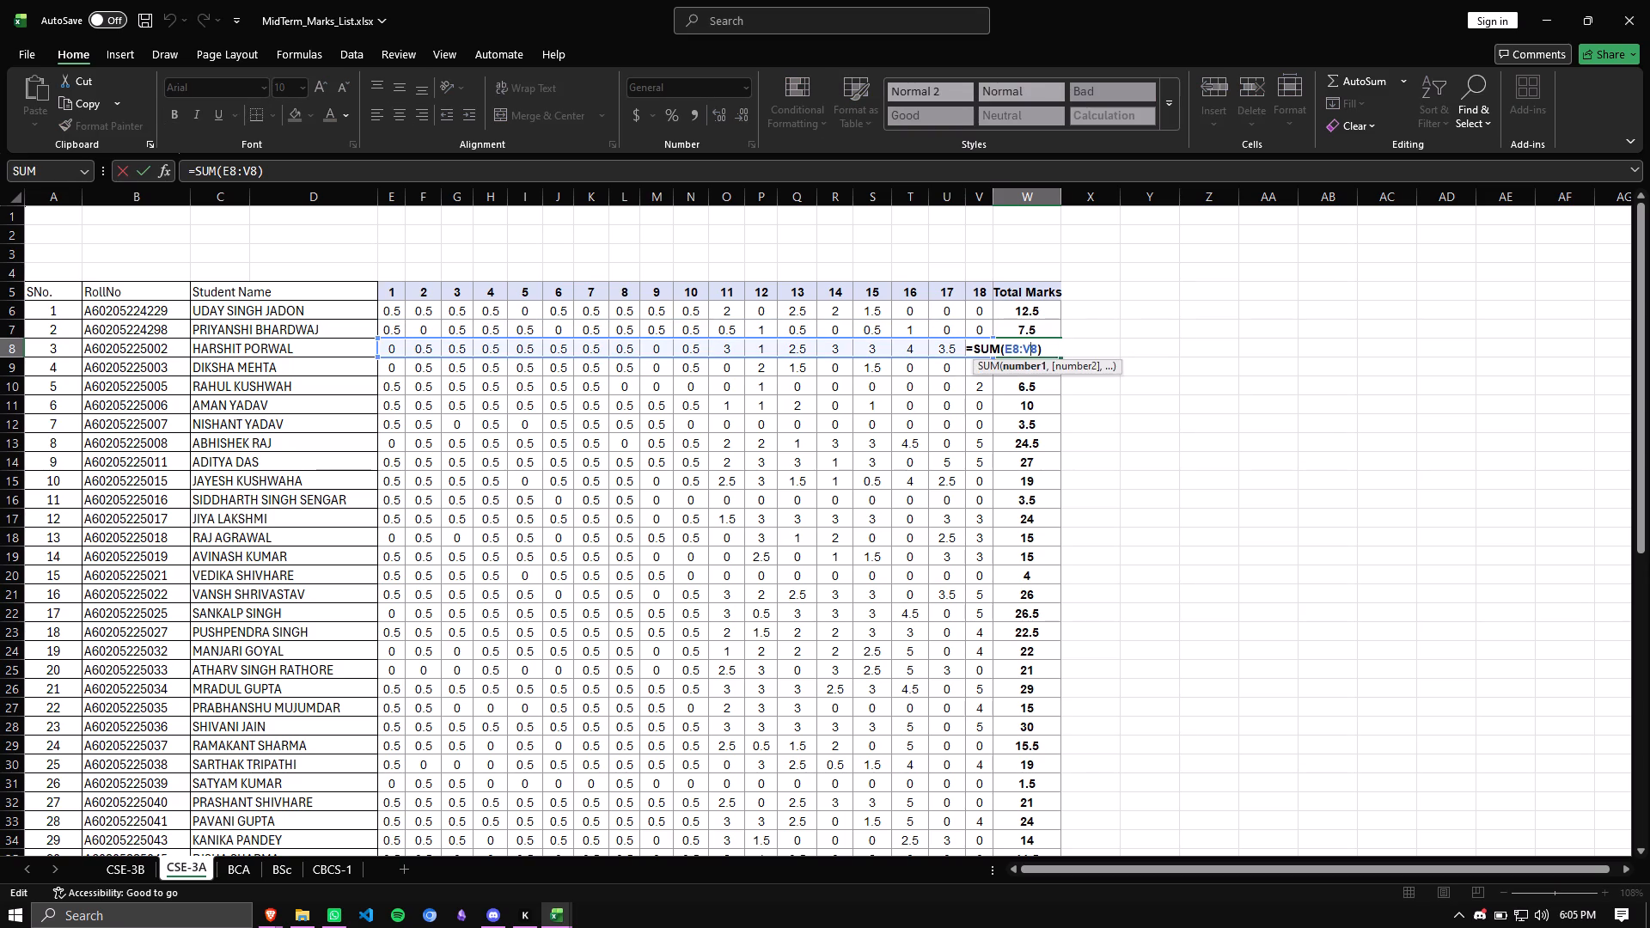
key("Return")
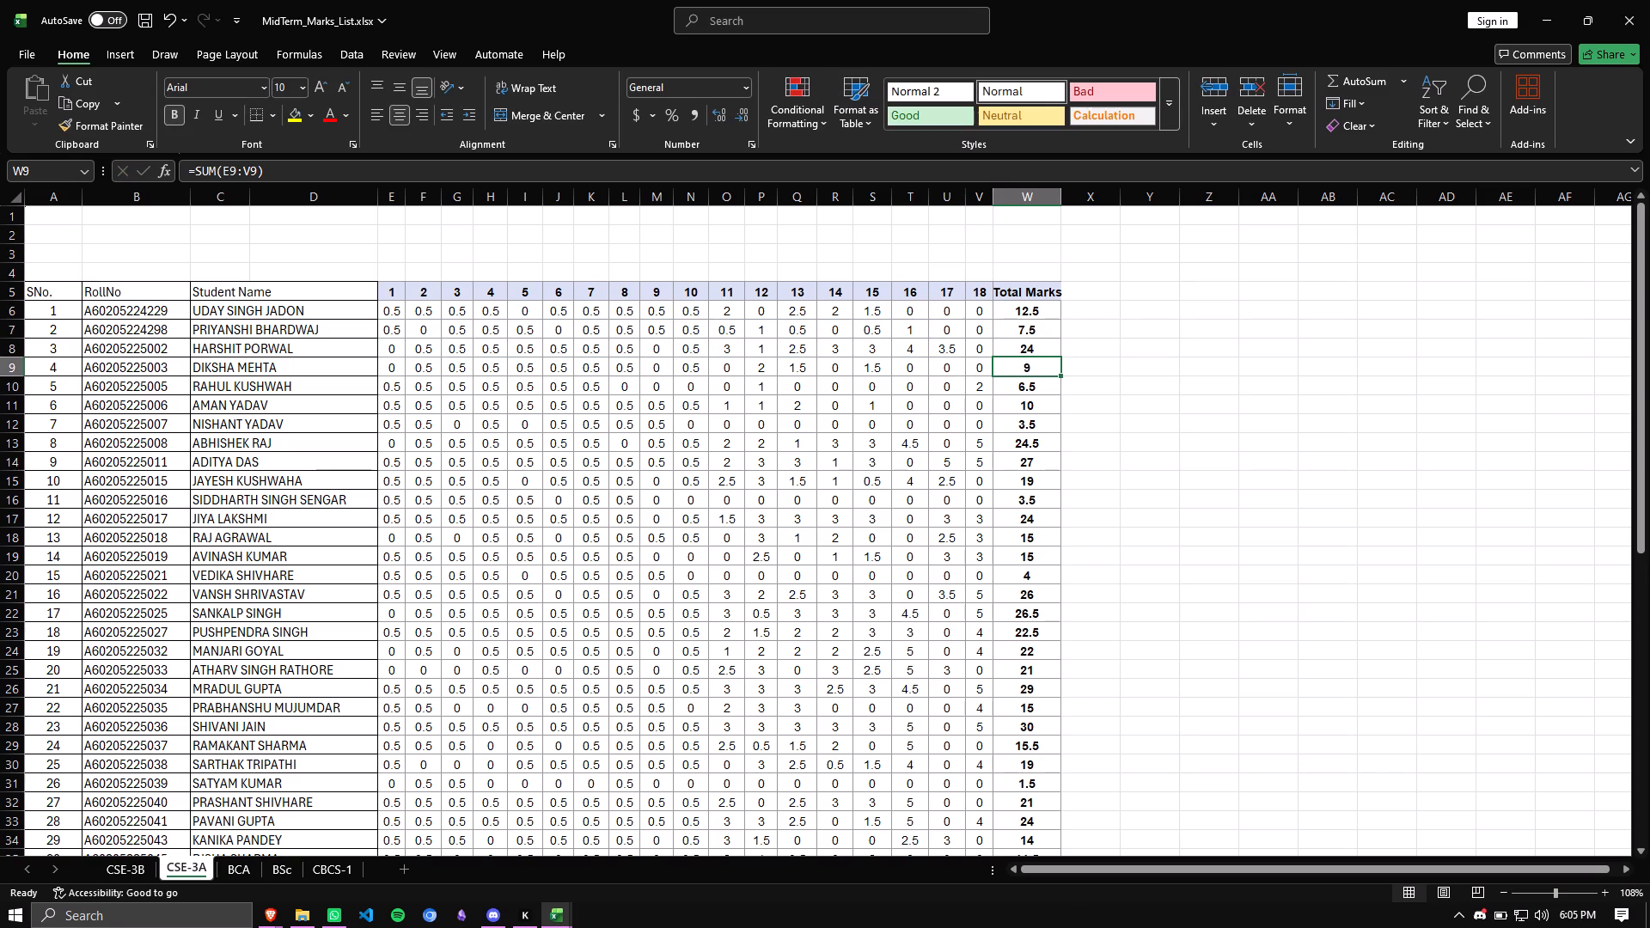
double_click(1034, 363)
key("Return")
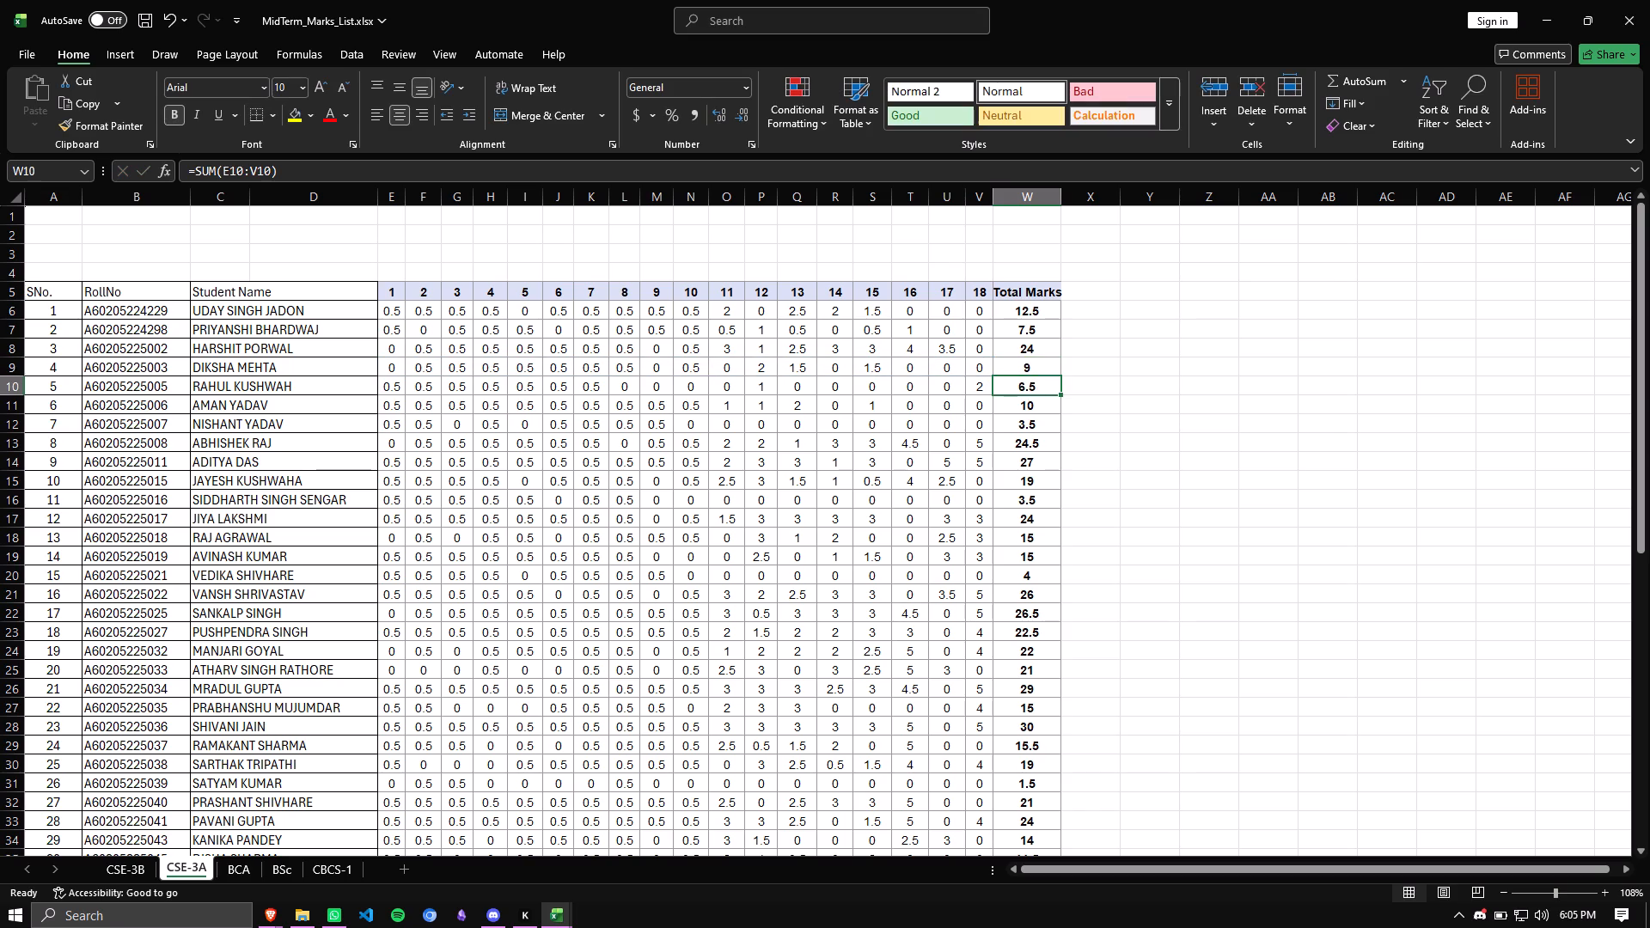
double_click(1032, 386)
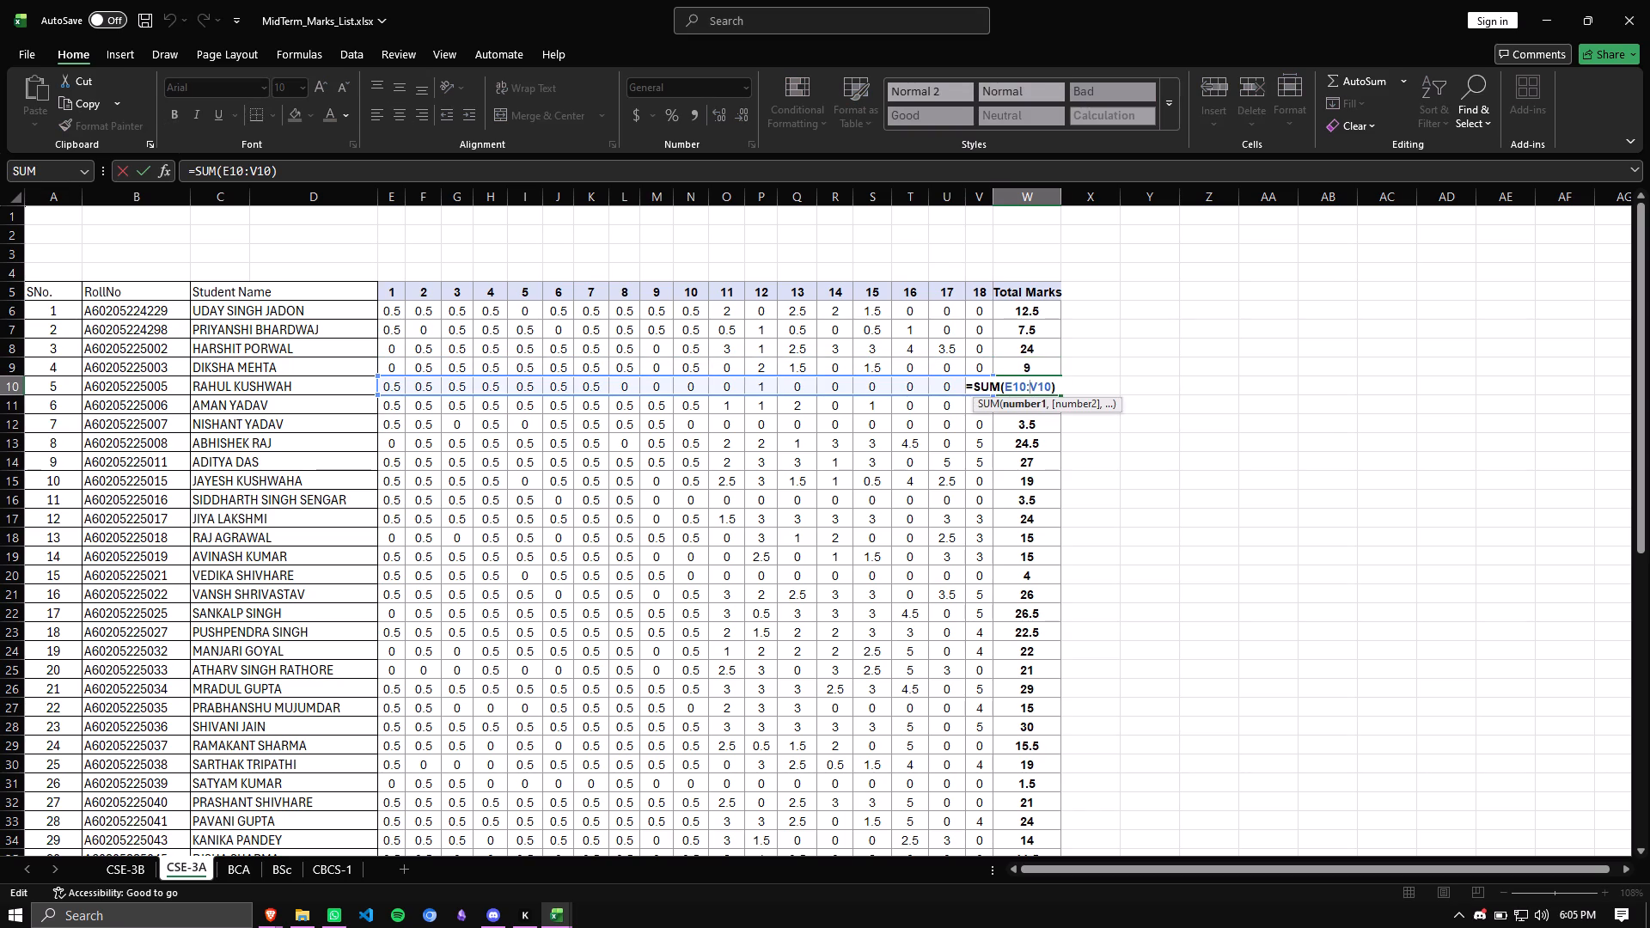
key("Return")
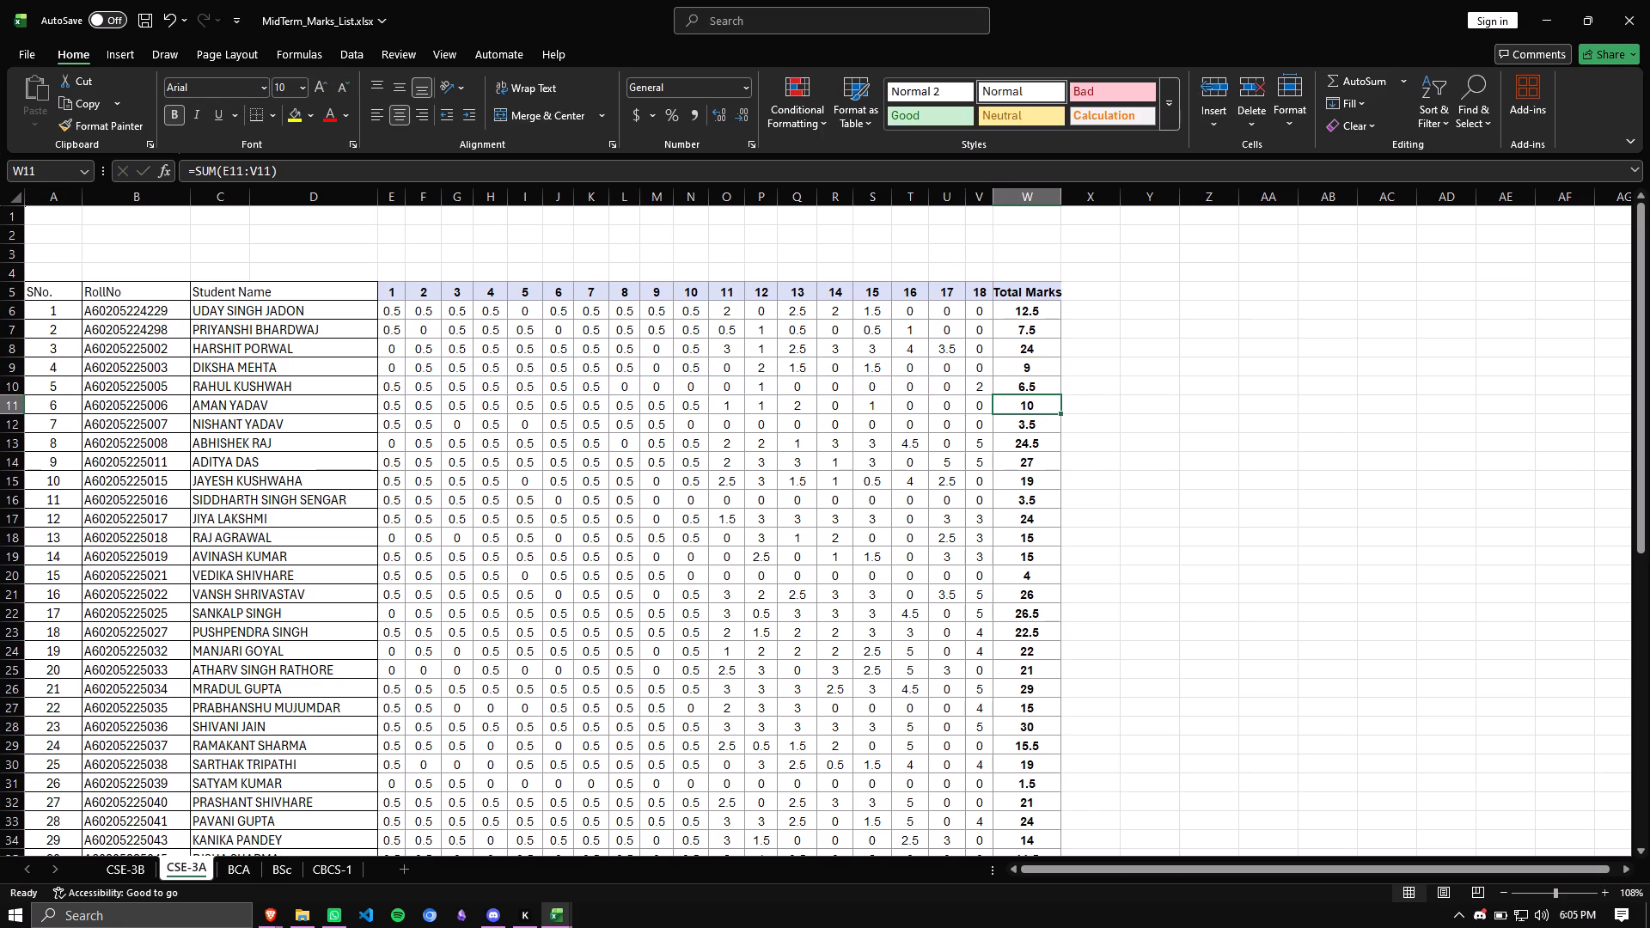
double_click(1036, 410)
key("Return")
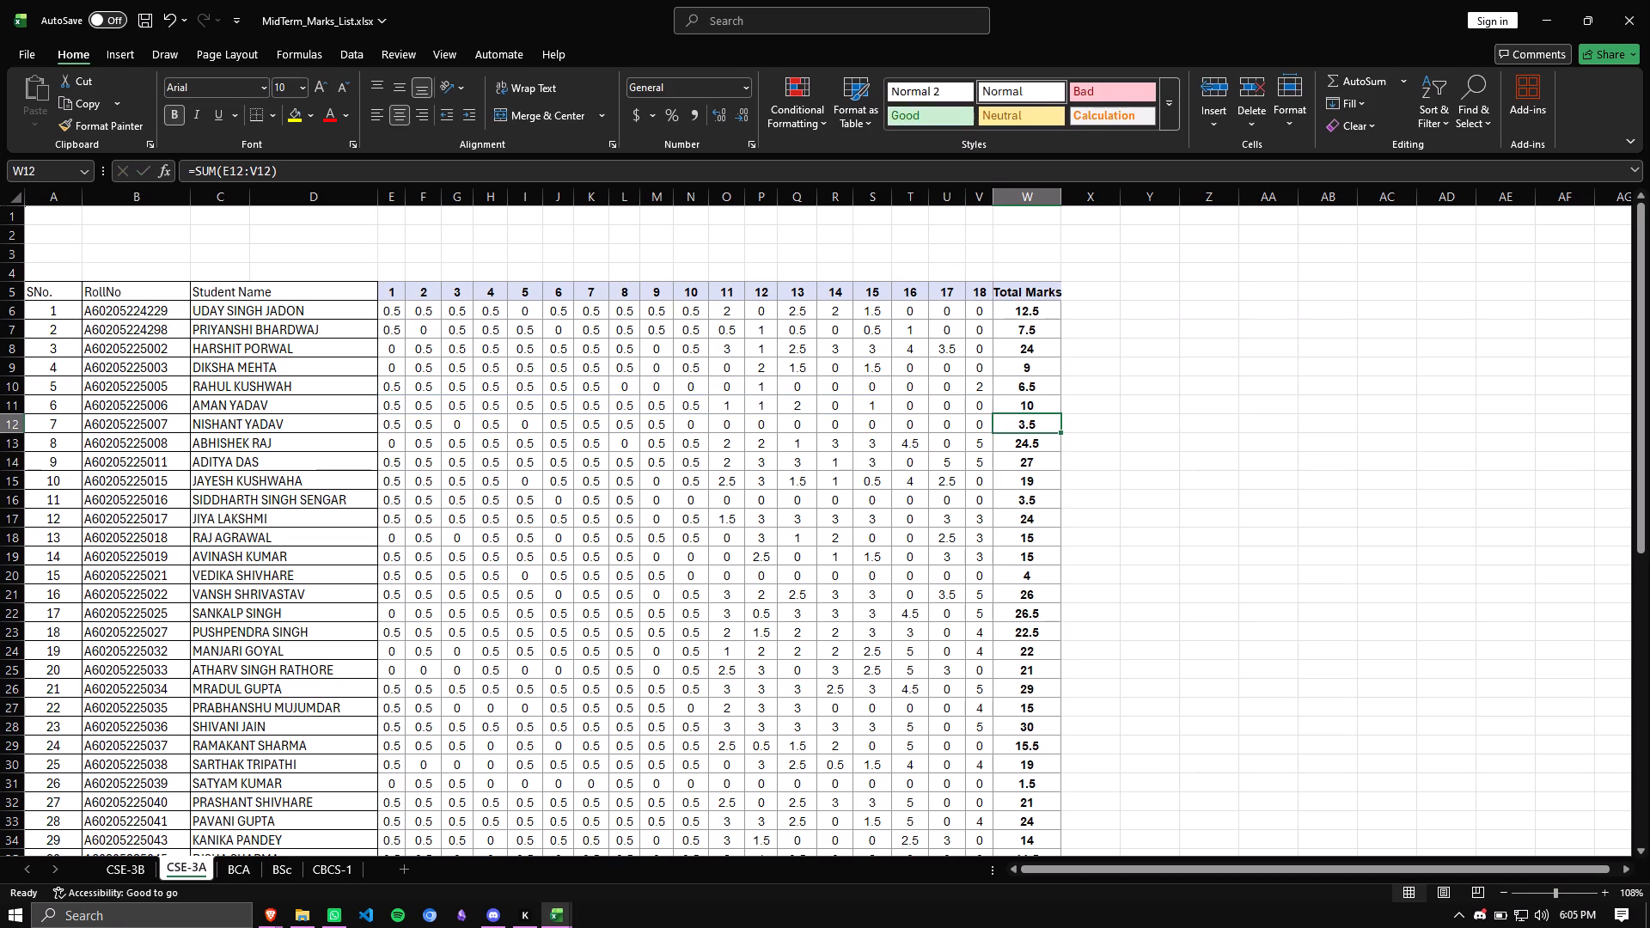
double_click(1044, 428)
key("Return")
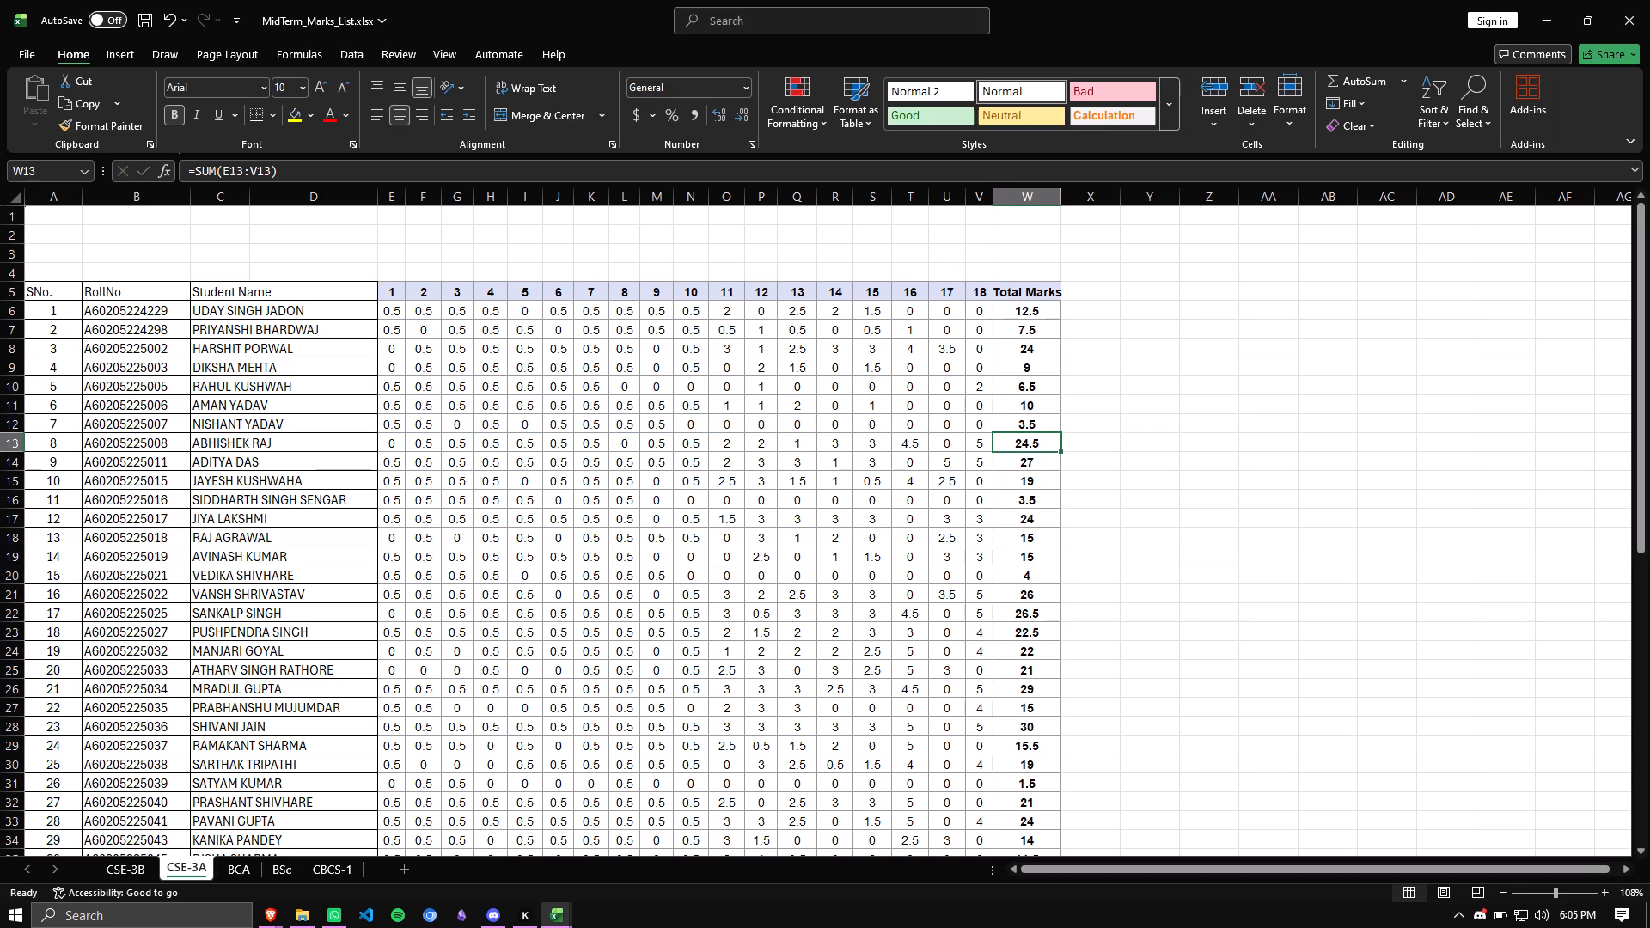
double_click(1040, 442)
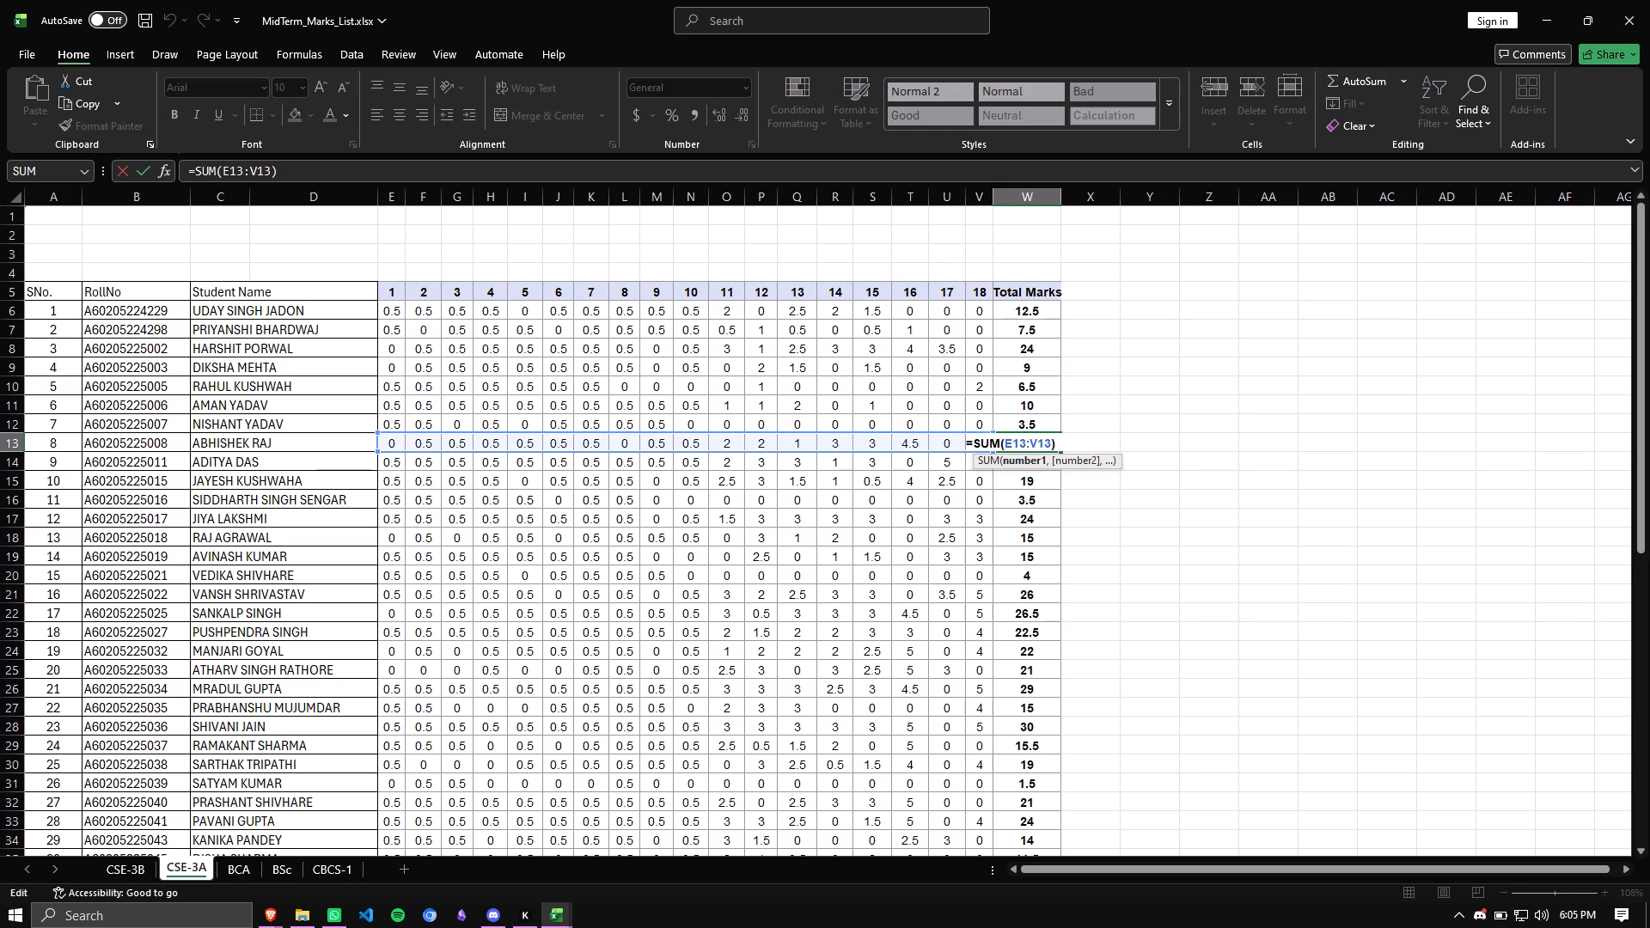
key("Return")
double_click(1035, 455)
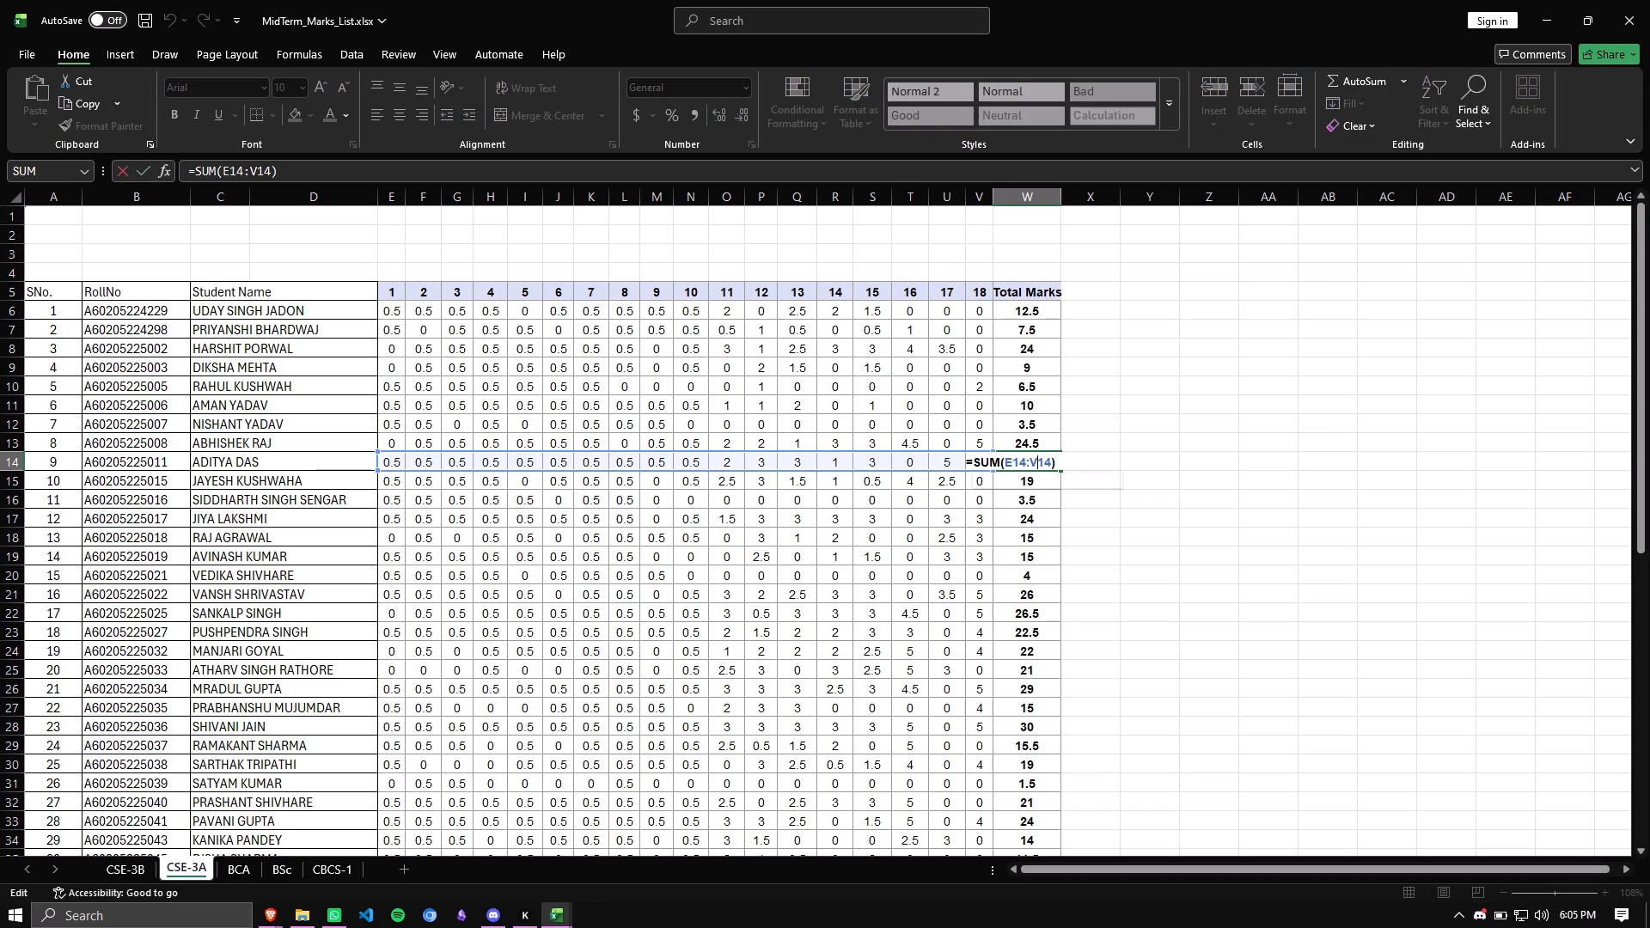
key("Return")
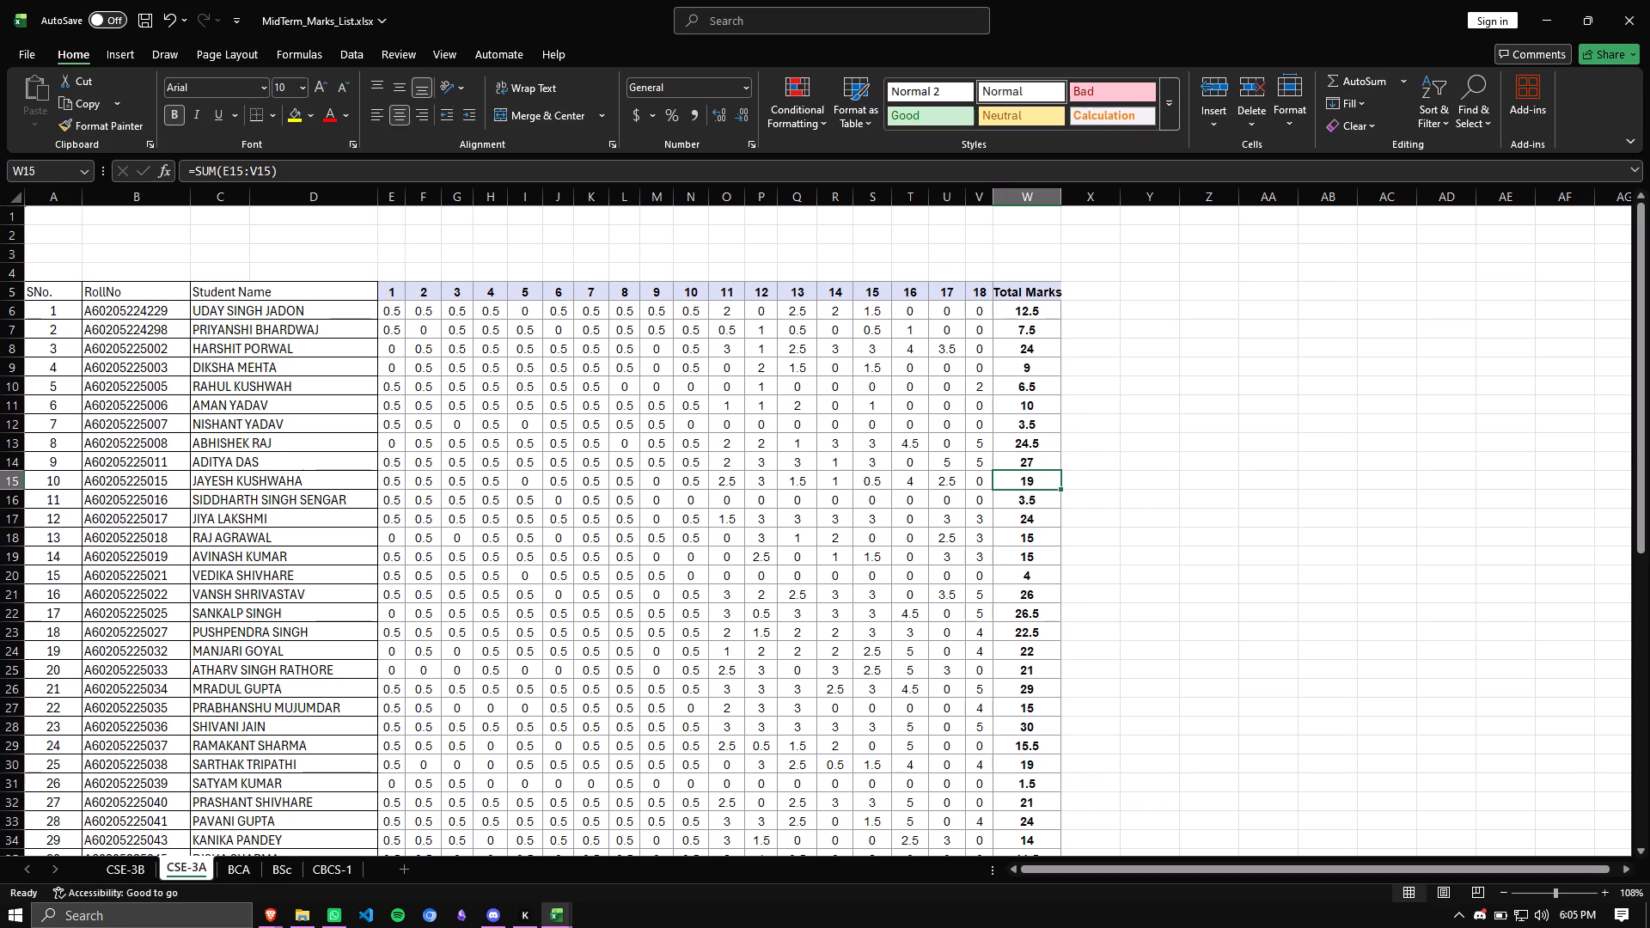
double_click(1037, 479)
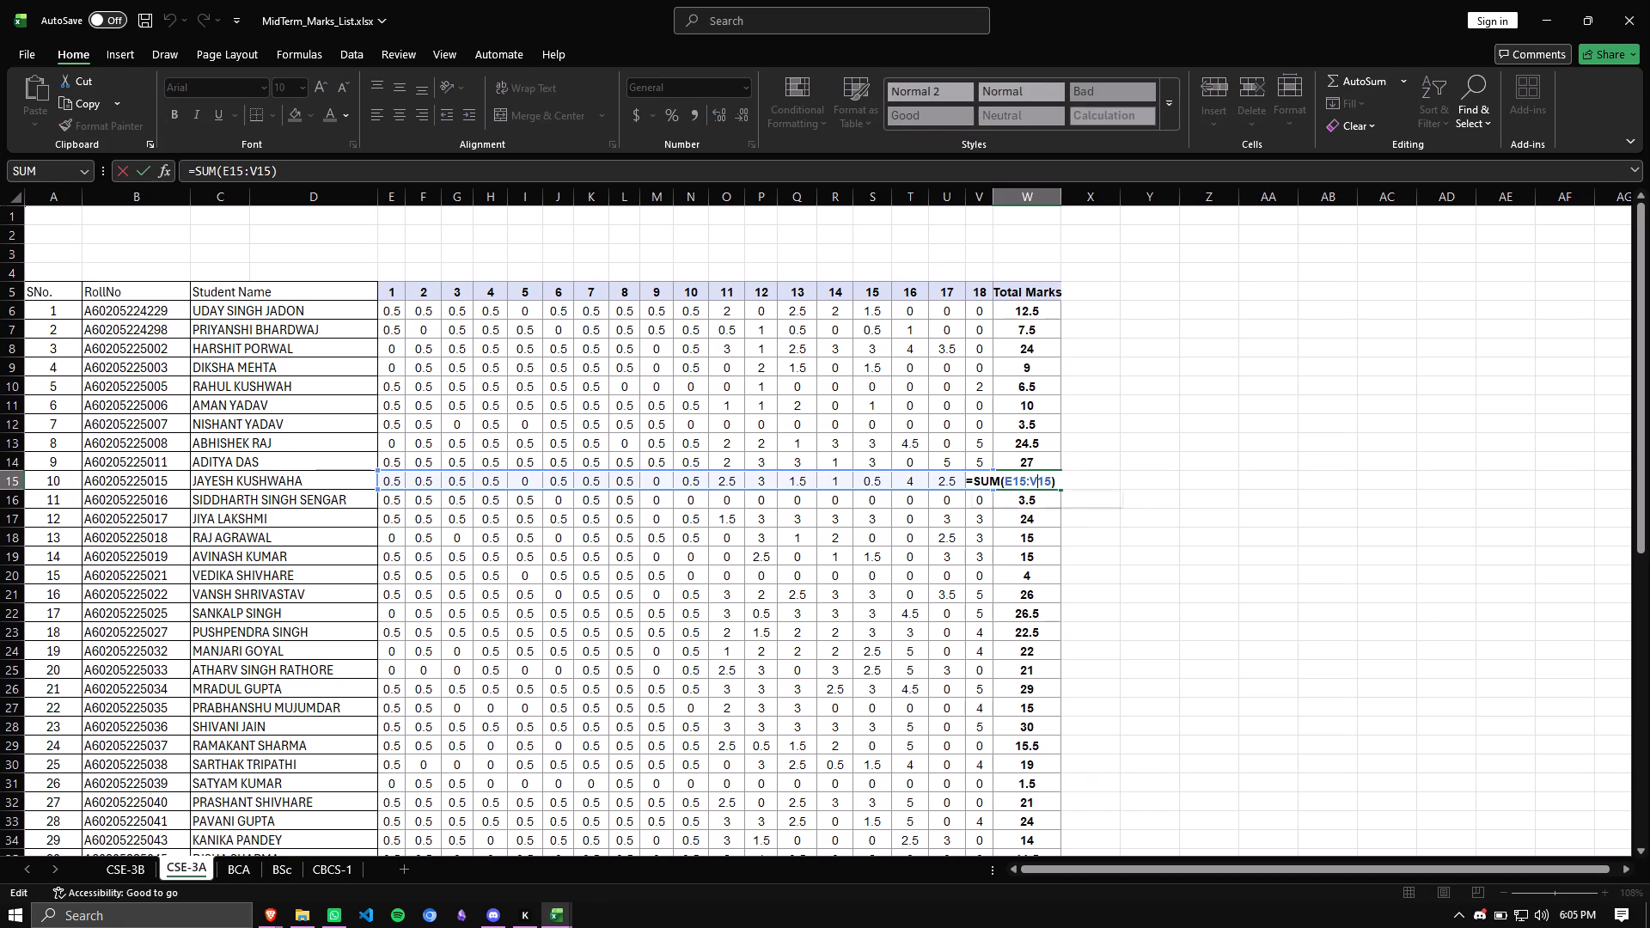
key("Return")
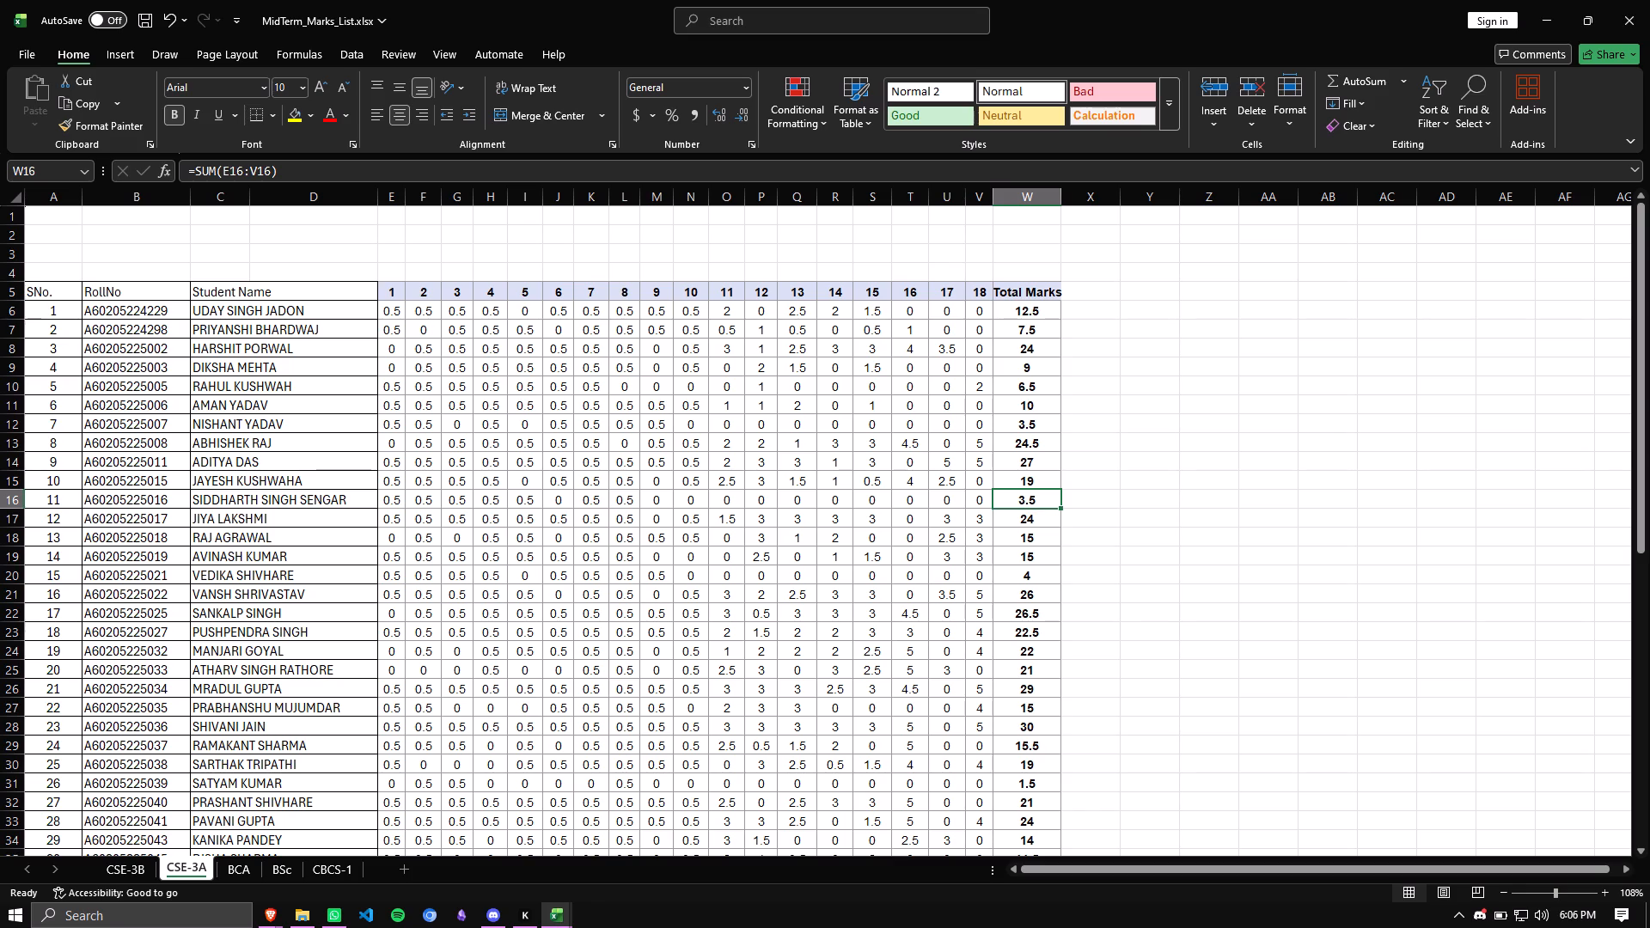
Recheck the totals of student numbers 8 and 9 (W13 and W14) against the ranges they sum.
double_click(1041, 449)
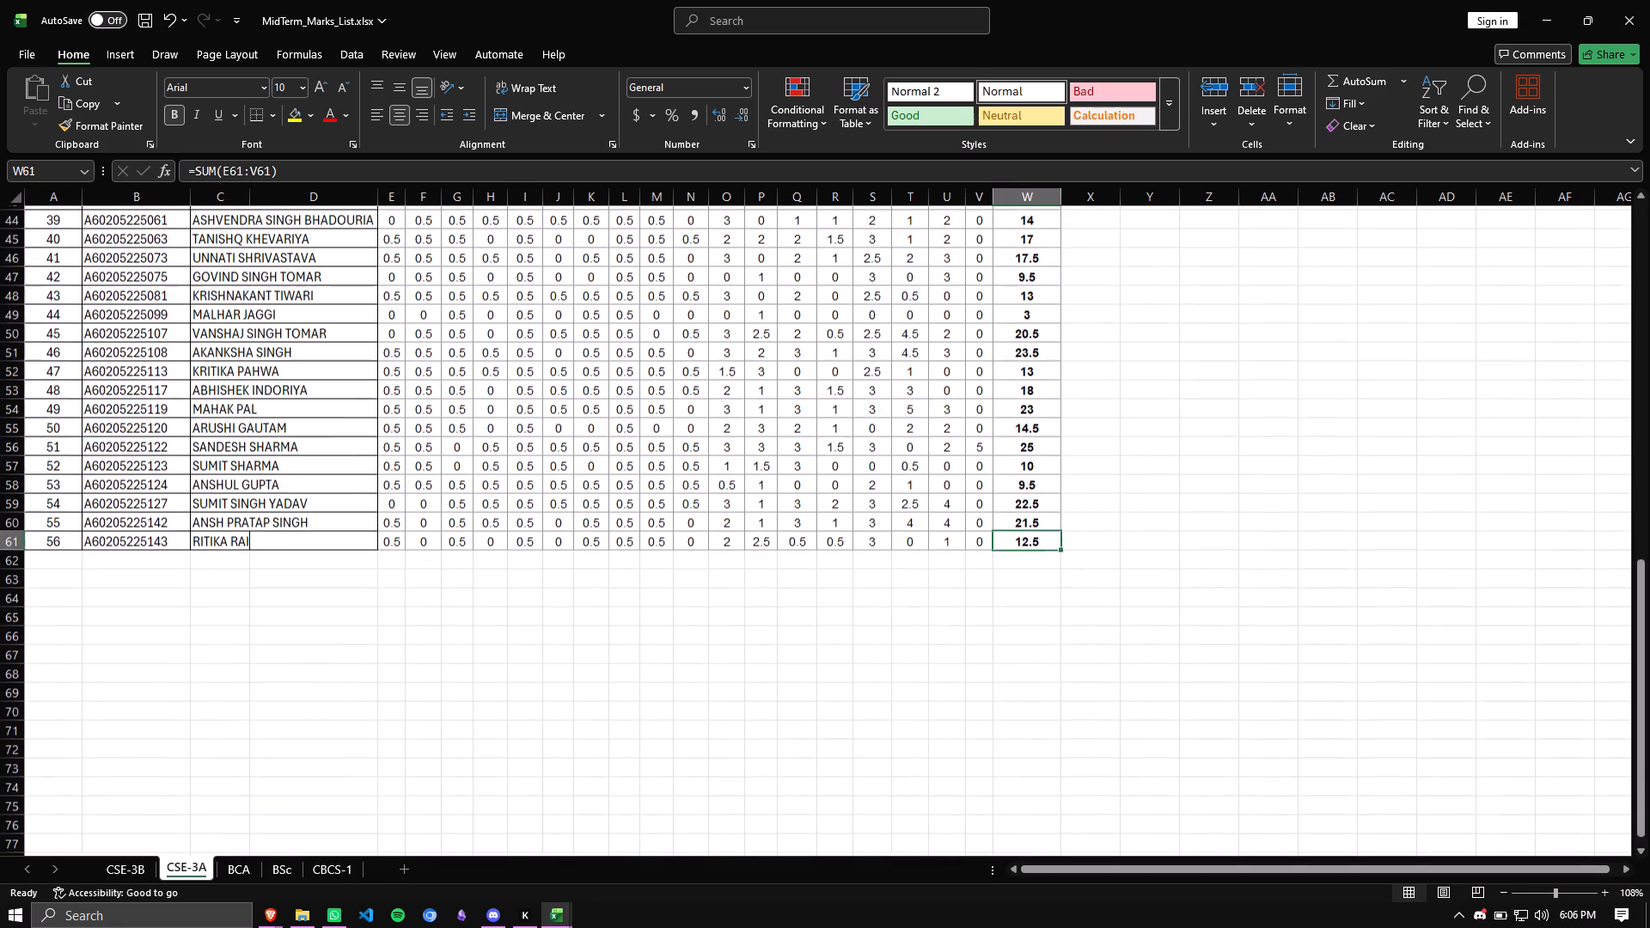
scroll(1041, 449, "up", 7)
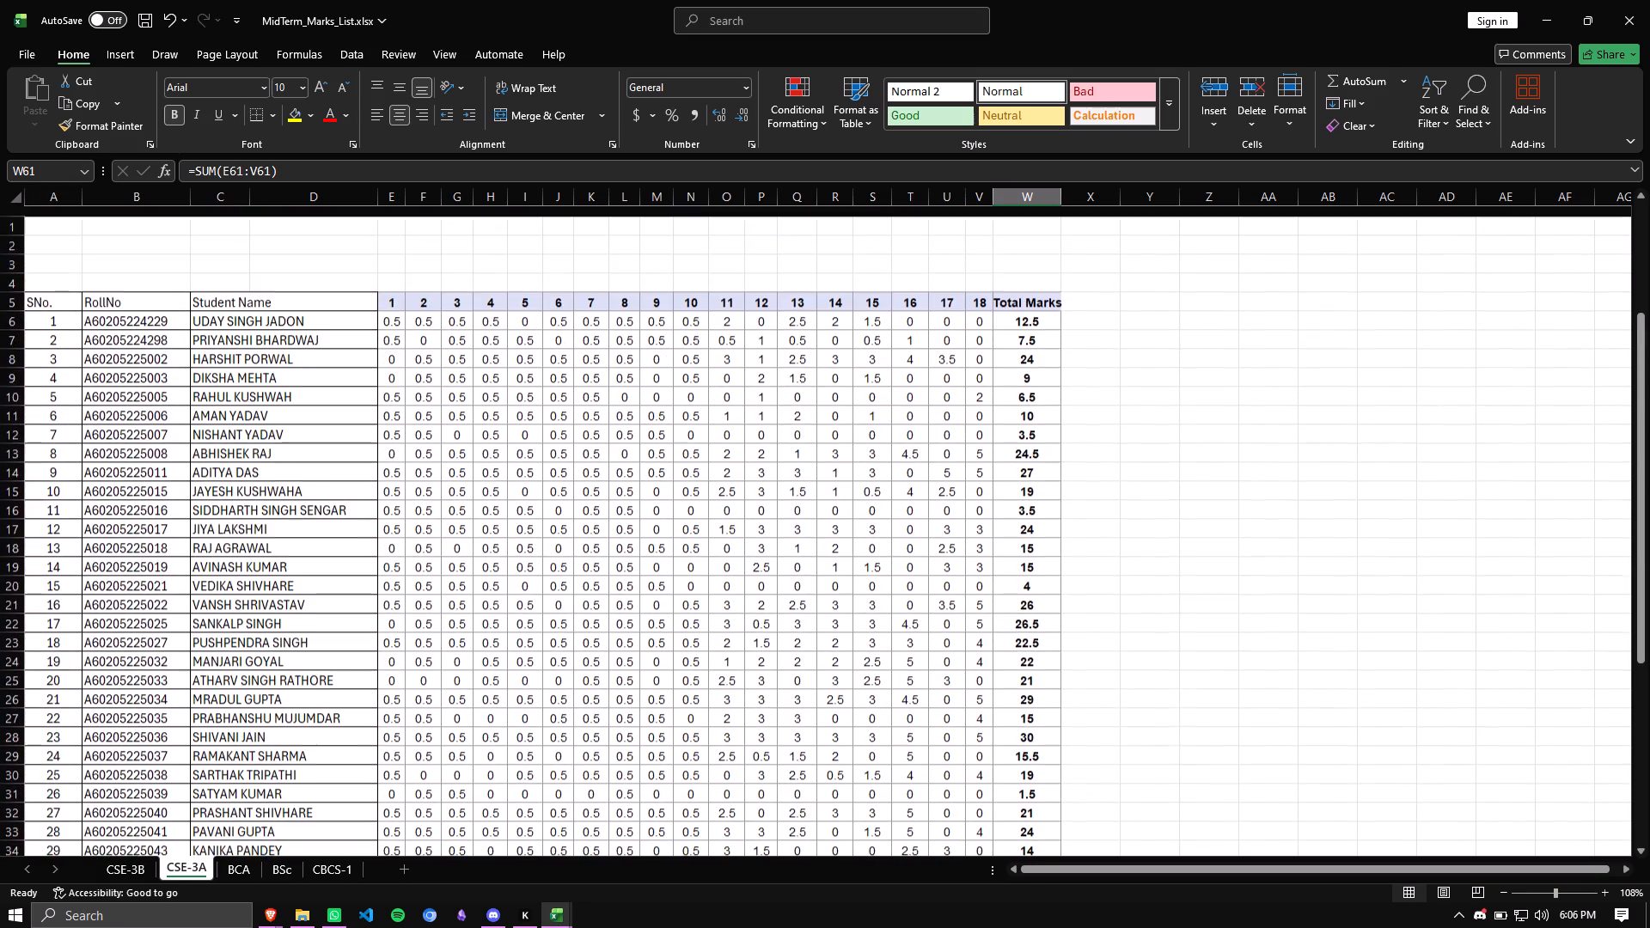
left_click(1040, 448)
double_click(1040, 437)
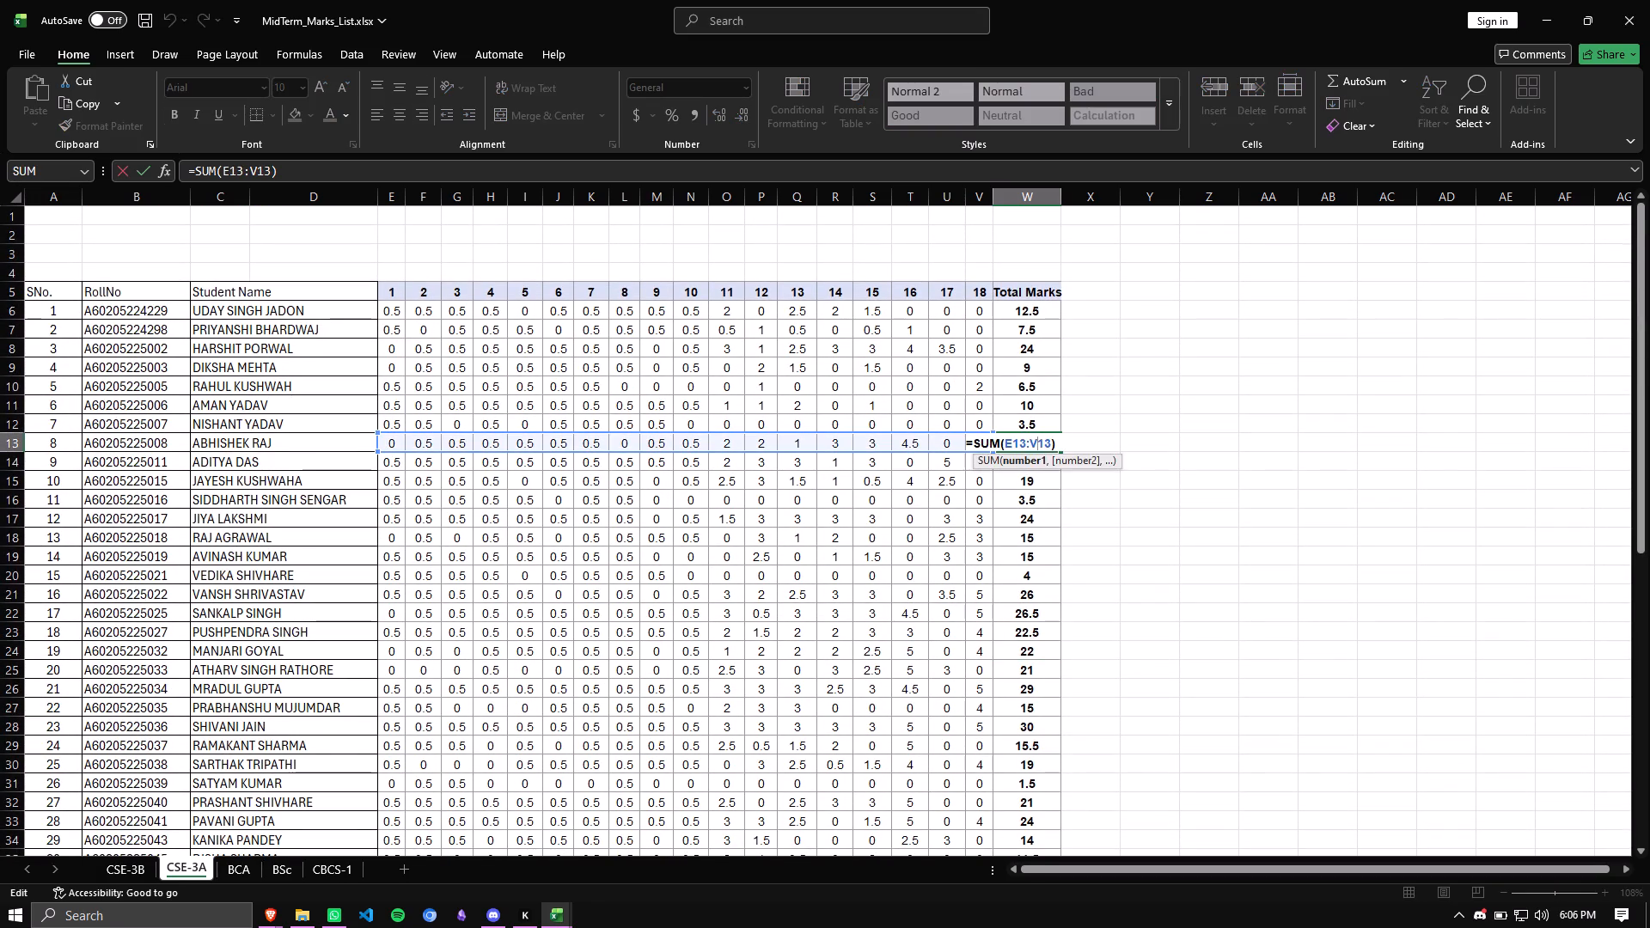
key("Return")
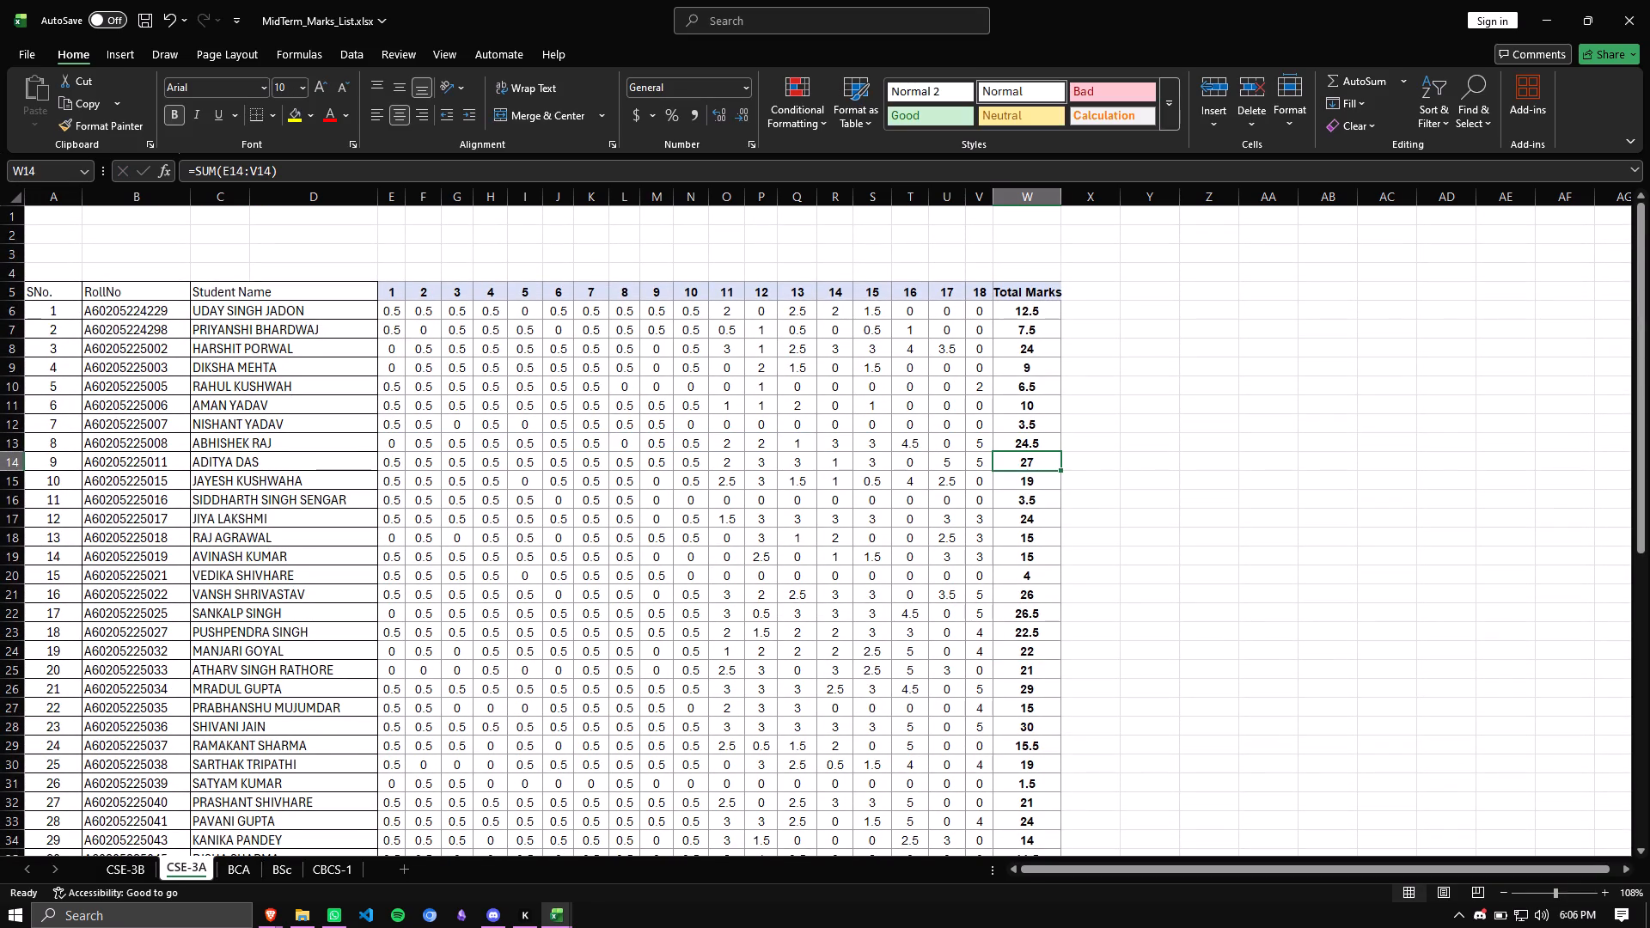
left_click(1044, 439)
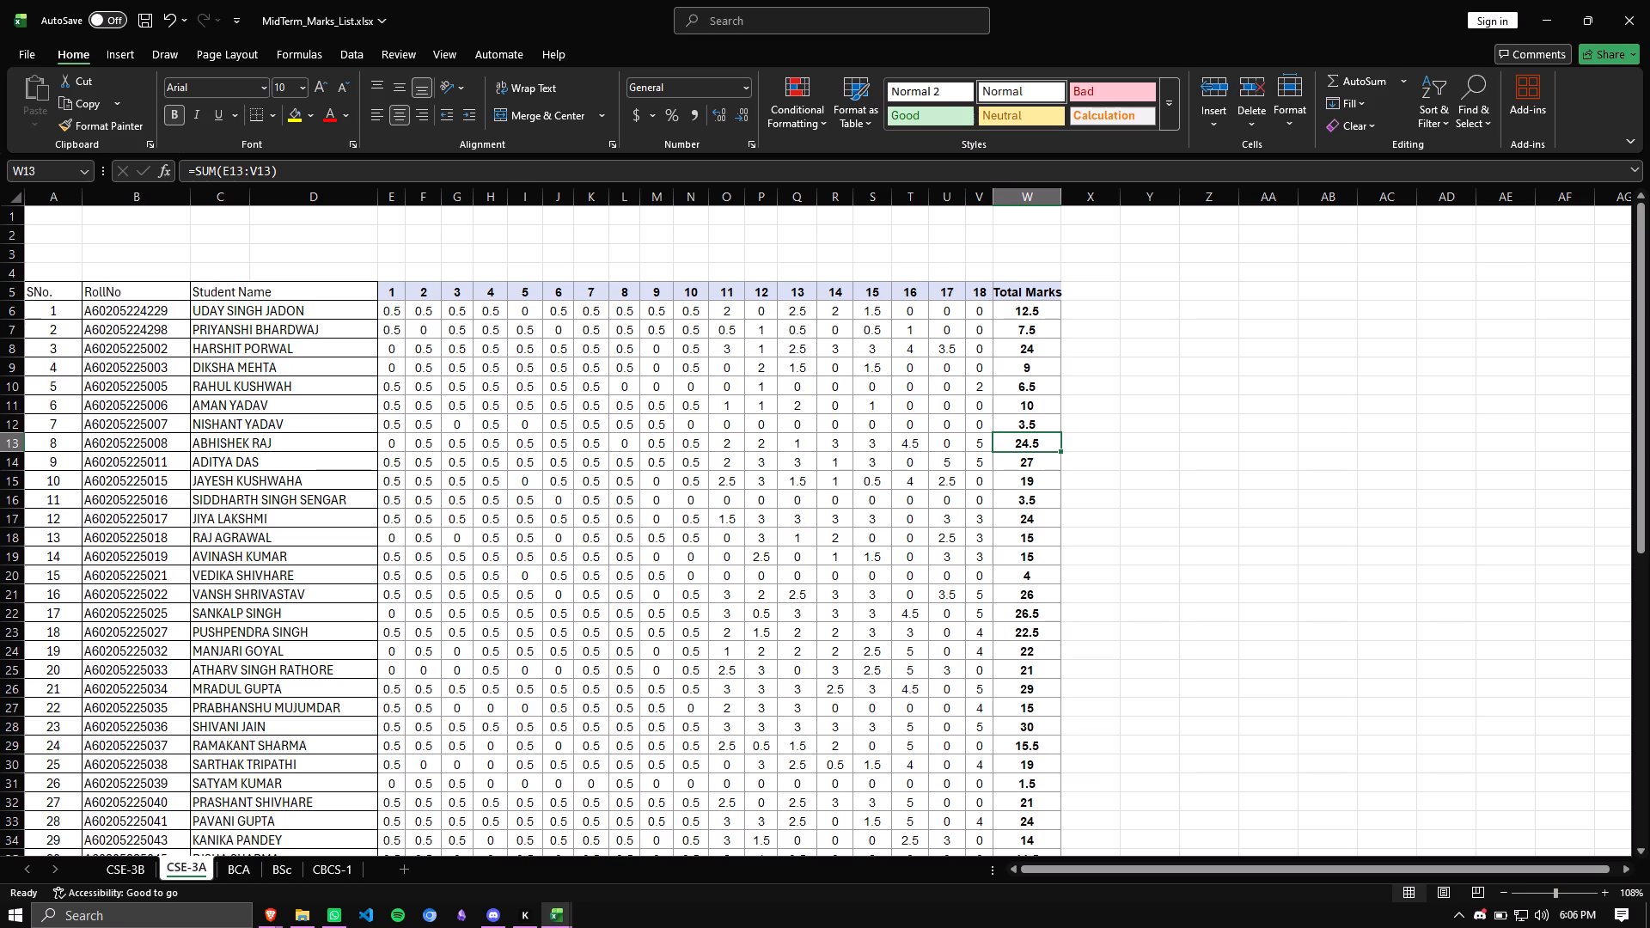
left_click(1039, 461)
double_click(1042, 465)
double_click(1042, 462)
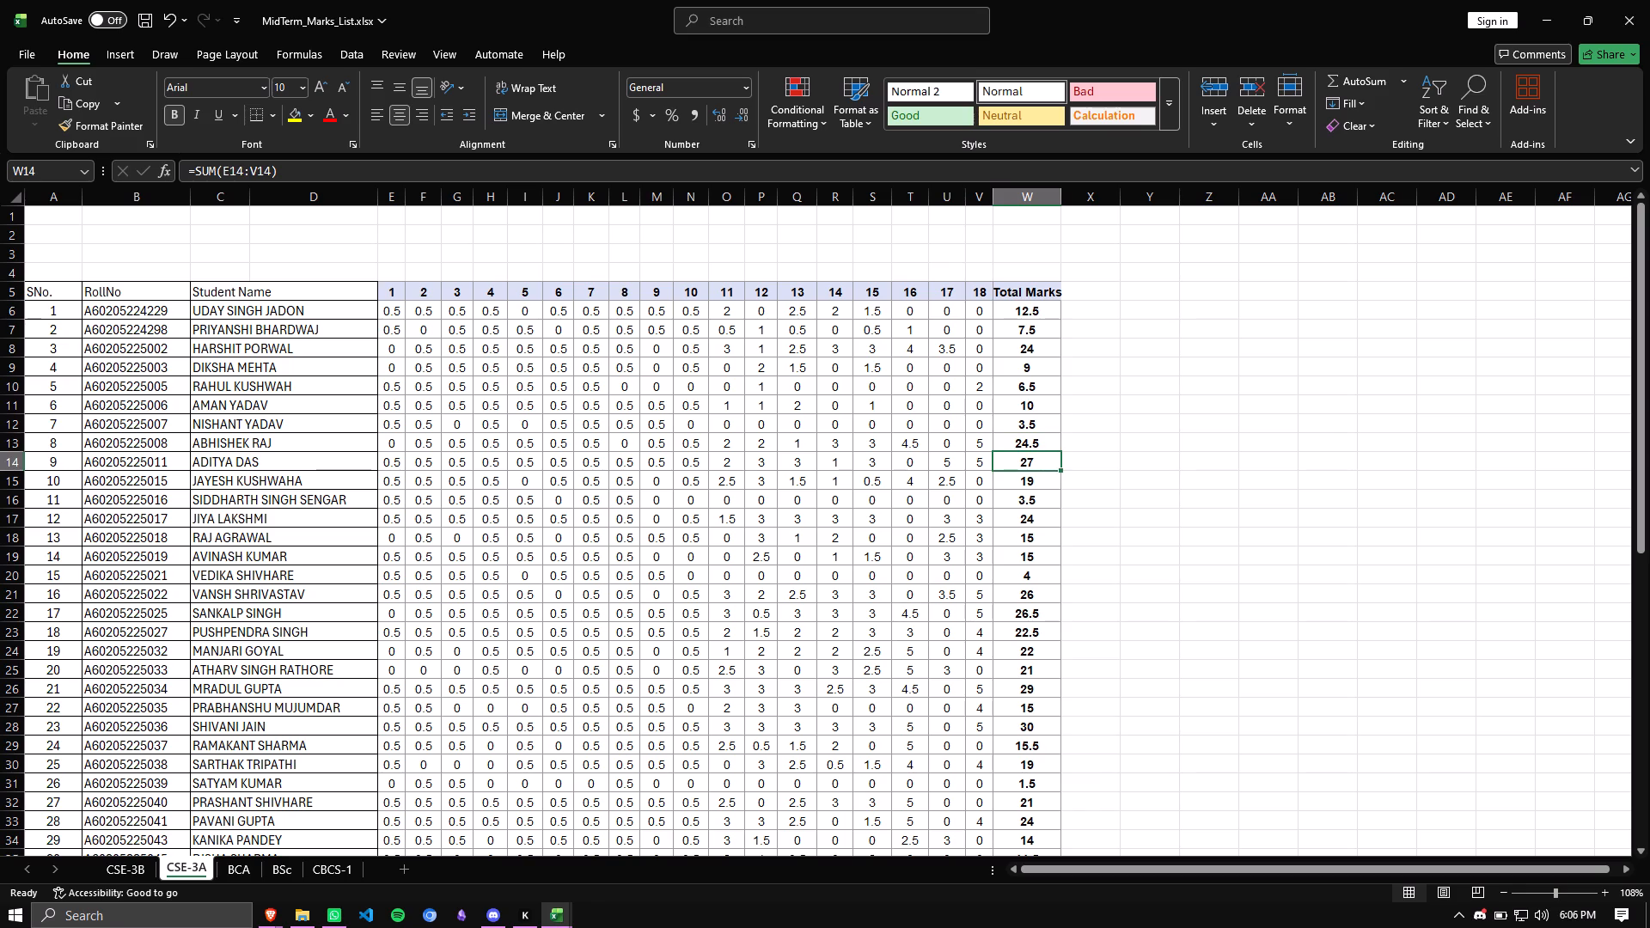
key("Return")
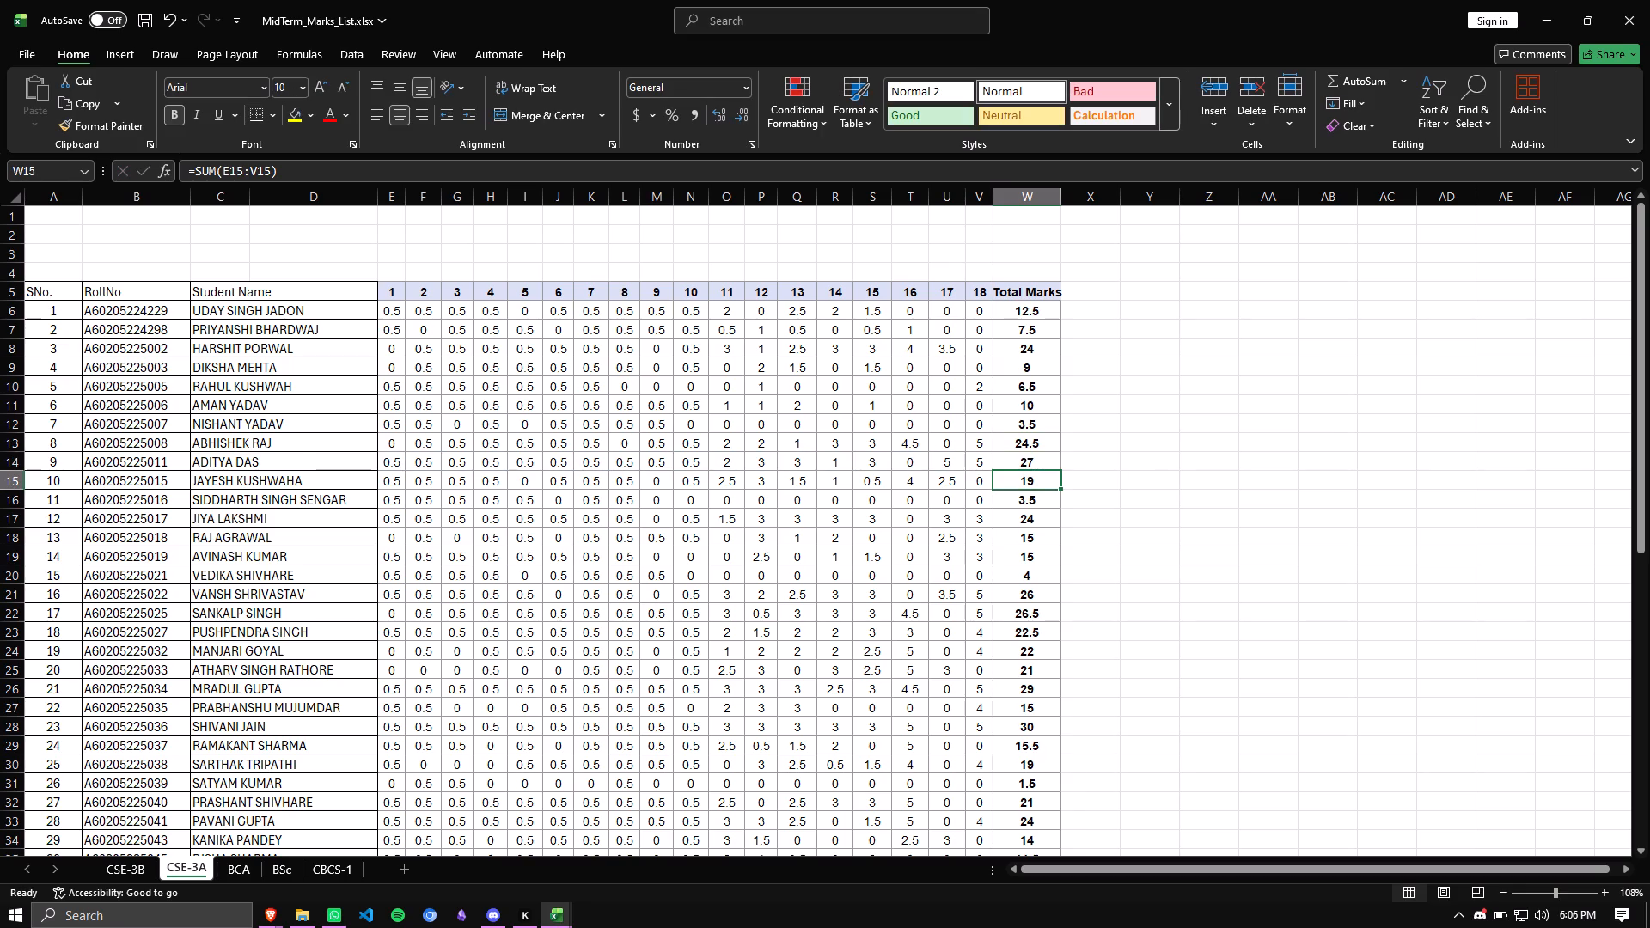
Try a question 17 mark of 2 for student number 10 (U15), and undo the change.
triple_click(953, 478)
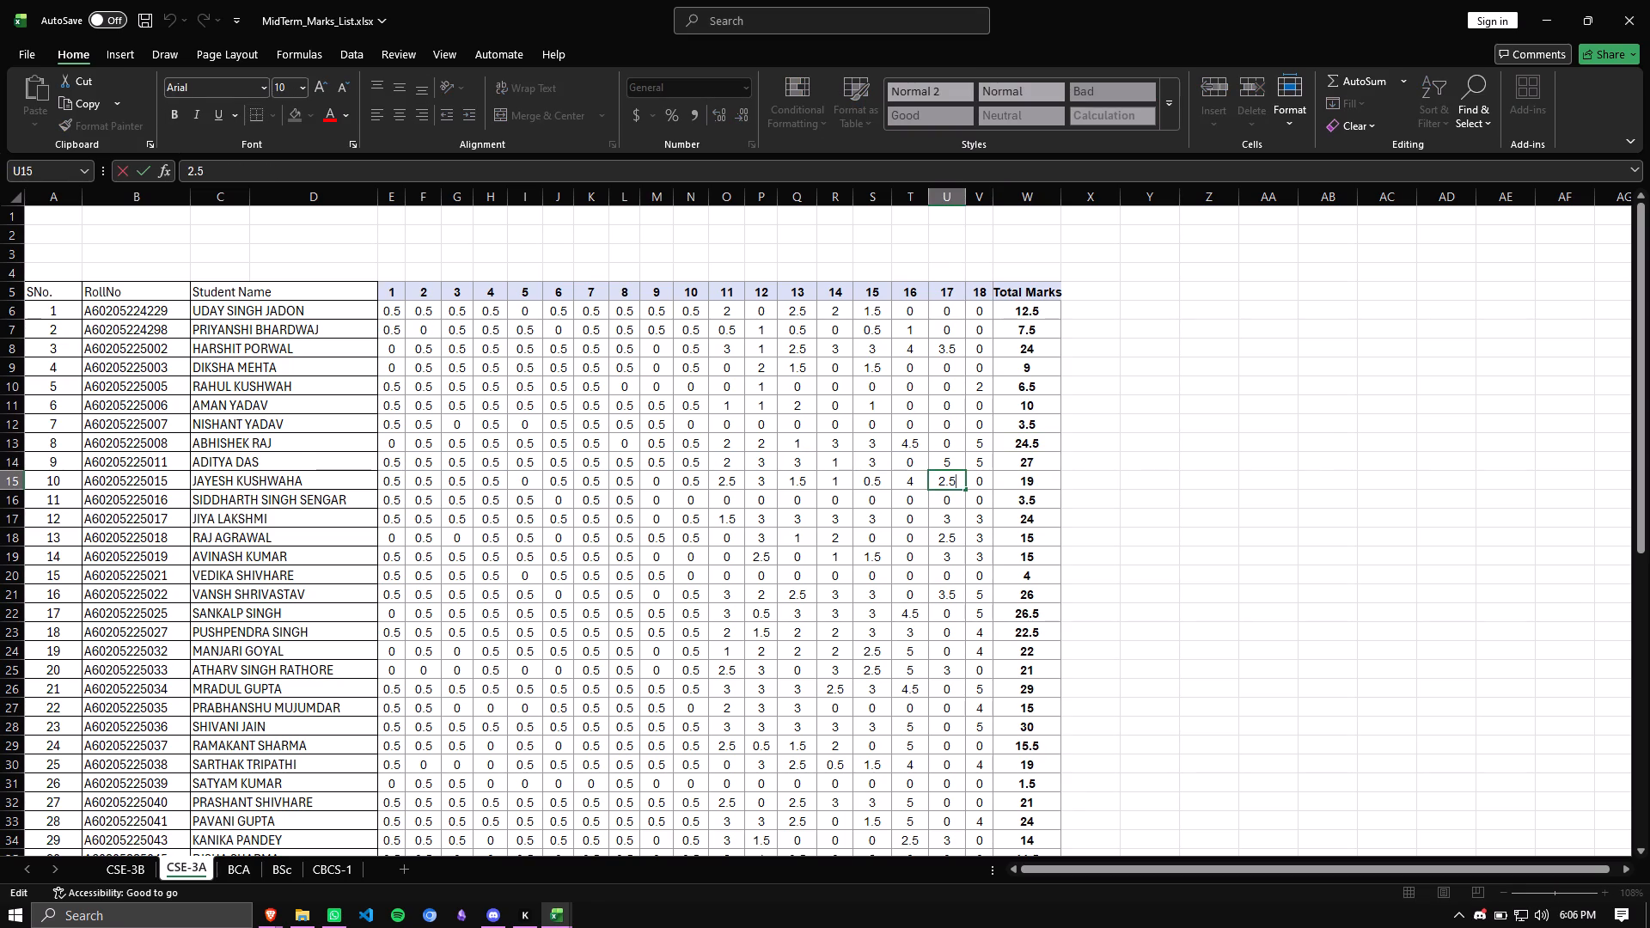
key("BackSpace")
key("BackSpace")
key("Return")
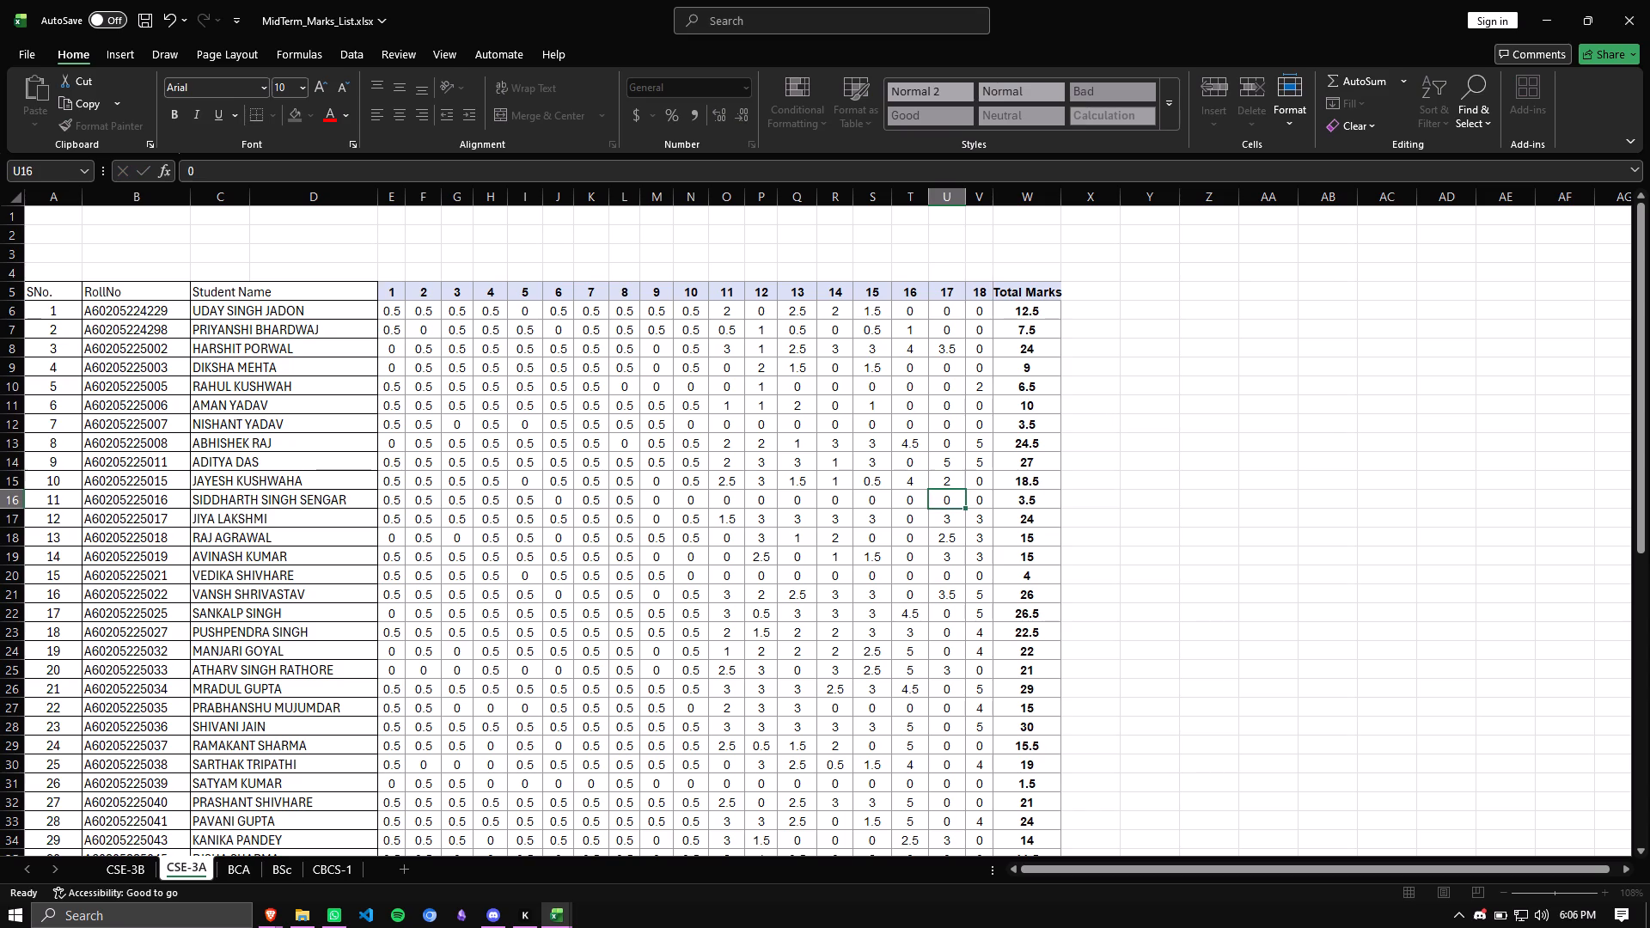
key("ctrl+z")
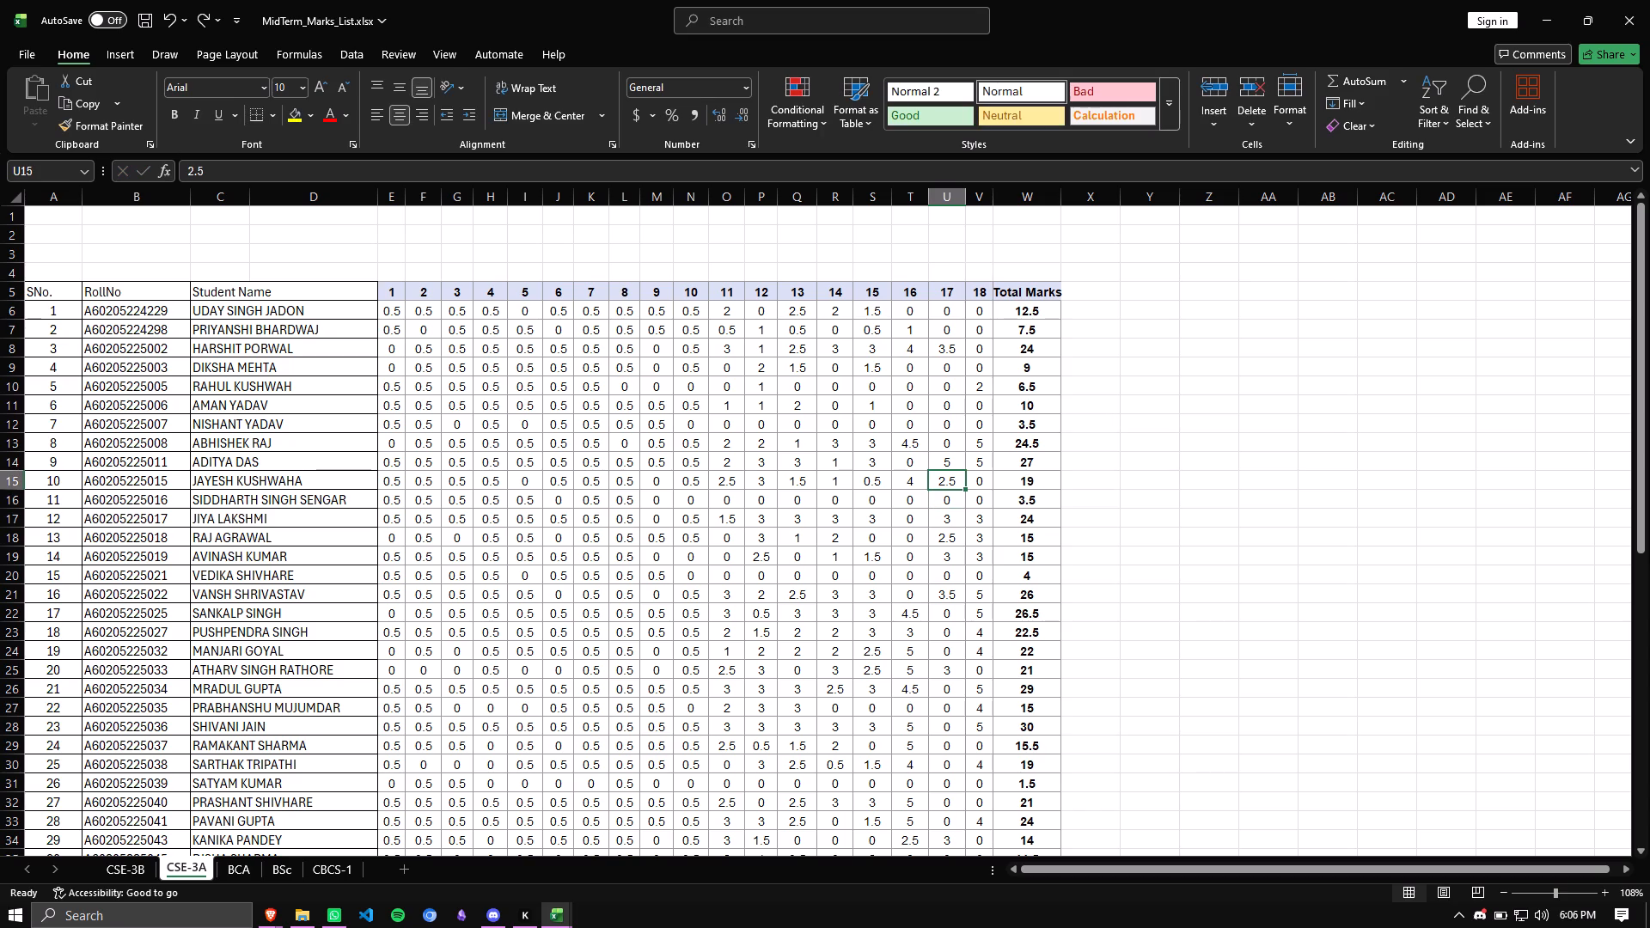
Examine the CSE-3A marks and totals from row 16 downward, selecting the totals in W16, W27 and W29 for comparison.
left_click(1020, 500)
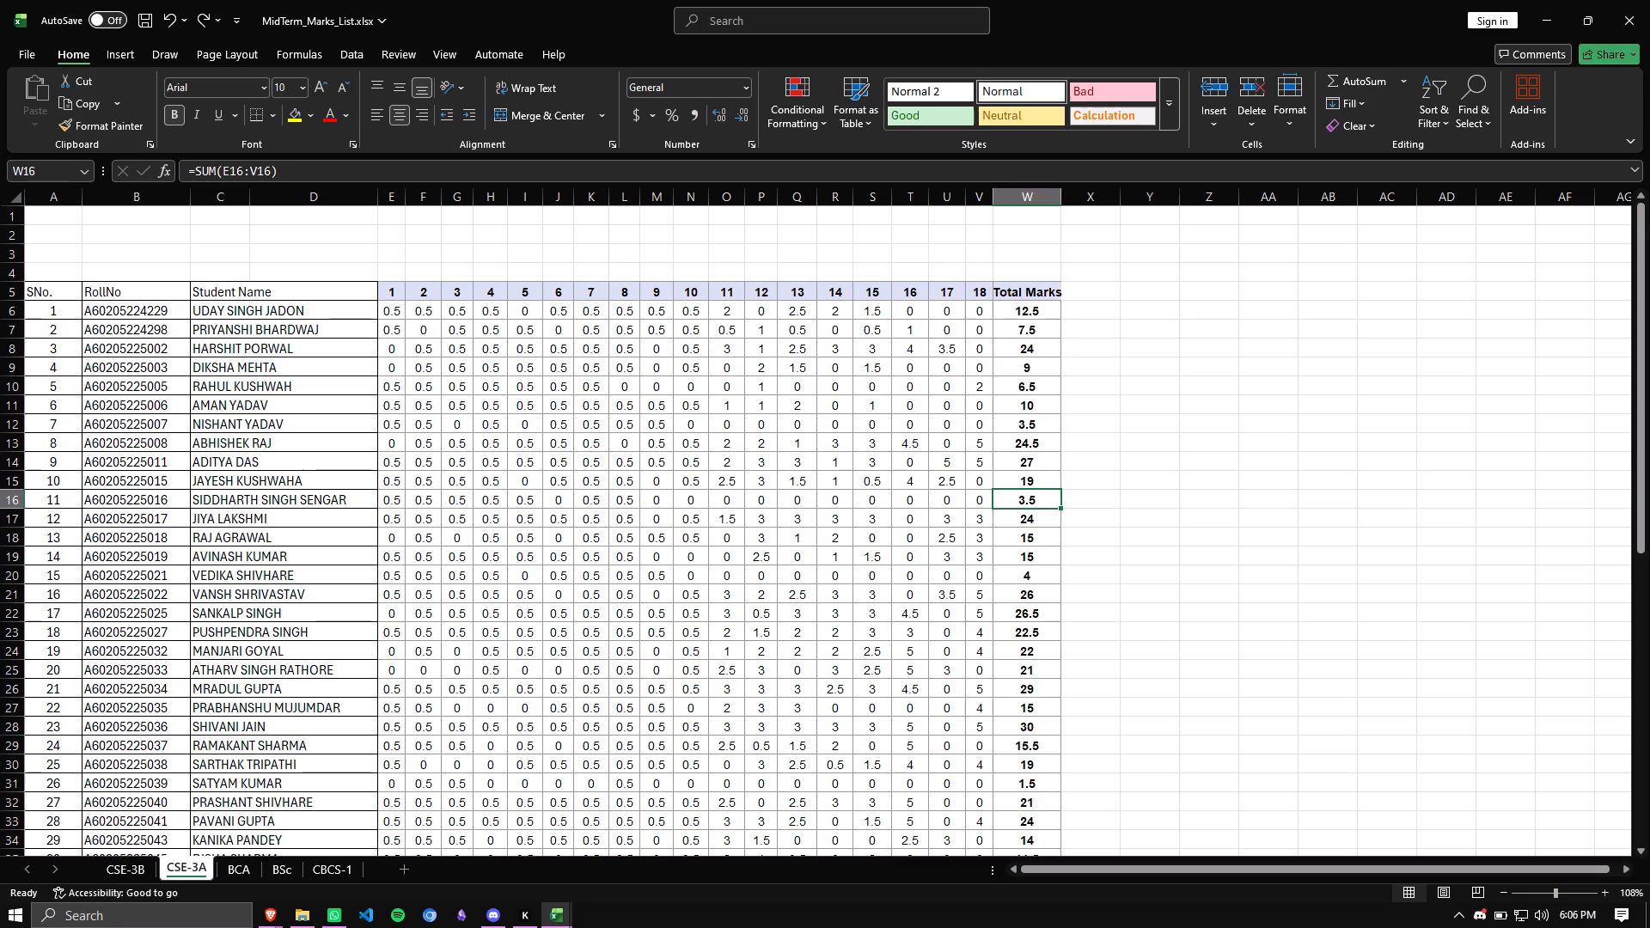
scroll(1054, 521, "down", 1)
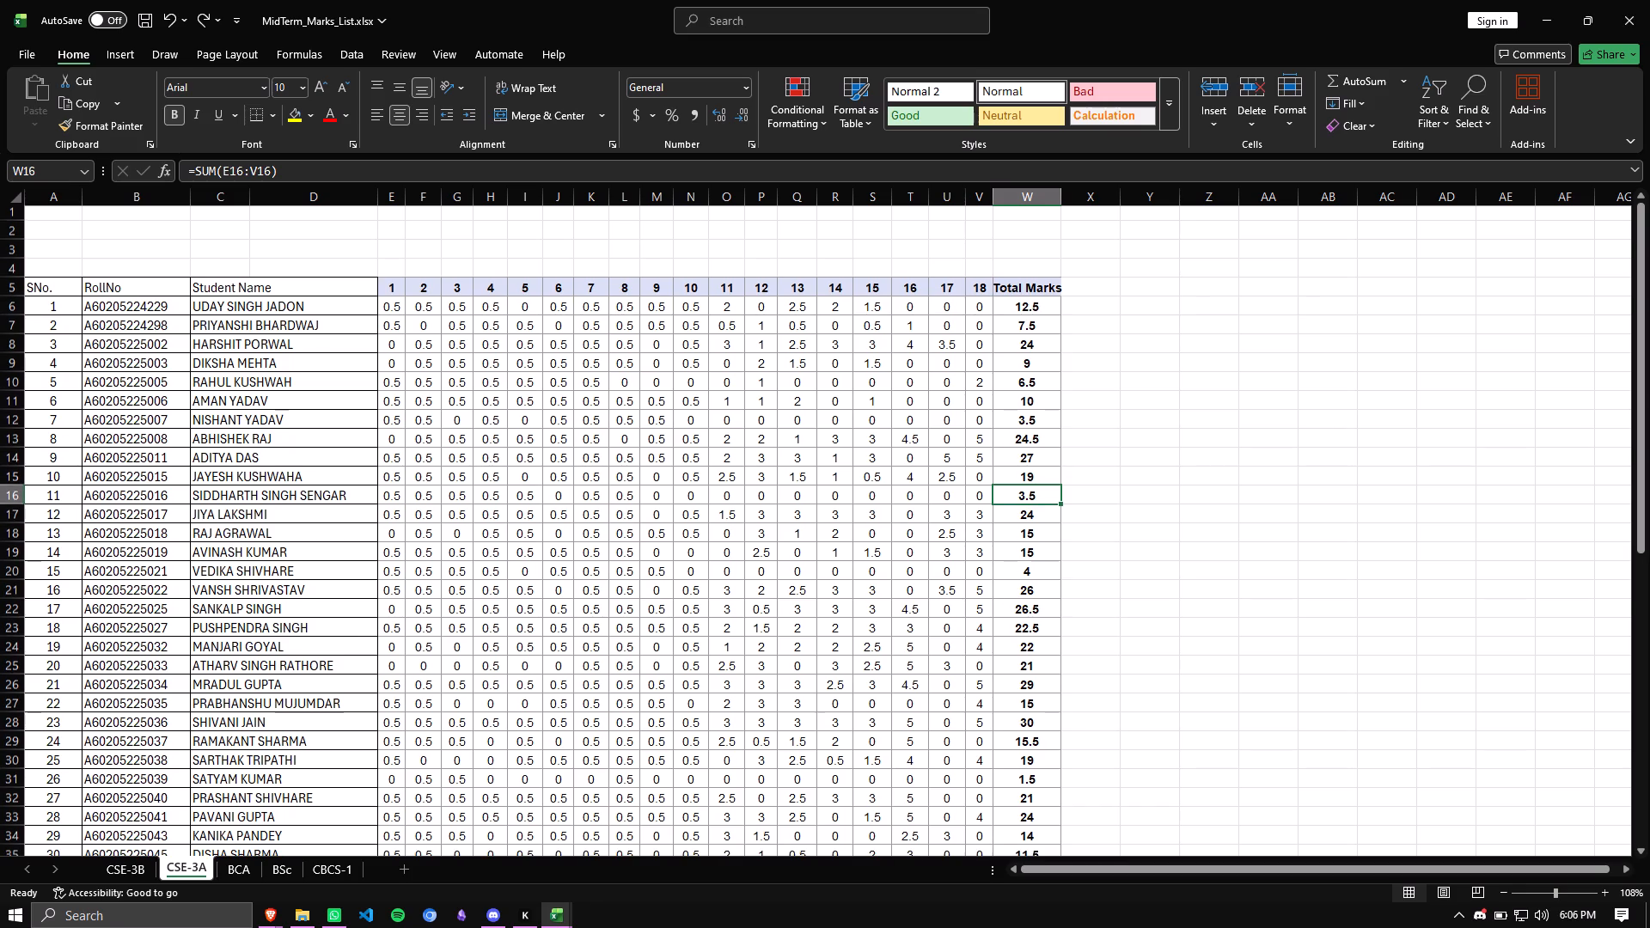
scroll(1054, 521, "down", 3)
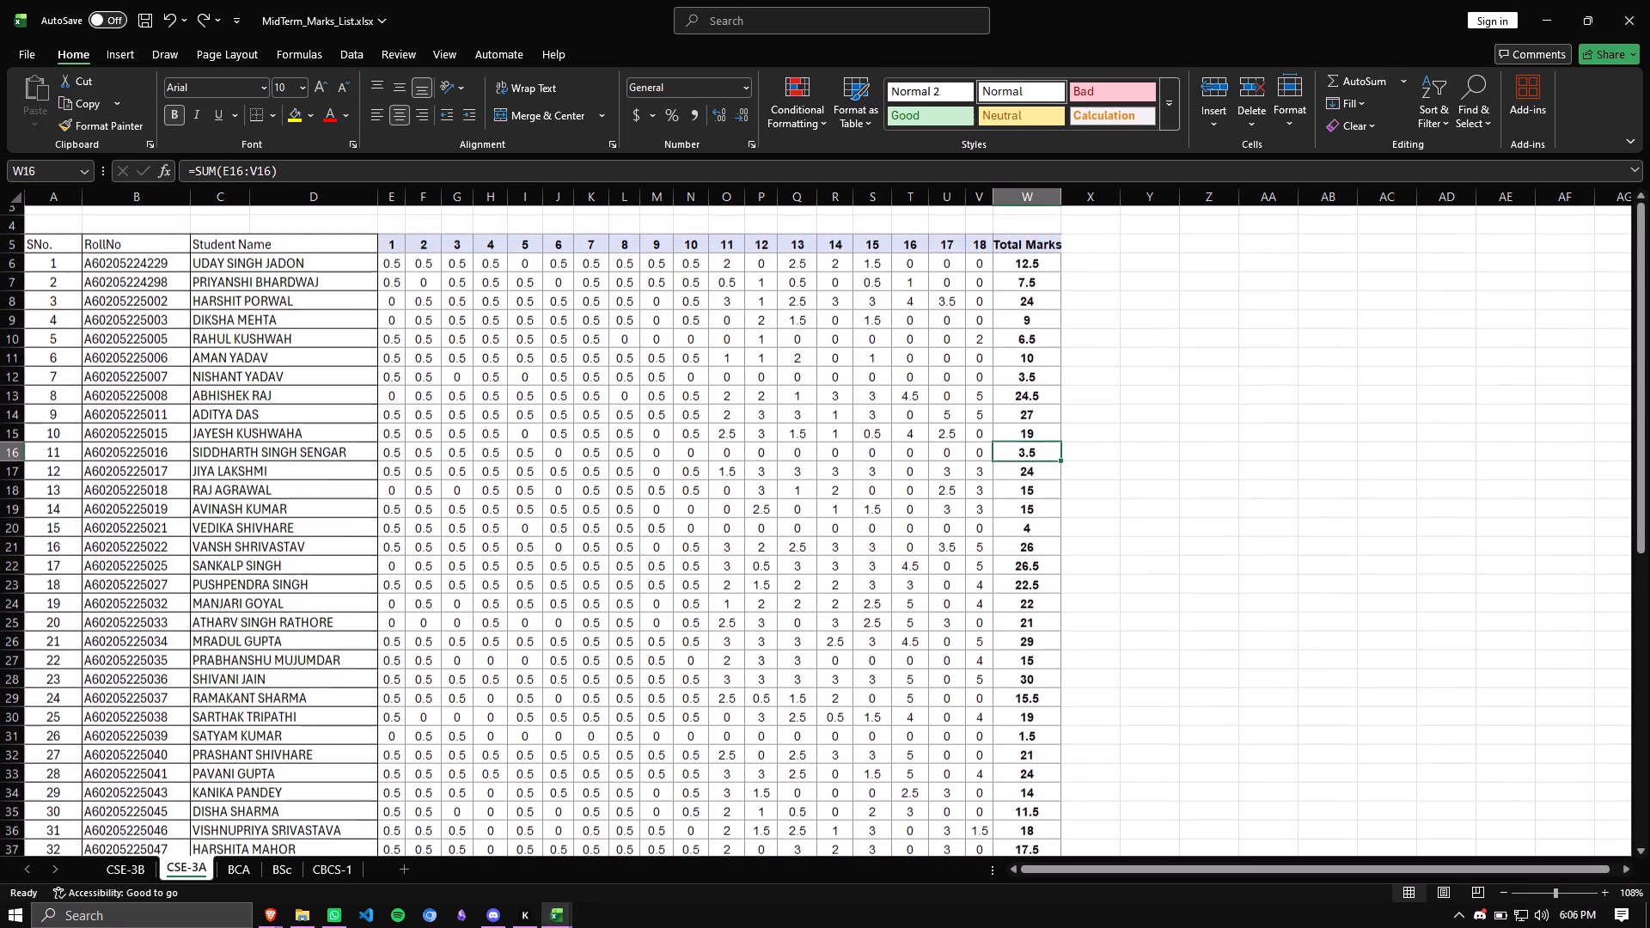
scroll(1054, 521, "down", 2)
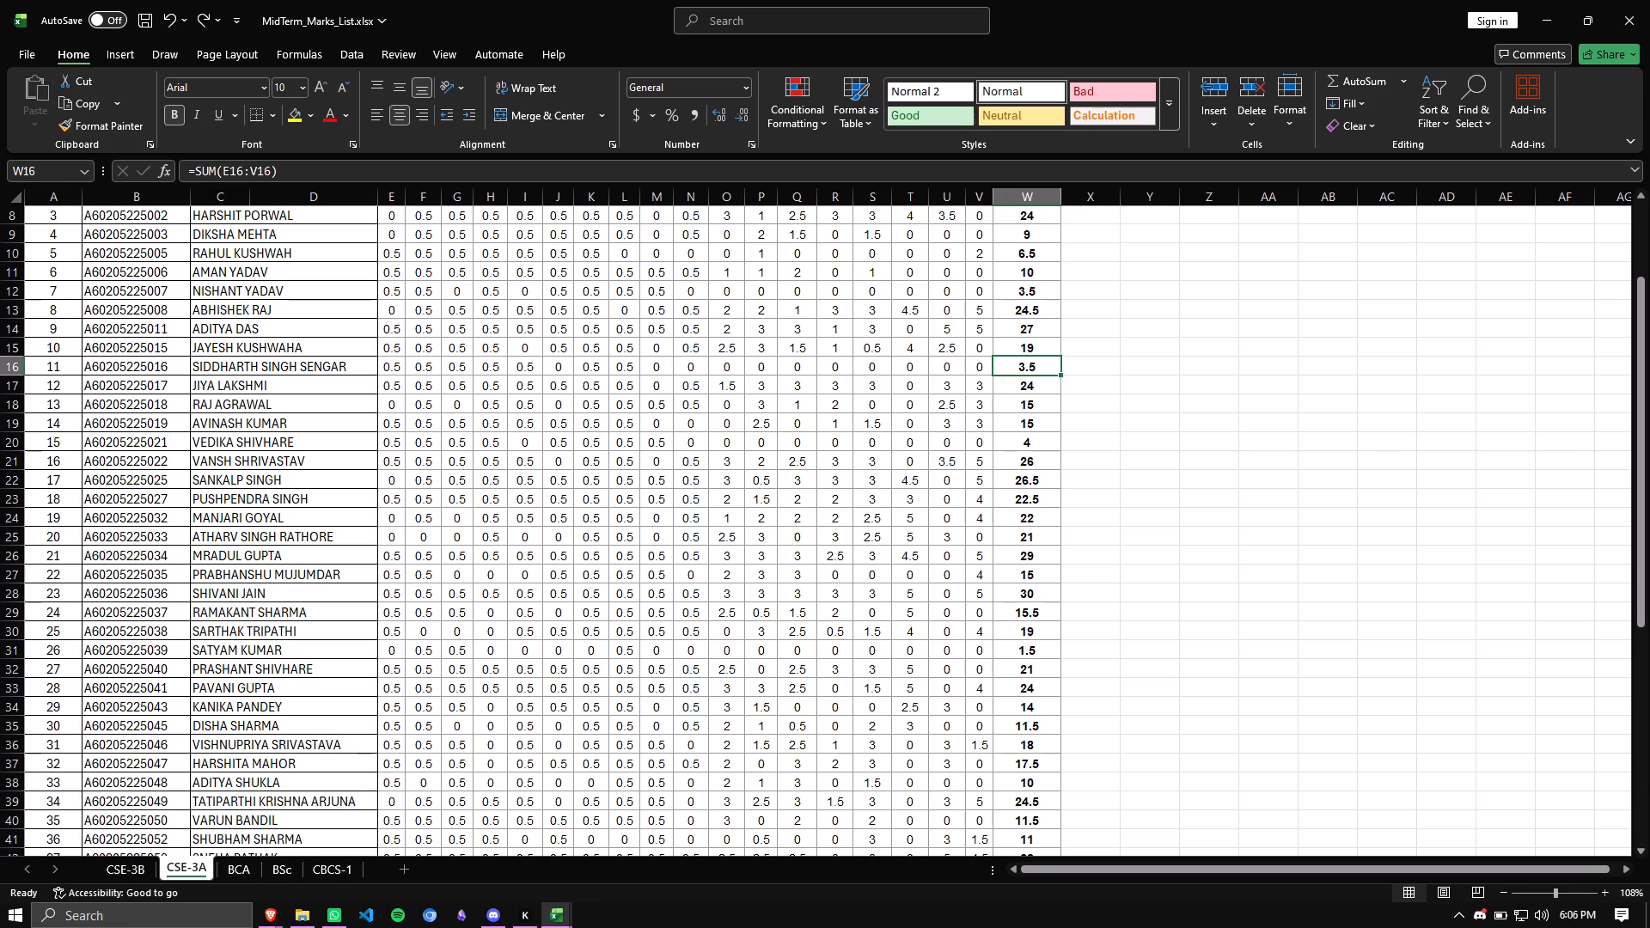
scroll(1039, 554, "down", 1)
left_click(1032, 578)
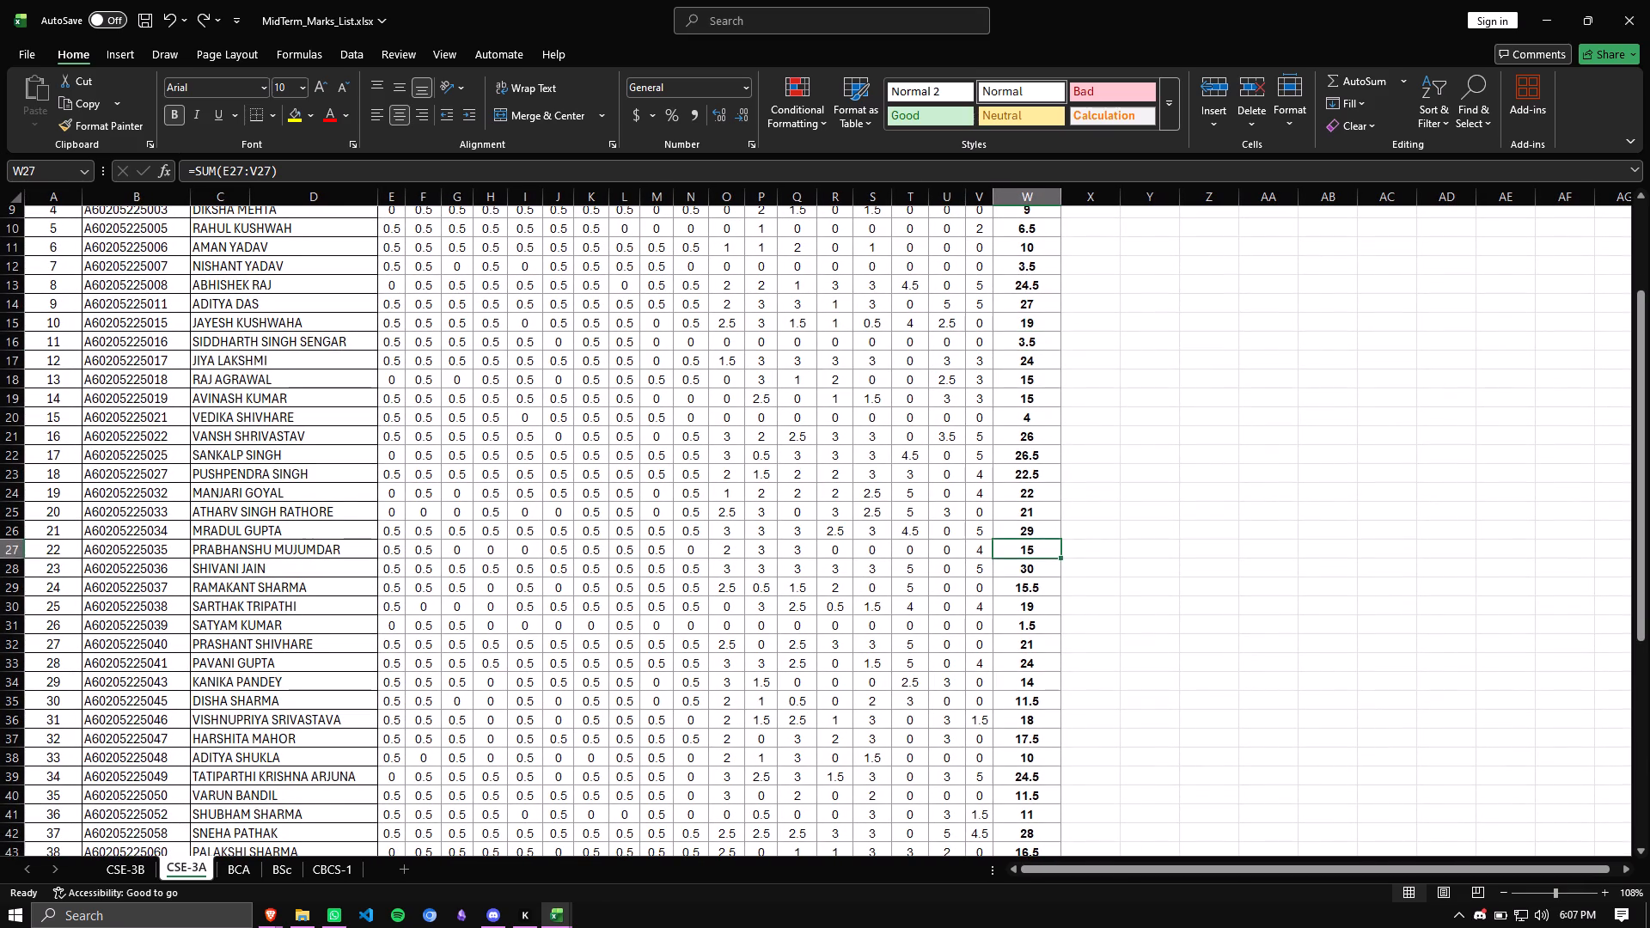
left_click(1030, 597)
left_click(1028, 589)
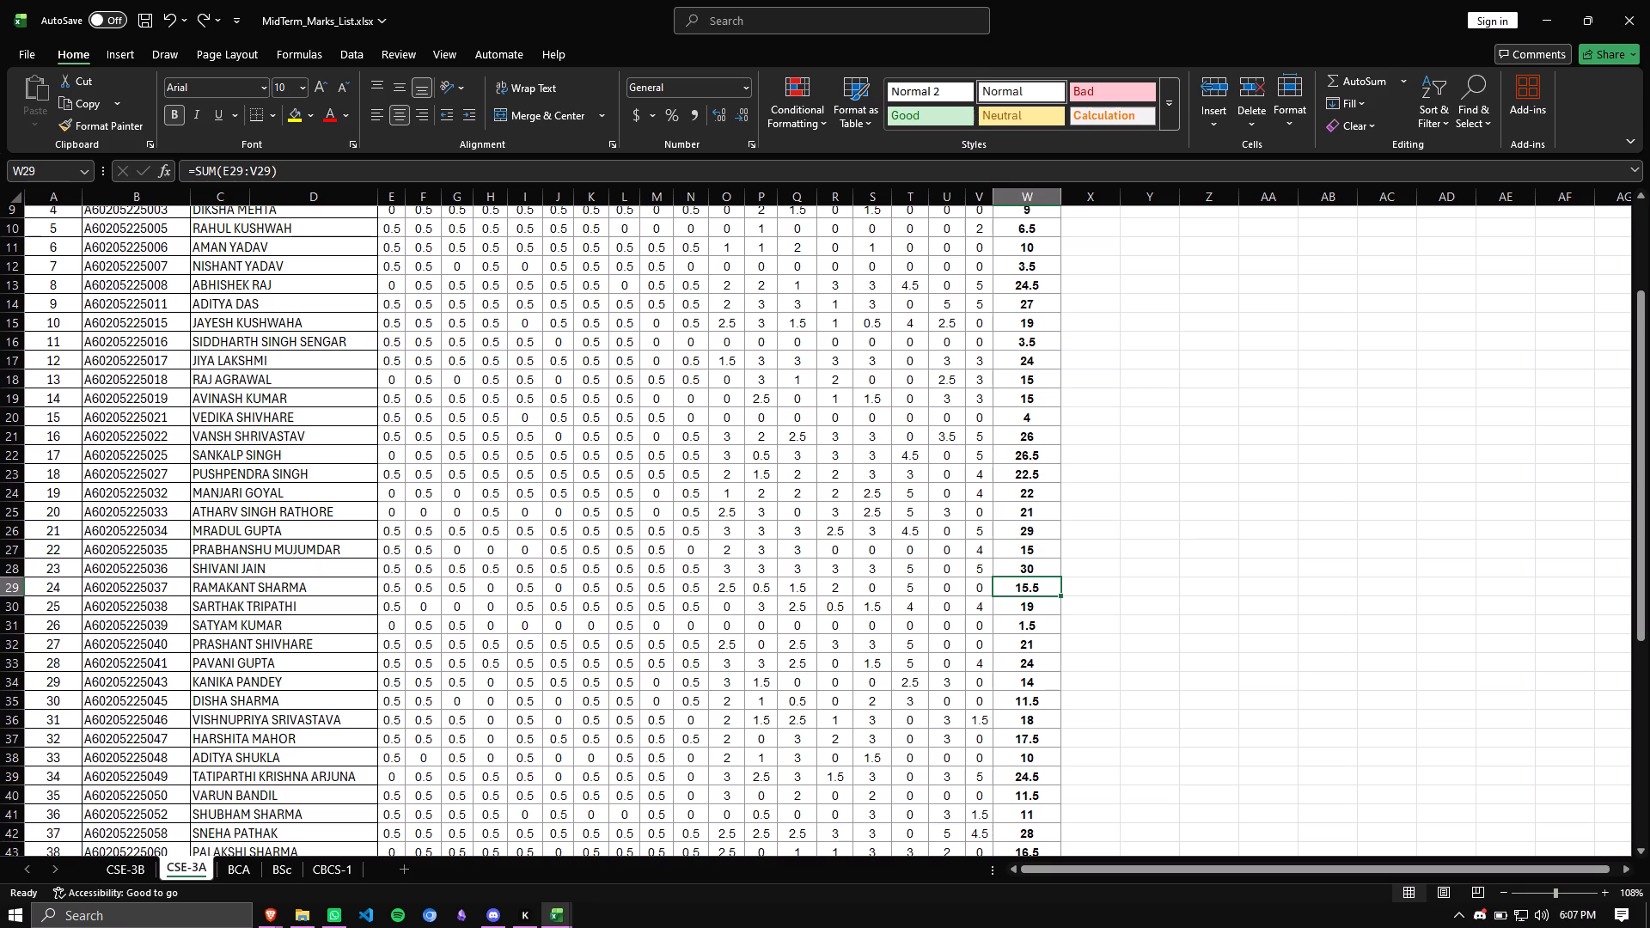
scroll(1030, 708, "down", 1)
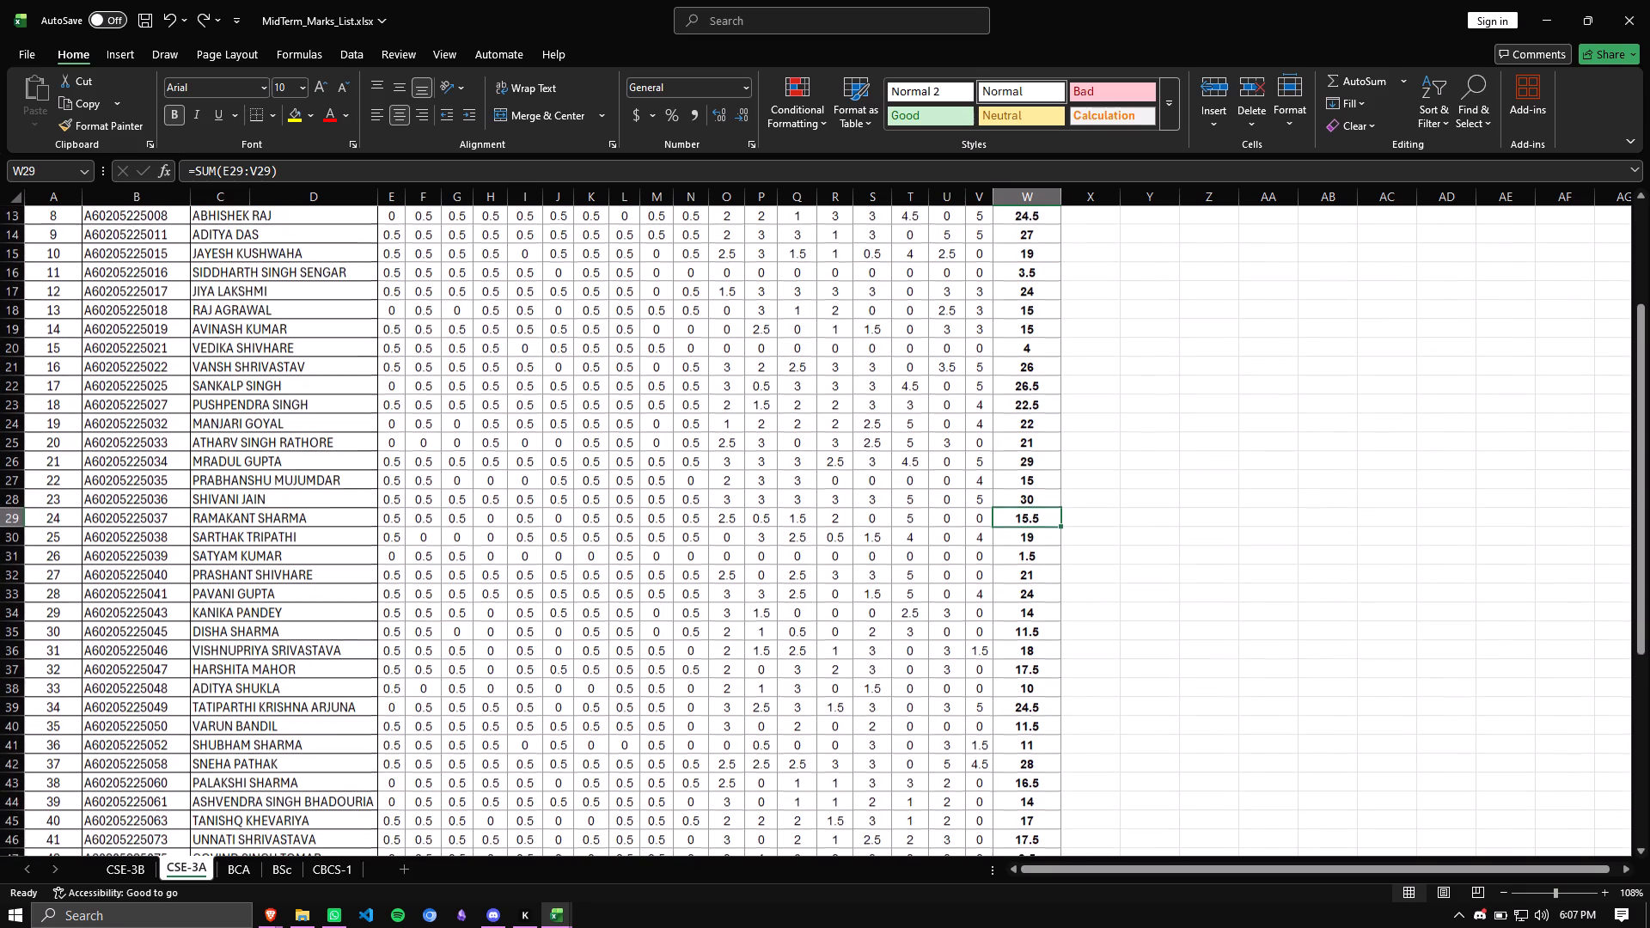
scroll(1030, 708, "down", 1)
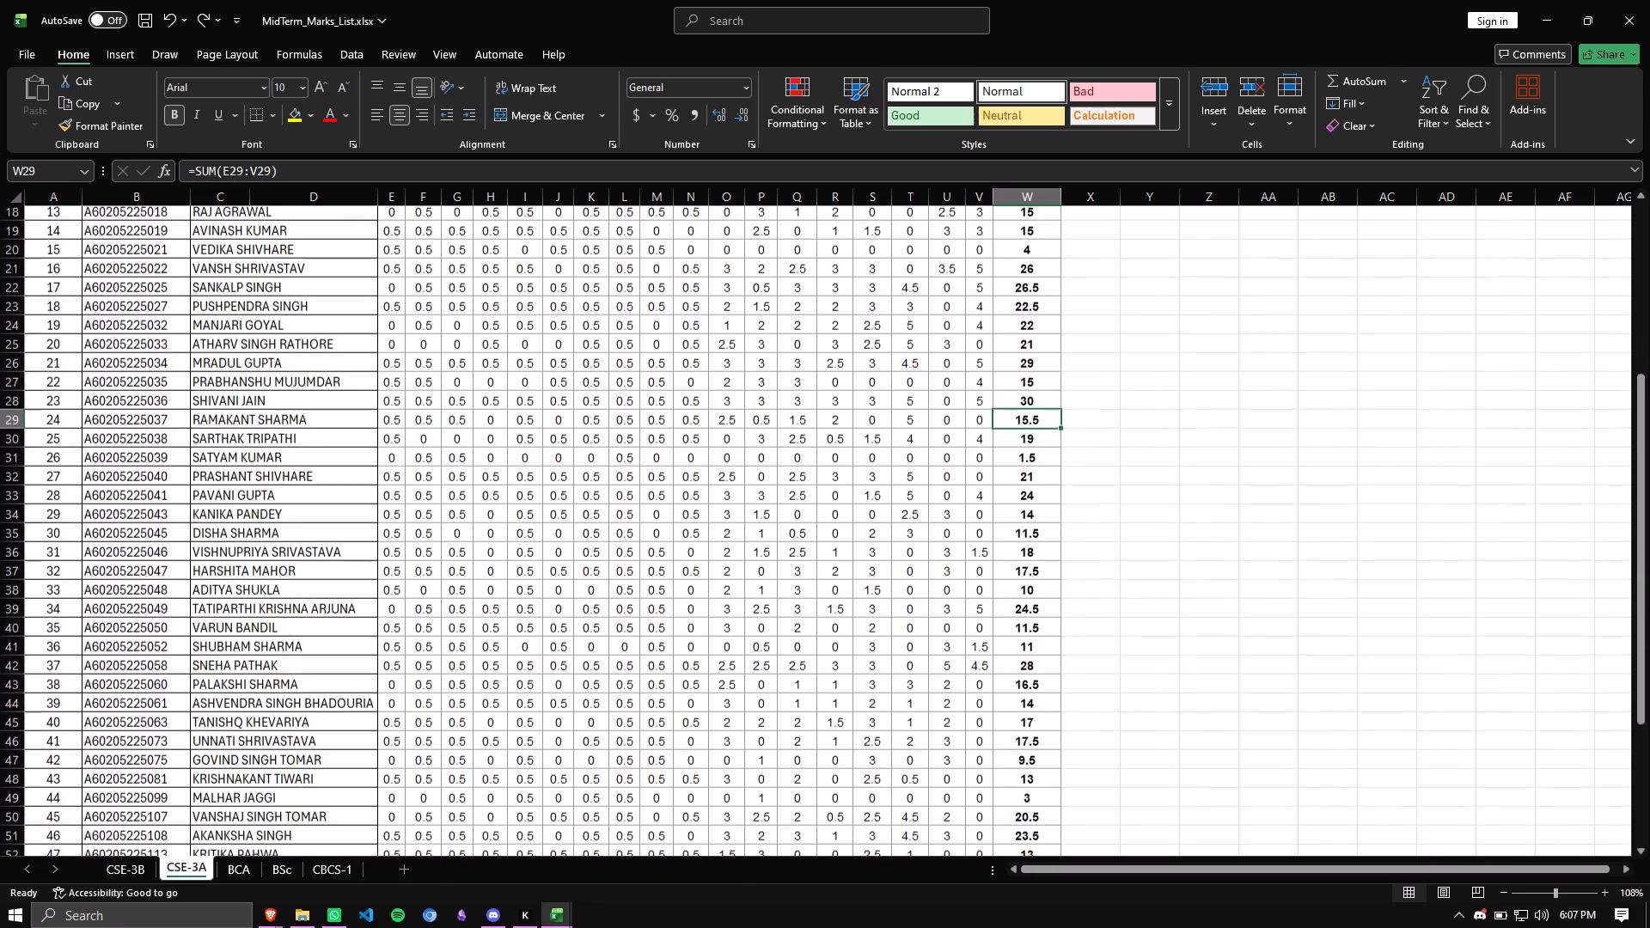
scroll(1030, 708, "down", 1)
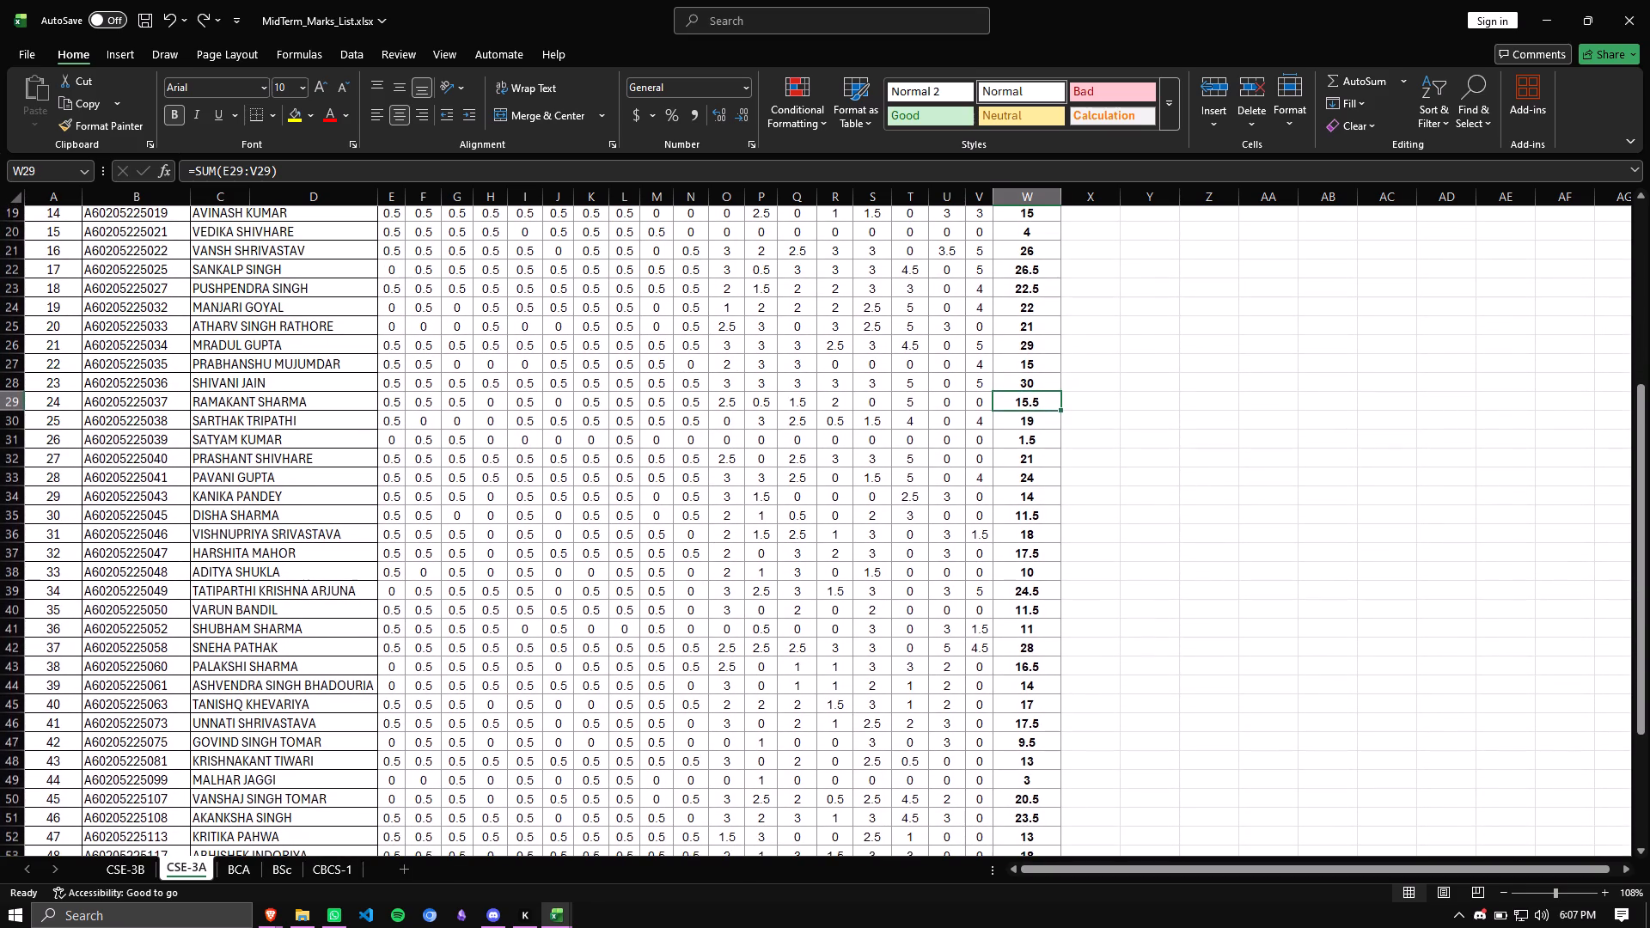
scroll(1030, 708, "down", 3)
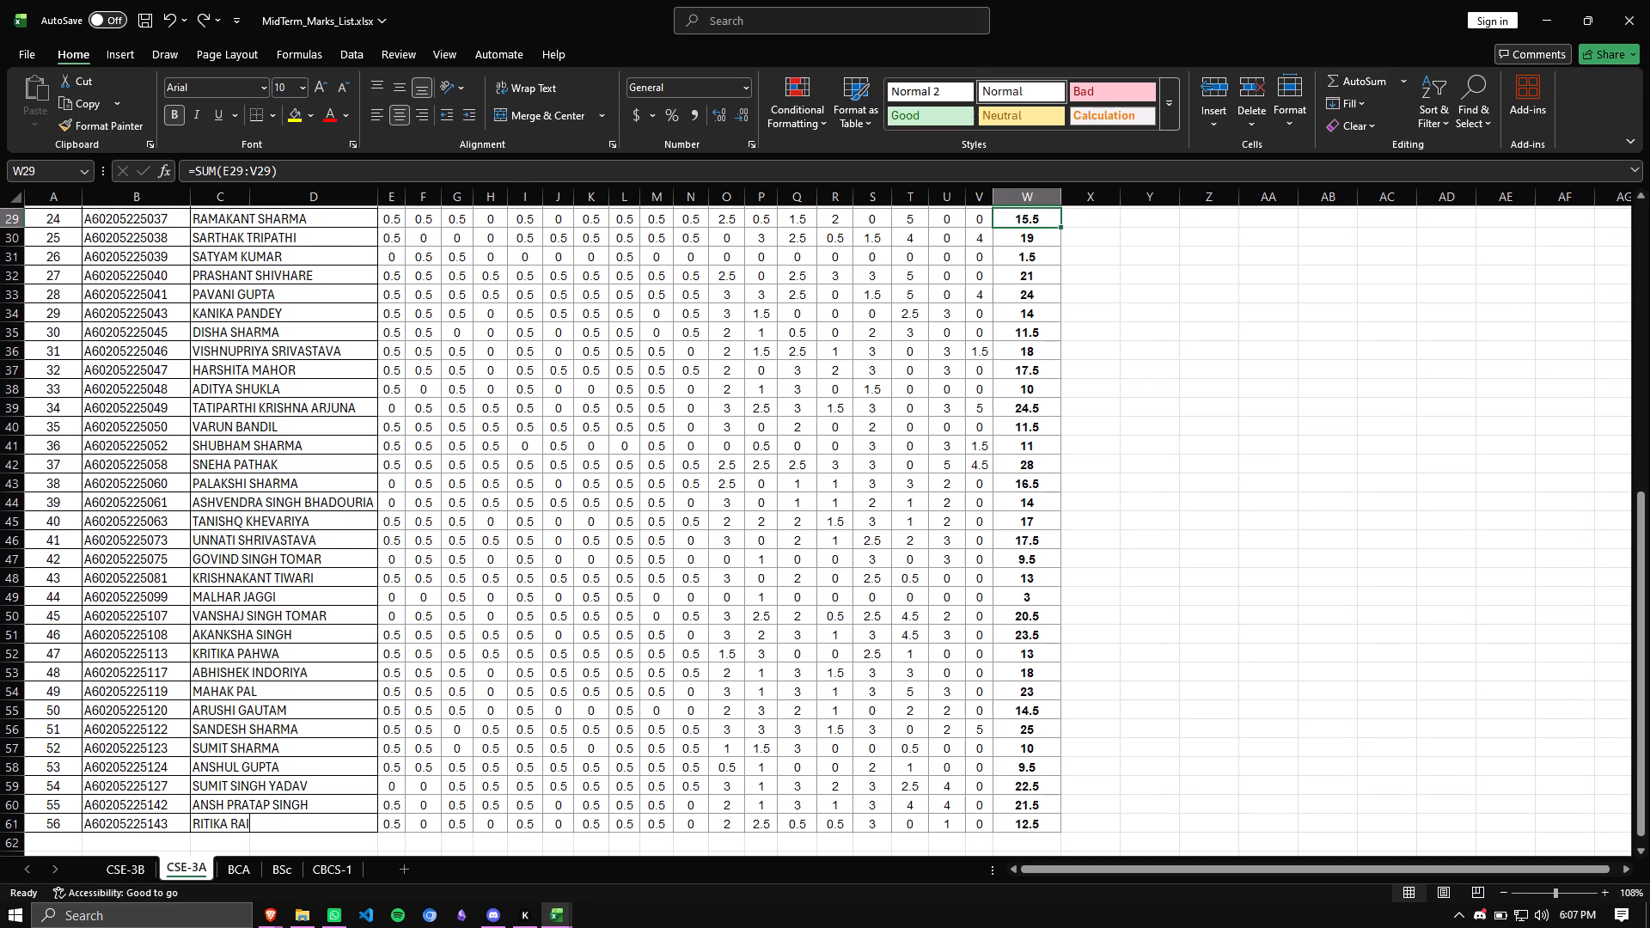
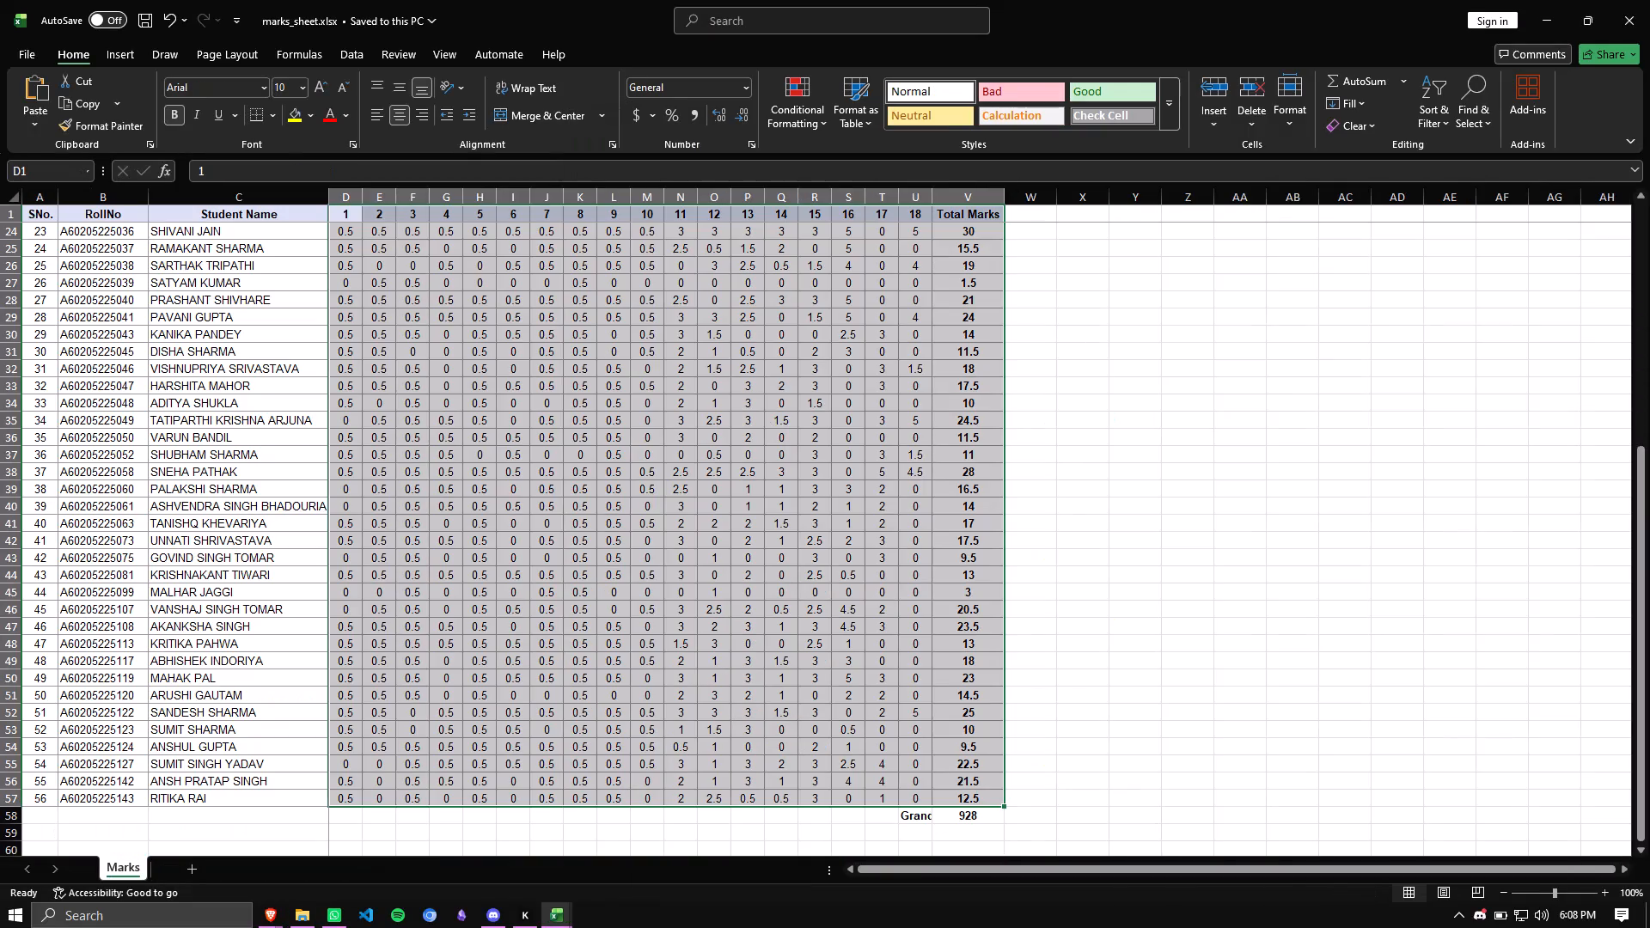
Look over the student marks and totals in marks_sheet.xlsx, close that workbook and return to MidTerm_Marks_List.xlsx.
scroll(769, 421, "up", 7)
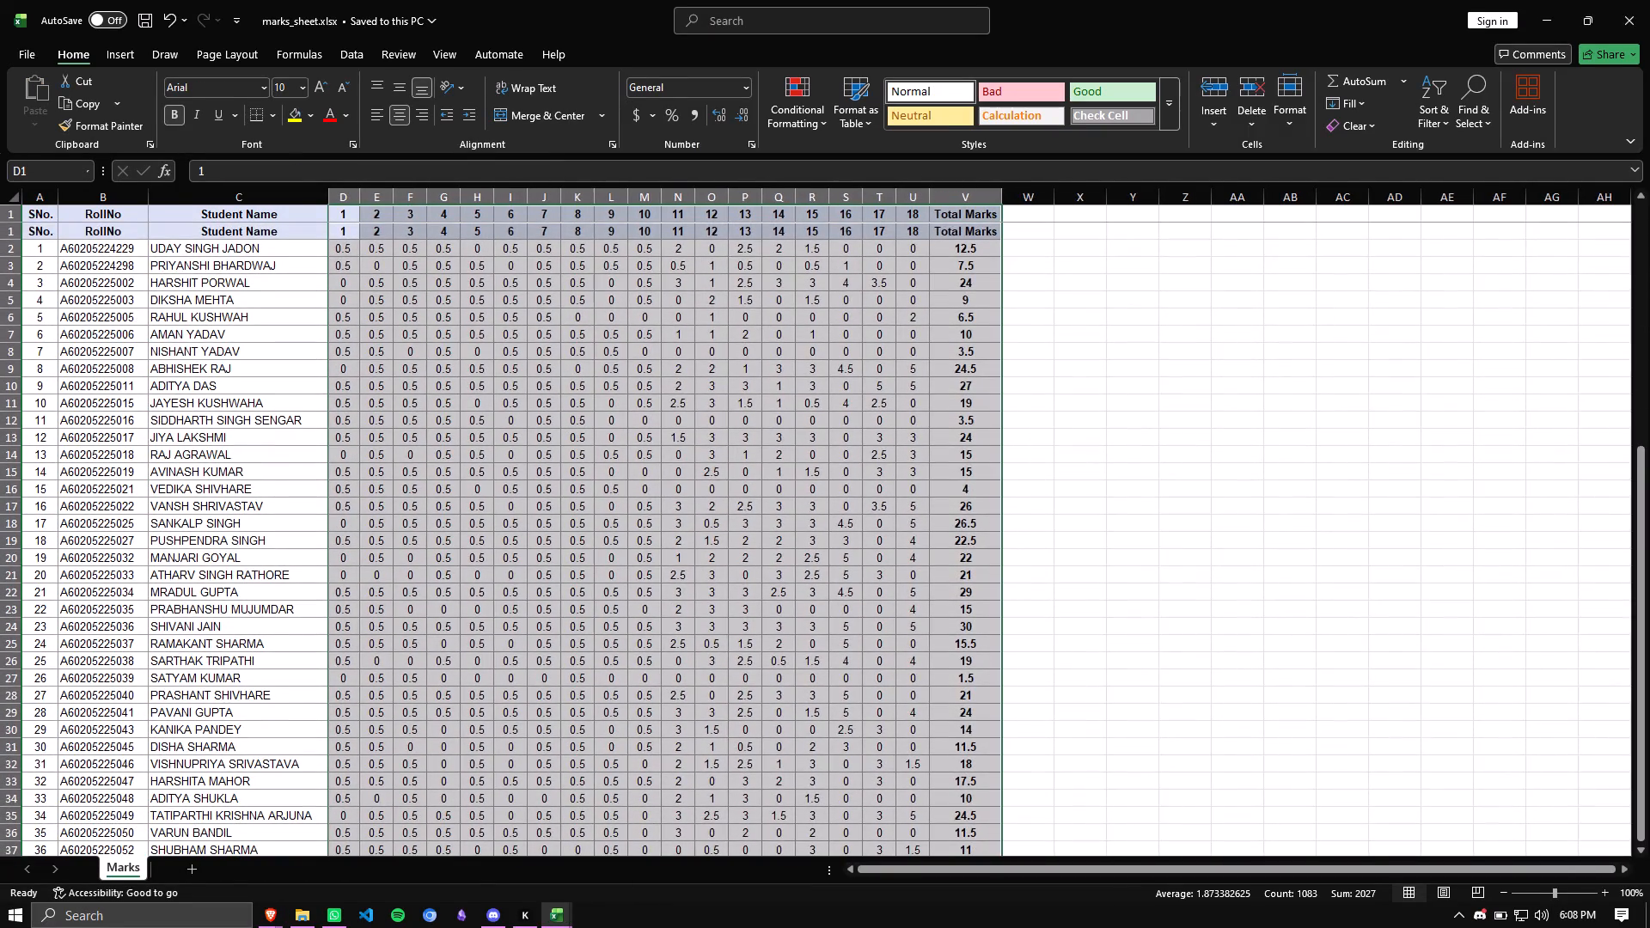
scroll(769, 421, "down", 1)
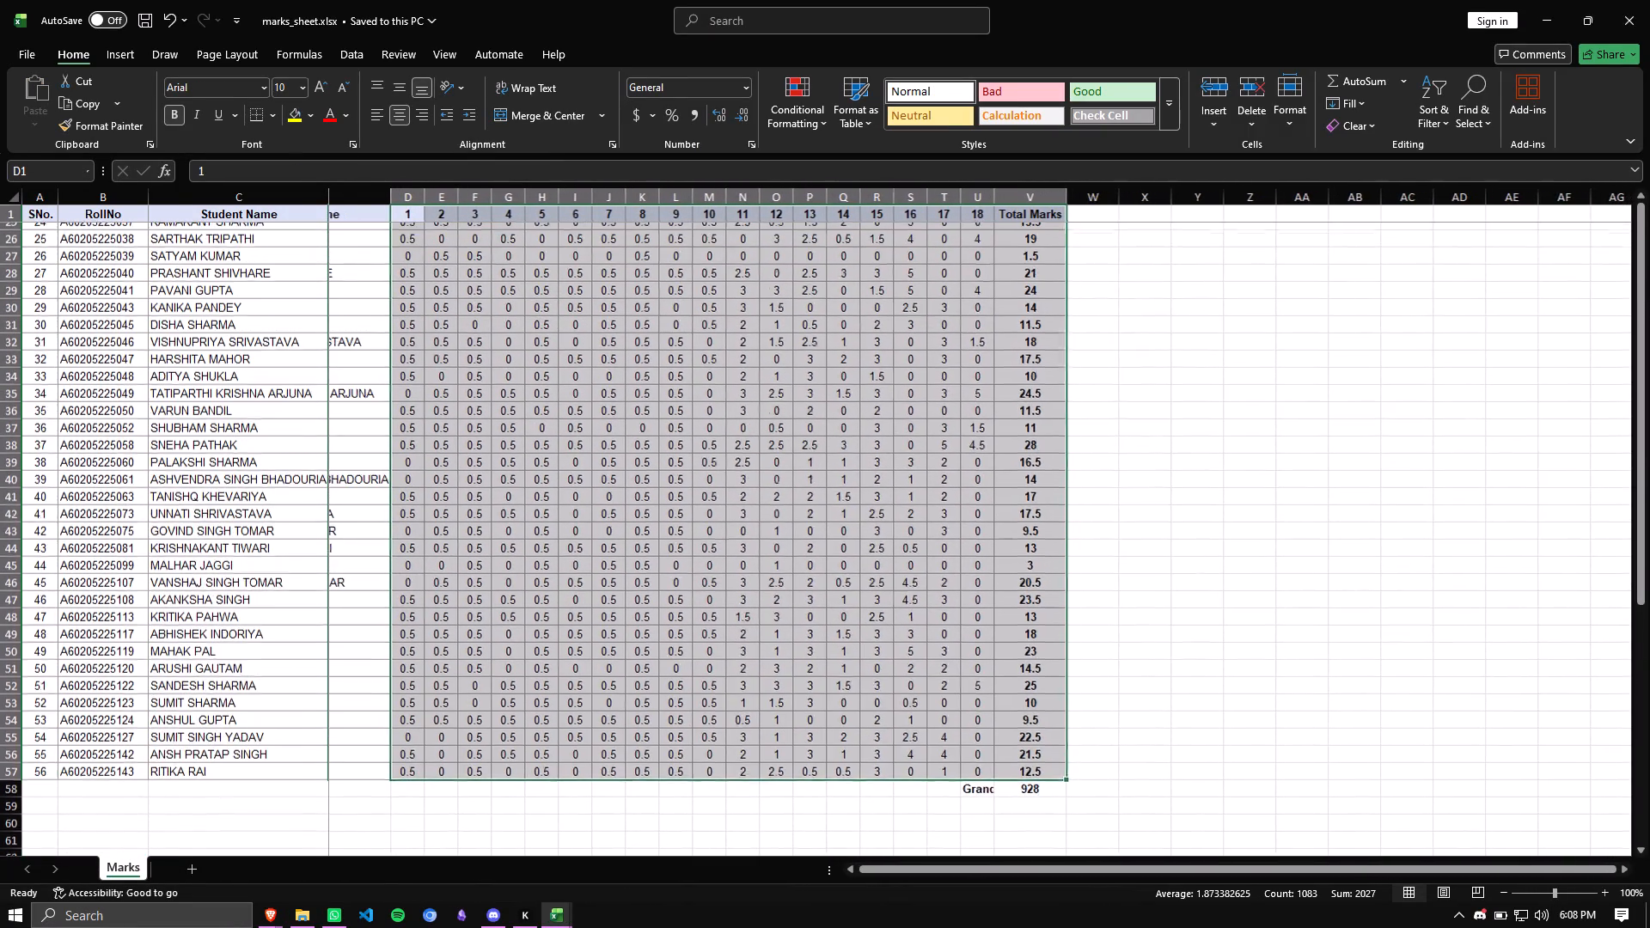
scroll(769, 421, "down", 1)
left_click(1649, 0)
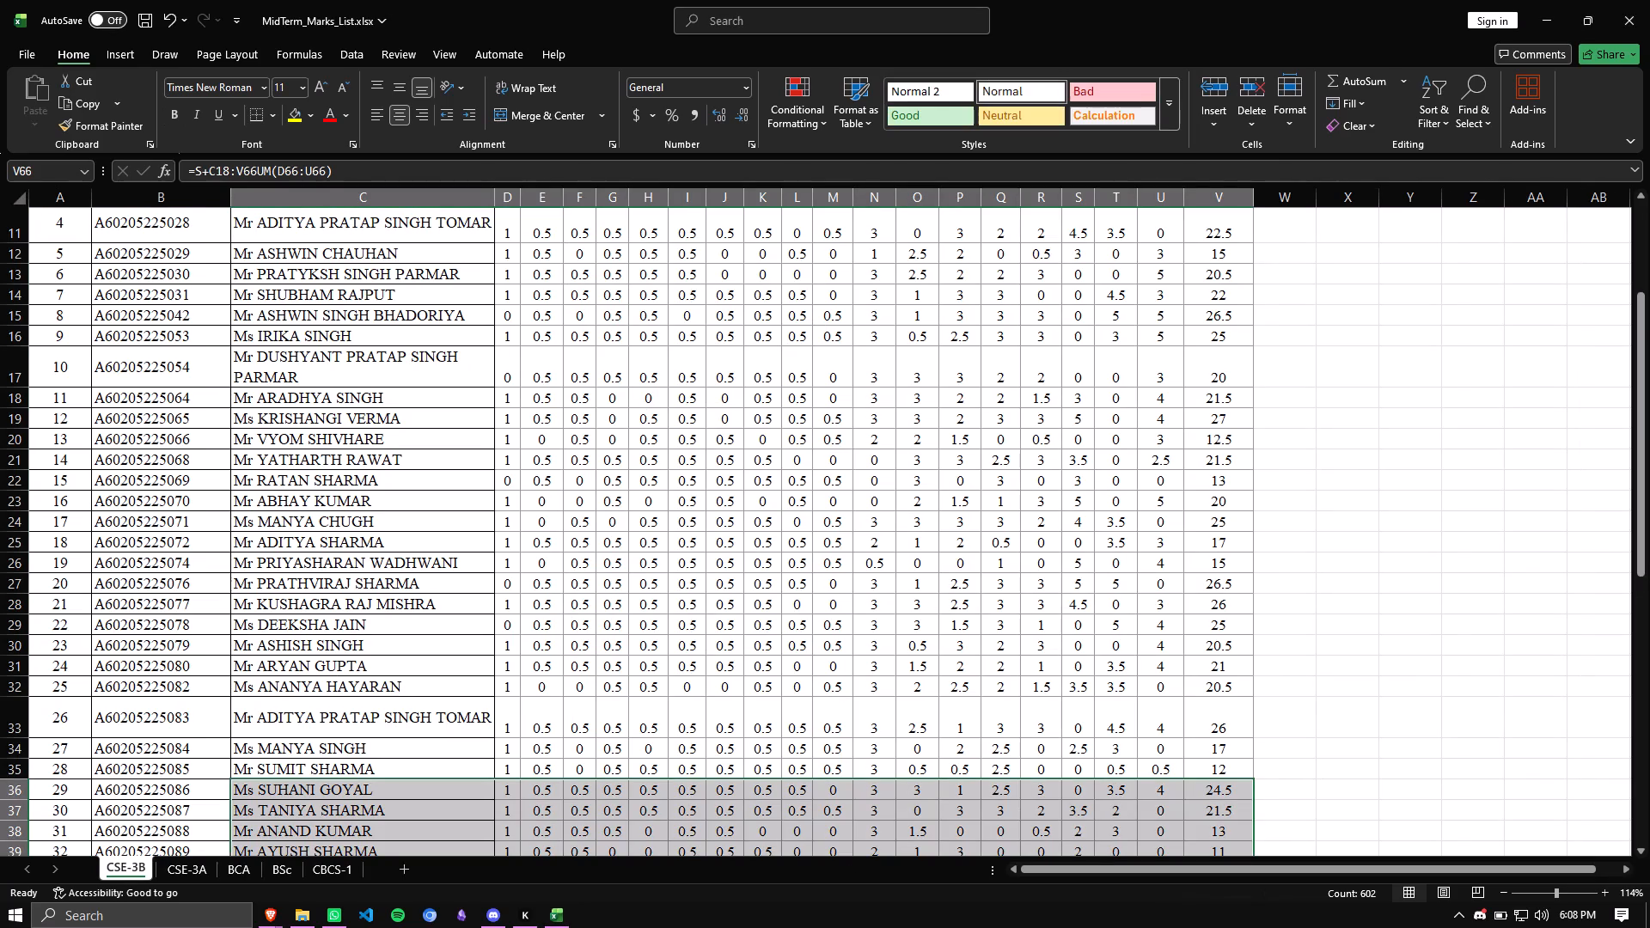
Open class_marks.xlsx from the Downloads folder and review its CSE-3A marks and totals down to the last student.
left_click(313, 910)
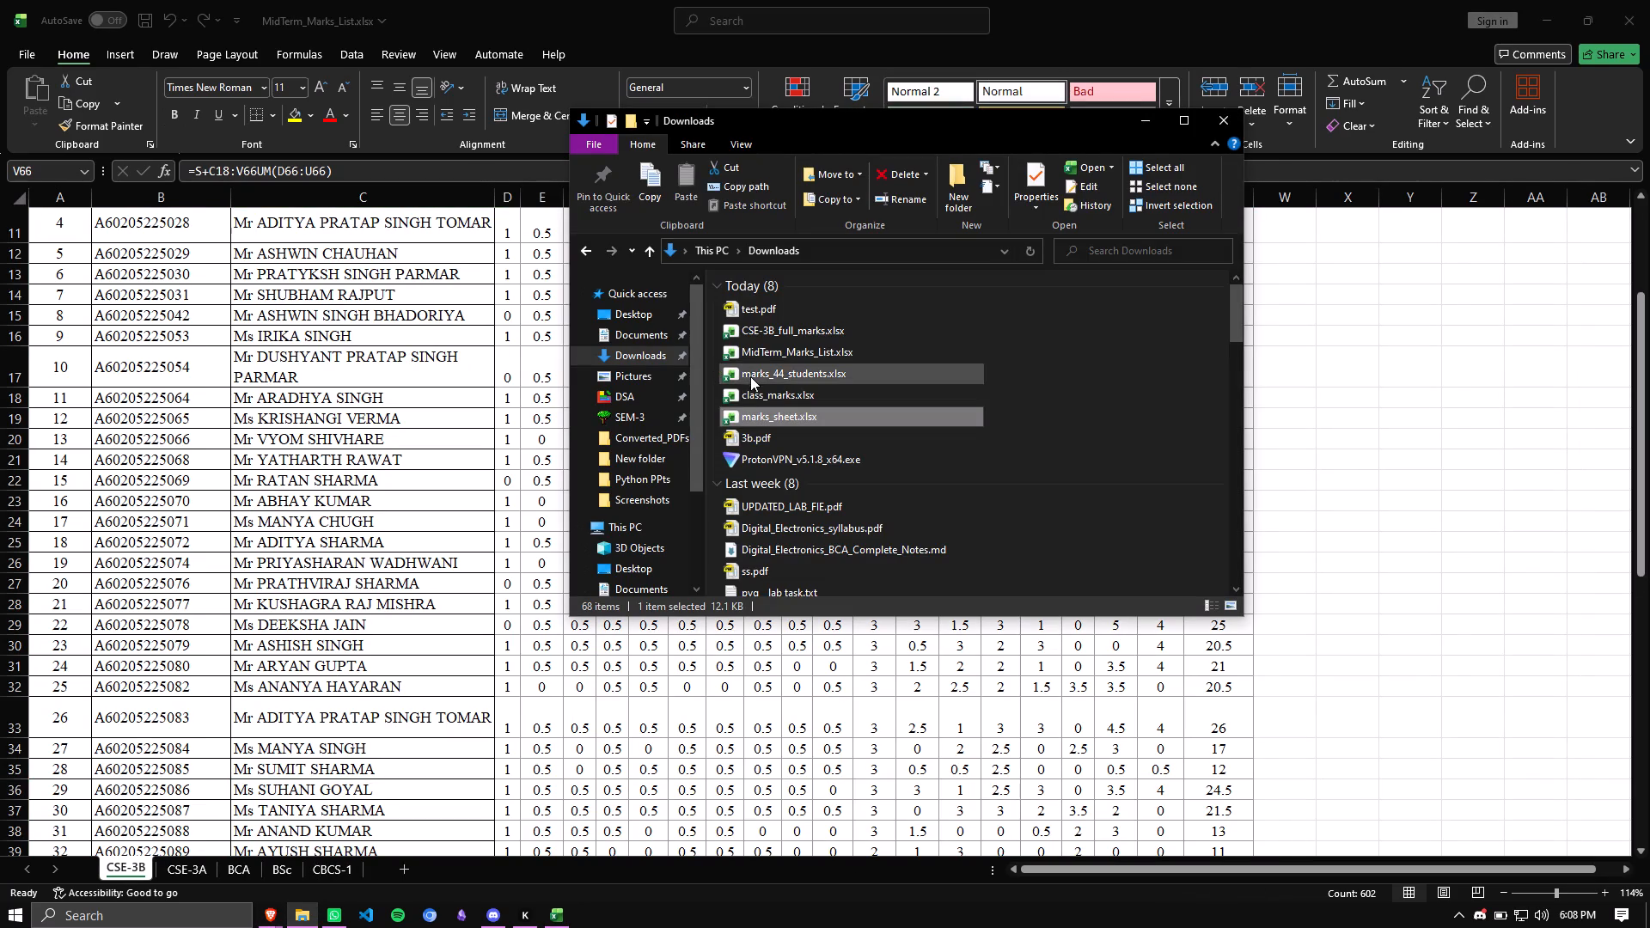
double_click(750, 392)
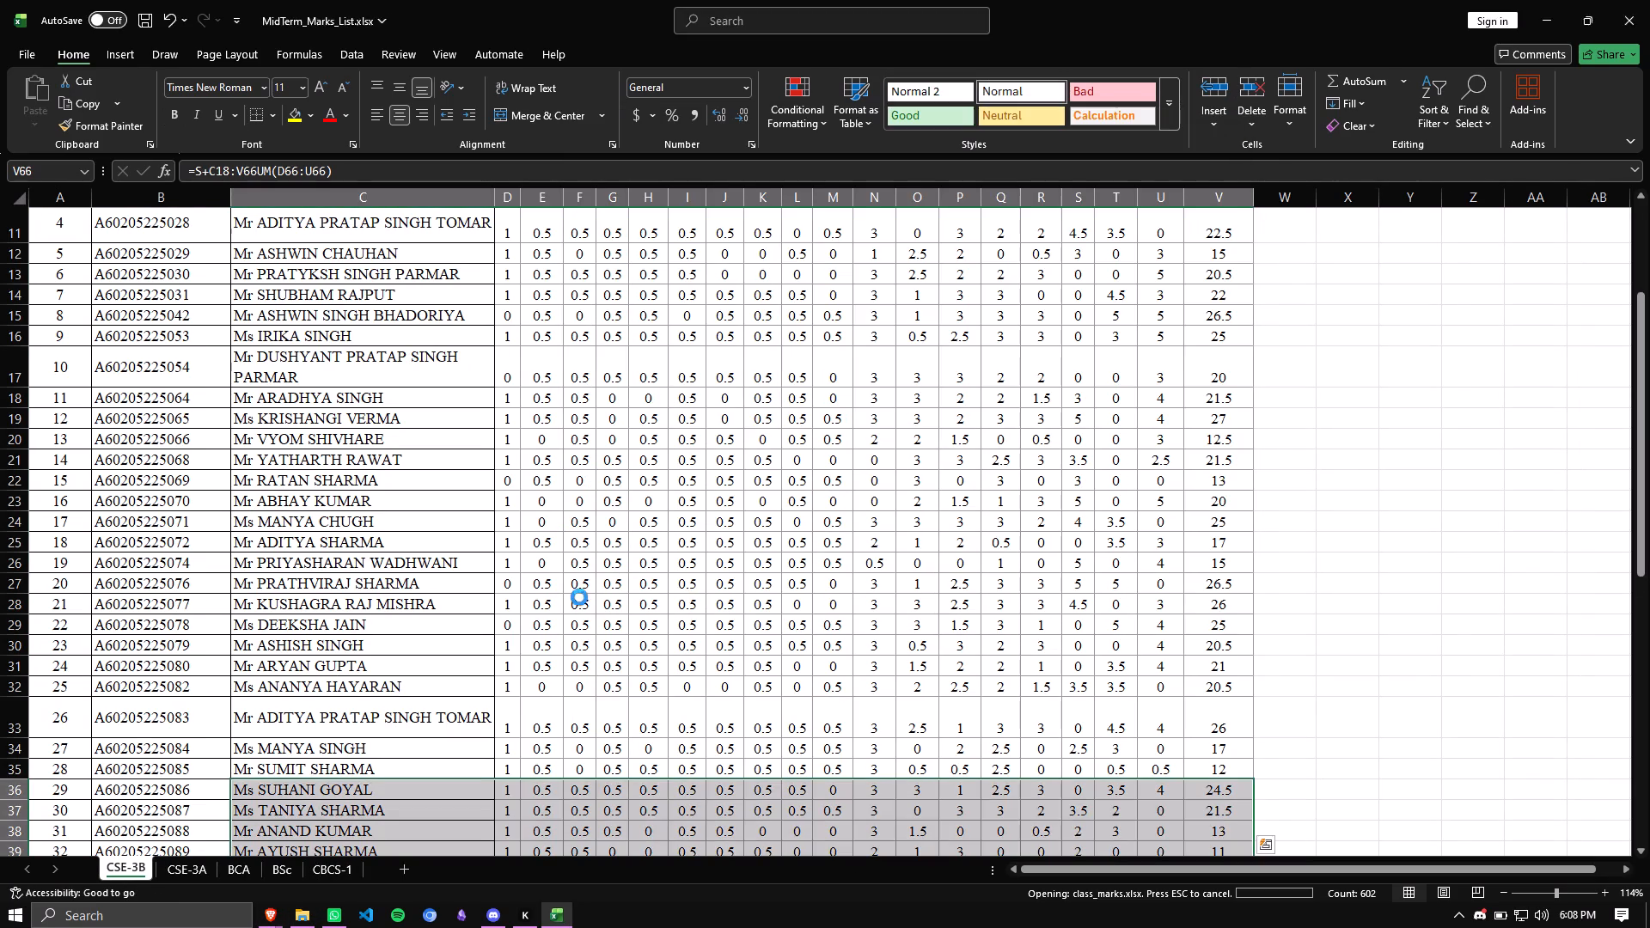
scroll(331, 714, "down", 1)
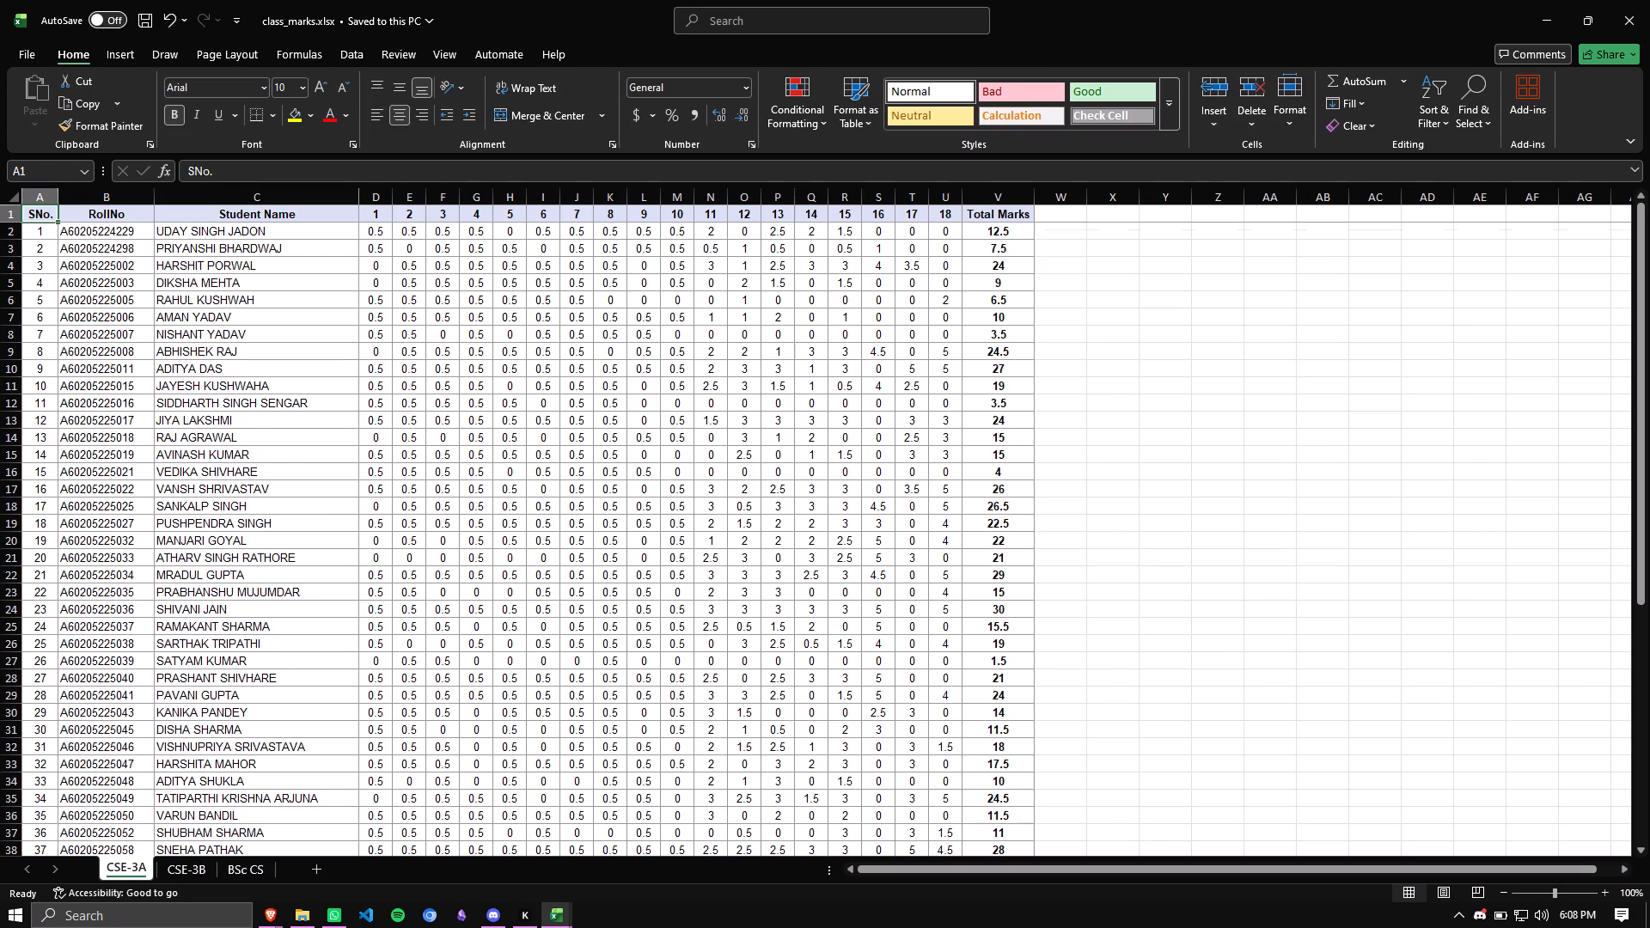
scroll(331, 714, "down", 1)
scroll(331, 714, "right", 1)
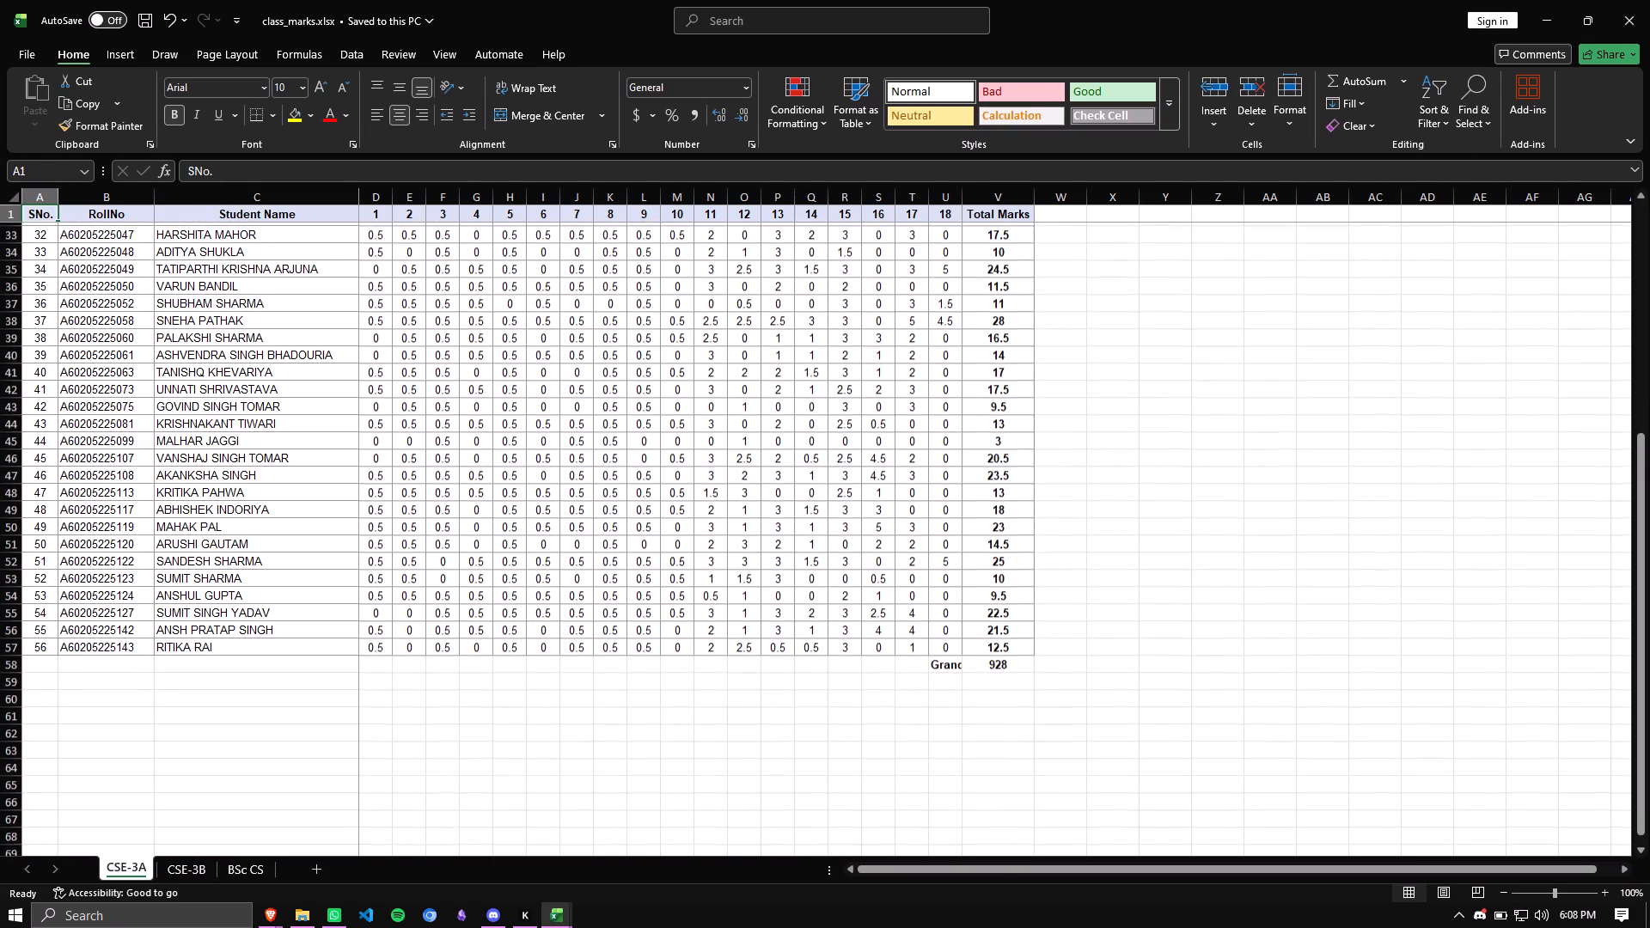
scroll(331, 714, "right", 2)
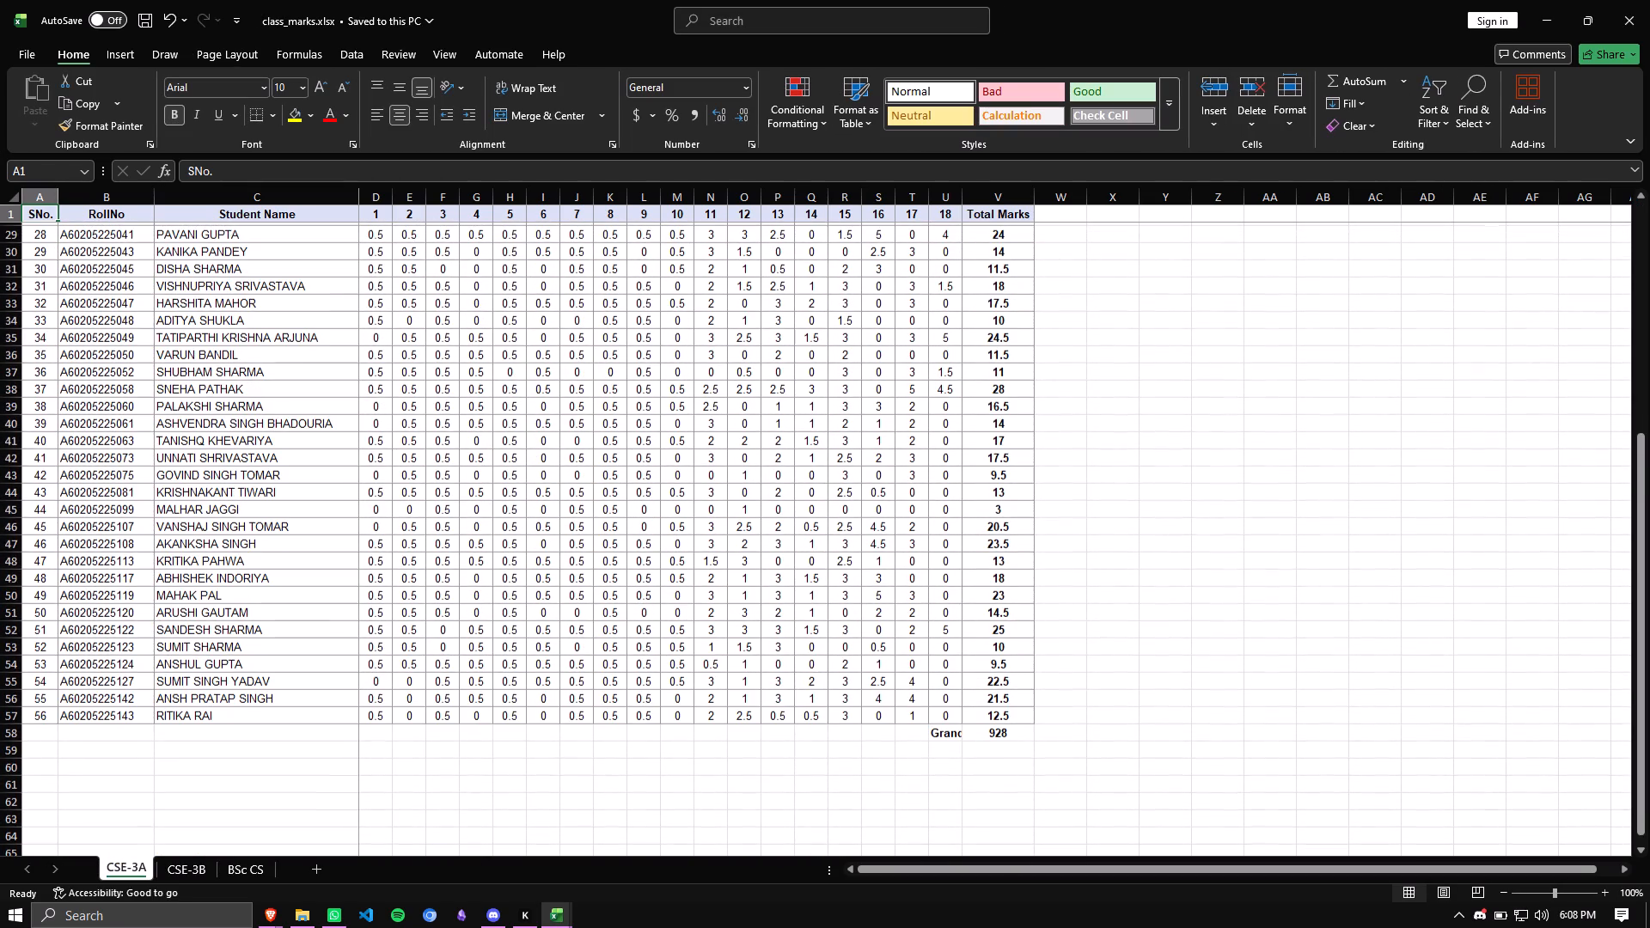
Switch back to MidTerm_Marks_List.xlsx and examine the CSE-3B marks and totals from the first student to the last.
key("alt+Tab")
scroll(1008, 687, "down", 1)
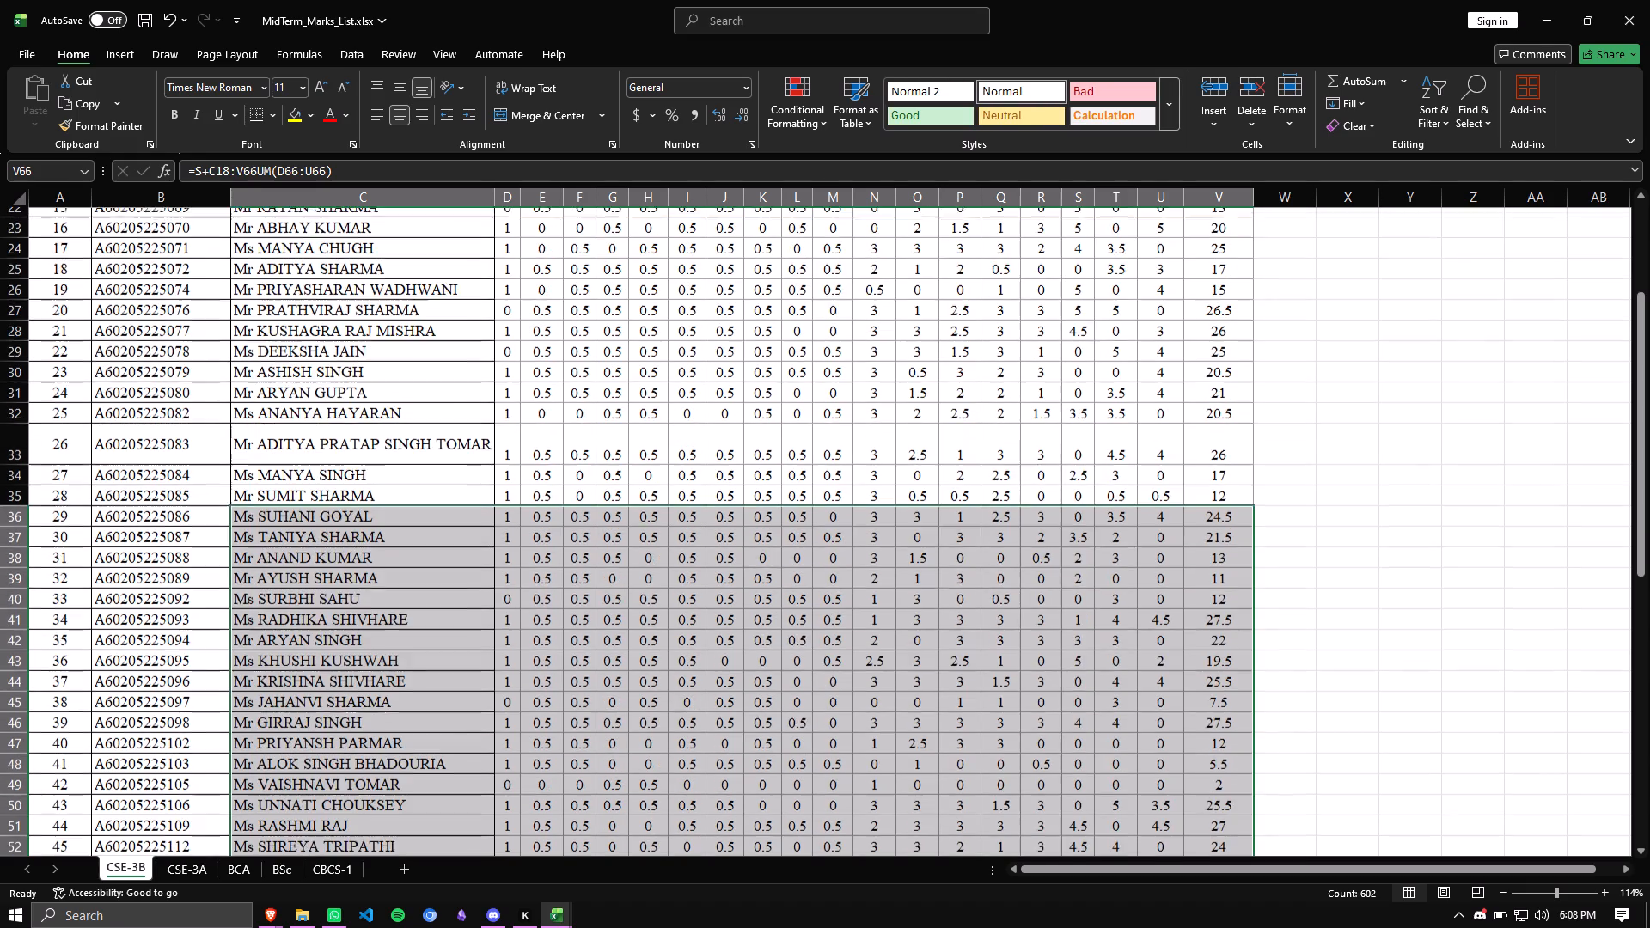
scroll(1008, 687, "down", 1)
scroll(1008, 687, "up", 6)
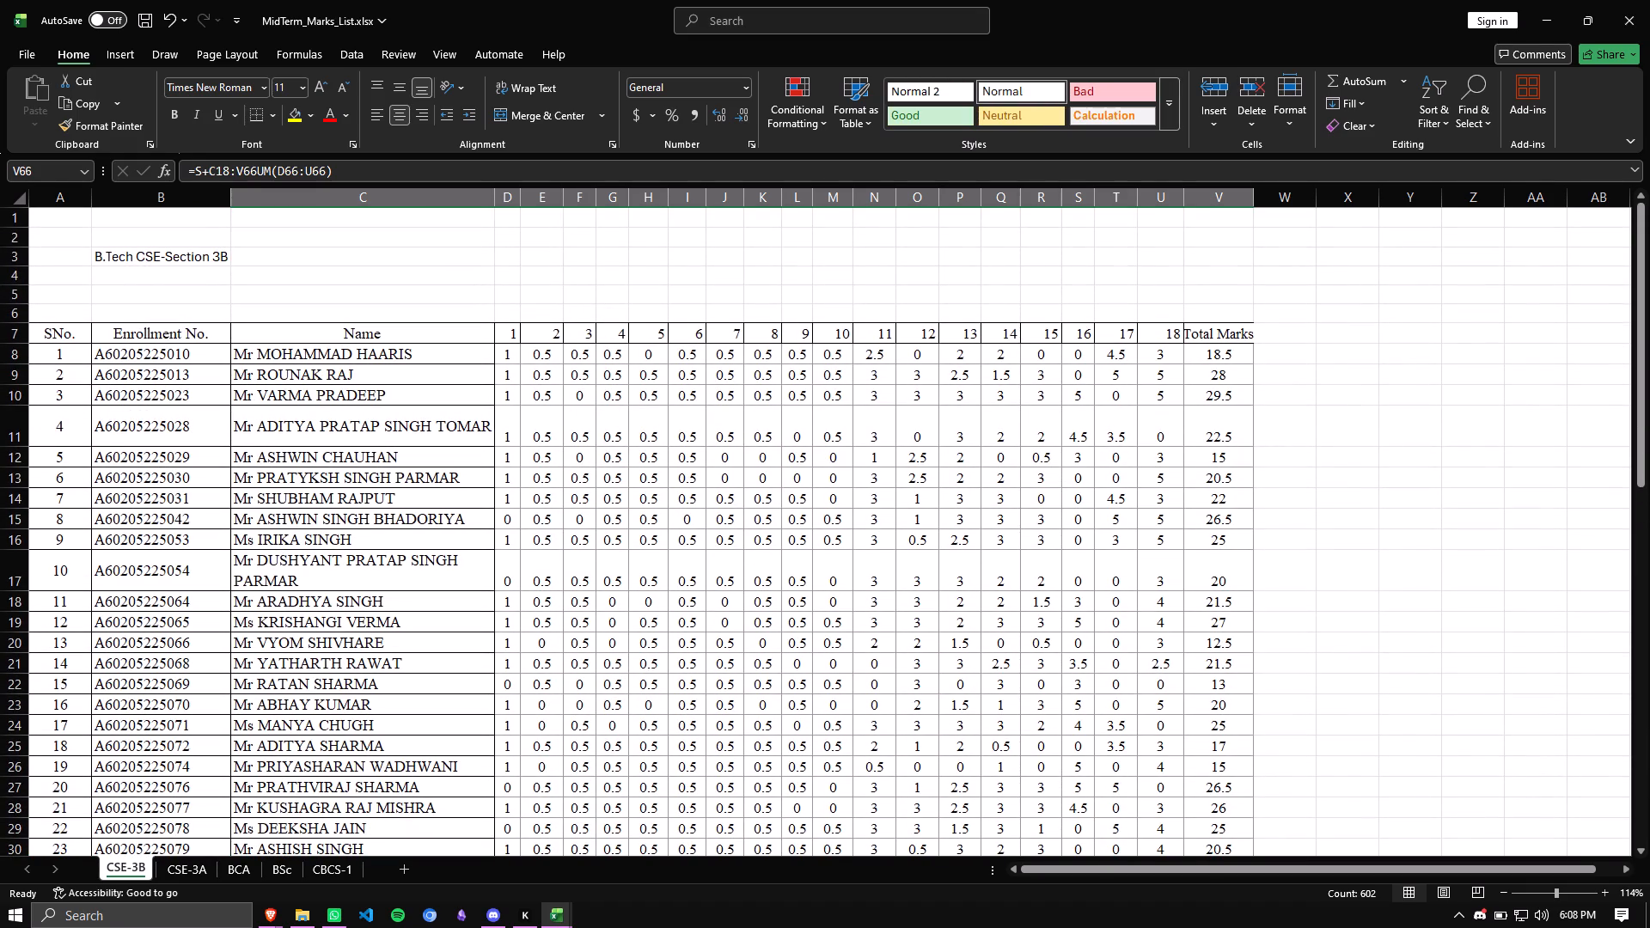
scroll(541, 485, "down", 2)
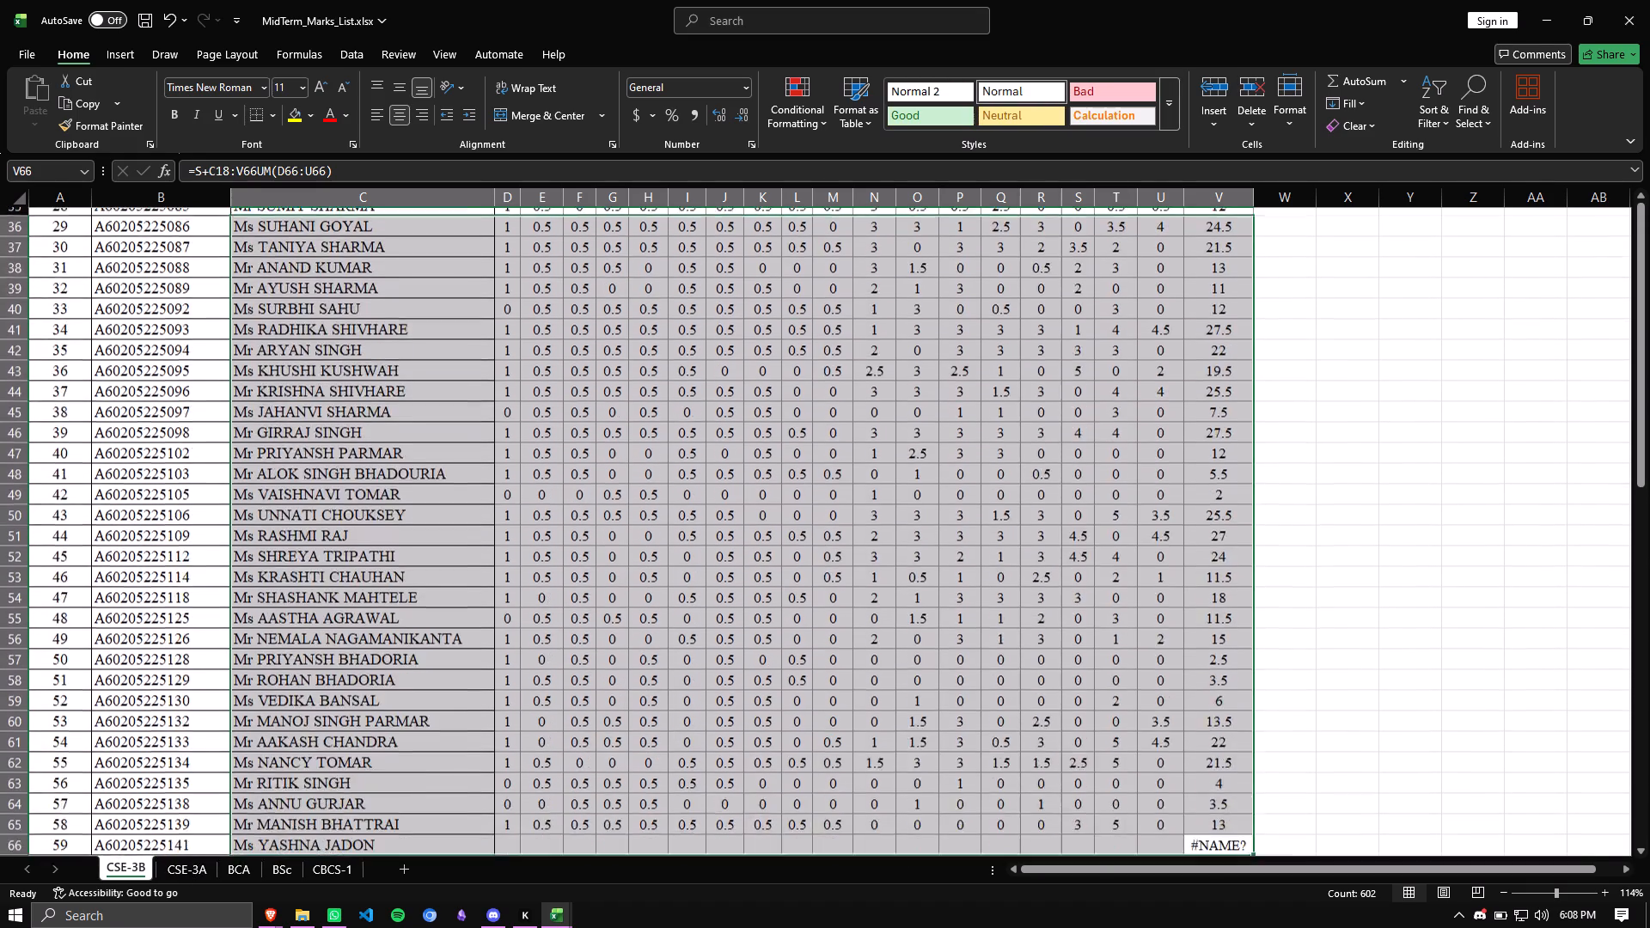
scroll(541, 485, "down", 5)
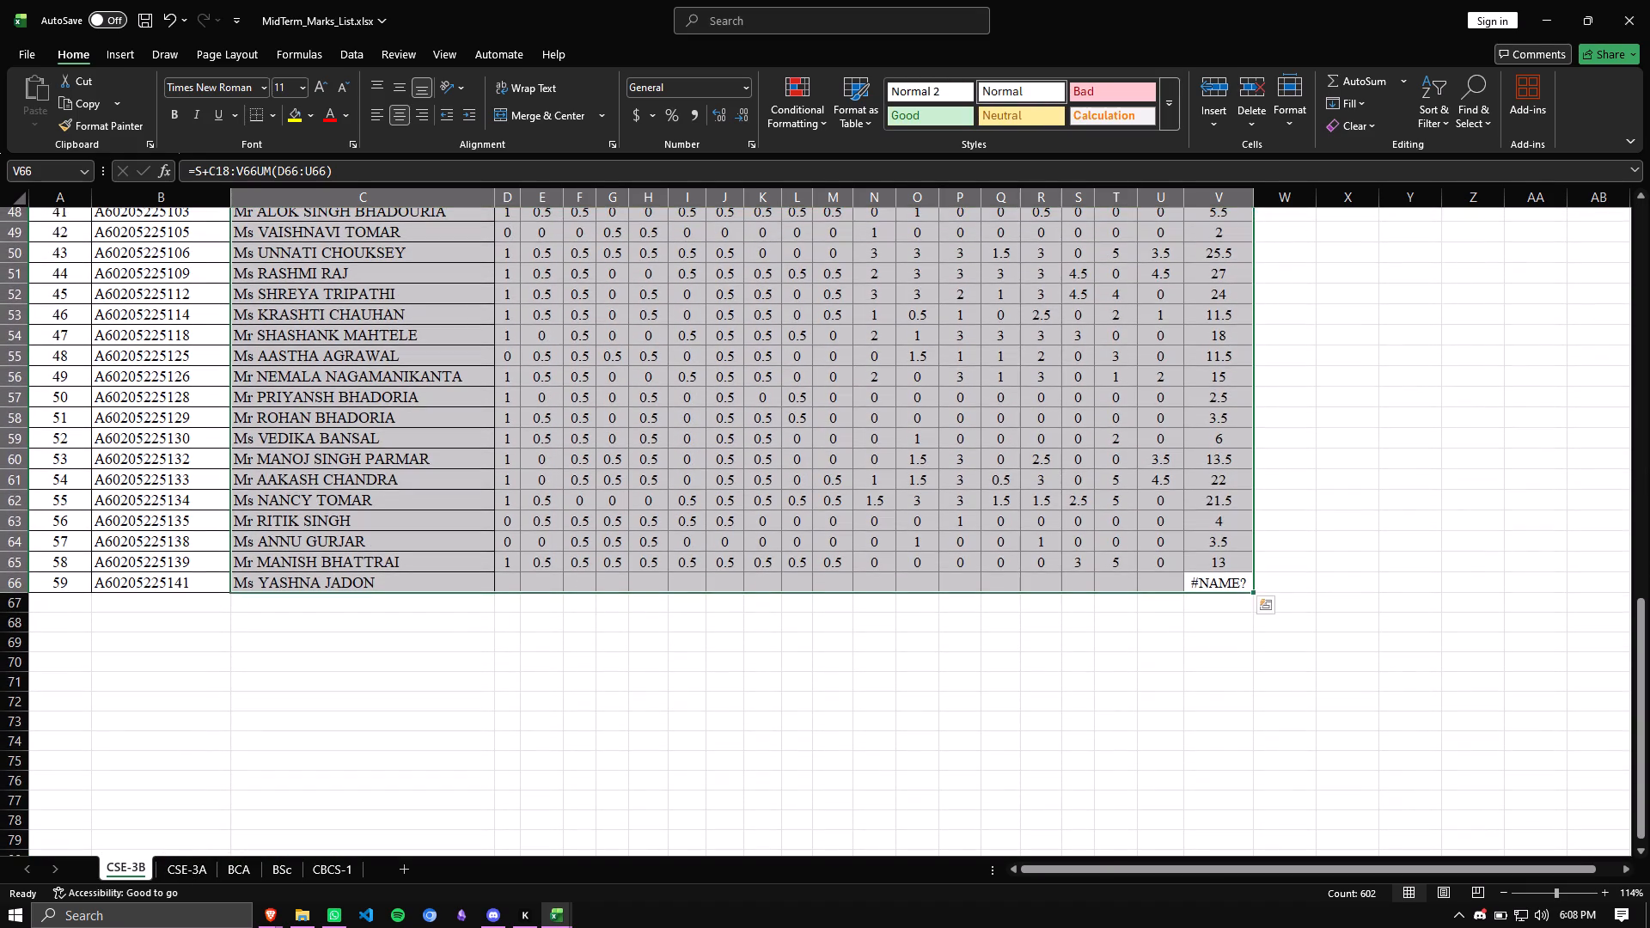
left_click(1138, 586)
left_click(1223, 629)
scroll(1225, 588, "up", 1)
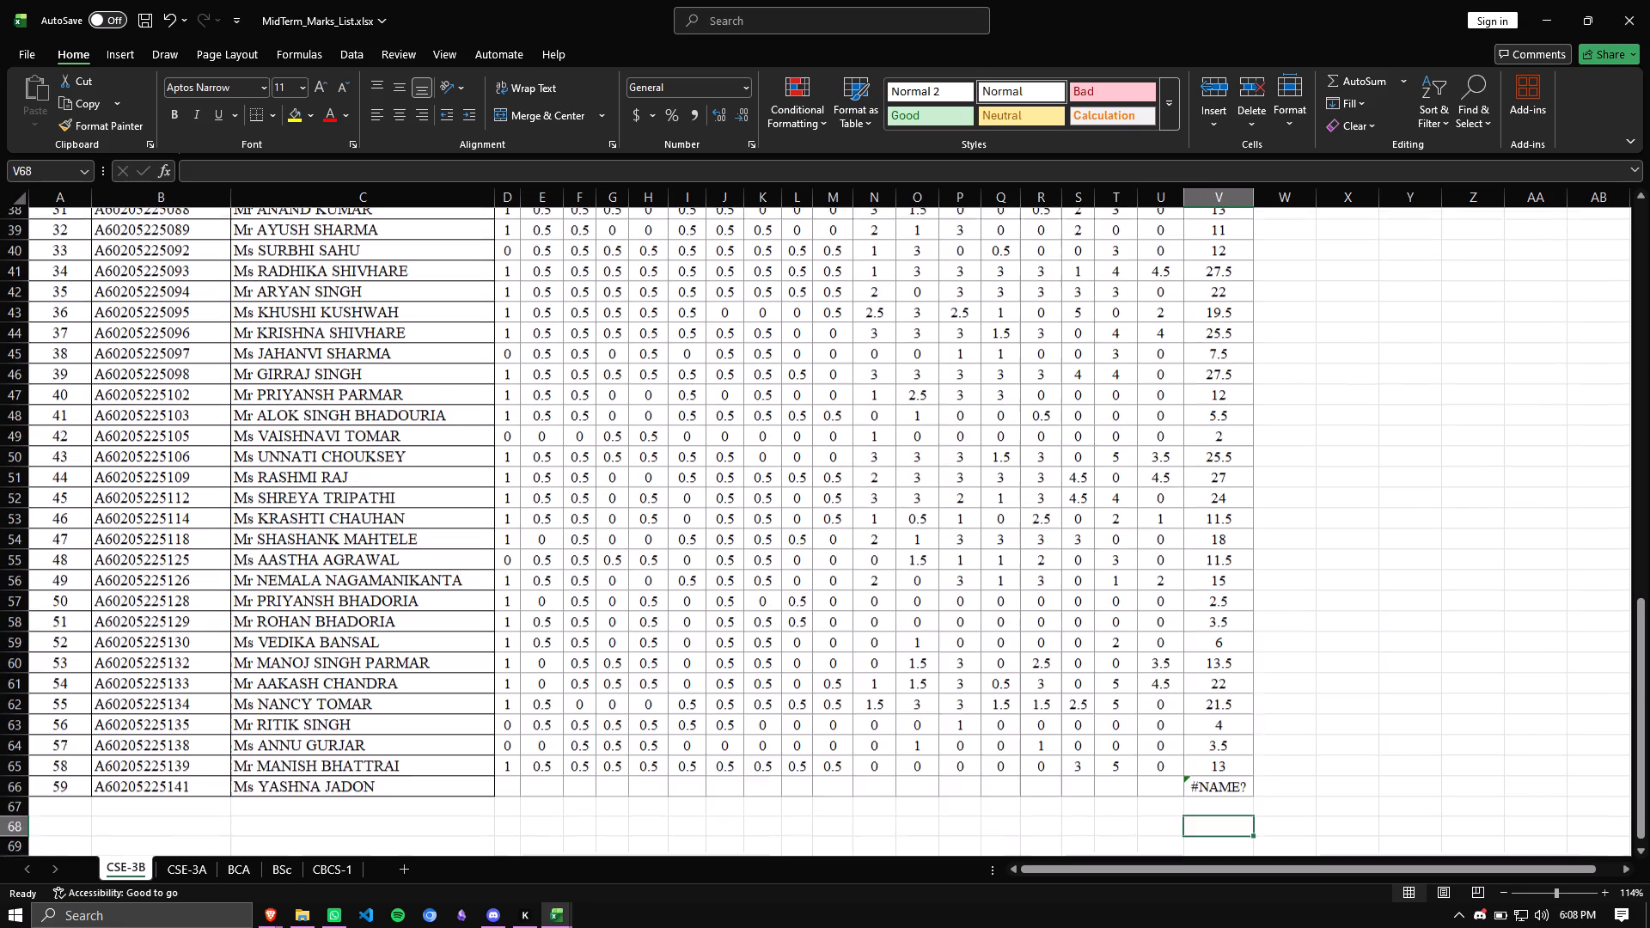
scroll(1225, 588, "up", 1)
scroll(1137, 463, "up", 5)
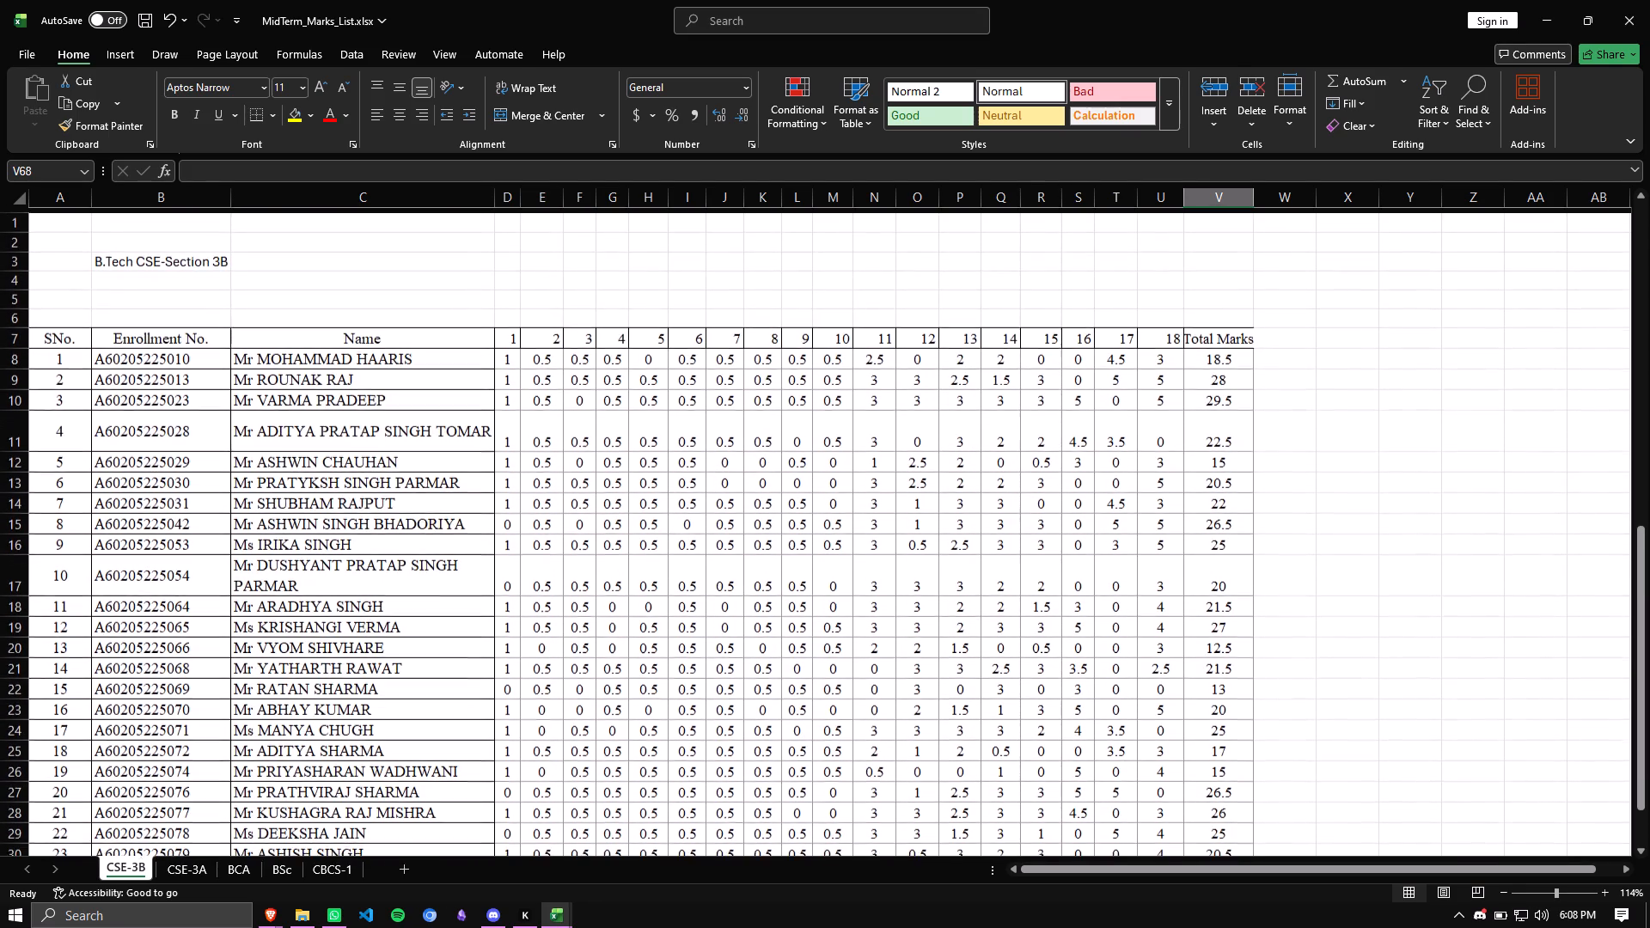
scroll(755, 519, "up", 1)
scroll(808, 528, "down", 1)
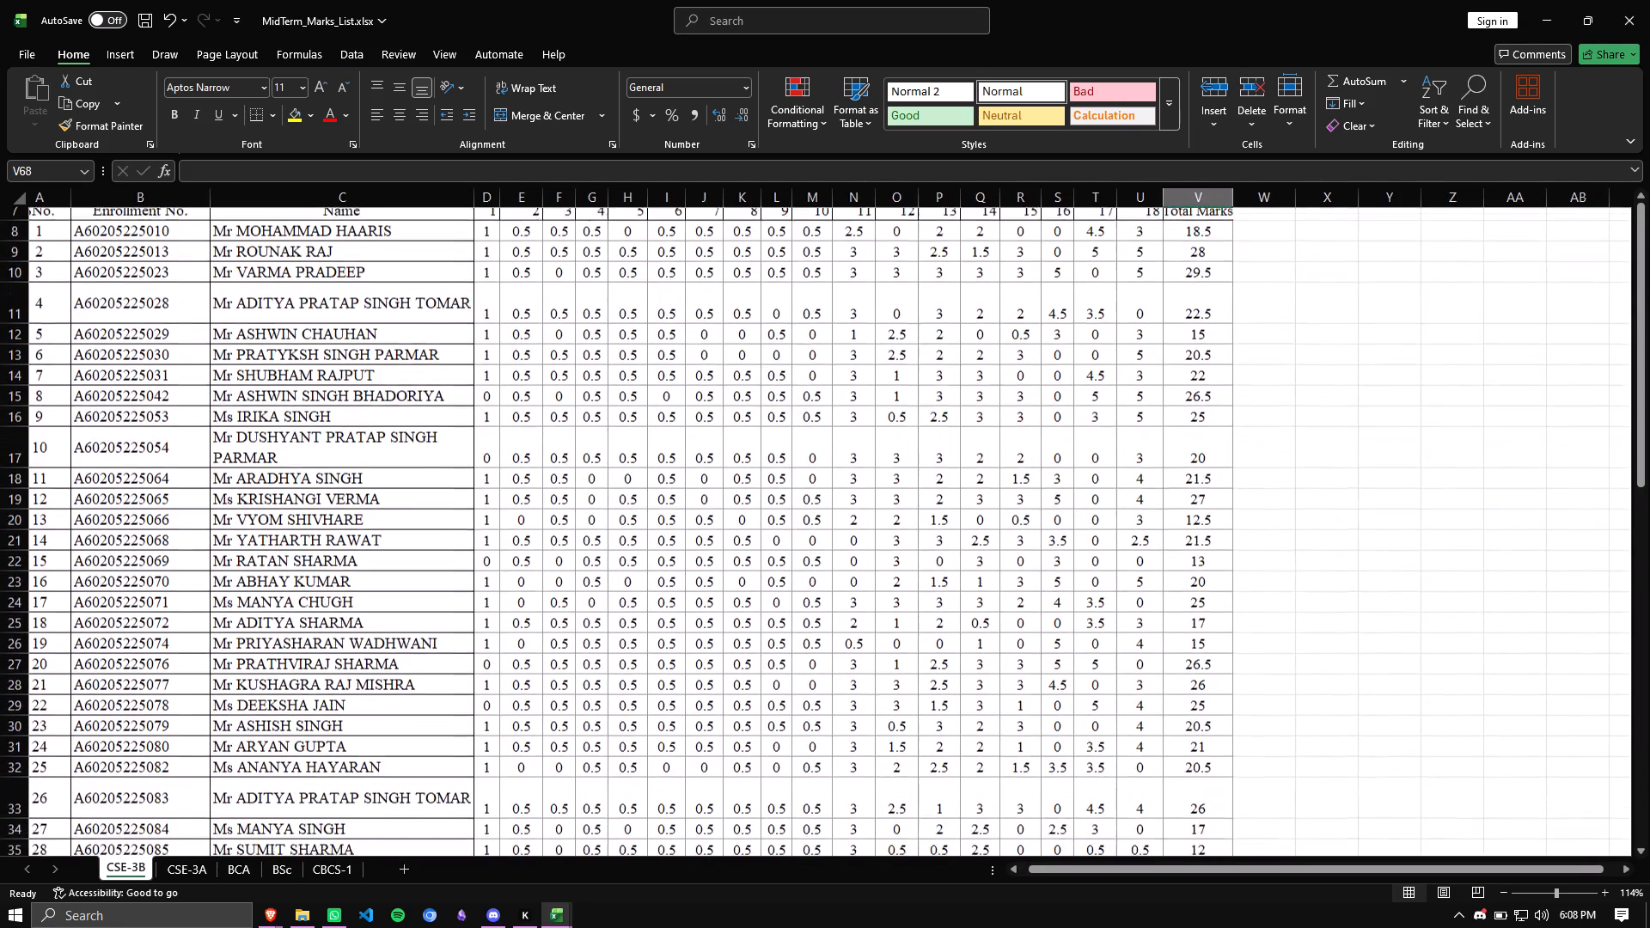
scroll(808, 528, "down", 3)
scroll(1134, 727, "down", 1)
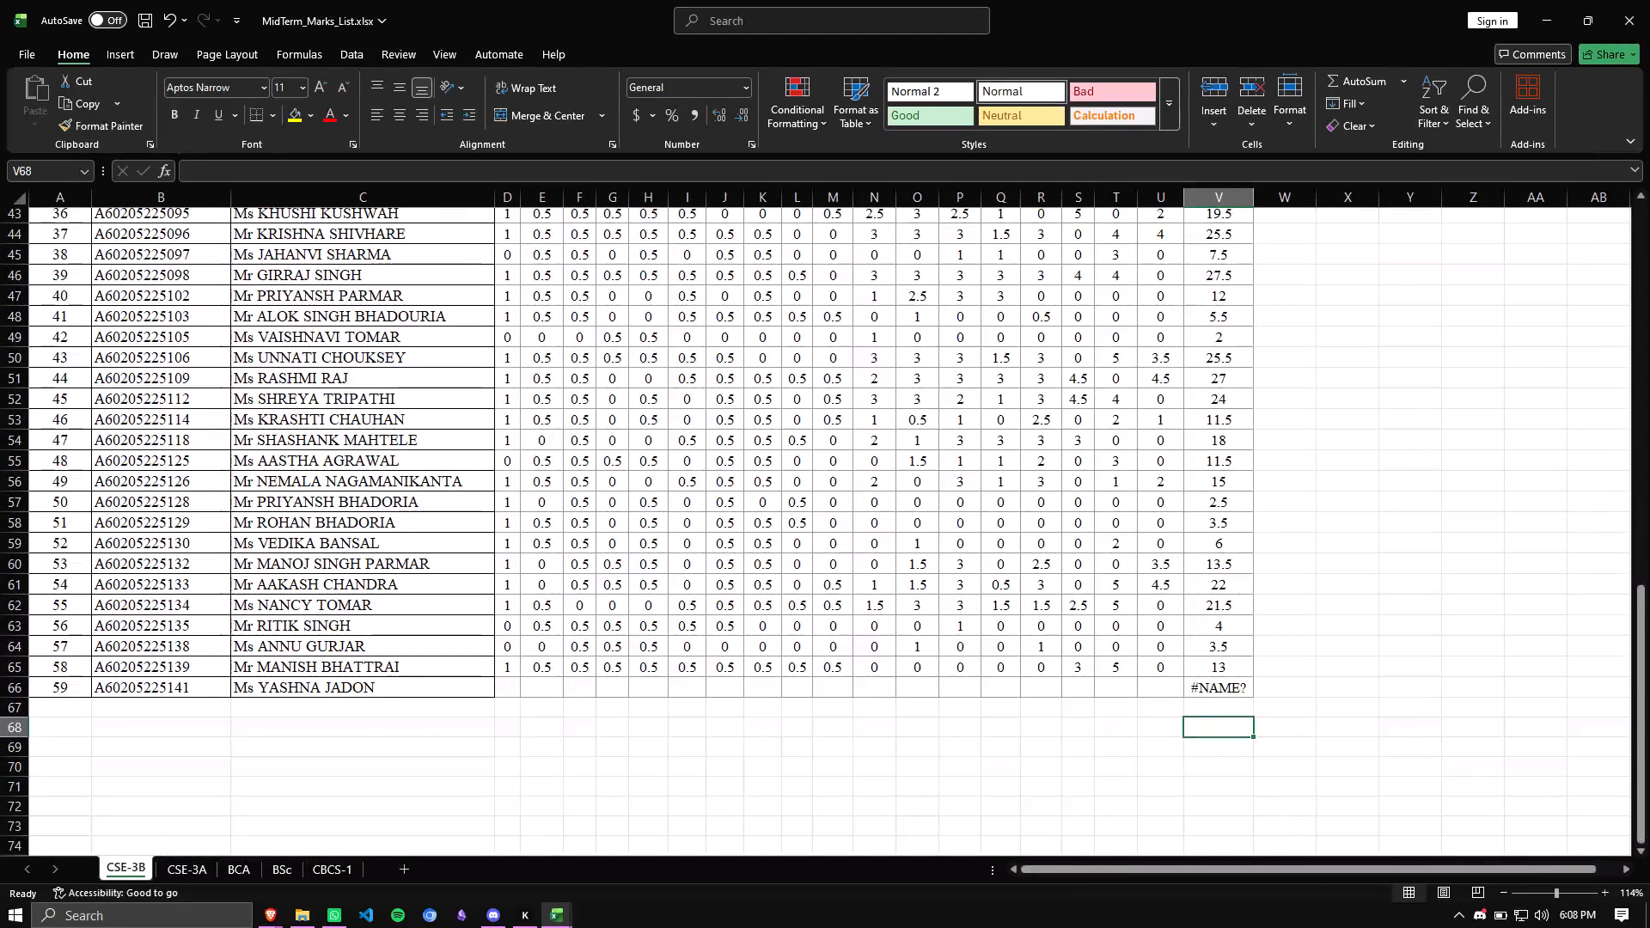
Inspect the SUM formula behind the CSE-3B total of student number 58 (V65), leaving it as it is.
left_click(1230, 671)
left_click_drag(1230, 671, 1201, 482)
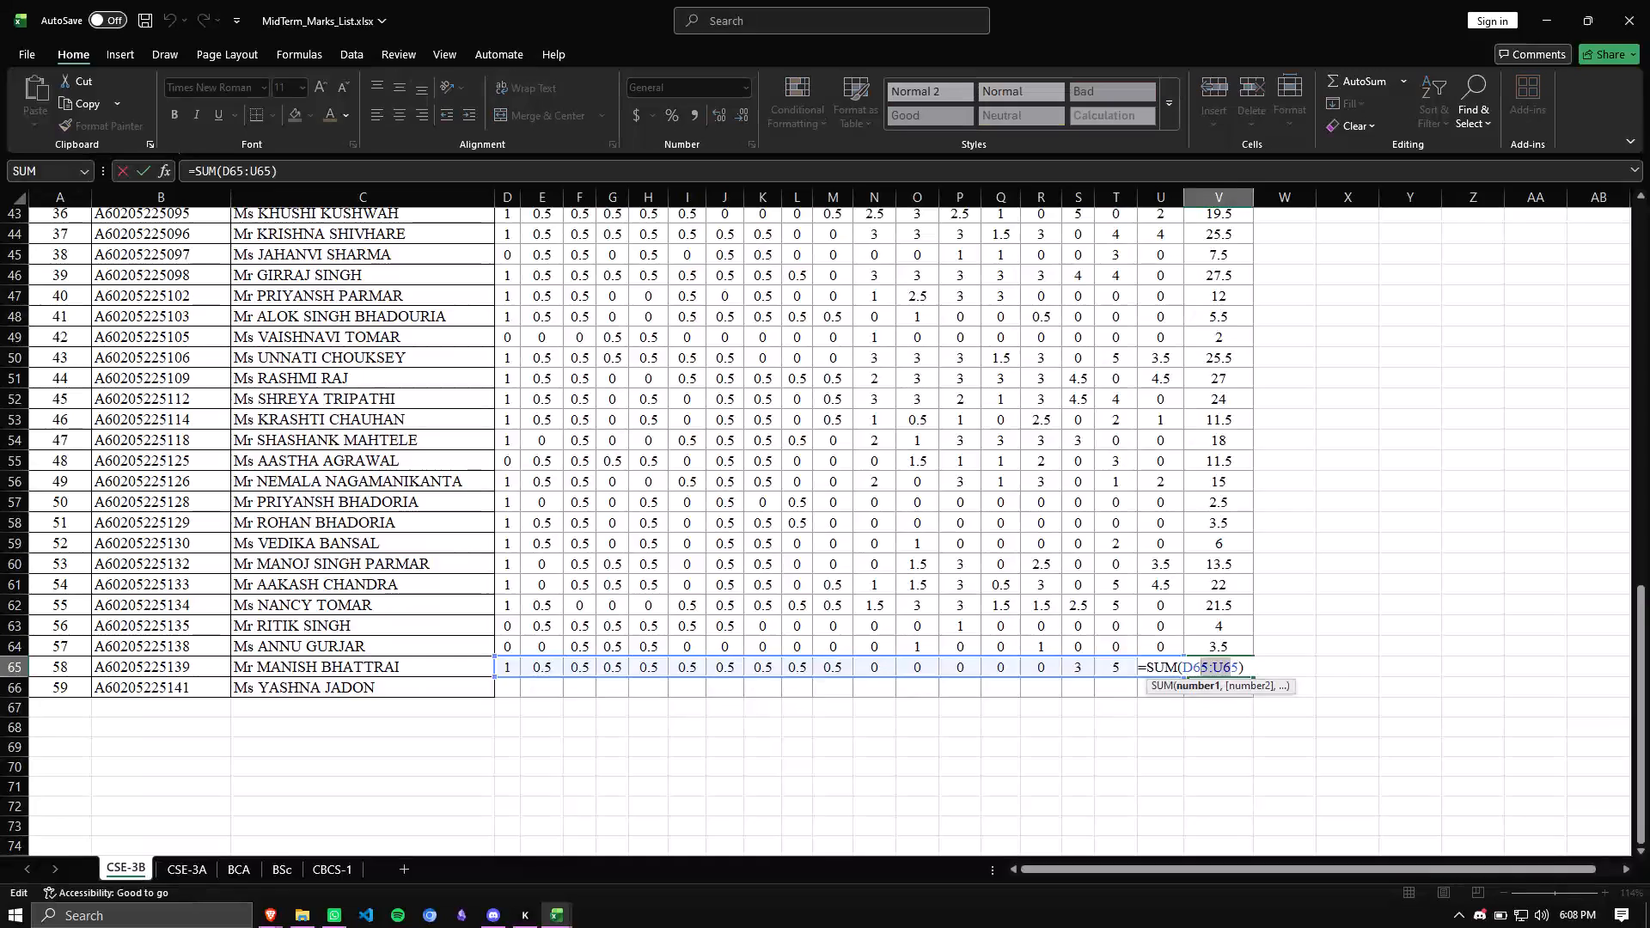
left_click(1315, 703)
Compare the CSE-3B list with the CSE-3B sheet of class_marks.xlsx, and return to CSE-3B in MidTerm_Marks_List.xlsx.
key("alt+Tab")
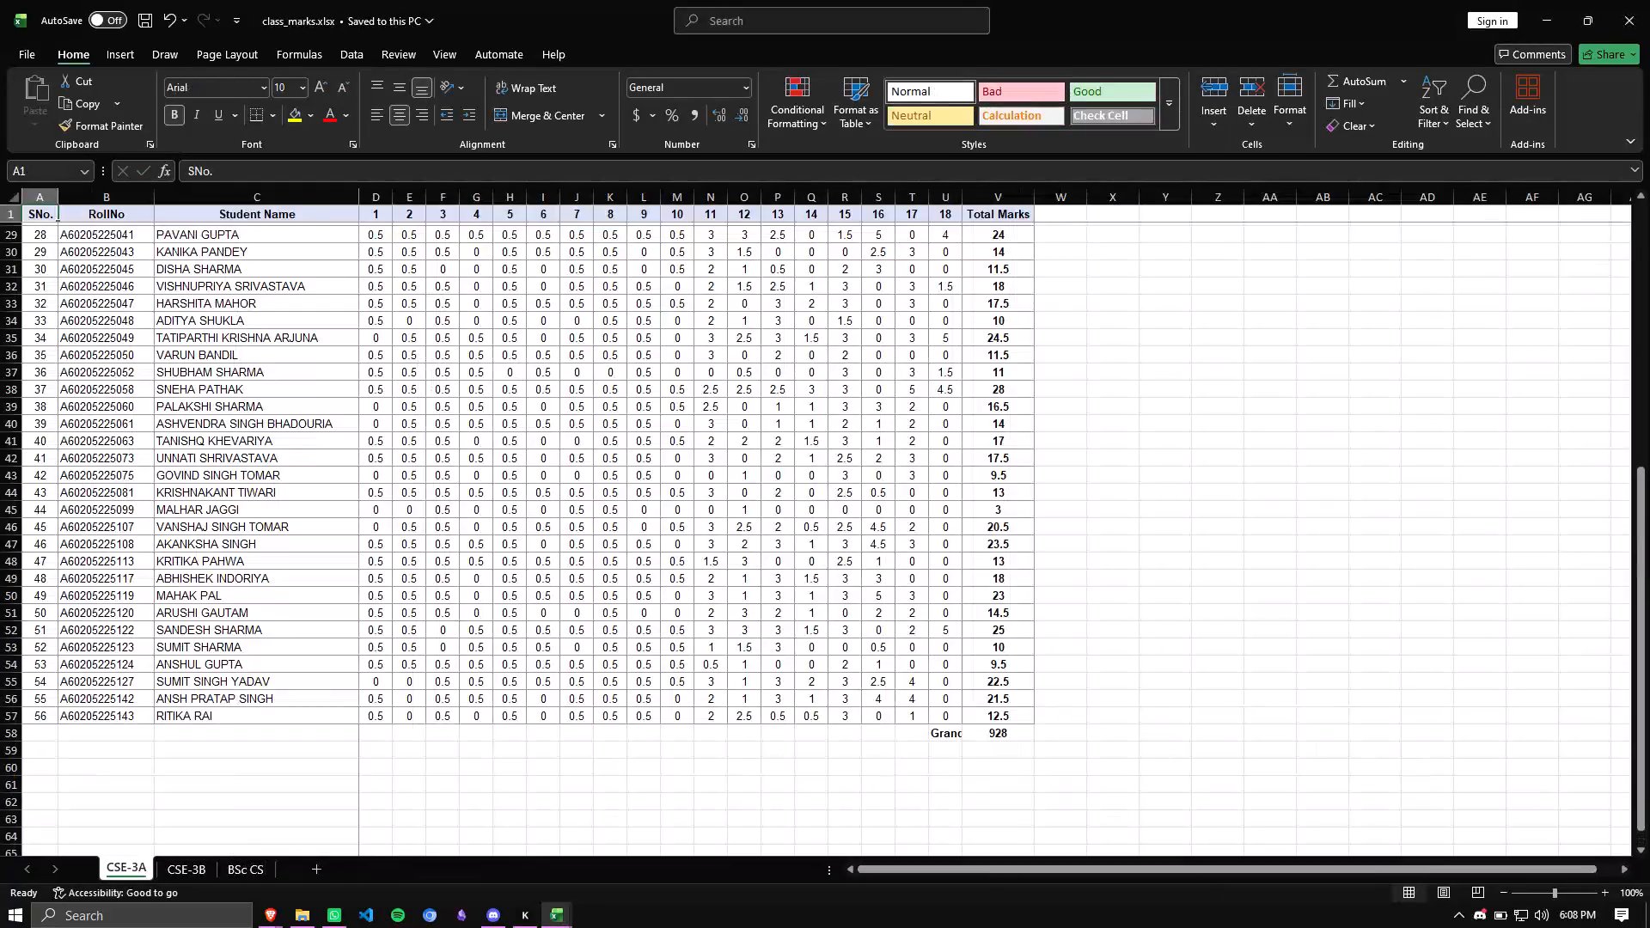
key("alt+Tab")
key("alt+Tab")
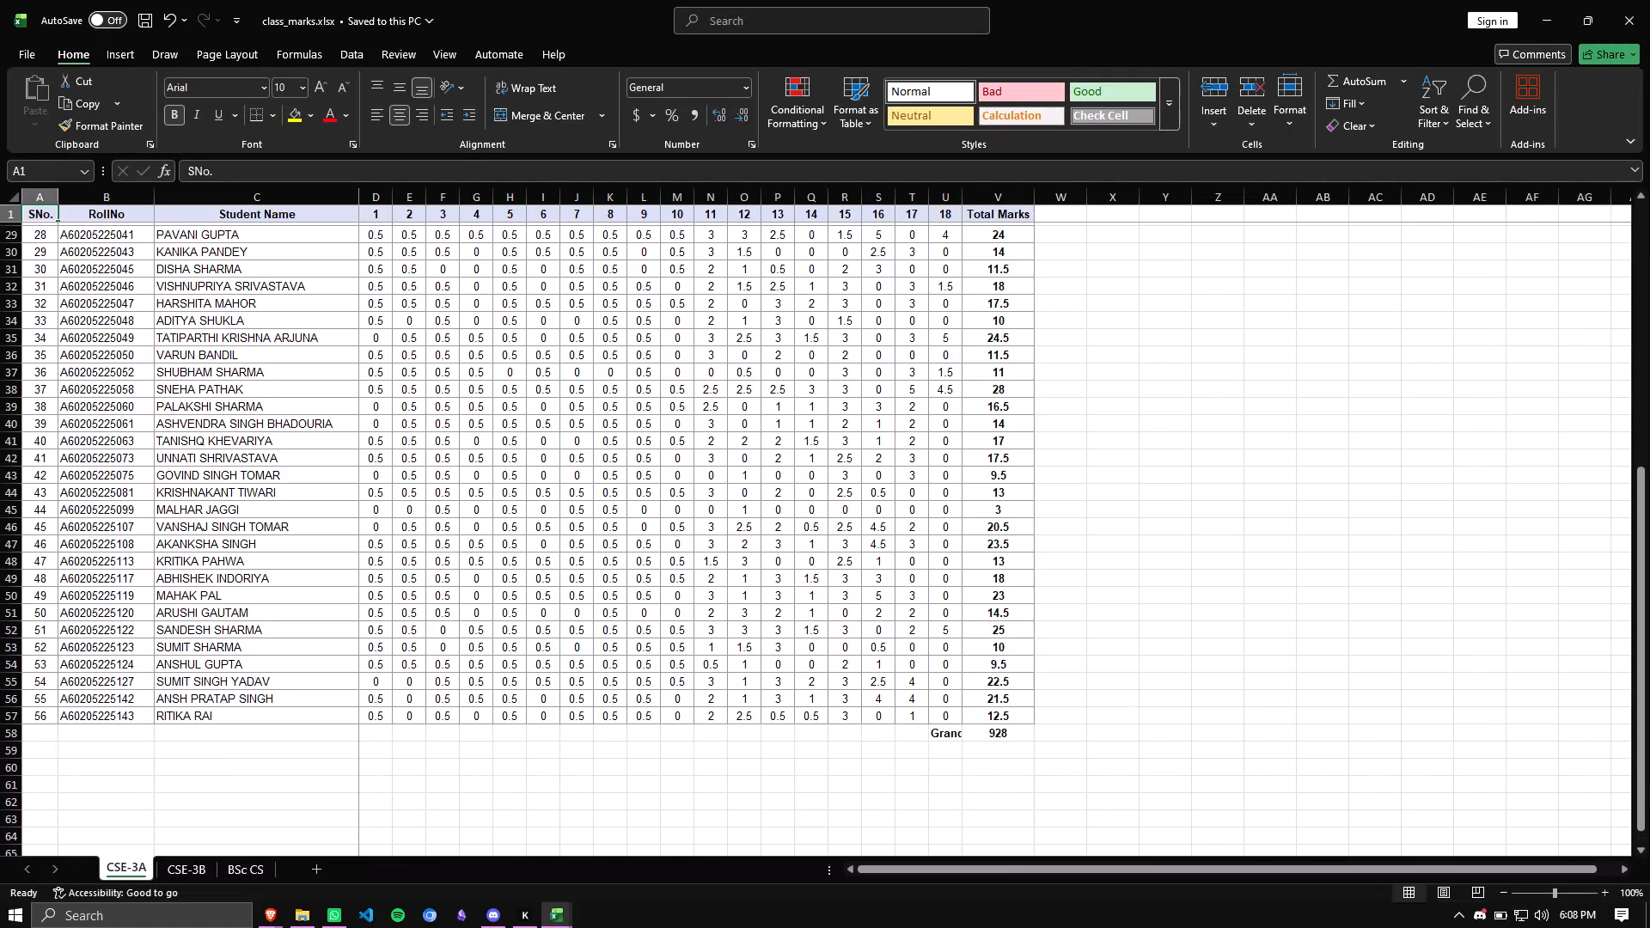
key("alt+Tab")
key("alt+Tab")
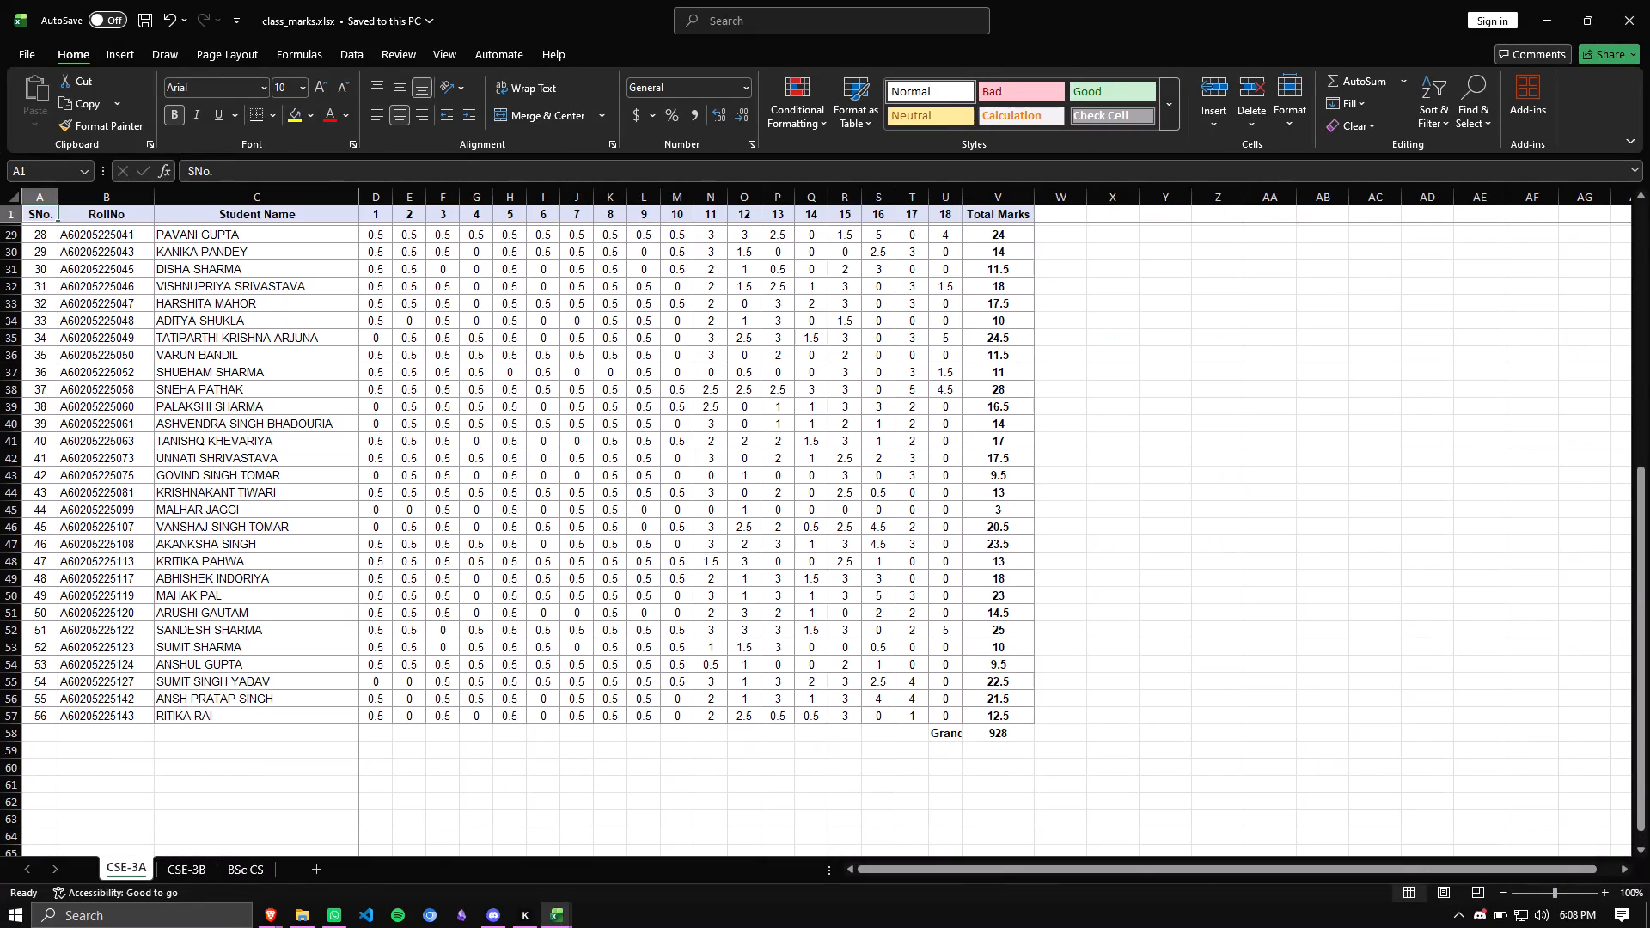
left_click(199, 868)
scroll(491, 748, "down", 3)
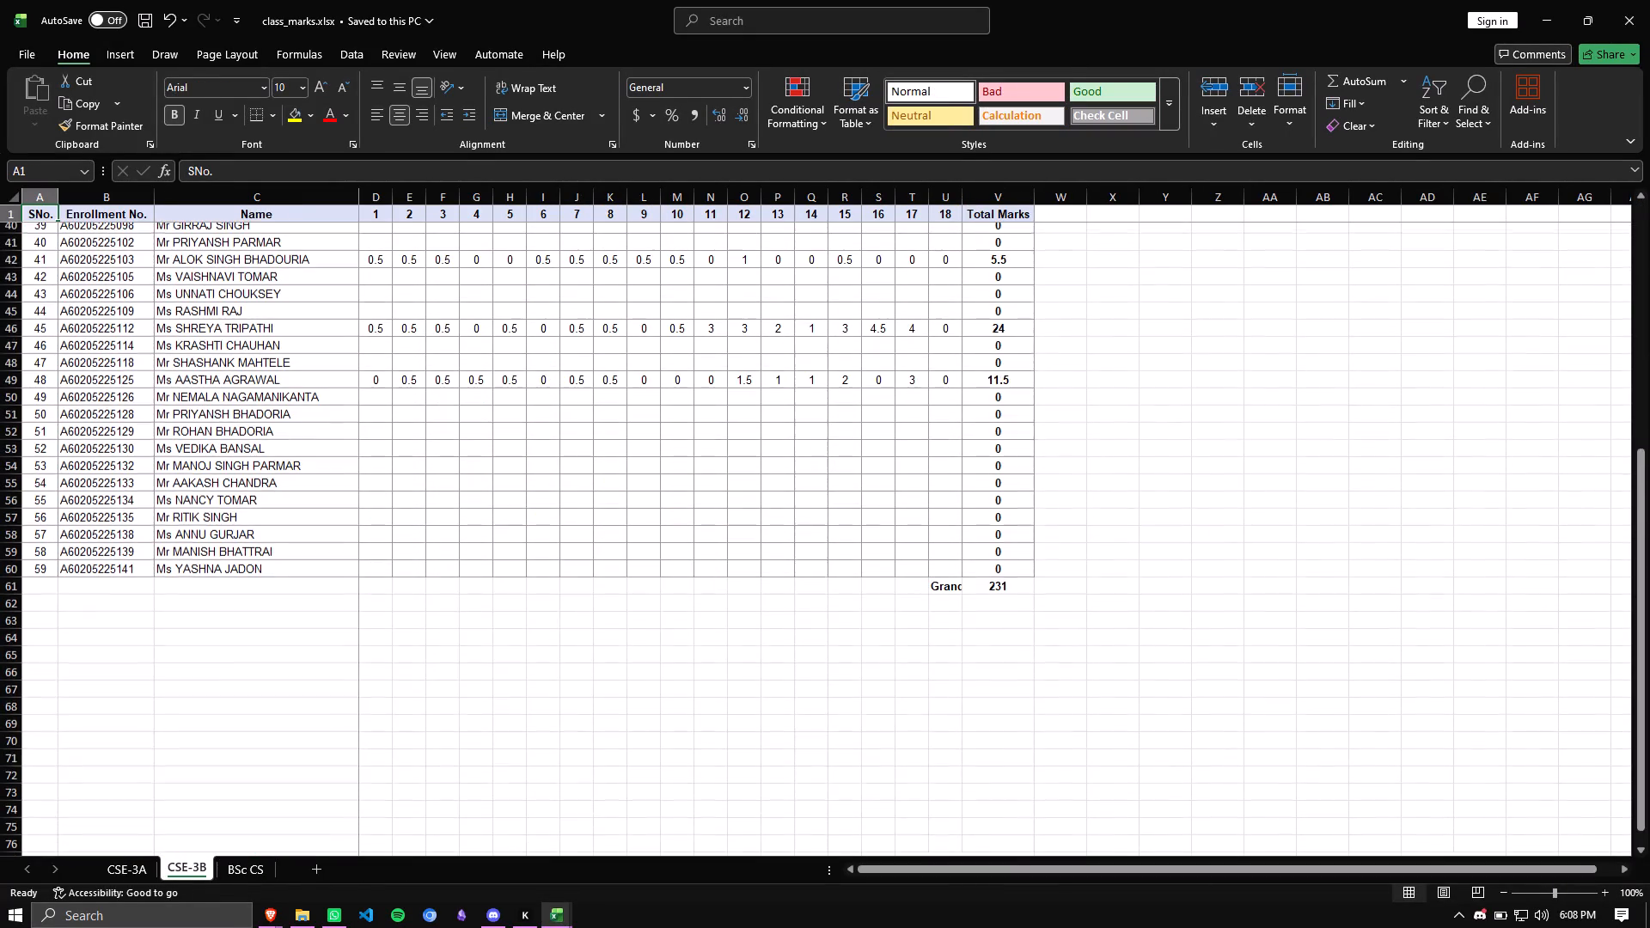
scroll(491, 748, "down", 1)
key("alt+Tab")
scroll(491, 748, "up", 1)
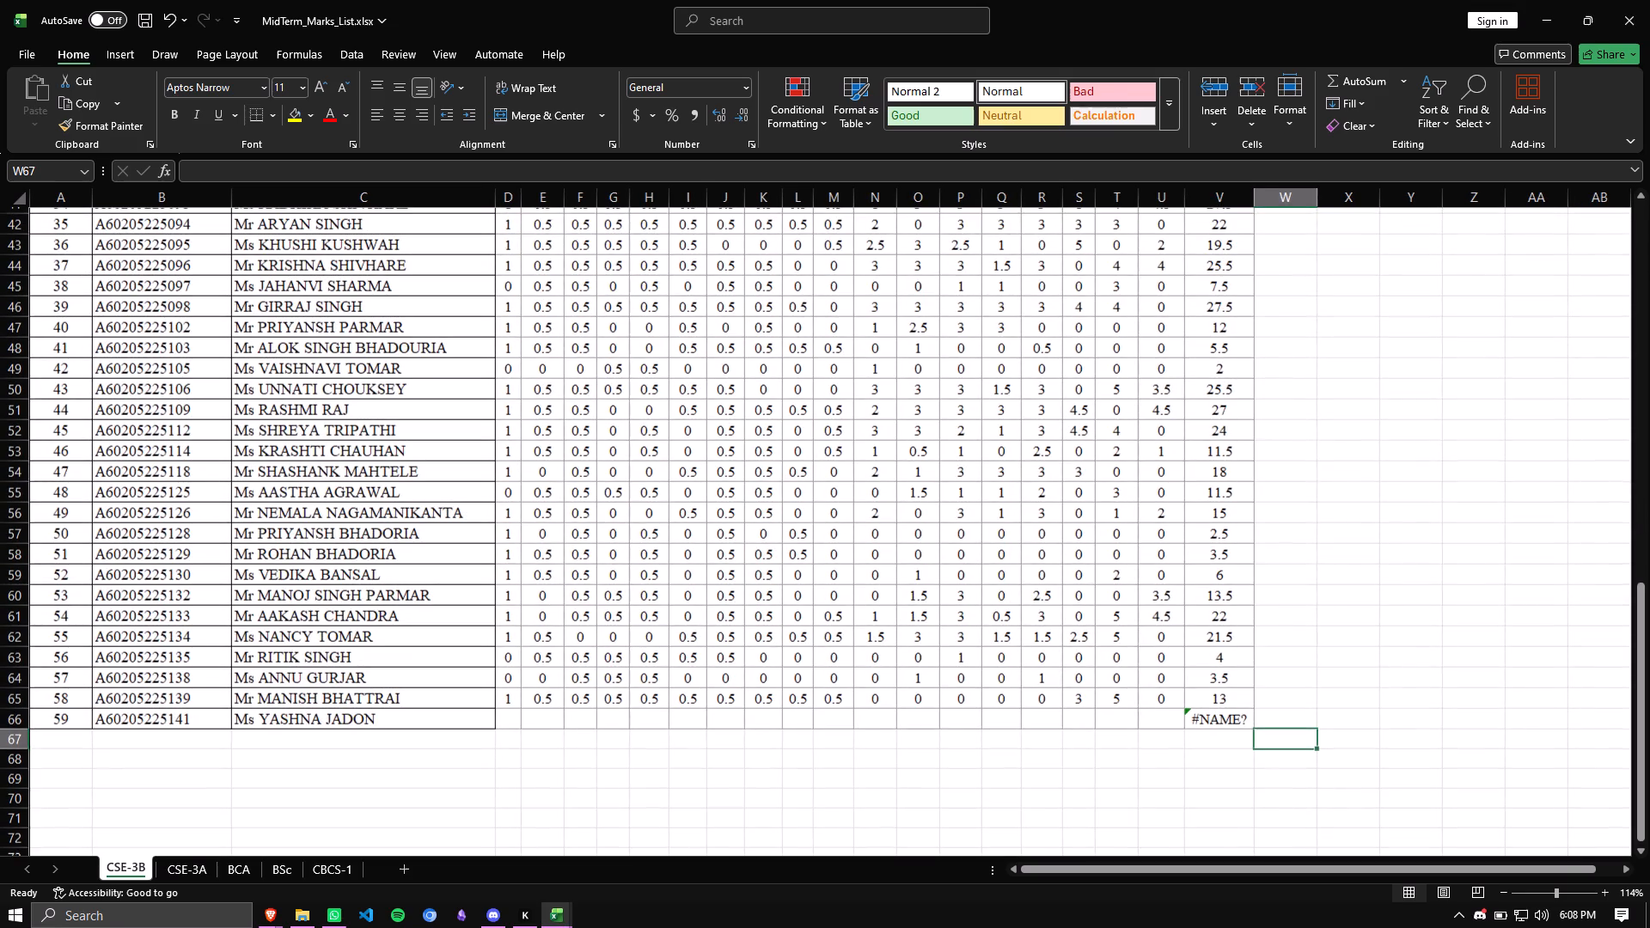
left_click(190, 866)
left_click(132, 874)
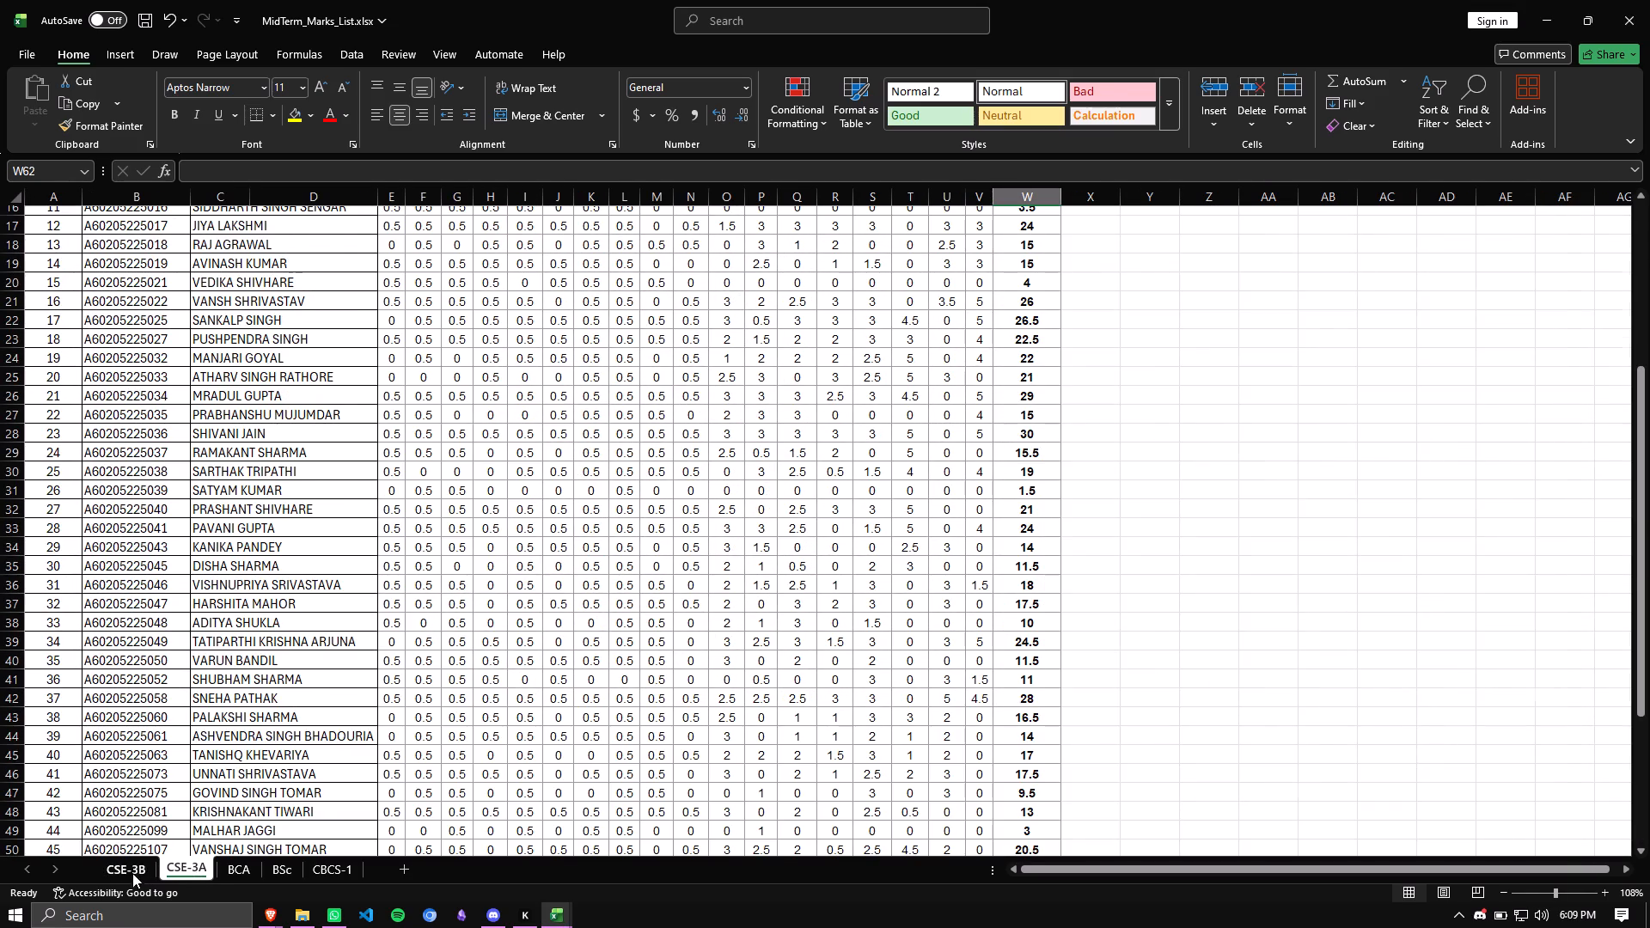
Replace the broken formula in the CSE-3B total of student number 59 (V66) with =W69.
left_click(1227, 723)
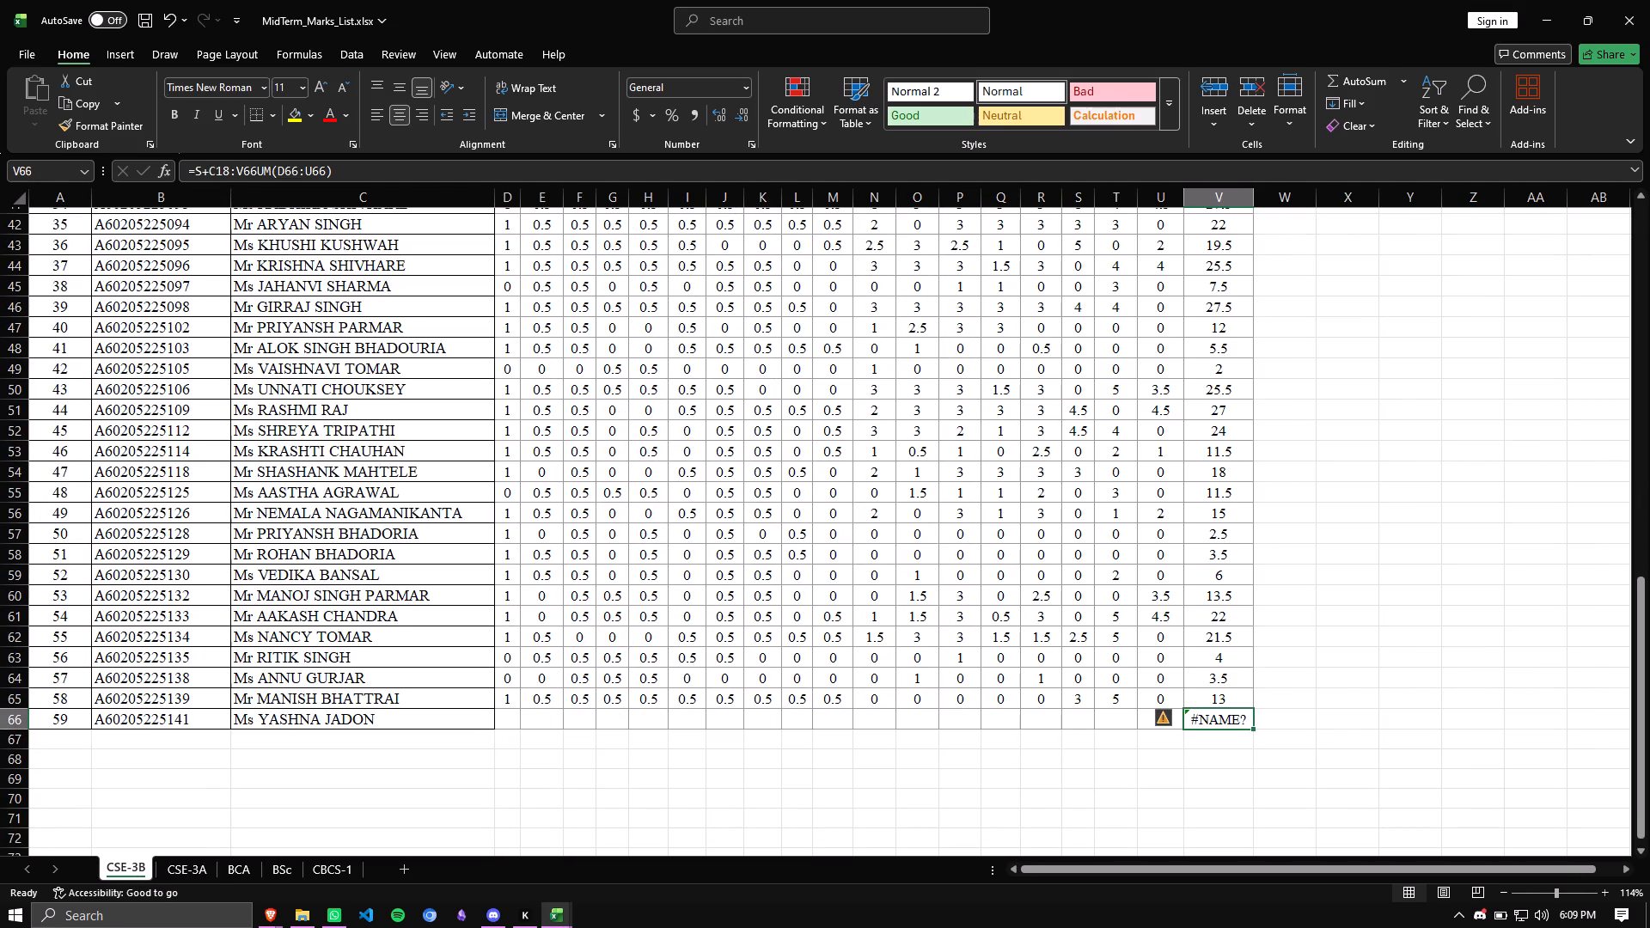
key("BackSpace")
key("ctrl+z")
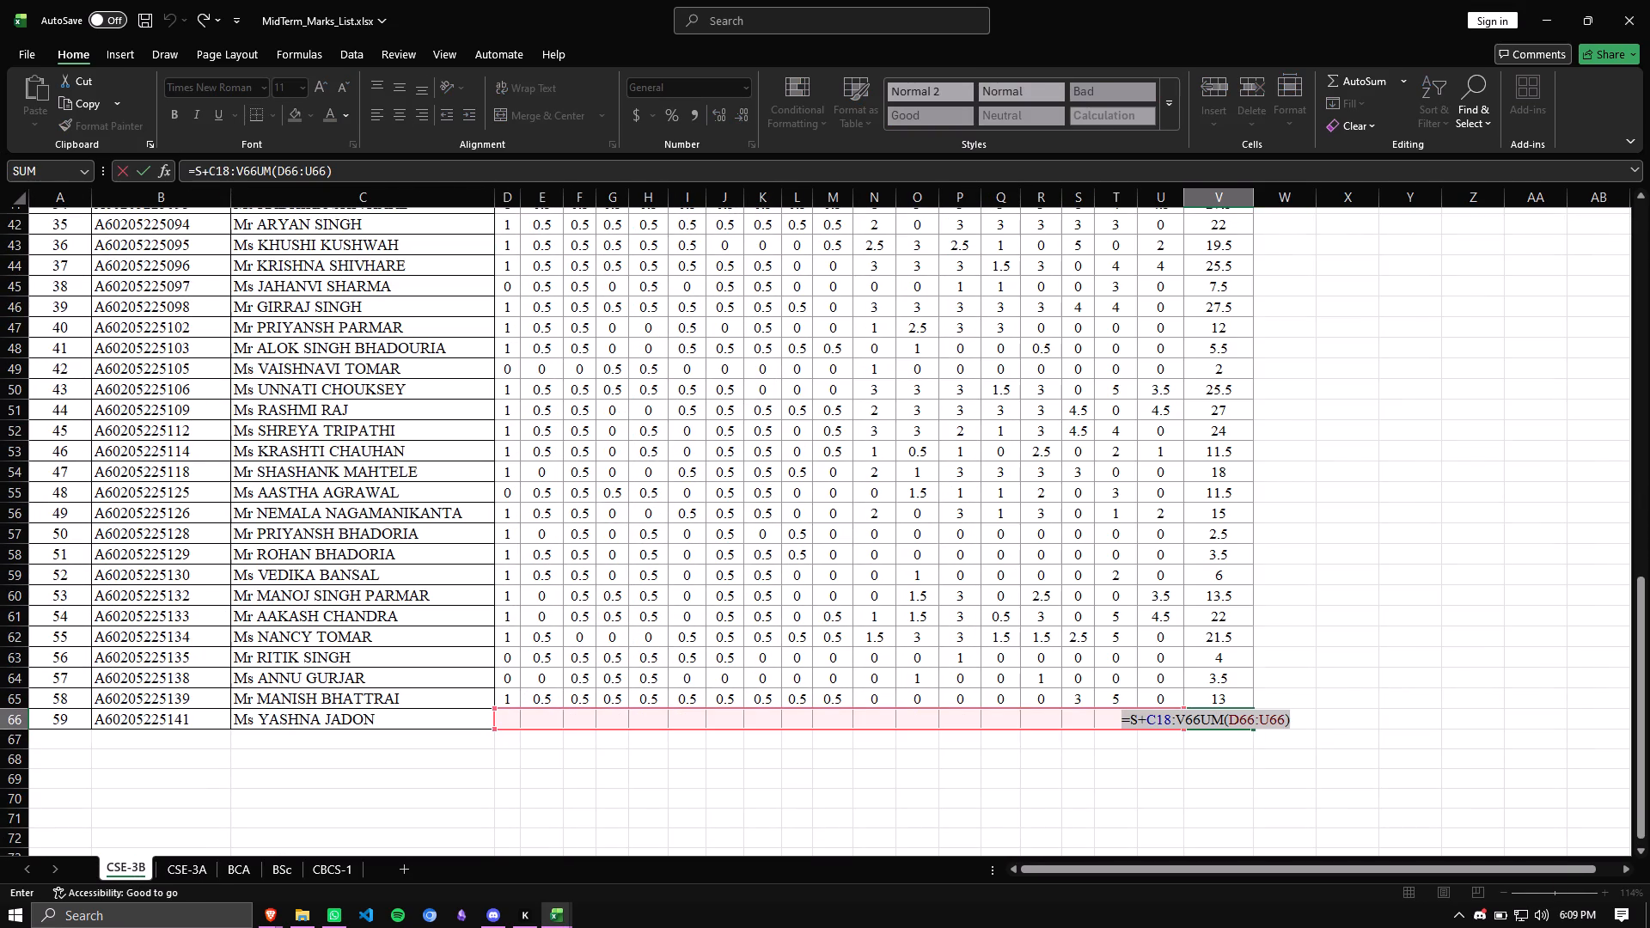
left_click(1293, 770)
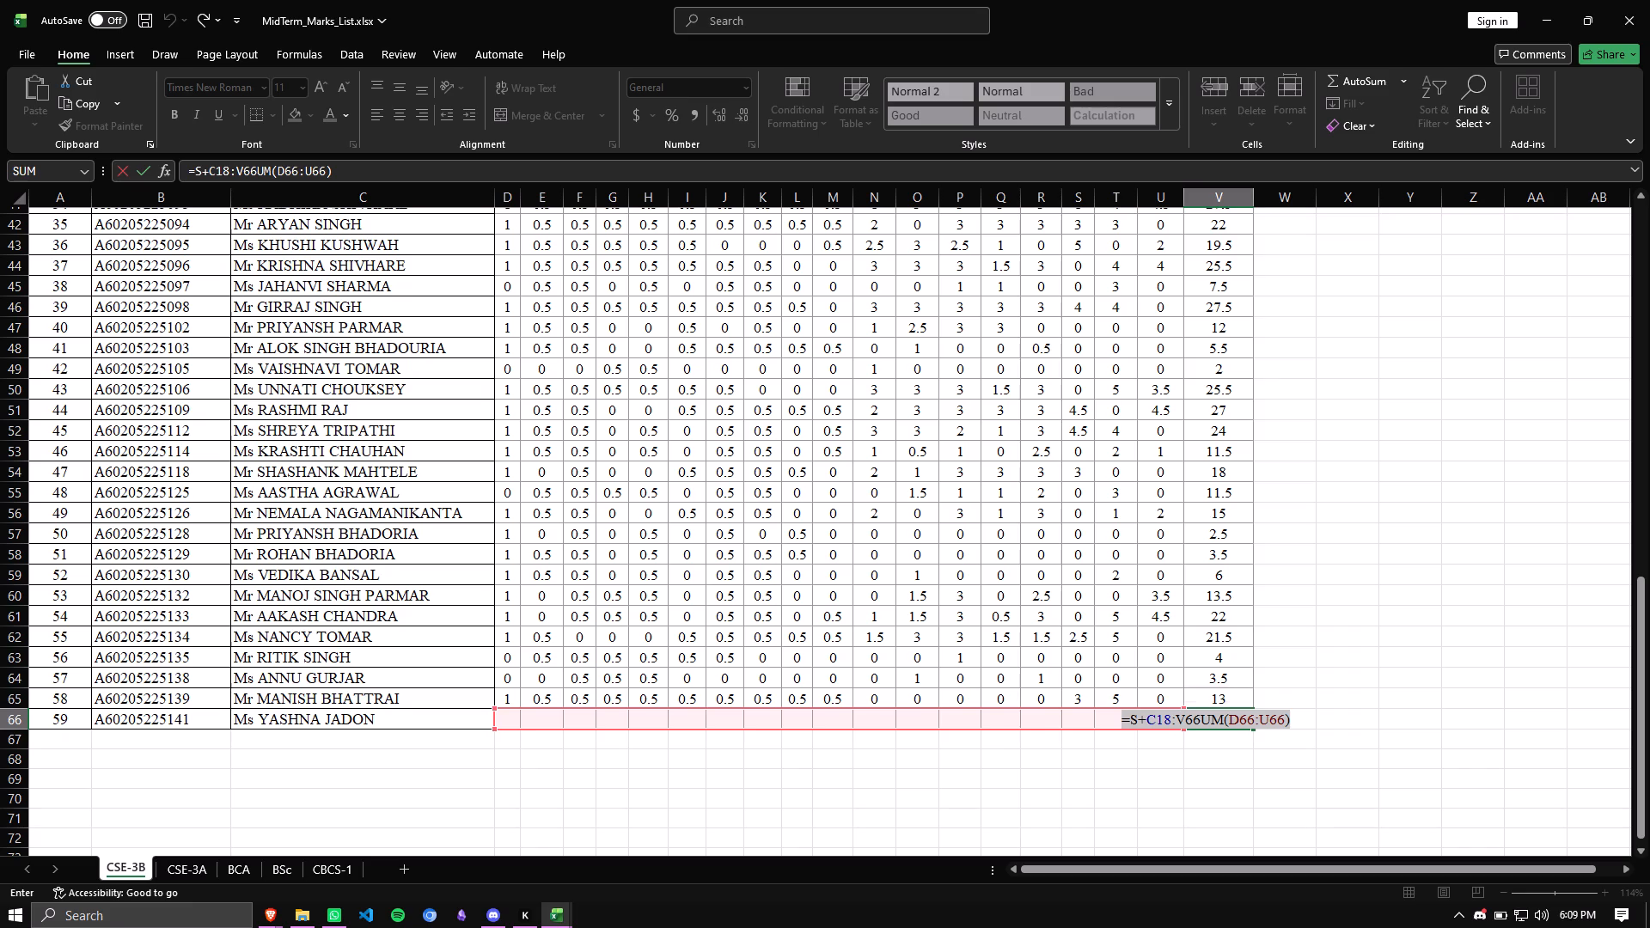
left_click(1207, 717)
left_click(1207, 705)
Recheck the range summed in the total of student number 58 (V65).
left_click(1209, 699)
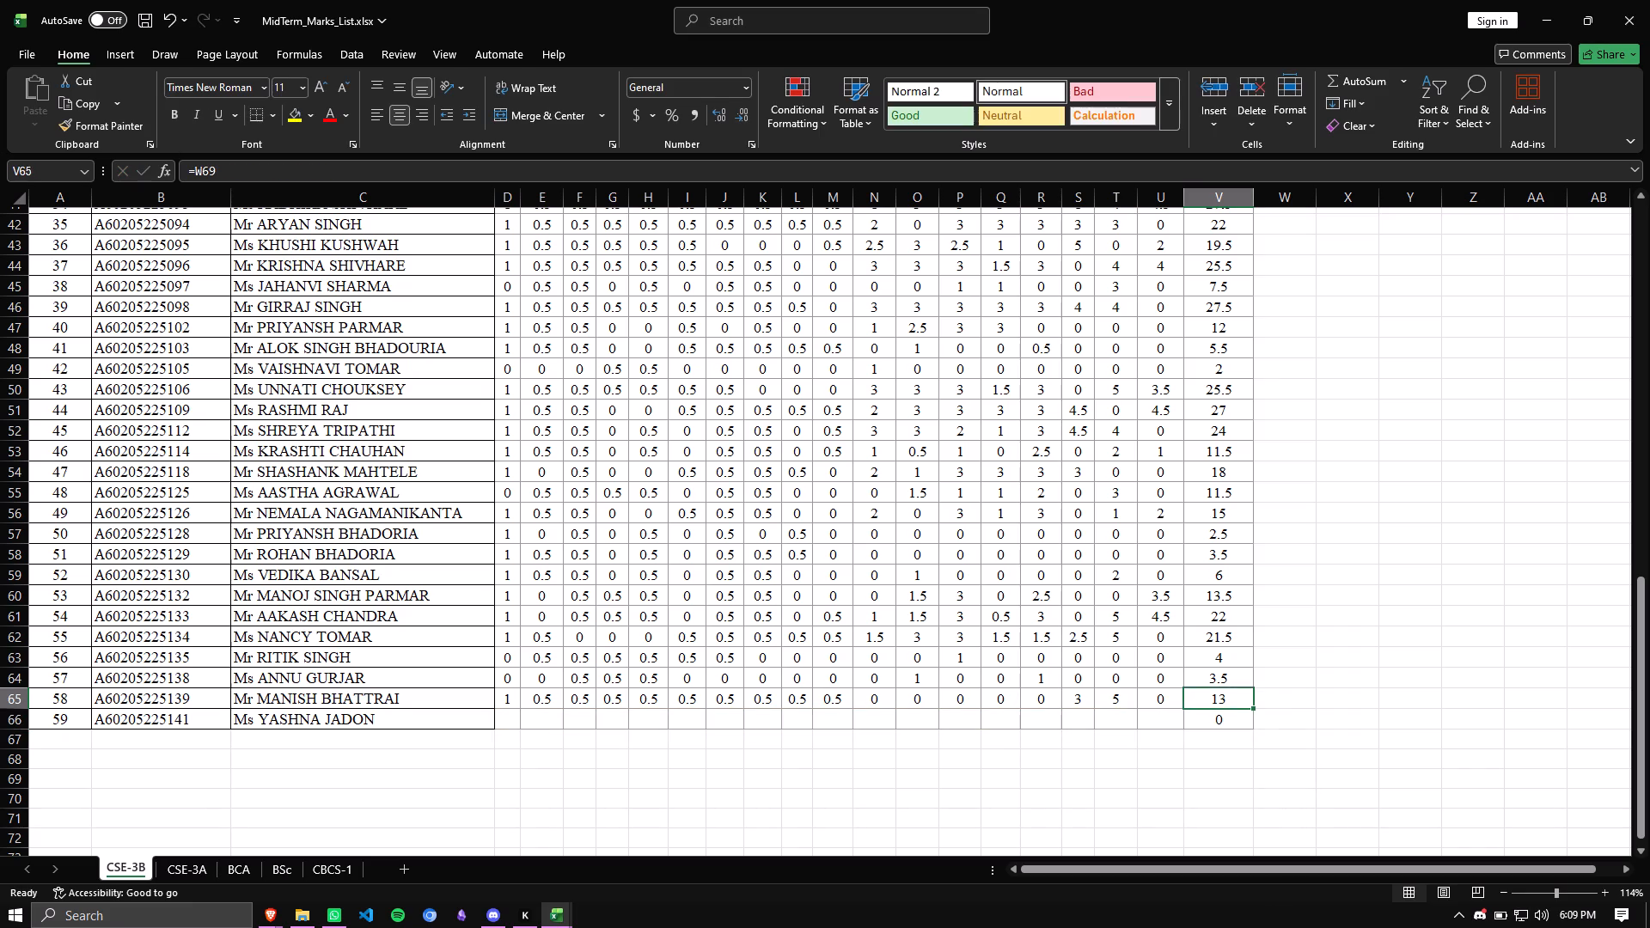
triple_click(1209, 699)
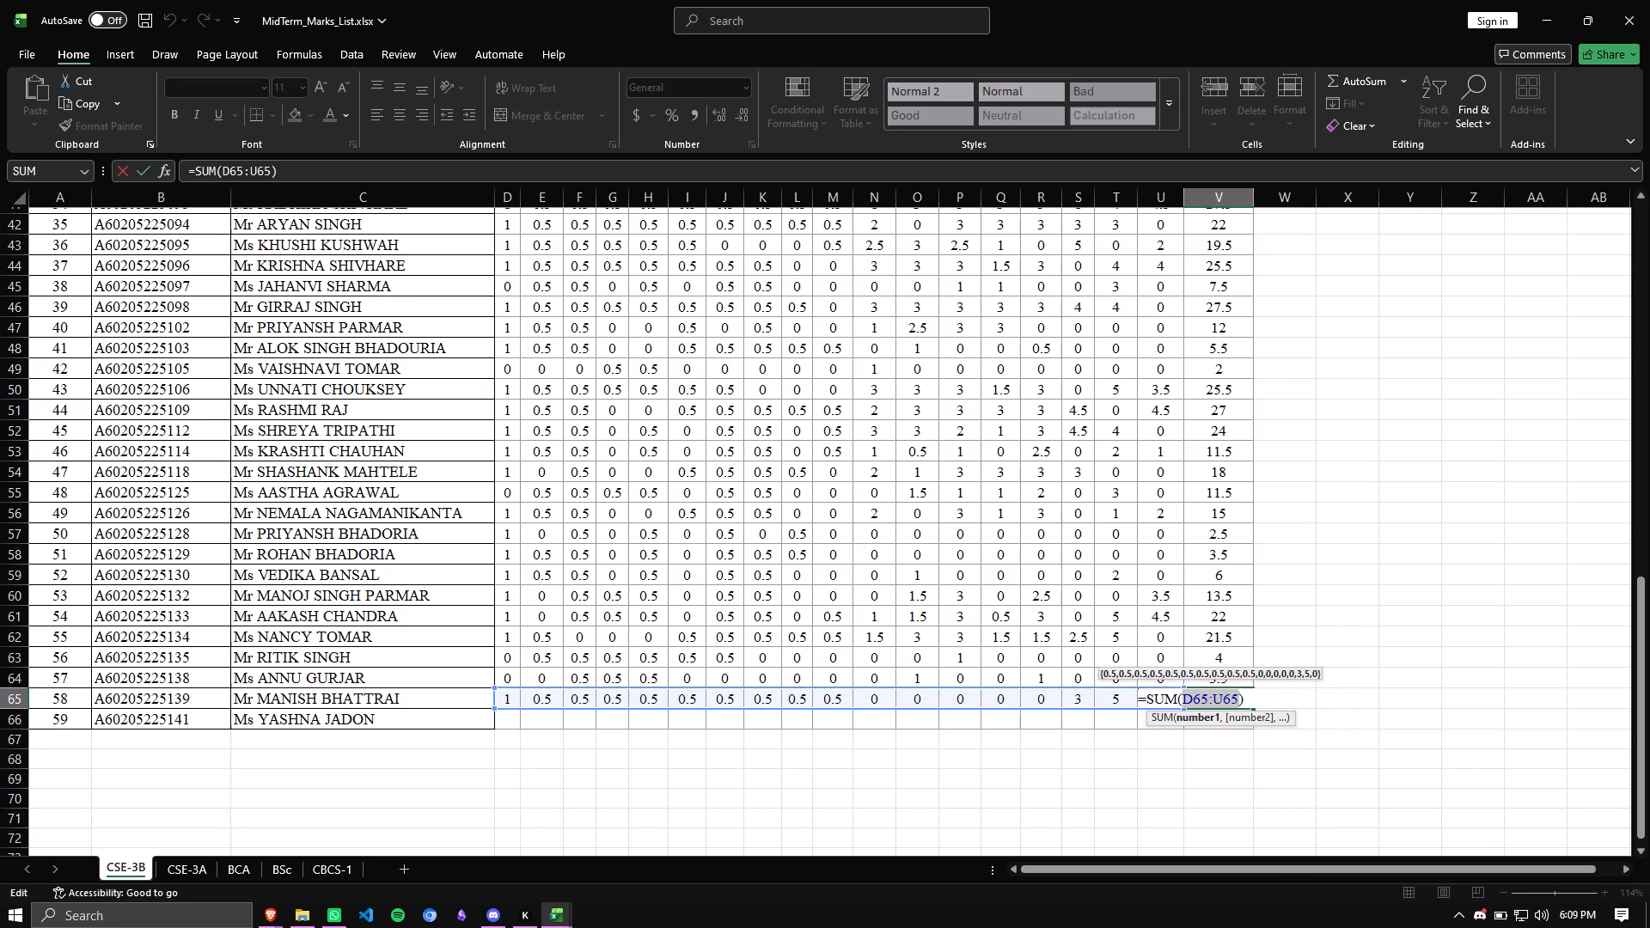
left_click(1158, 700)
left_click(1195, 748)
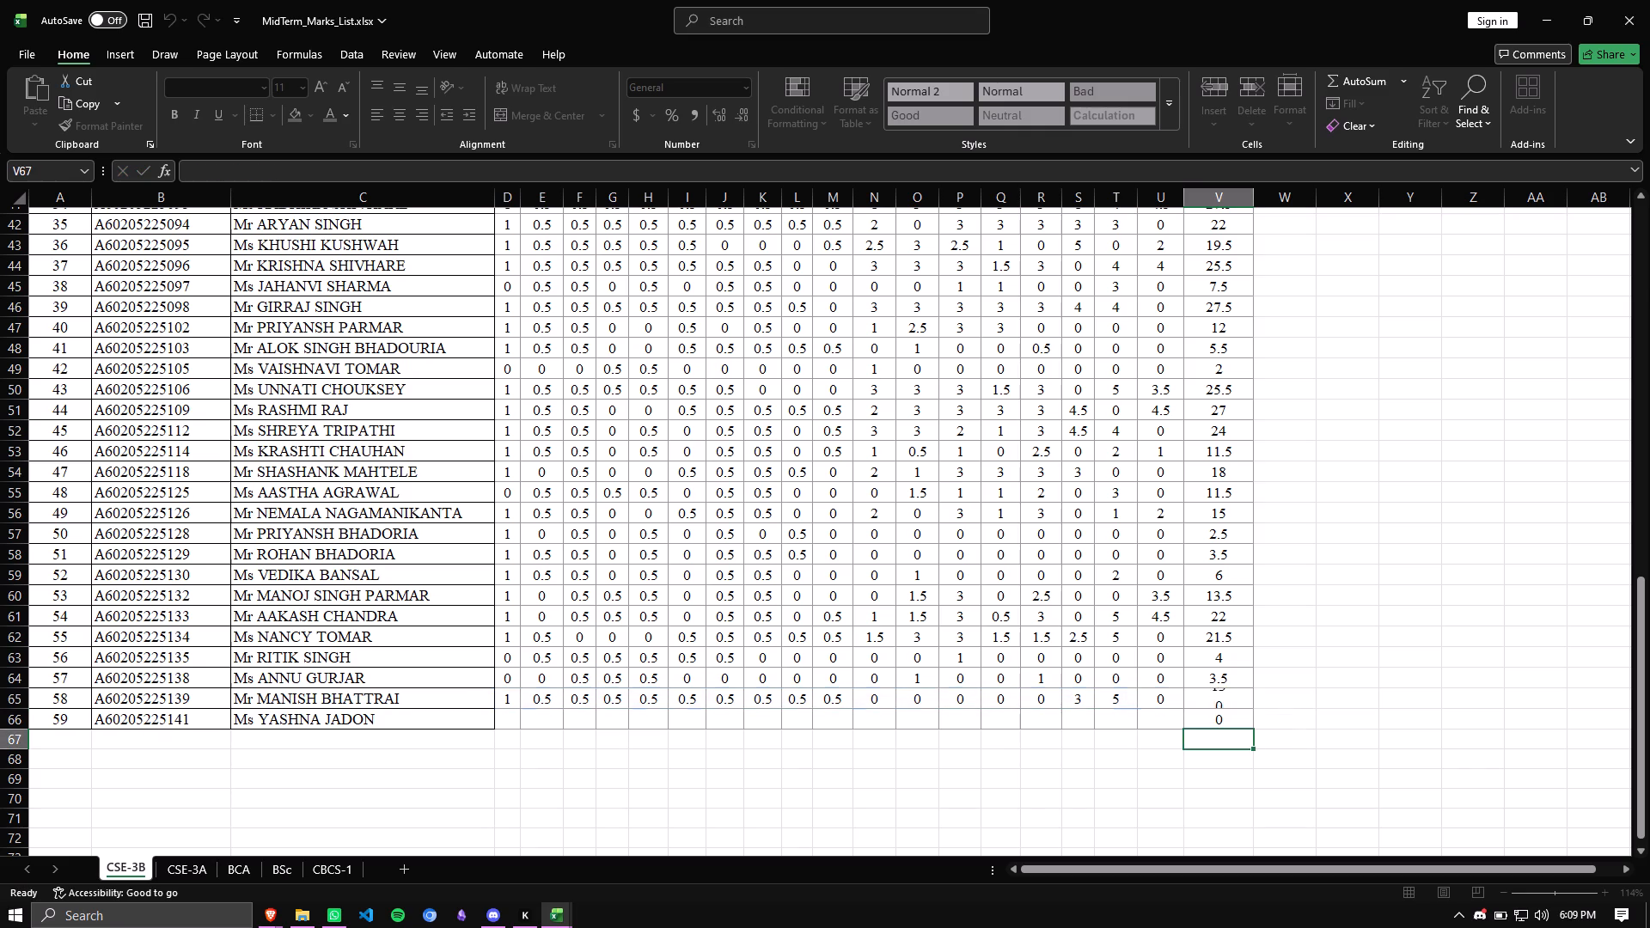
Inspect the formula in the total of student number 59 (V66), leaving it as it is.
double_click(1211, 715)
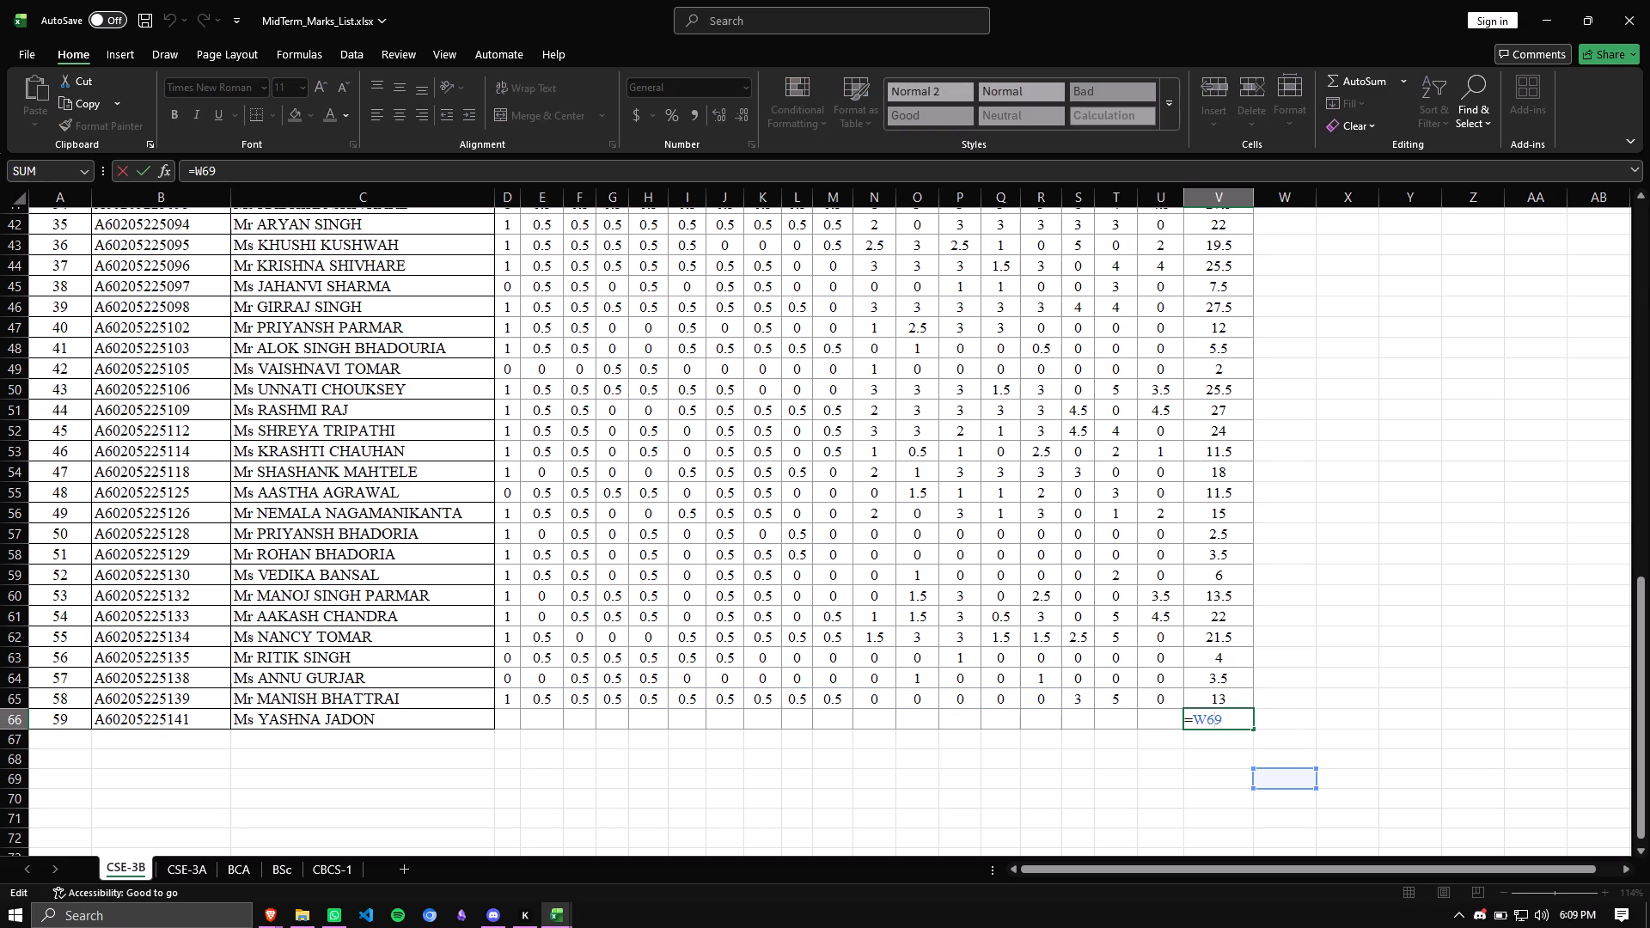
left_click(1189, 752)
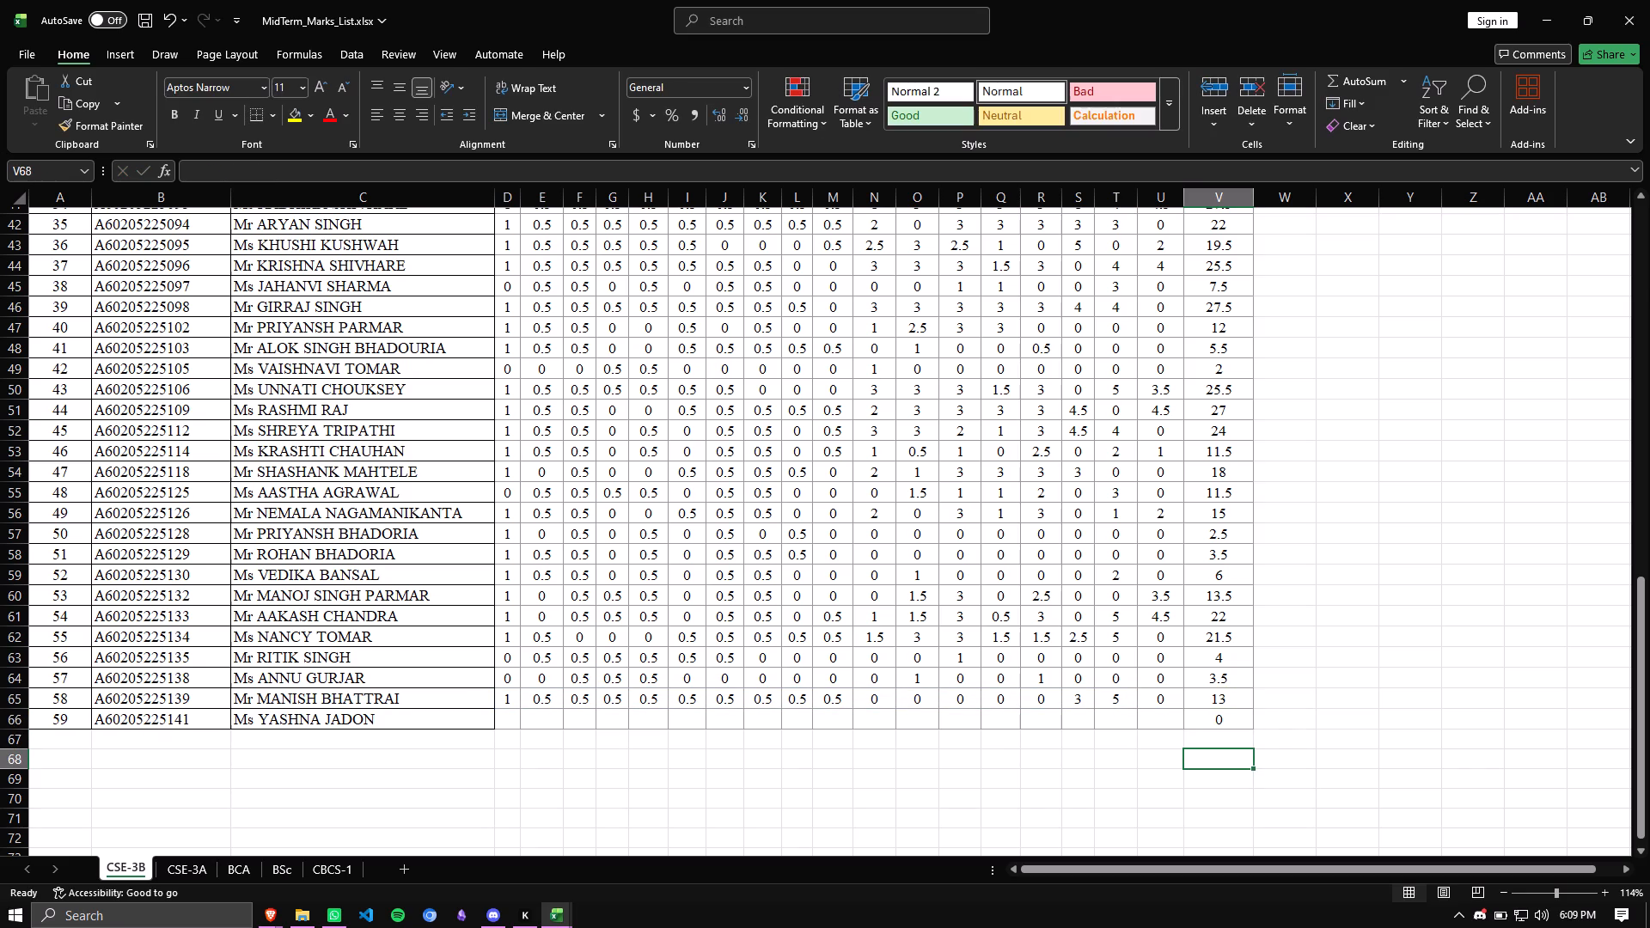
left_click(1207, 726)
left_click(1204, 729)
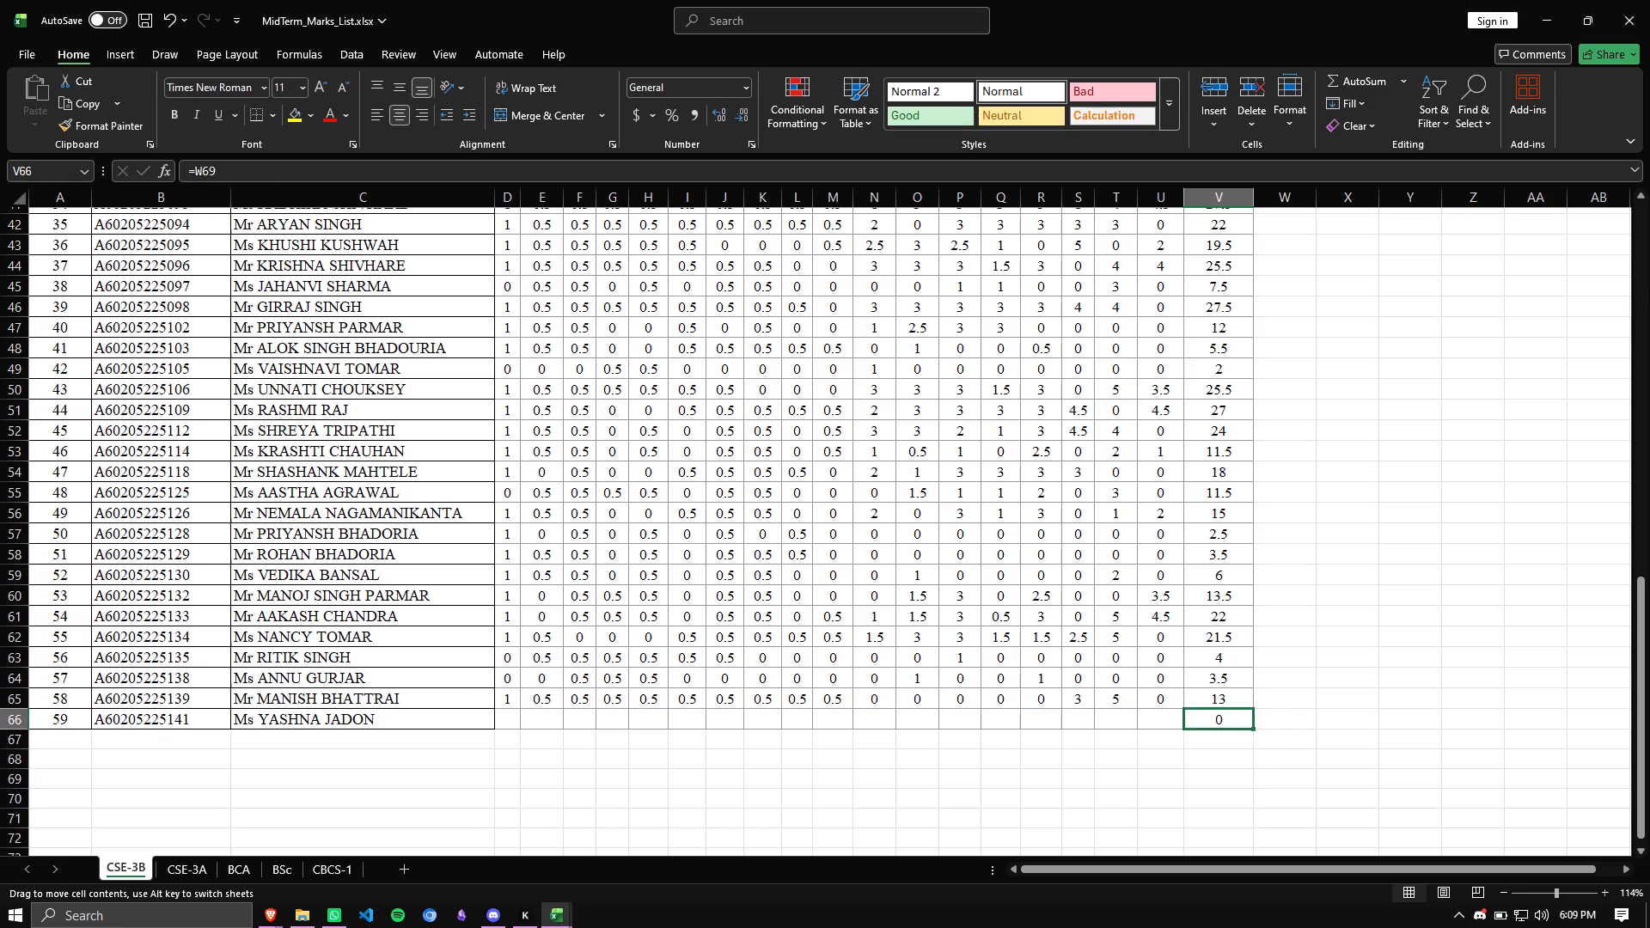
Inspect the SUM formula behind the CSE-3B total of student number 1 (V8), leaving it as it is.
scroll(1202, 729, "up", 7)
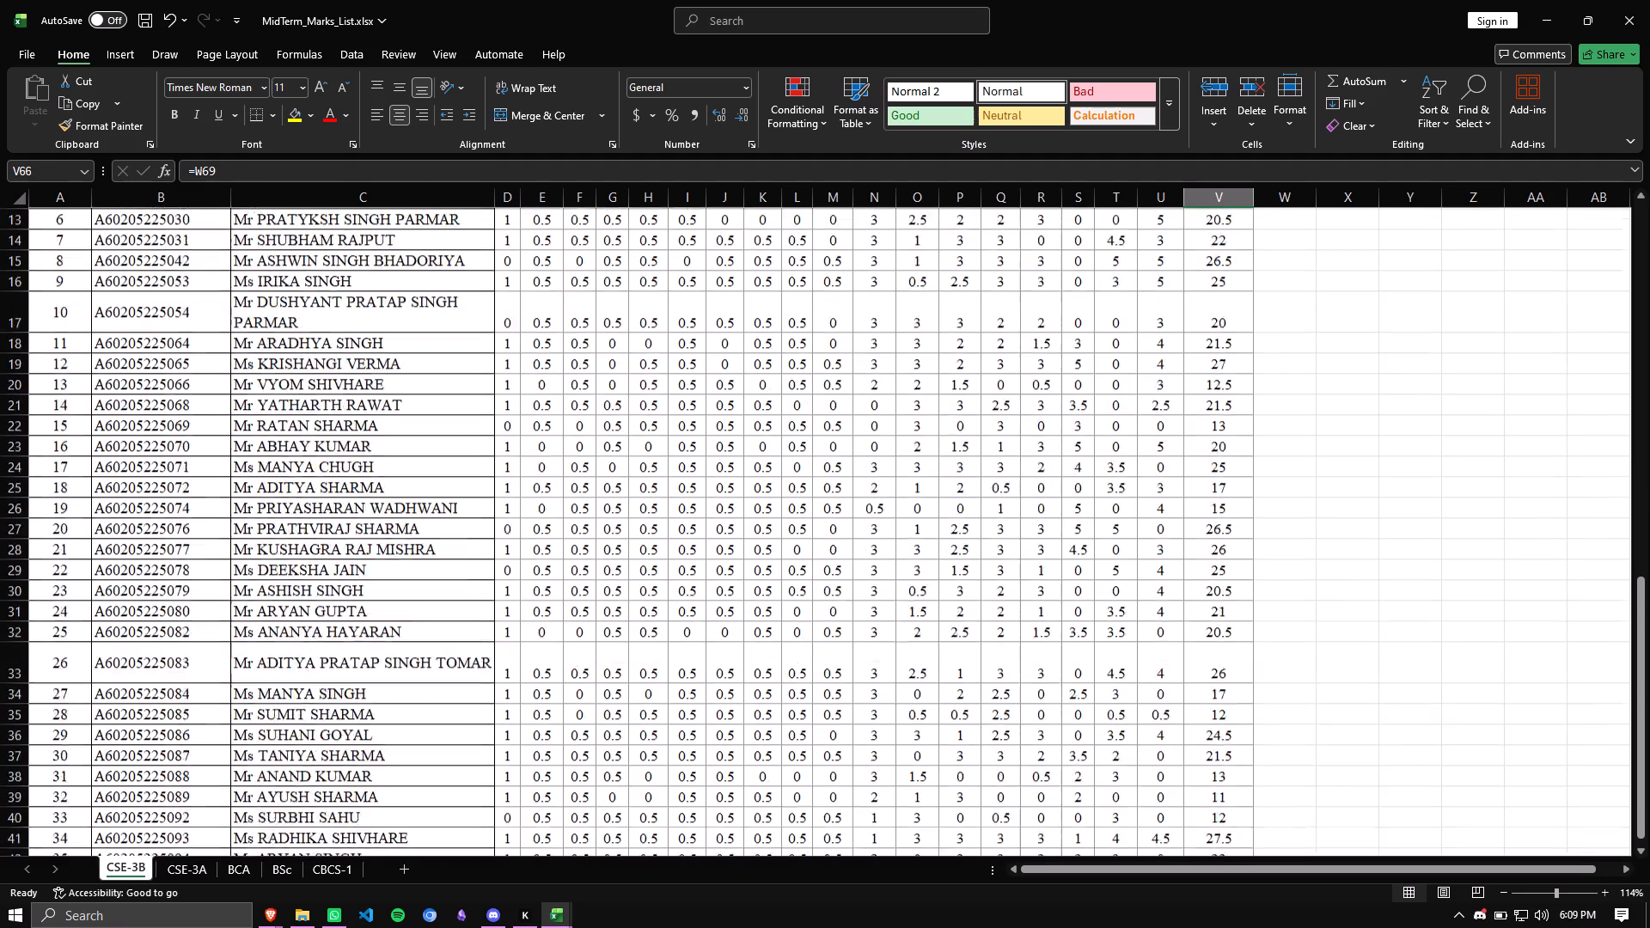
scroll(1202, 729, "up", 4)
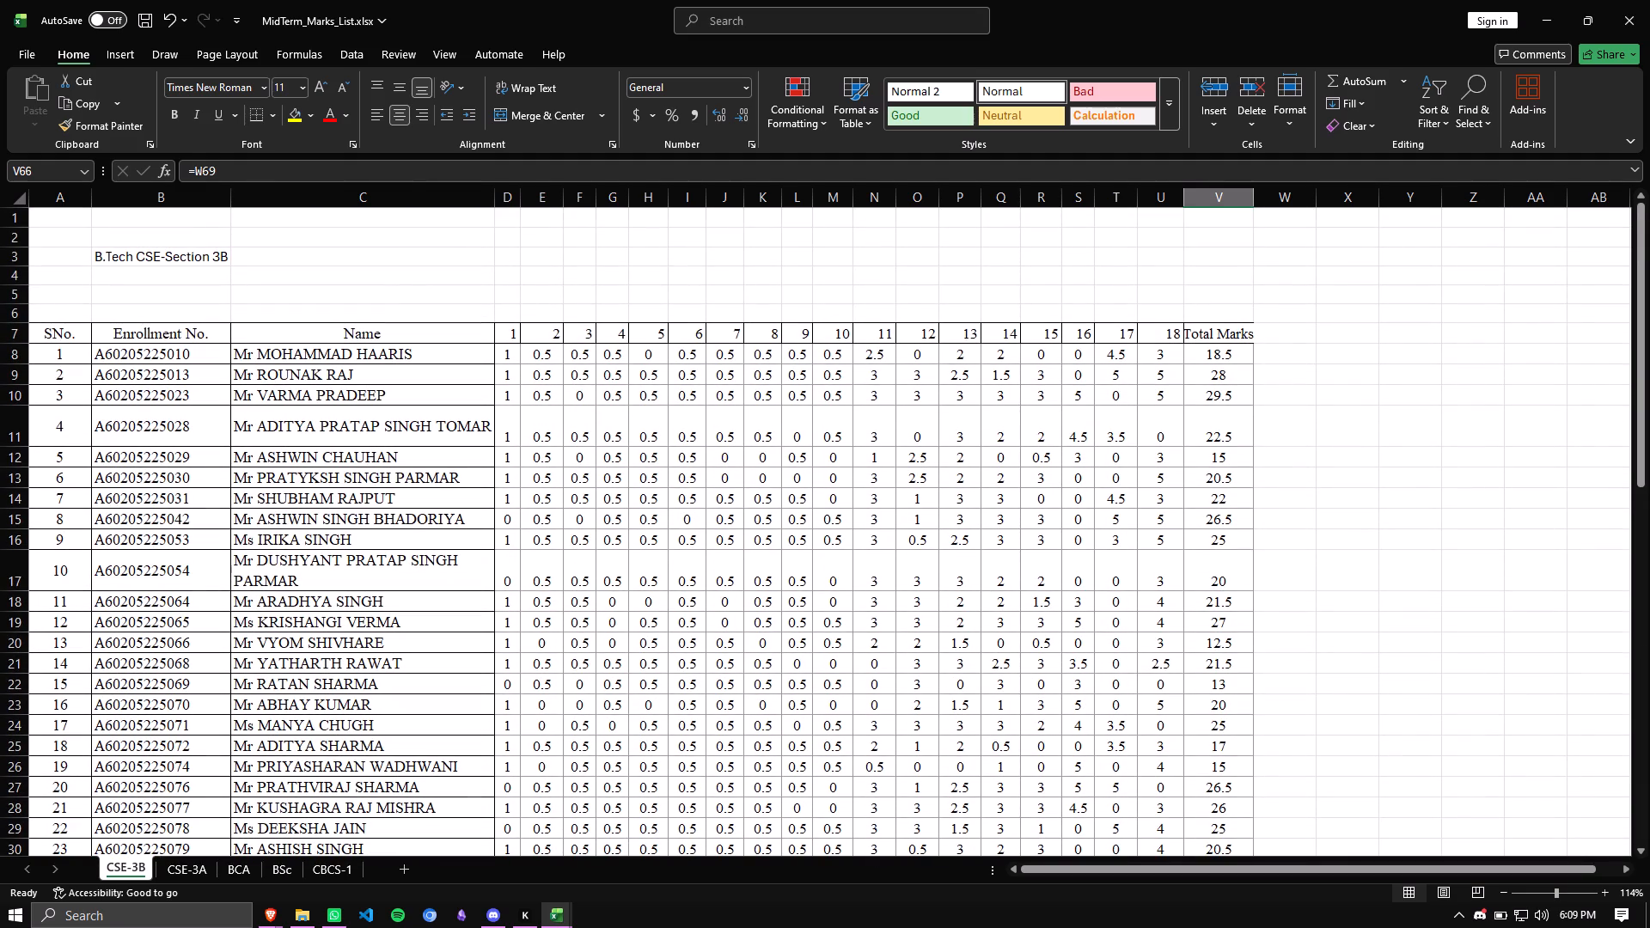
double_click(1213, 363)
scroll(1213, 363, "up", 2)
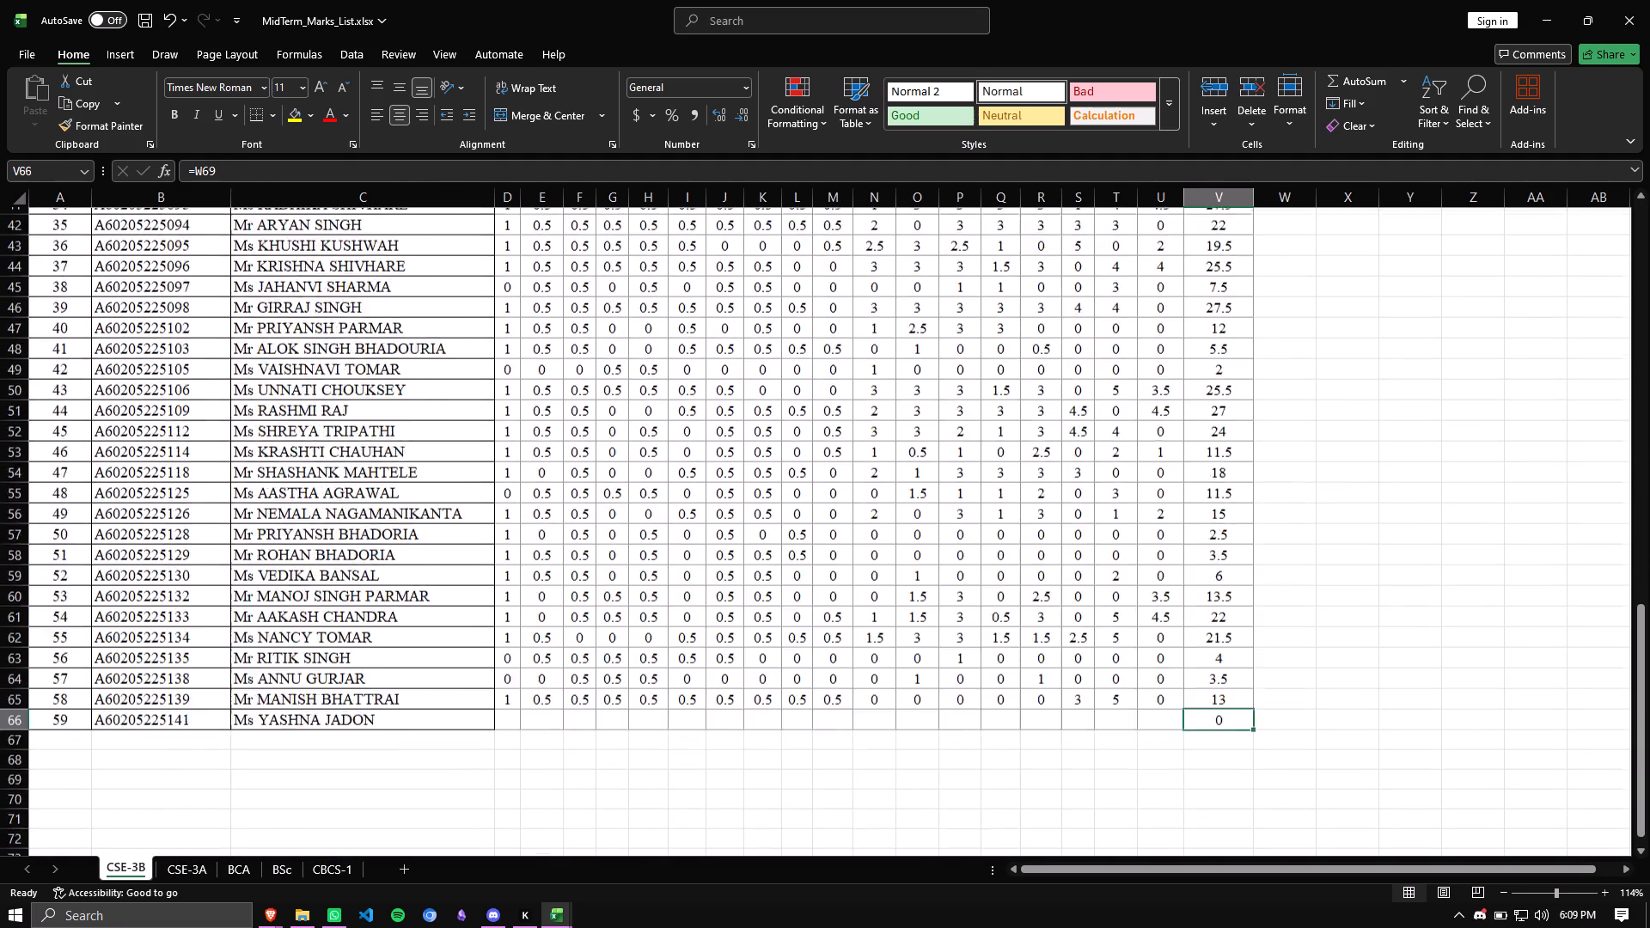
scroll(1213, 363, "up", 7)
triple_click(1217, 352)
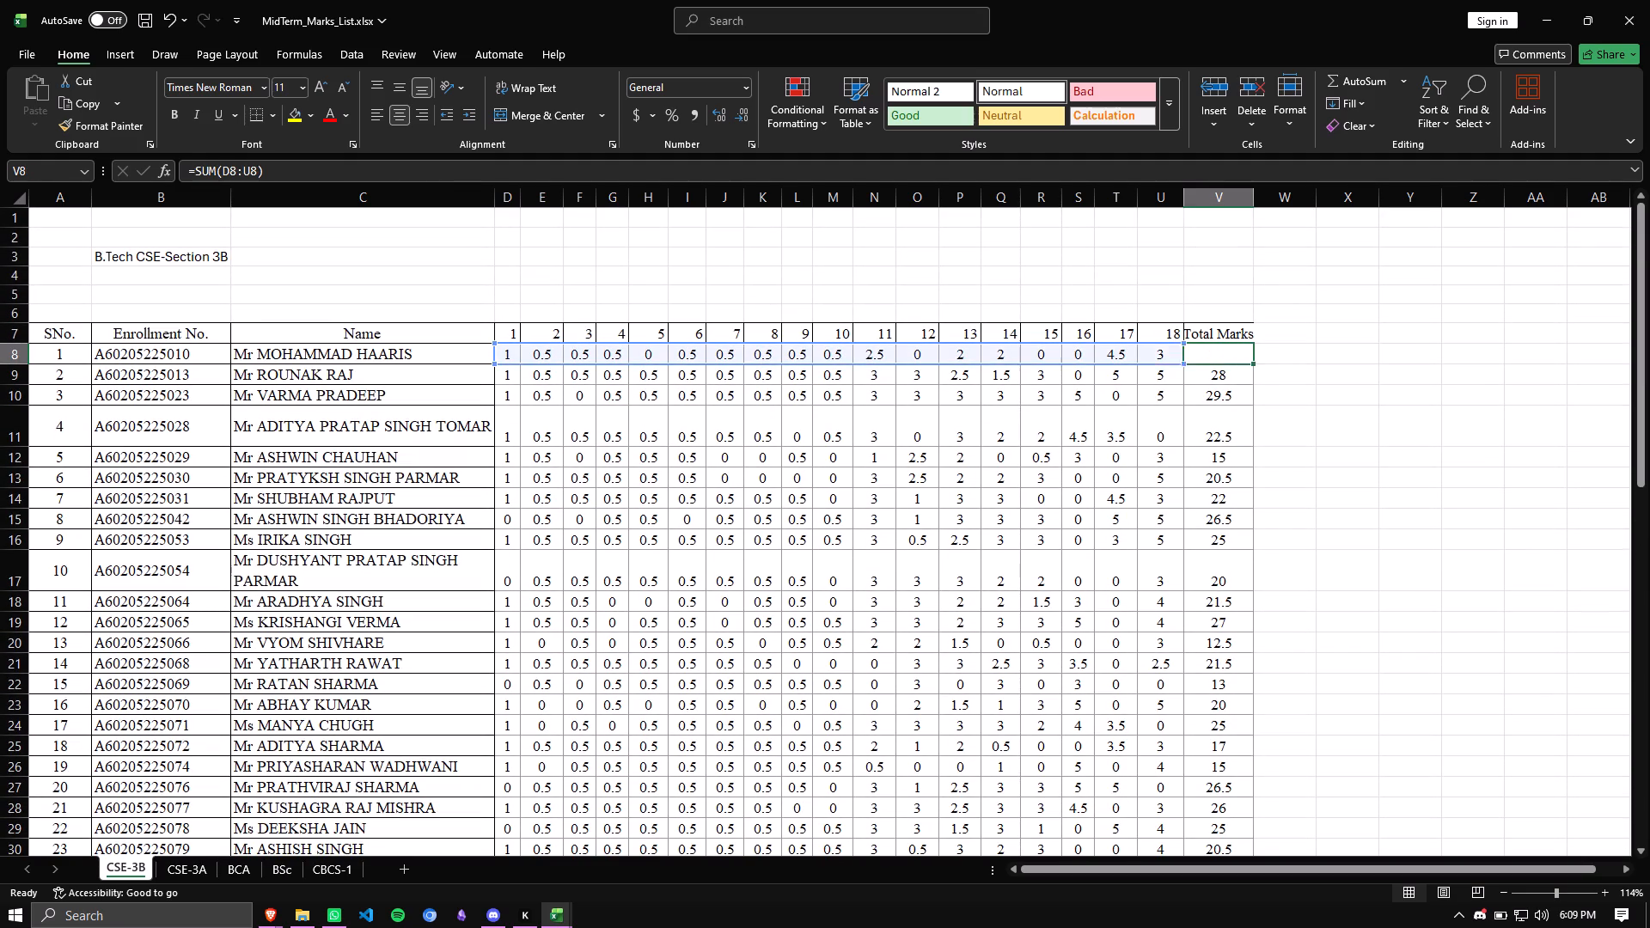
left_click(1286, 351)
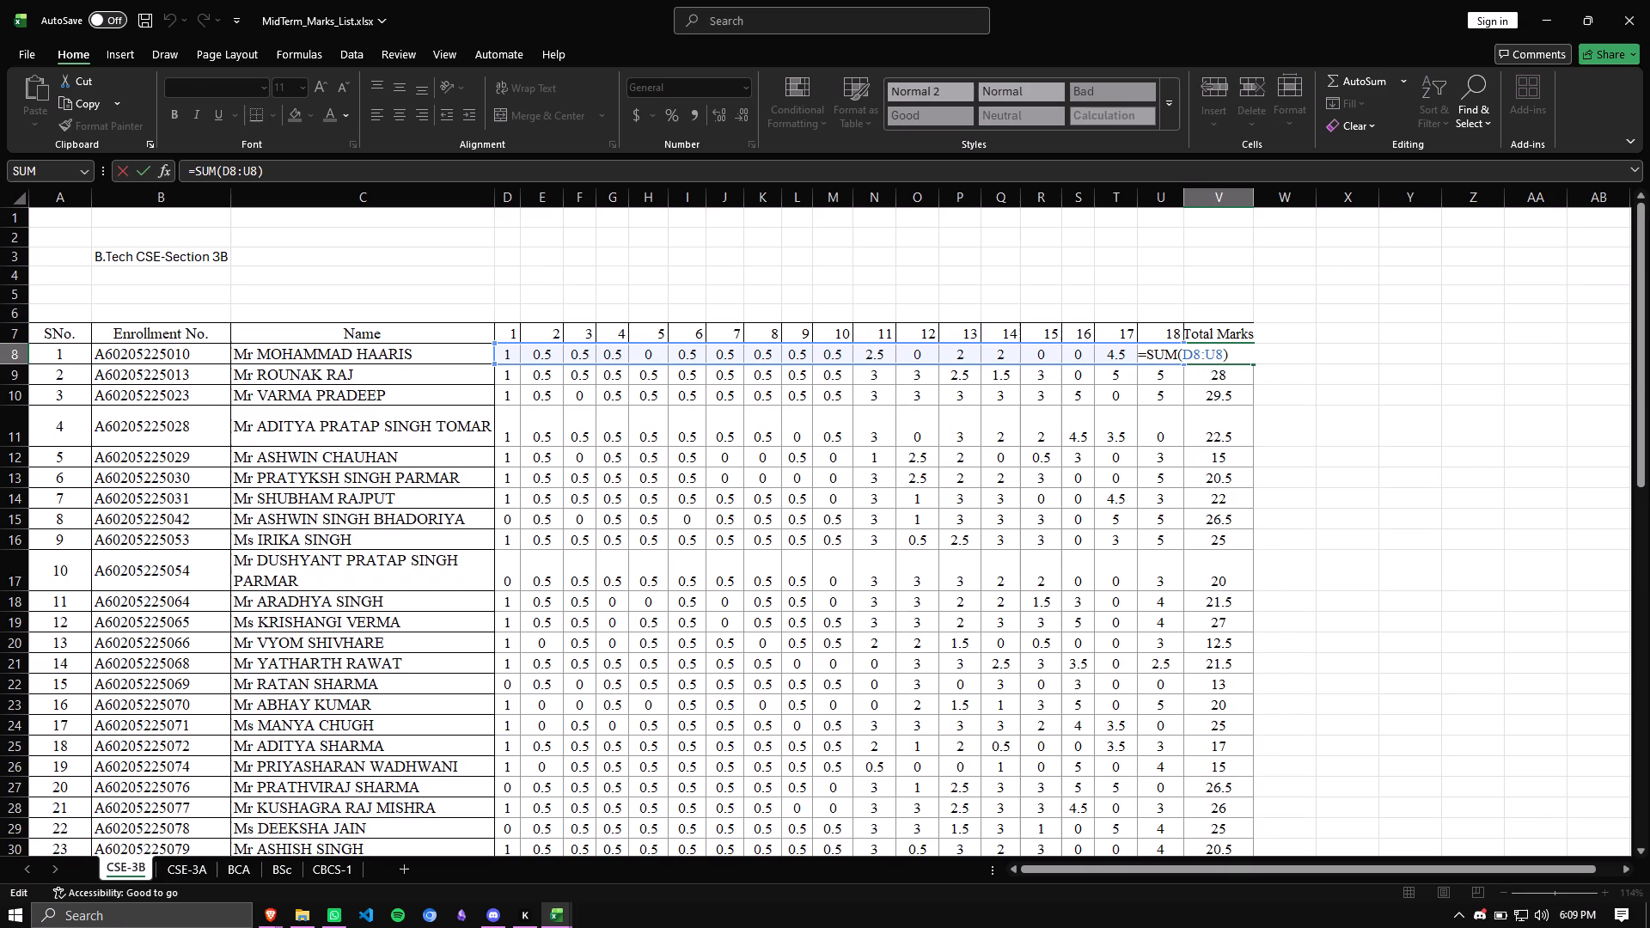
left_click(1286, 367)
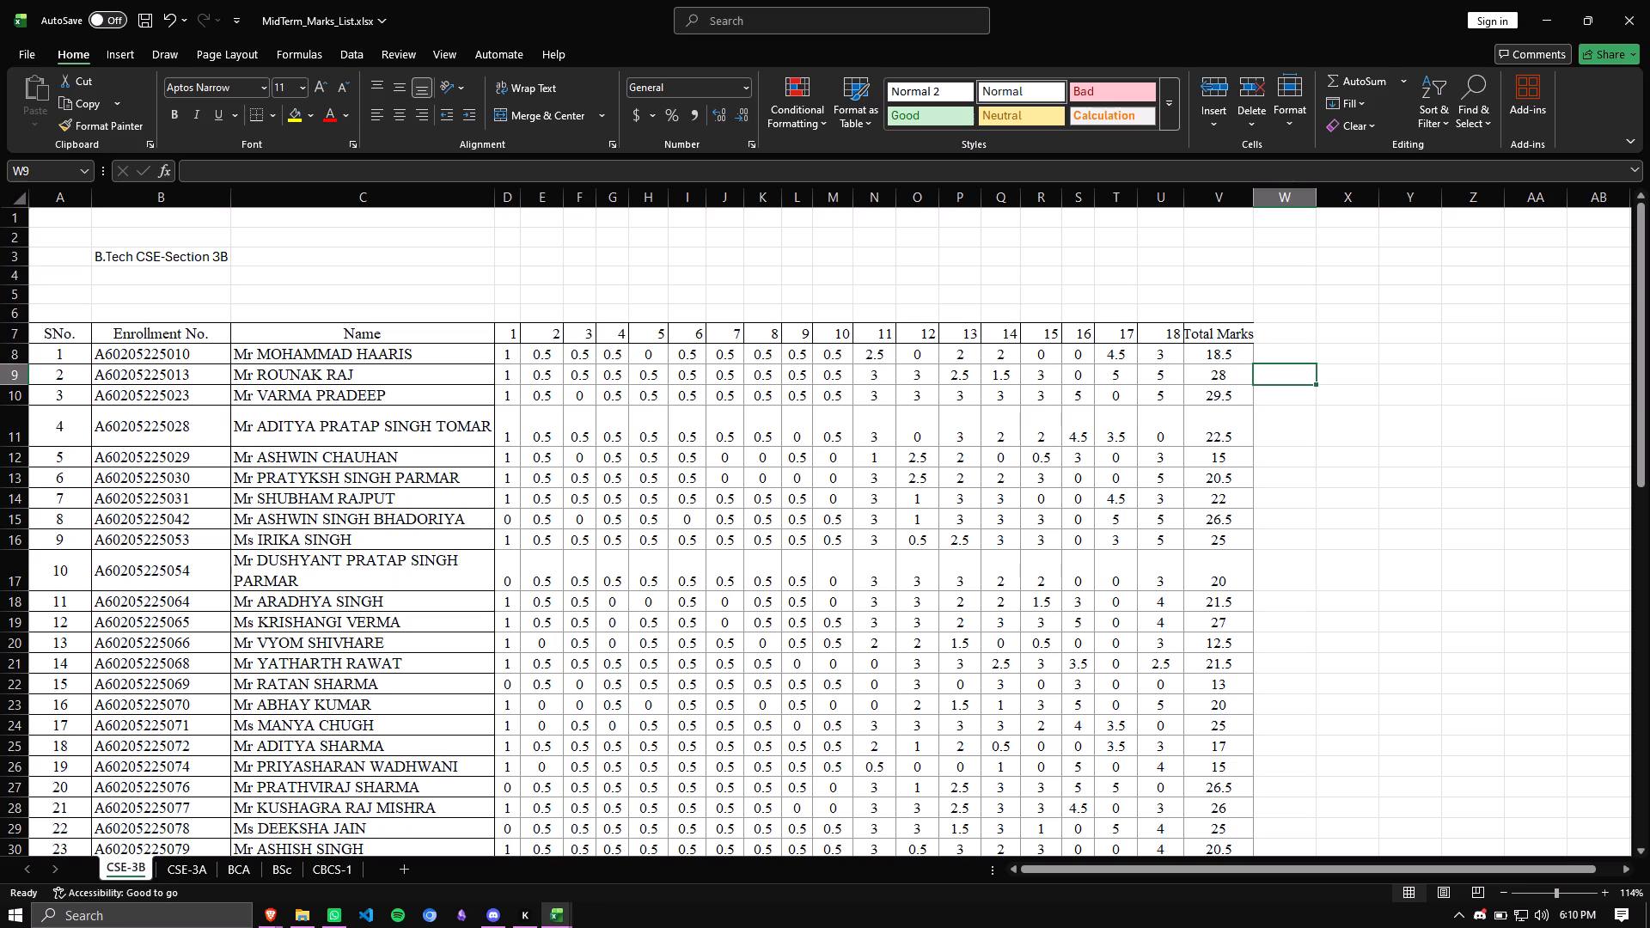
Inspect the SUM formulas behind the CSE-3B totals of student numbers 1 and 2 (V8 and V9).
double_click(1235, 356)
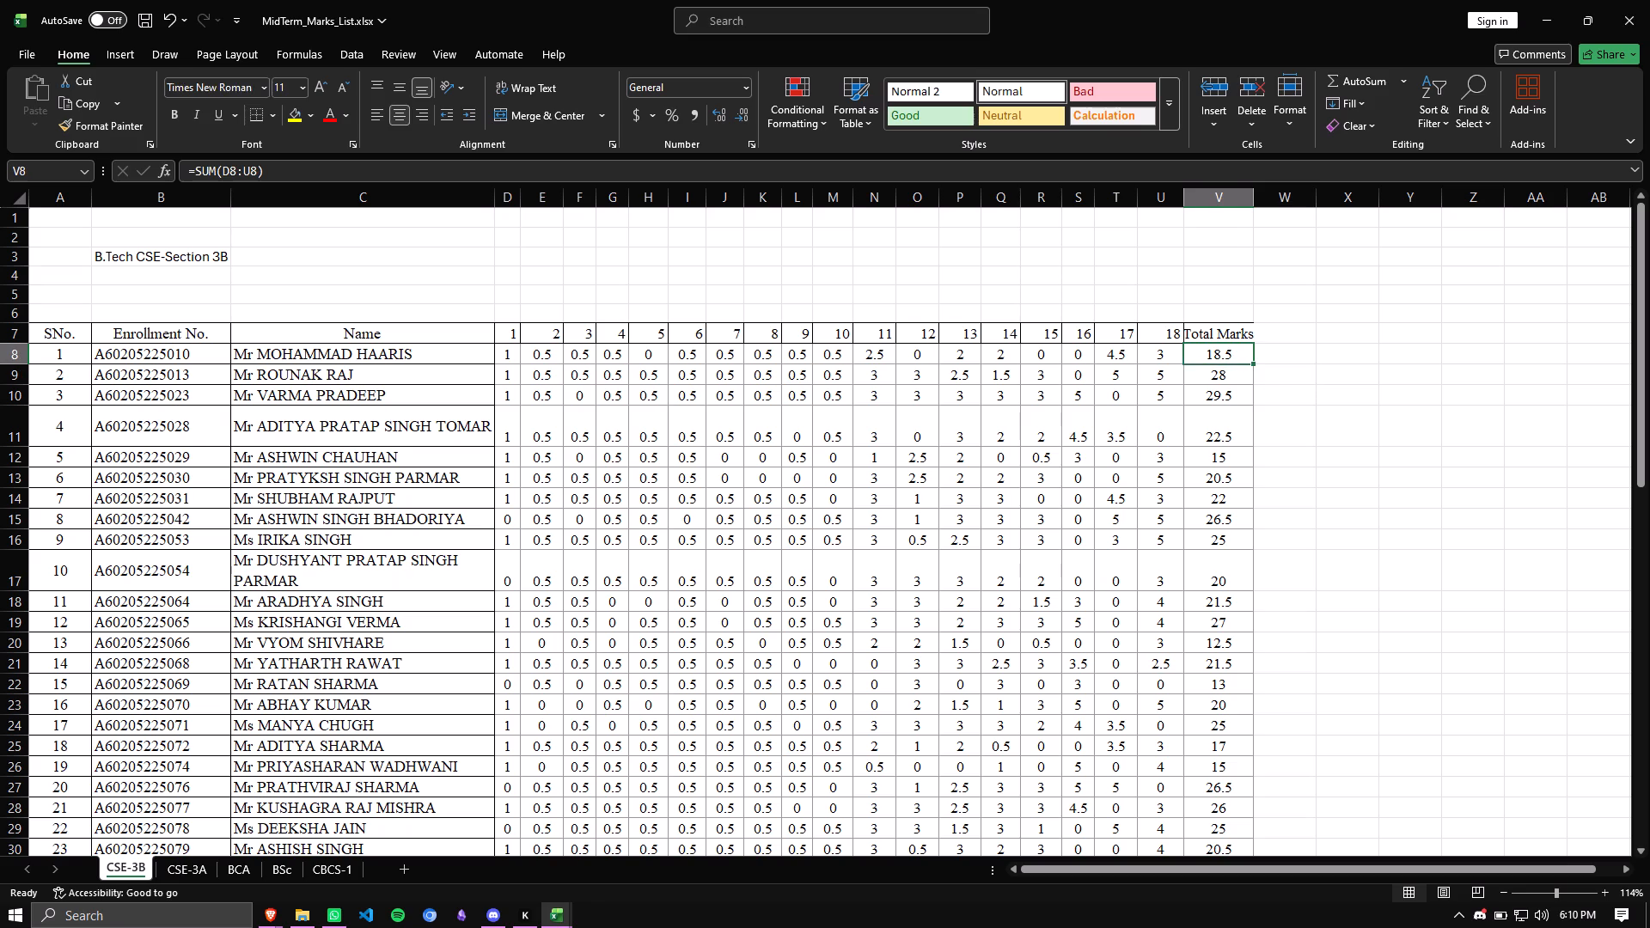
key("Return")
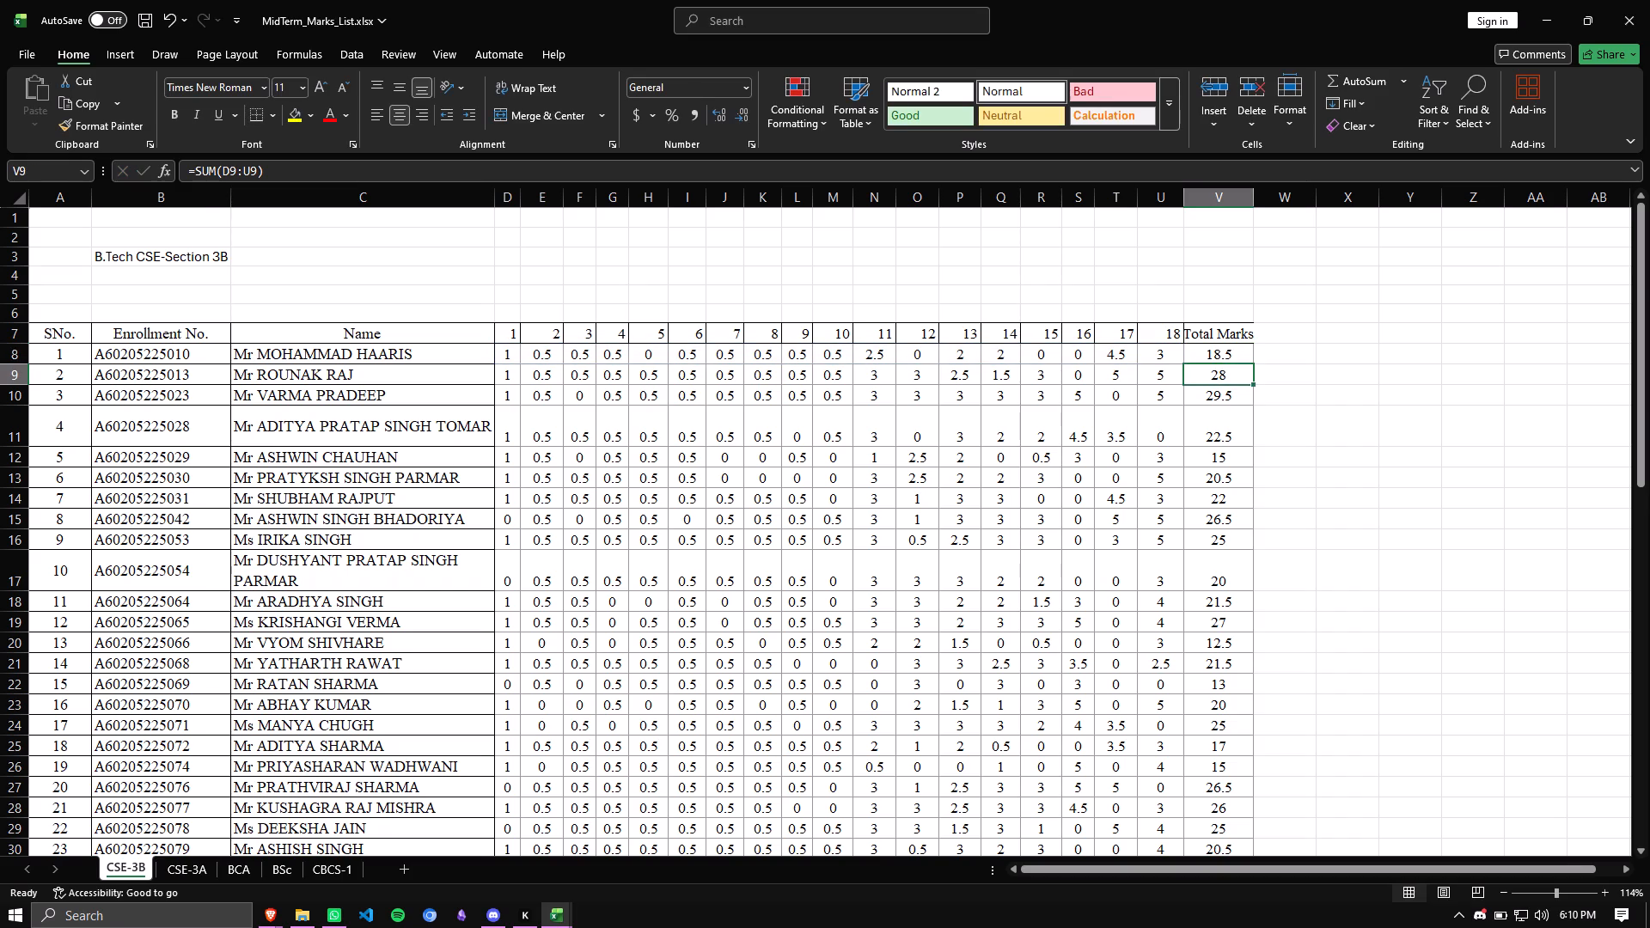
double_click(1225, 375)
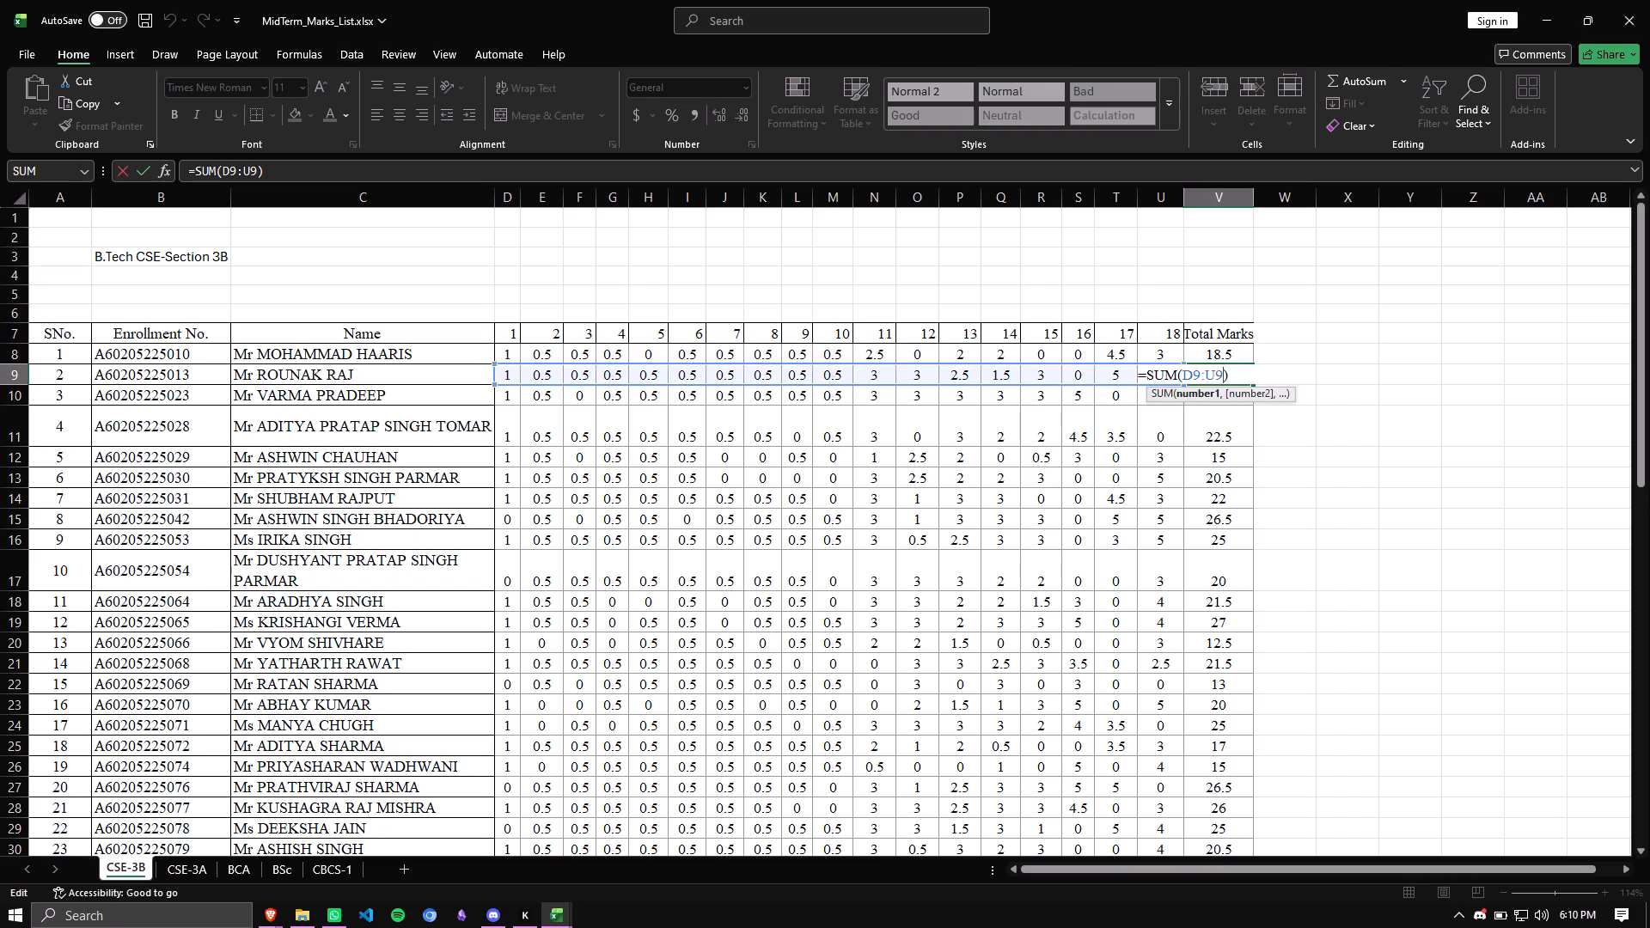
key("Return")
double_click(1197, 354)
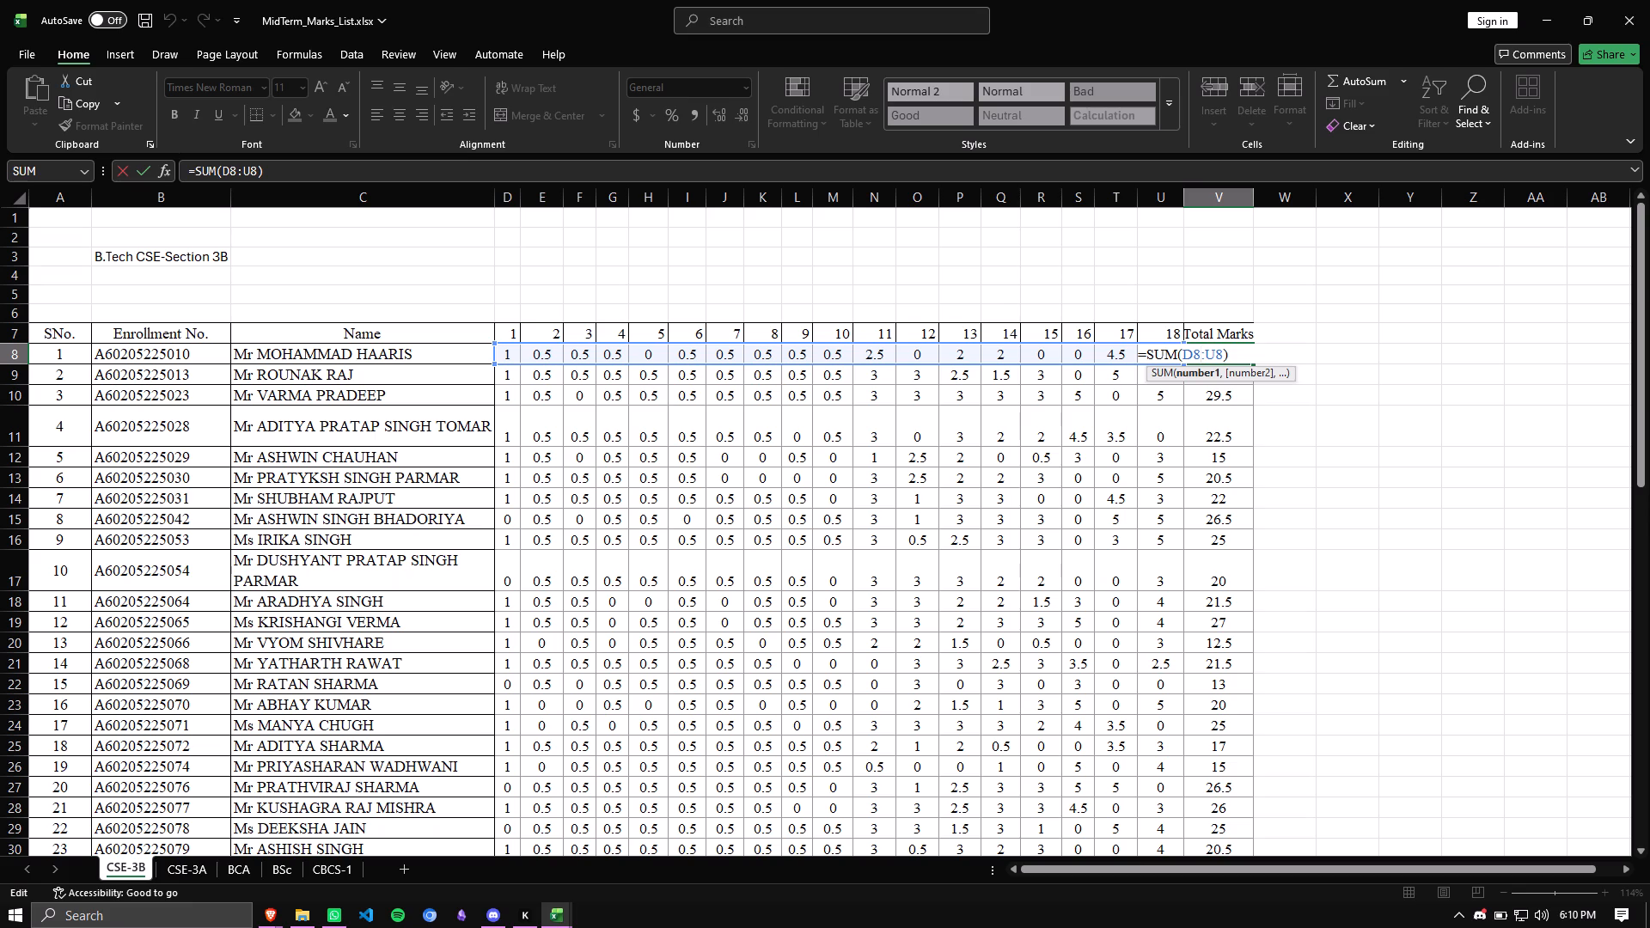
Open the workbook CSE-3B_full_marks.xlsx from the Downloads folder, leaving the cell edit pending in MidTerm_Marks_List.xlsx.
key("alt+Tab")
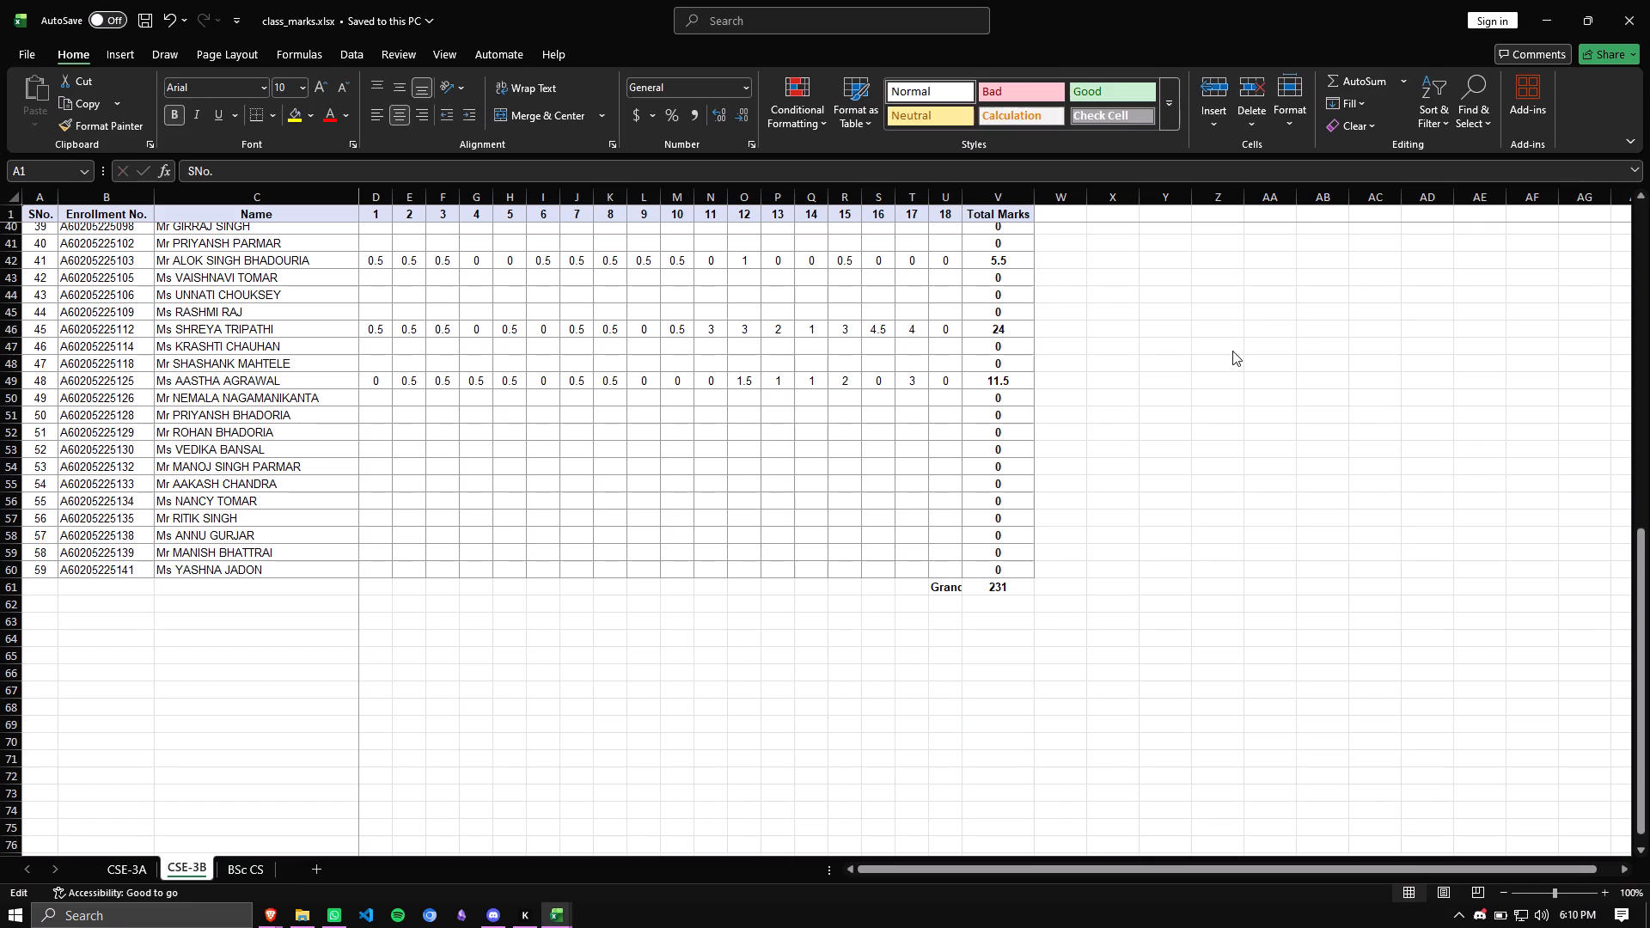
left_click(309, 927)
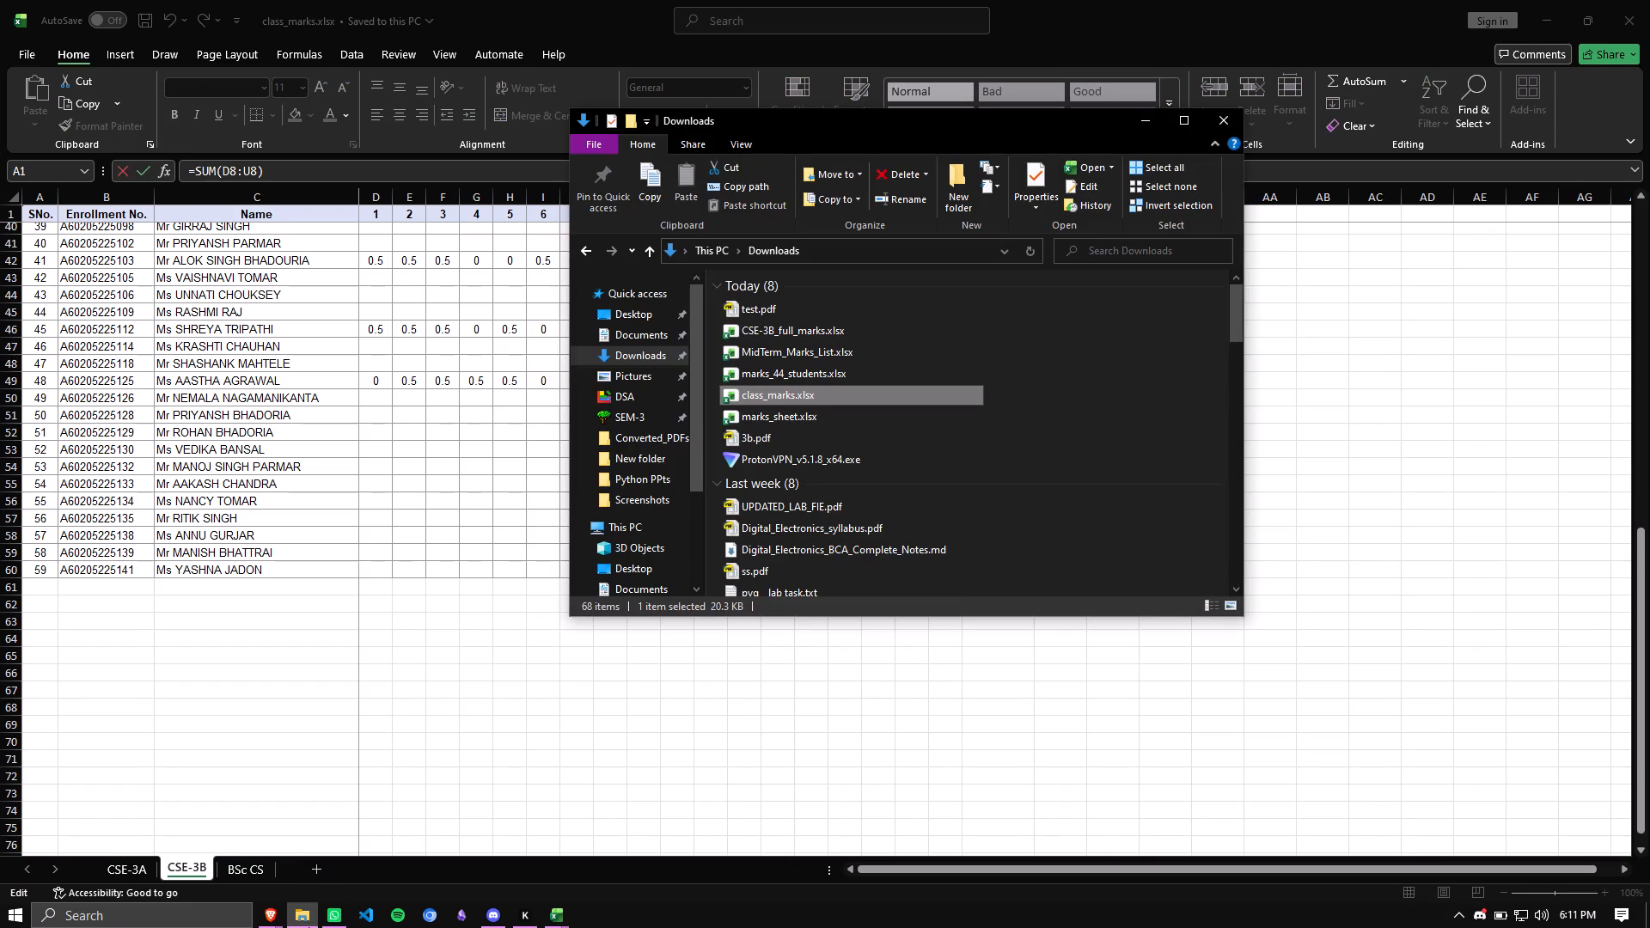
double_click(811, 336)
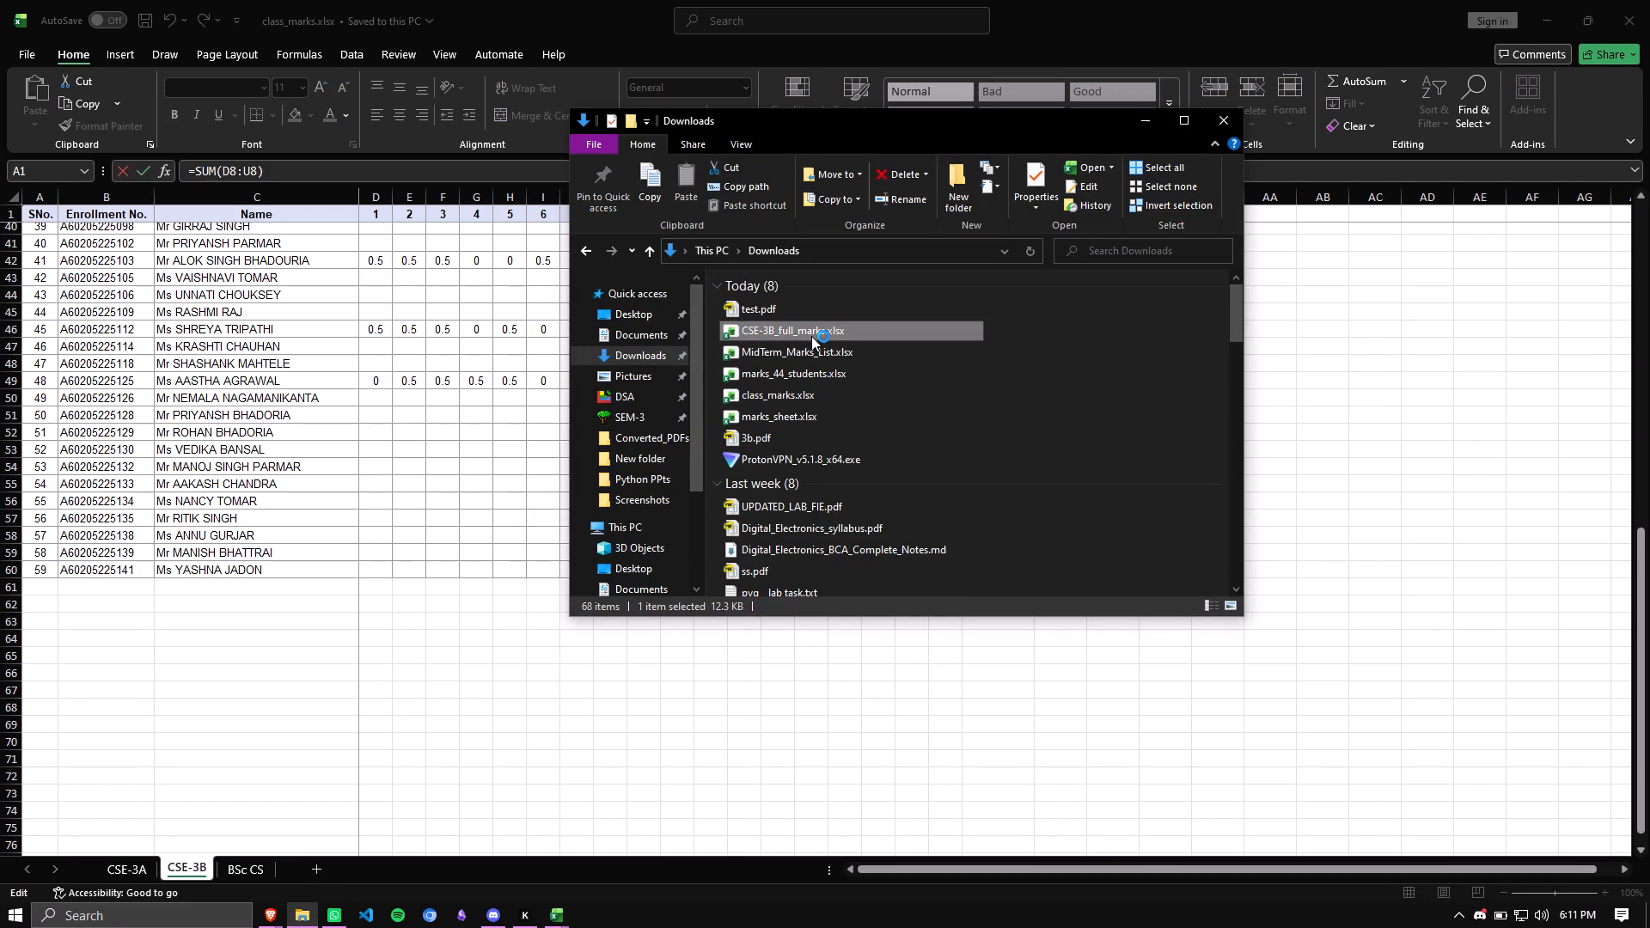
scroll(811, 336, "up", 6)
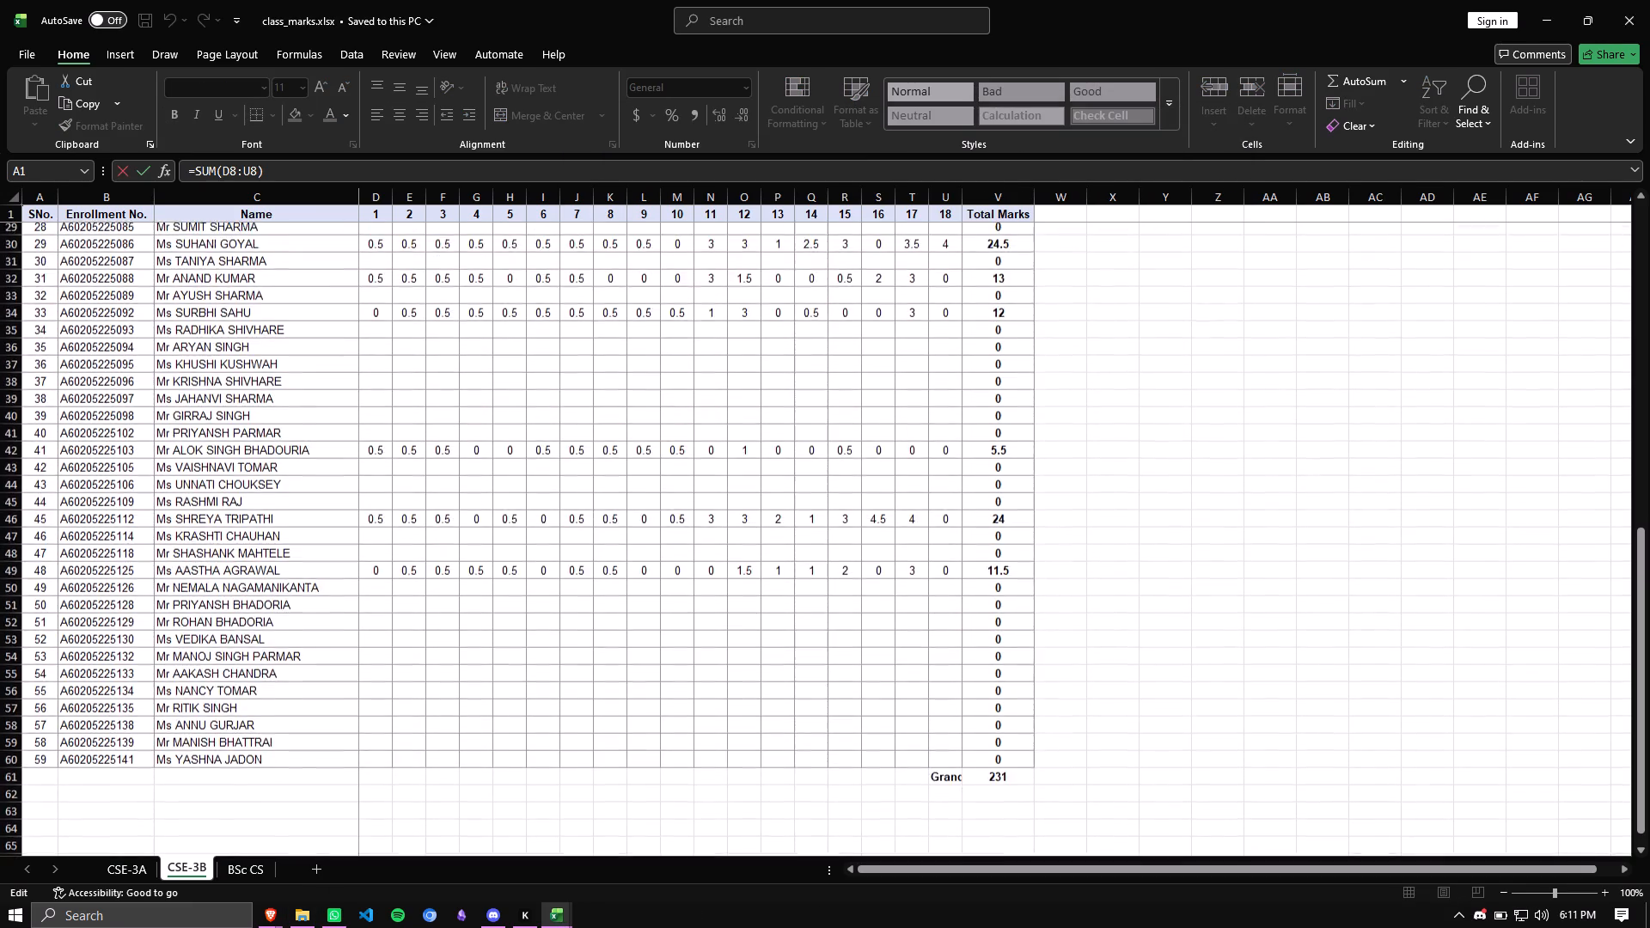
scroll(811, 336, "up", 3)
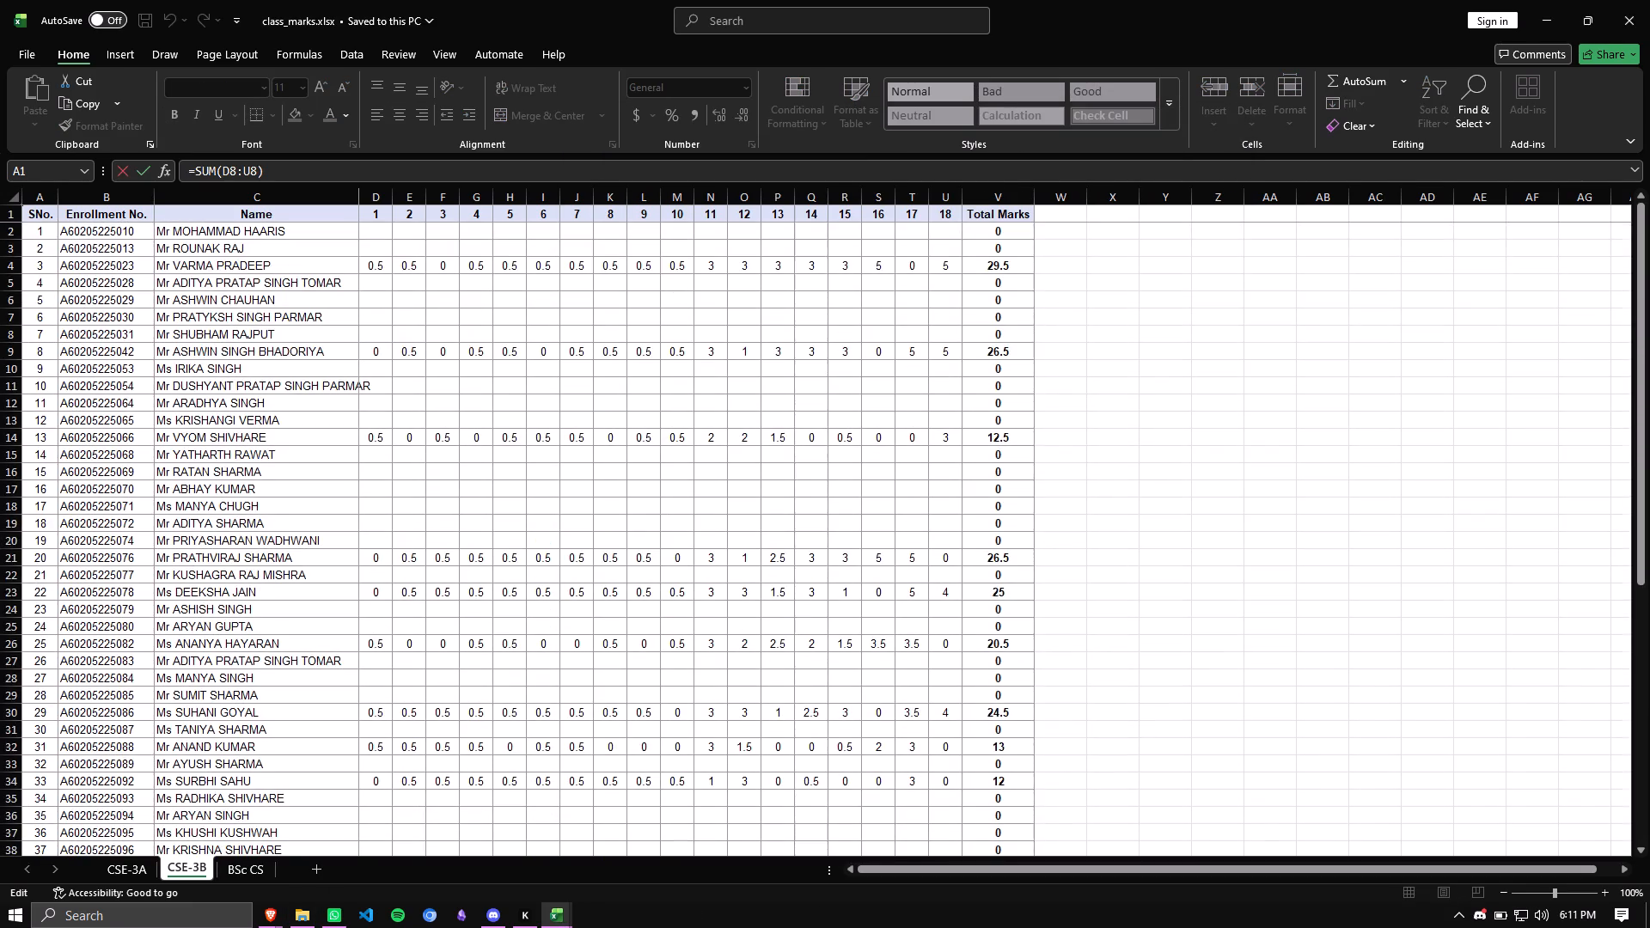
scroll(698, 695, "up", 7)
scroll(655, 758, "down", 2)
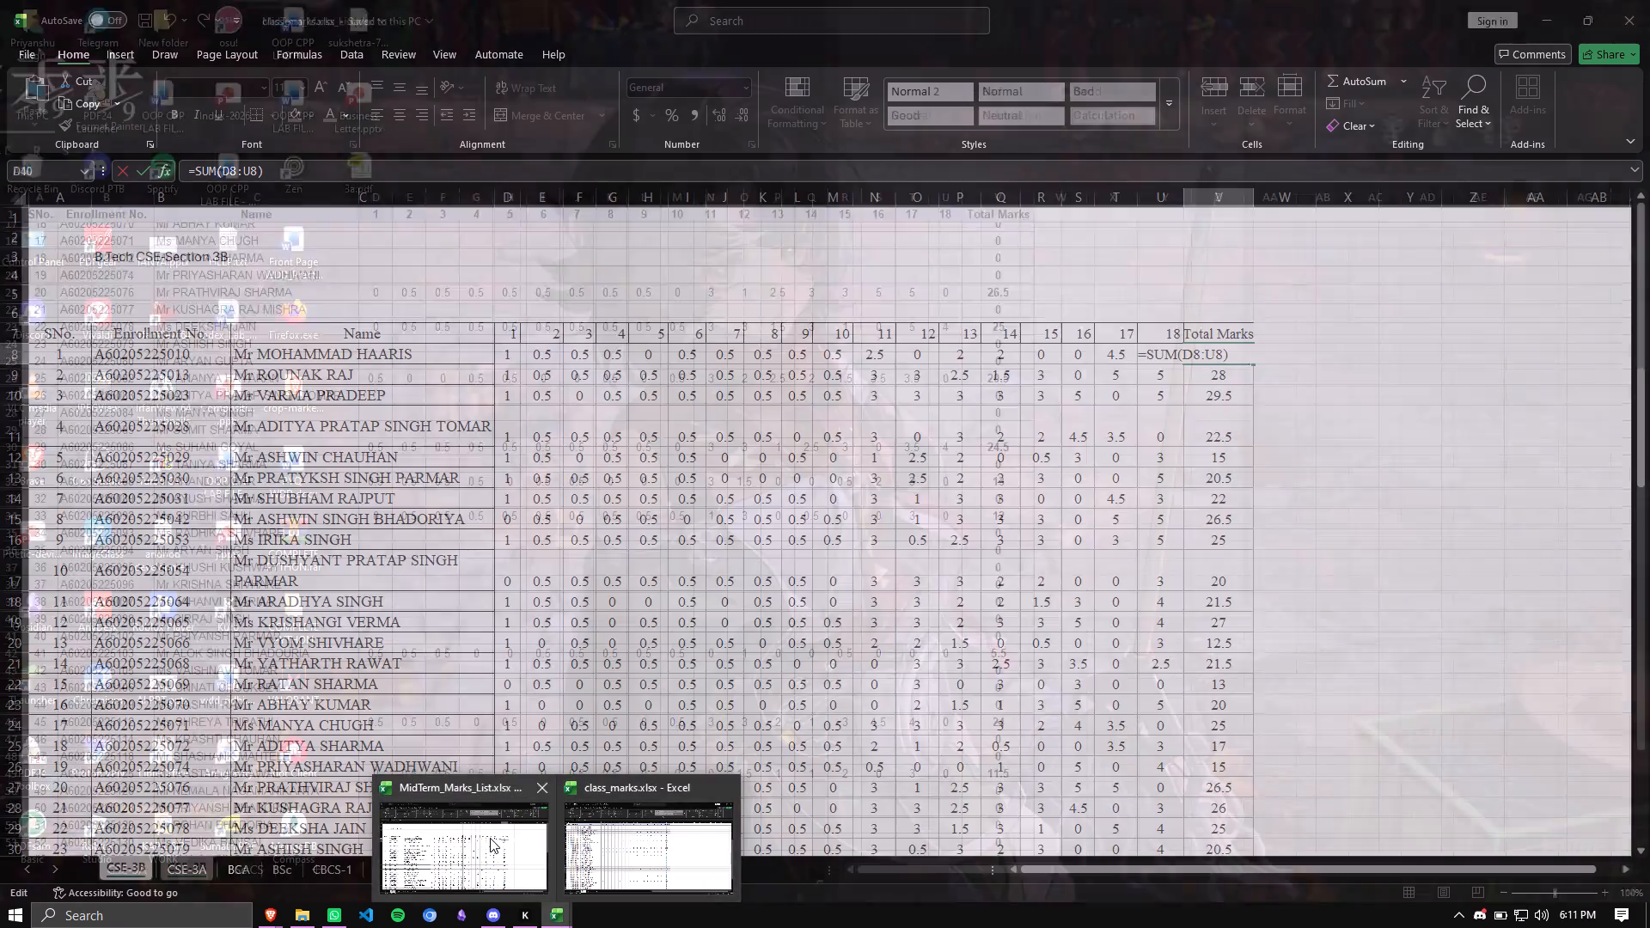
key("alt+Tab")
double_click(746, 331)
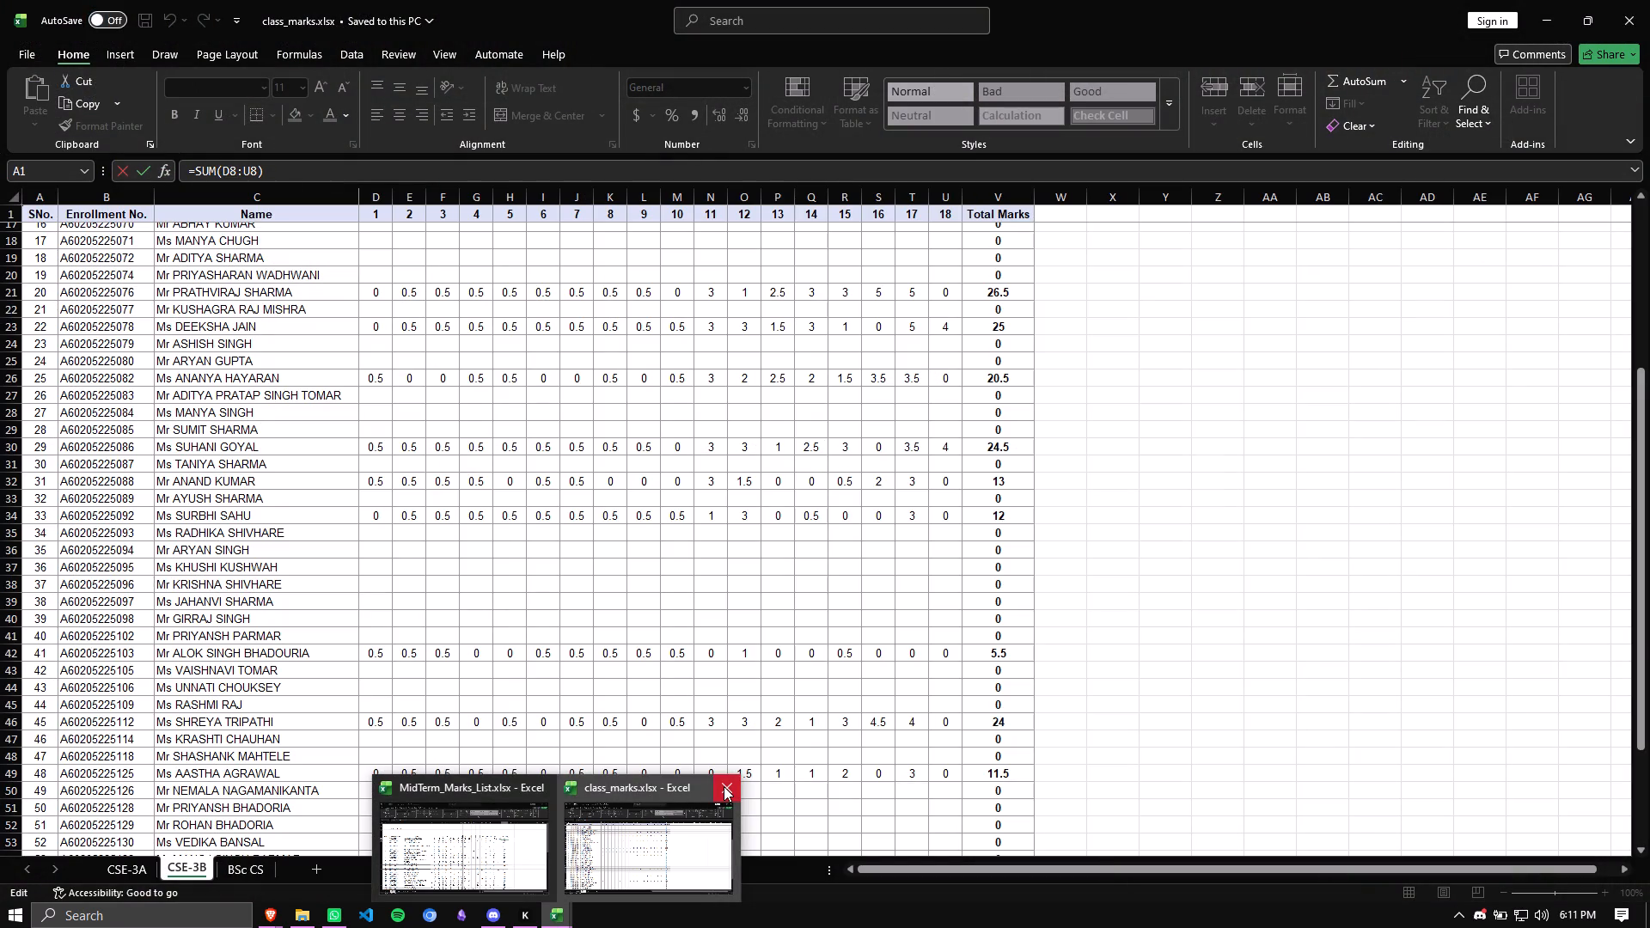
left_click_drag(724, 786, 695, 865)
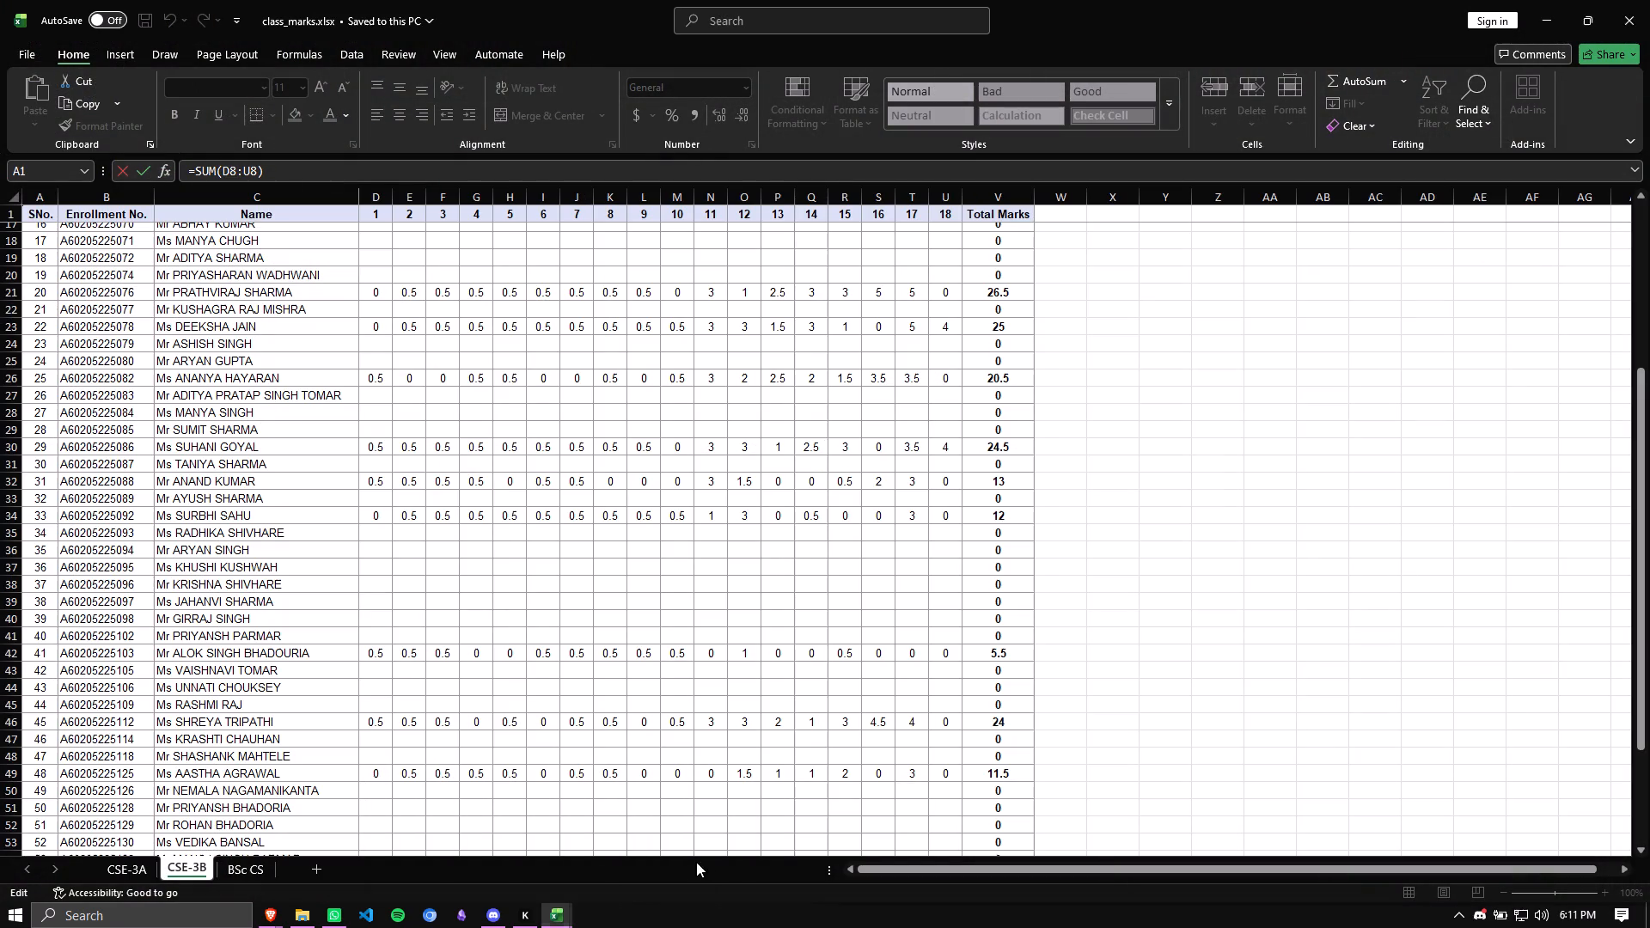
left_click(238, 868)
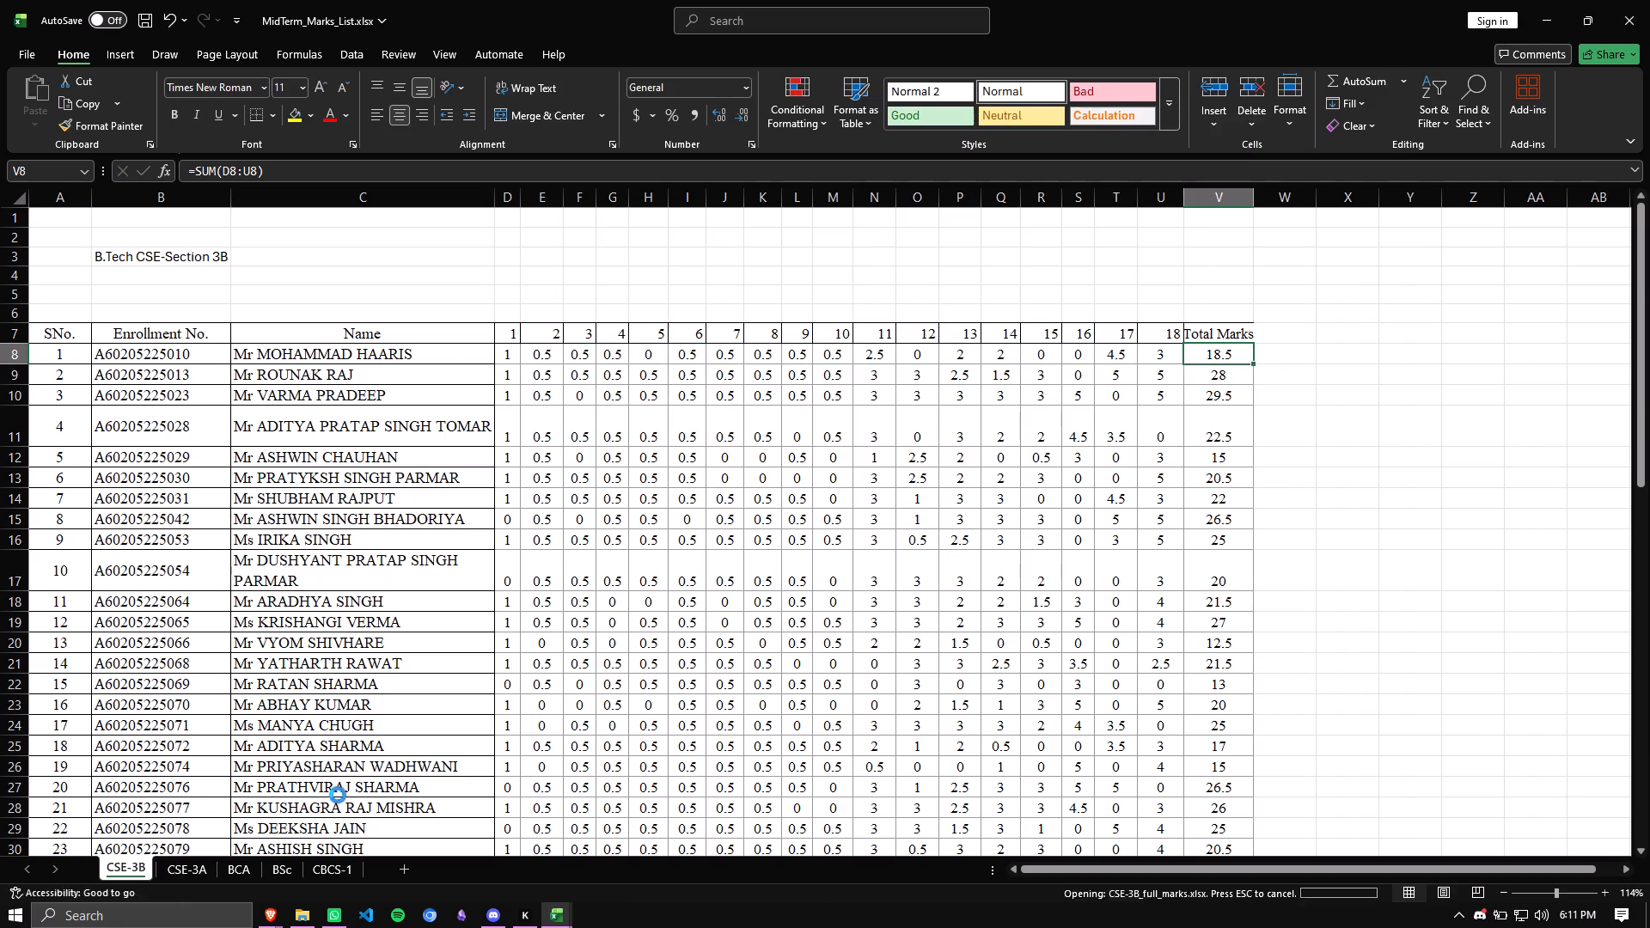
scroll(388, 767, "up", 4)
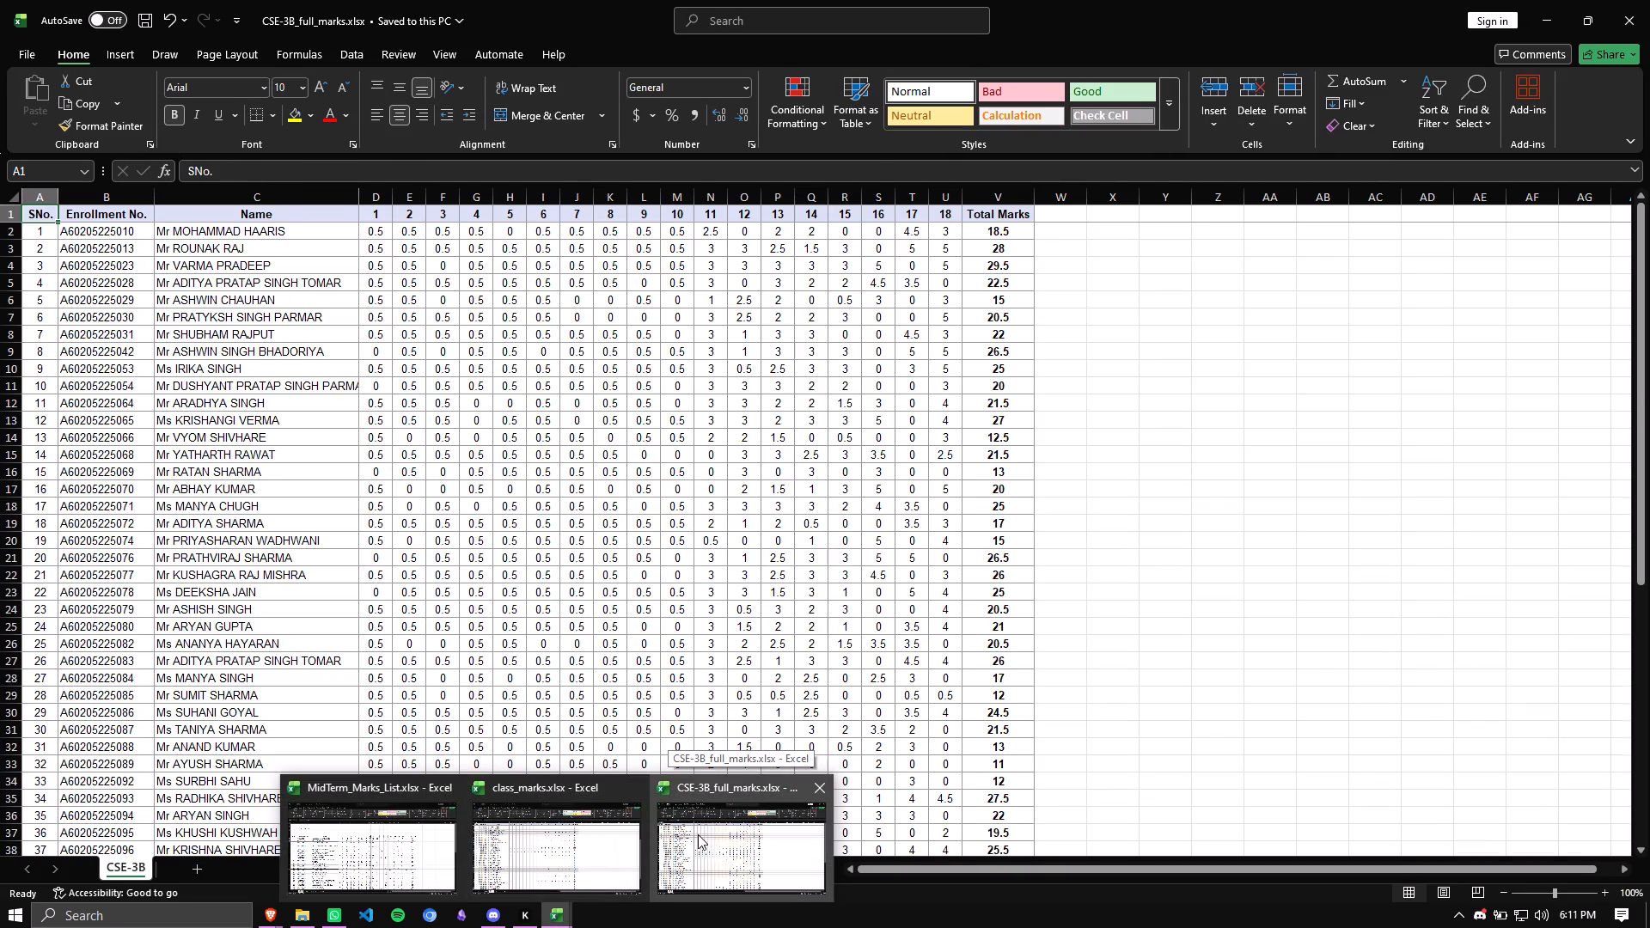
left_click(698, 834)
scroll(658, 519, "up", 5)
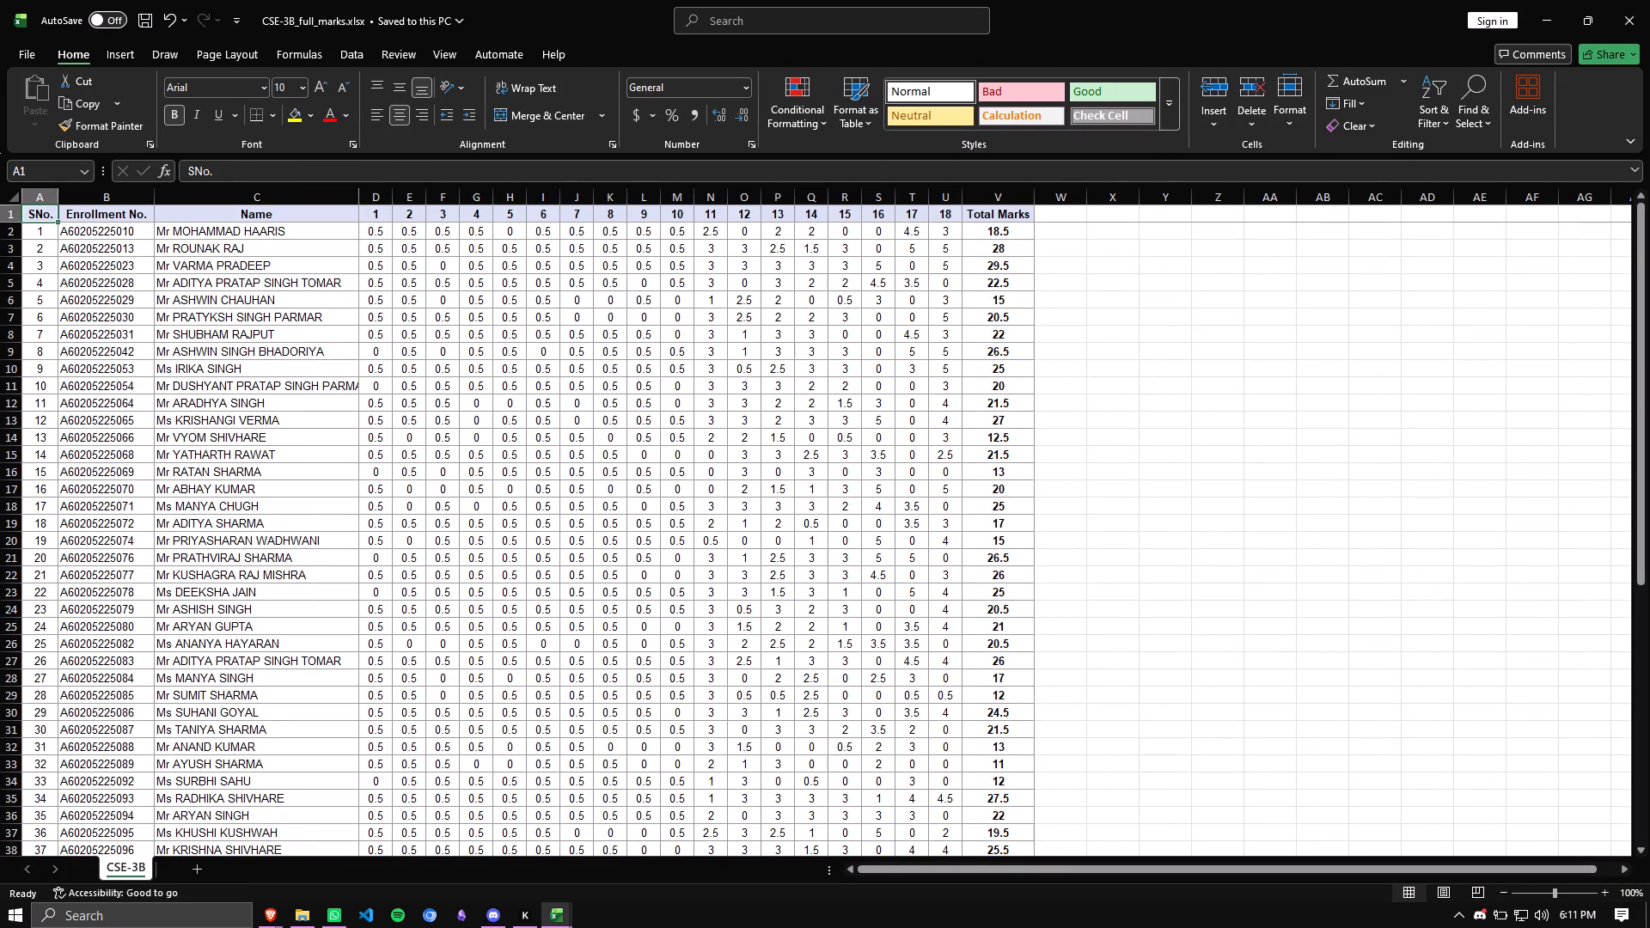
Inspect the SUM formula in the total of student number 1 (V2) in CSE-3B_full_marks.xlsx.
double_click(1017, 235)
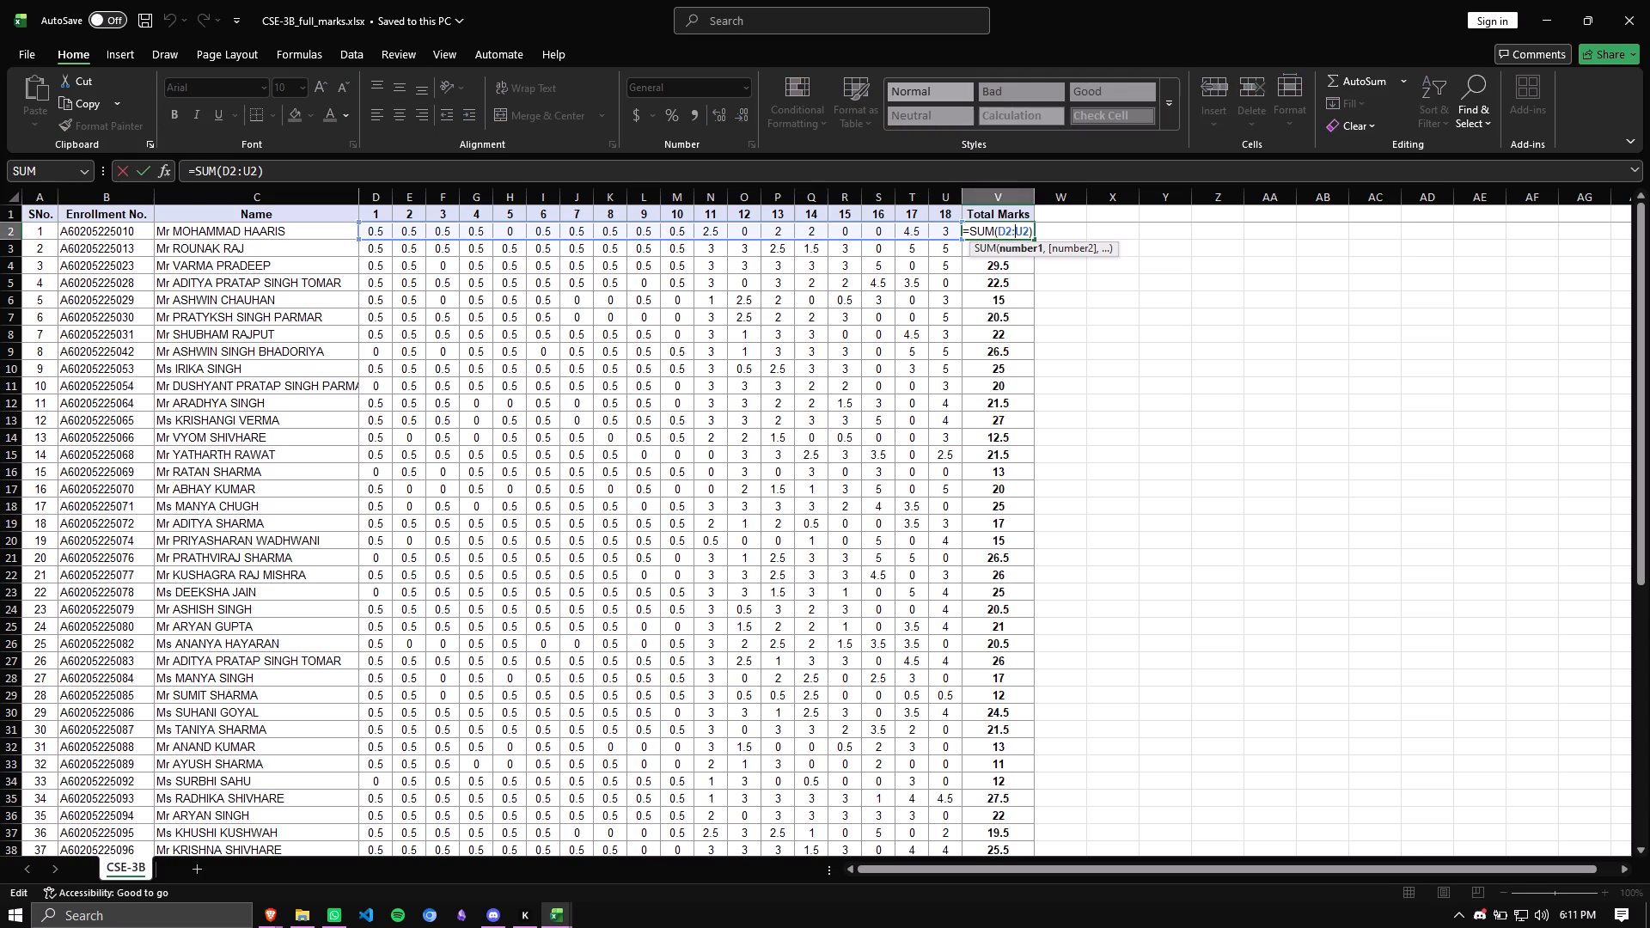
key("Return")
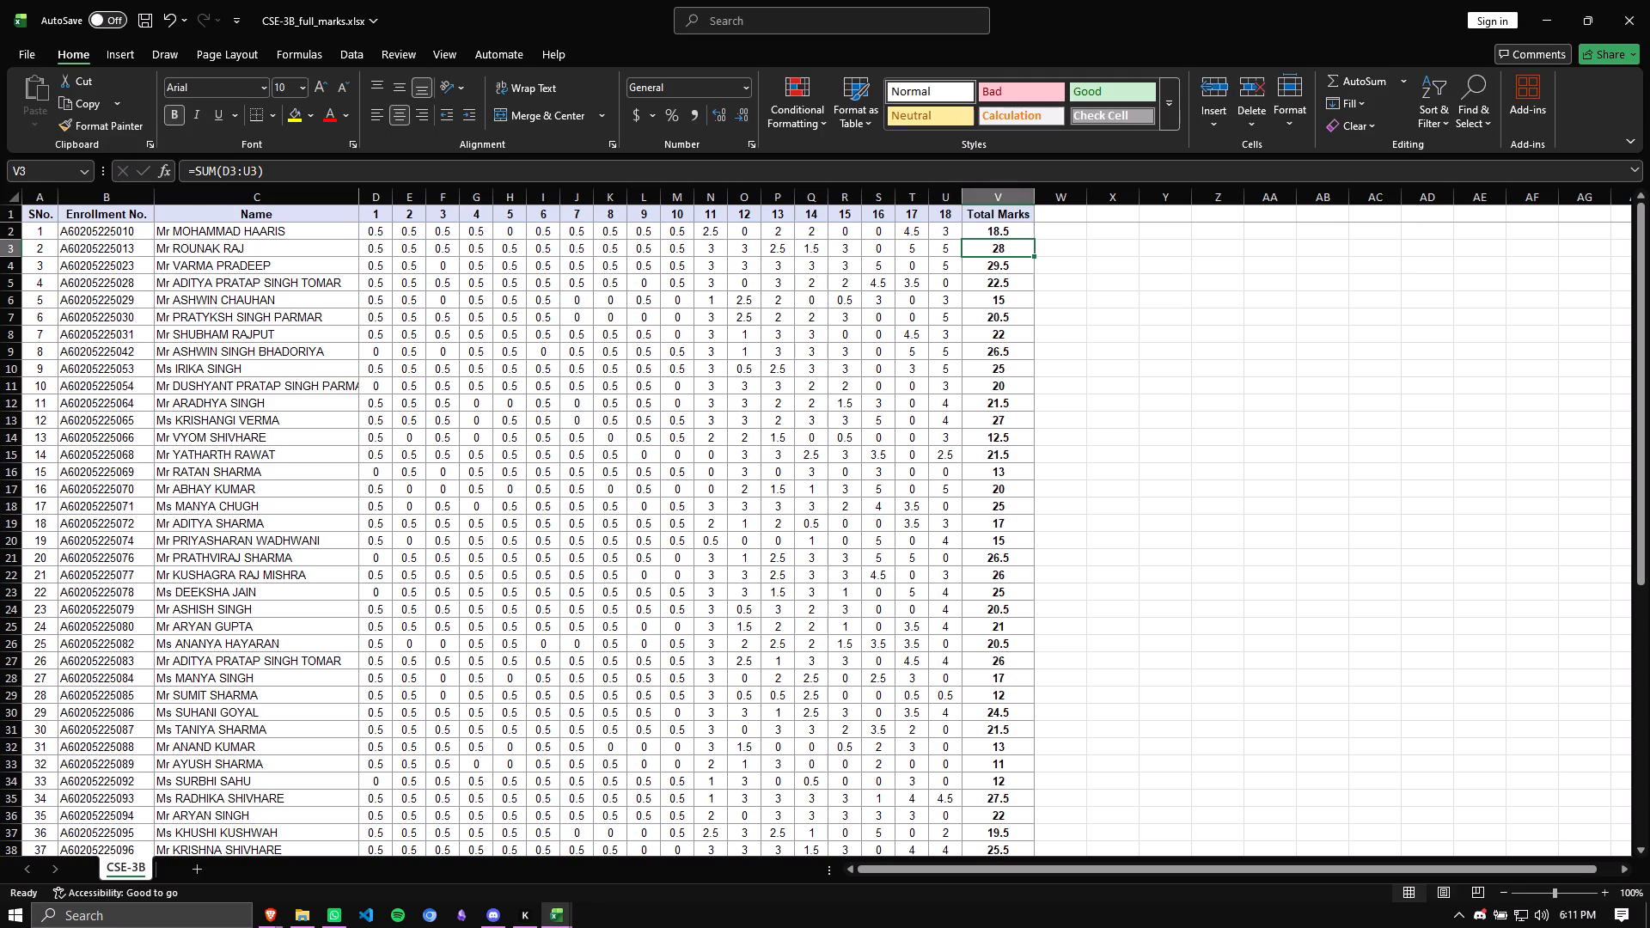
Copy the question marks and totals with their headings, D1:V60, from CSE-3B_full_marks.xlsx.
left_click_drag(380, 205, 608, 466)
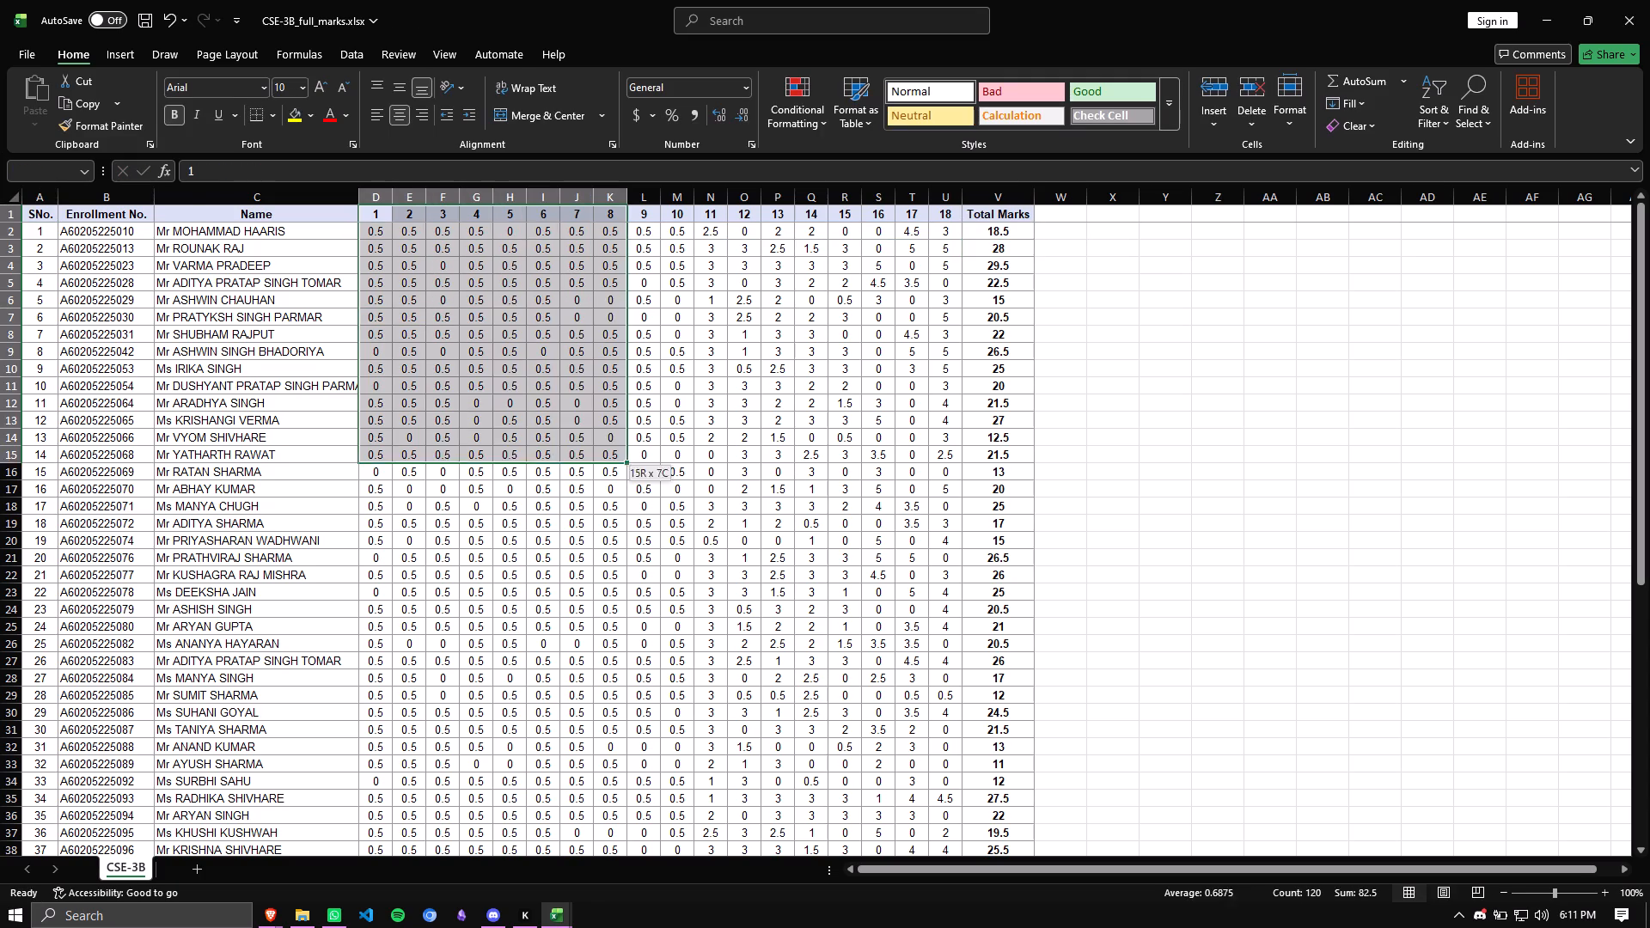
left_click_drag(608, 466, 984, 925)
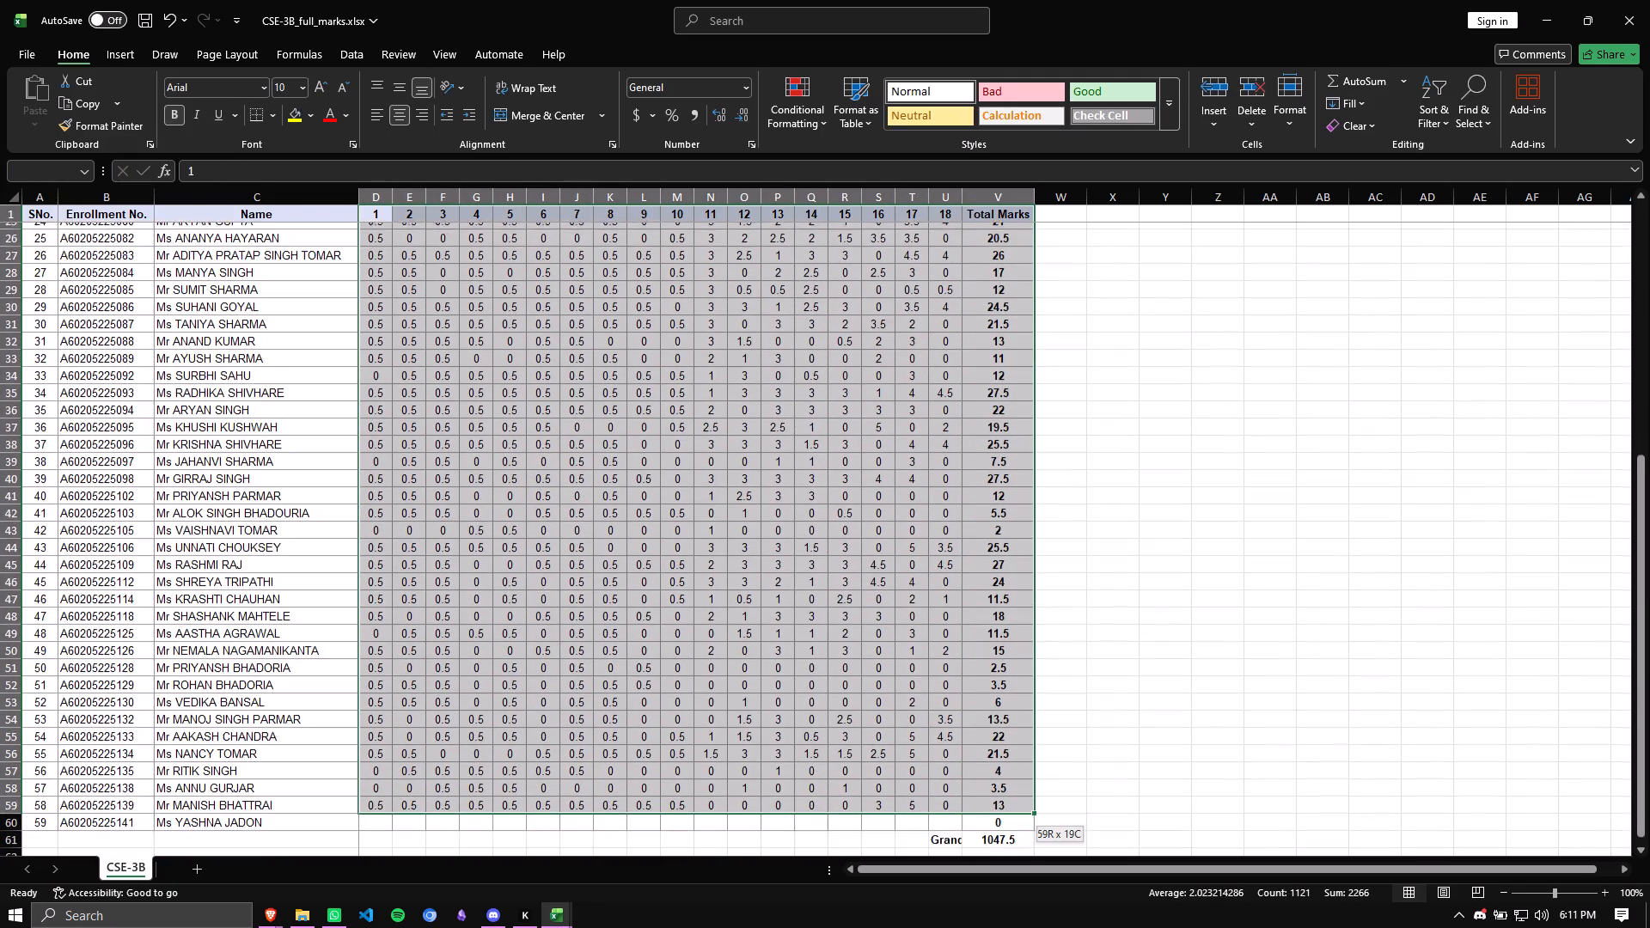
left_click_drag(984, 925, 993, 780)
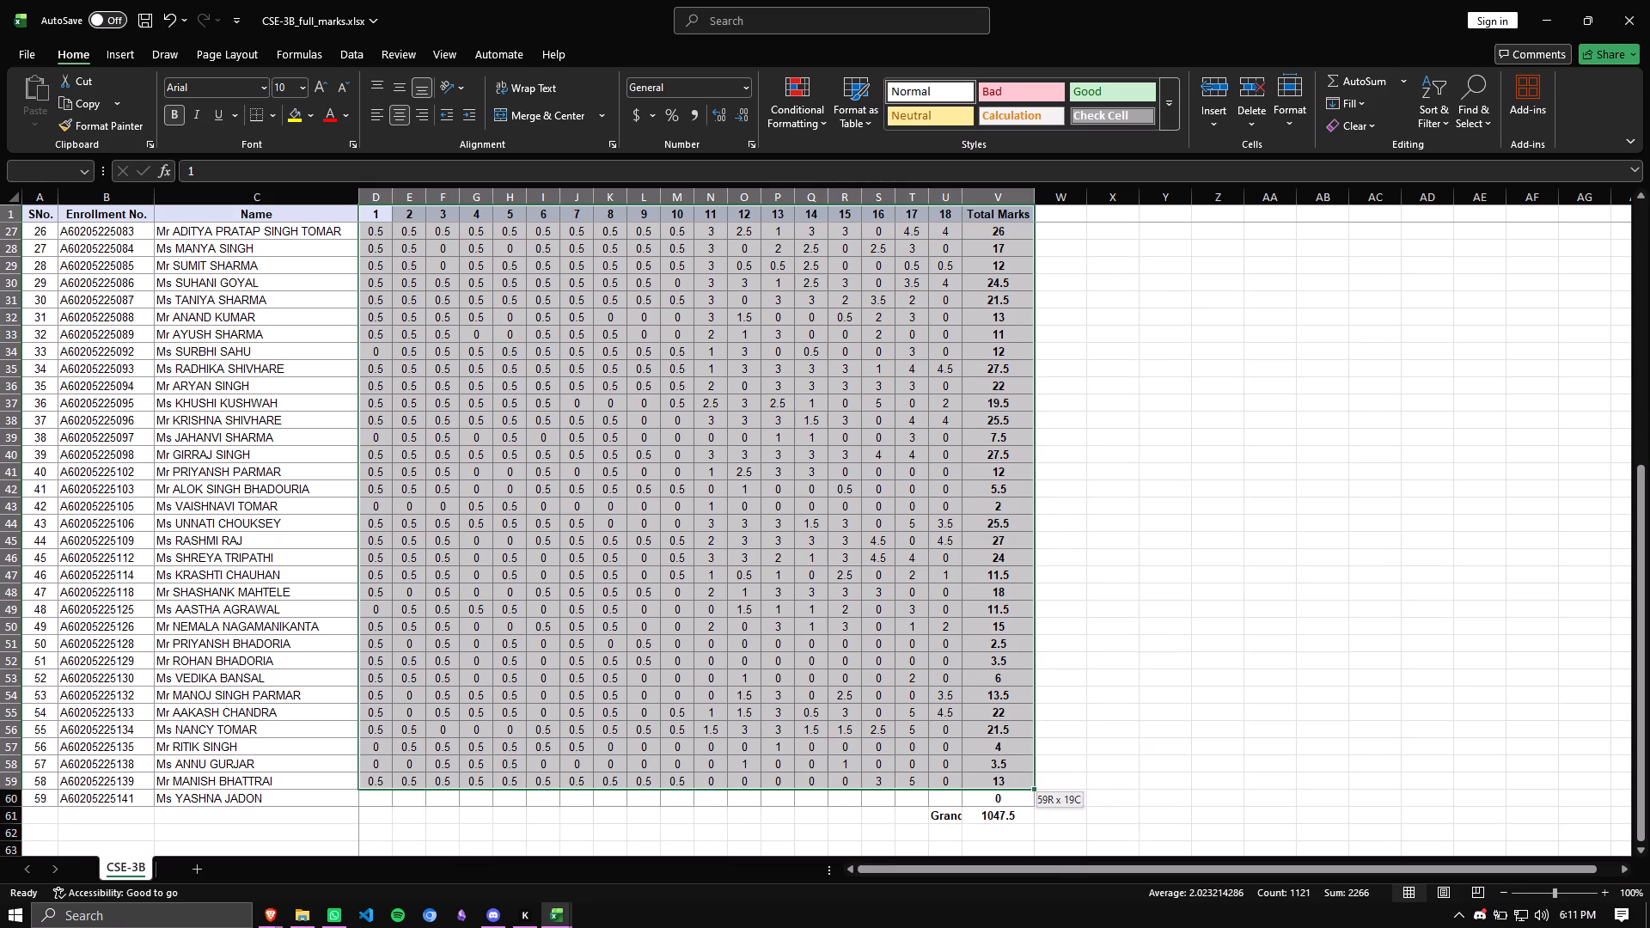
left_click_drag(993, 780, 992, 793)
key("ctrl+c")
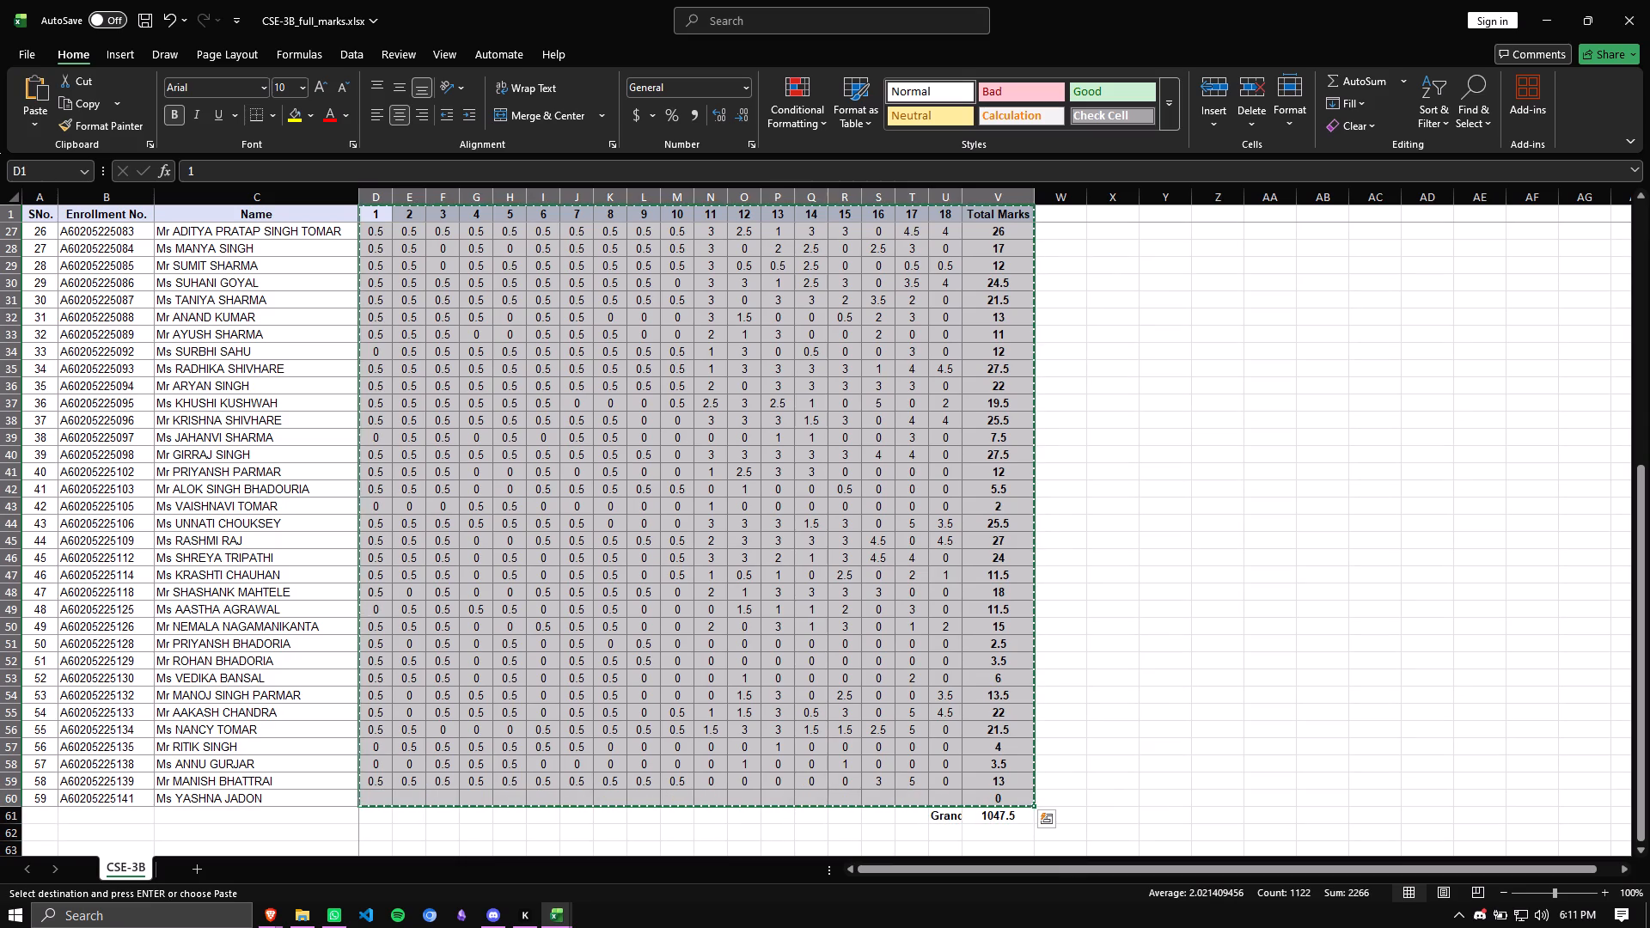
Paste the copied block over D7:V66 on the CSE-3B sheet of MidTerm_Marks_List.xlsx, replacing the existing data.
key("alt+Tab")
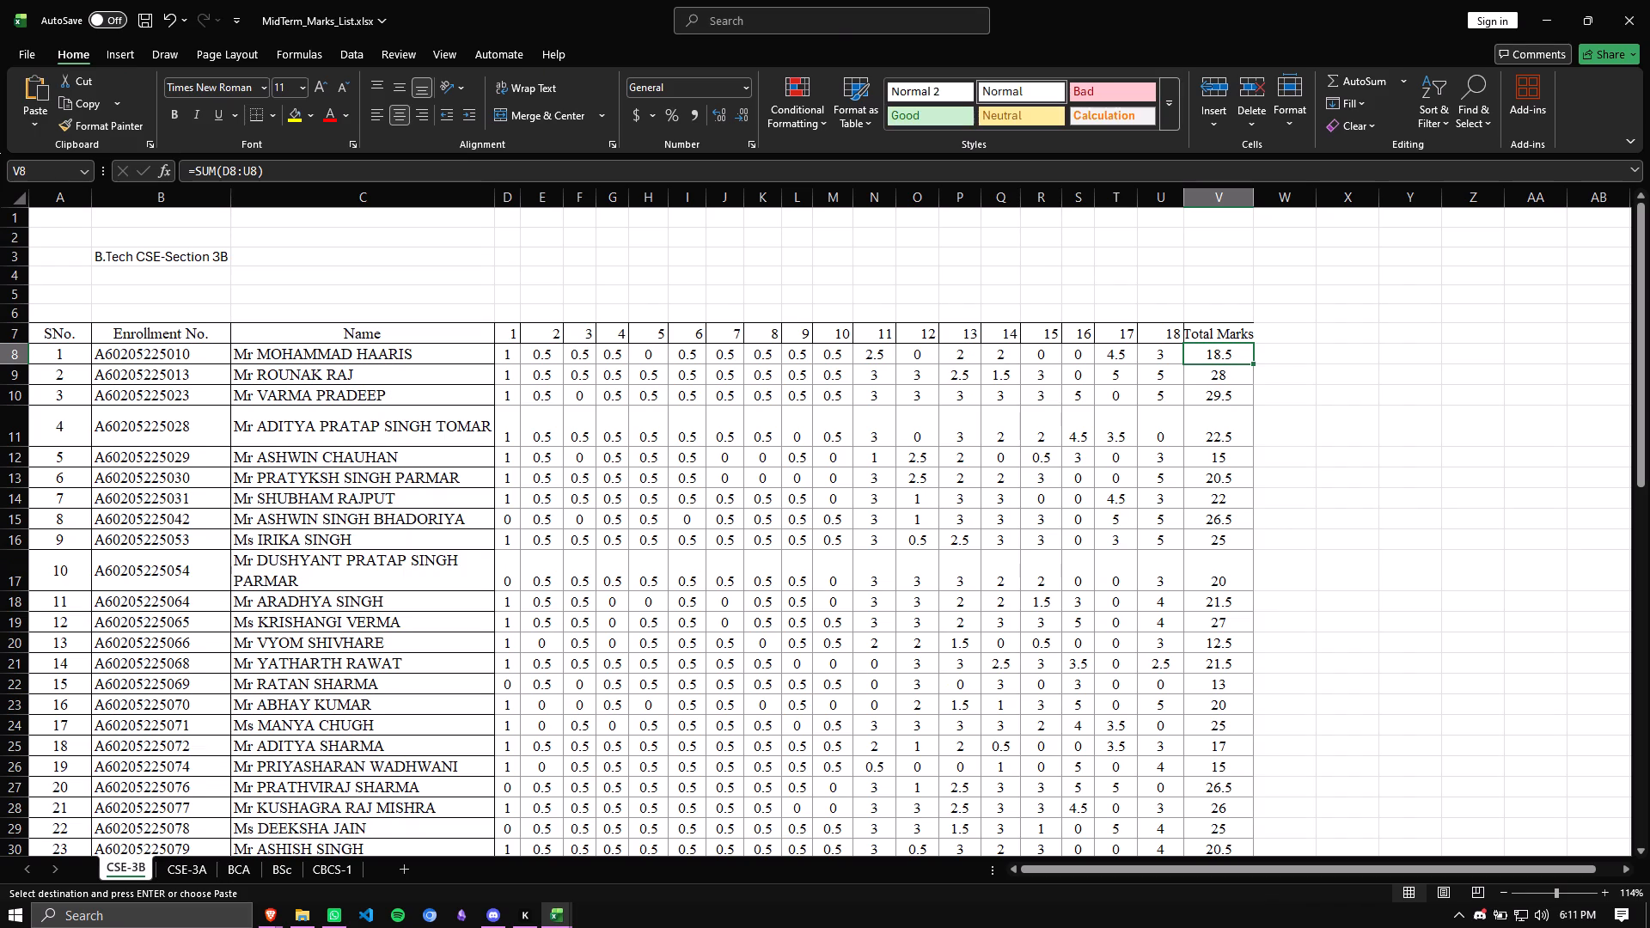
left_click_drag(502, 335, 567, 380)
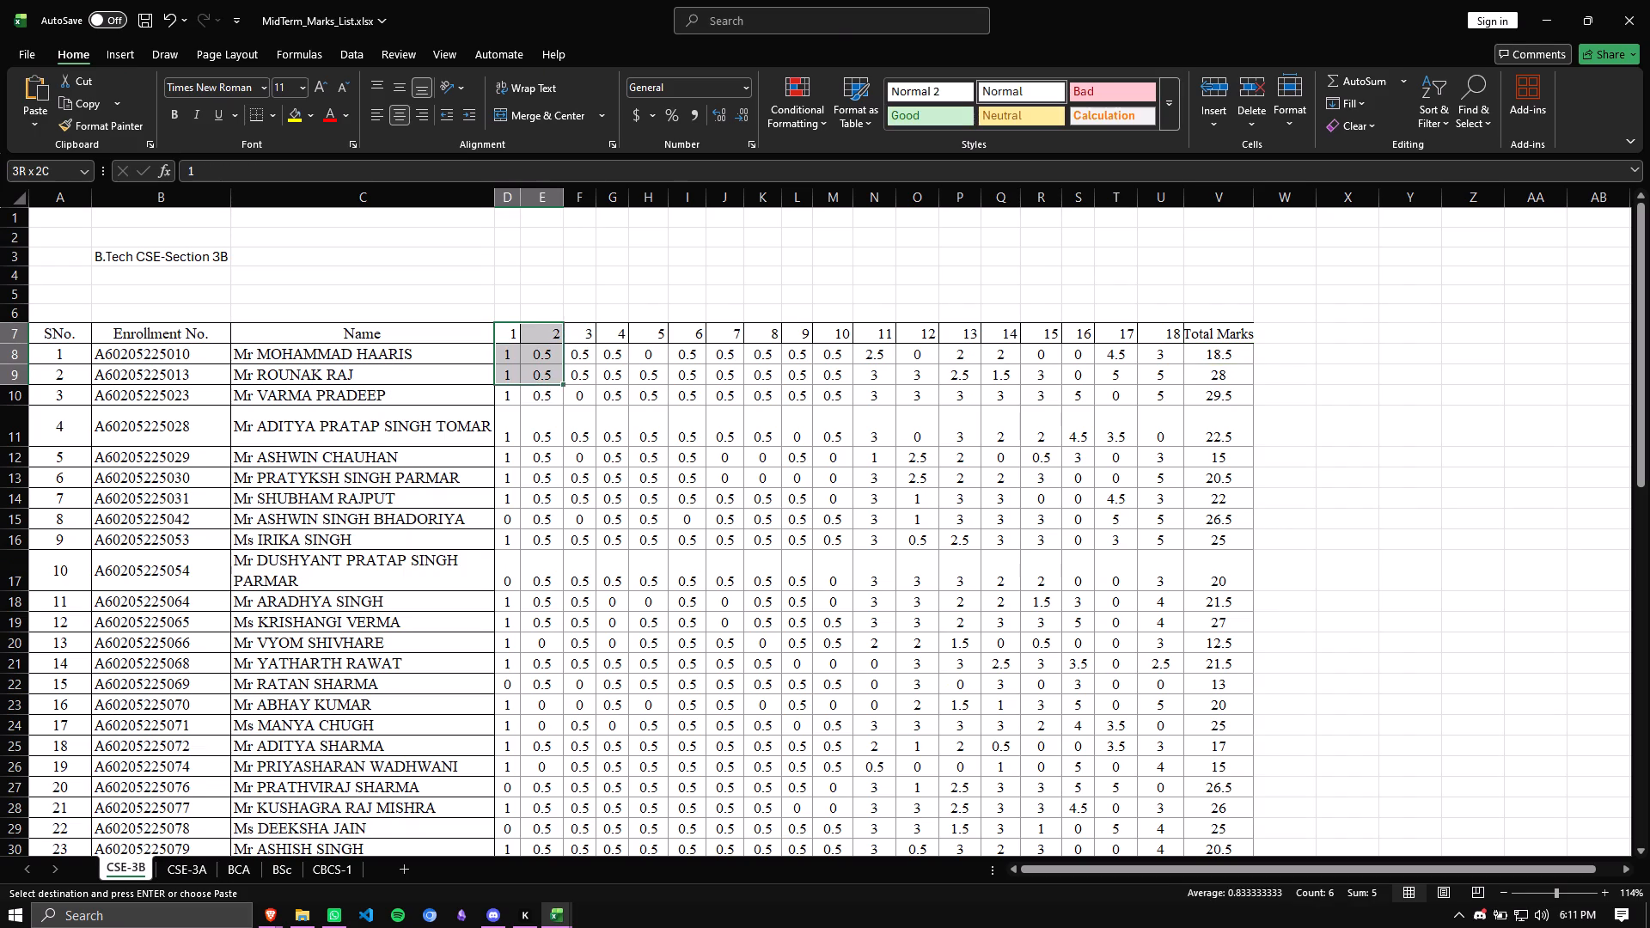
left_click_drag(567, 380, 1114, 697)
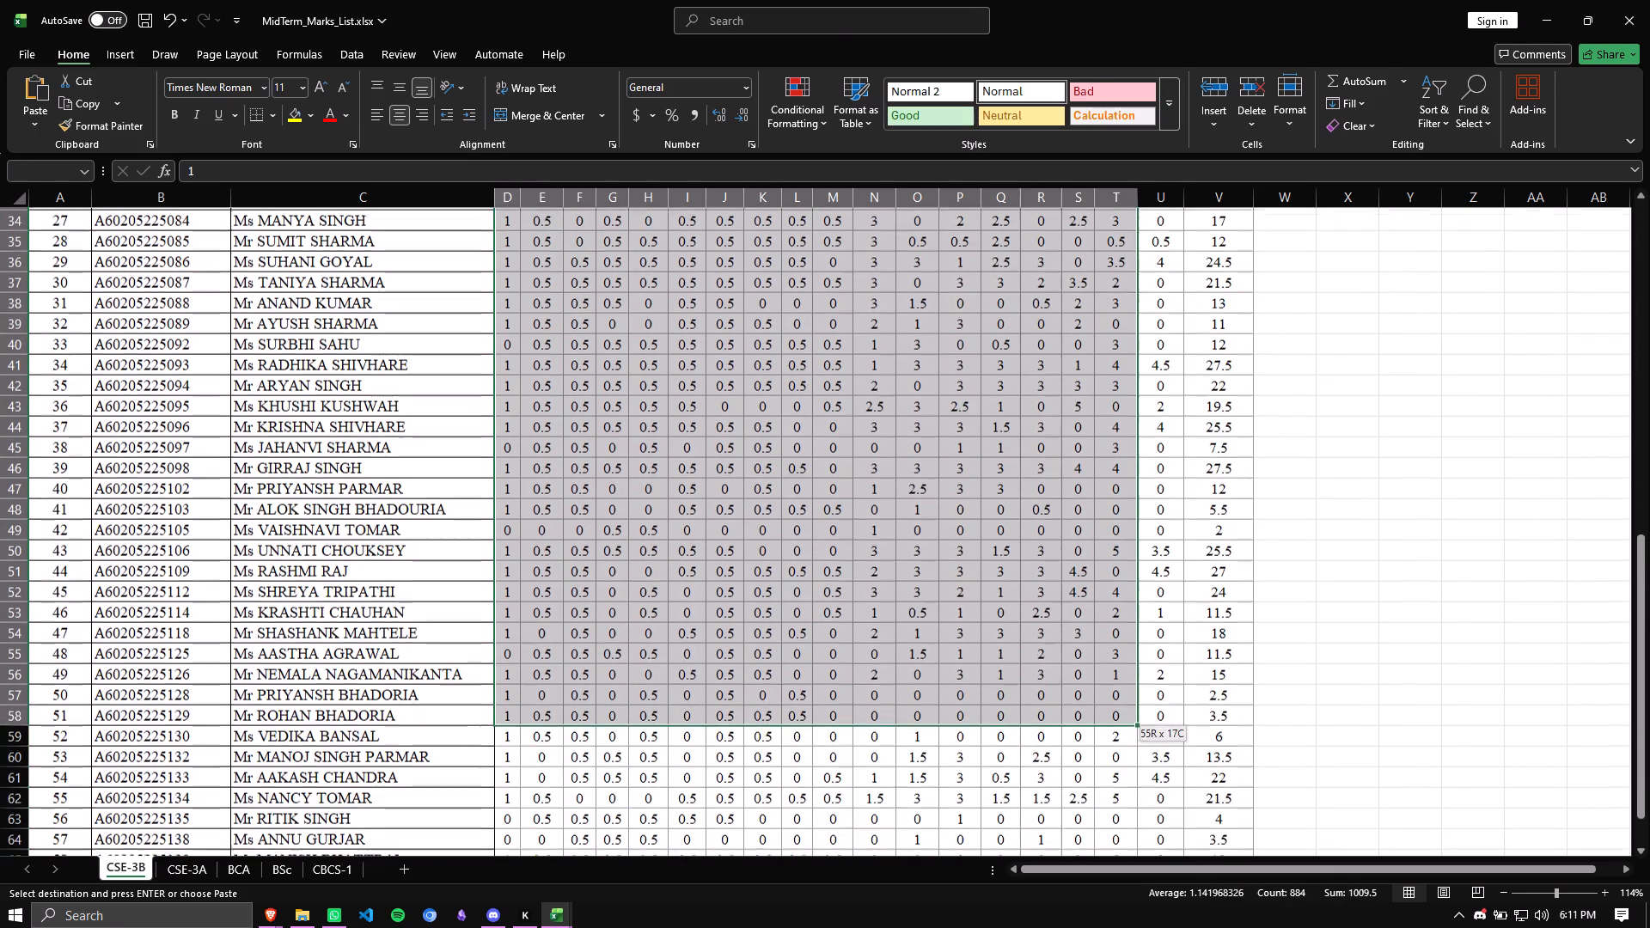
left_click_drag(1114, 697, 1236, 817)
key("ctrl+v")
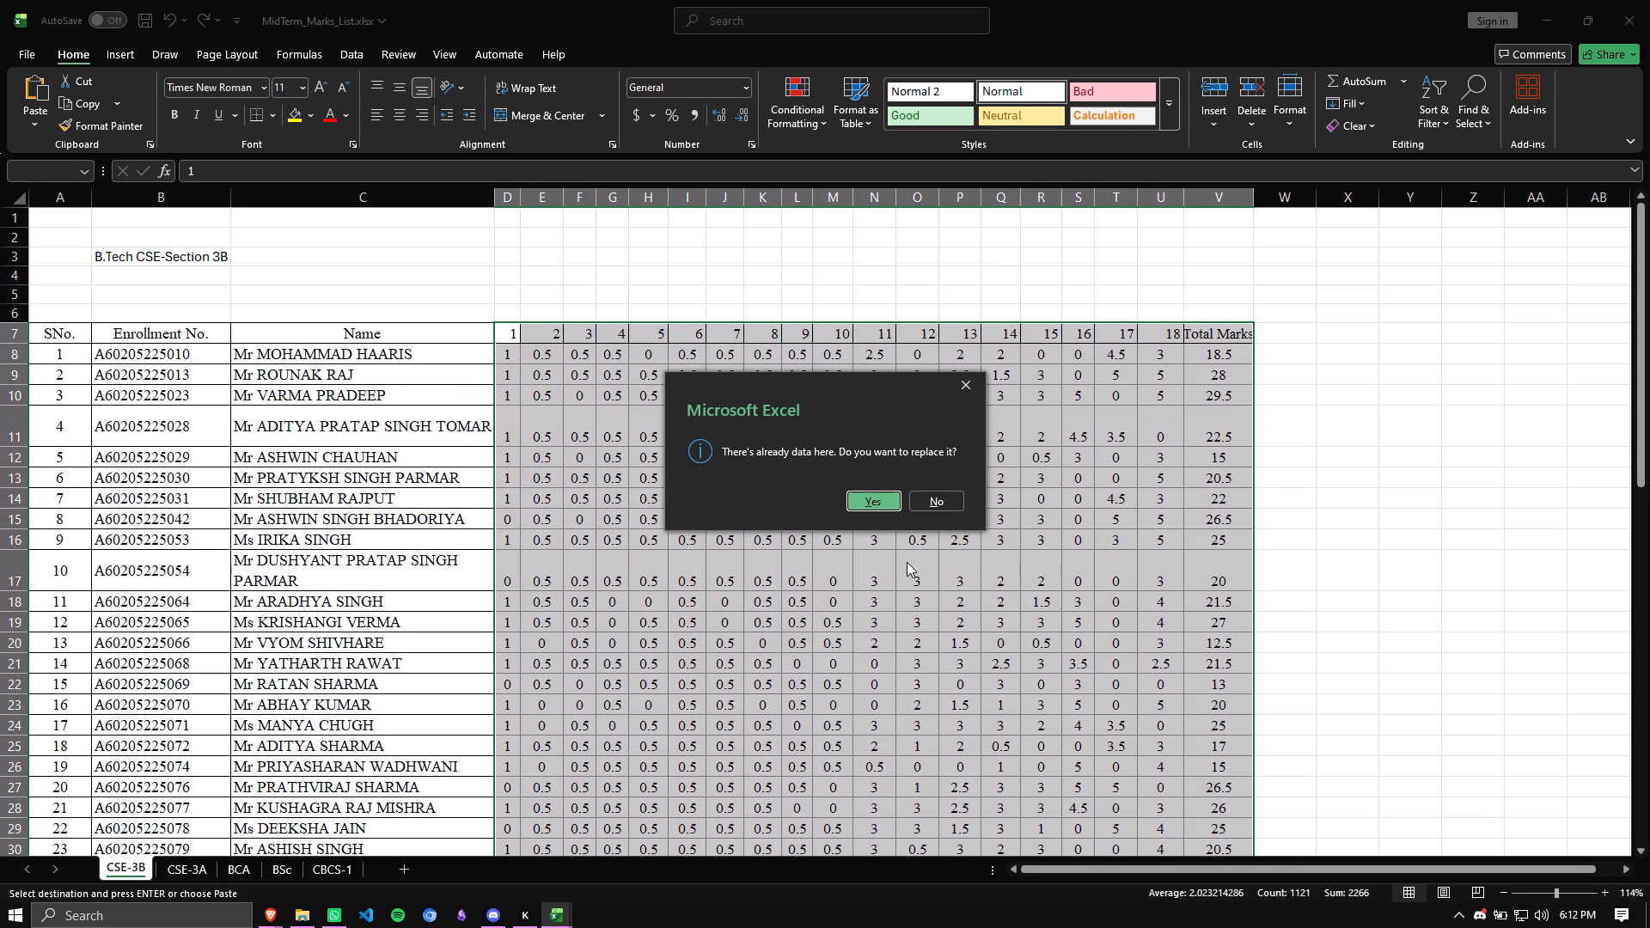
left_click(886, 498)
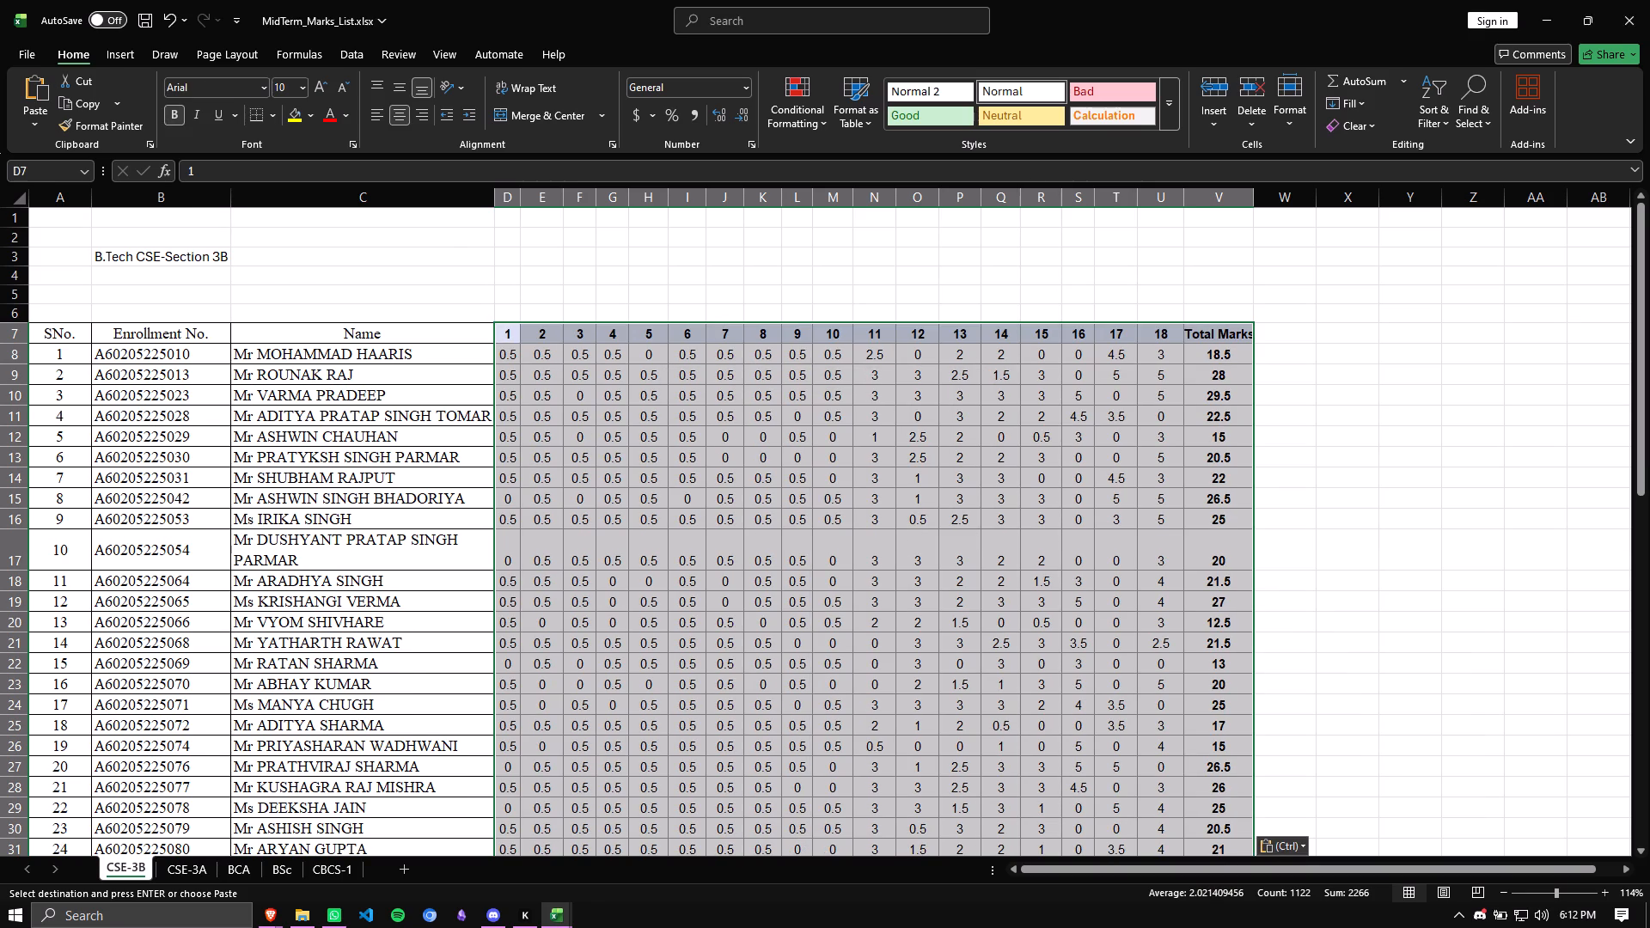
Check the pasted rows and inspect the formula in the total of student number 52 (V59), leaving it as it is.
scroll(886, 498, "down", 5)
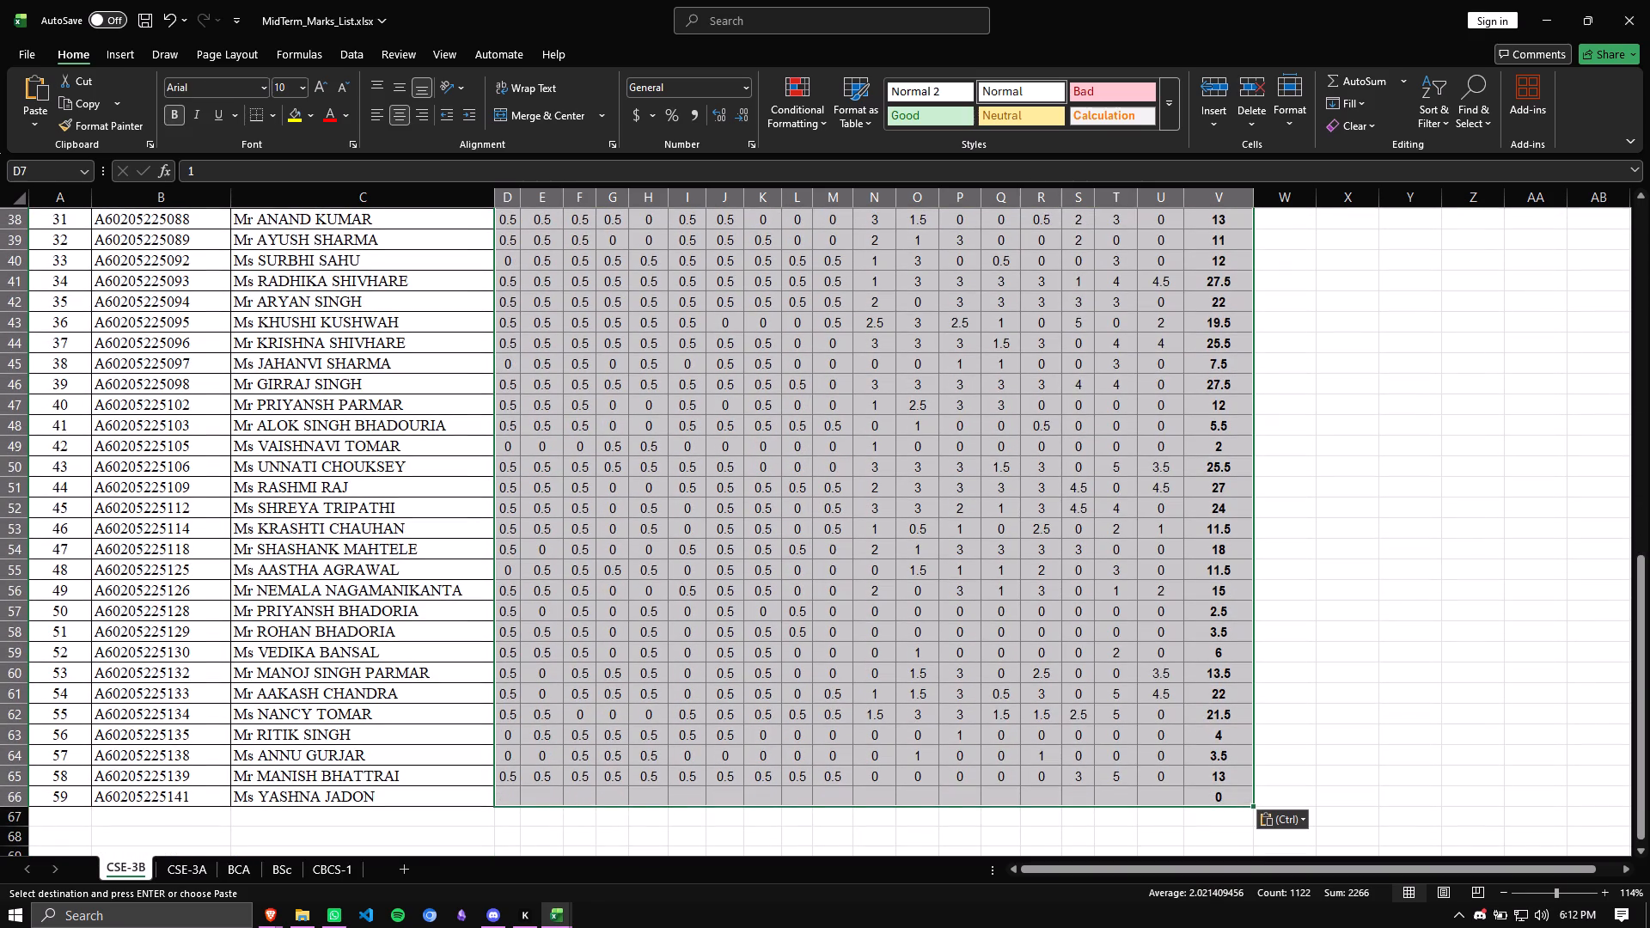
left_click(1289, 679)
double_click(1215, 645)
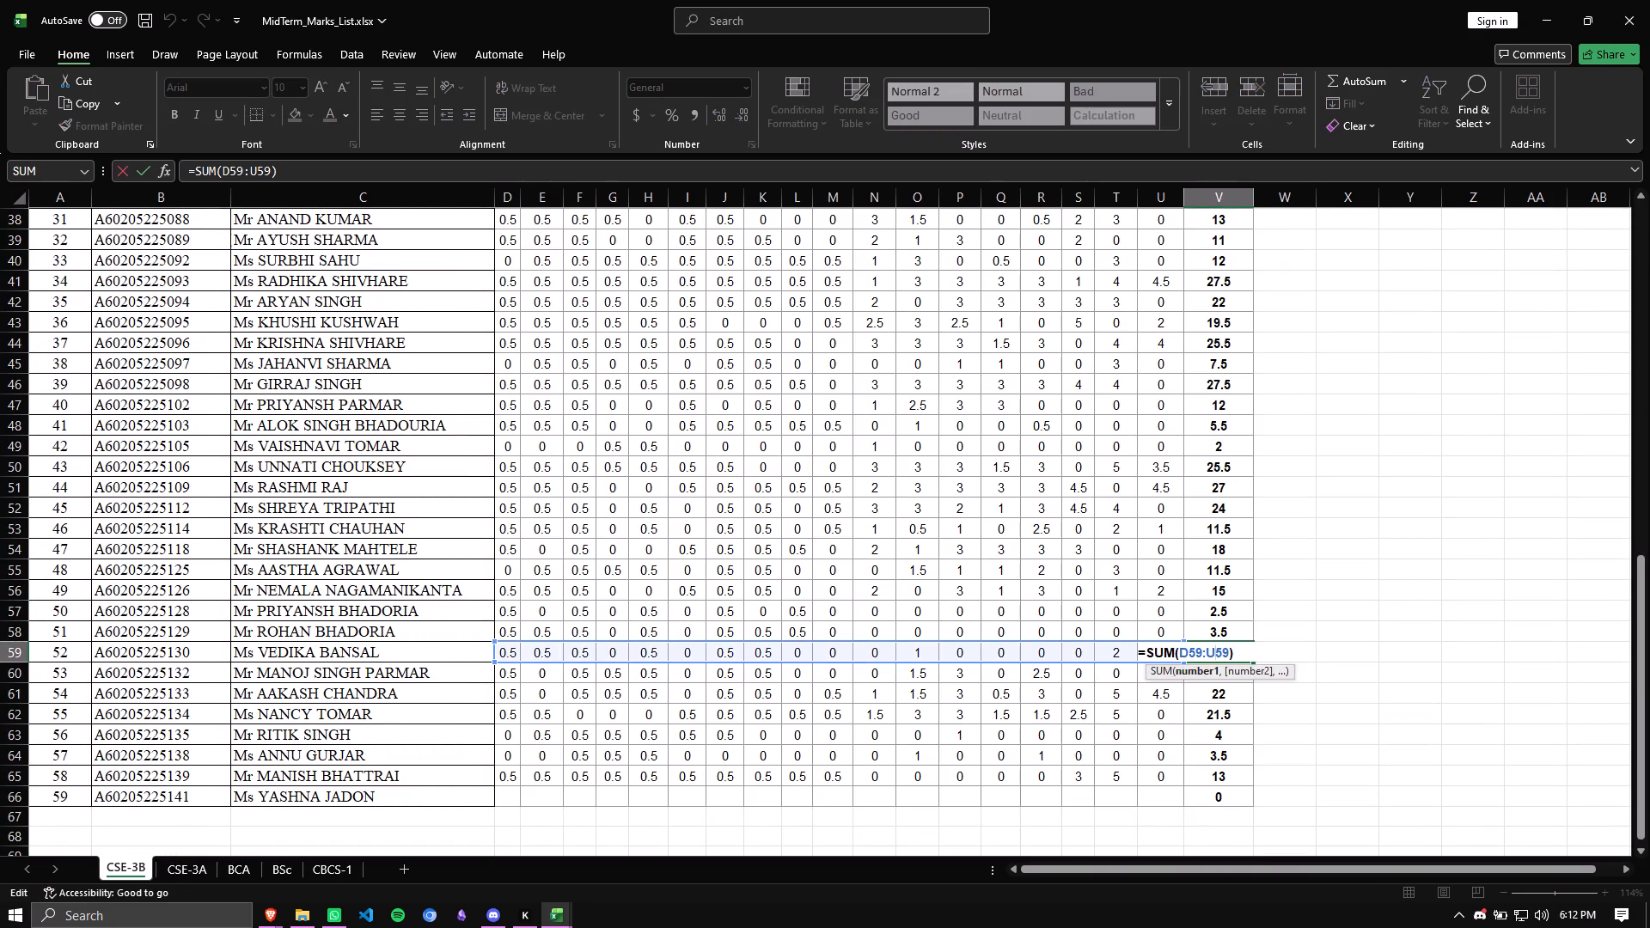
left_click(1297, 528)
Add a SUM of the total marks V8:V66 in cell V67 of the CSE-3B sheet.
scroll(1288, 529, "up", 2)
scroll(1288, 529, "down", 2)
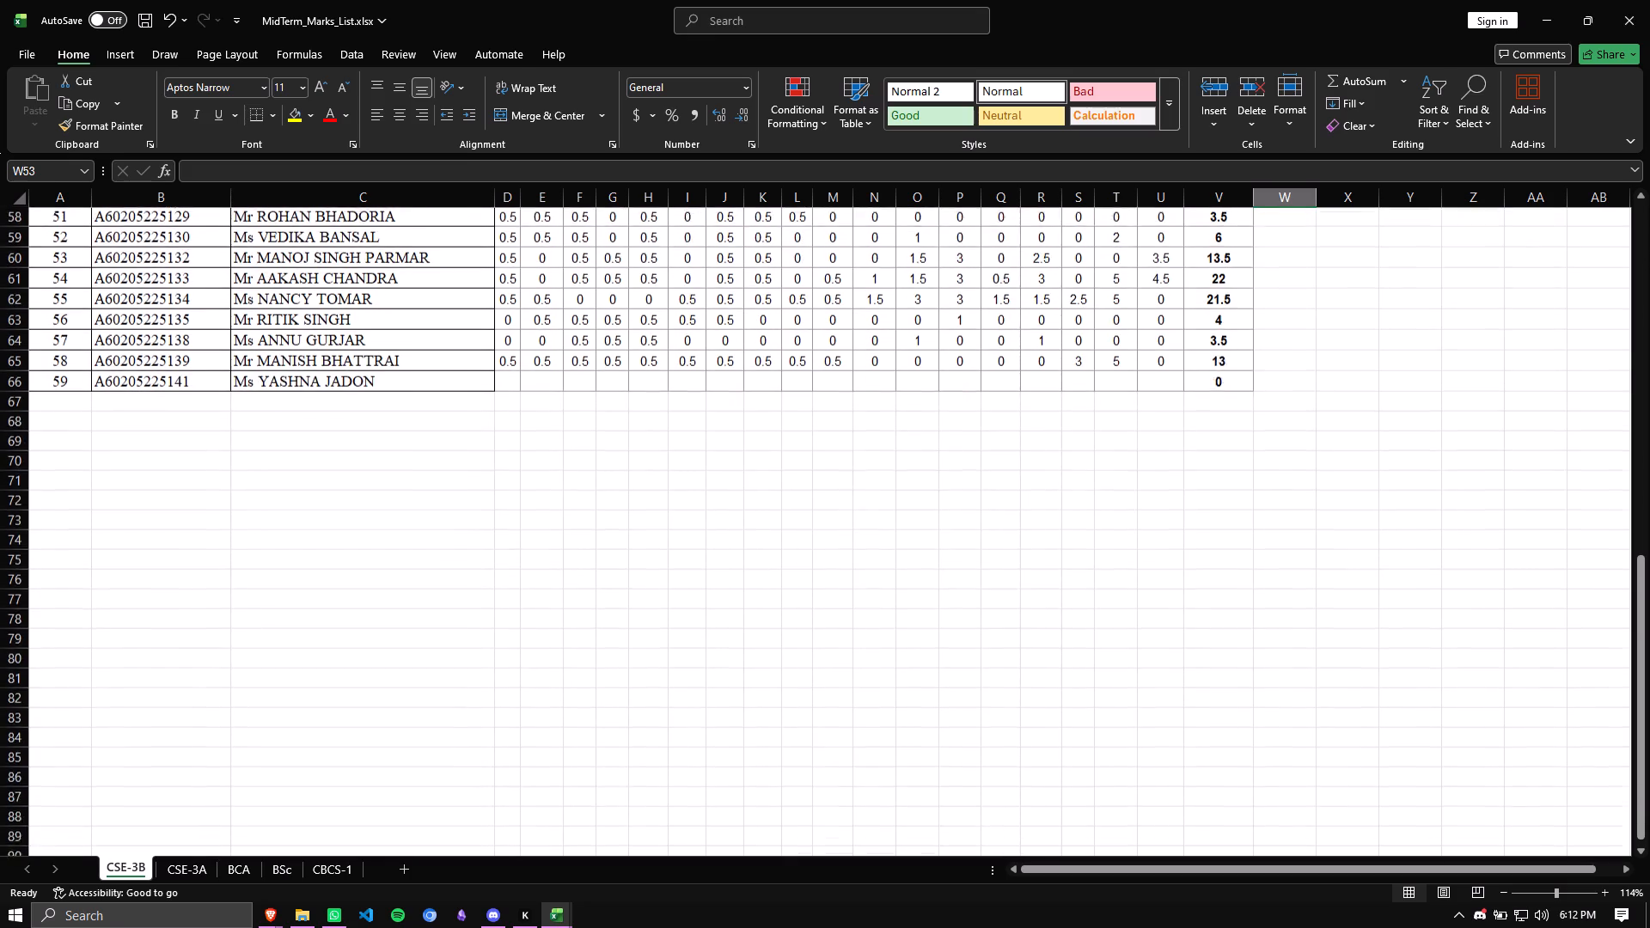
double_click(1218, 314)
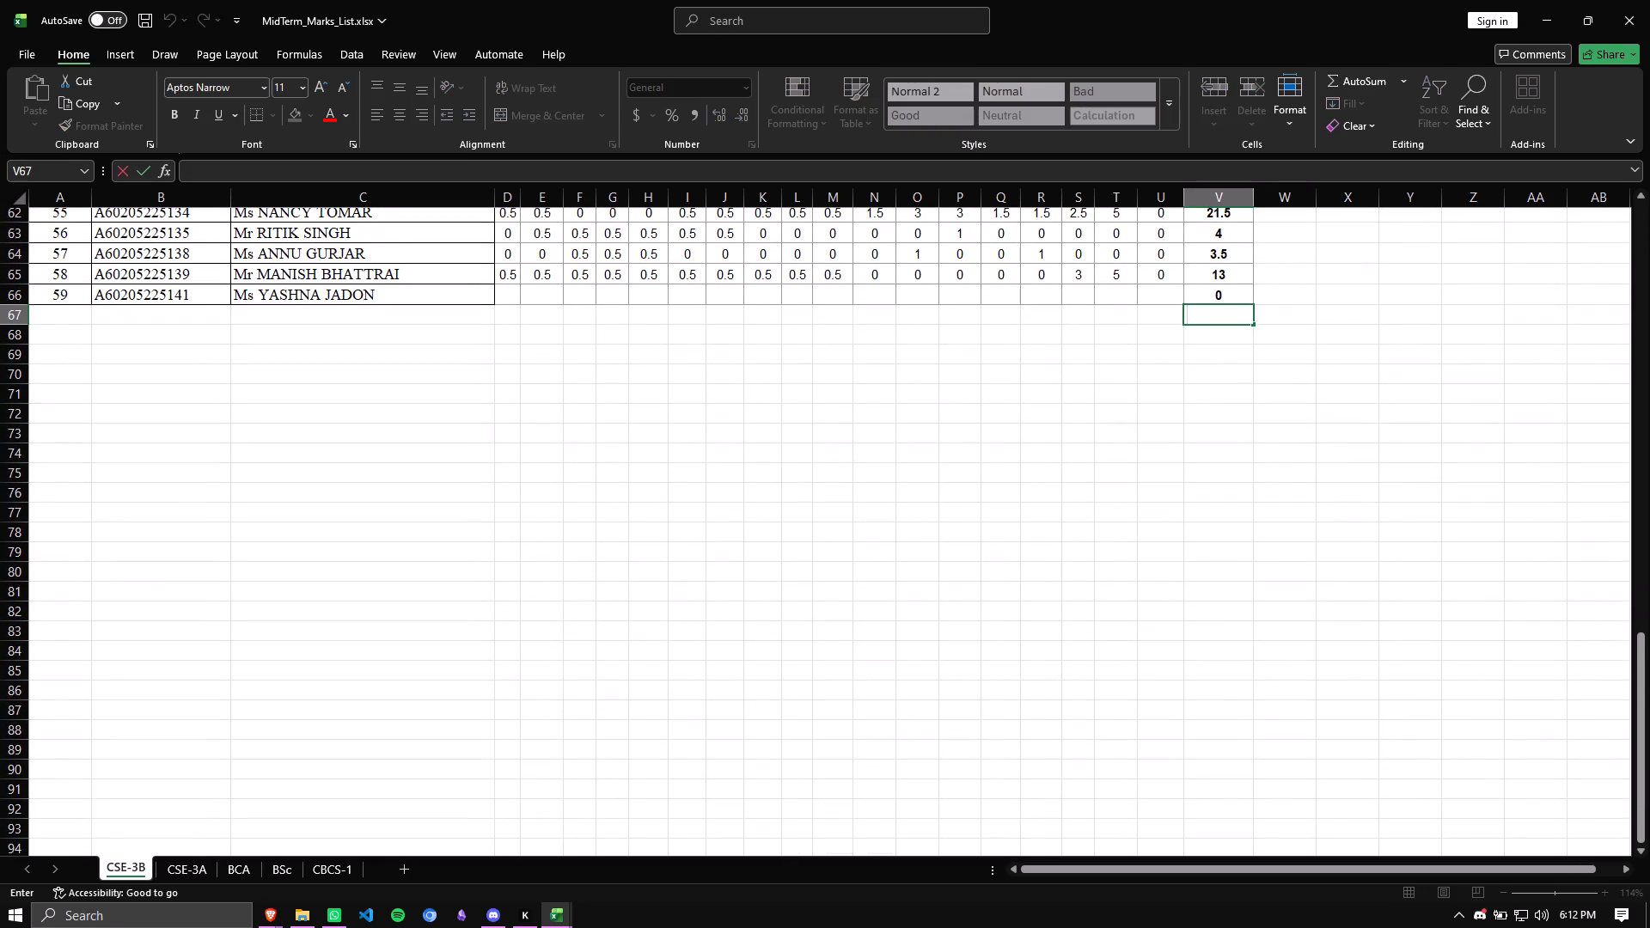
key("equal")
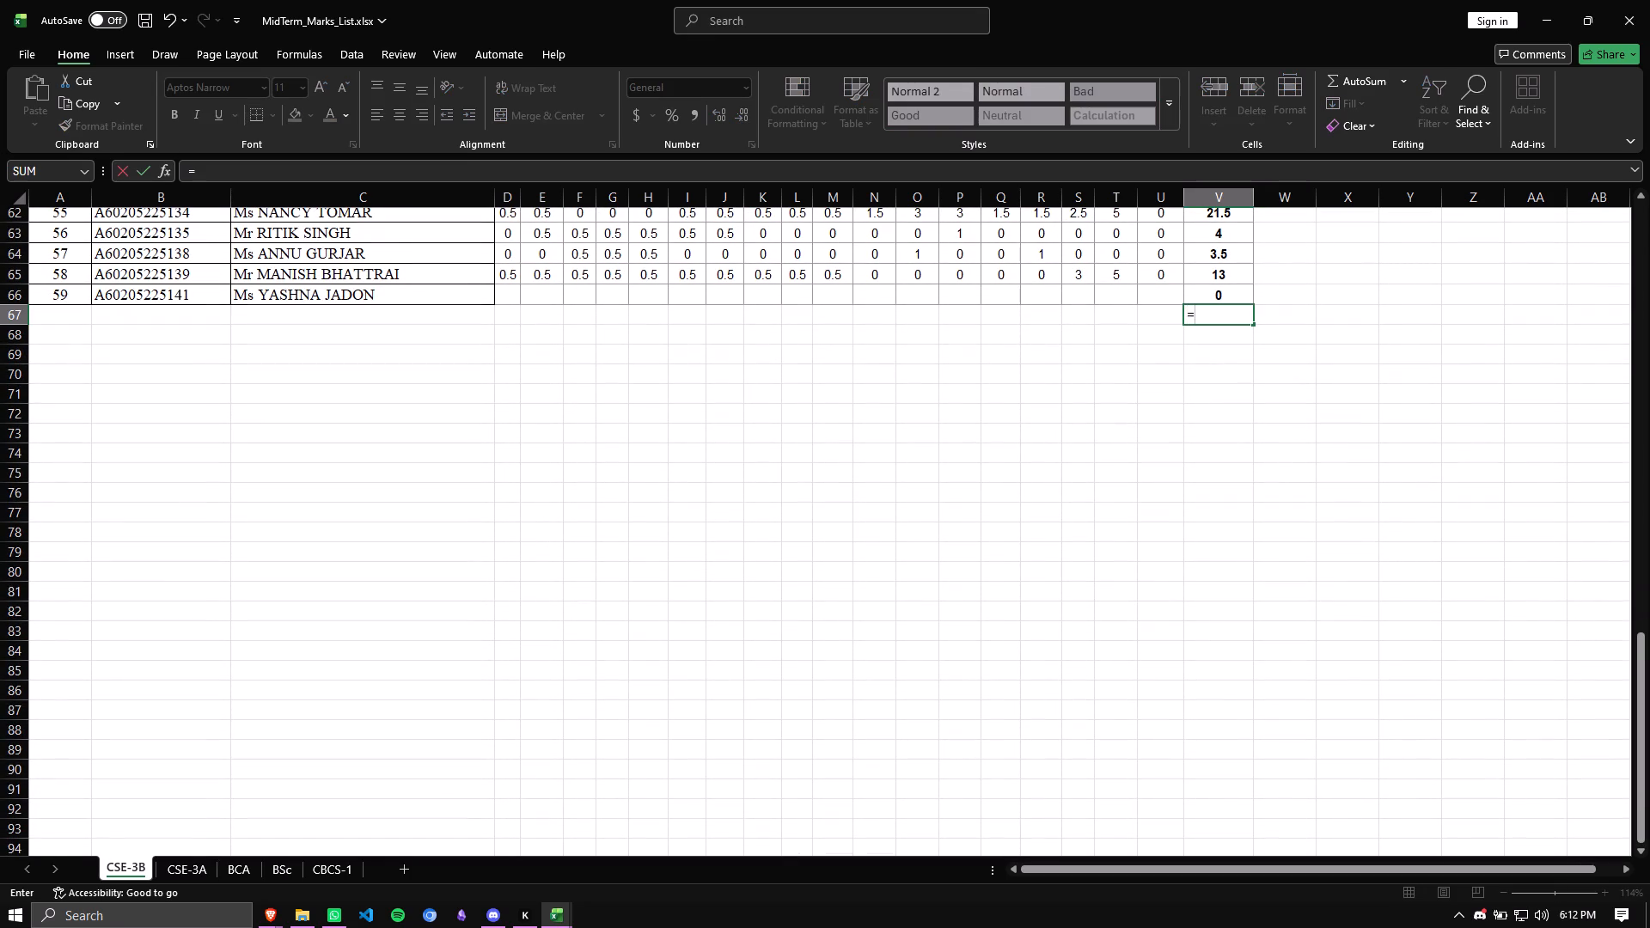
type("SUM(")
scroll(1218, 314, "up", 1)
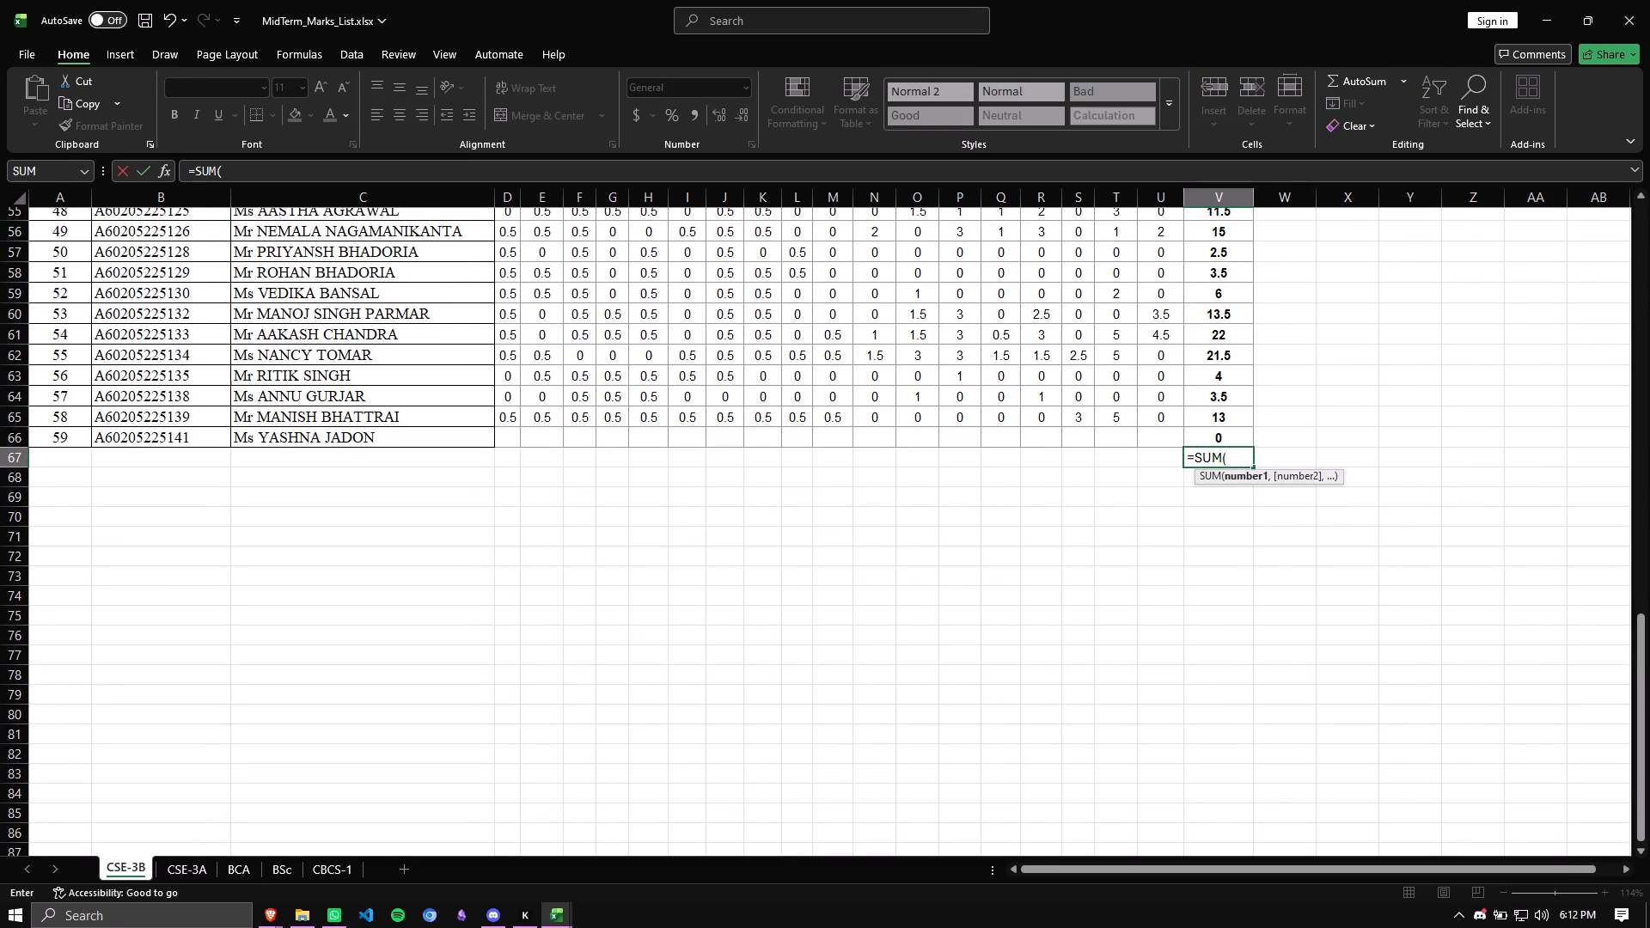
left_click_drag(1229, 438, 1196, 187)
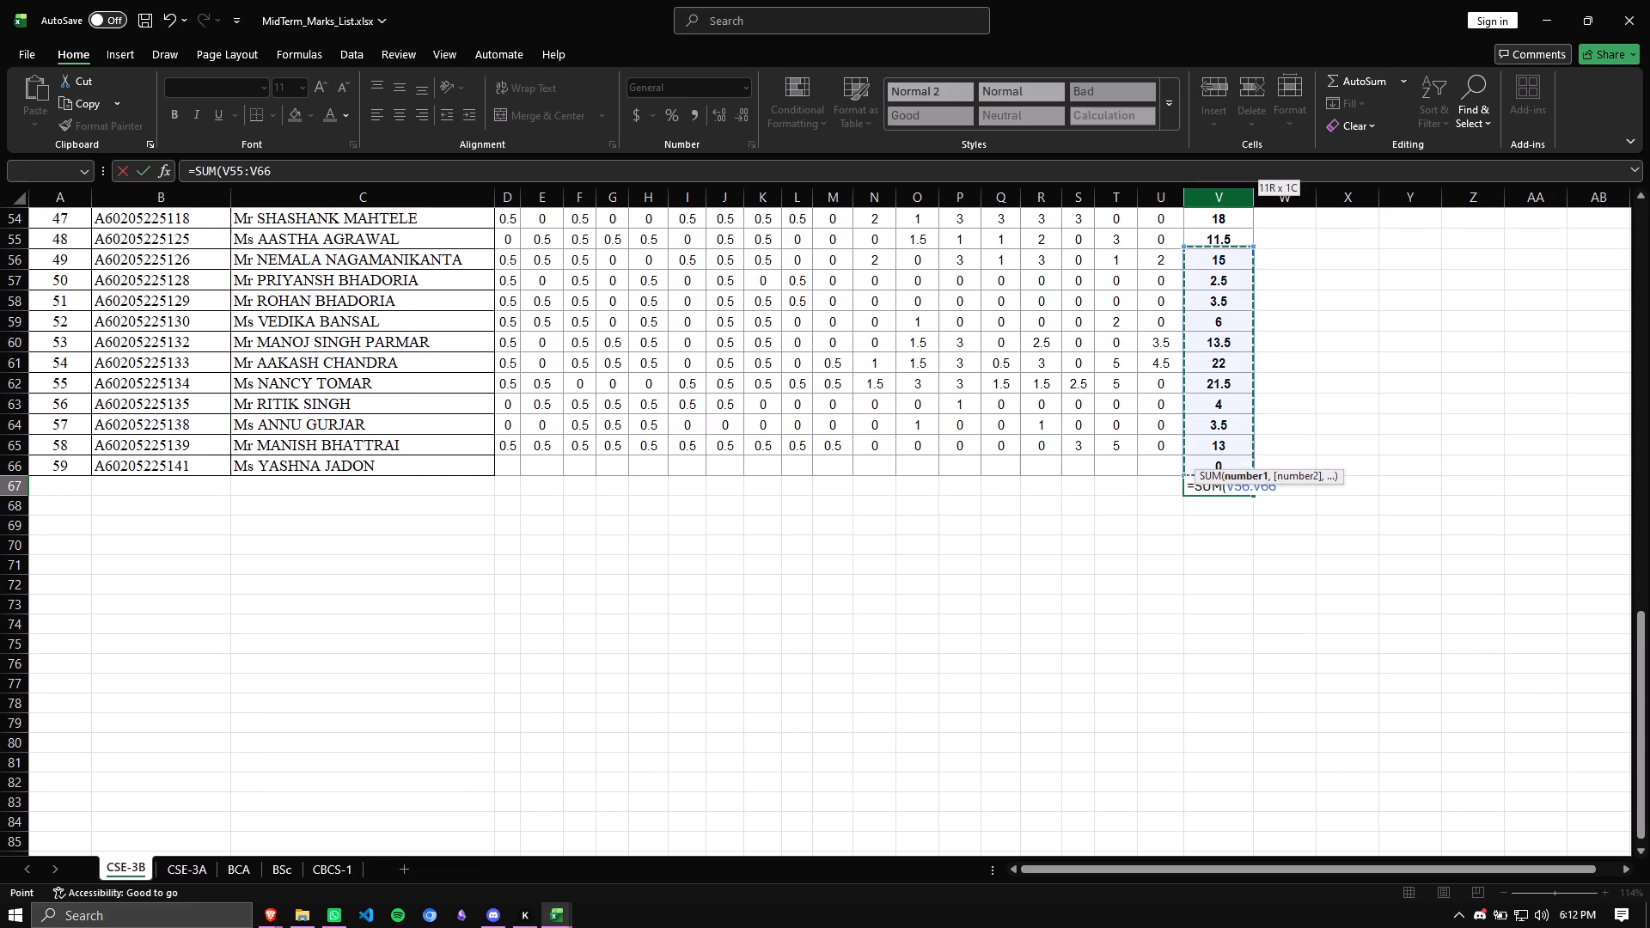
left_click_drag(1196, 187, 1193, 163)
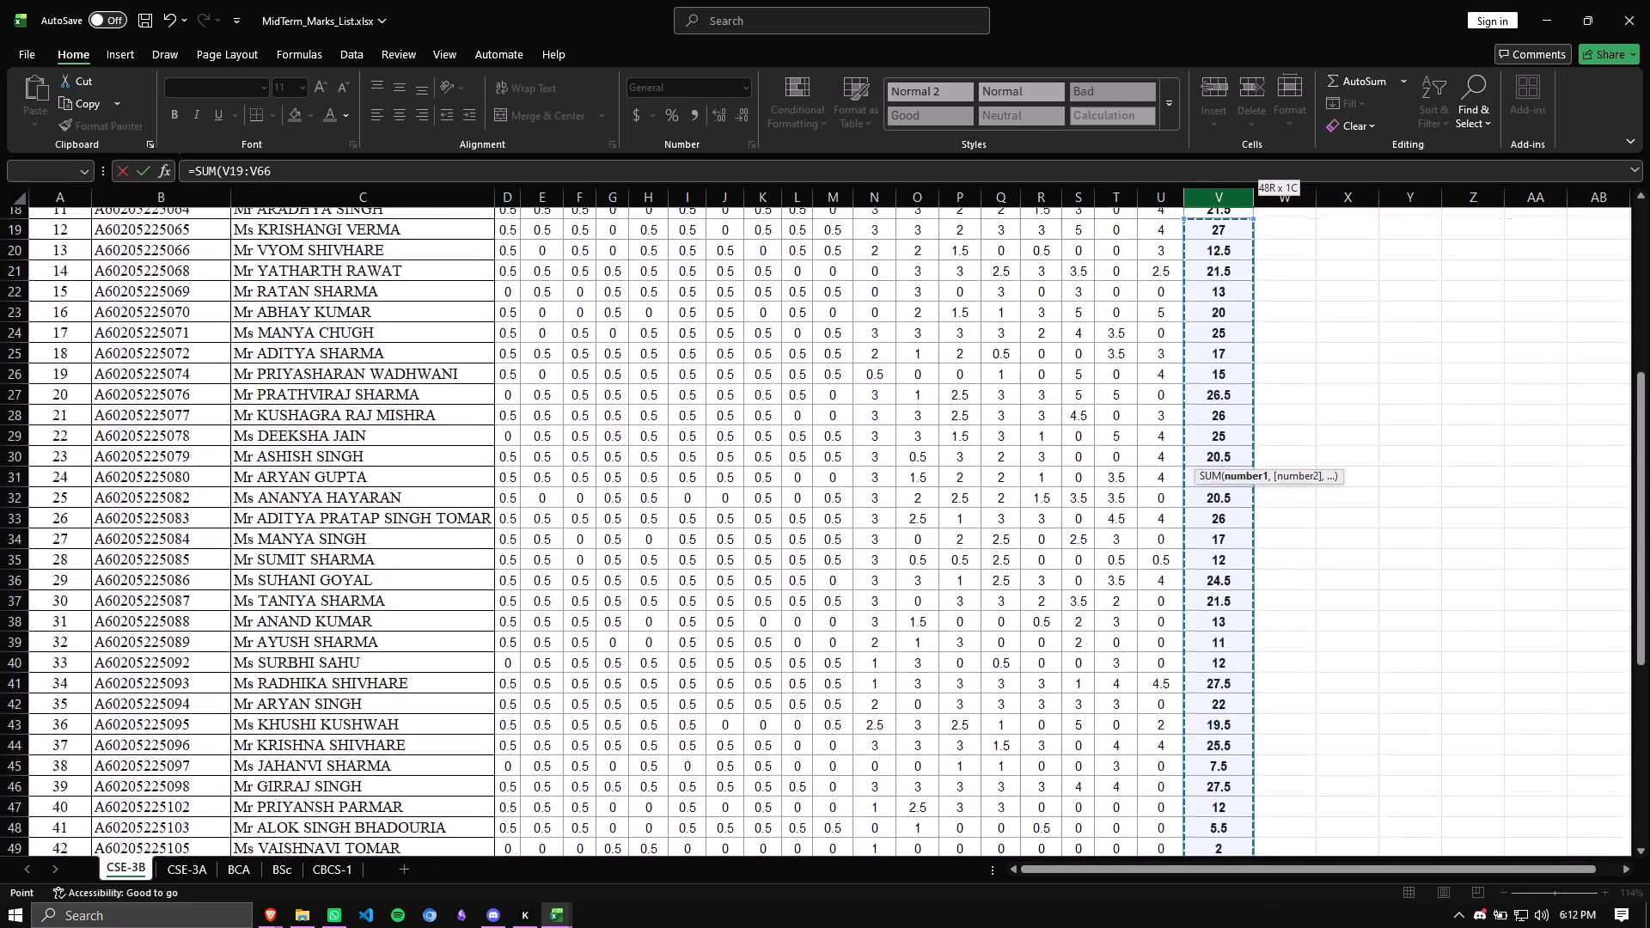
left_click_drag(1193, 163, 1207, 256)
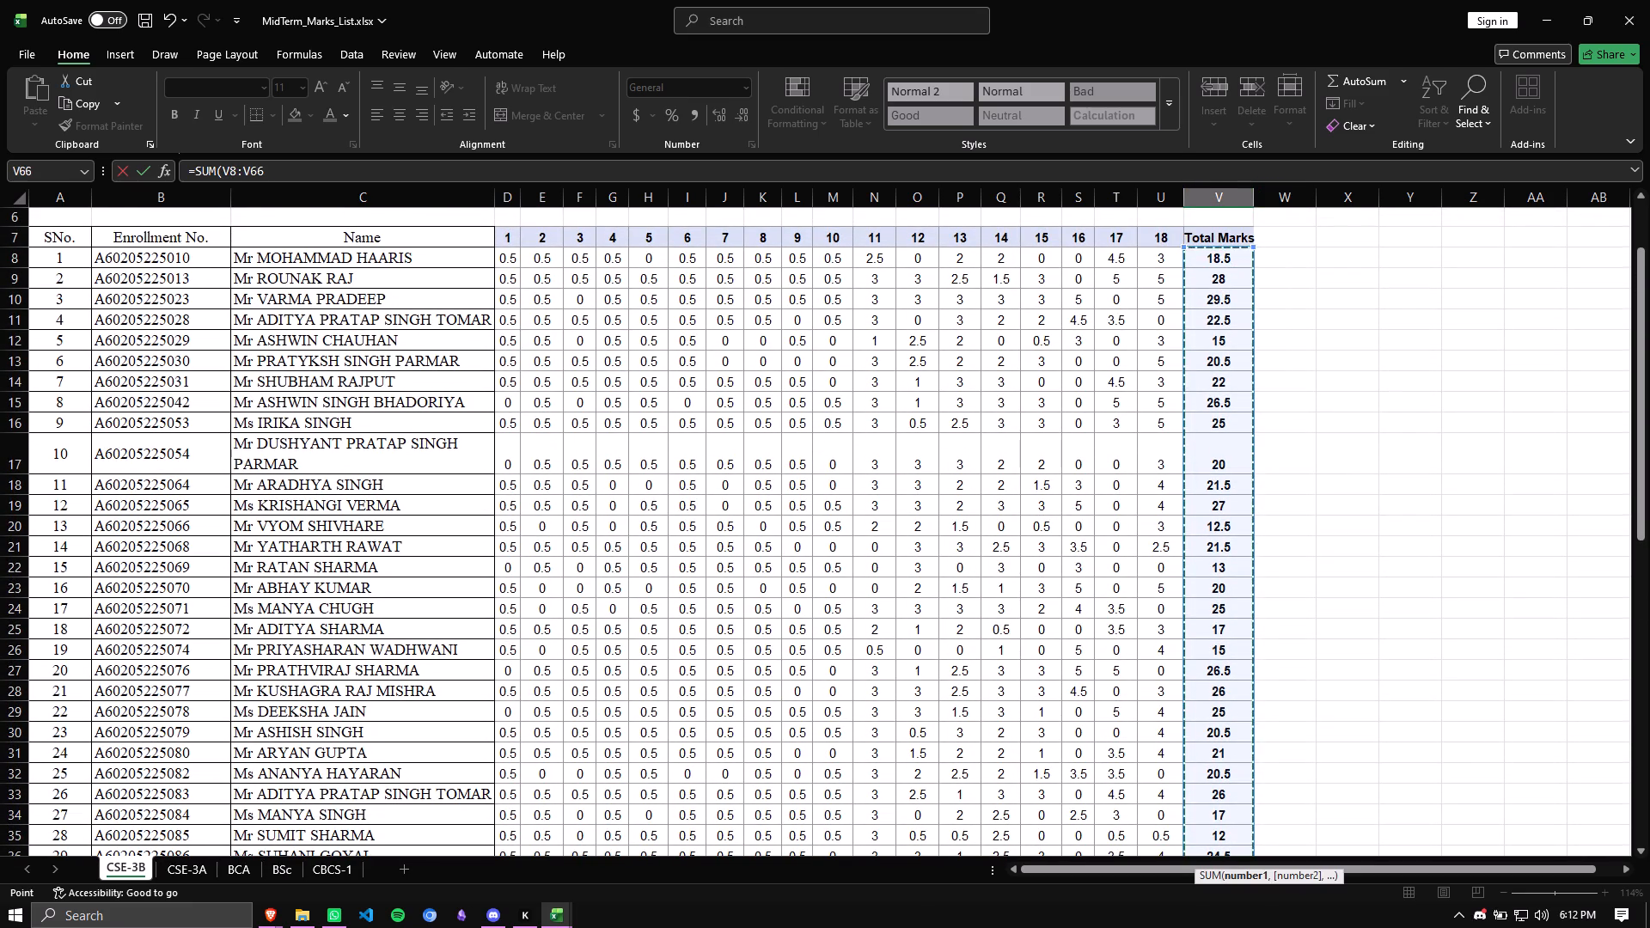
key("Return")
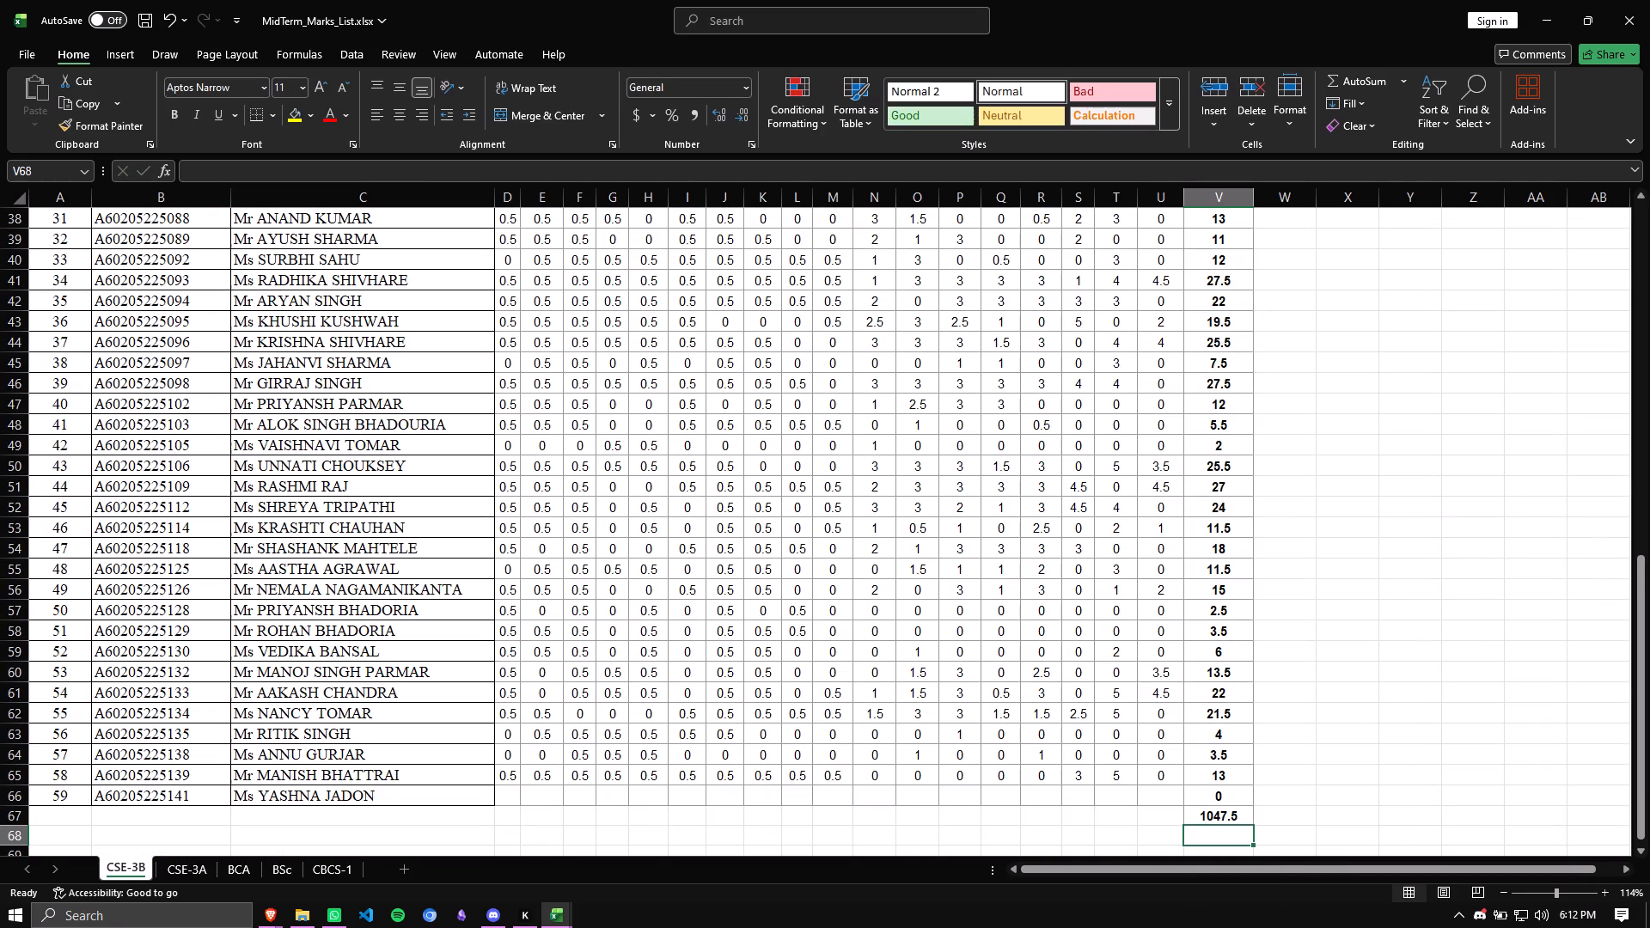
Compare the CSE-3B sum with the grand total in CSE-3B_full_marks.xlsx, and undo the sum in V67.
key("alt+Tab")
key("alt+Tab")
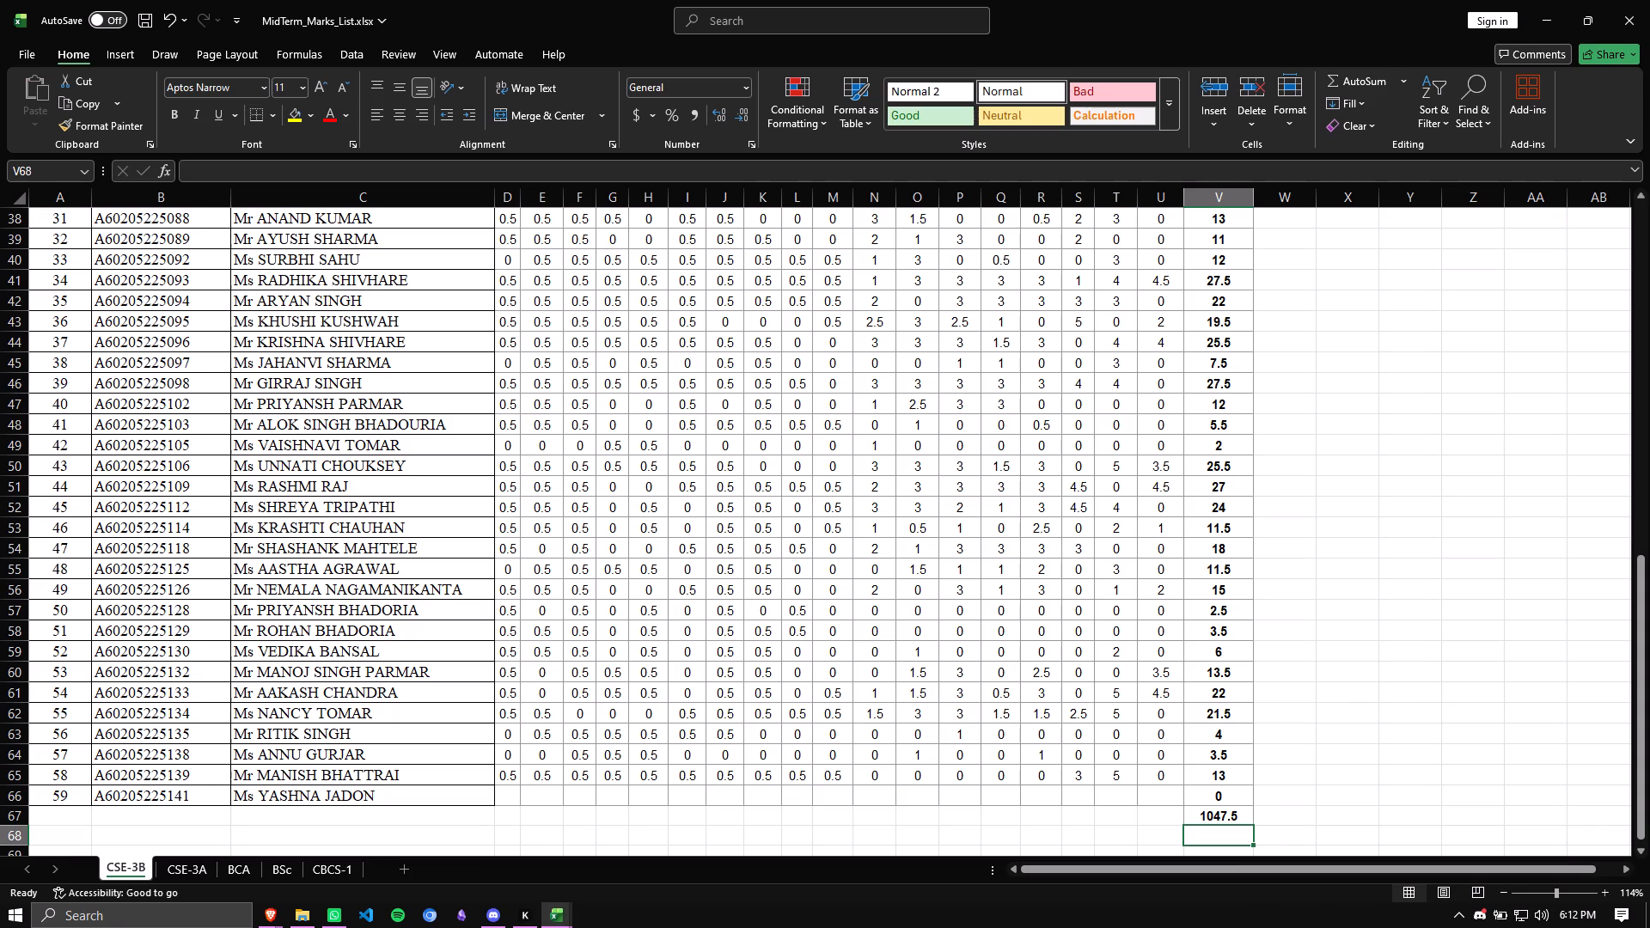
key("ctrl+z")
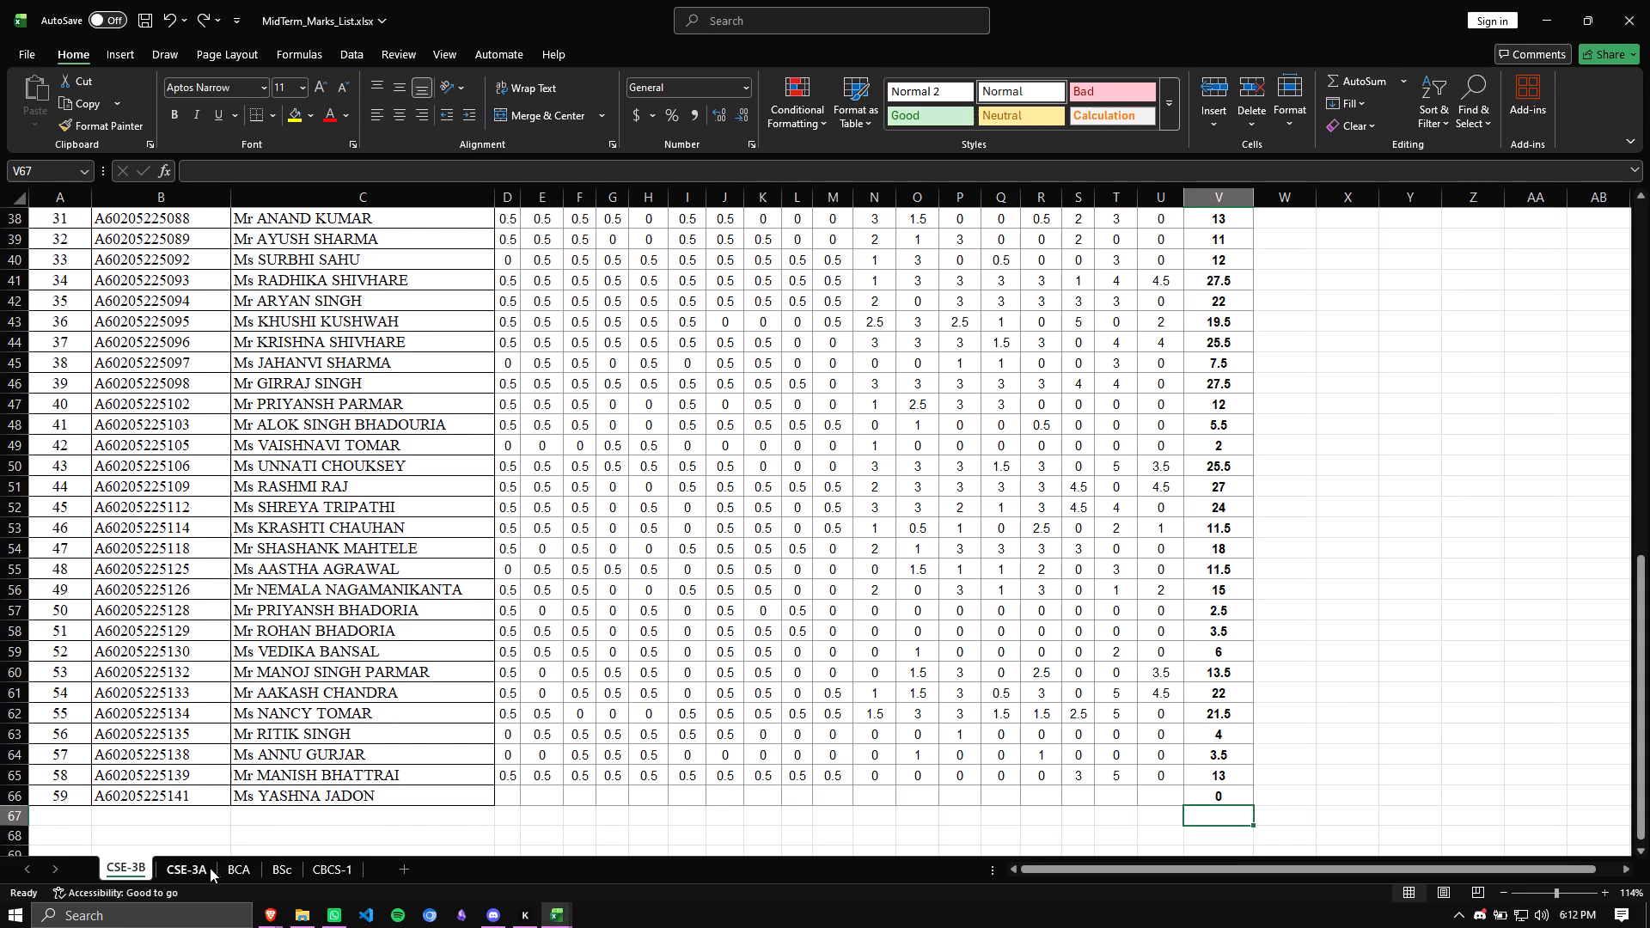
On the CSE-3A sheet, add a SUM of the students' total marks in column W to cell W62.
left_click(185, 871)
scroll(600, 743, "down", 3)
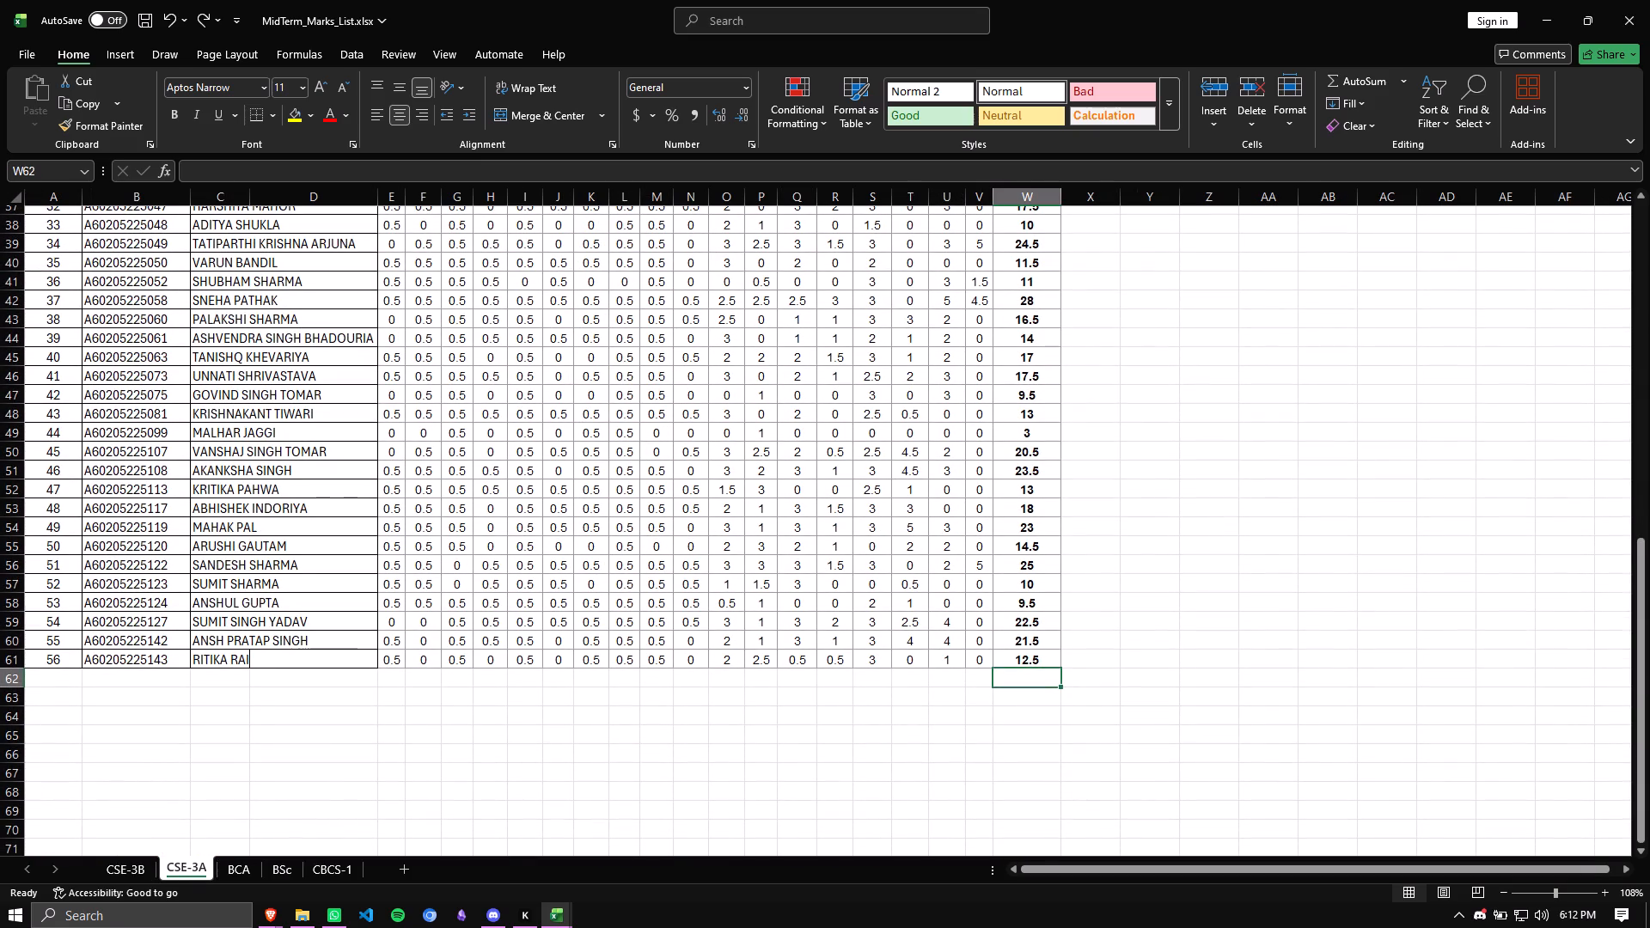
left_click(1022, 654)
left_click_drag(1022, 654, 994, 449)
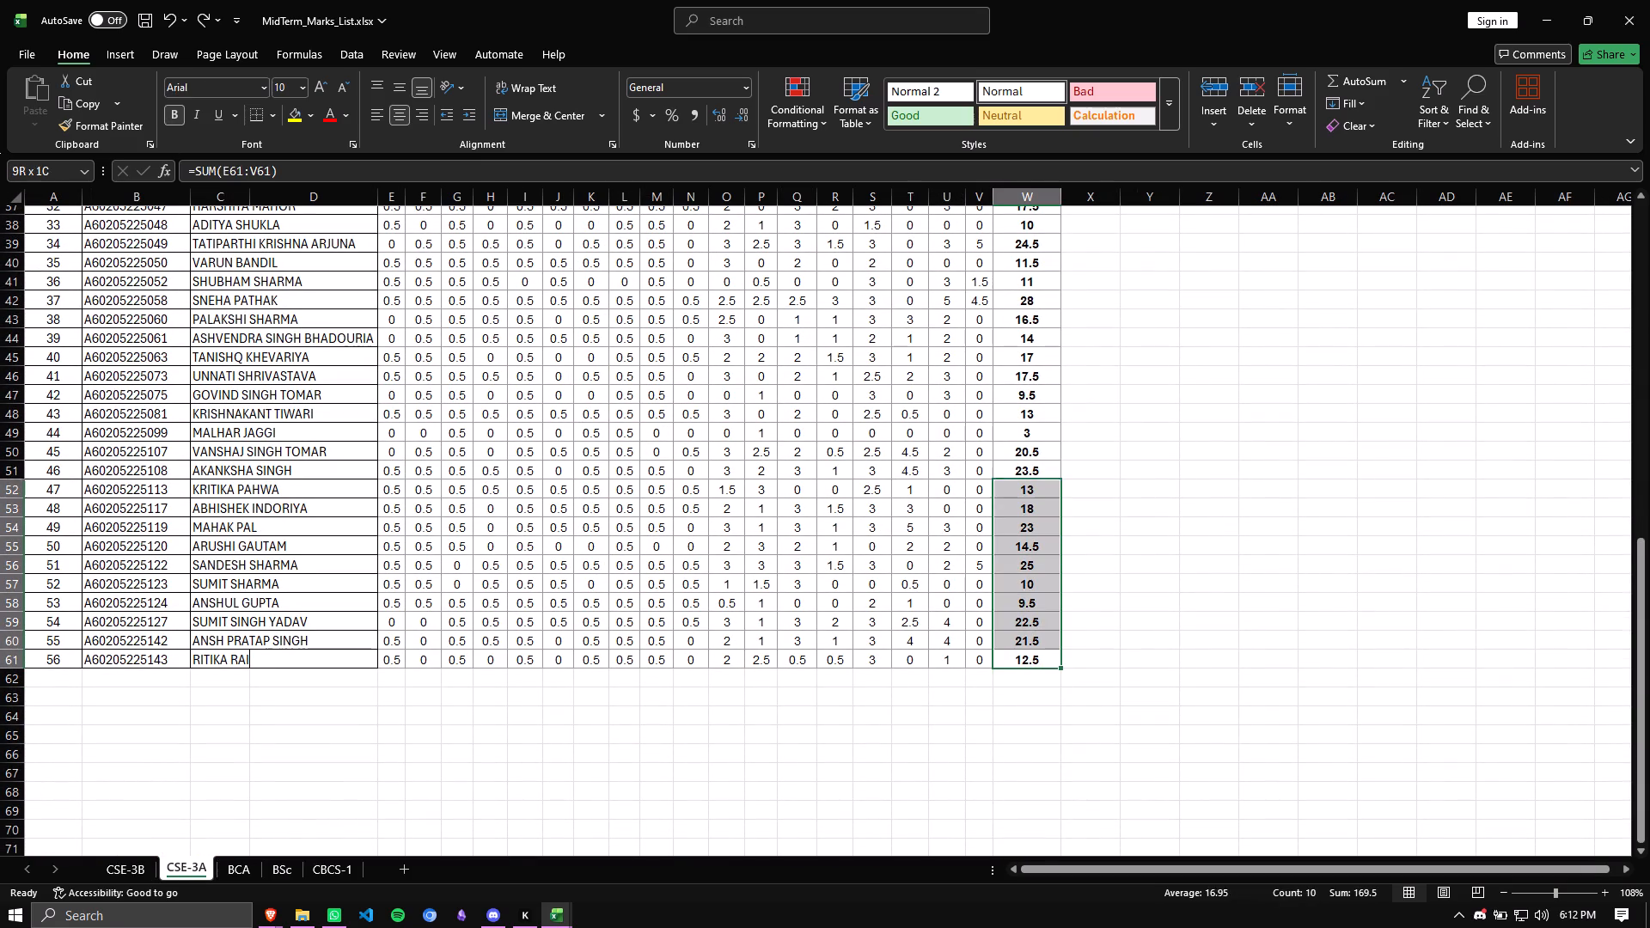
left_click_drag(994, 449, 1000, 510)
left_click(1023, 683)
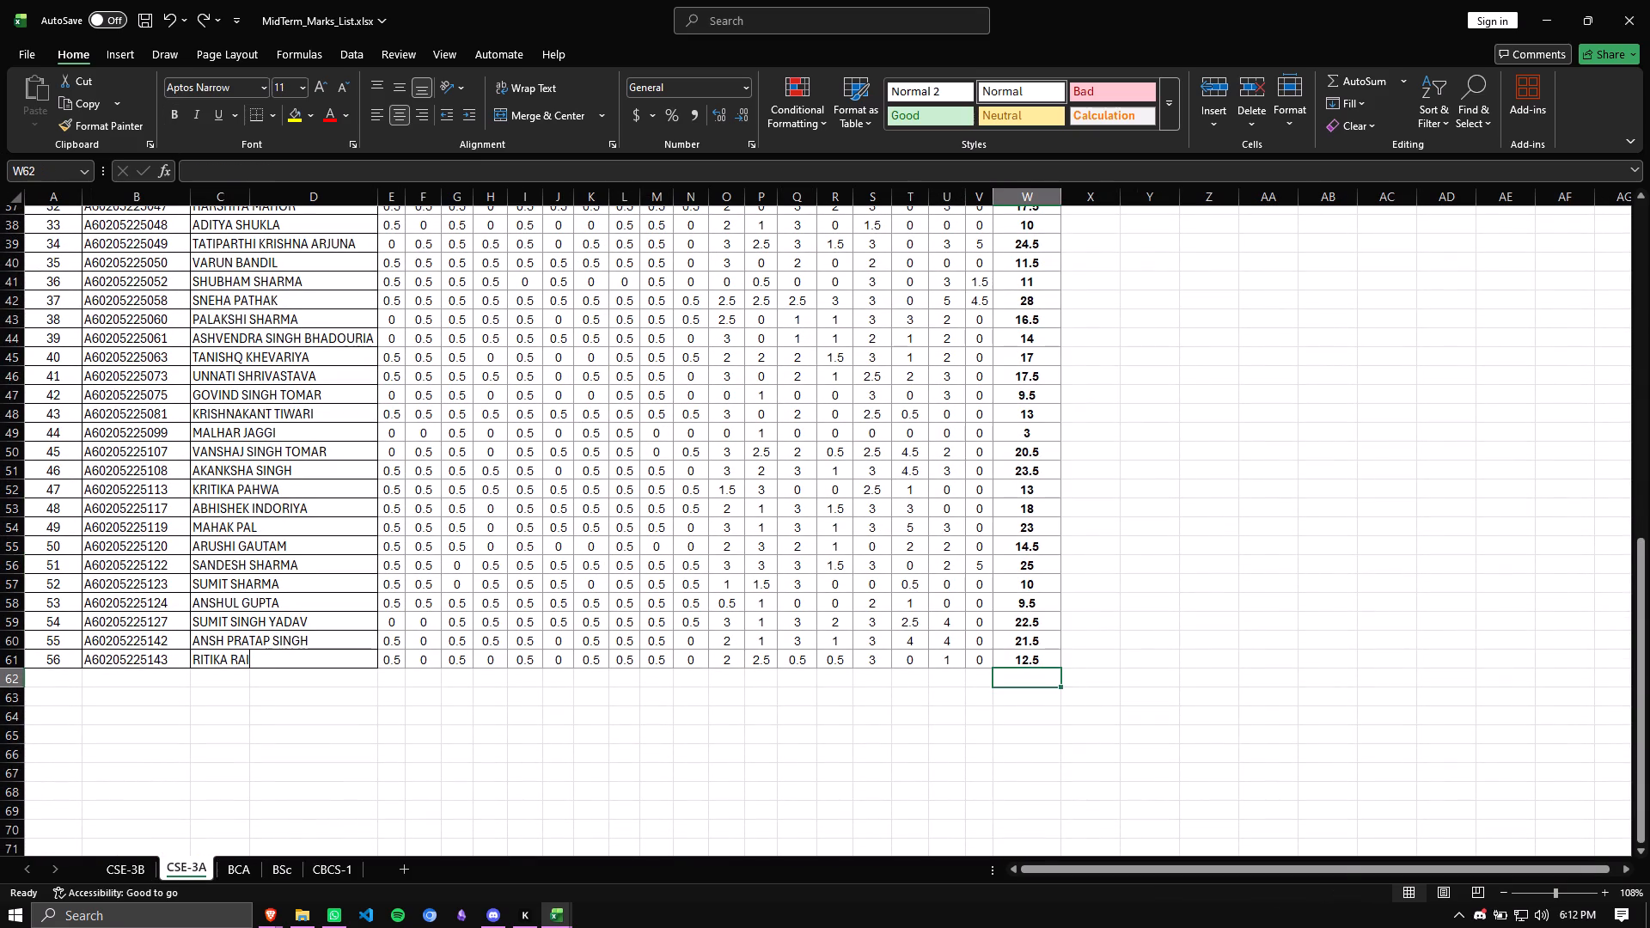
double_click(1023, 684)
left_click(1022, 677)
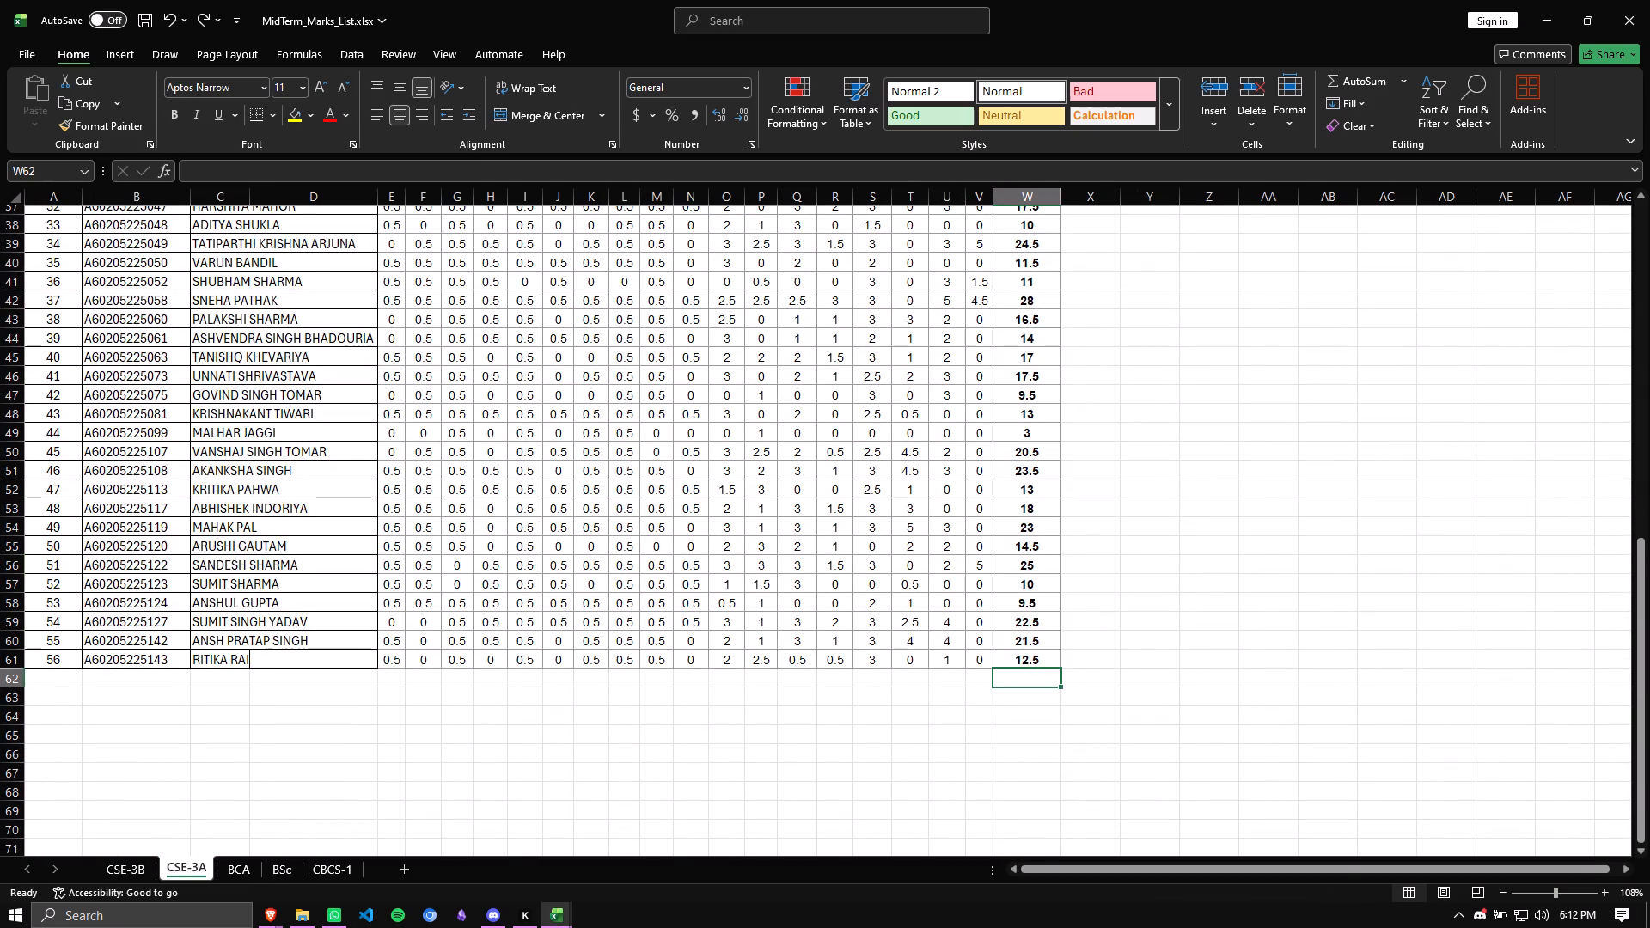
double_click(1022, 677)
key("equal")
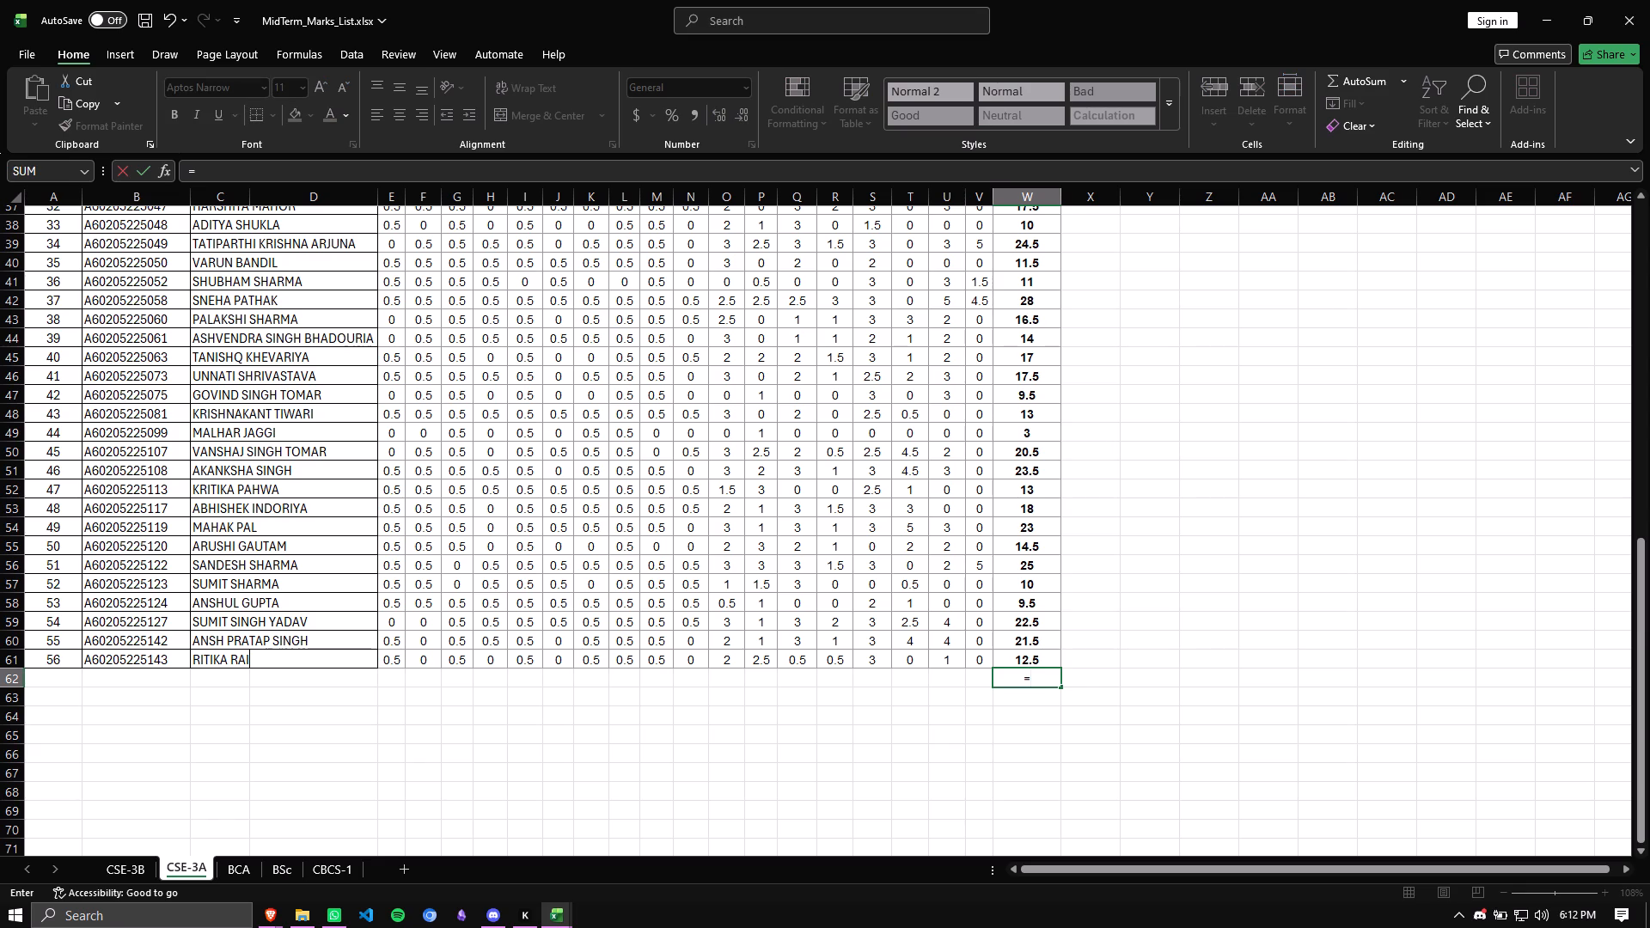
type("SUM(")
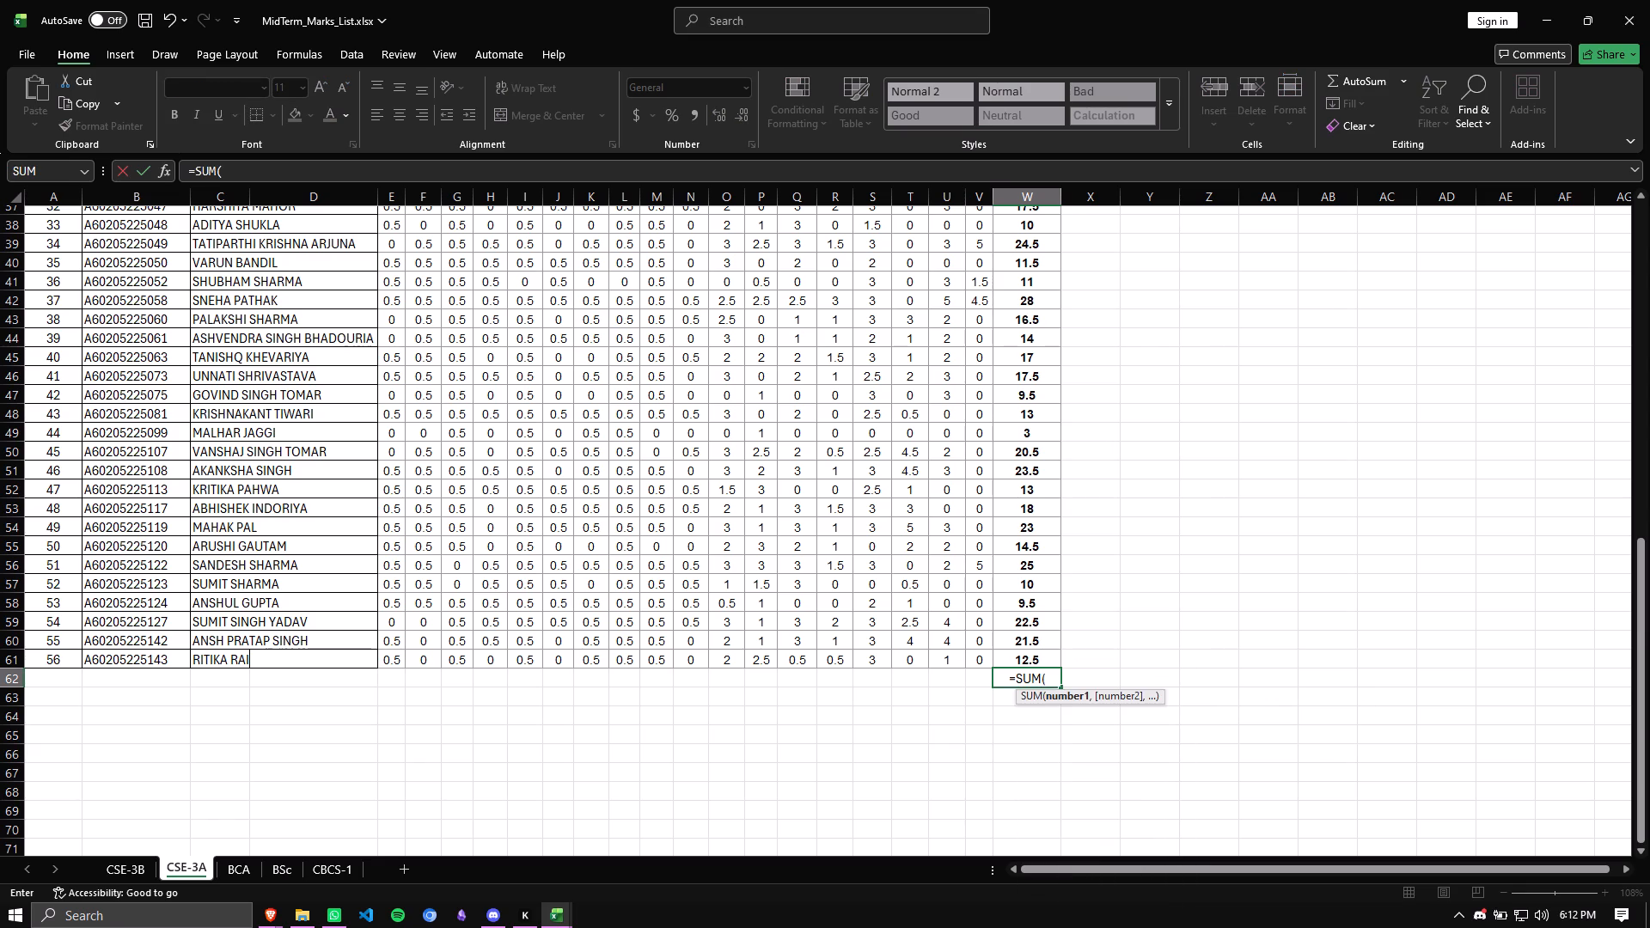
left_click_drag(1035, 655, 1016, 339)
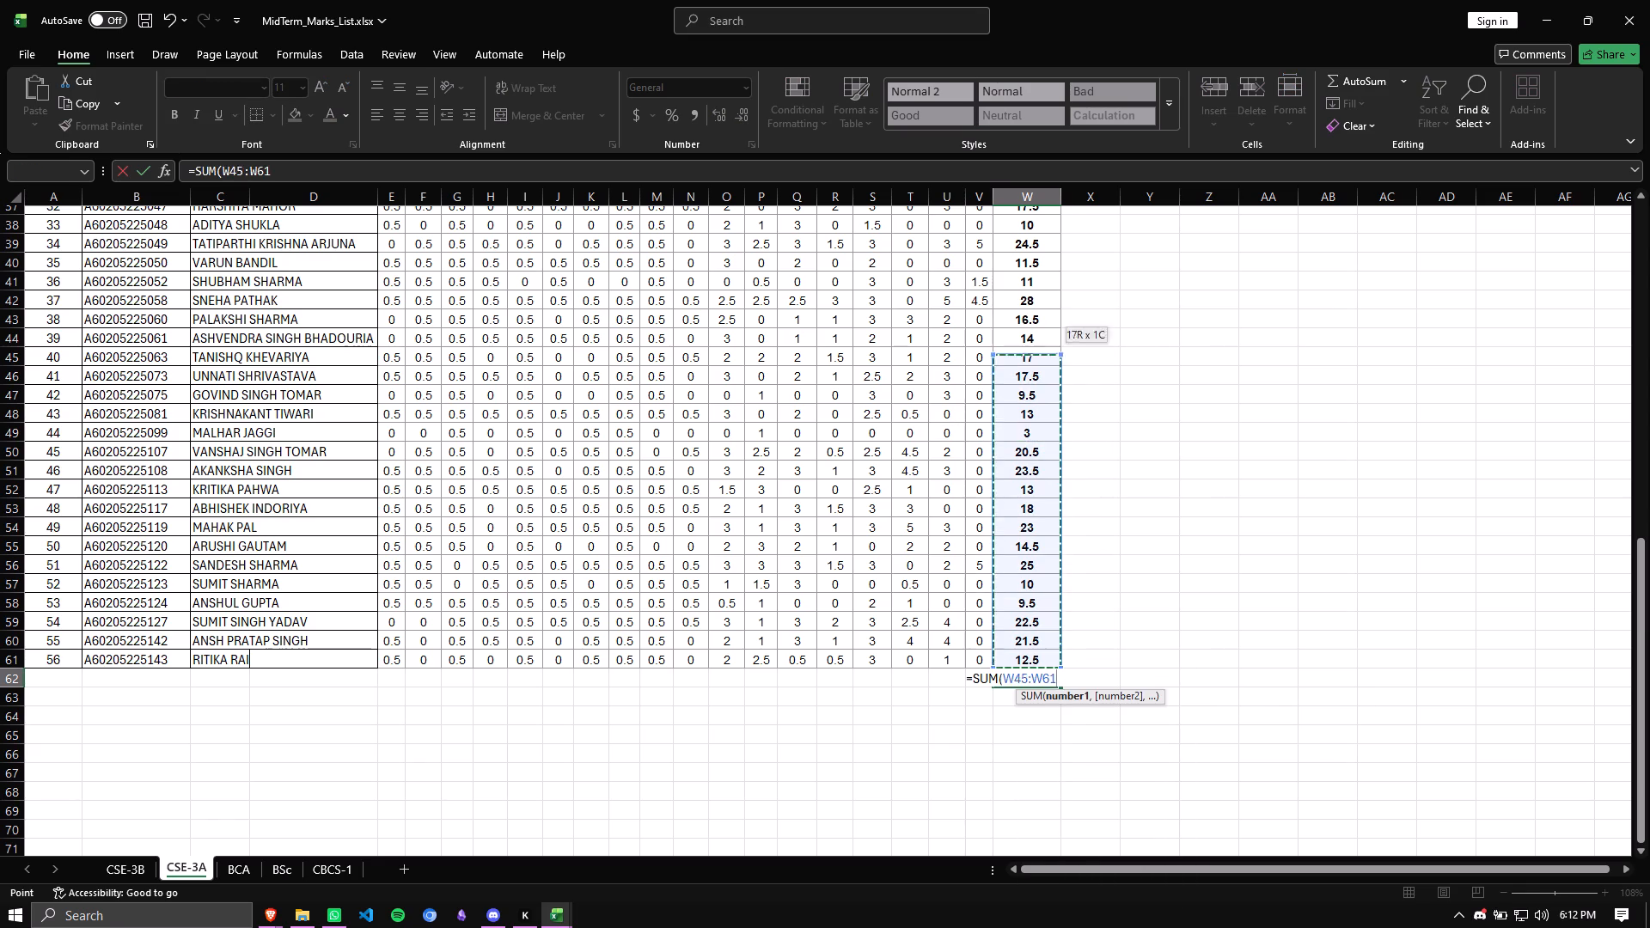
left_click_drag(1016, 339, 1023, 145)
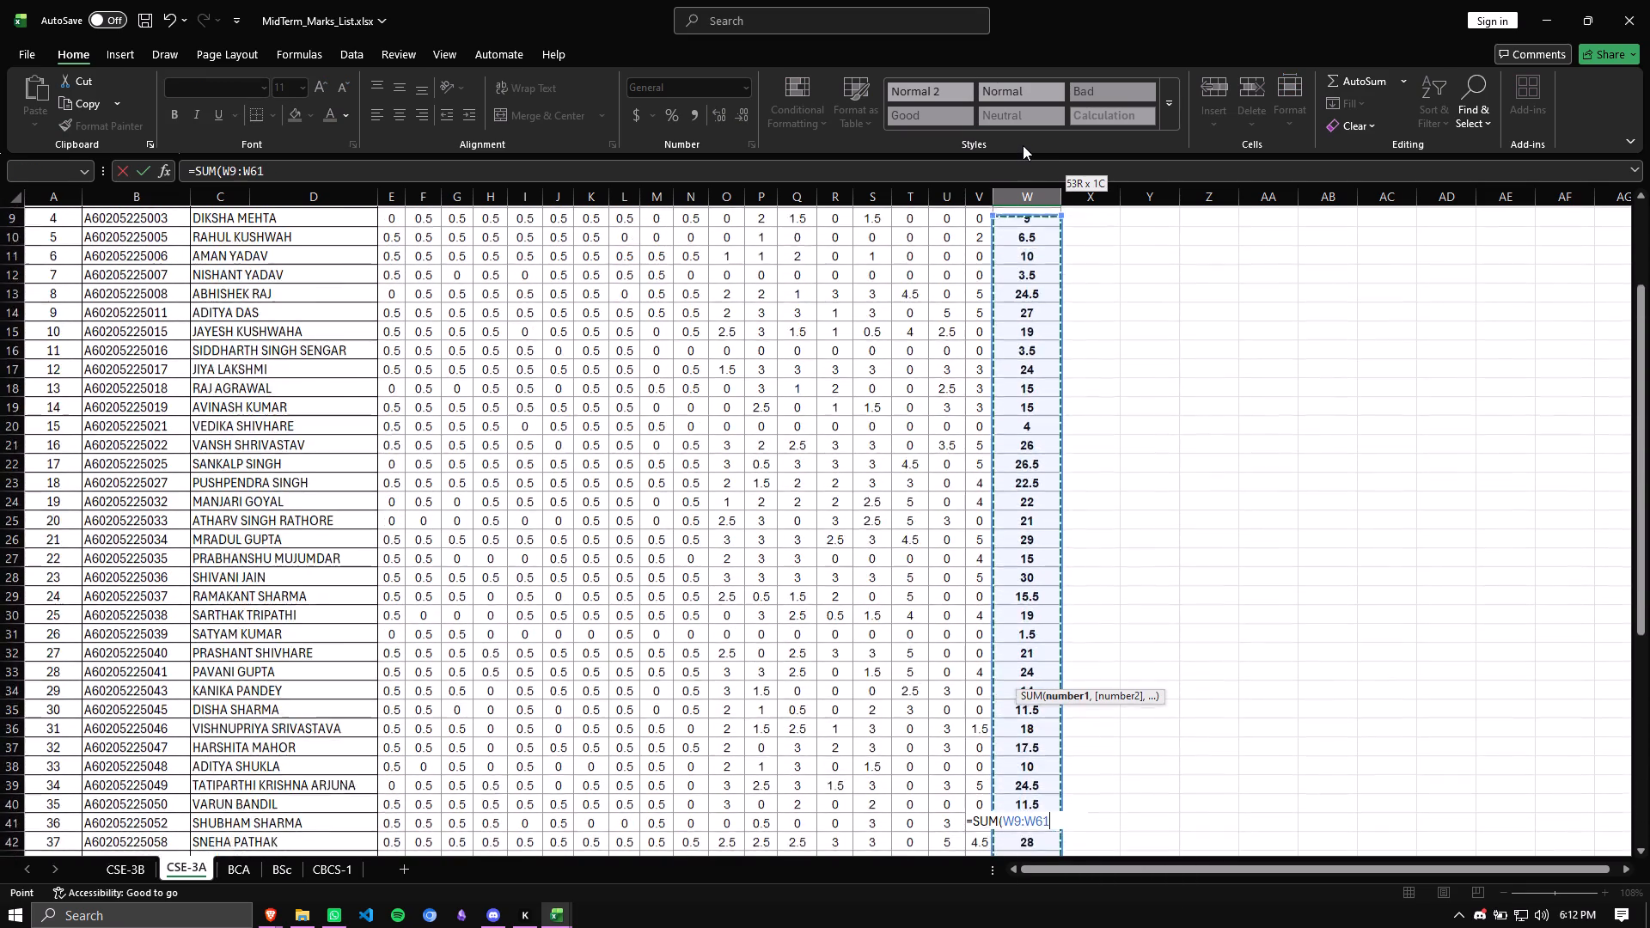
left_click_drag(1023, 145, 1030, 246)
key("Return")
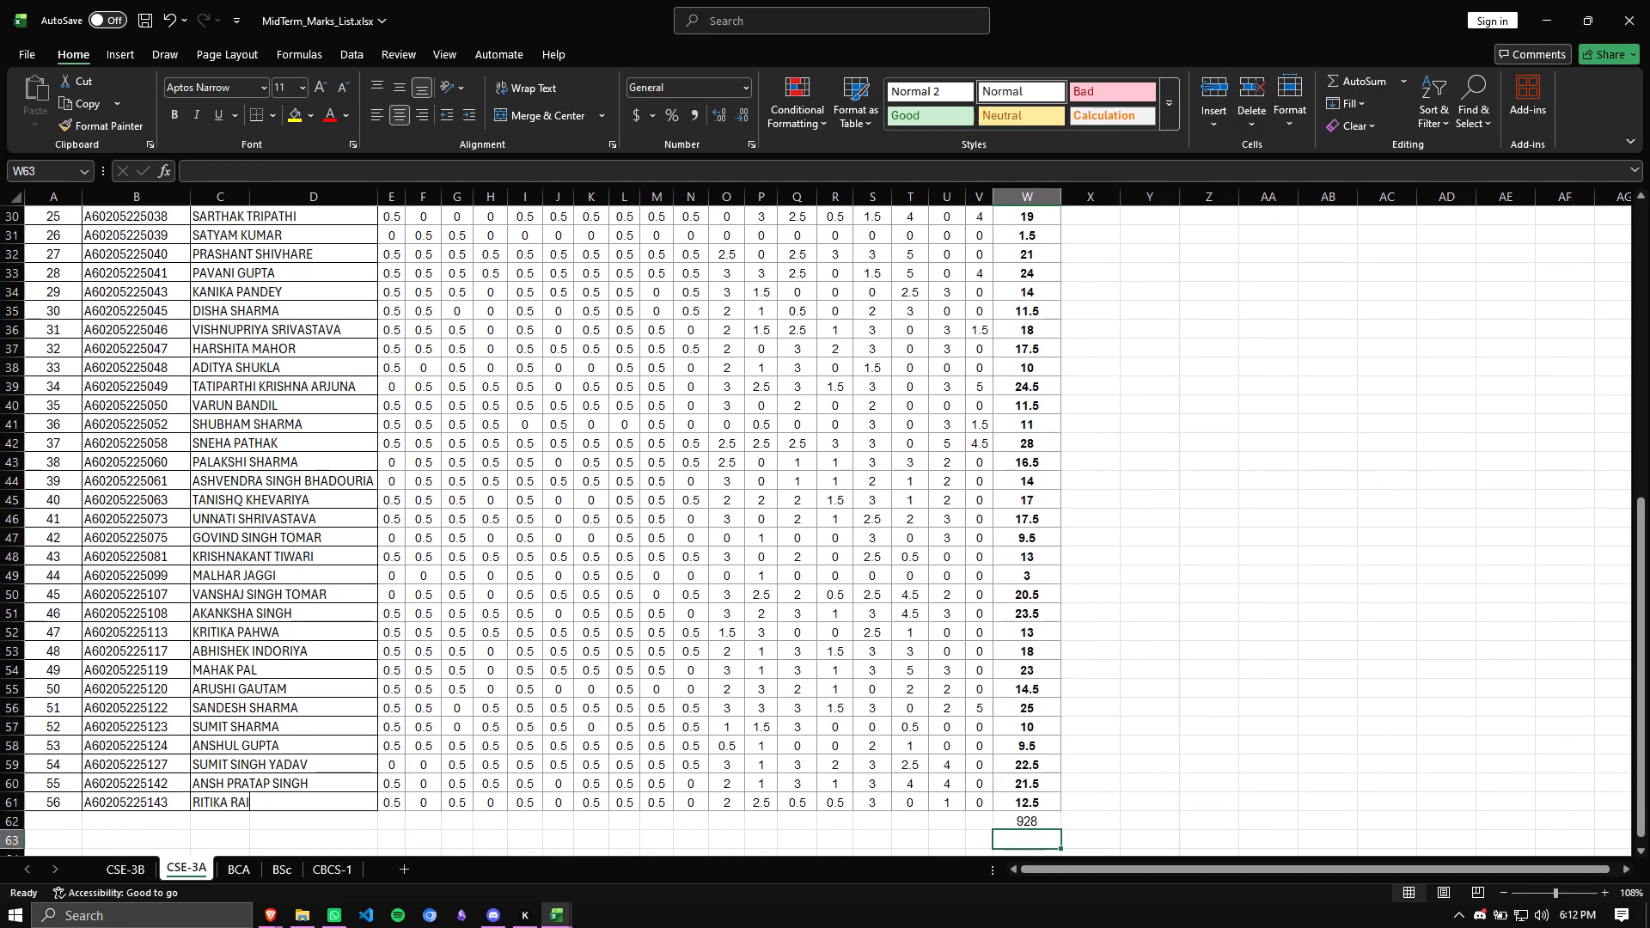
Switch to class_marks.xlsx and inspect the CSE-3A grand total in V58 against the new sum.
key("alt+Tab")
key("alt+Tab")
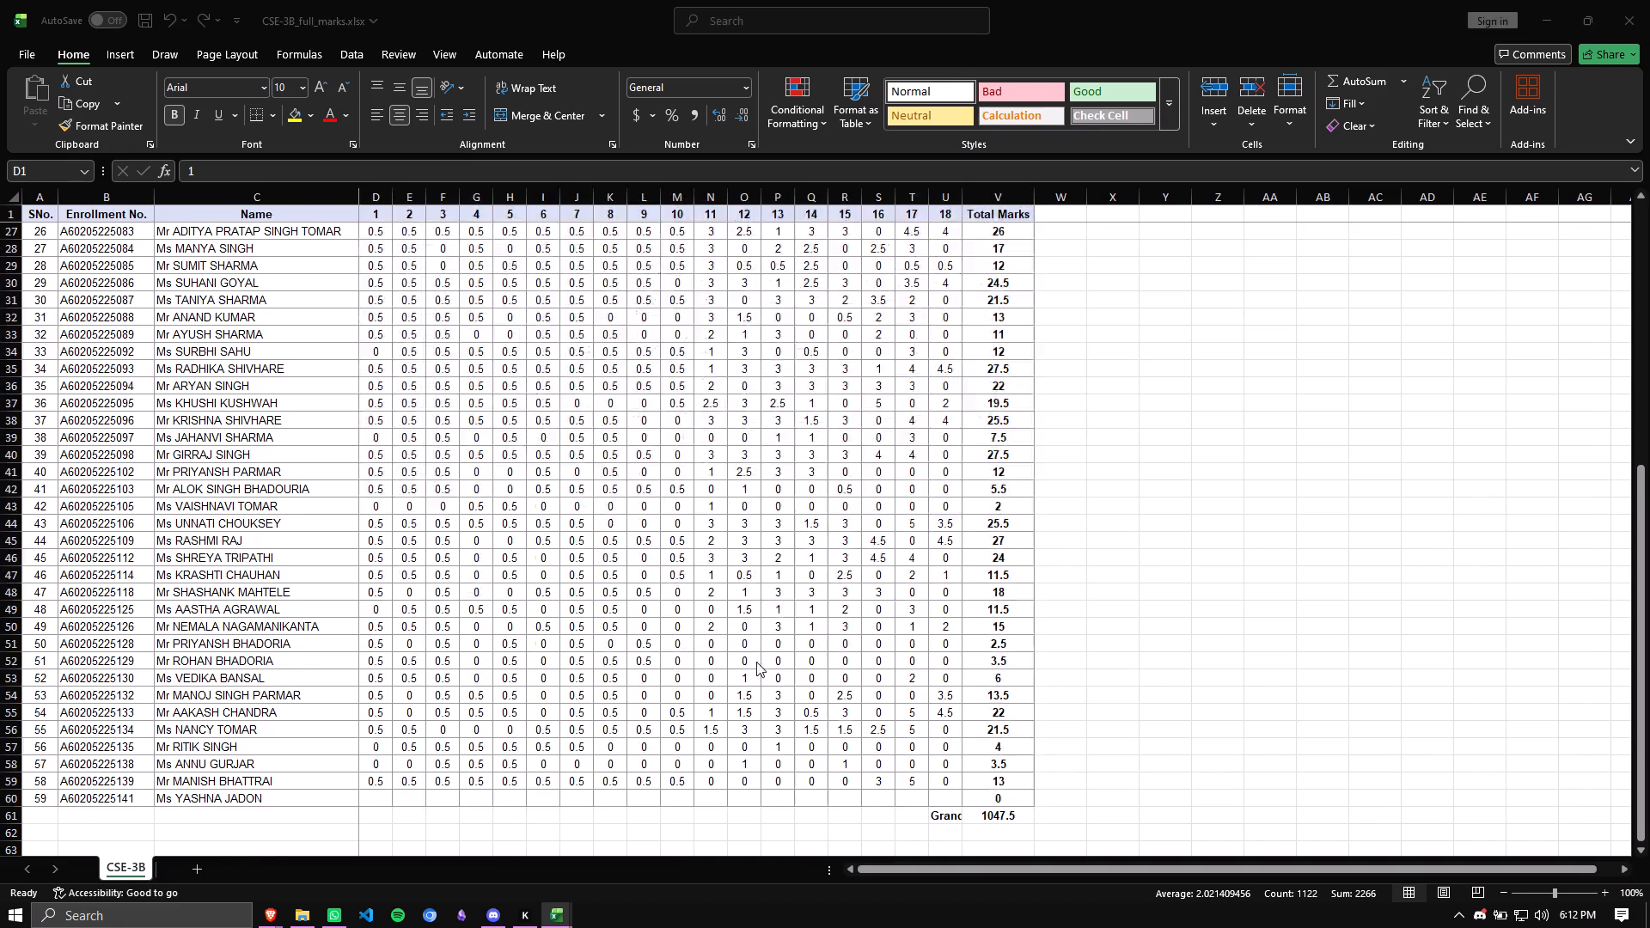
key("alt+Tab")
key("alt+Tab")
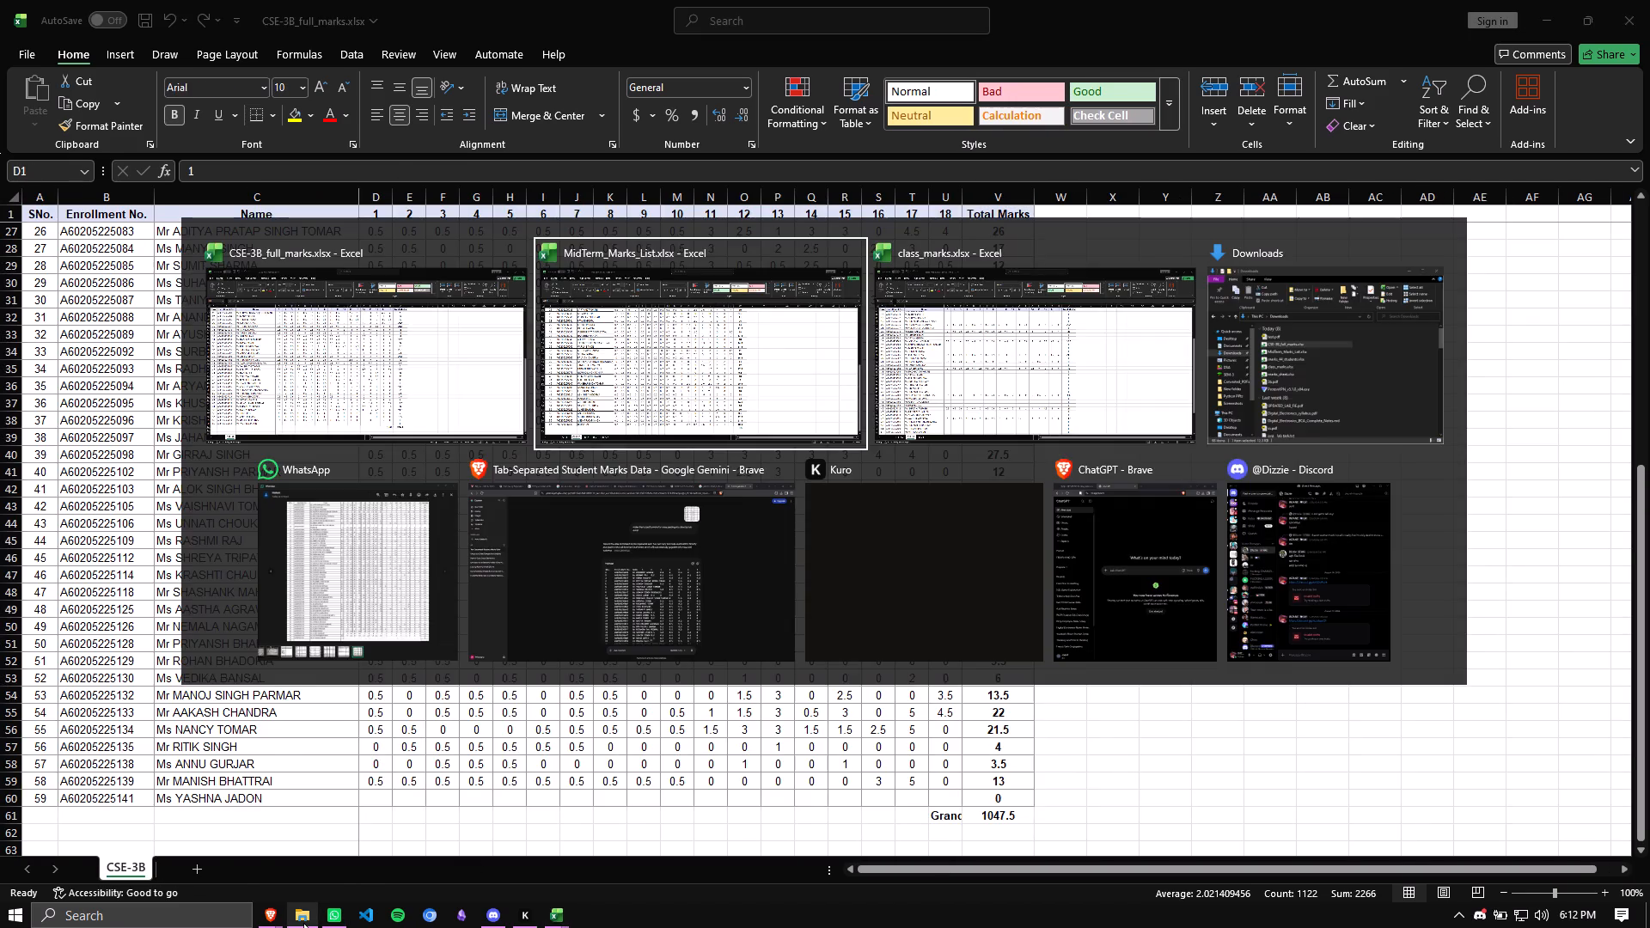
key("alt+Tab")
left_click(130, 866)
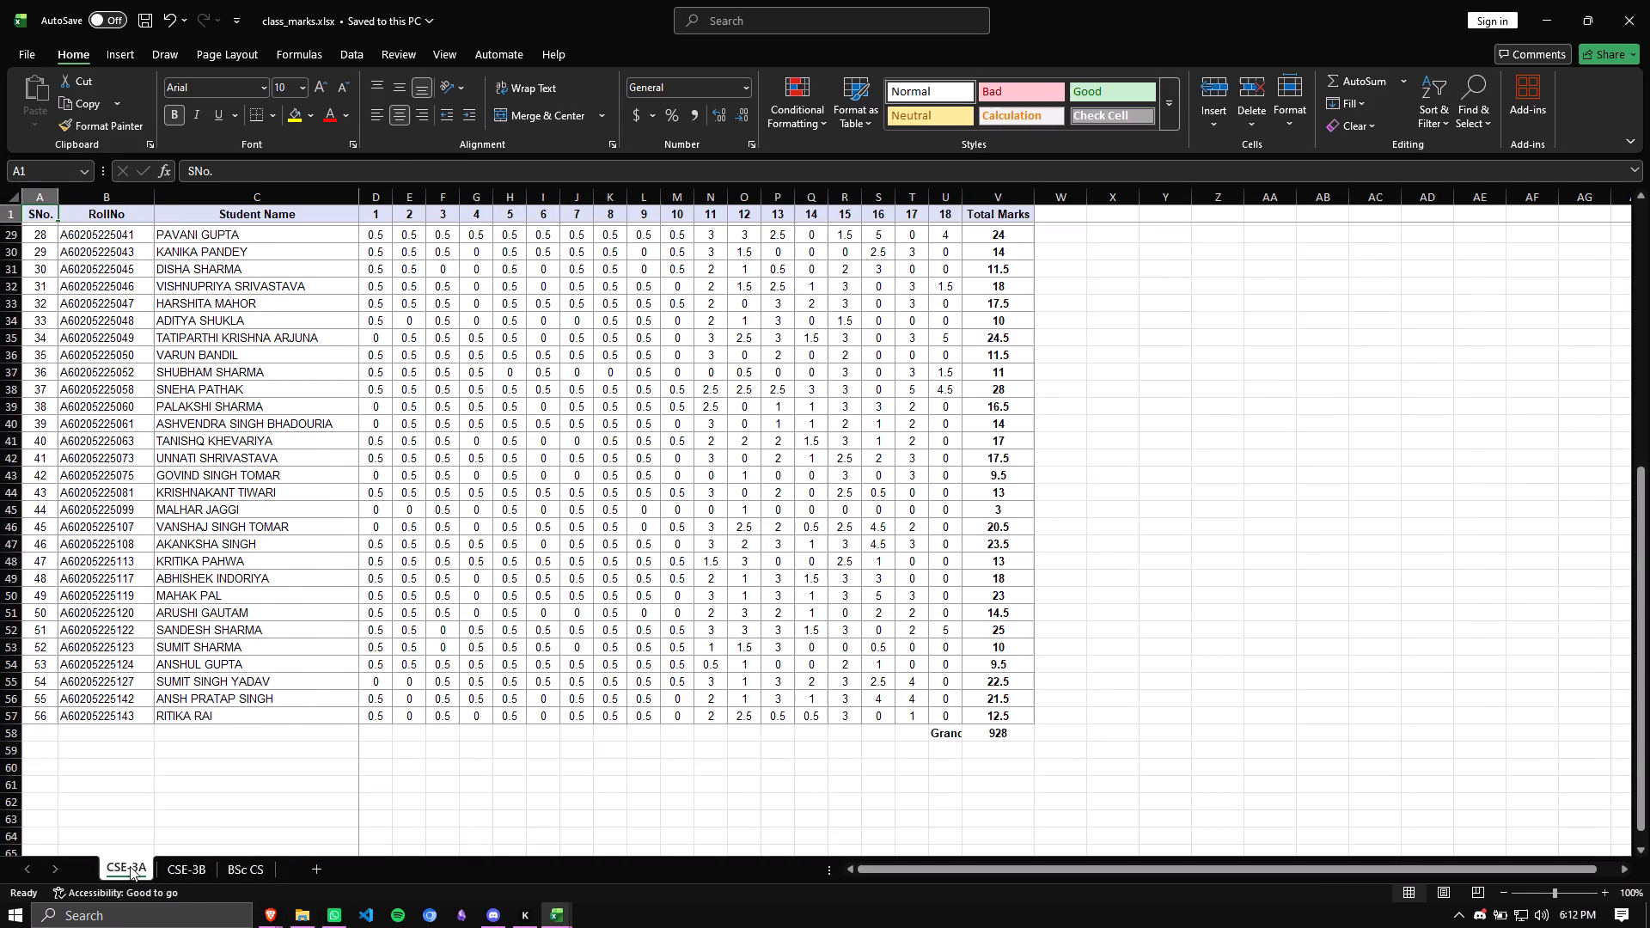
key("alt+Tab")
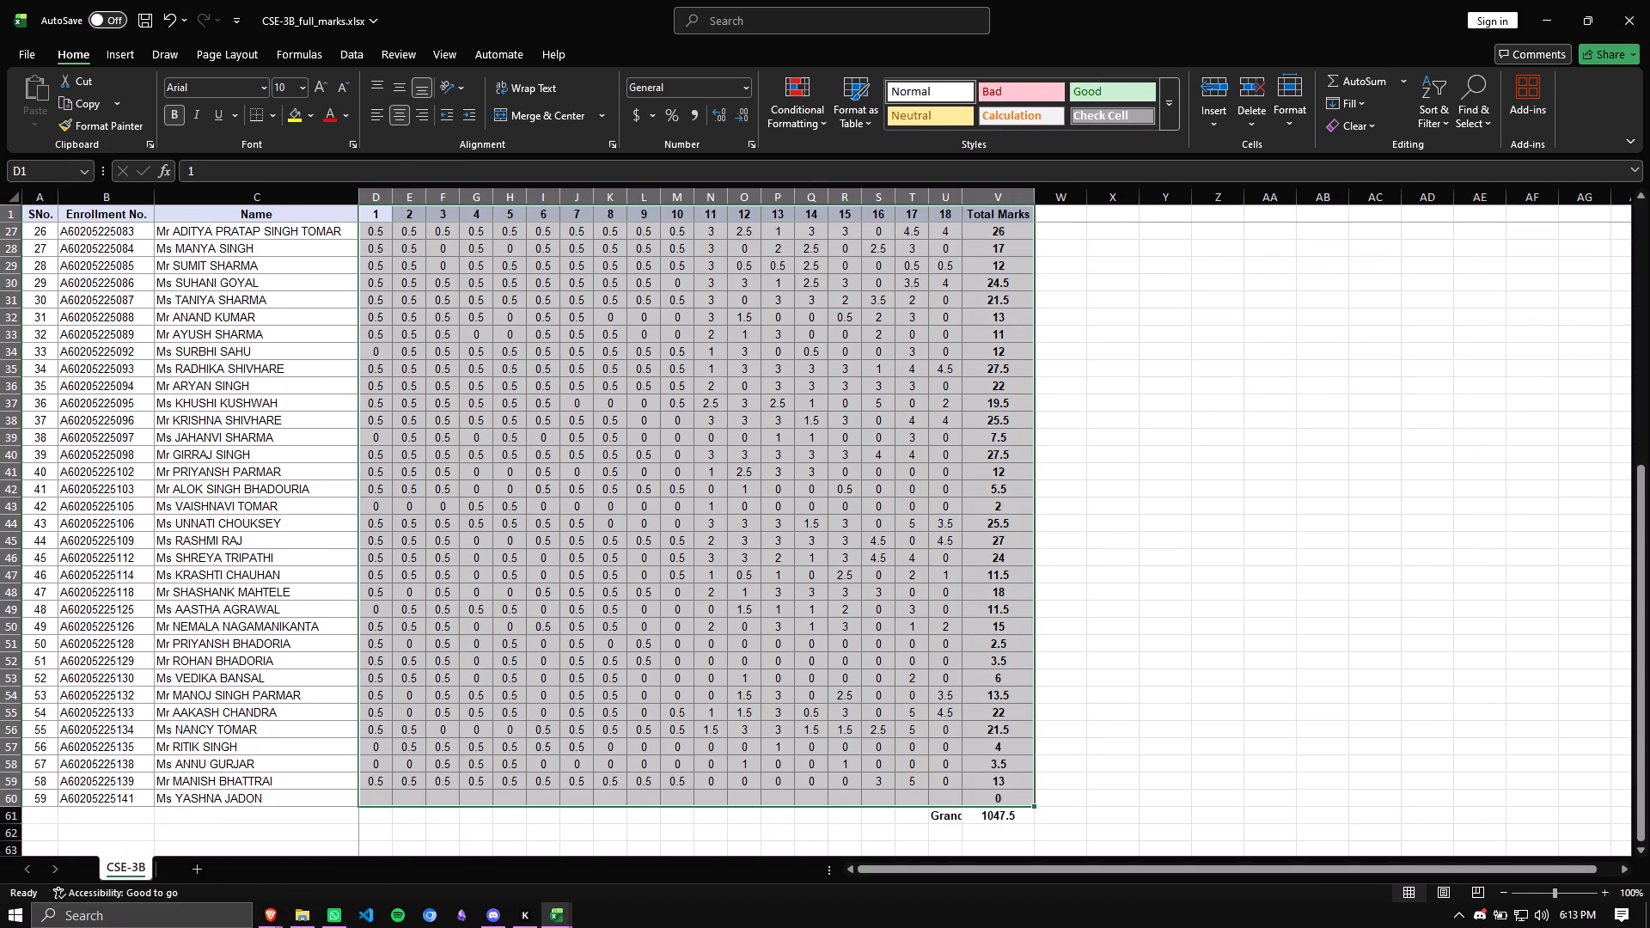
key("alt+Tab")
left_click(998, 732)
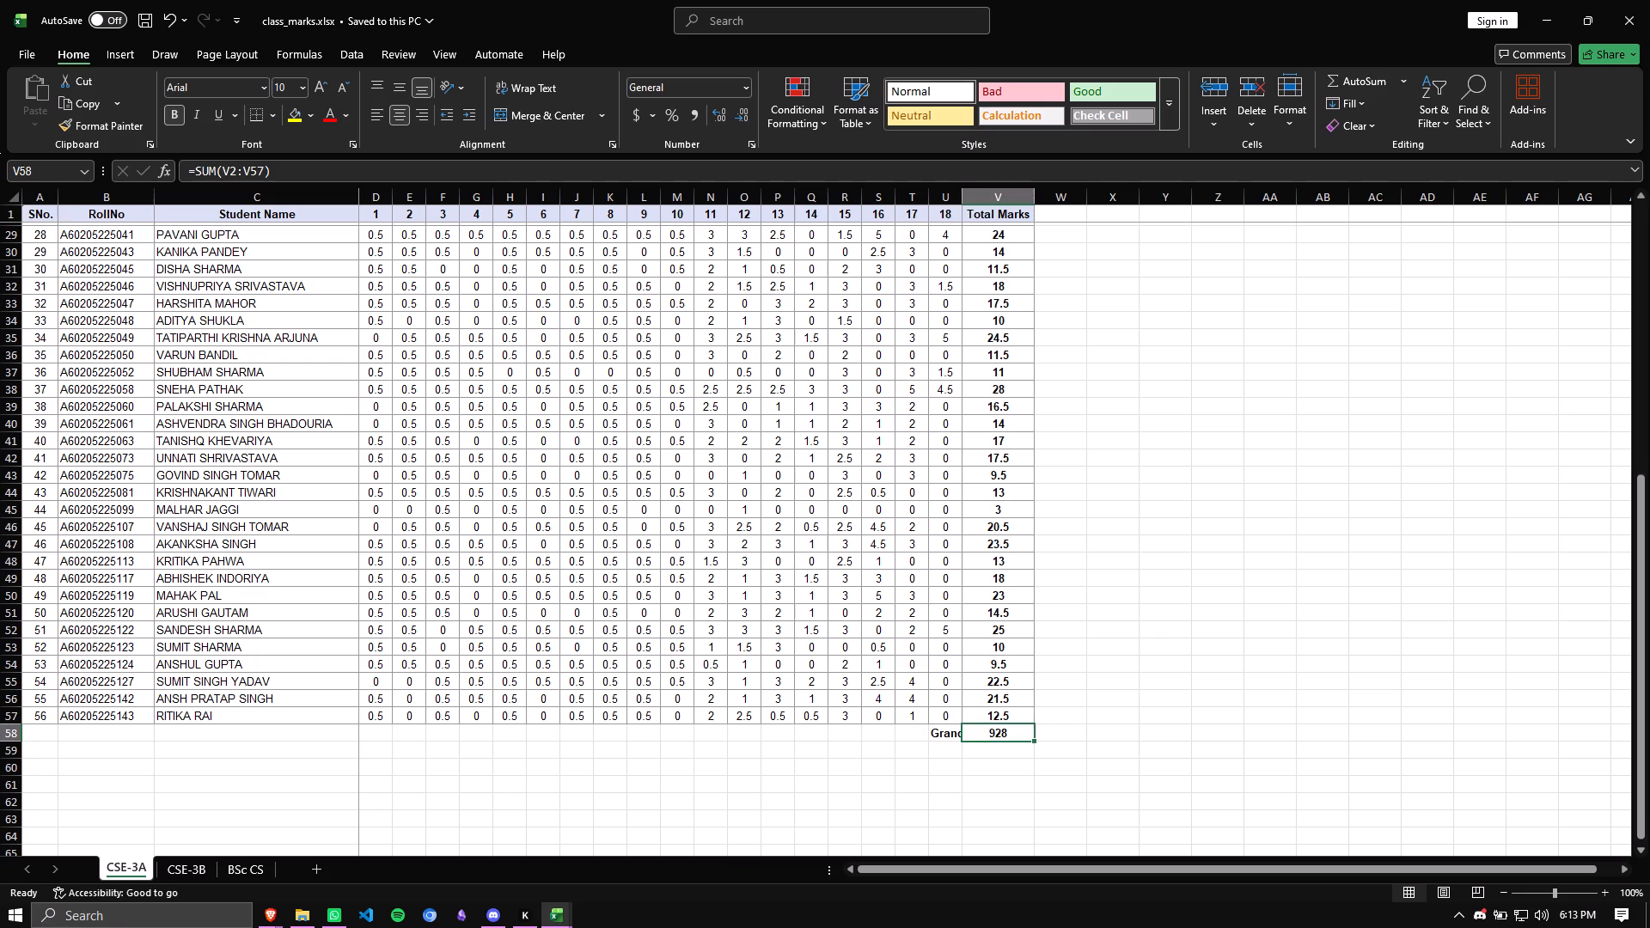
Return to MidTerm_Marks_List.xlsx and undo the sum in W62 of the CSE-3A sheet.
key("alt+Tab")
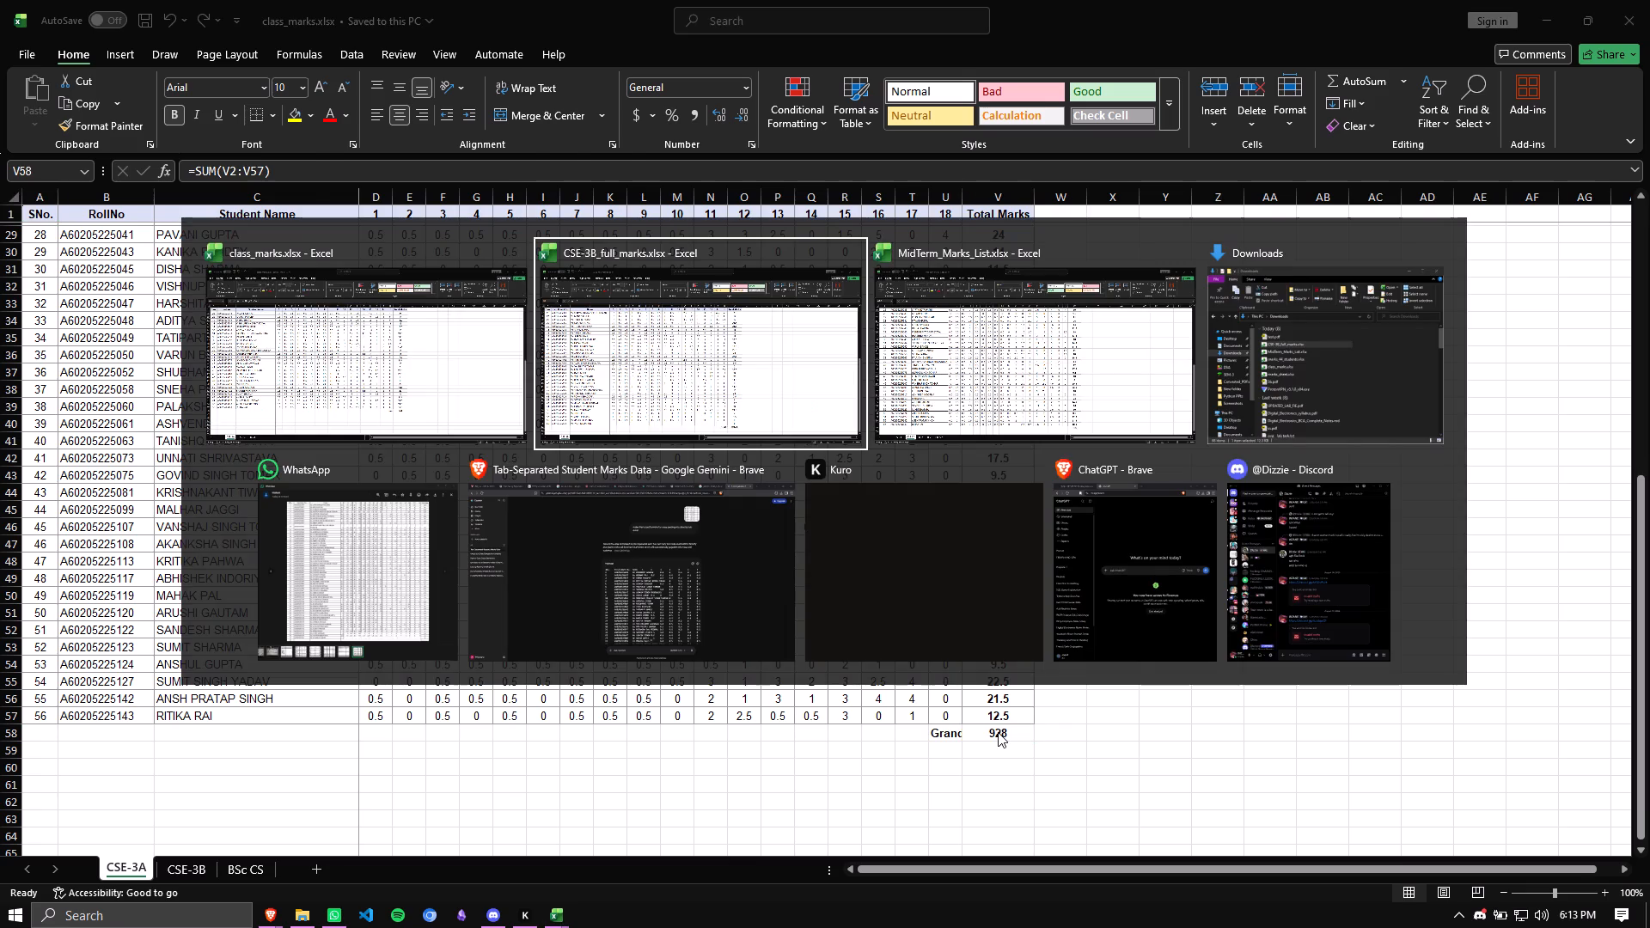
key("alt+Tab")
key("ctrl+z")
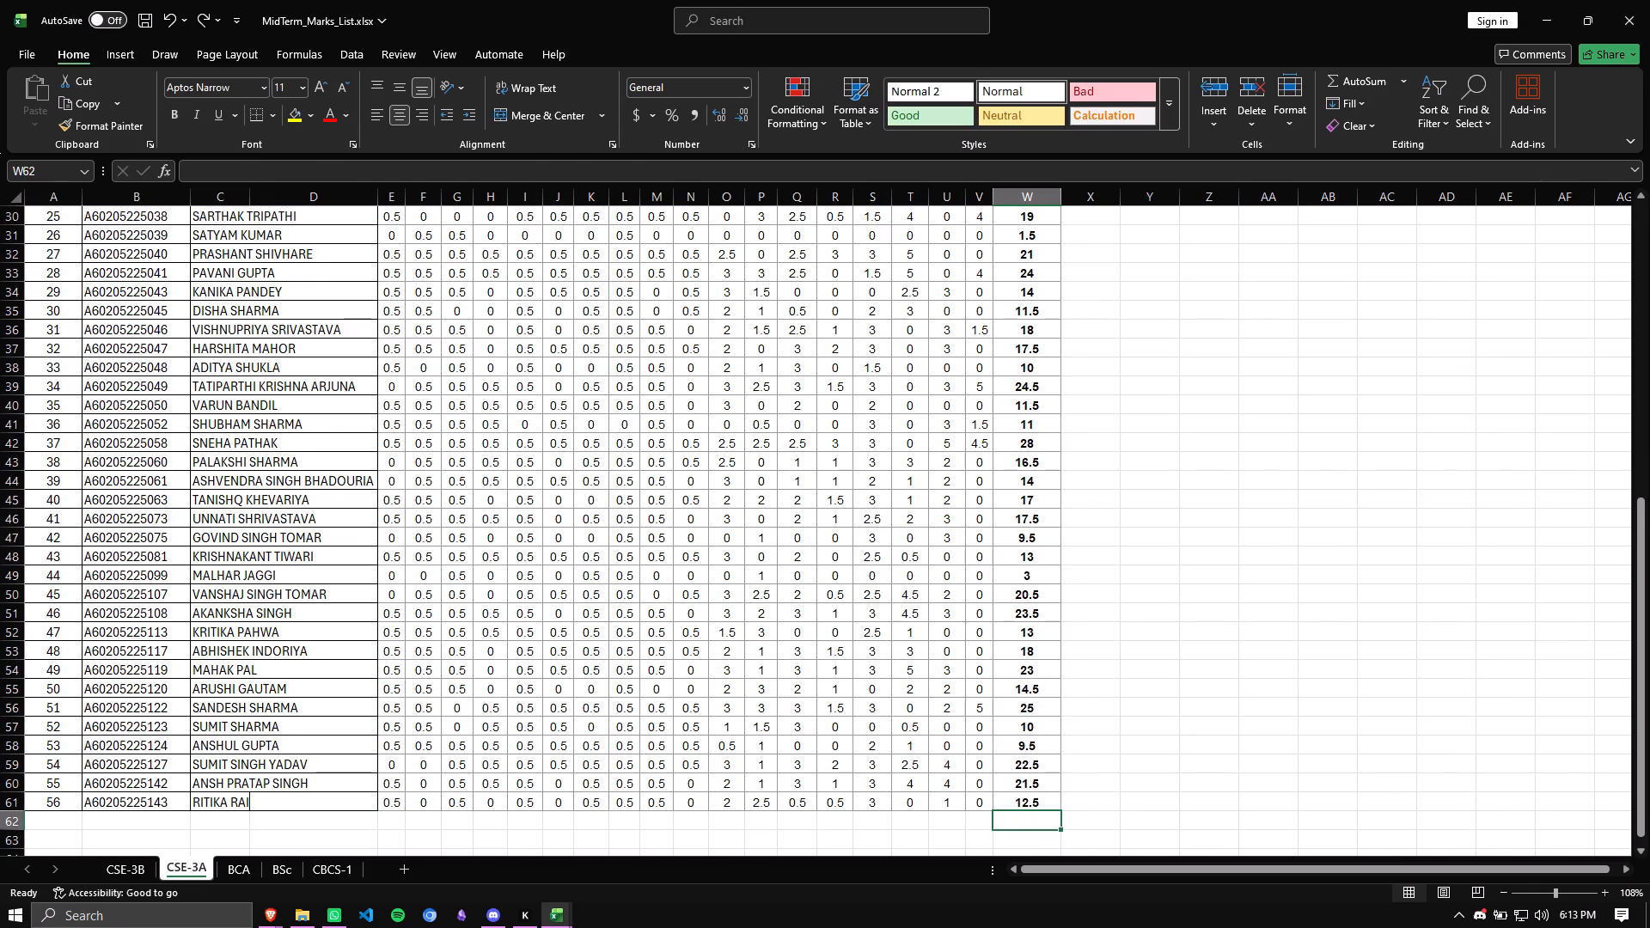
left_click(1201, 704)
Review the student rows and total marks on the CSE-3A, CSE-3B and BSc sheets.
scroll(1201, 704, "up", 6)
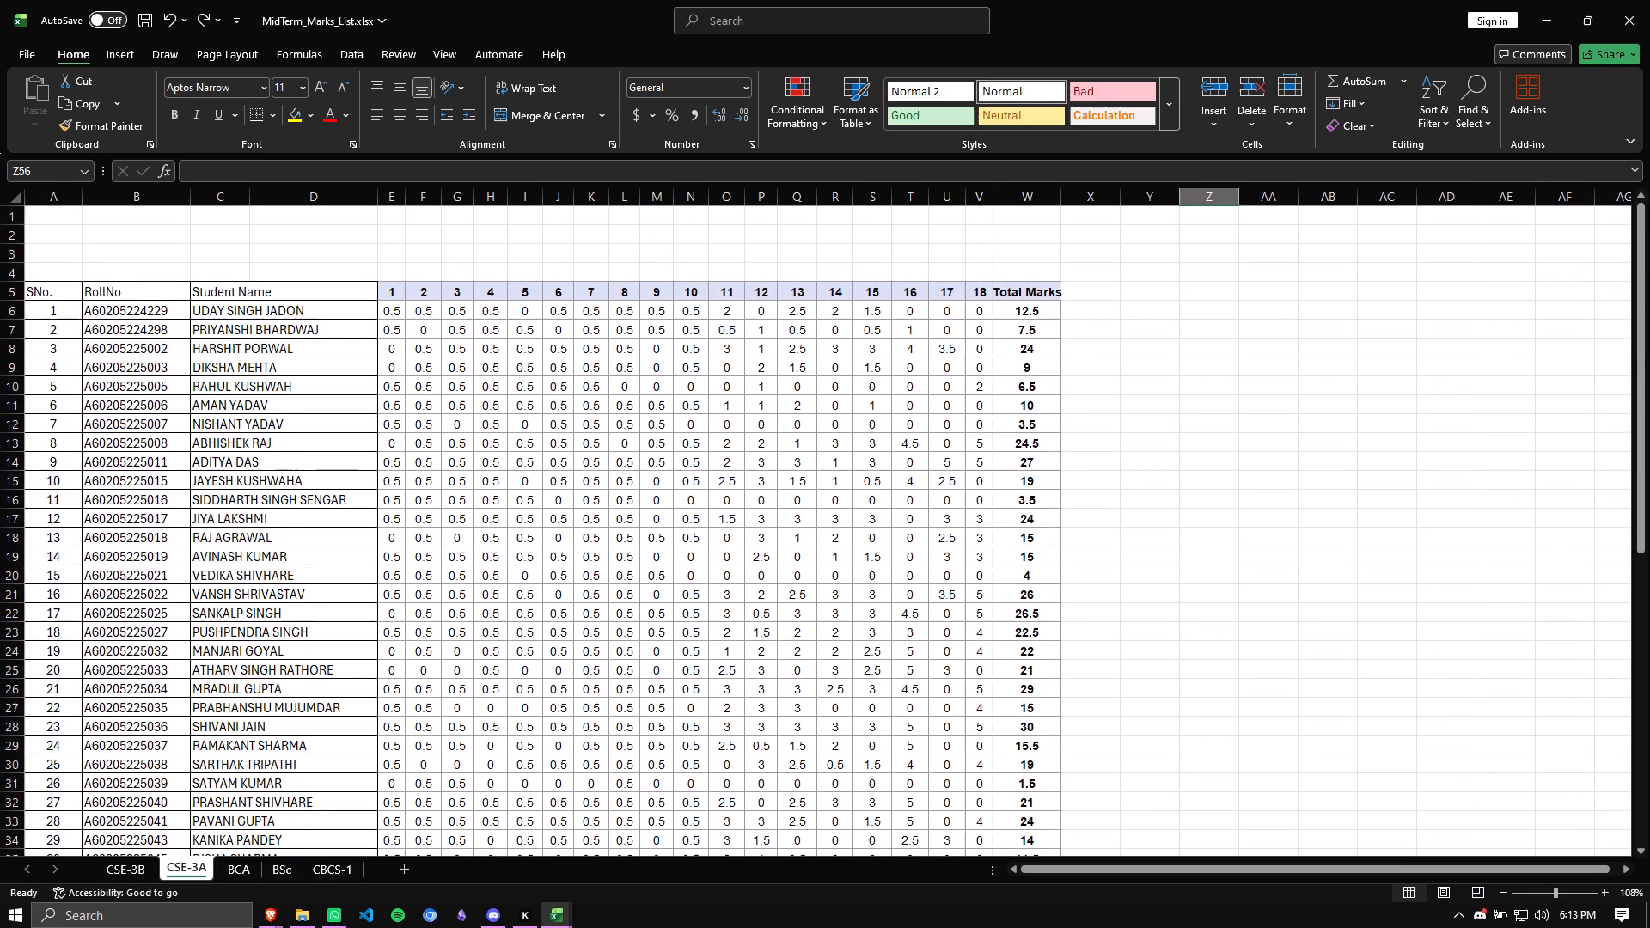
left_click(130, 871)
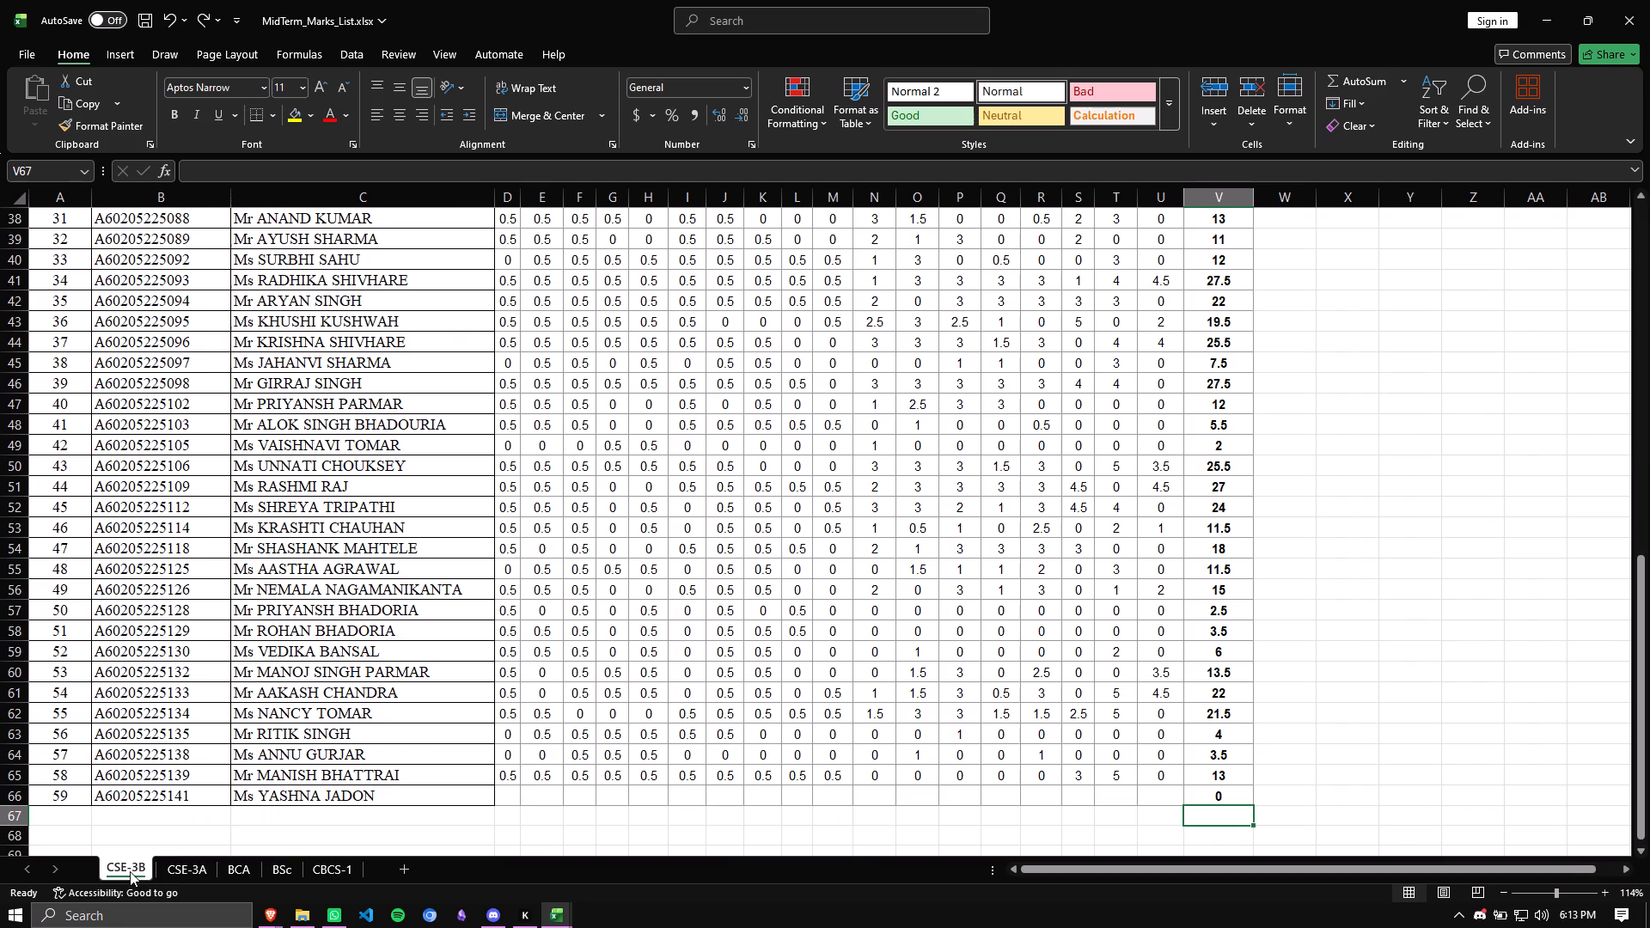
scroll(214, 729, "up", 6)
scroll(213, 748, "down", 2)
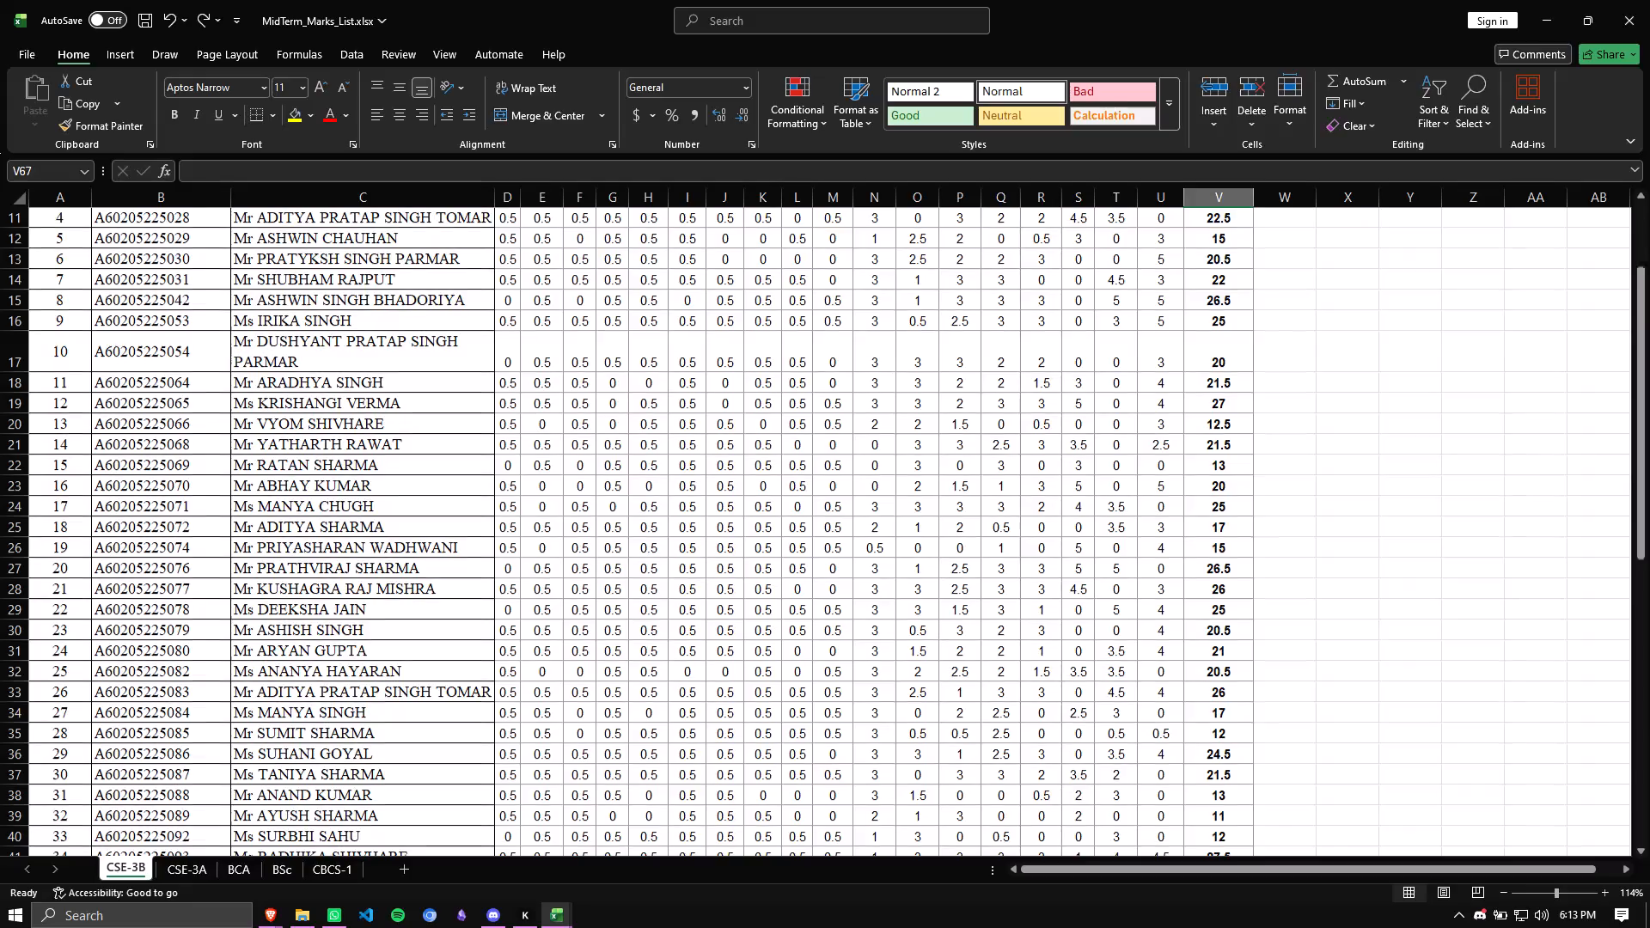
scroll(213, 748, "down", 3)
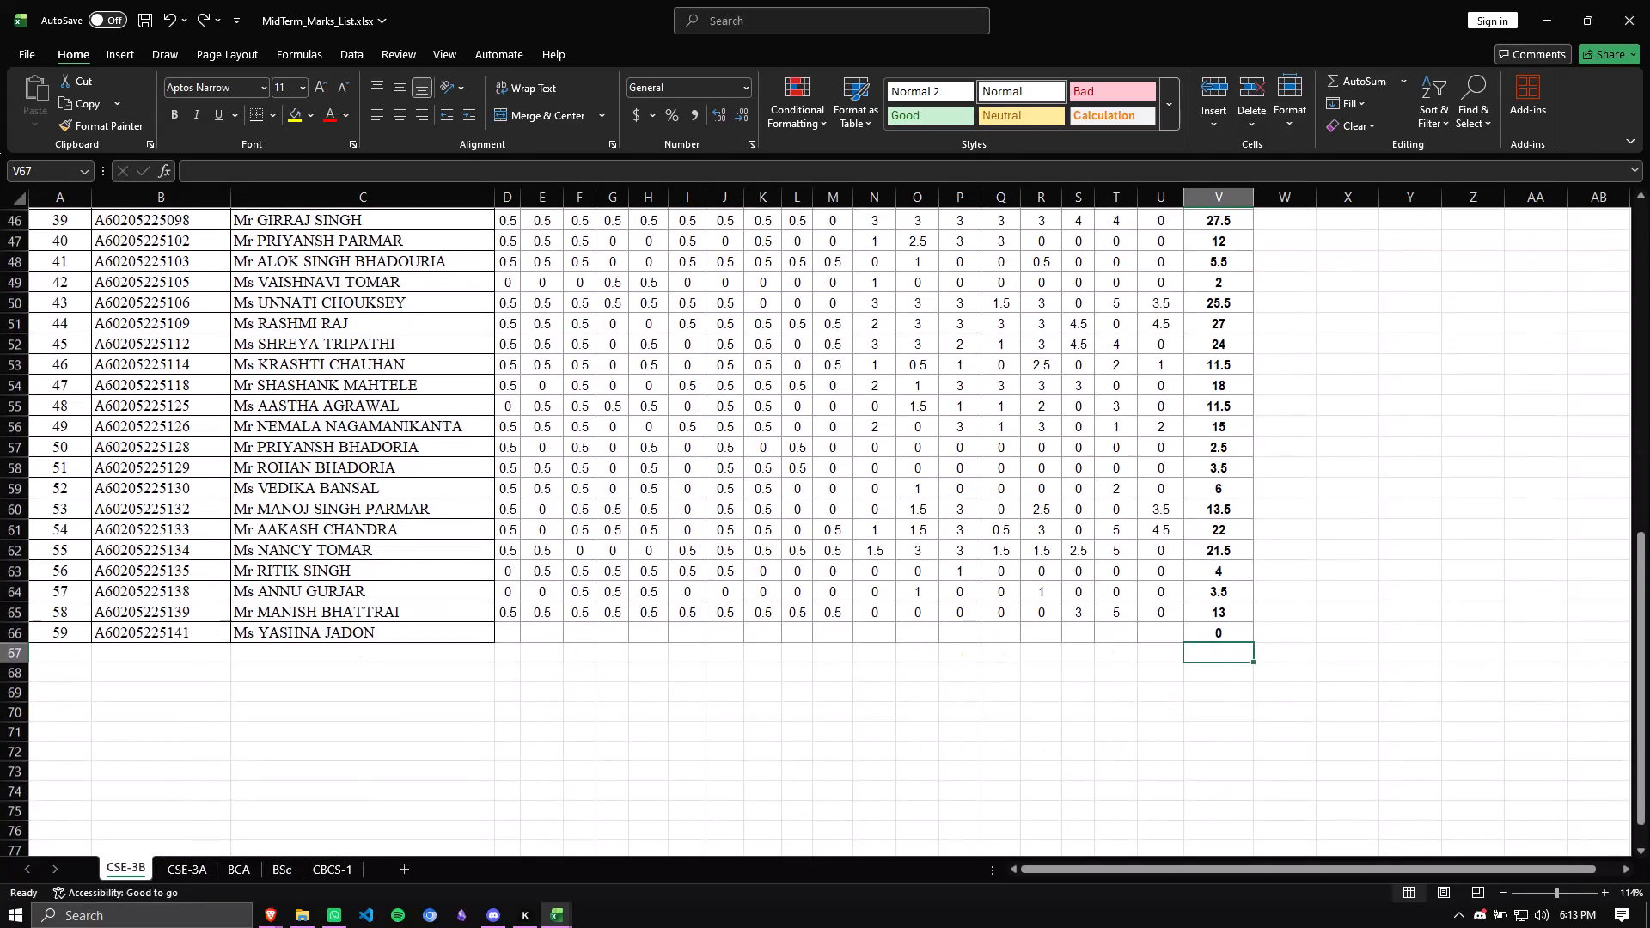
scroll(213, 748, "up", 4)
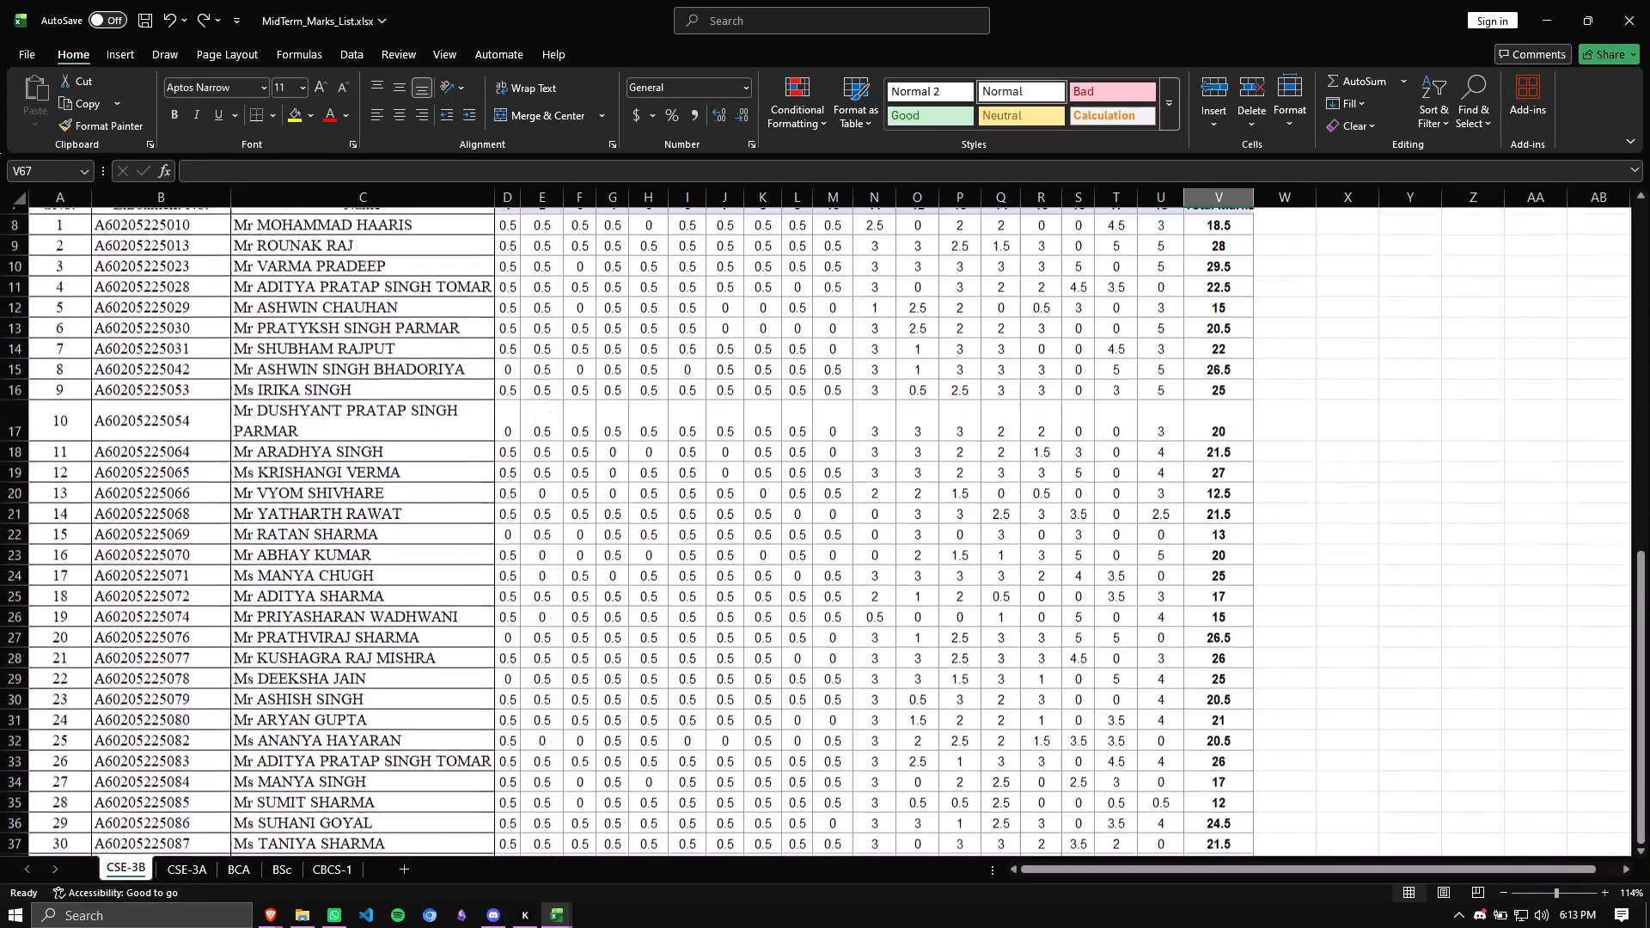
scroll(213, 748, "up", 3)
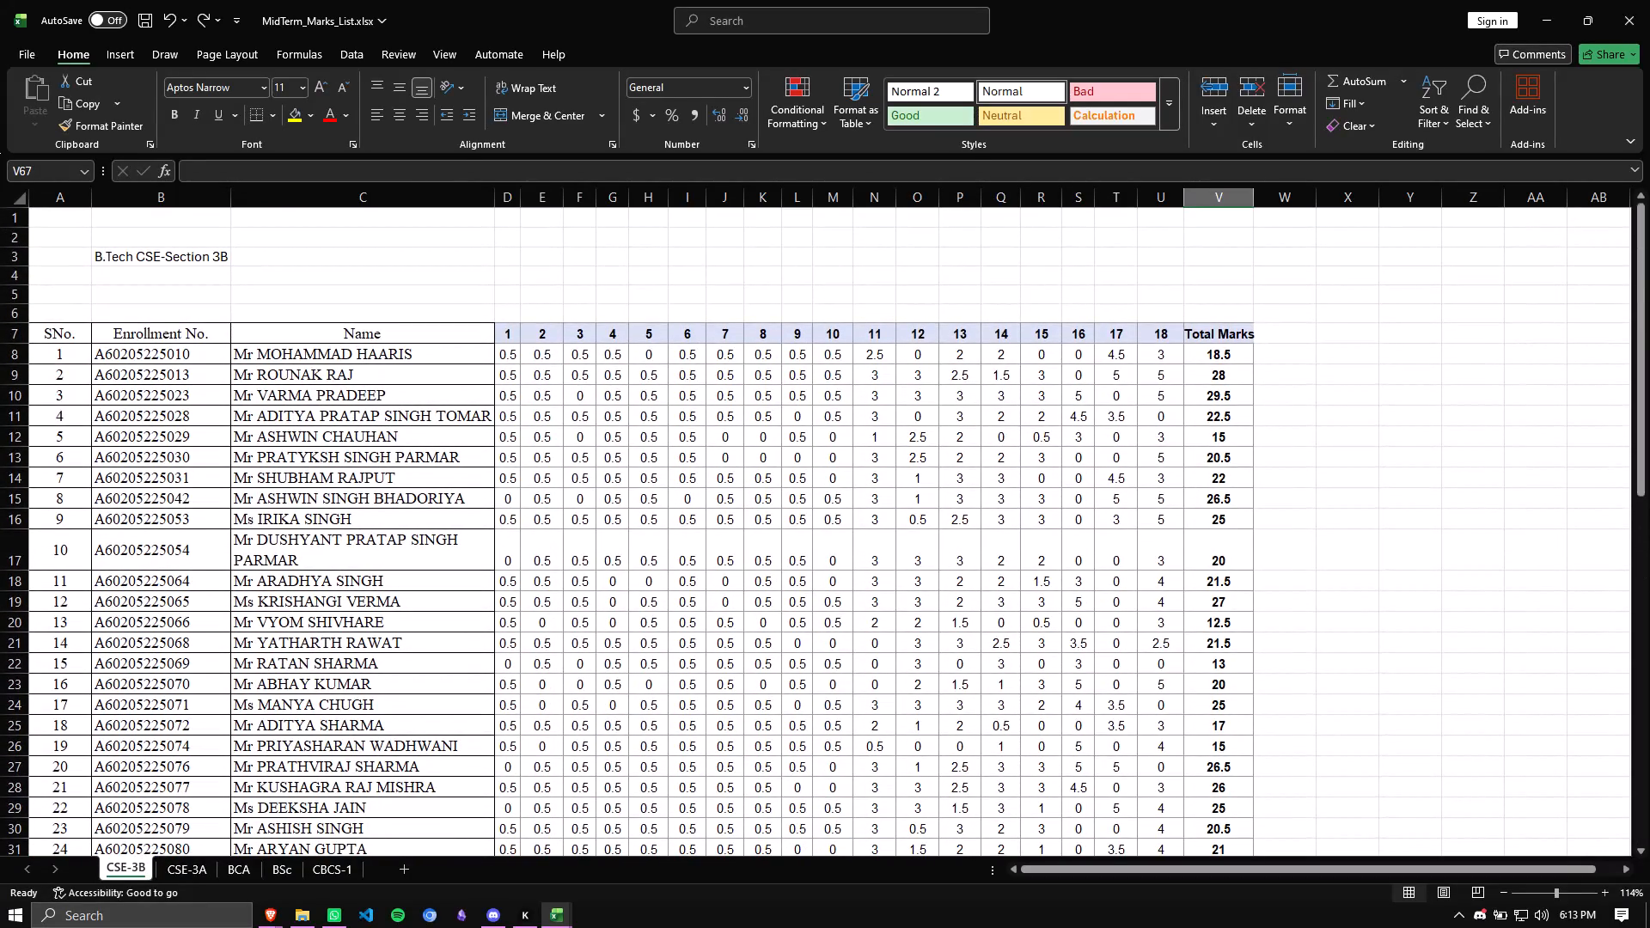
left_click(185, 877)
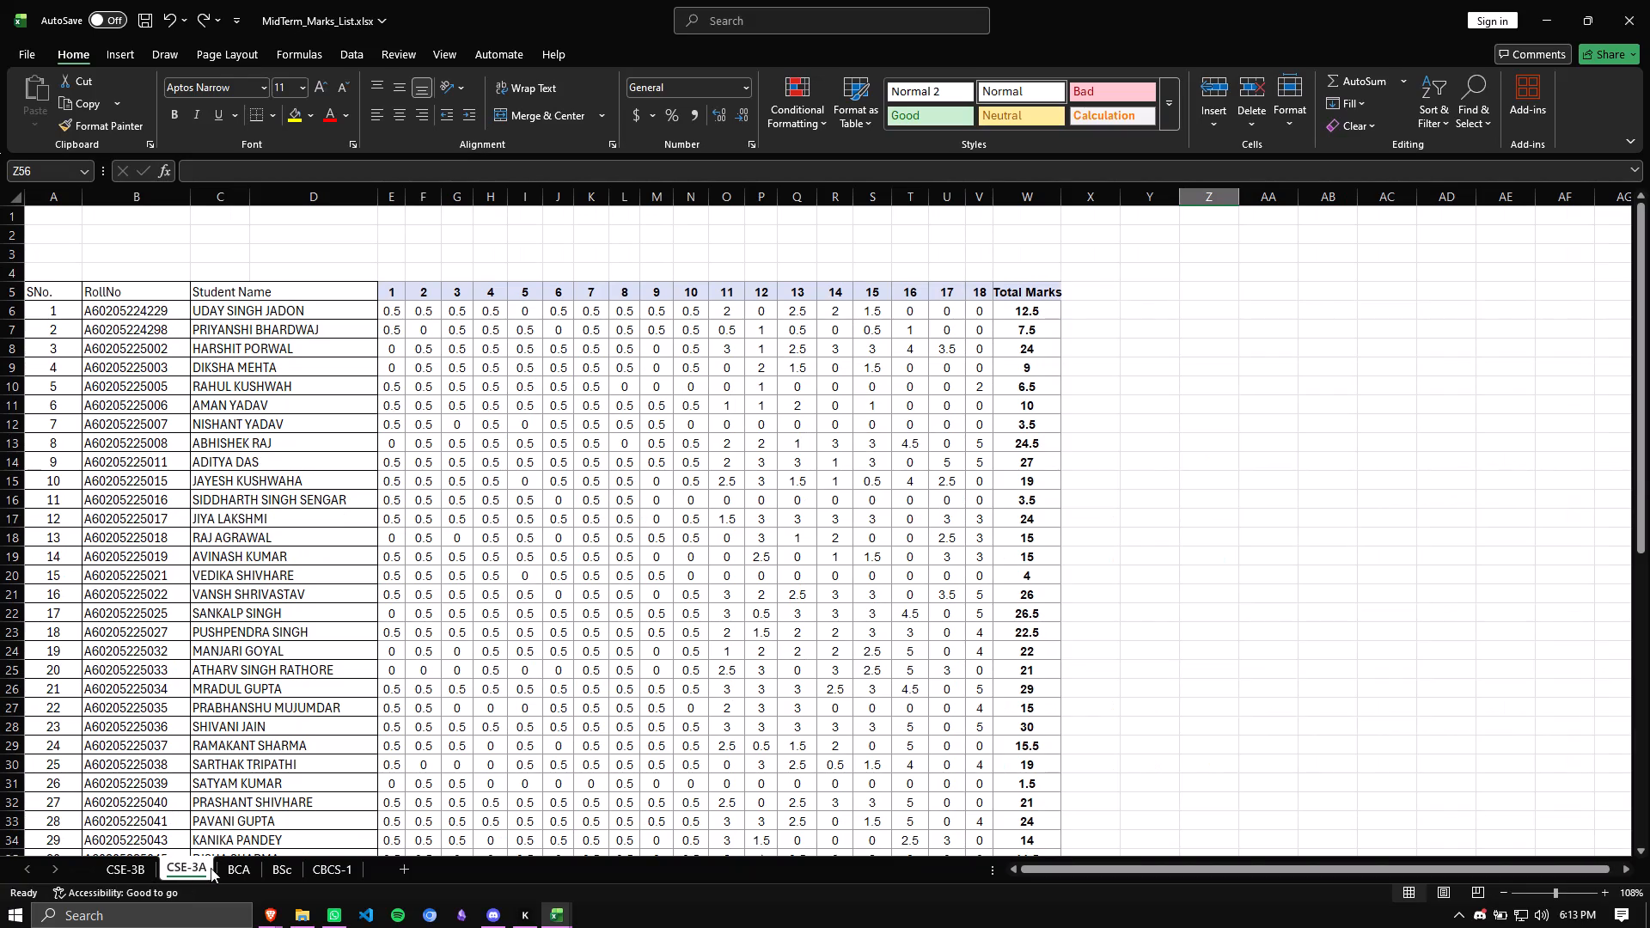
scroll(393, 619, "down", 6)
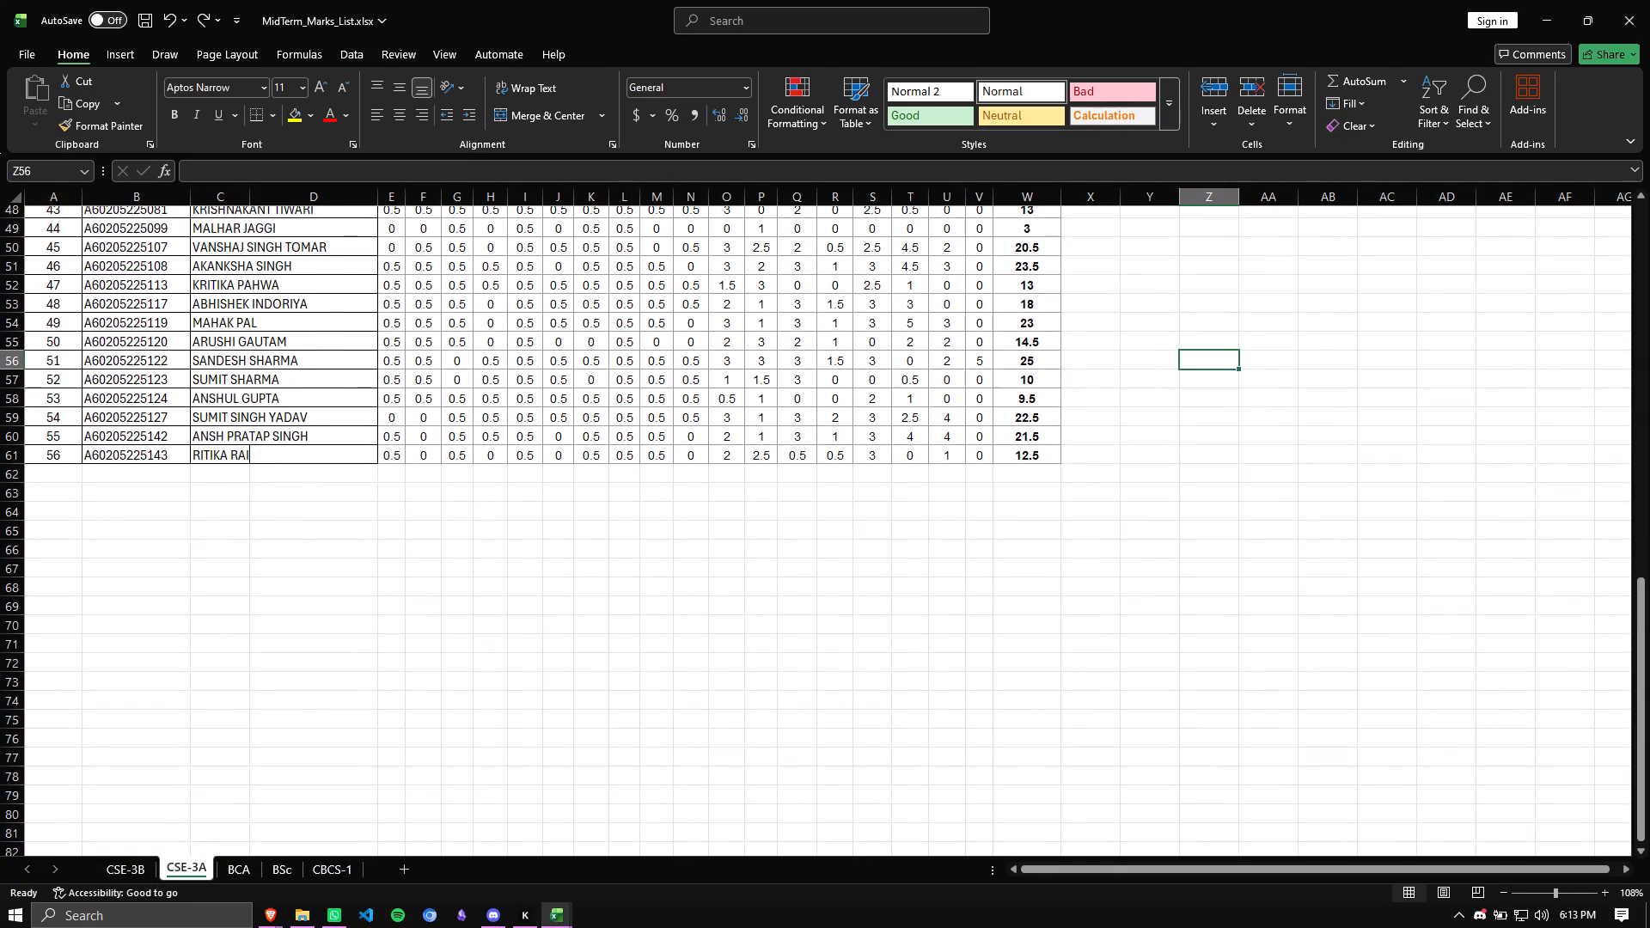
left_click(286, 867)
scroll(423, 683, "up", 1)
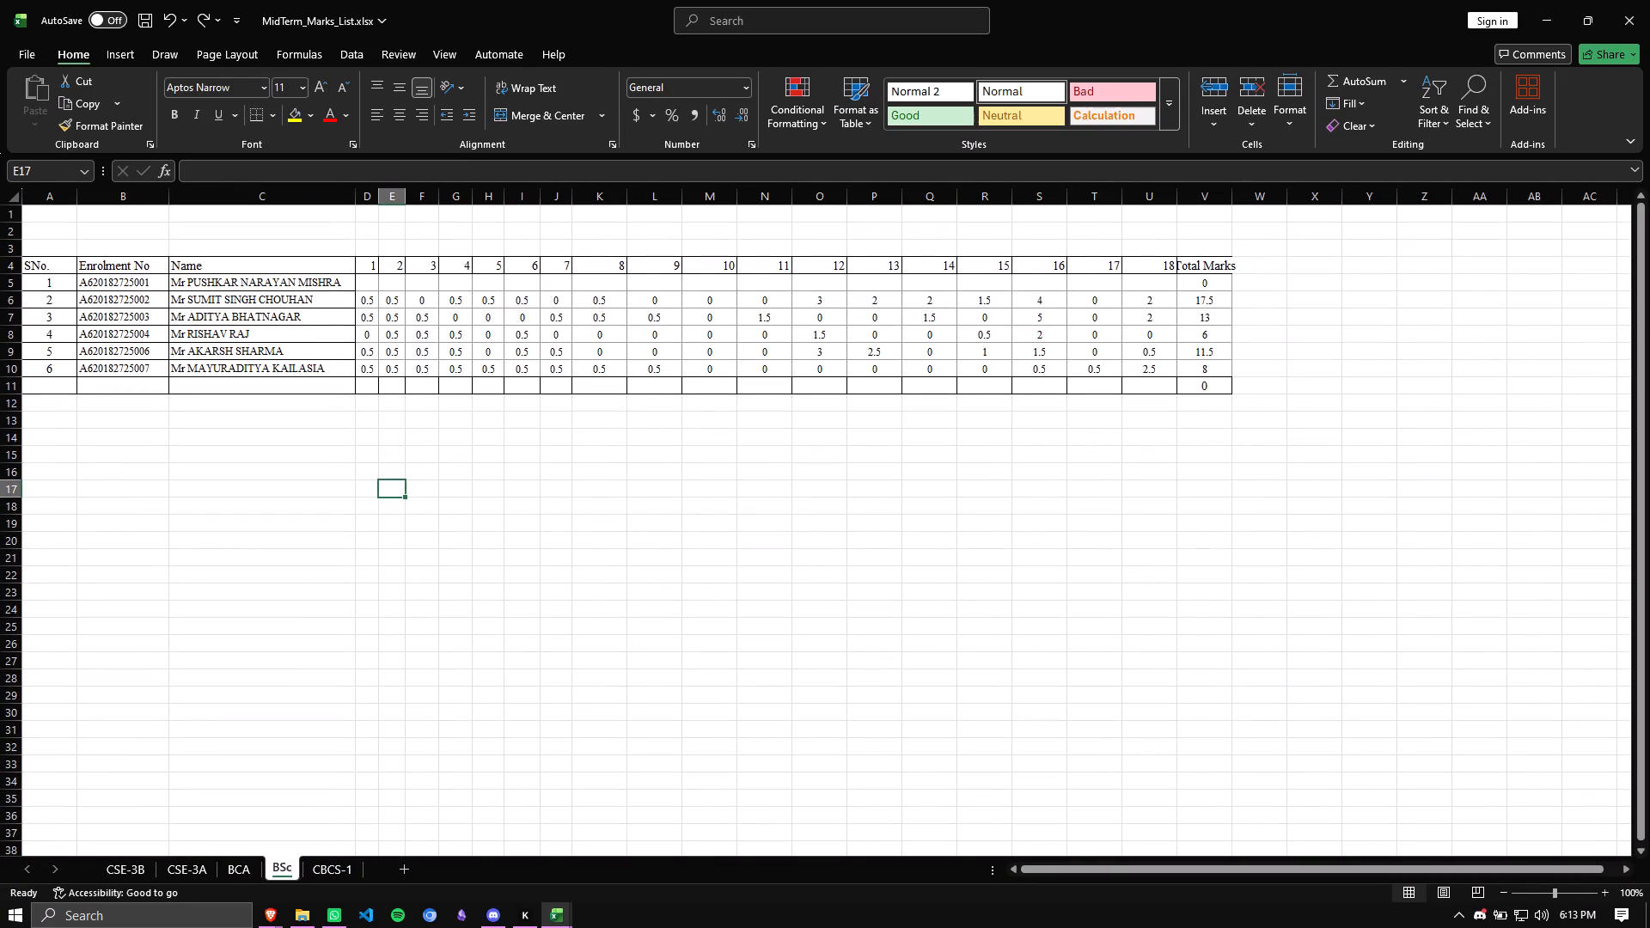
On the BSc sheet, add a SUM of the Total Marks cells V5 to V11 in cell V12.
left_click(1212, 370)
left_click(1213, 394)
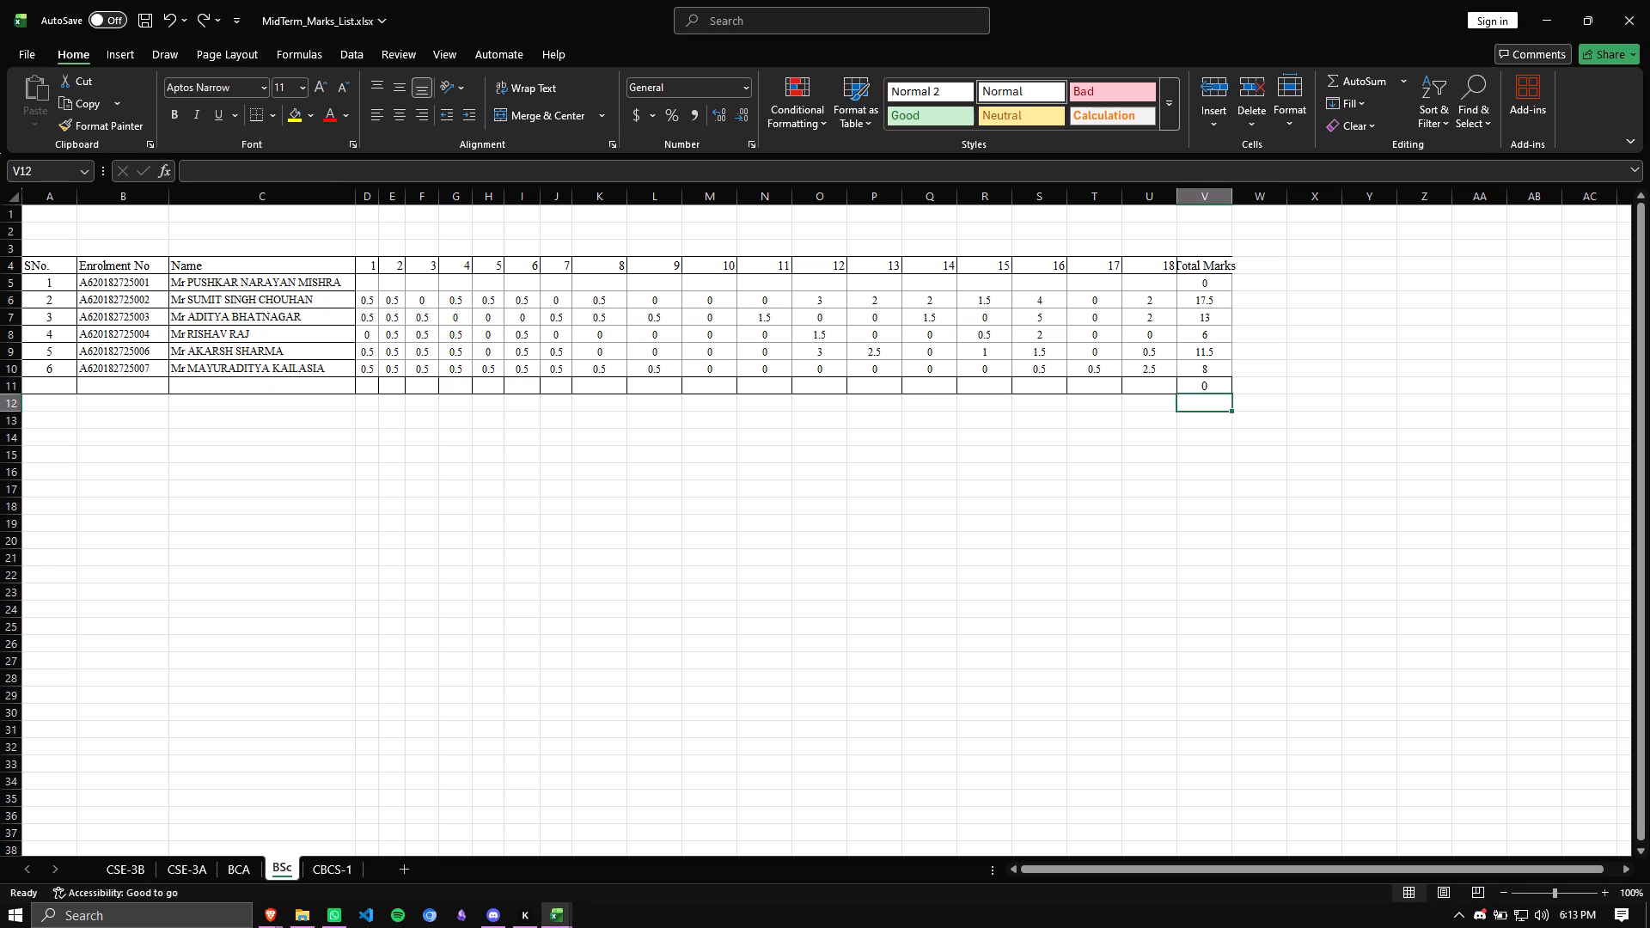
double_click(1203, 357)
double_click(1203, 356)
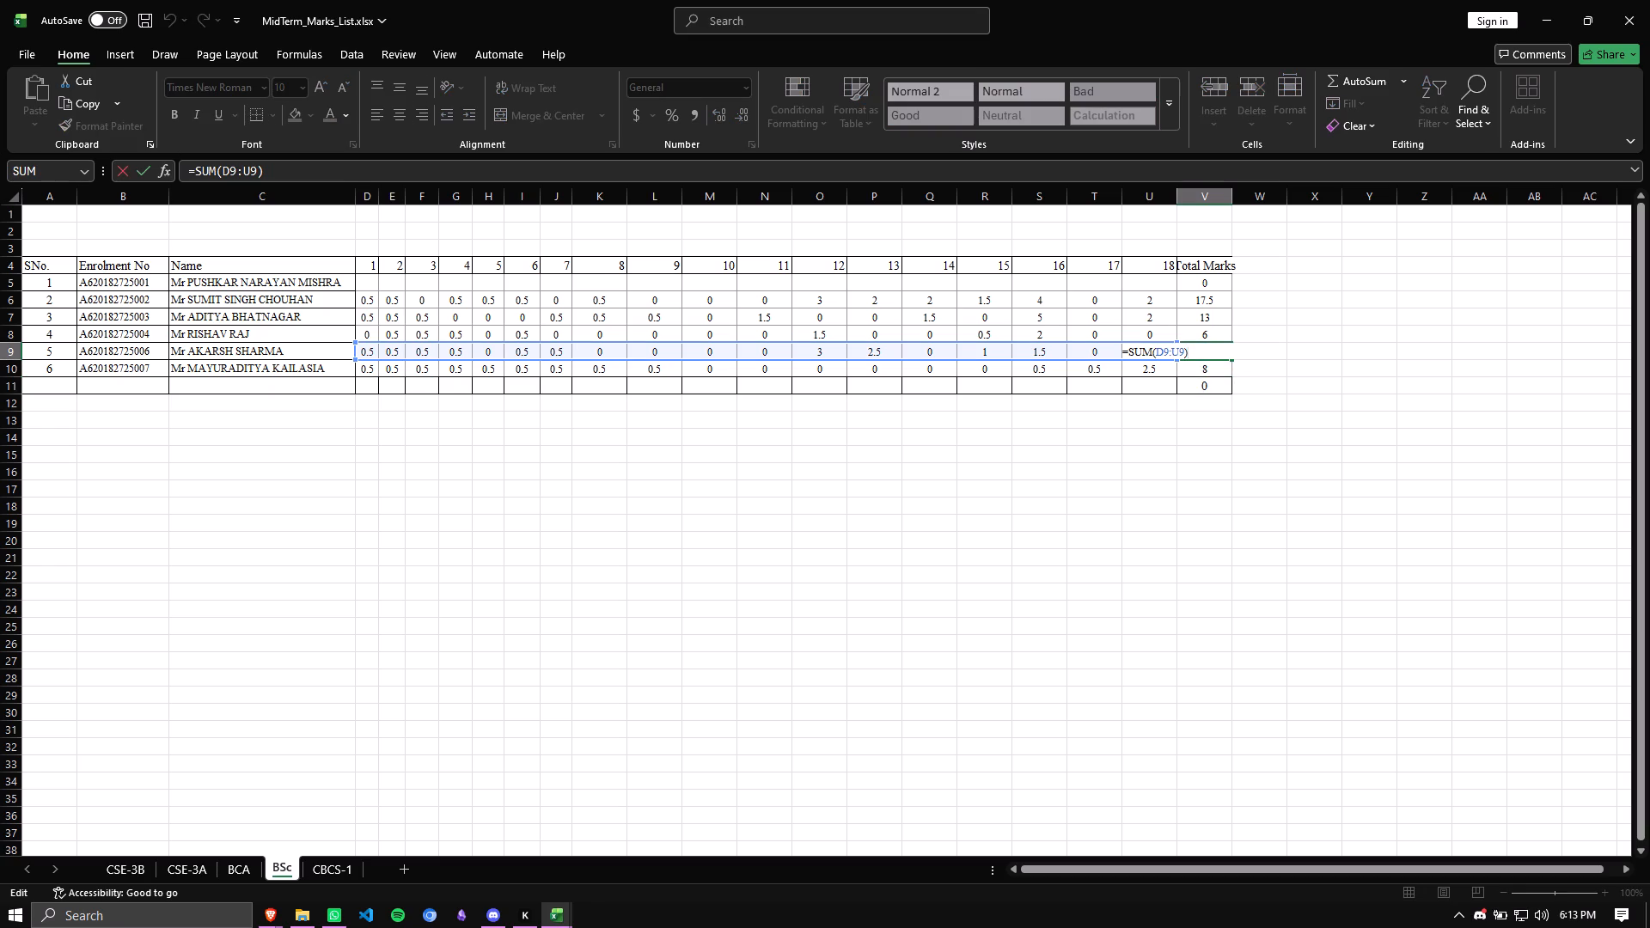
left_click(1211, 380)
double_click(1217, 363)
double_click(1209, 339)
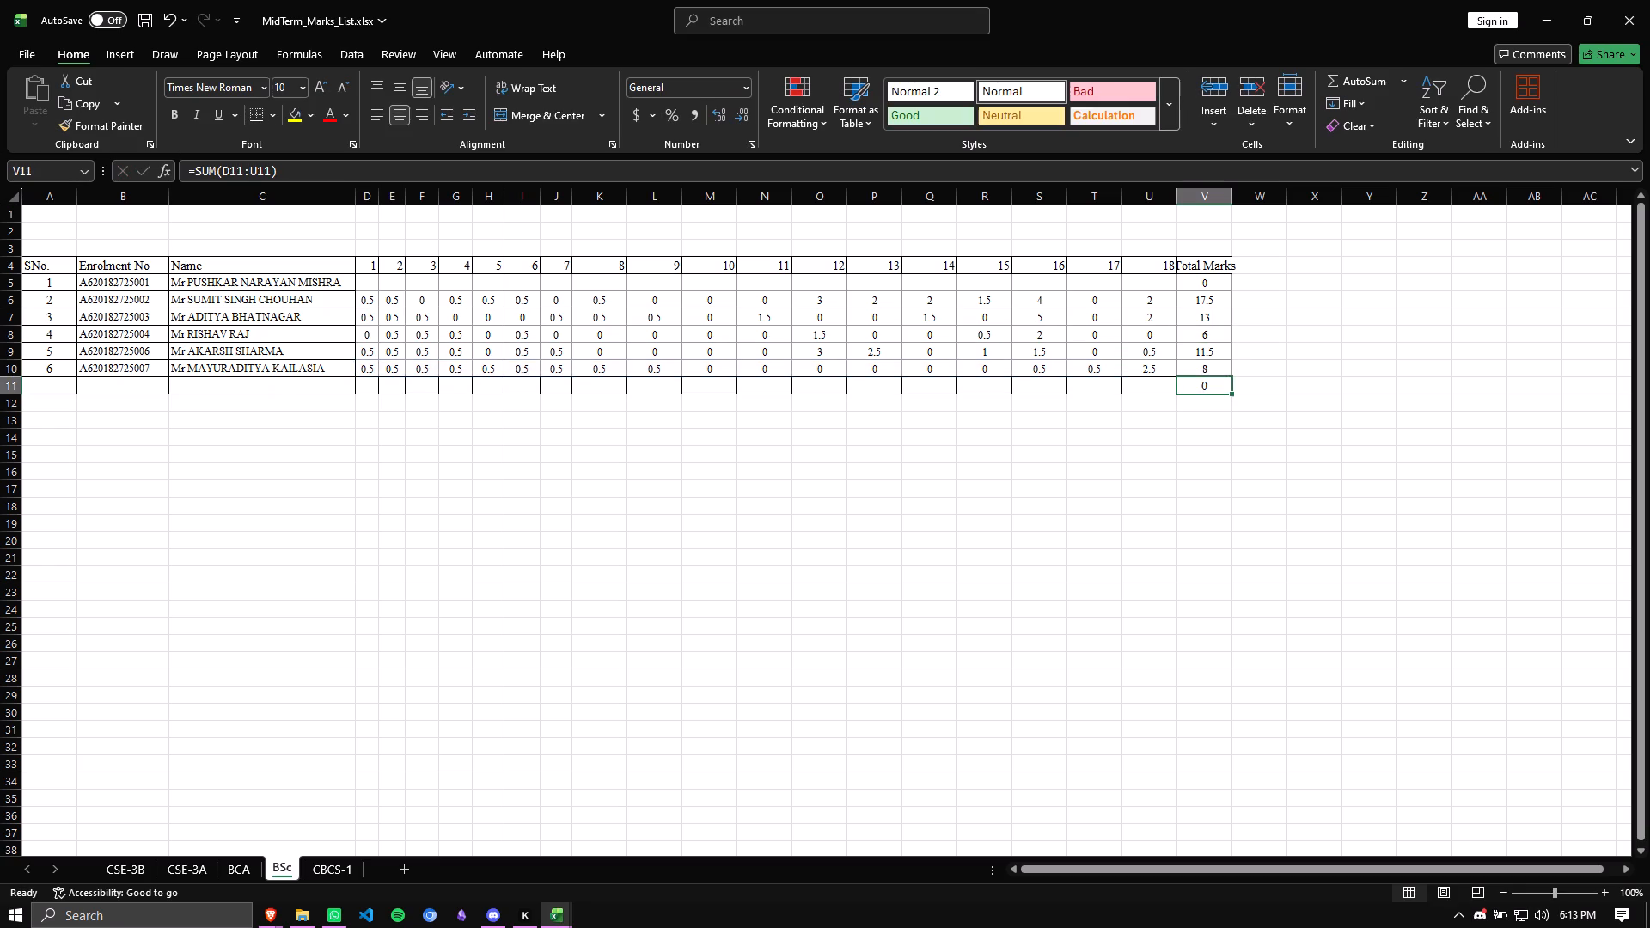
double_click(1213, 406)
type("=SUM")
key("shift+parenleft")
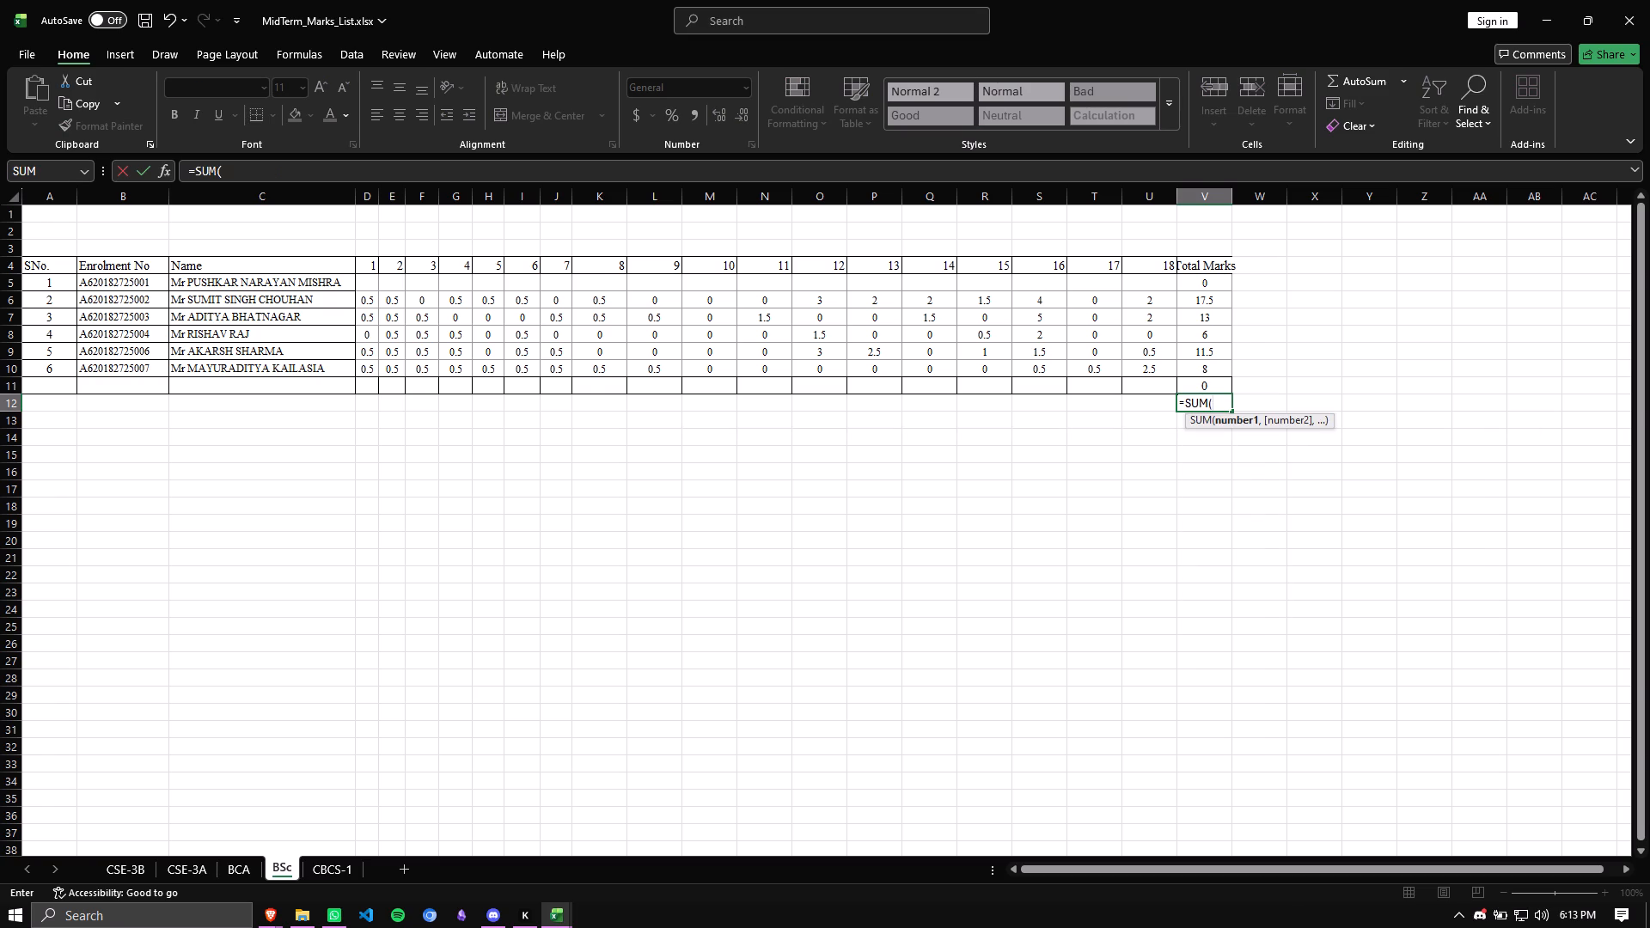
left_click_drag(1201, 382, 1192, 275)
key("Return")
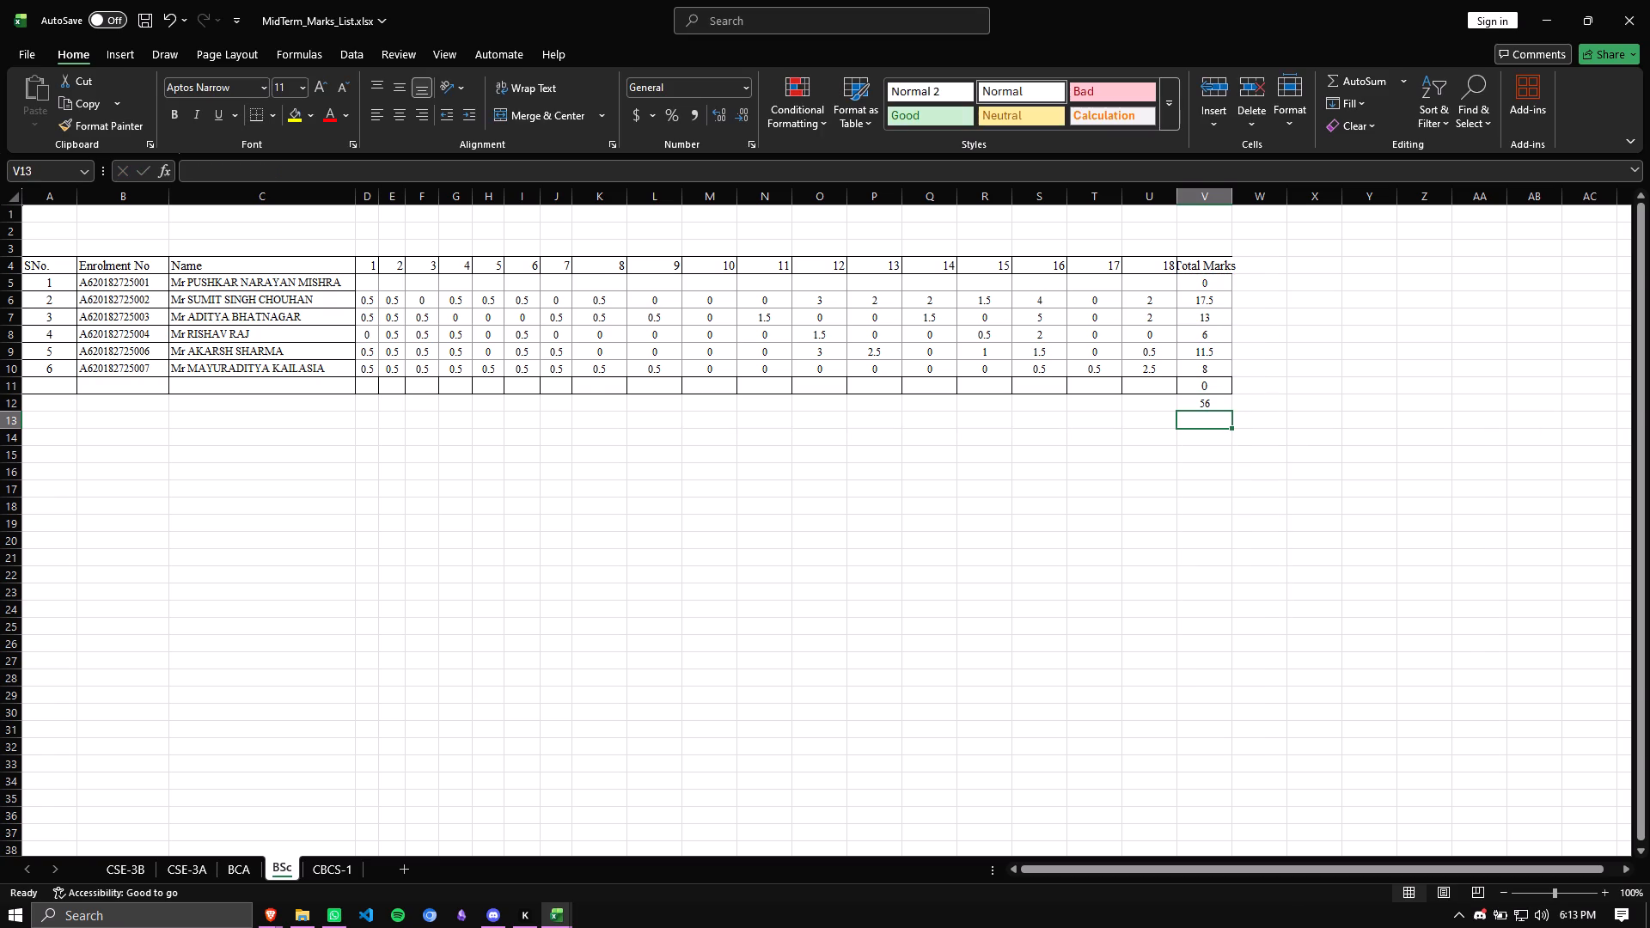
Switch to class_marks.xlsx and check the grand total on the BSc CS sheet against the new BSc sum.
key("alt+Tab")
key("alt+Tab")
key("alt+Tab")
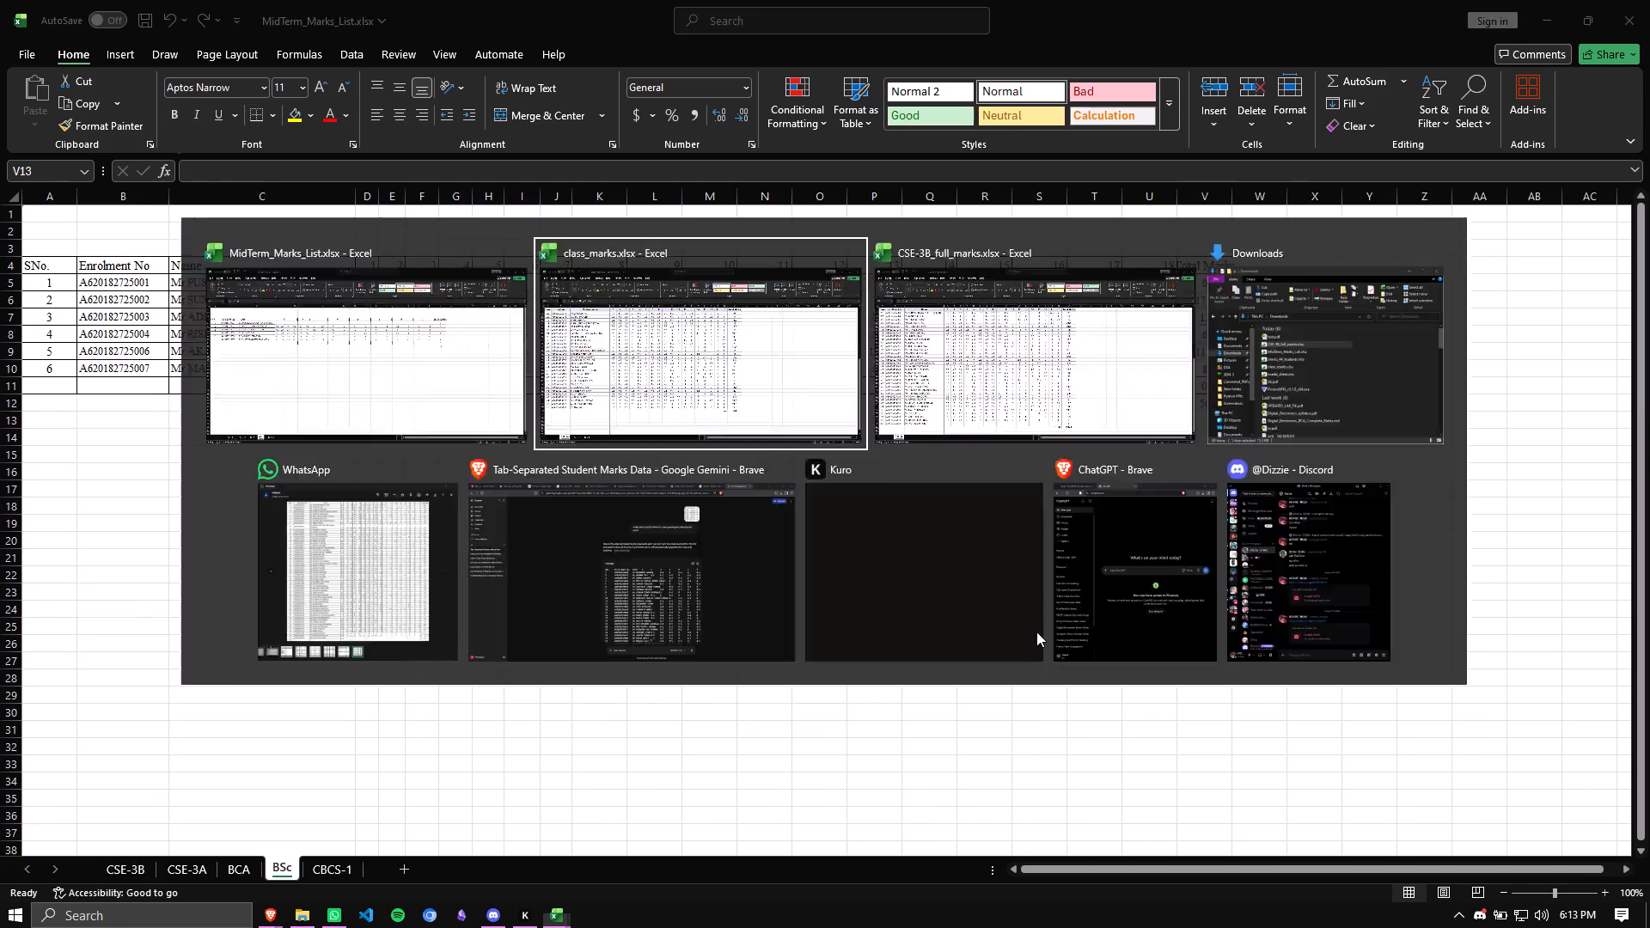
left_click(238, 880)
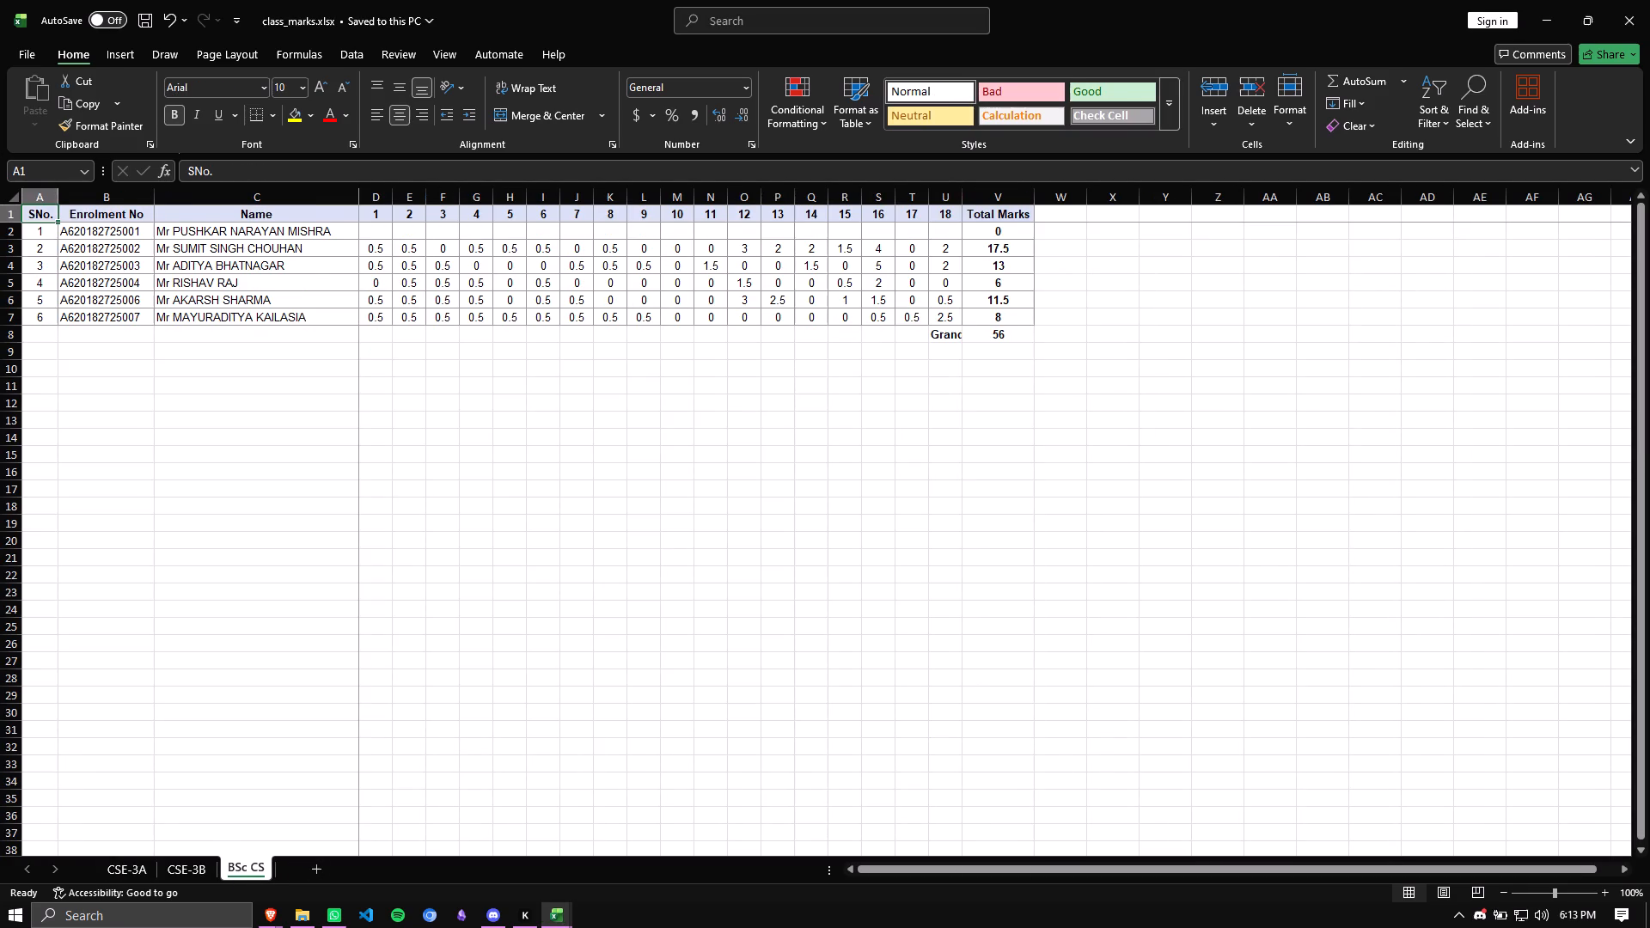
key("alt+Tab")
key("alt+Tab")
key("alt+Tab")
key("alt+Tab")
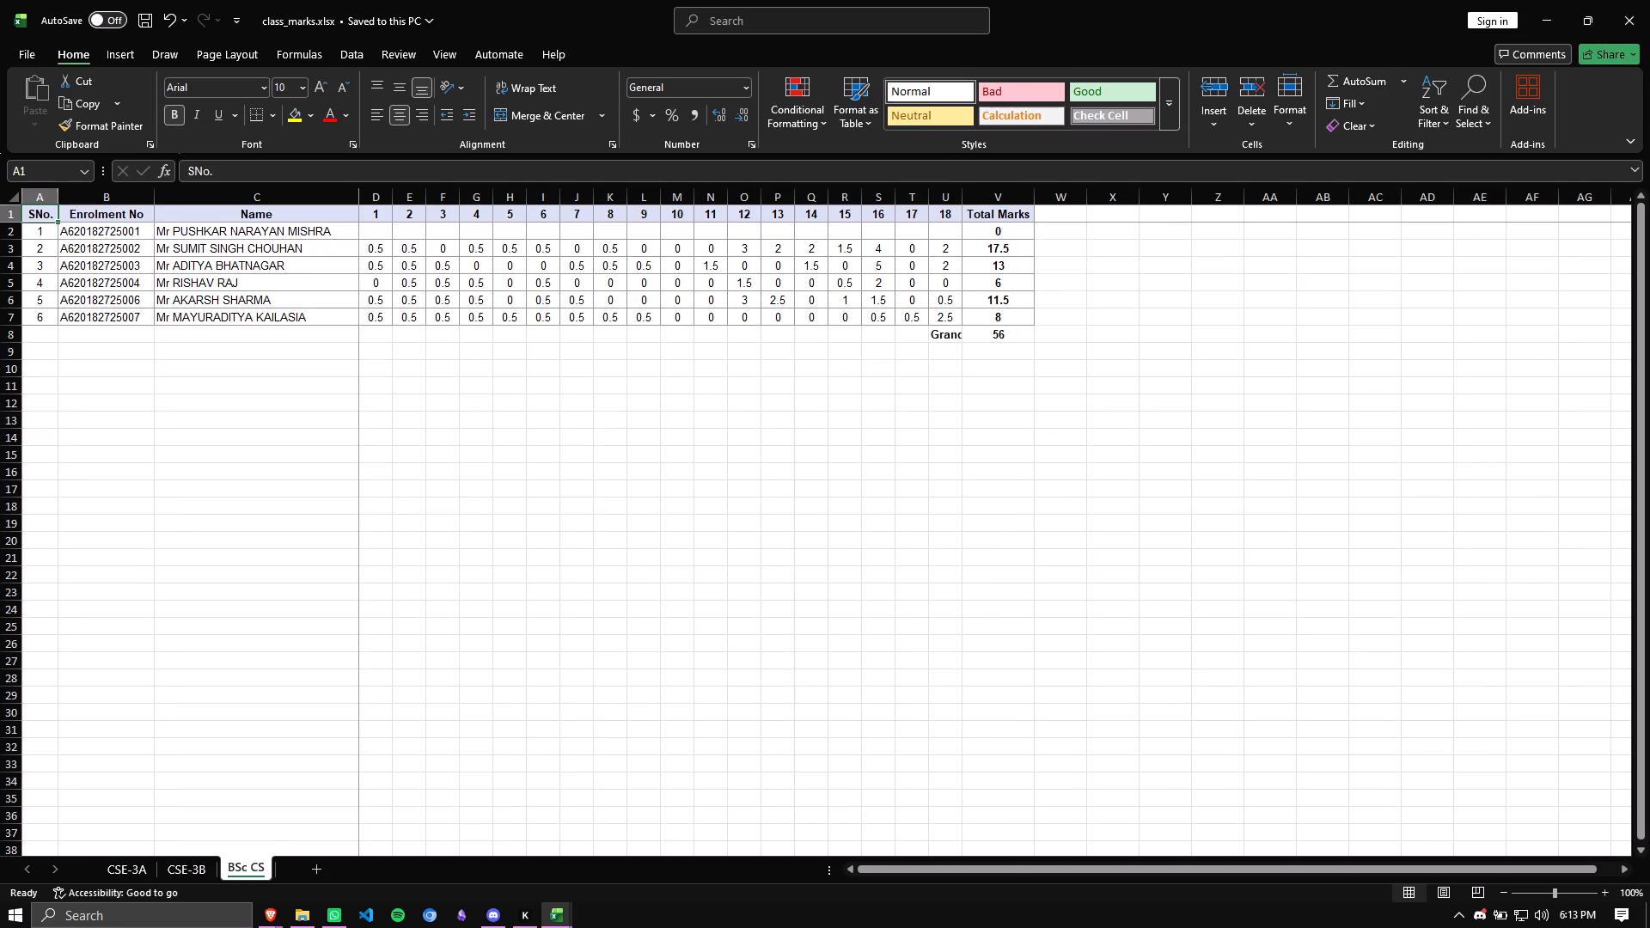
Examine the student marks on the CSE-3A sheet of class_marks.xlsx, highlighting rows 29 and 55 while reading.
double_click(123, 872)
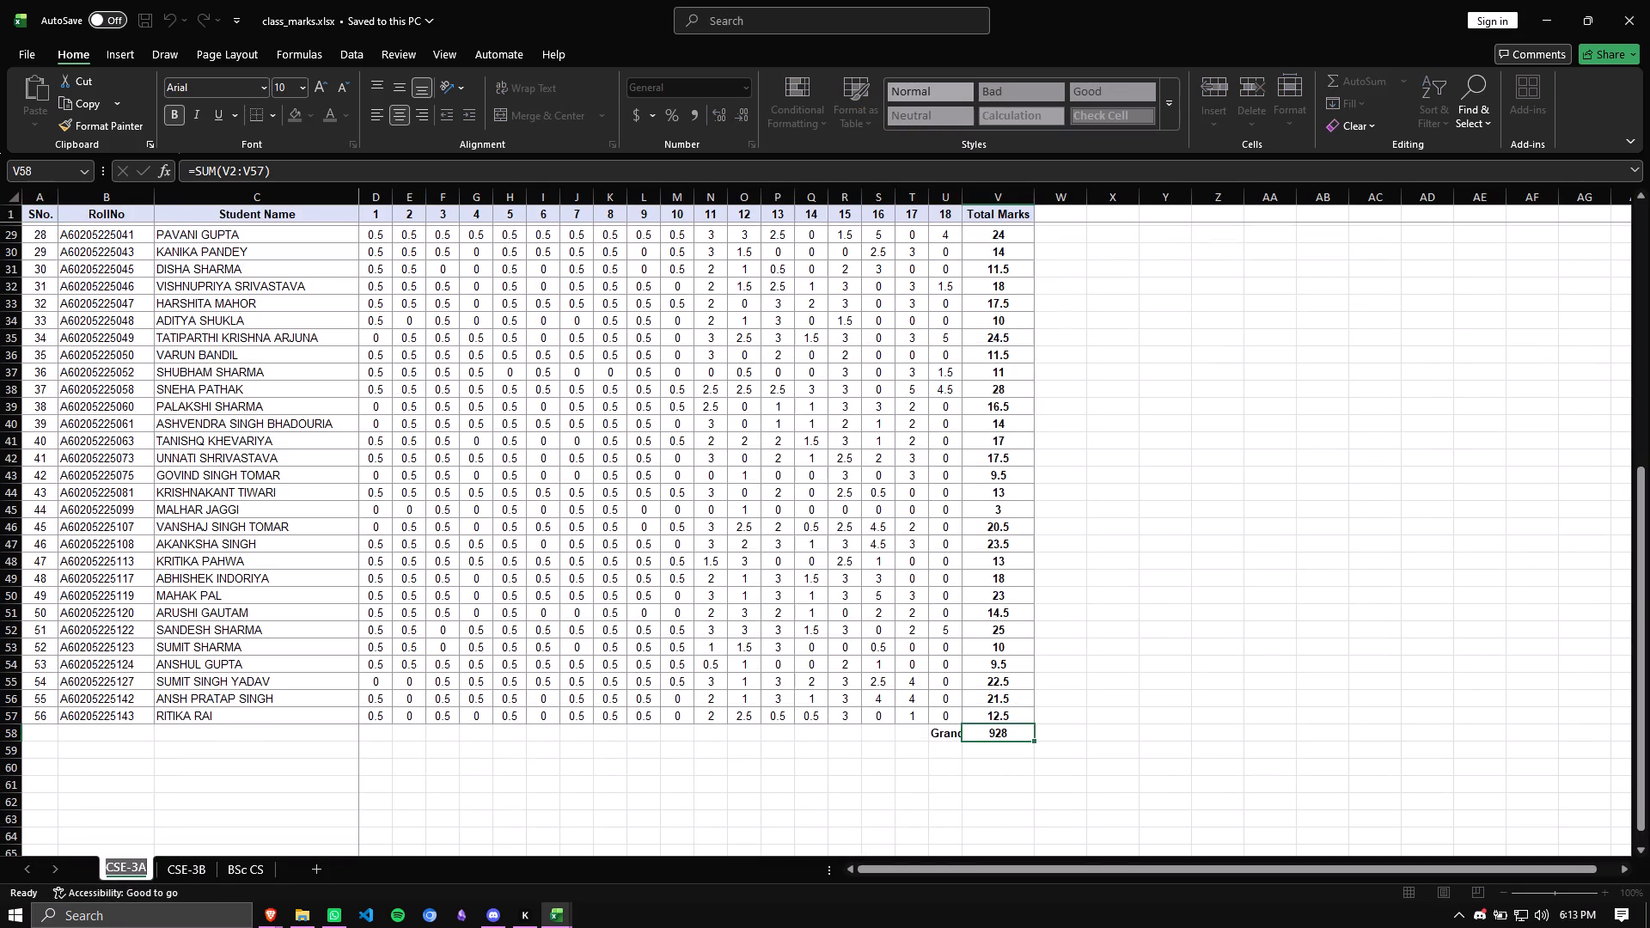
scroll(154, 783, "up", 7)
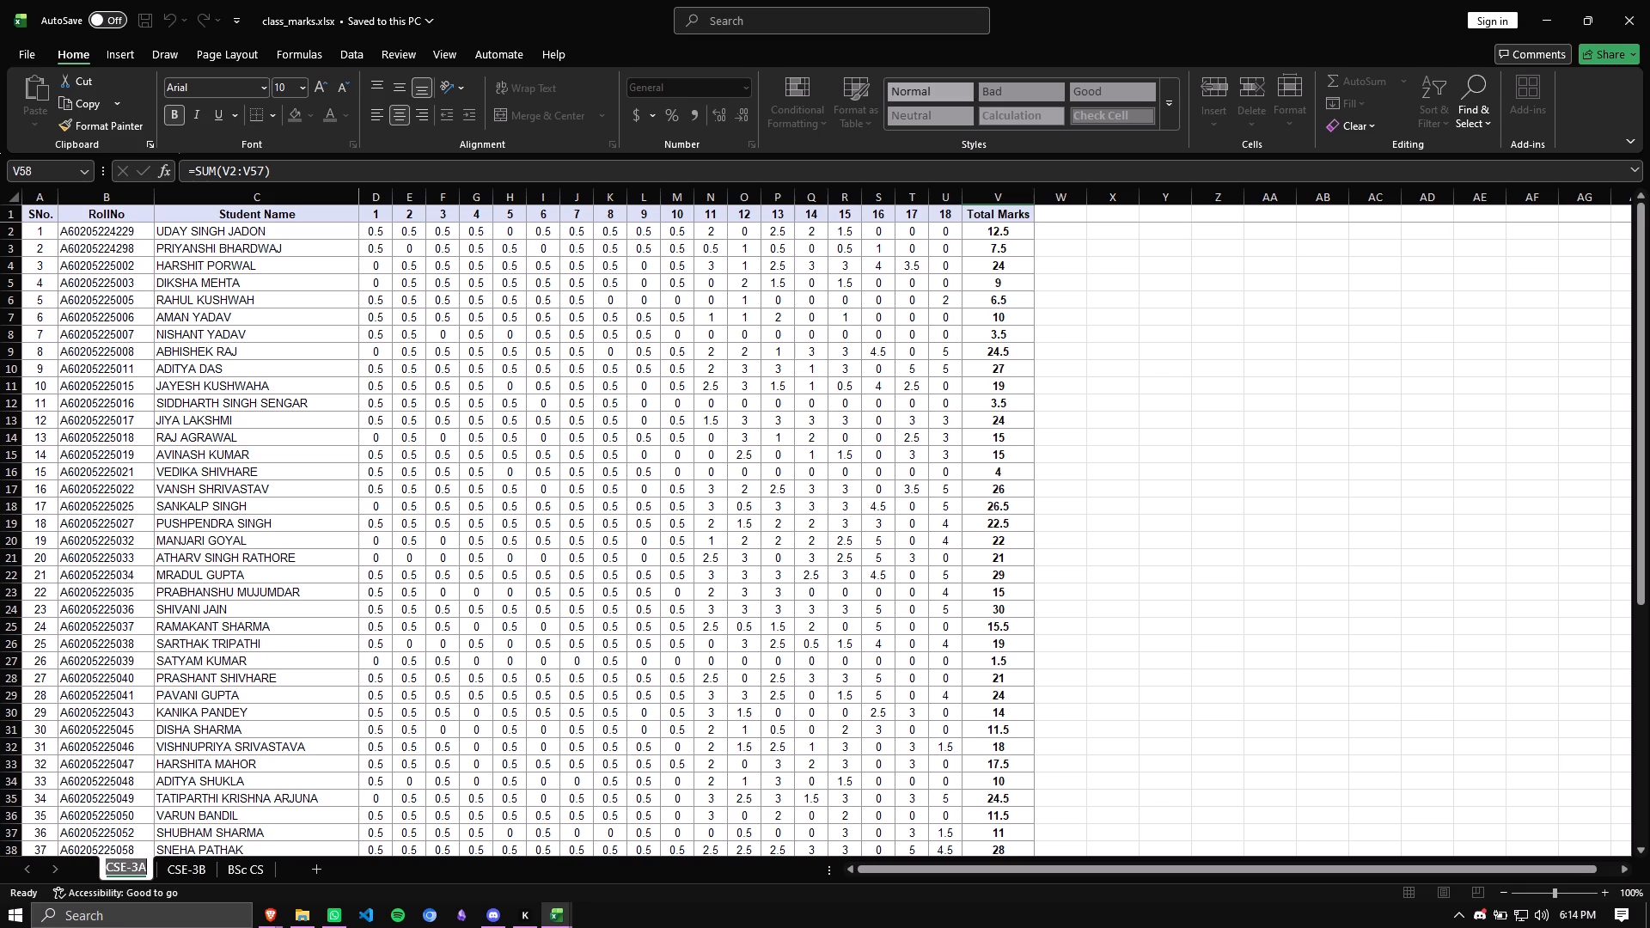
left_click(16, 697)
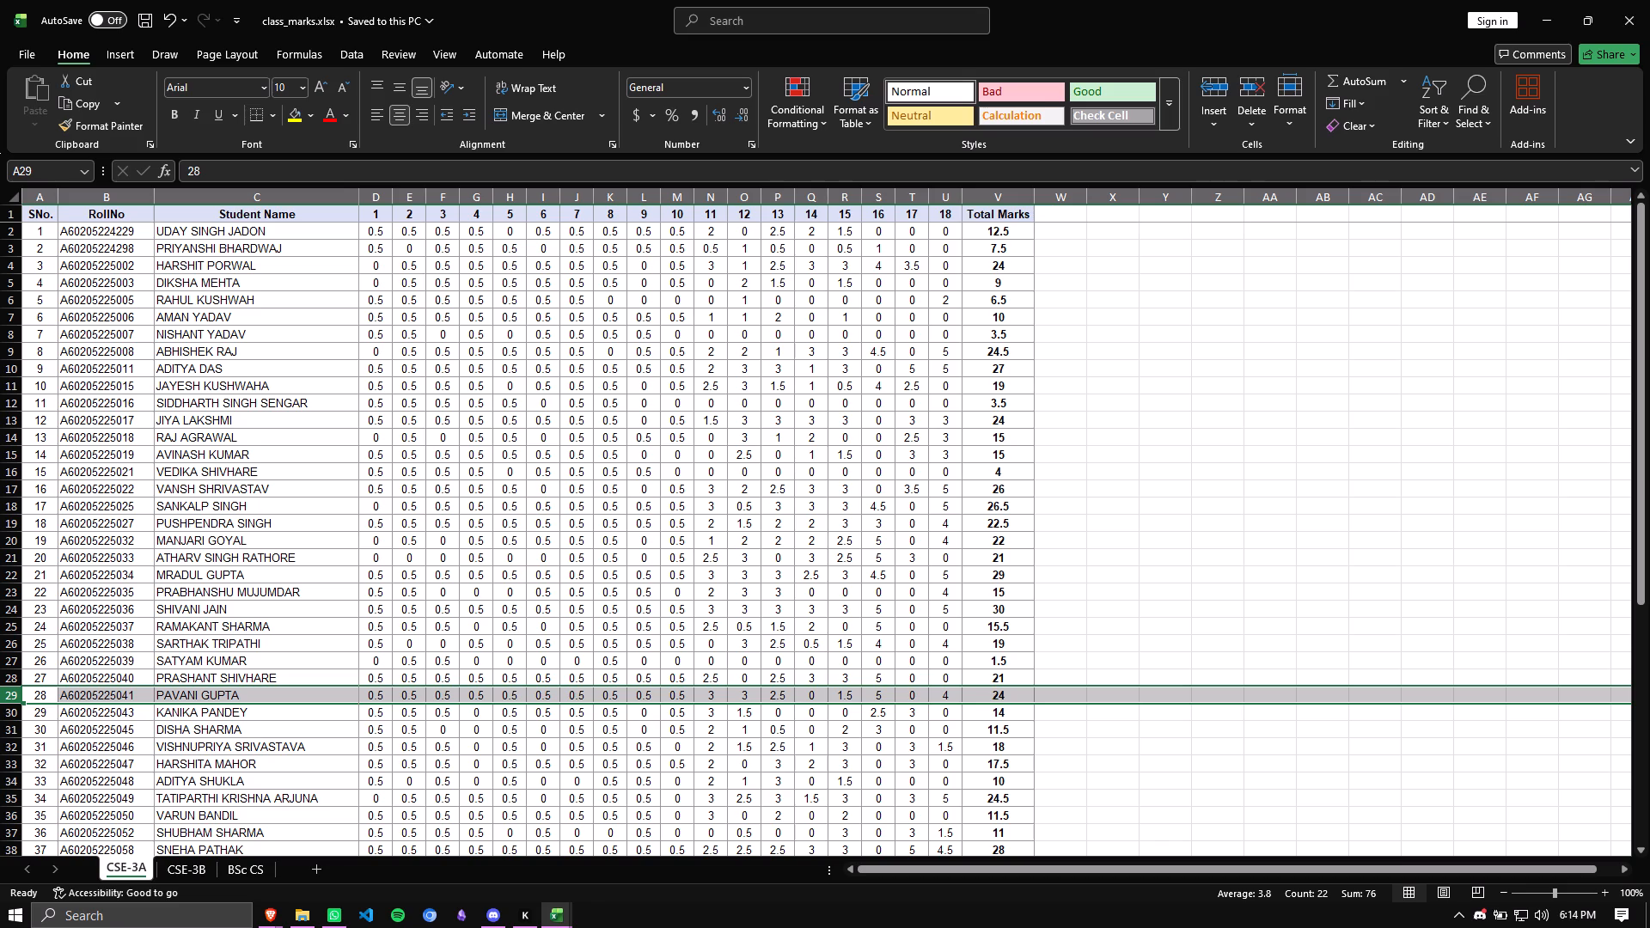
scroll(145, 710, "down", 3)
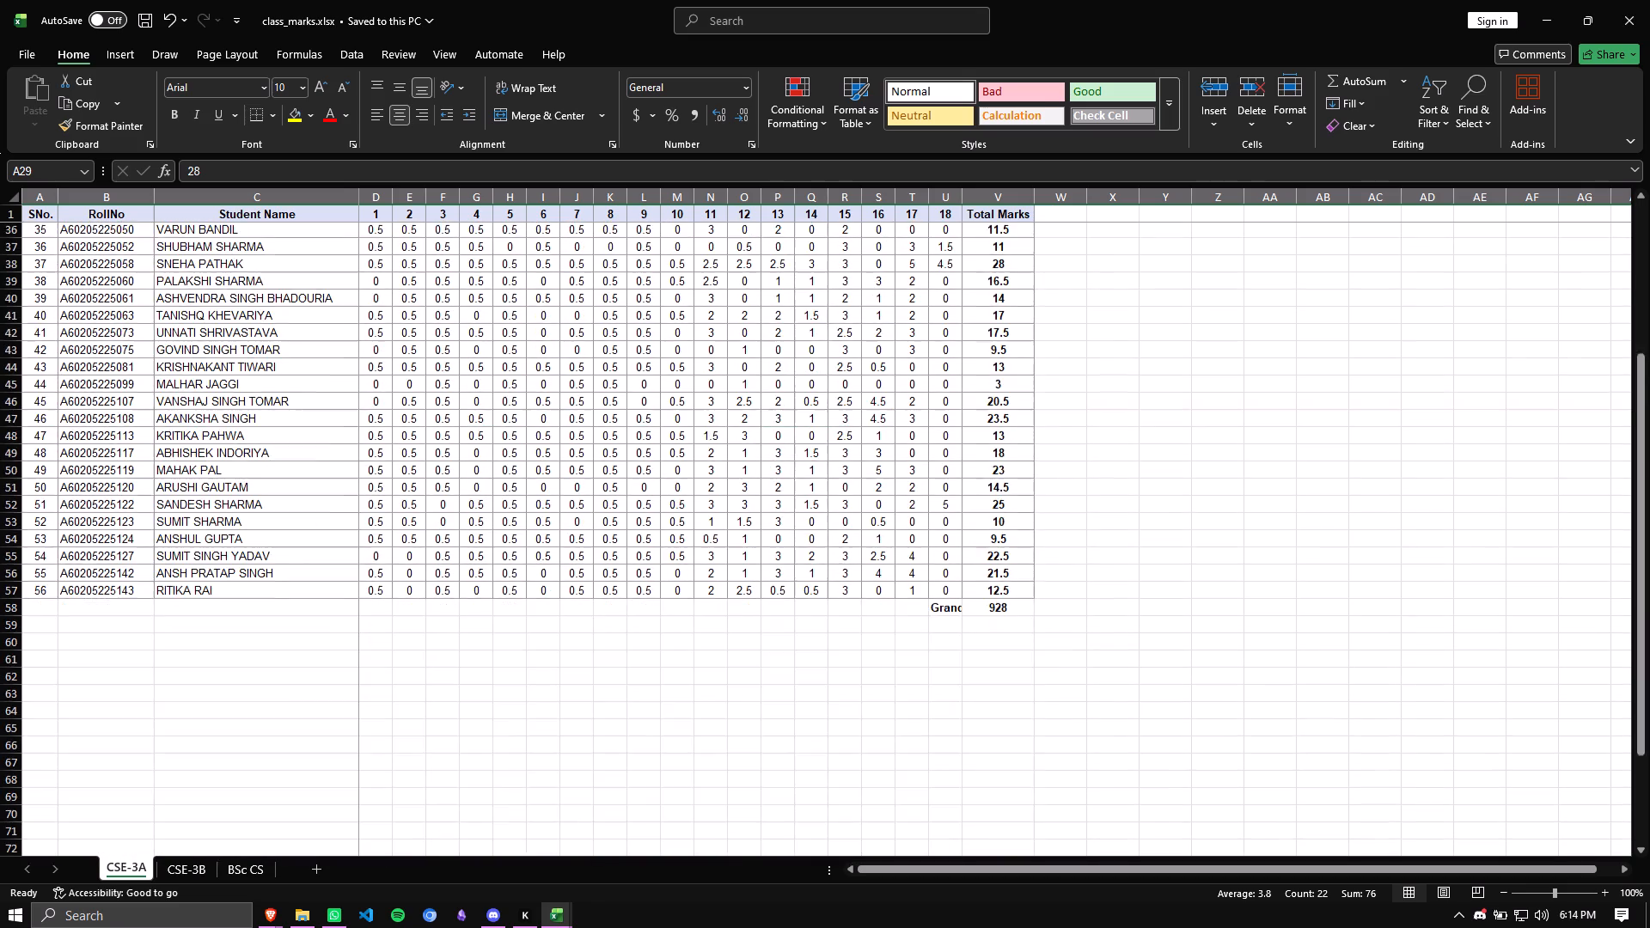
scroll(145, 710, "down", 1)
scroll(145, 710, "up", 1)
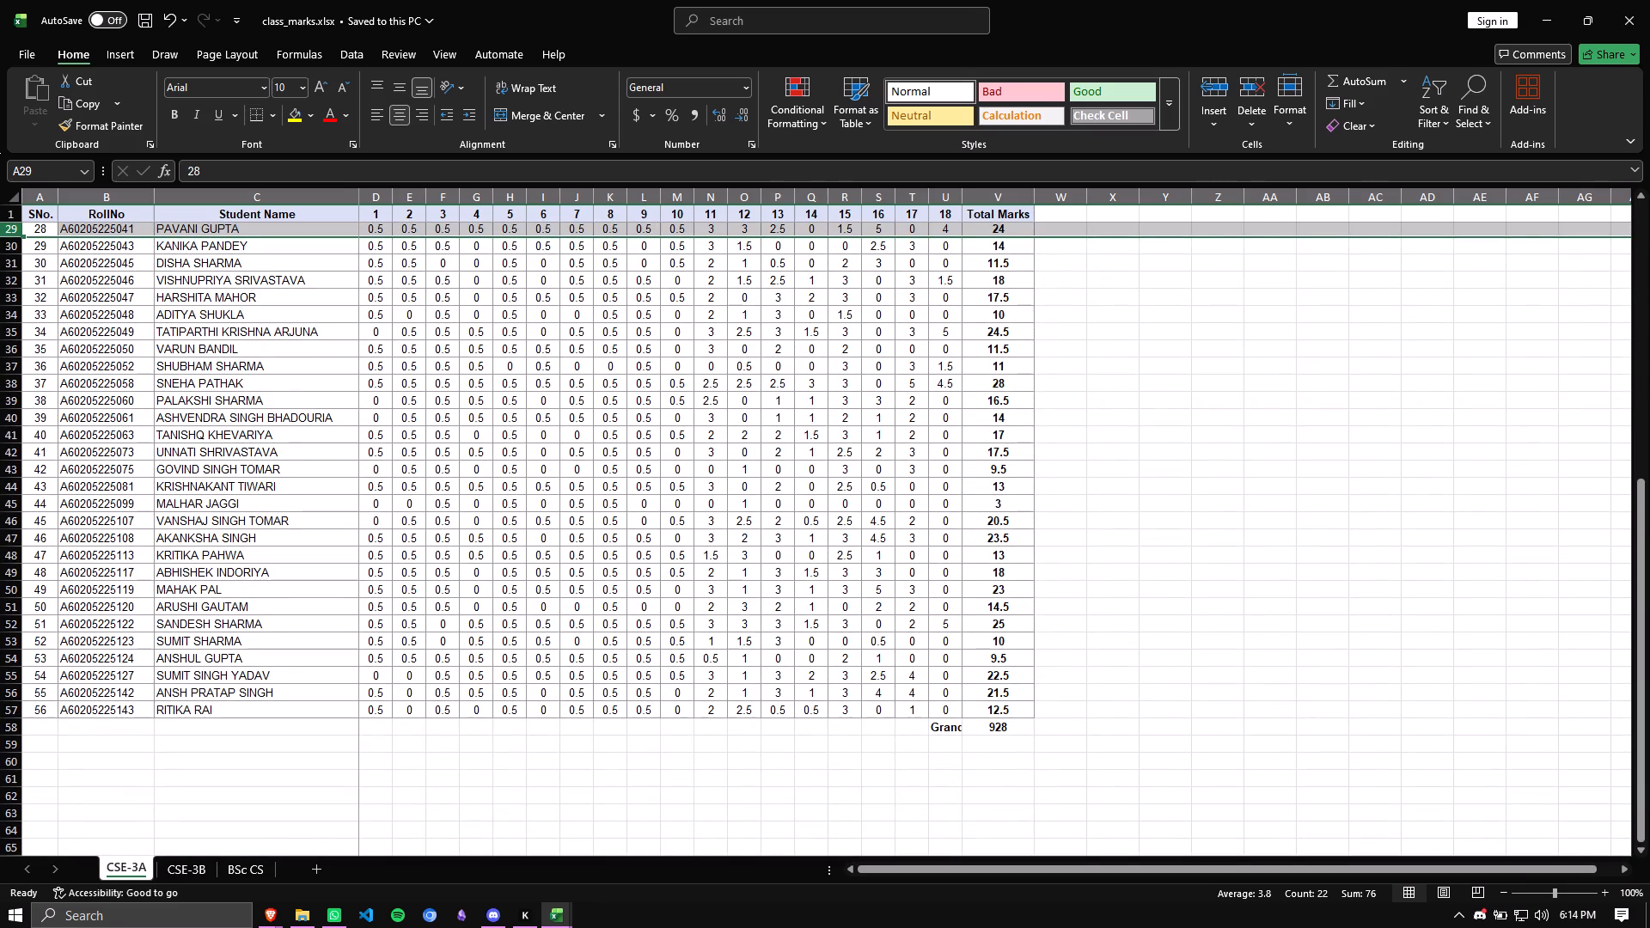
scroll(145, 710, "up", 2)
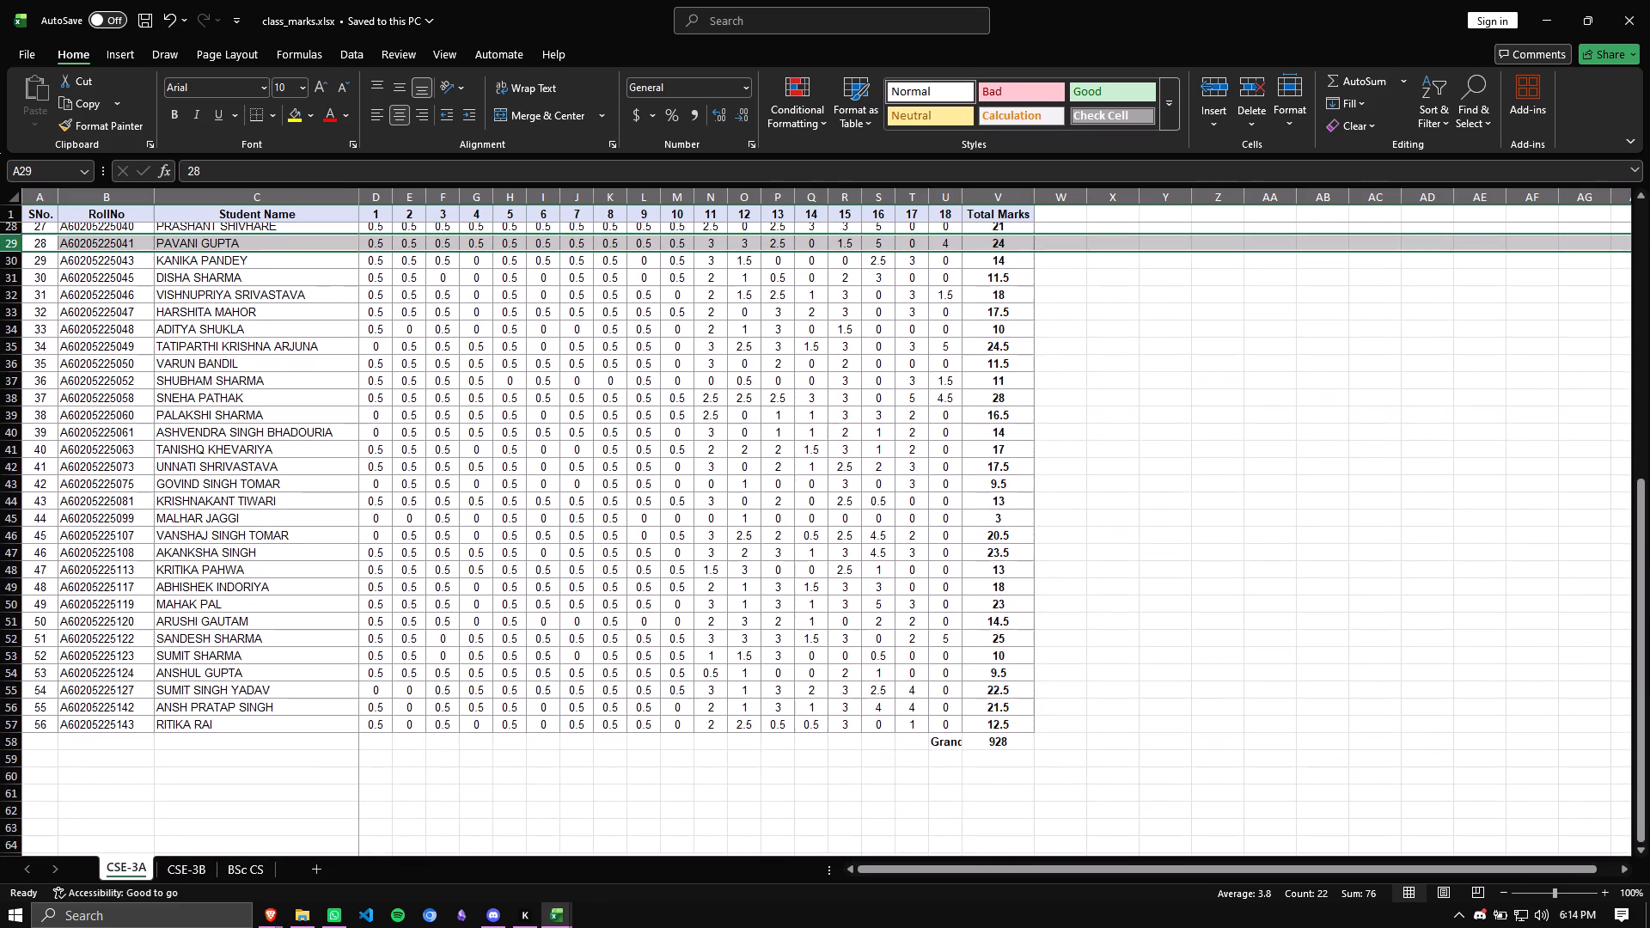
scroll(145, 710, "up", 2)
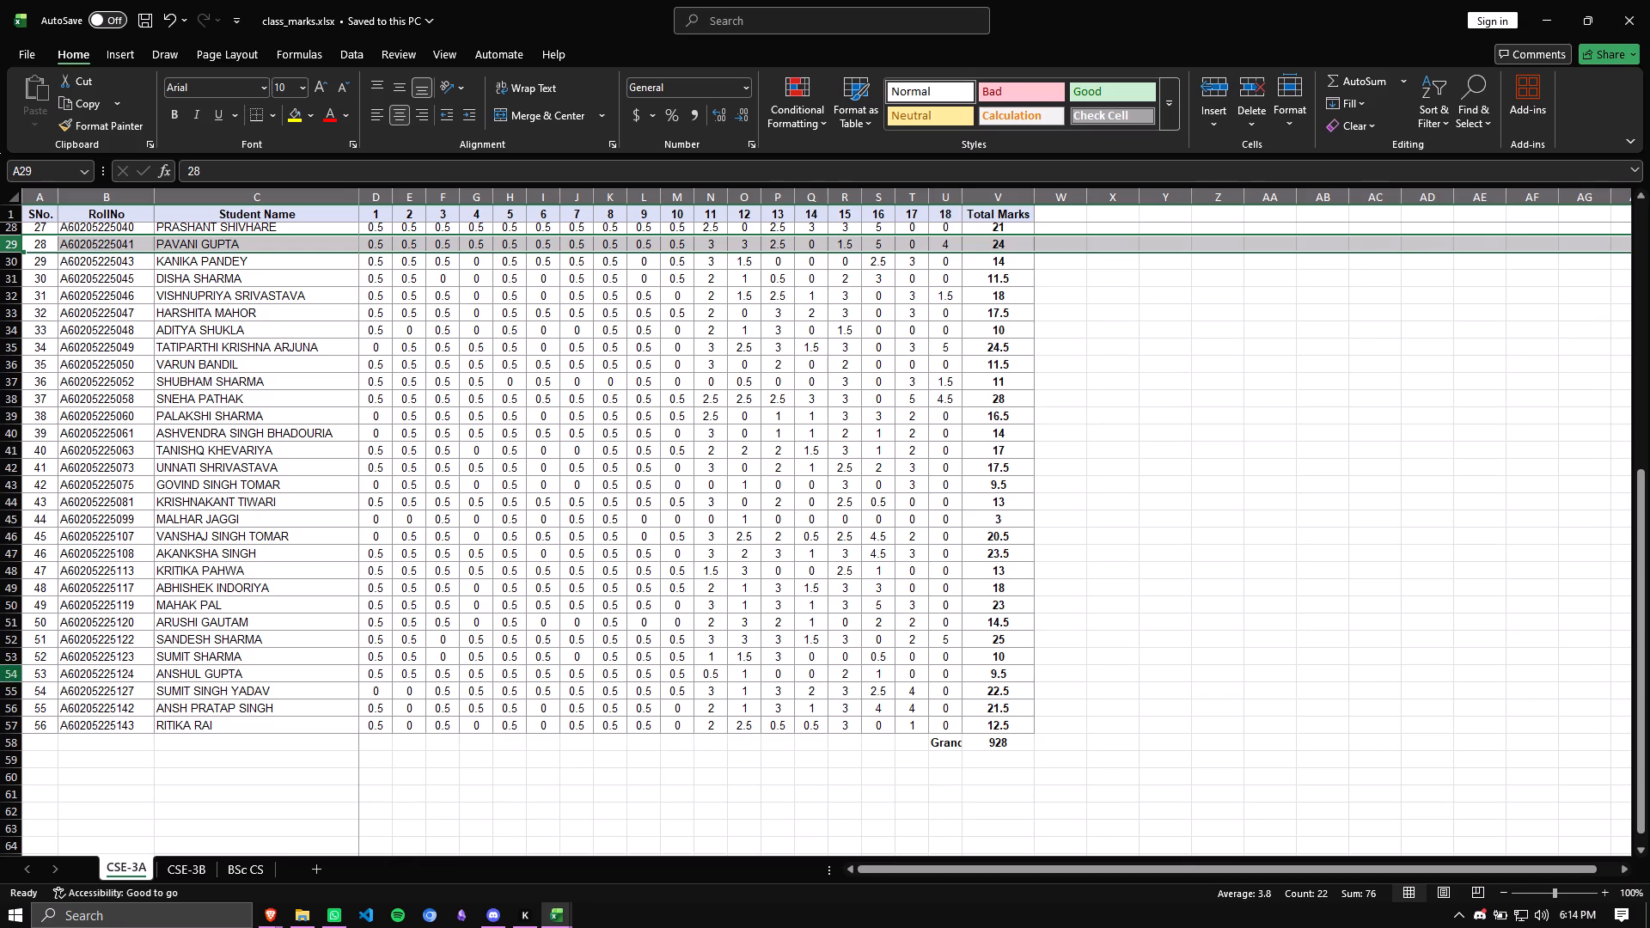
left_click(9, 688)
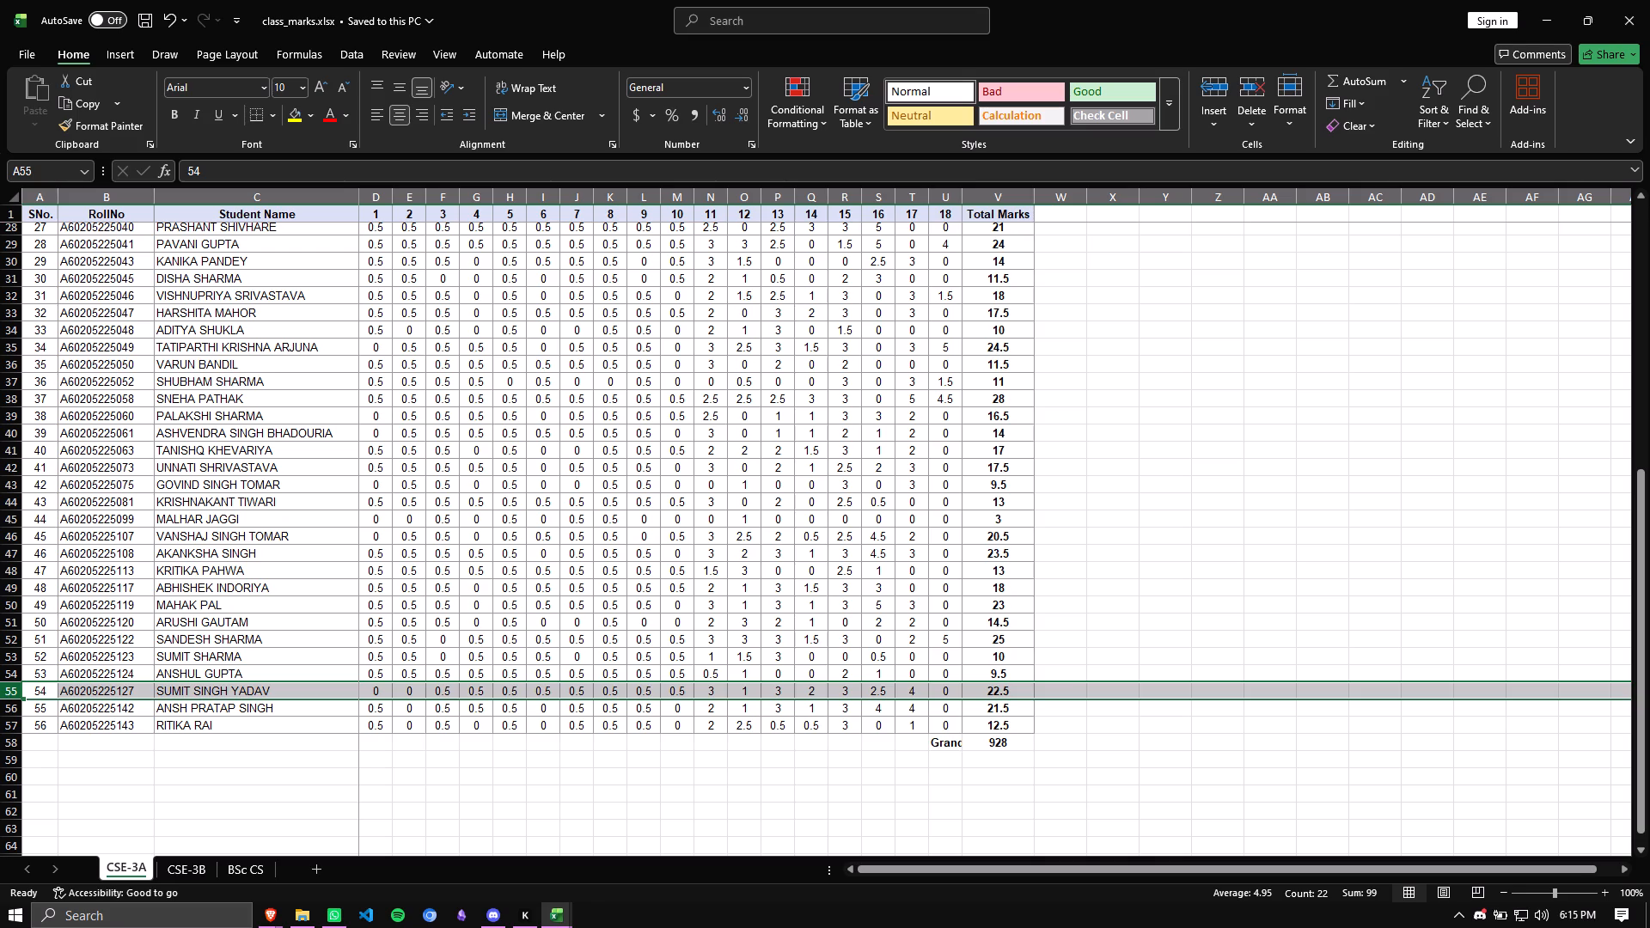
scroll(17, 693, "up", 6)
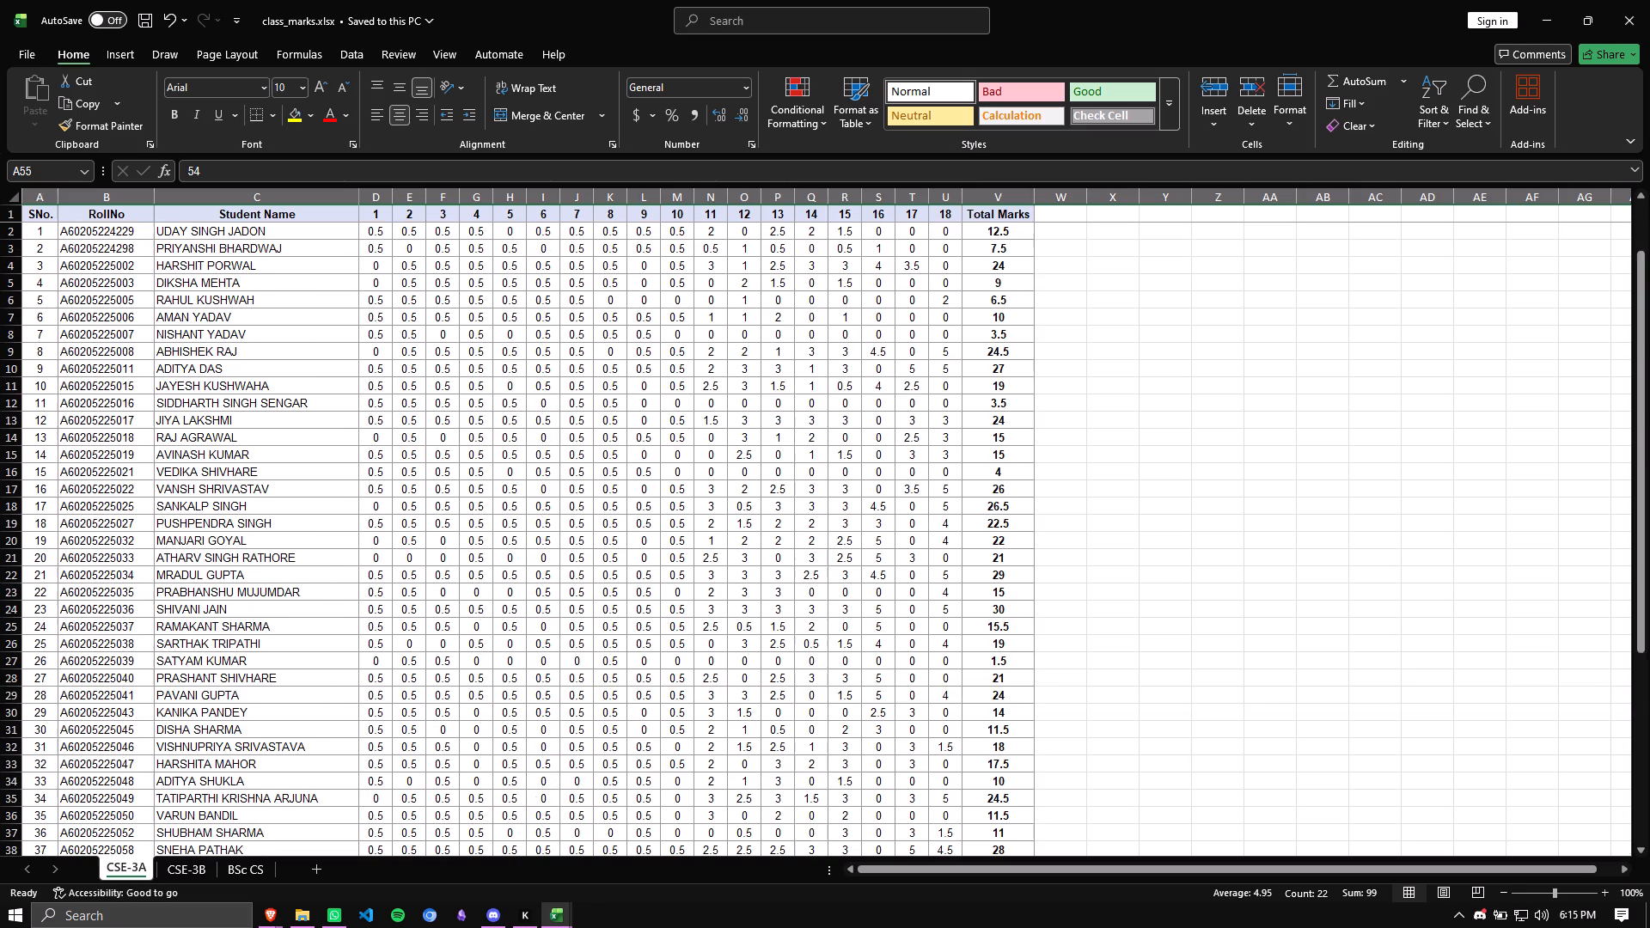
scroll(17, 693, "up", 5)
Look through the CSE-3B sheet of MidTerm_Marks_List.xlsx, alternating with the CSE-3A sheet of class_marks.xlsx.
key("alt+Tab")
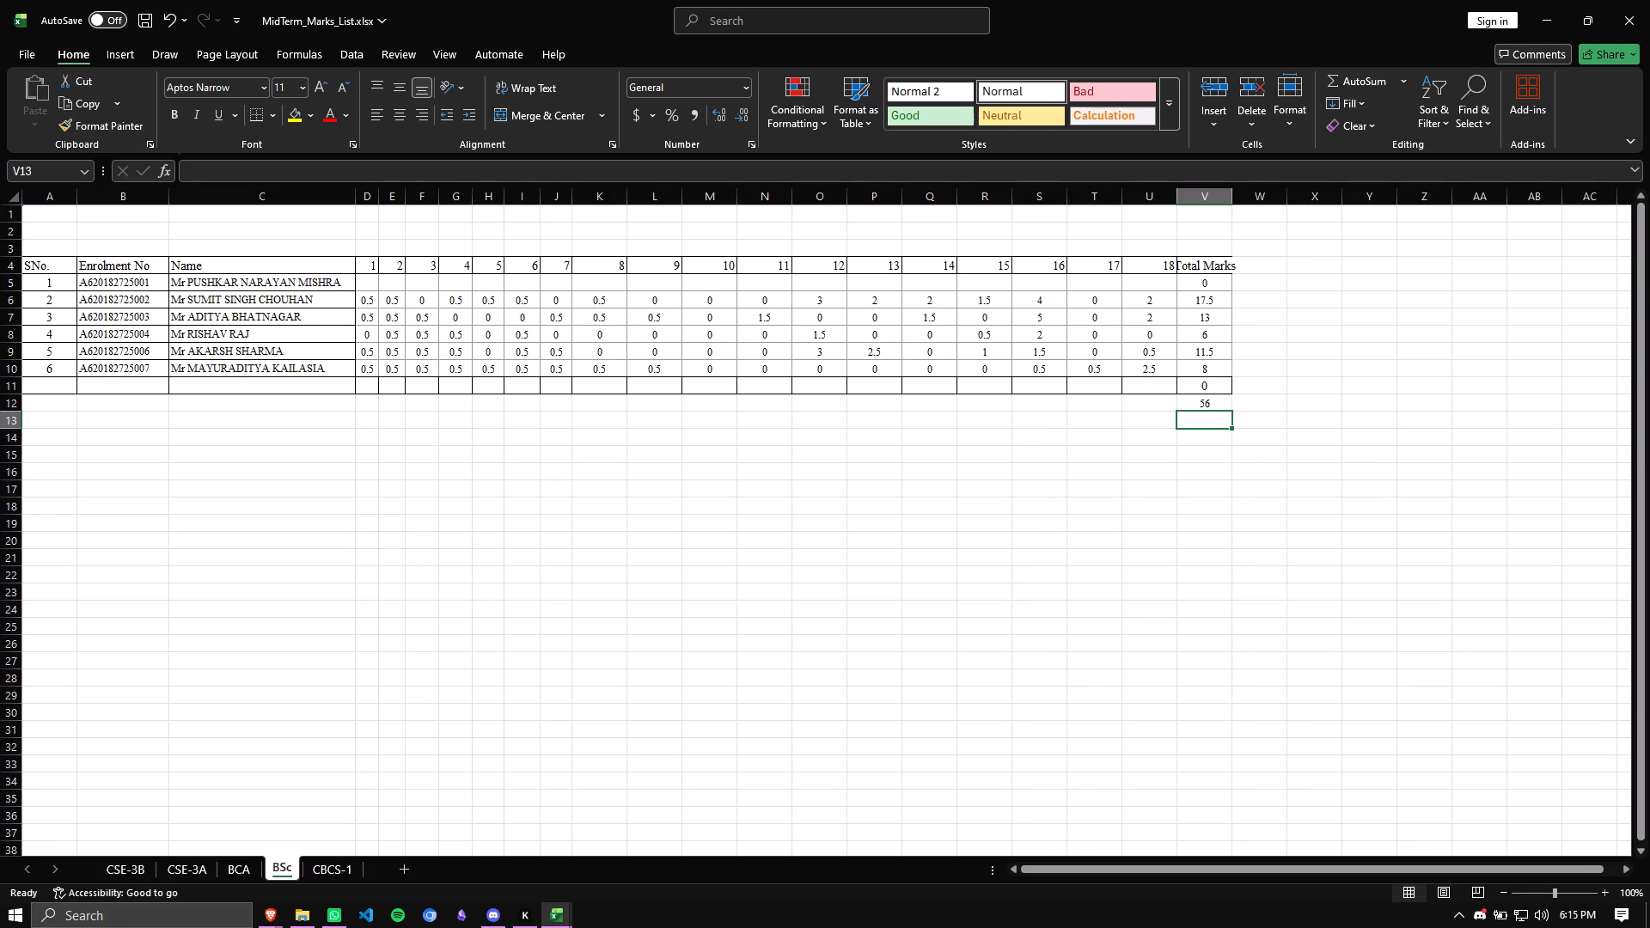
left_click(125, 876)
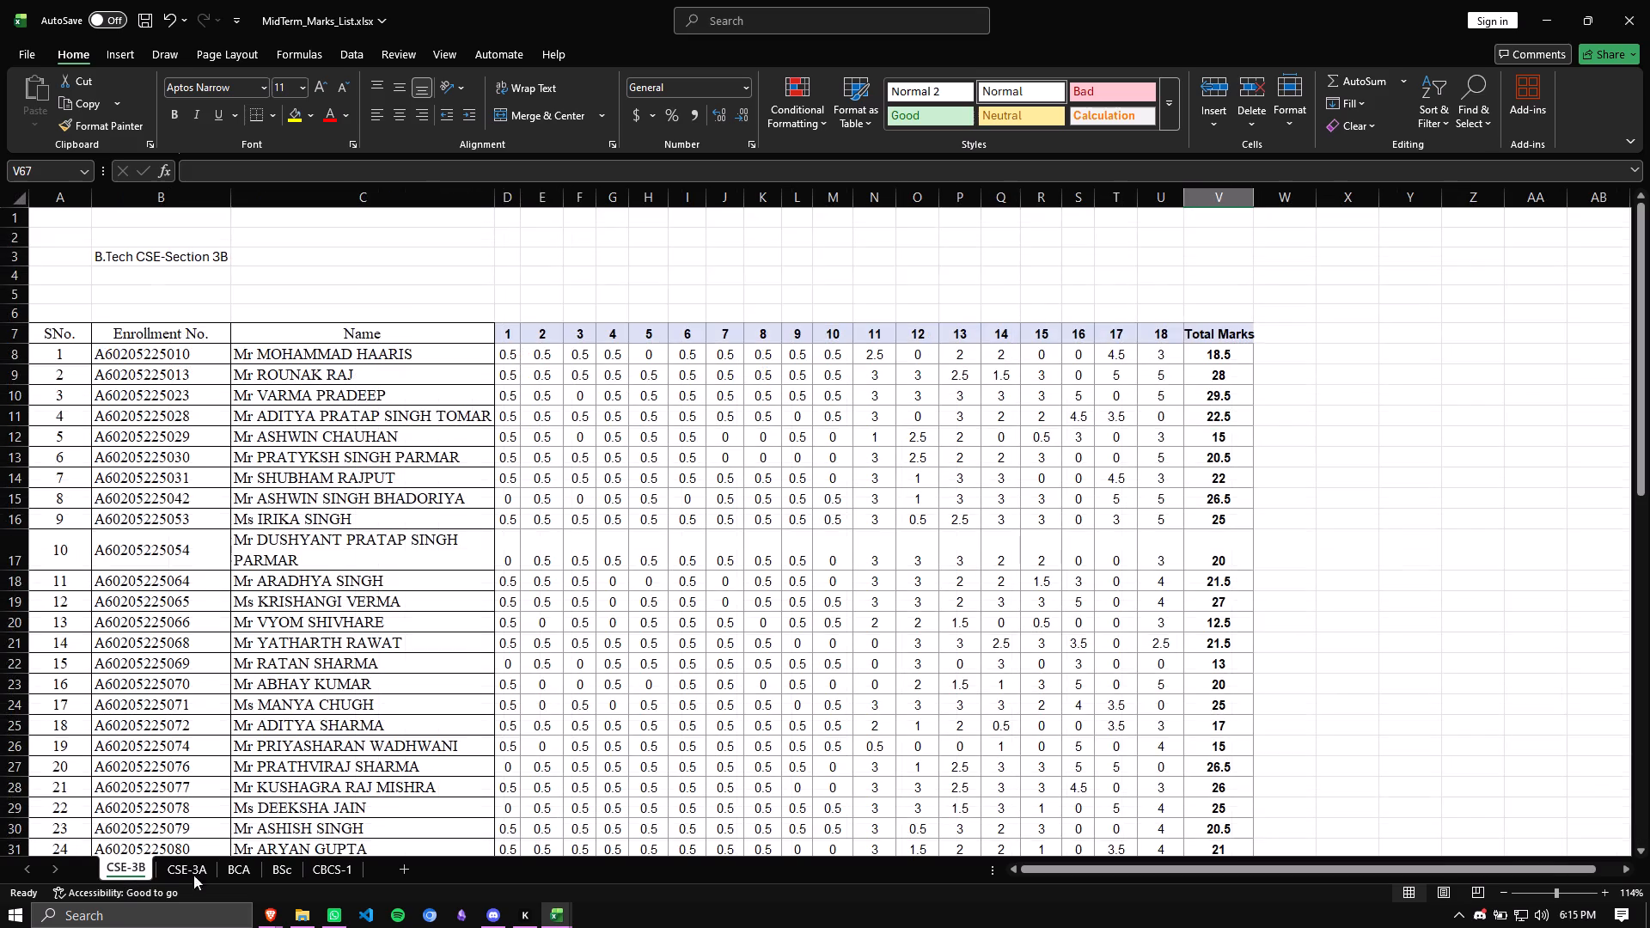
scroll(372, 829, "down", 6)
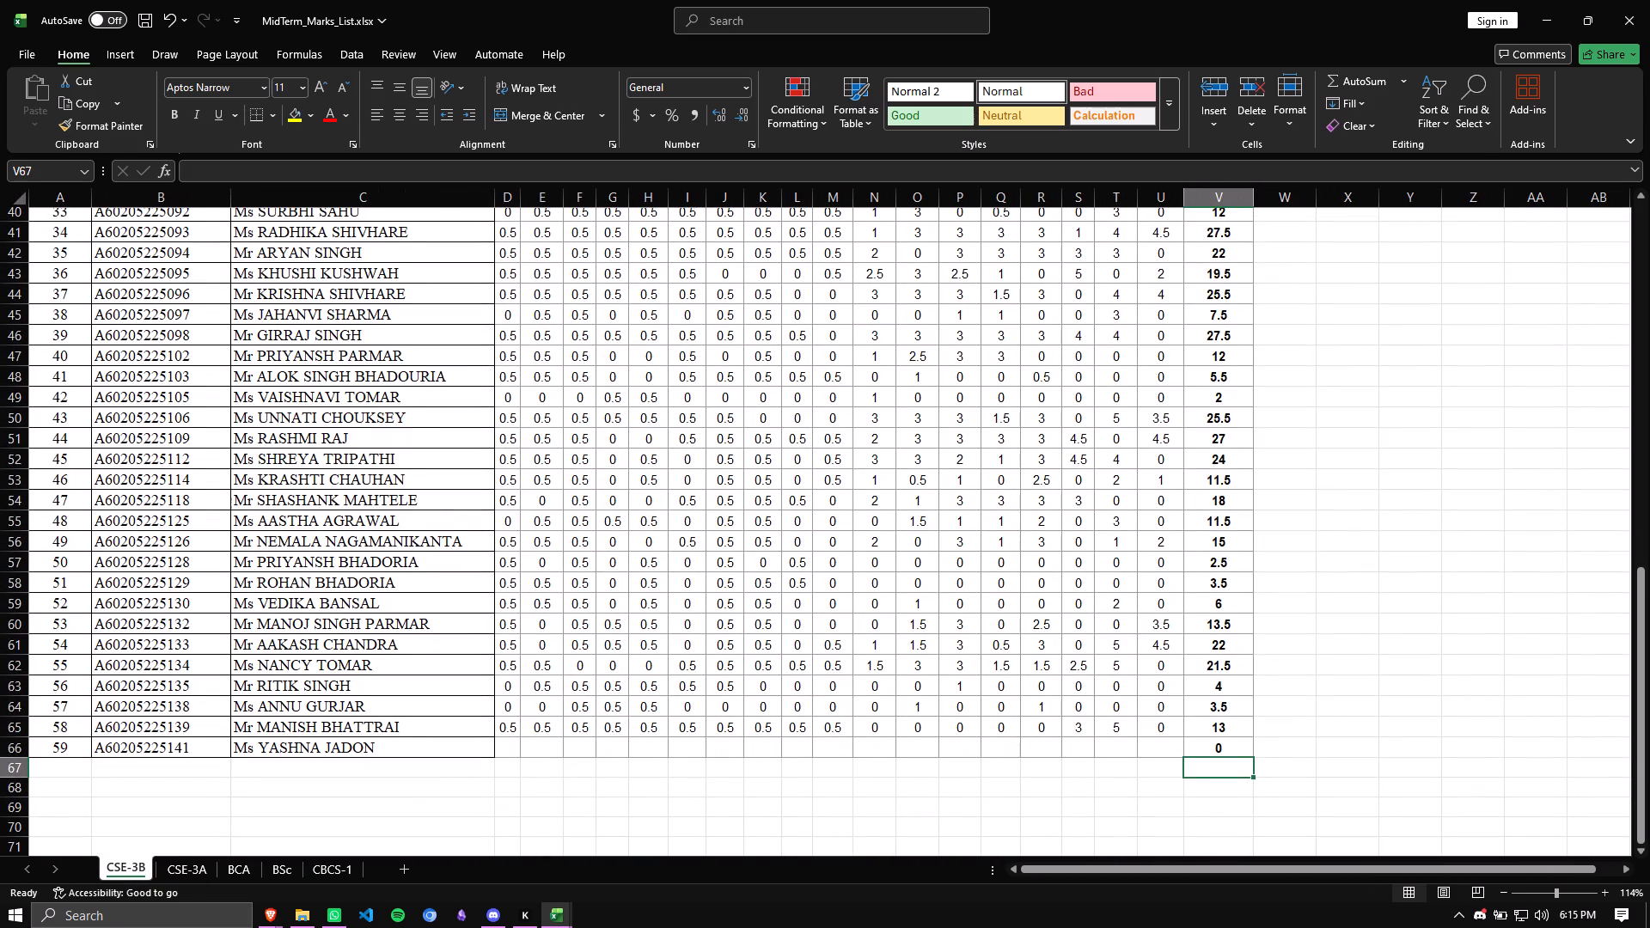
key("alt+Tab")
scroll(372, 829, "down", 1)
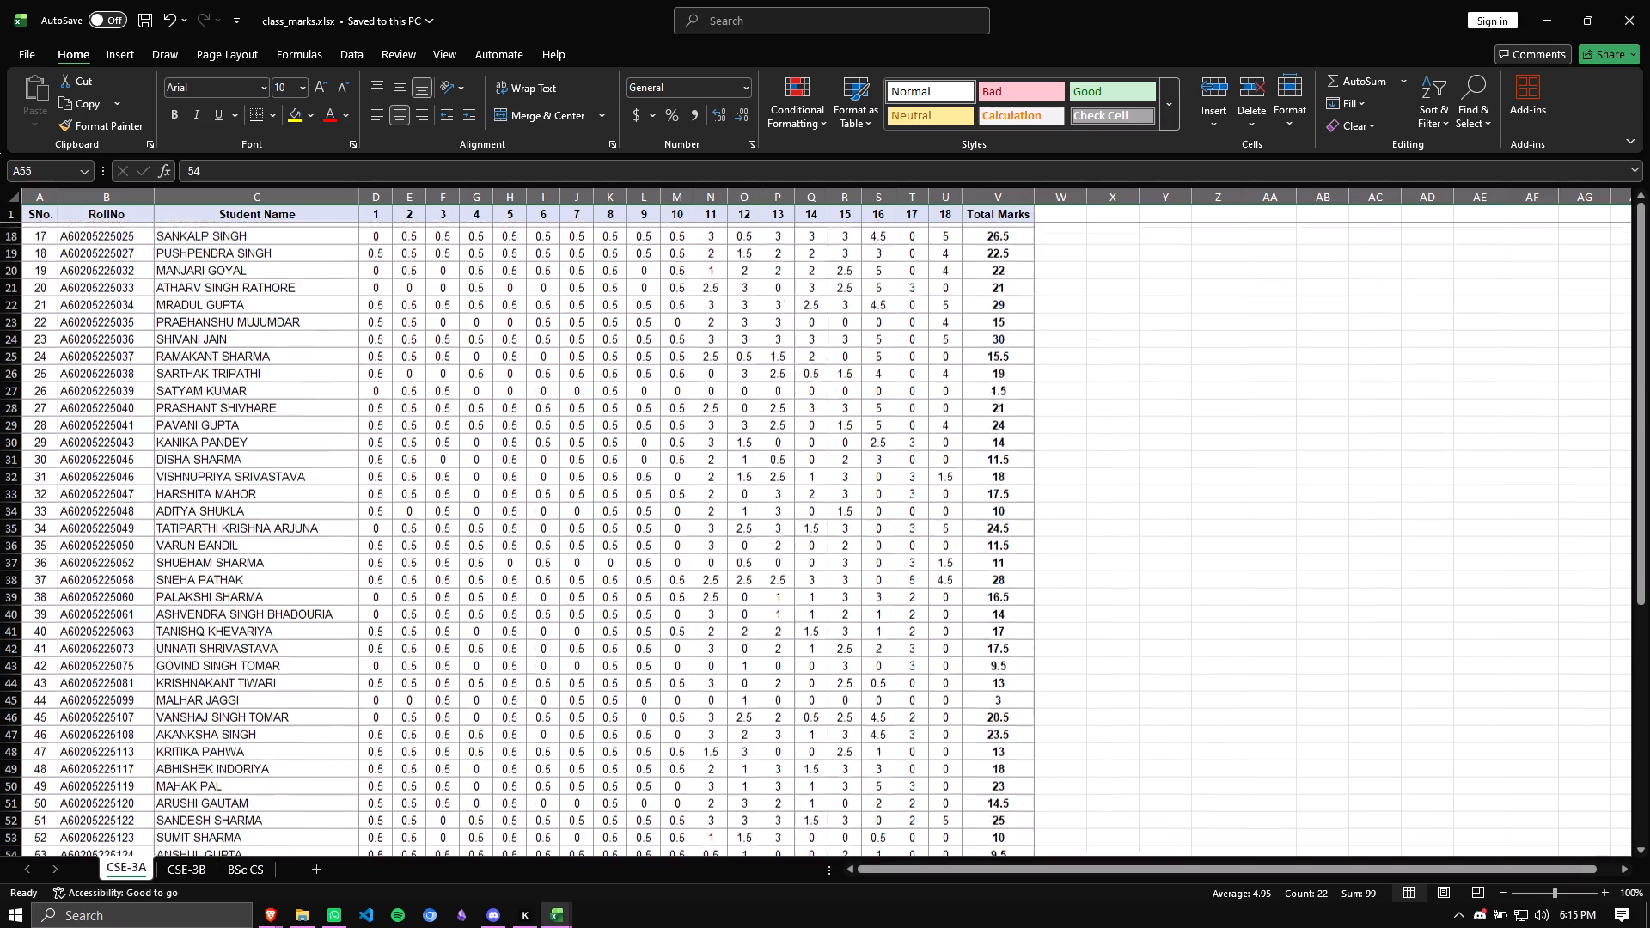
scroll(372, 829, "down", 3)
scroll(372, 829, "up", 1)
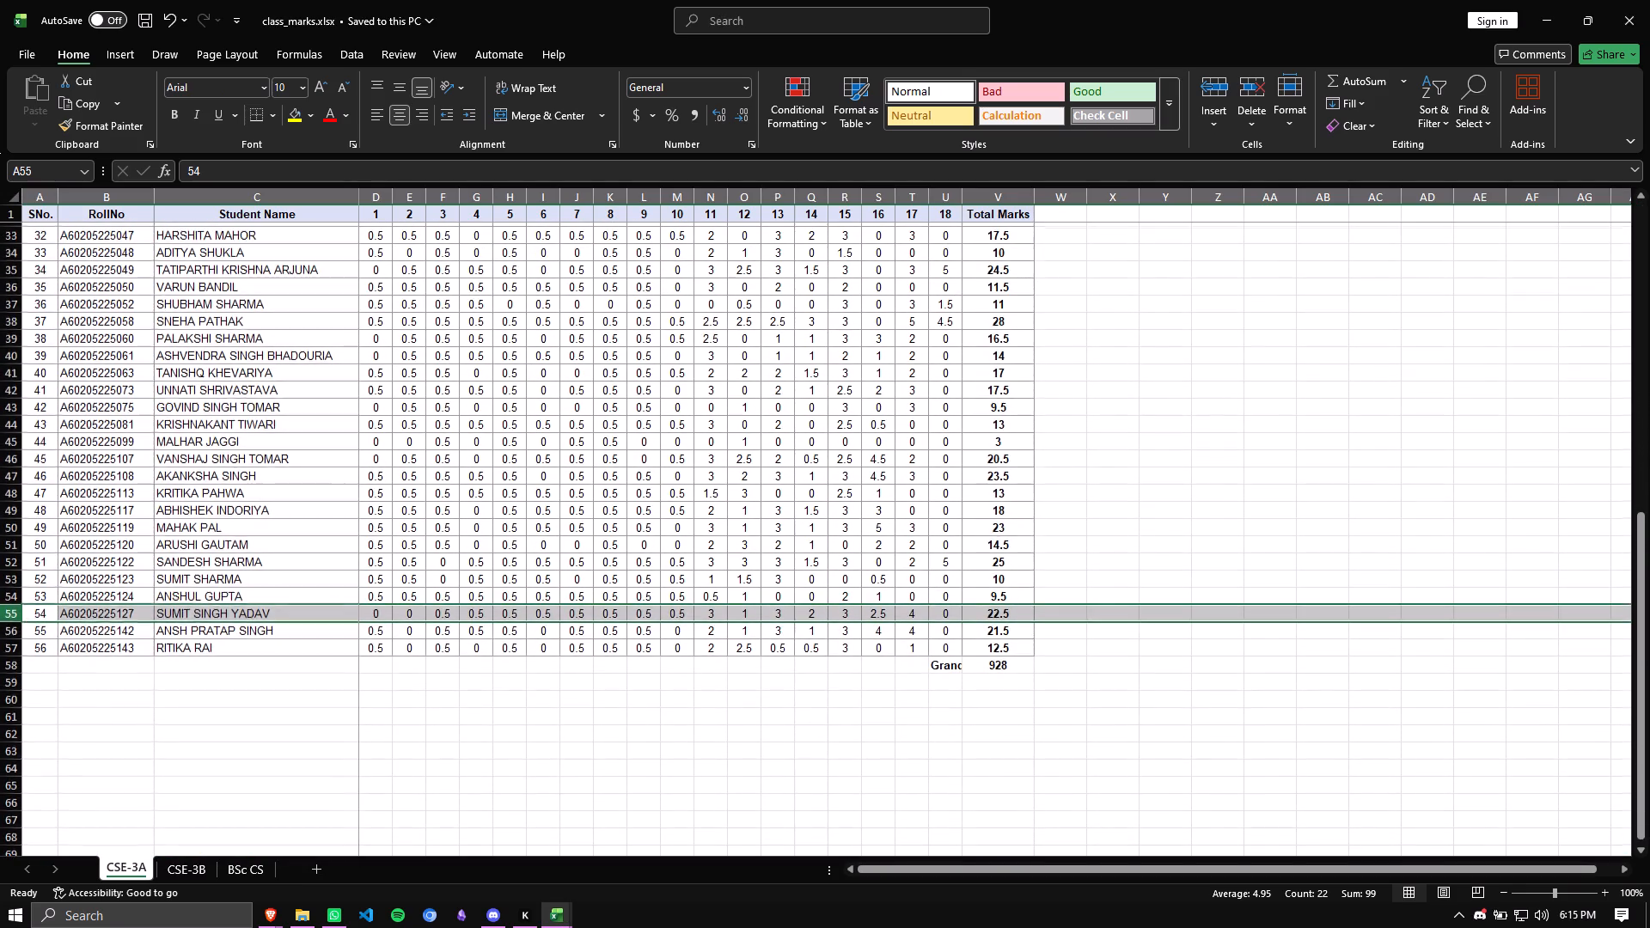
scroll(372, 829, "up", 1)
key("alt+Tab")
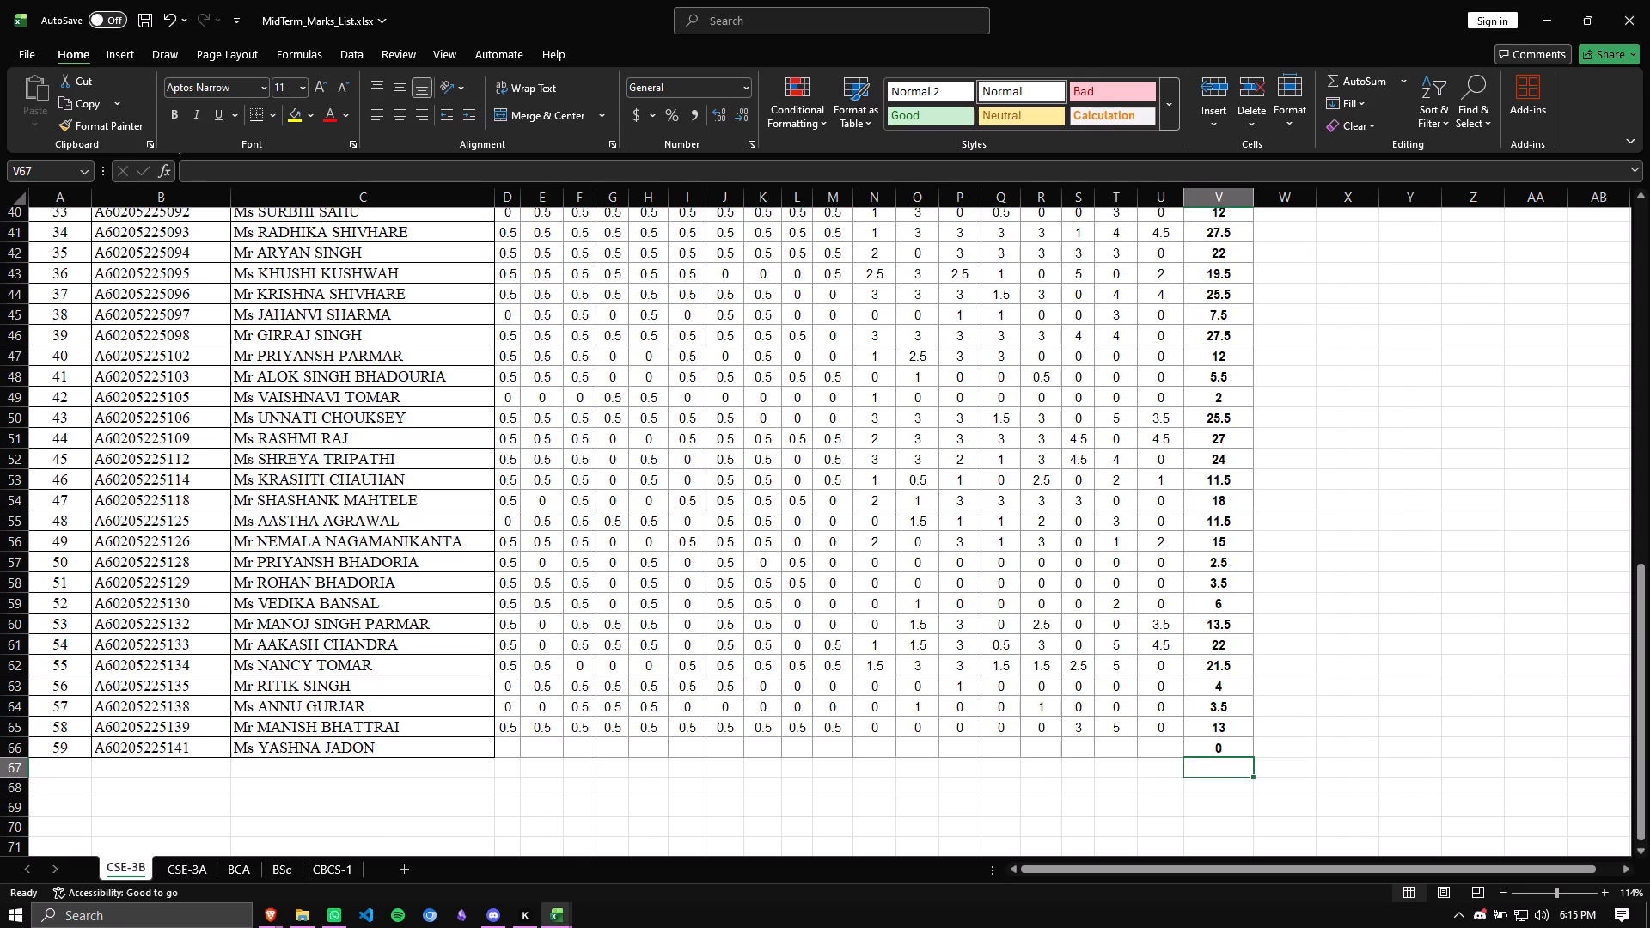
scroll(404, 714, "up", 5)
key("alt+Tab")
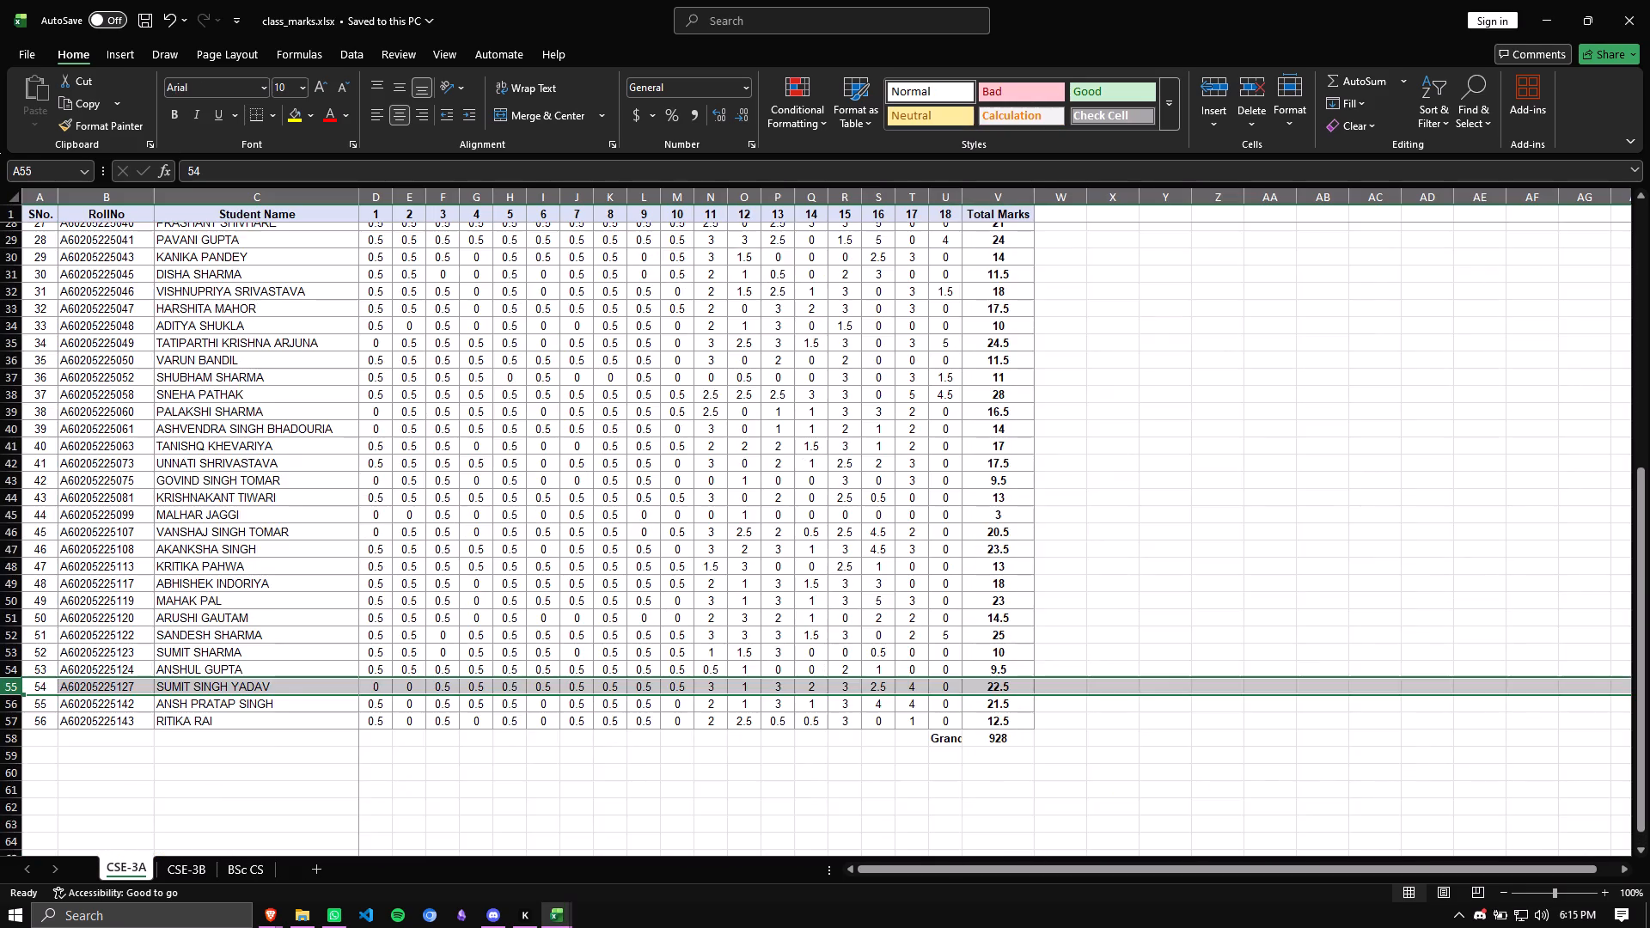
scroll(404, 714, "up", 4)
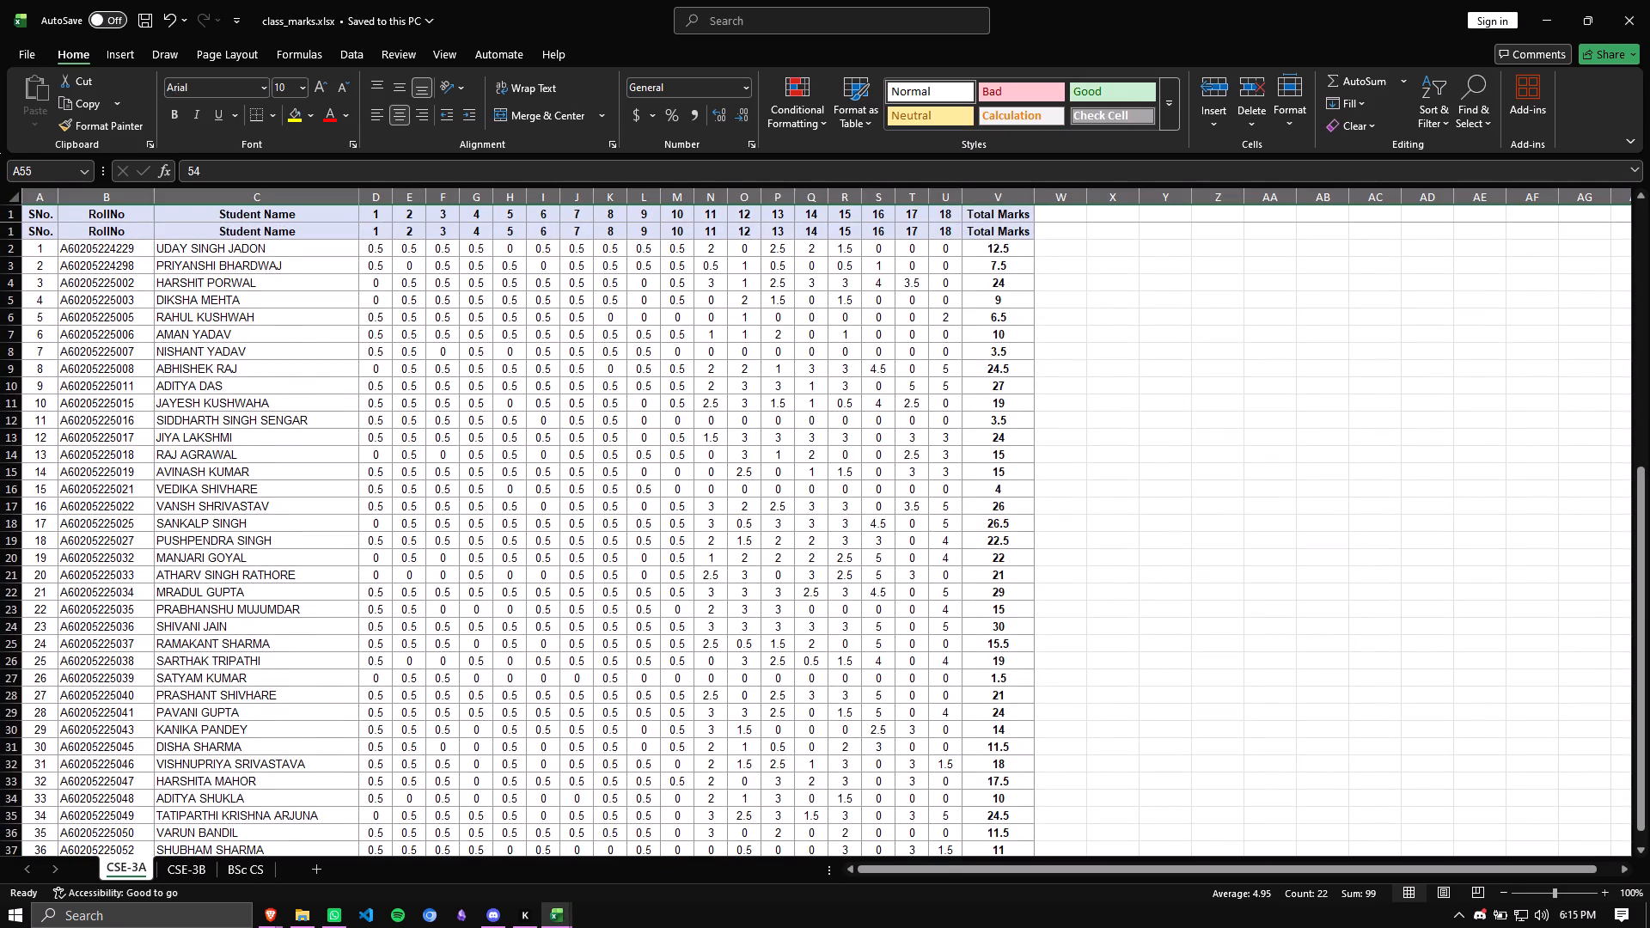
scroll(404, 714, "down", 3)
Compare the last student rows of CSE-3A in MidTerm_Marks_List.xlsx with the CSE-3A sheet of class_marks.xlsx.
key("alt+Tab")
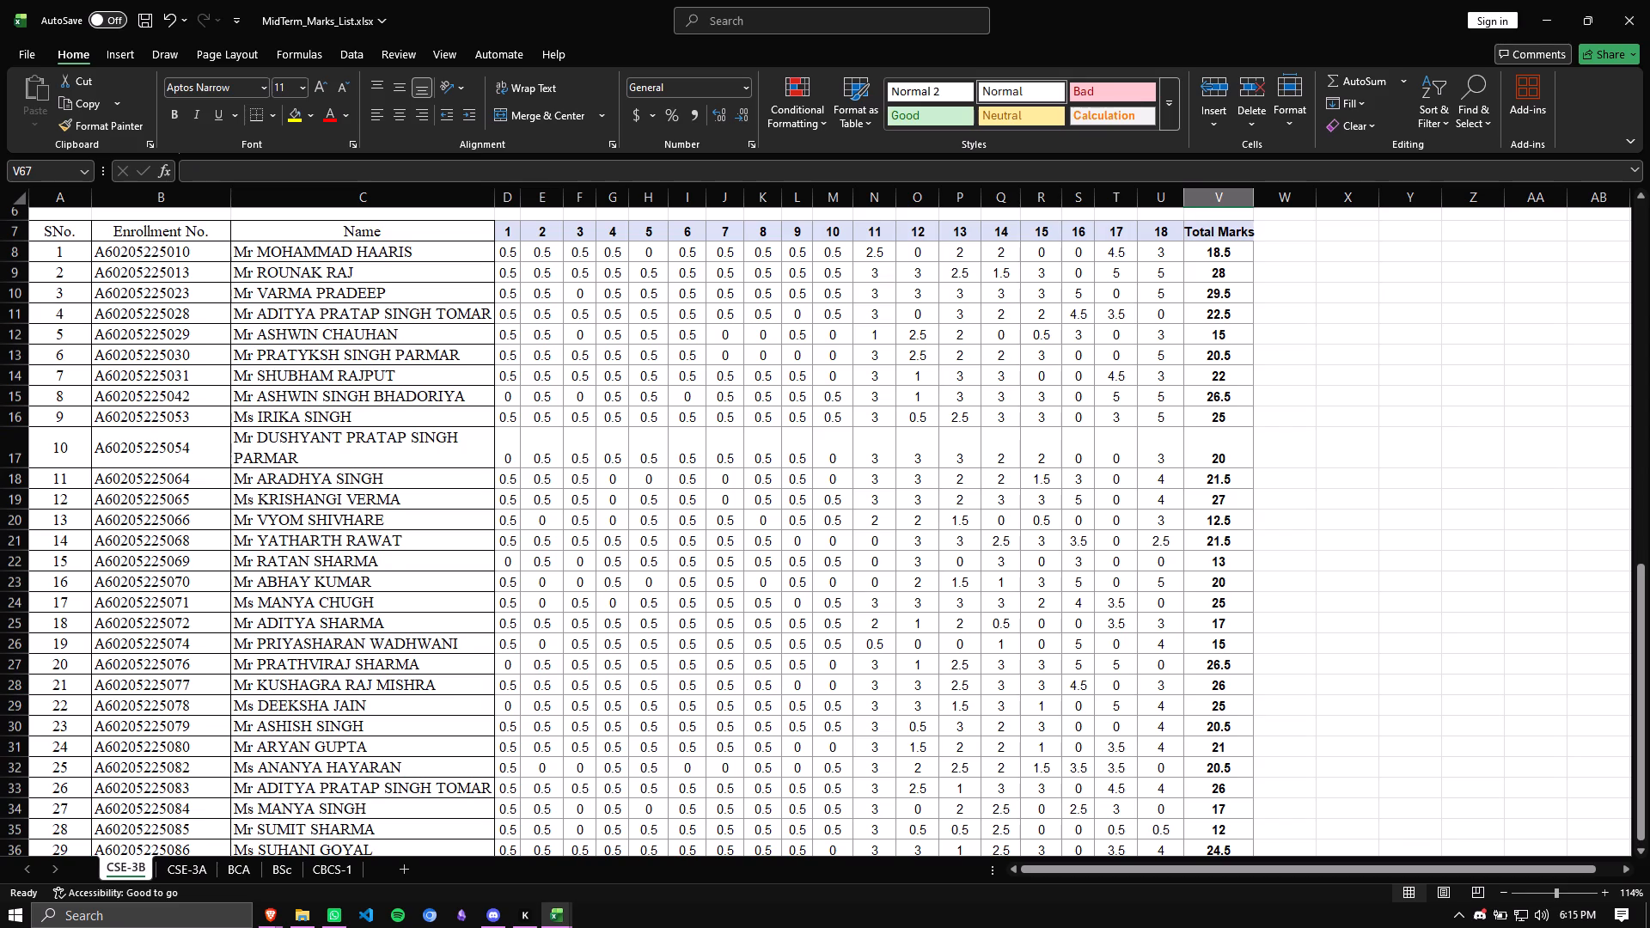
left_click(177, 862)
scroll(476, 732, "down", 4)
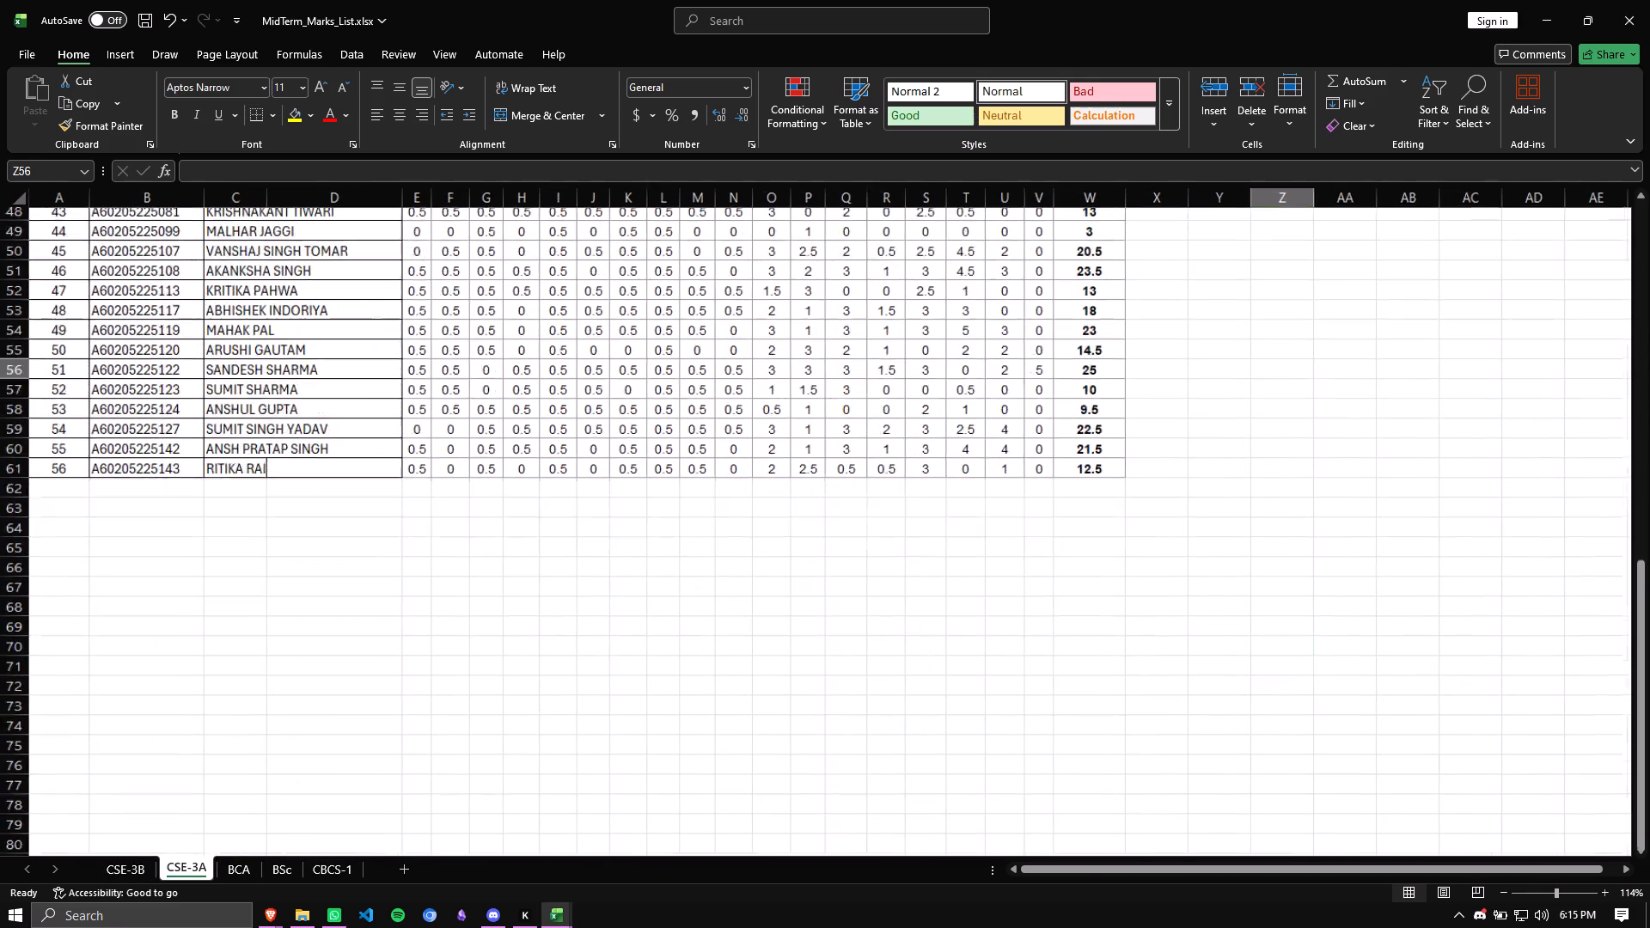
key("alt+Tab")
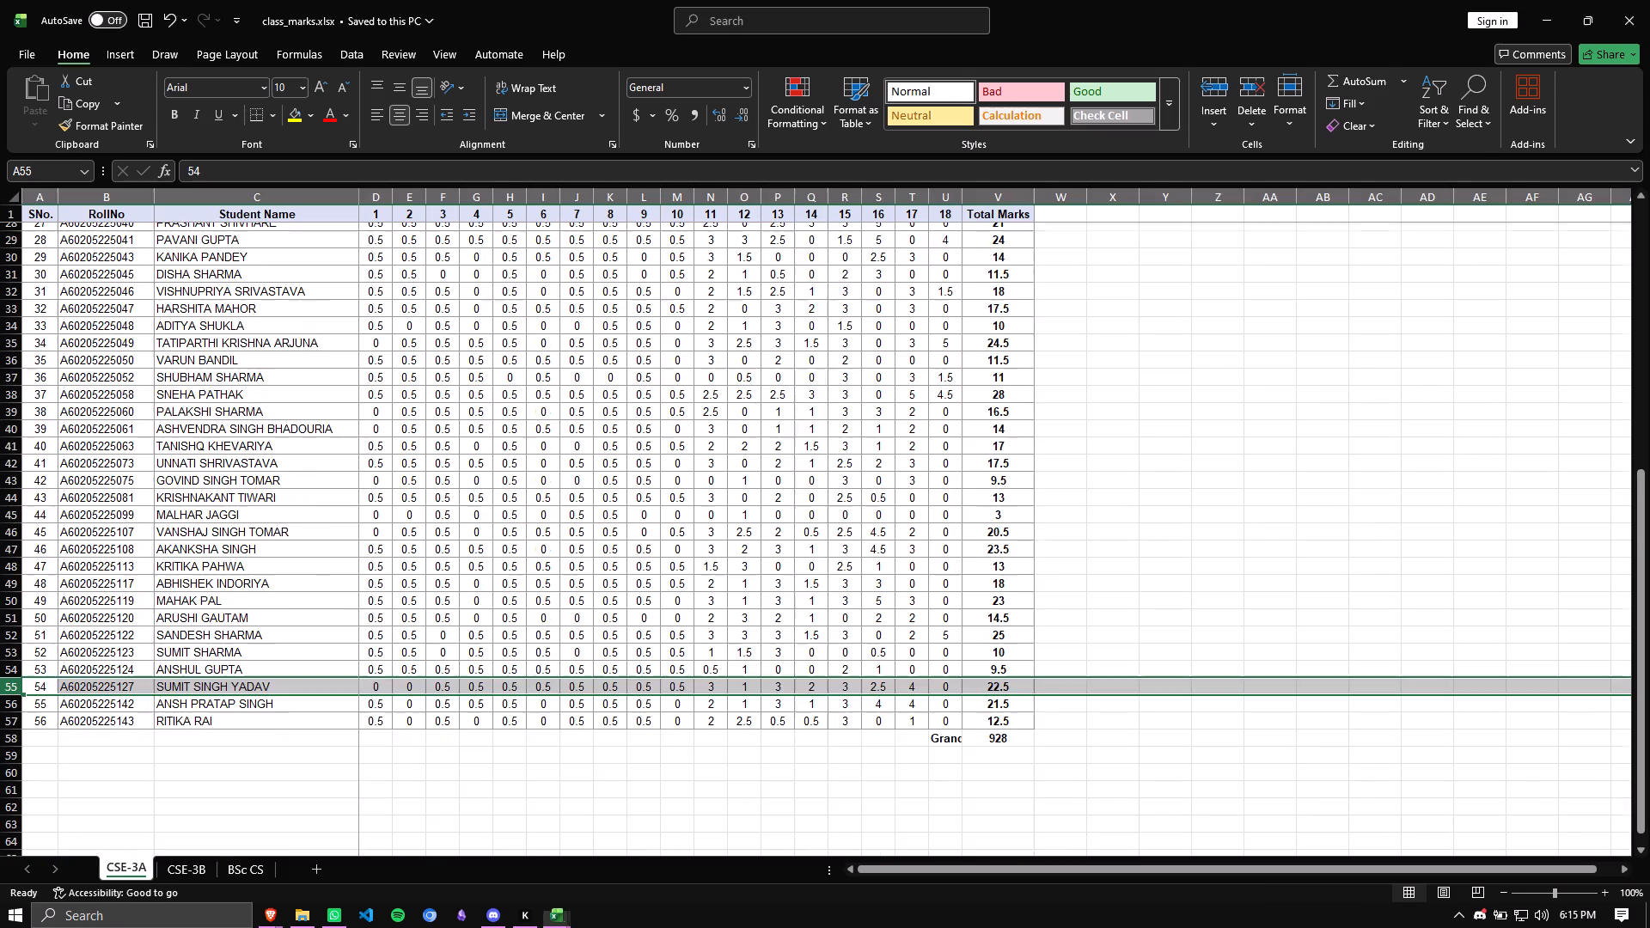
key("alt+Tab")
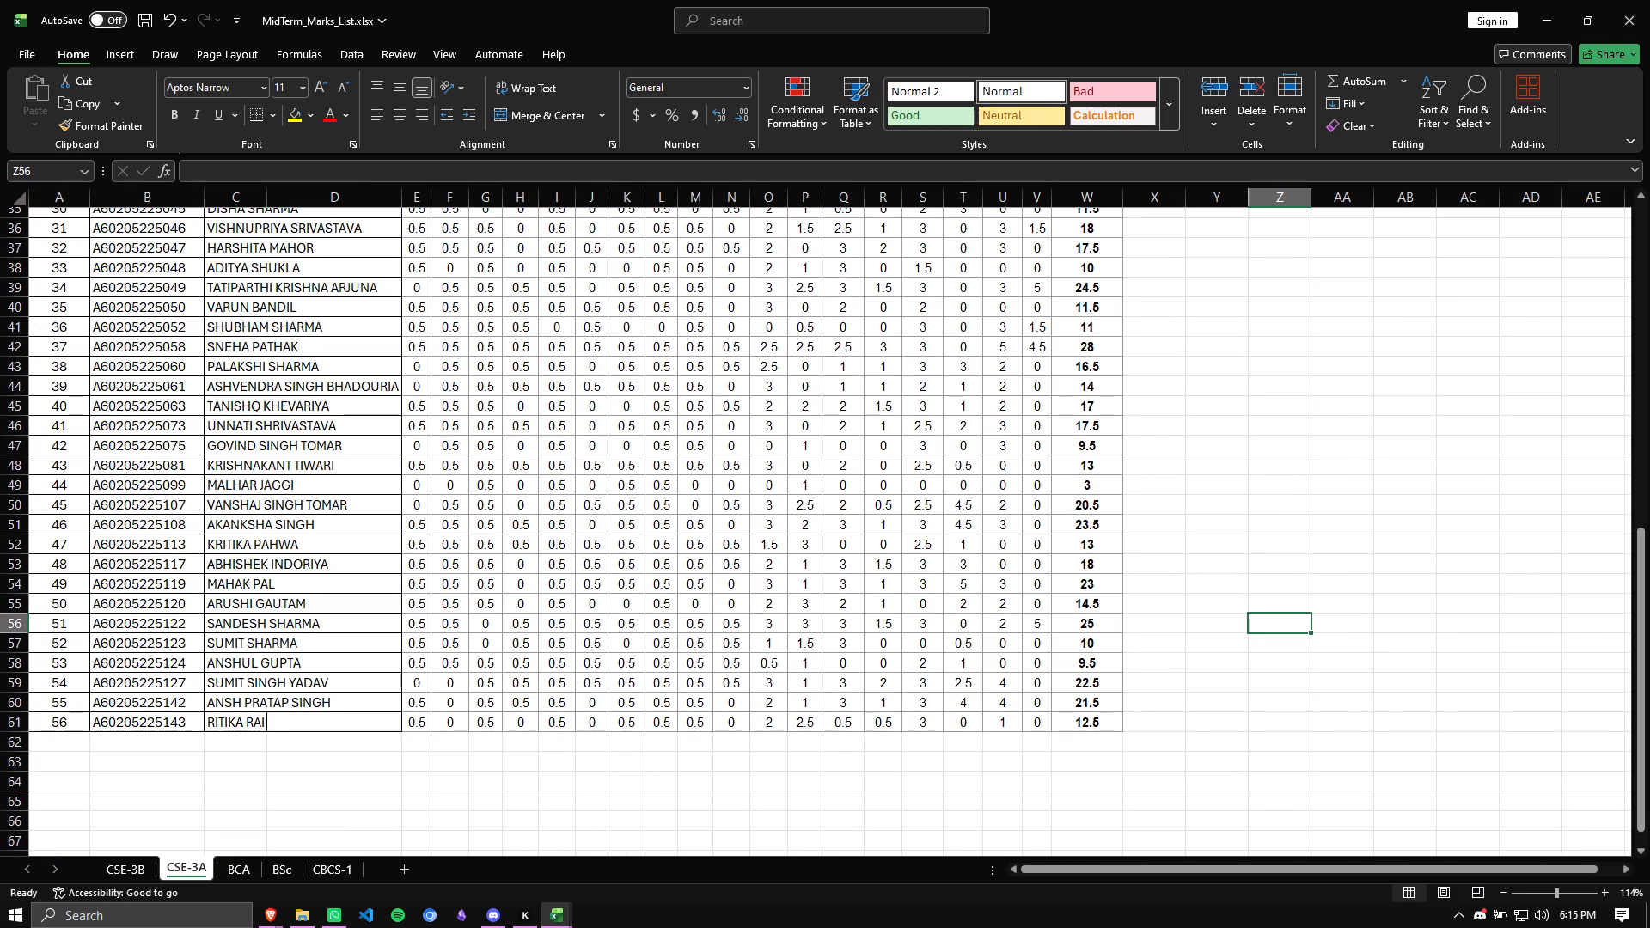
On the BSc sheet of MidTerm_Marks_List.xlsx, set the row 8 student's marks to 0.5 for question 5 and 0 for question 6.
left_click(129, 875)
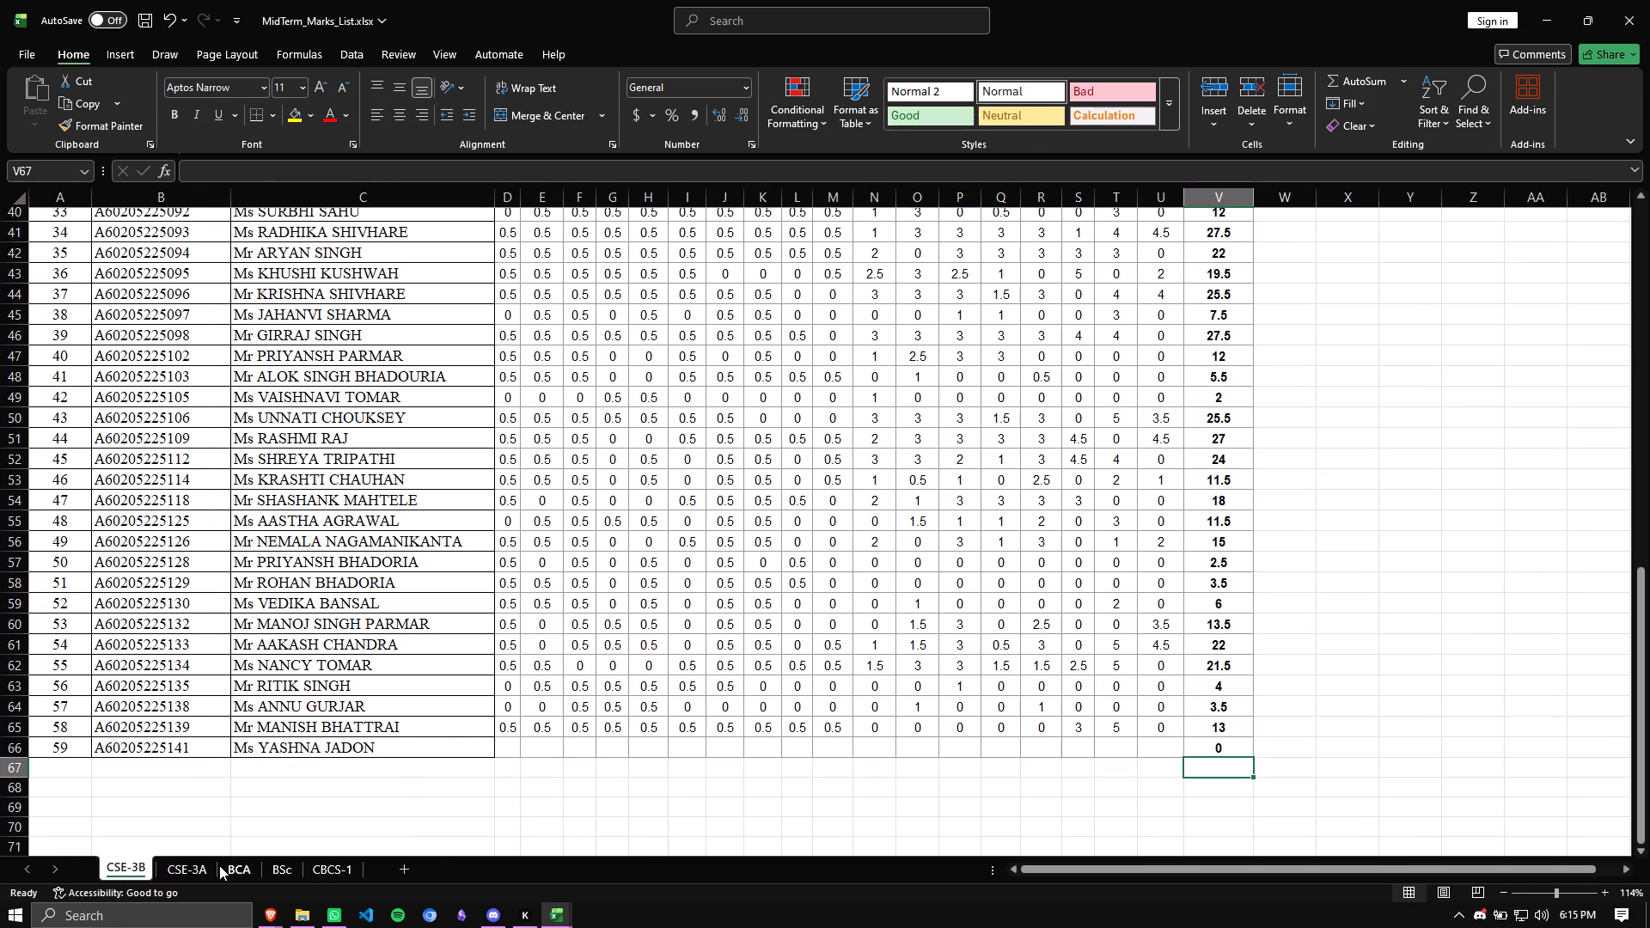
left_click(215, 865)
left_click(243, 863)
left_click(279, 867)
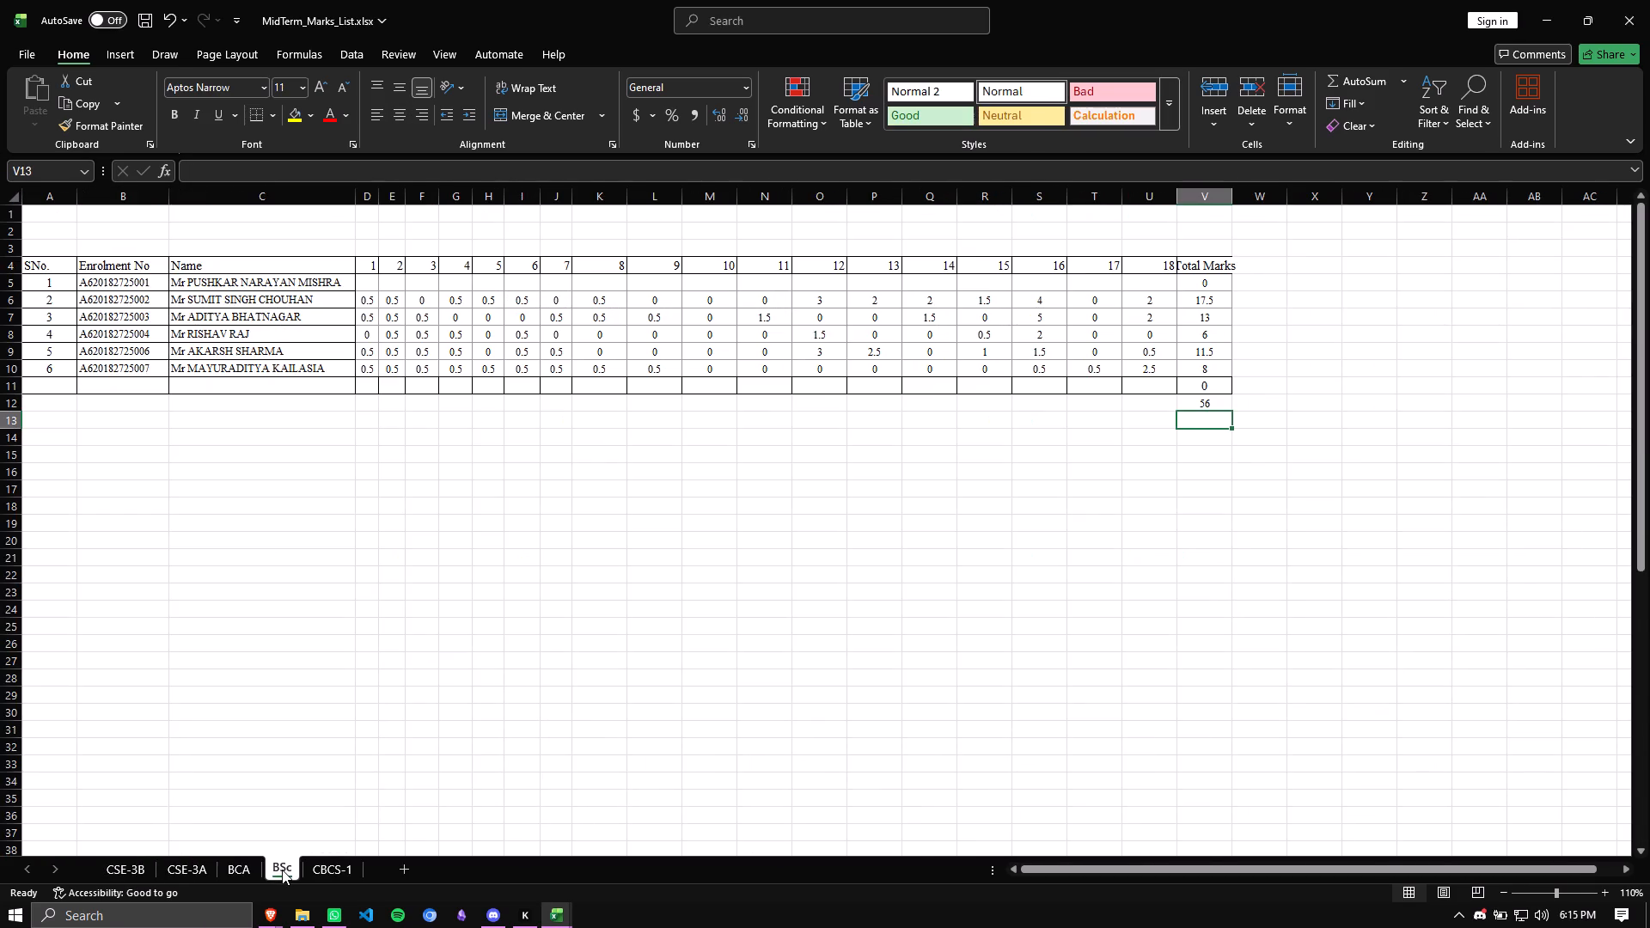
scroll(364, 810, "up", 1)
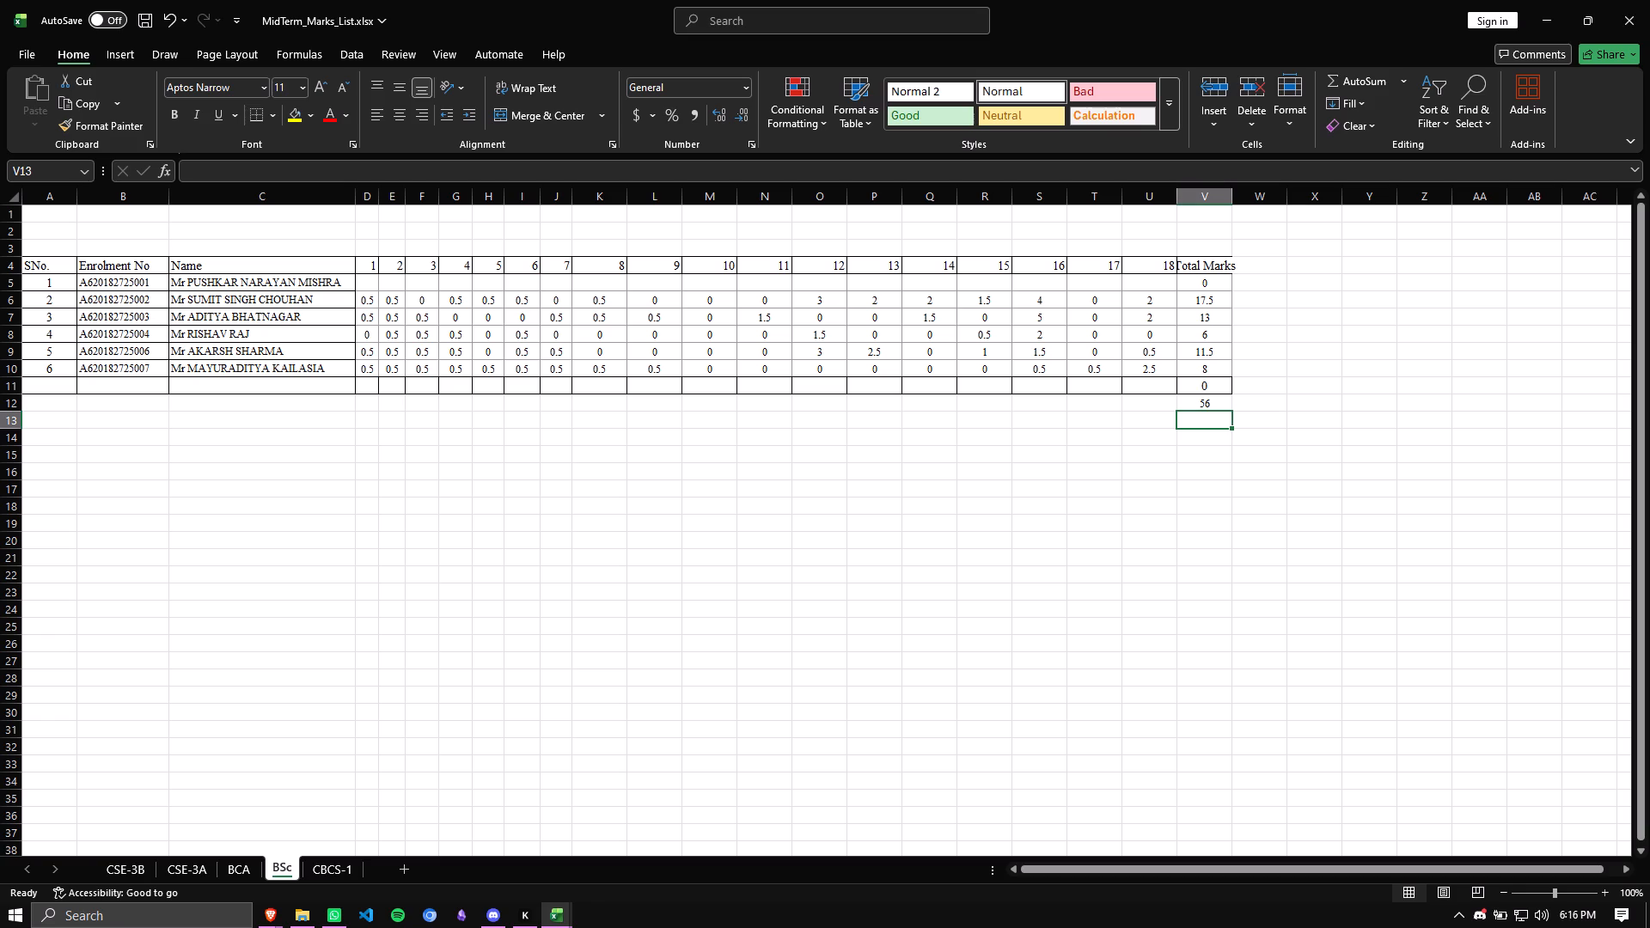
left_click(491, 333)
left_click(491, 333)
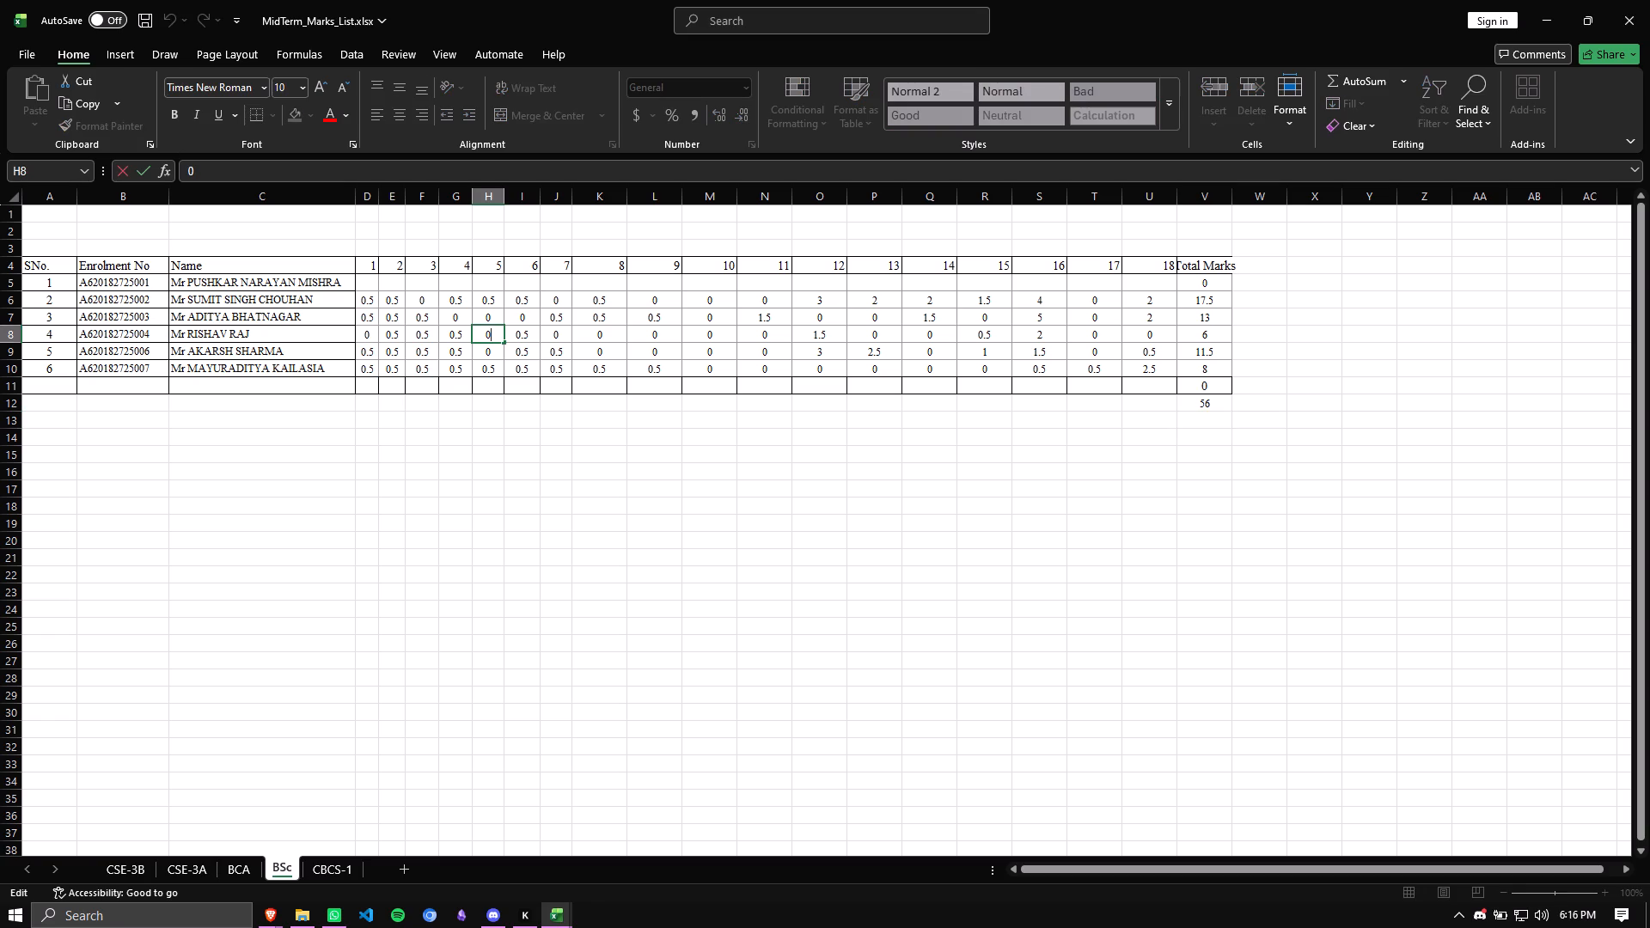
type(".5")
key("Return")
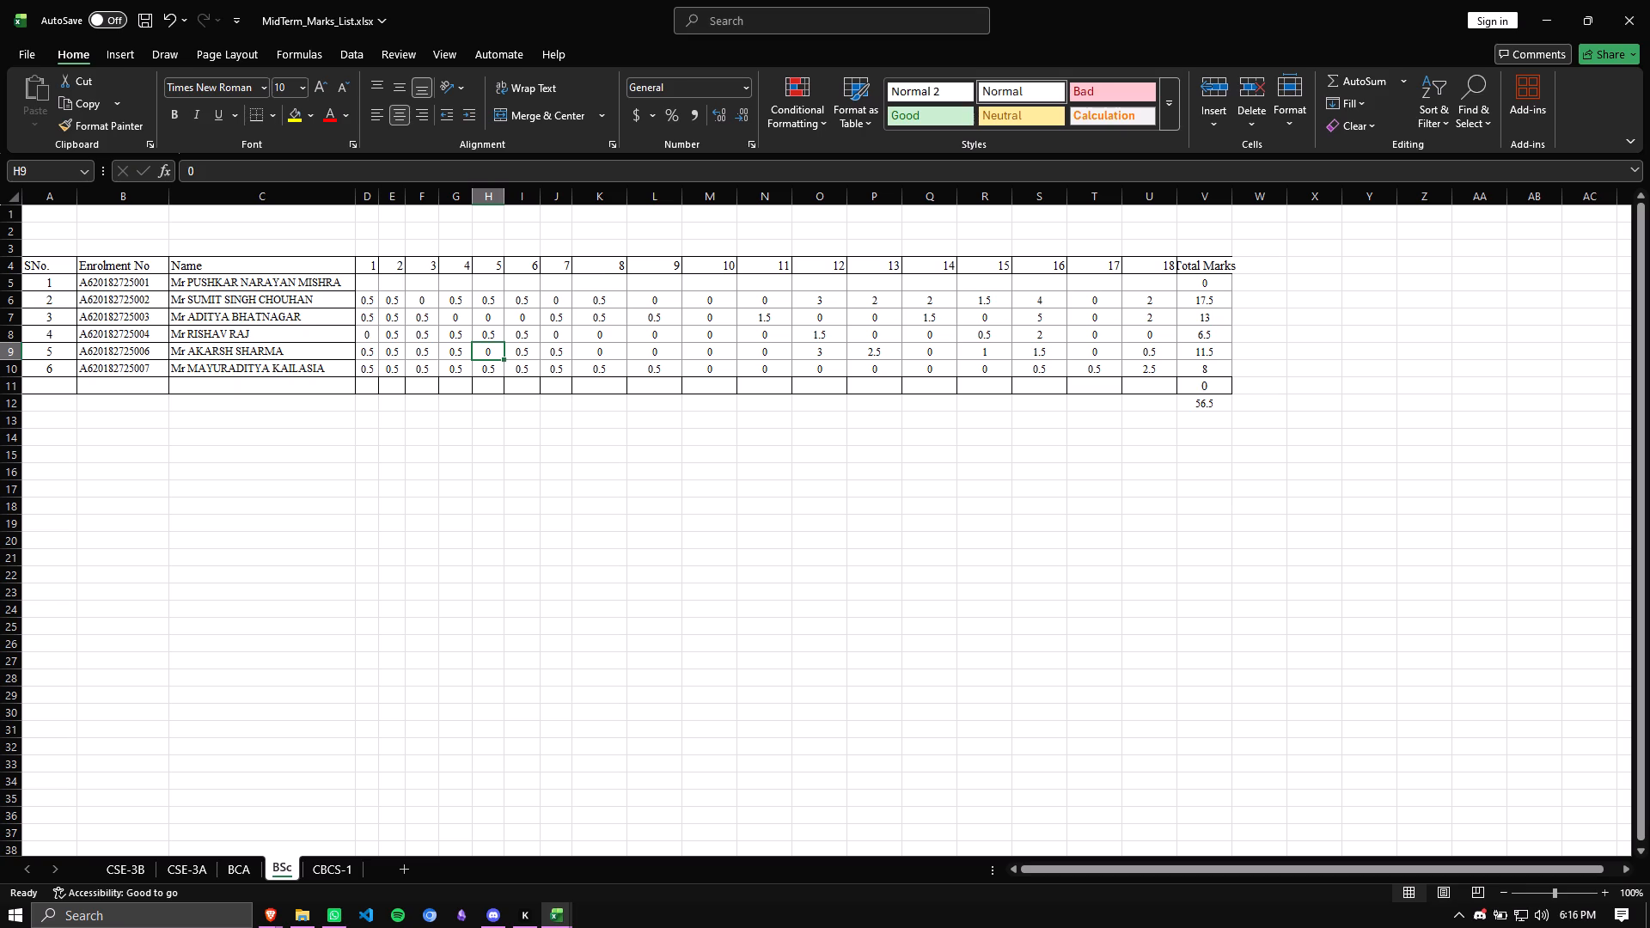
double_click(523, 334)
key("BackSpace")
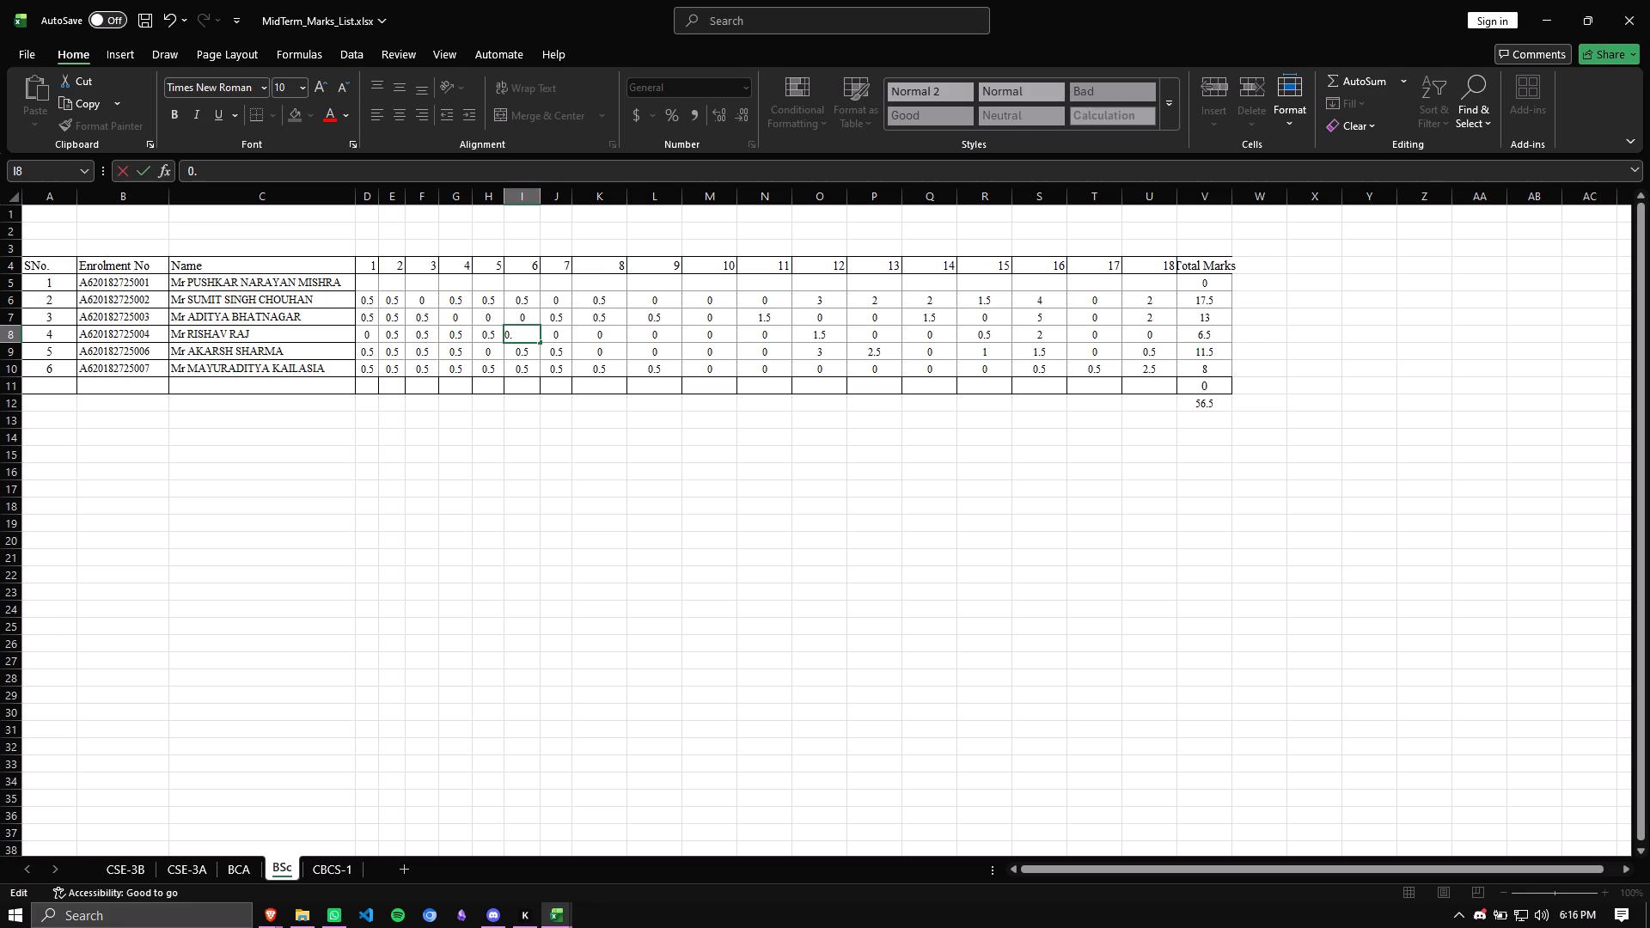
key("BackSpace")
key("Return")
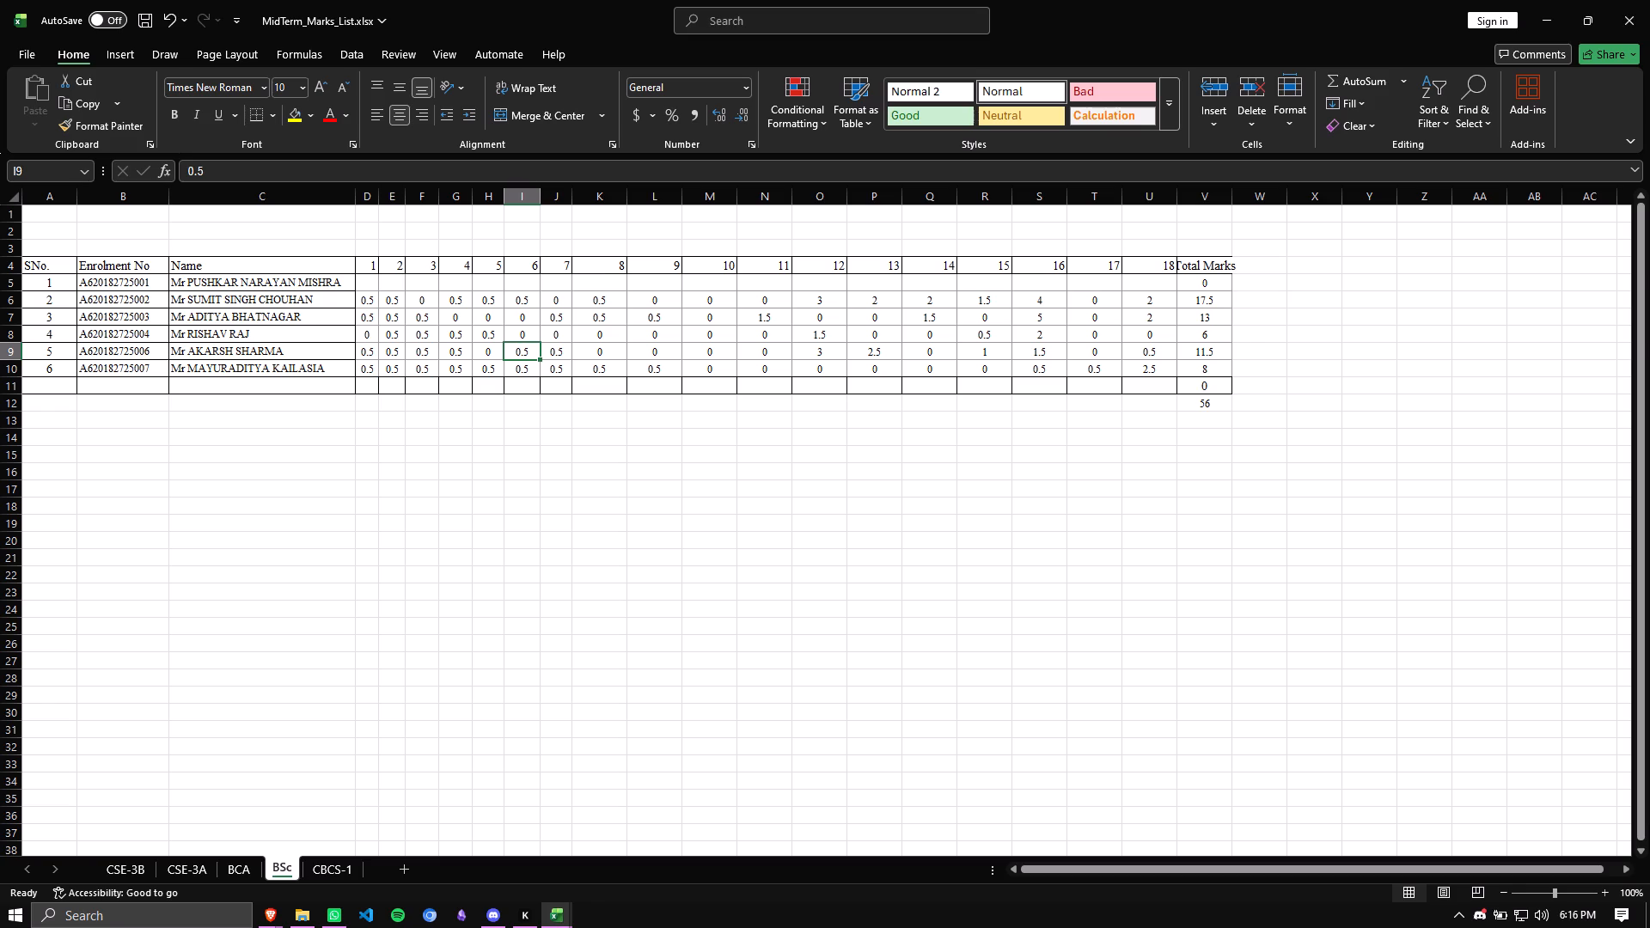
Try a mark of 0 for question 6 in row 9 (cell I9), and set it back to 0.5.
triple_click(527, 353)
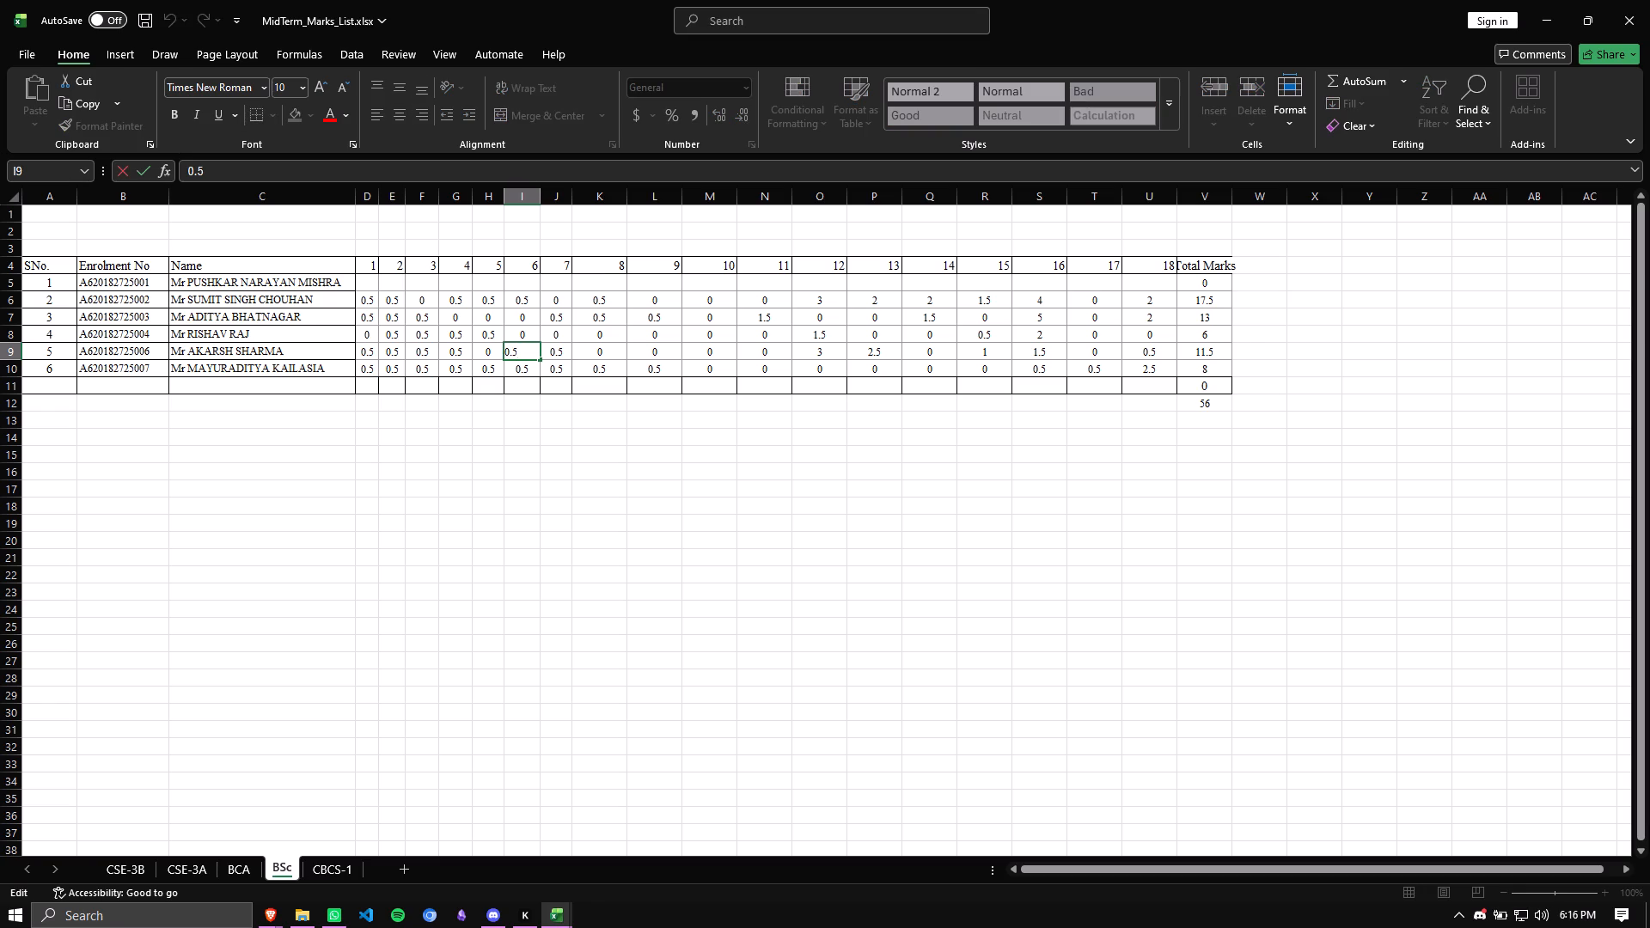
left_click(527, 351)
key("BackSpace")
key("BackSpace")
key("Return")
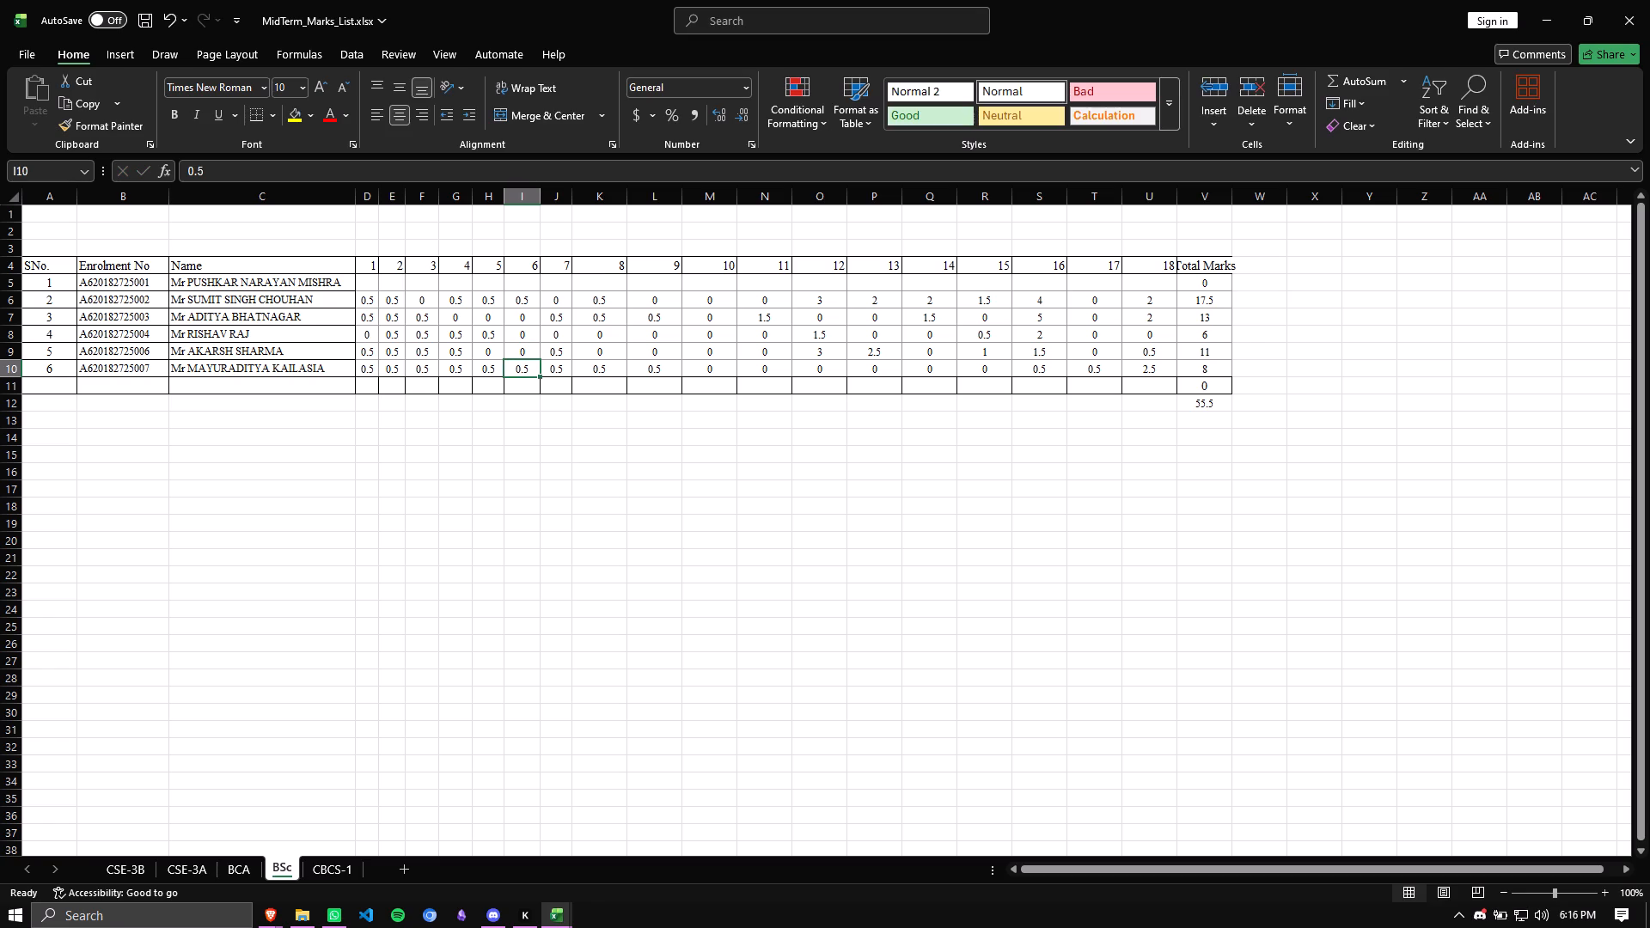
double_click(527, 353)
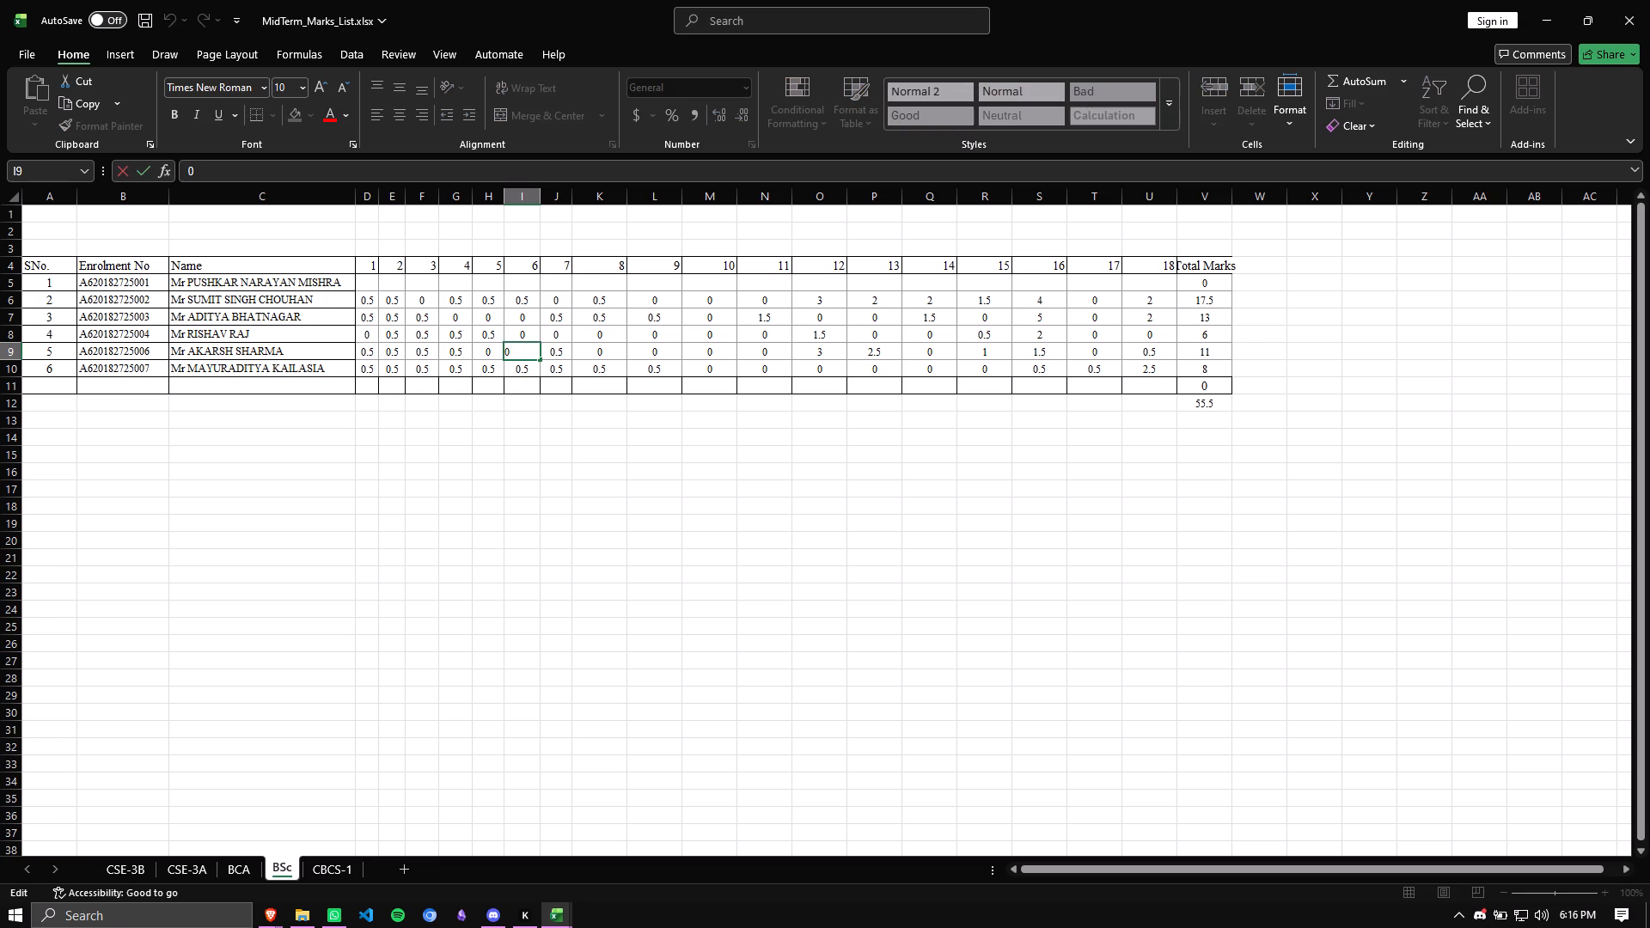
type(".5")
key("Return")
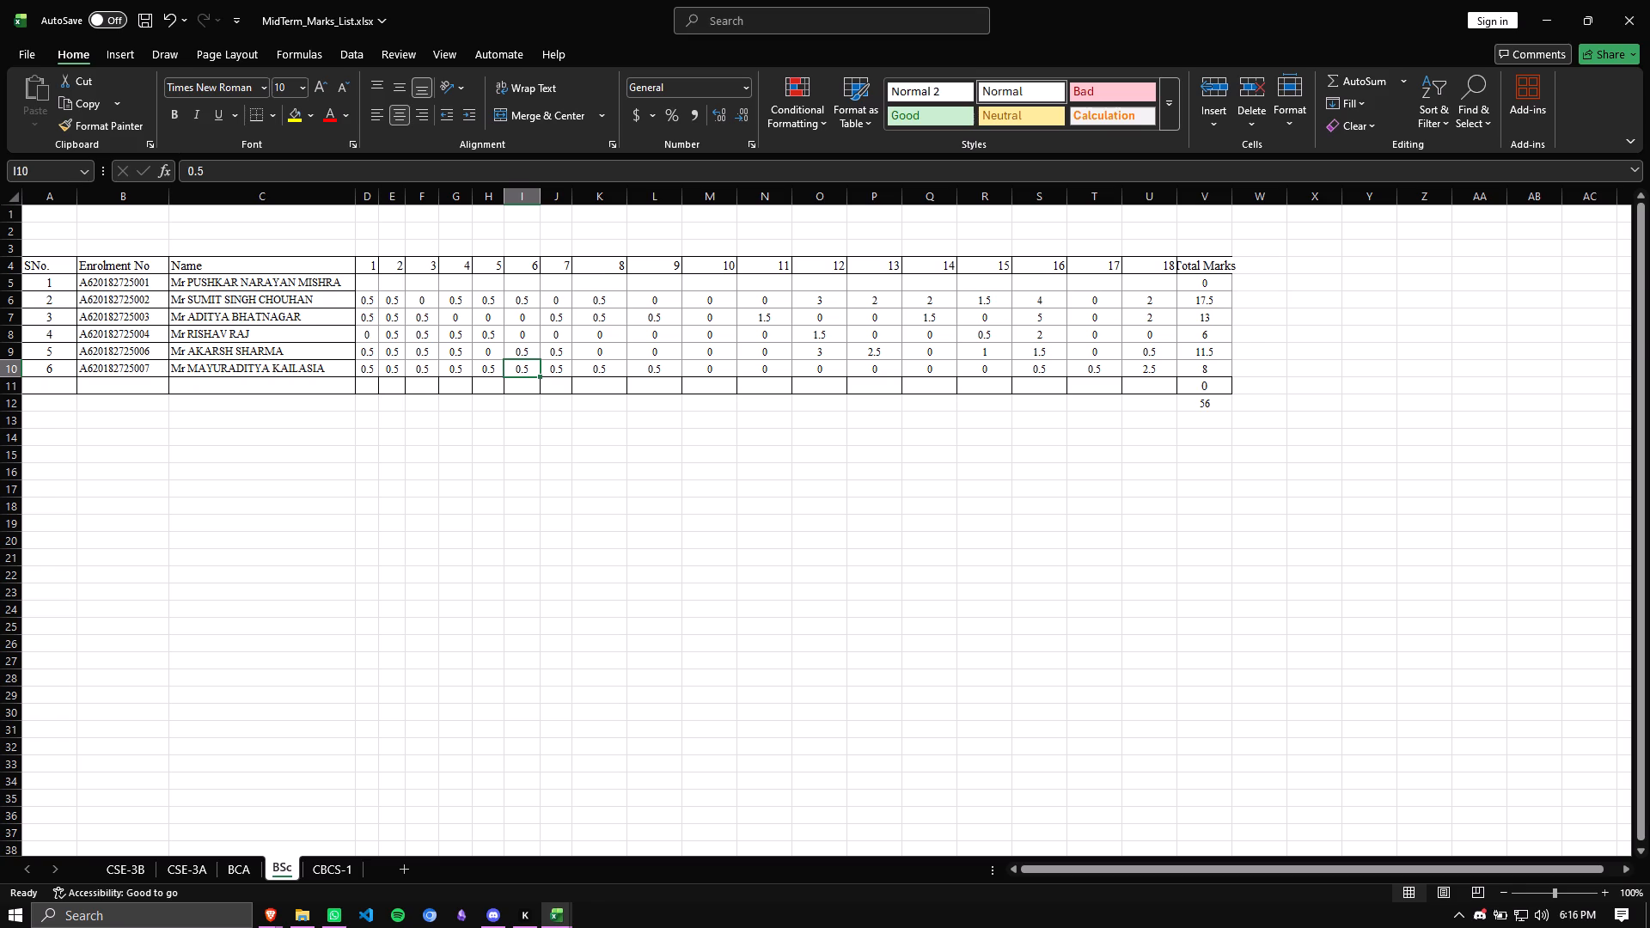
Set the row 8 student's question 7 mark (cell J8) to 0.5.
double_click(559, 333)
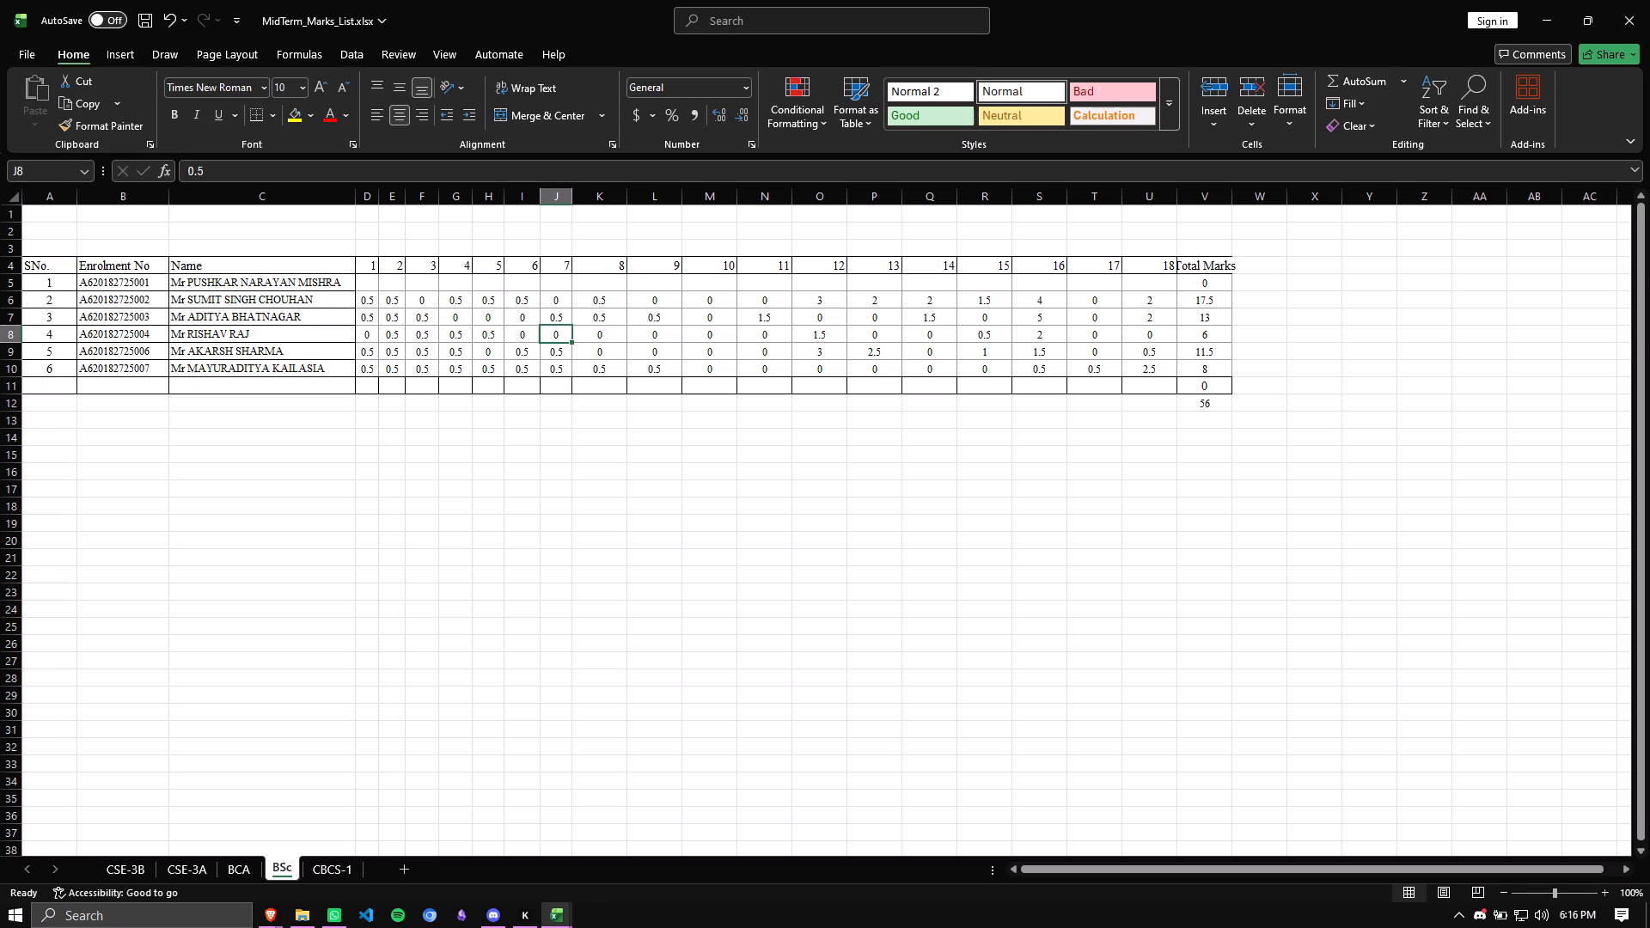
type(".5")
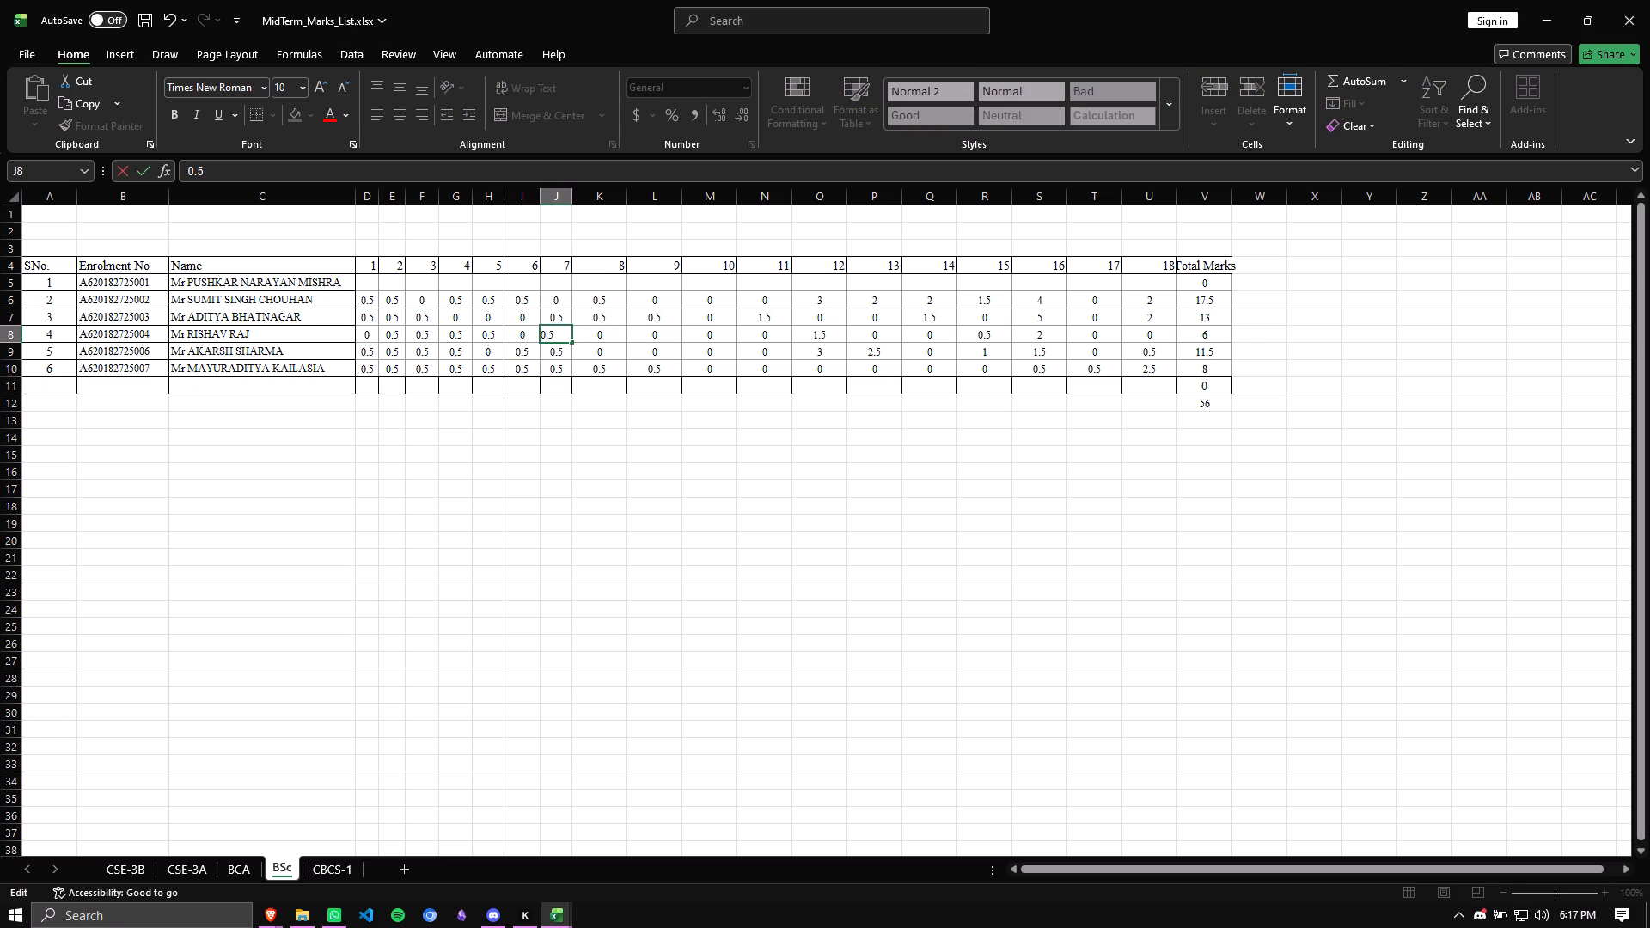
key("Return")
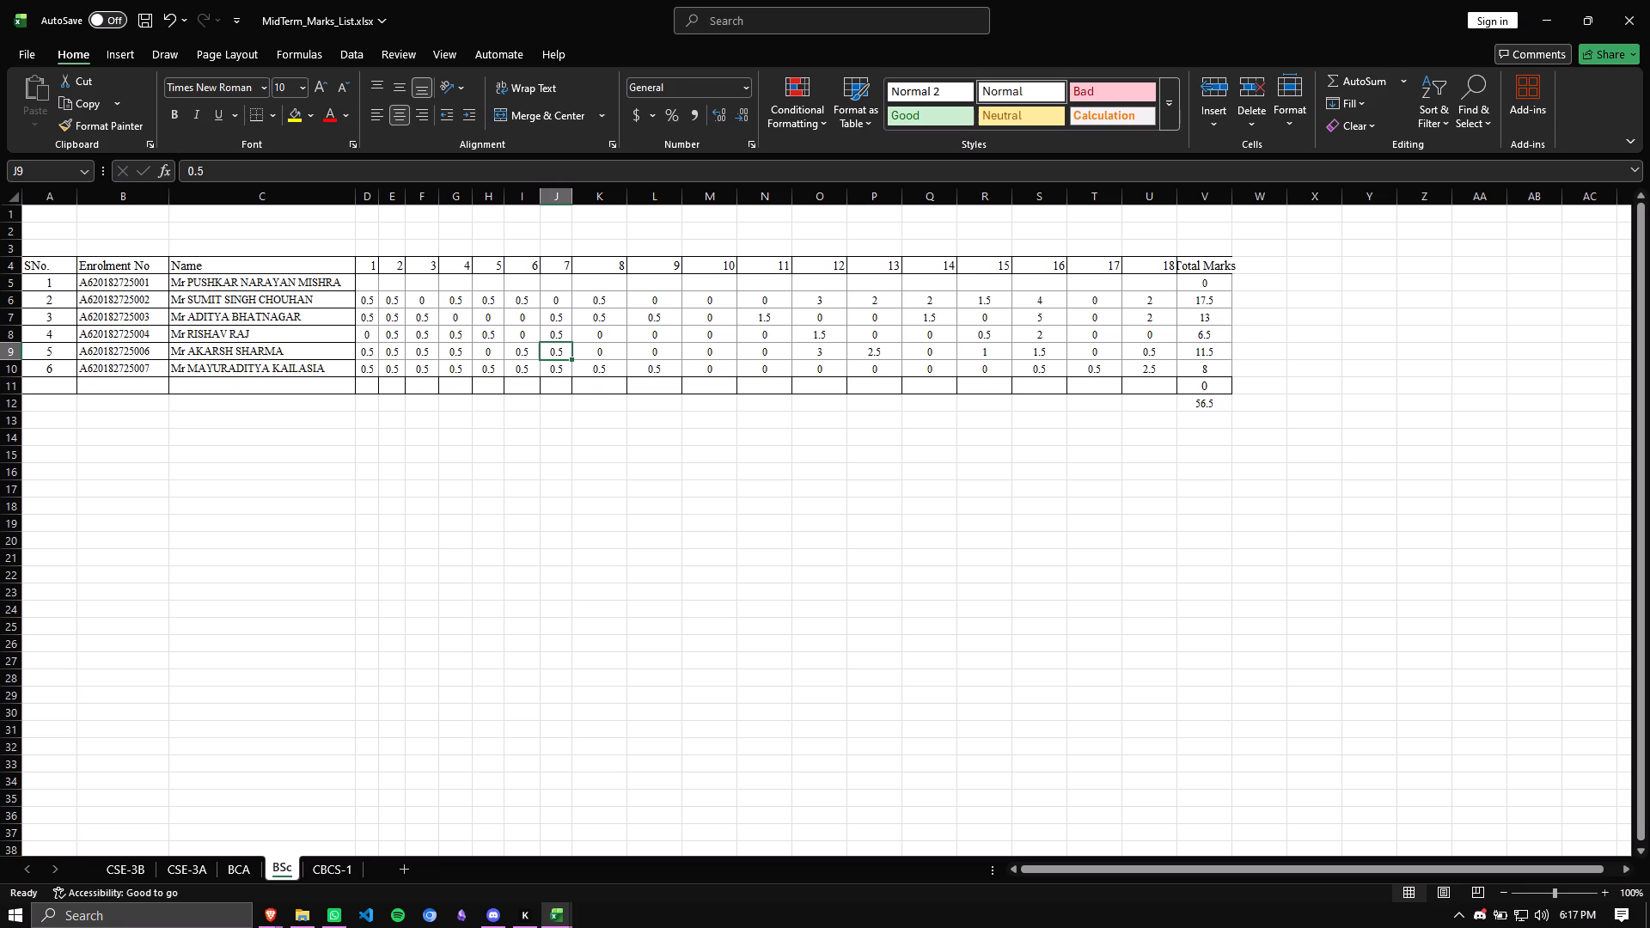
Set the row 9 student's marks to 0.5 for question 8 (K9) and 2.5 for question 12 (O9).
double_click(606, 349)
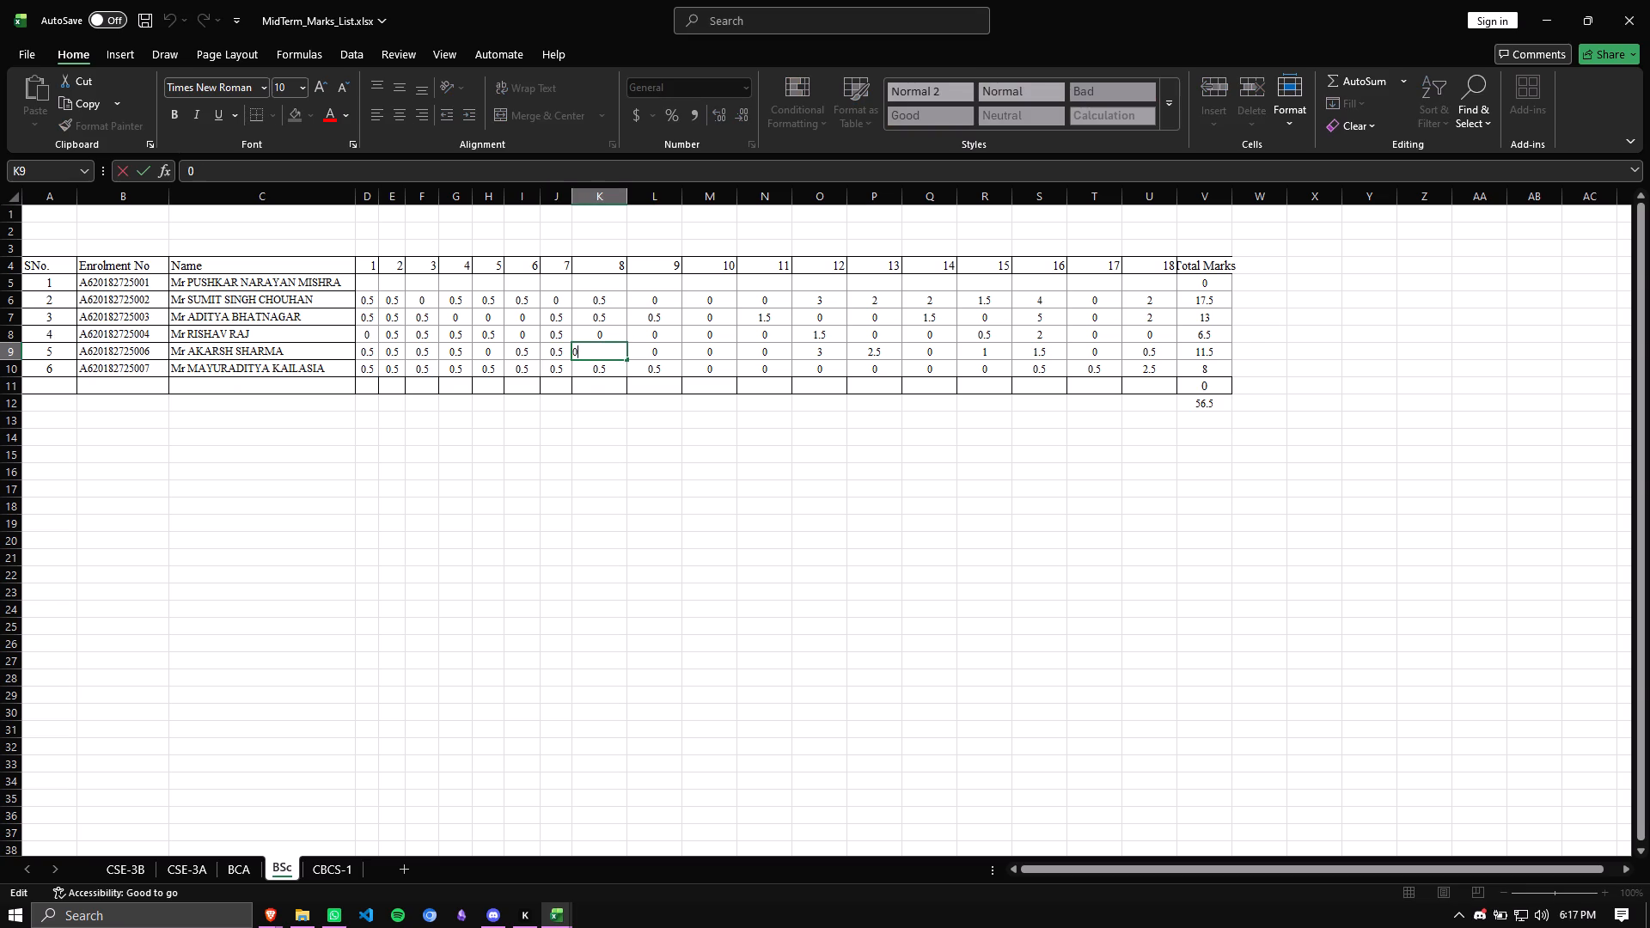
type(".5")
key("Return")
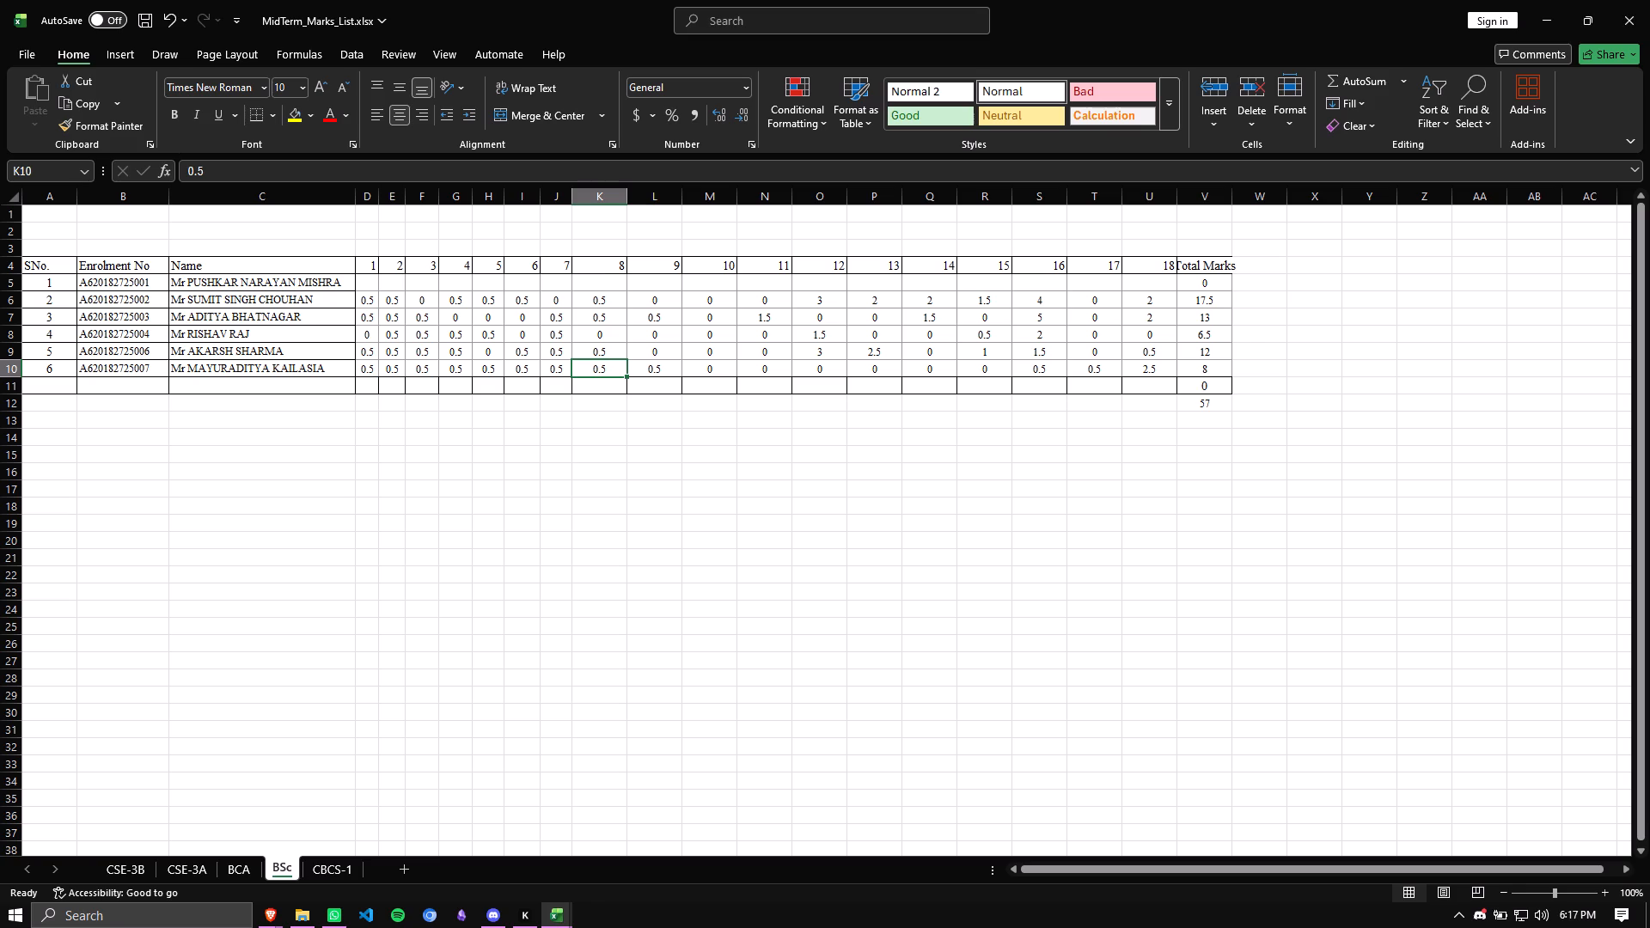
double_click(829, 351)
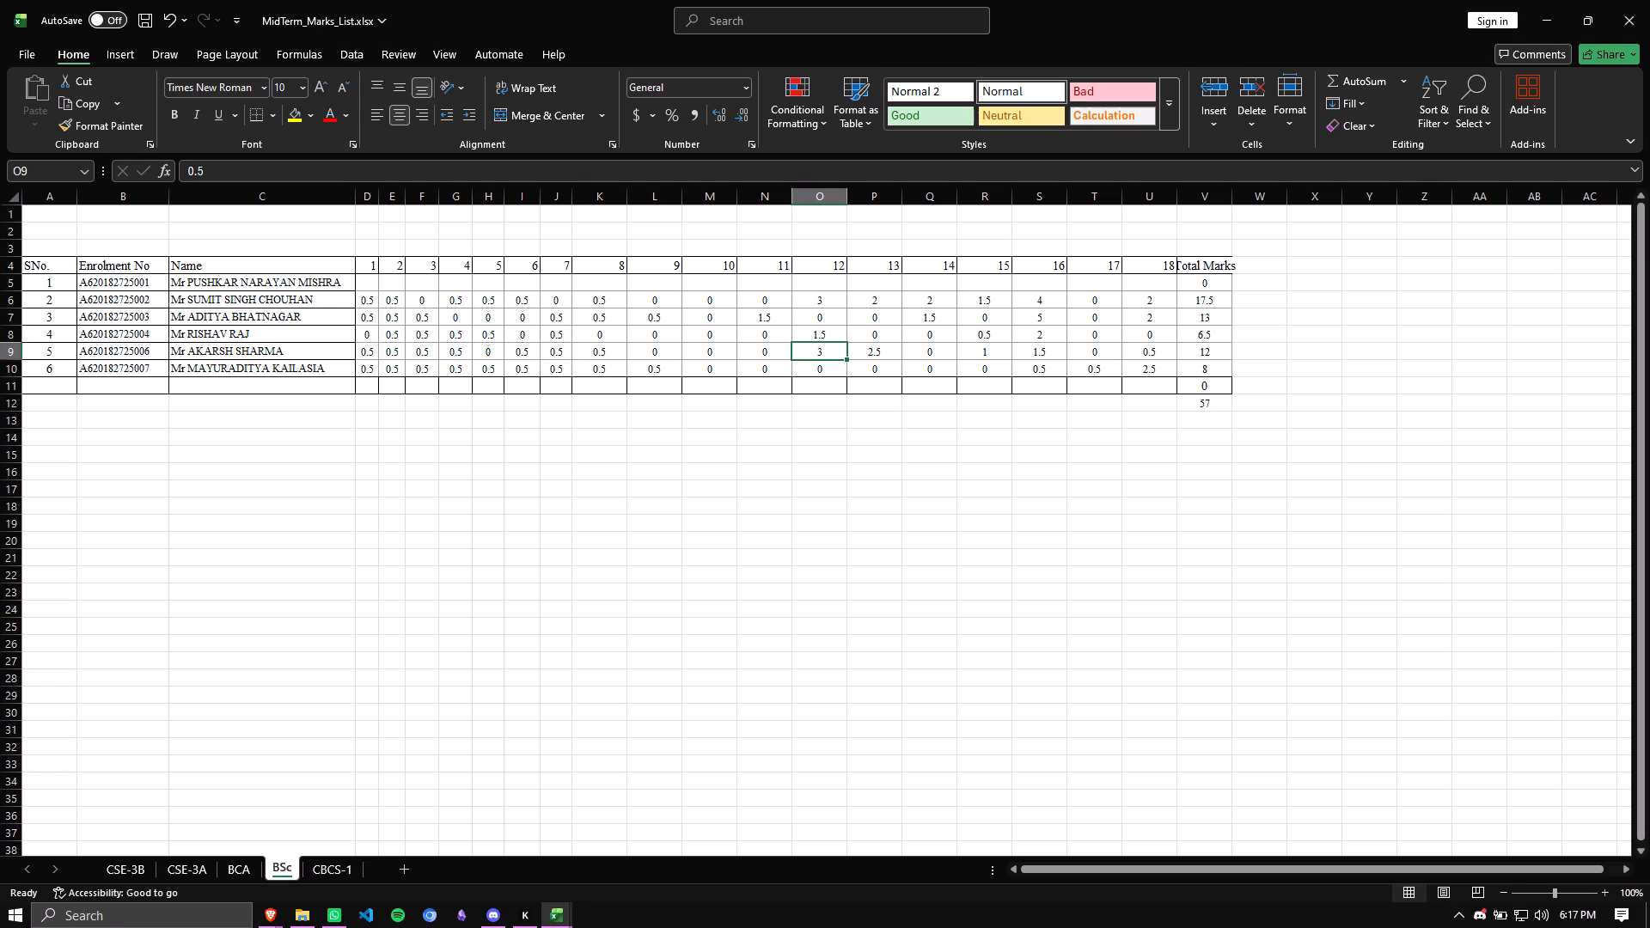
key("BackSpace")
type("2.5")
key("Return")
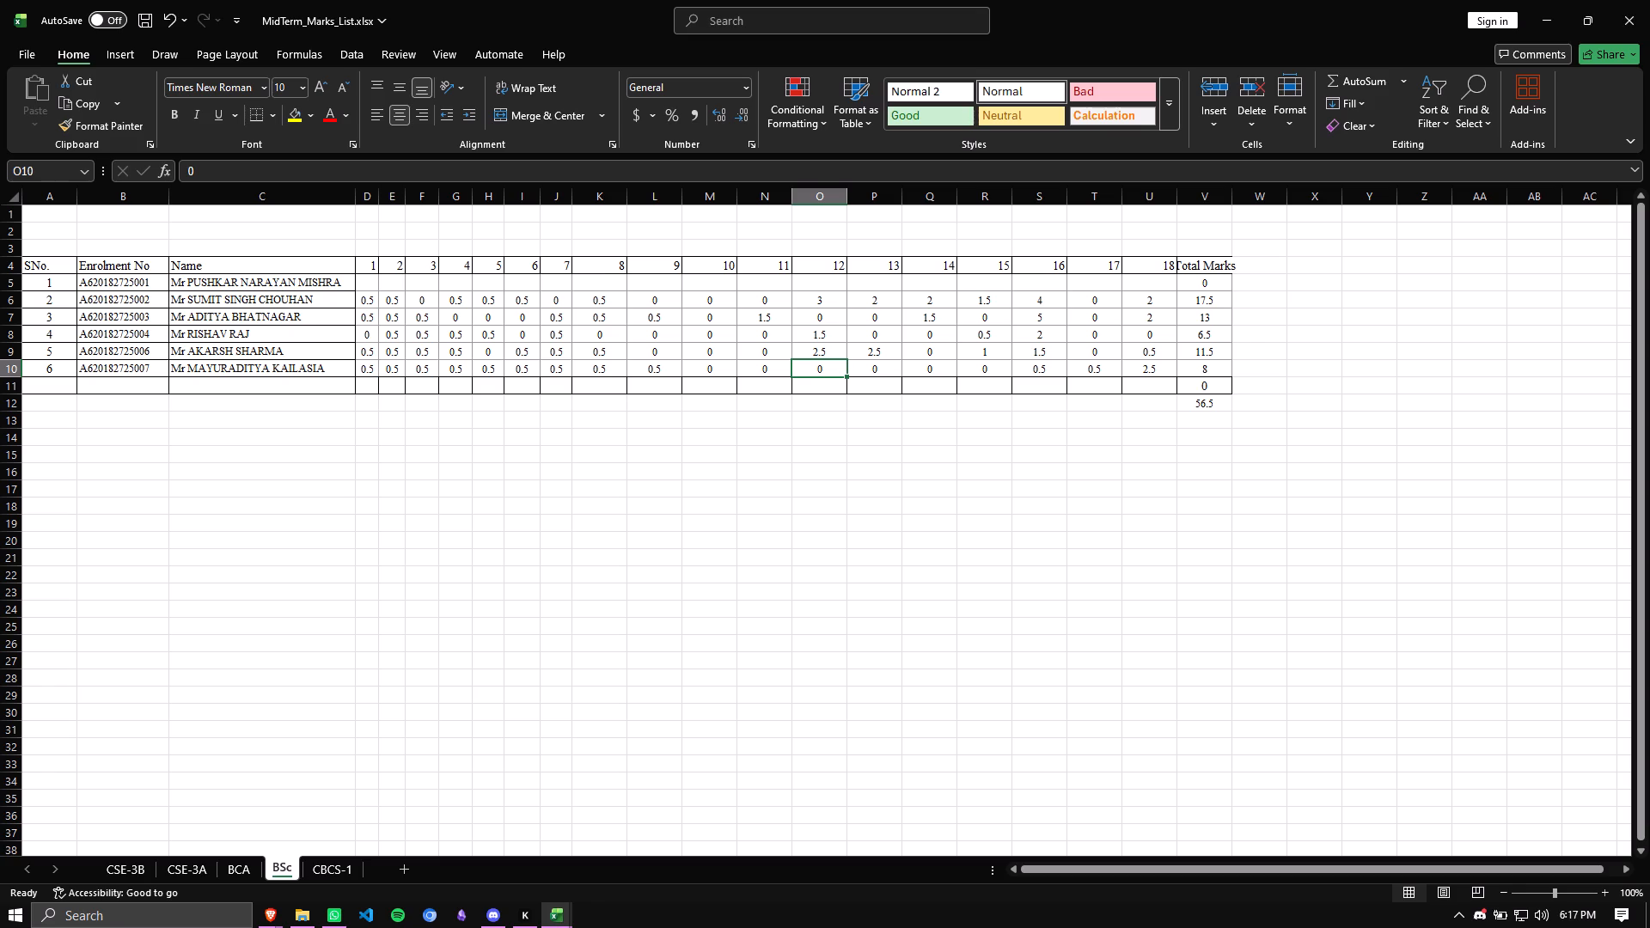
Replace the row 9 student's question 13 mark (cell P9) with 0.
double_click(886, 349)
key("BackSpace")
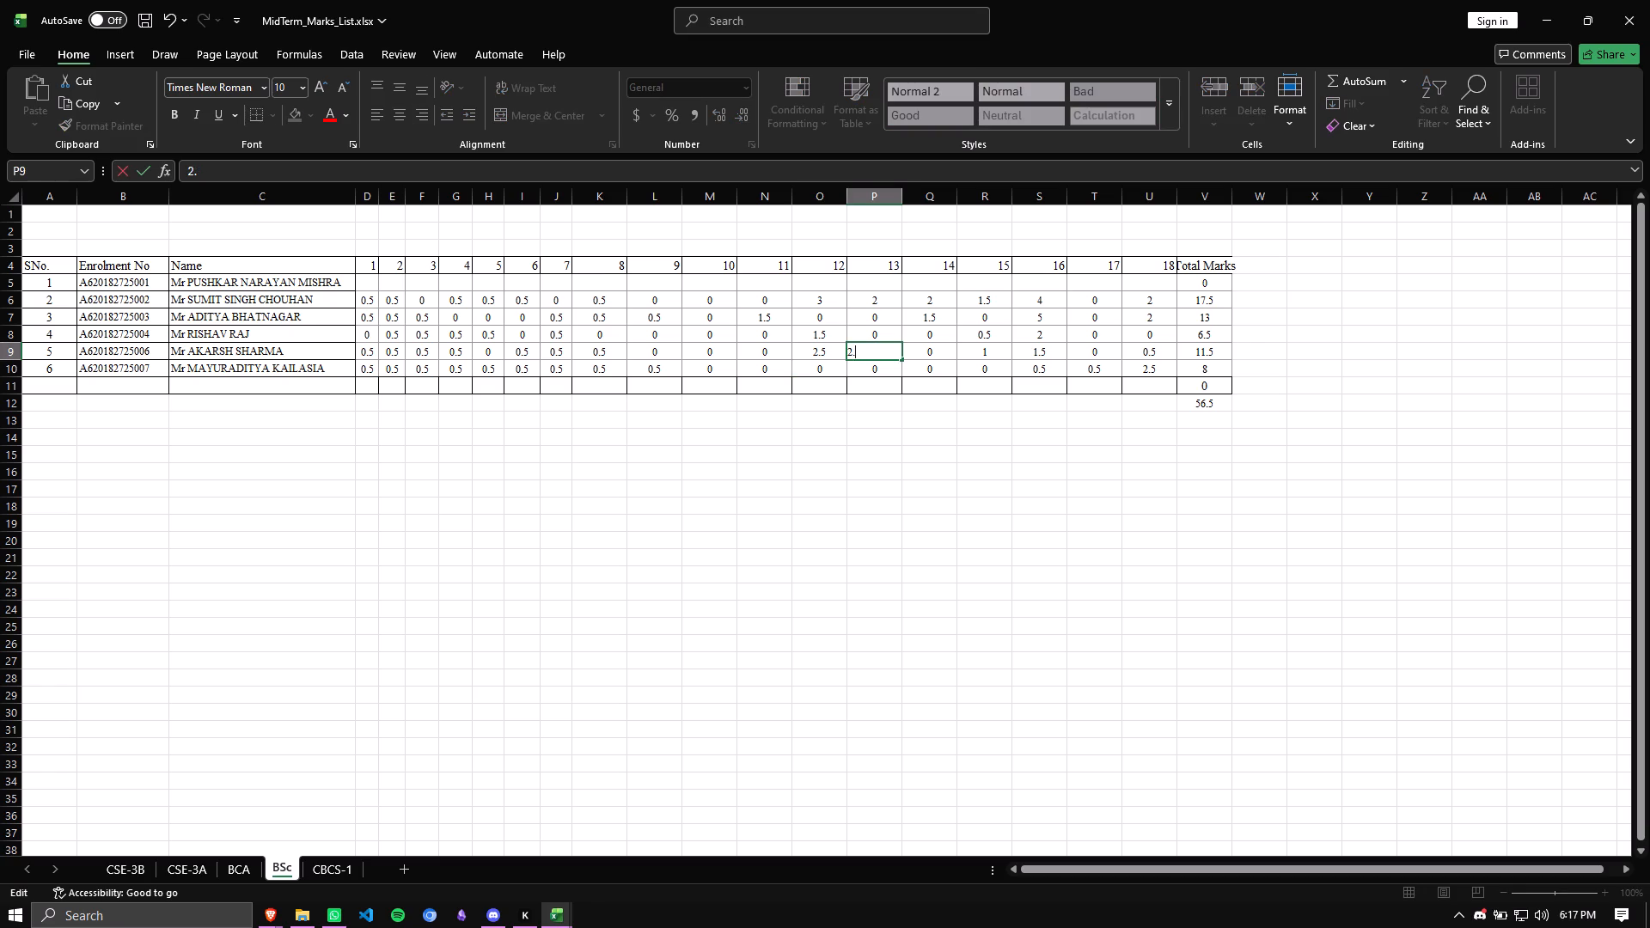
key("BackSpace")
key("BackSpace")
key("Return")
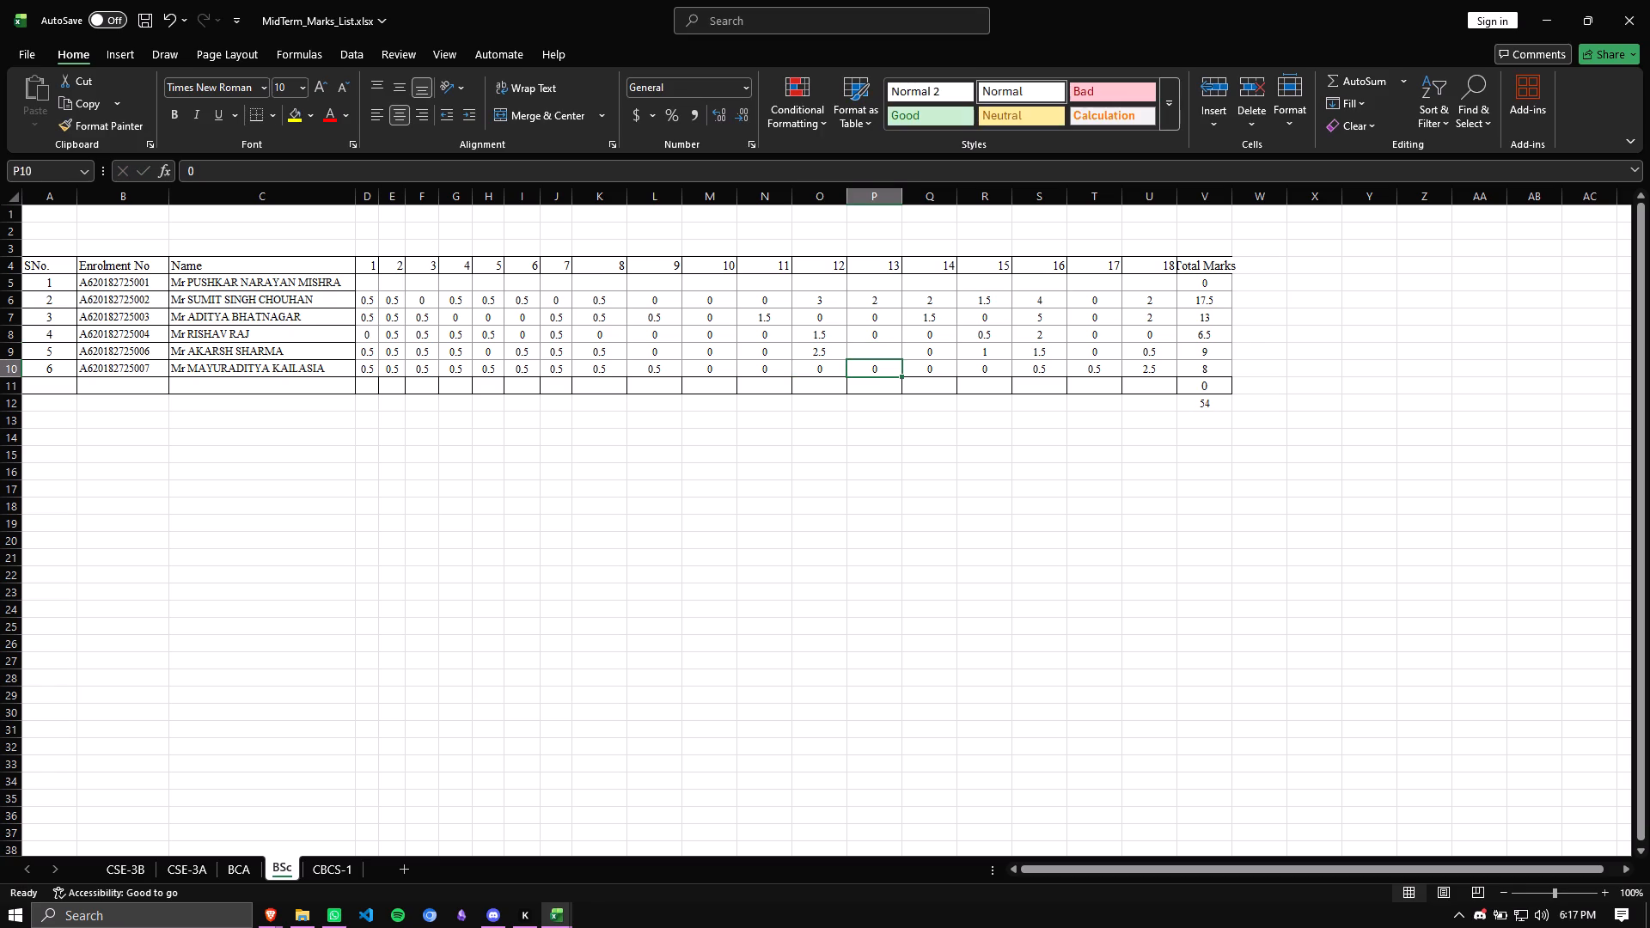
left_click(893, 351)
double_click(890, 351)
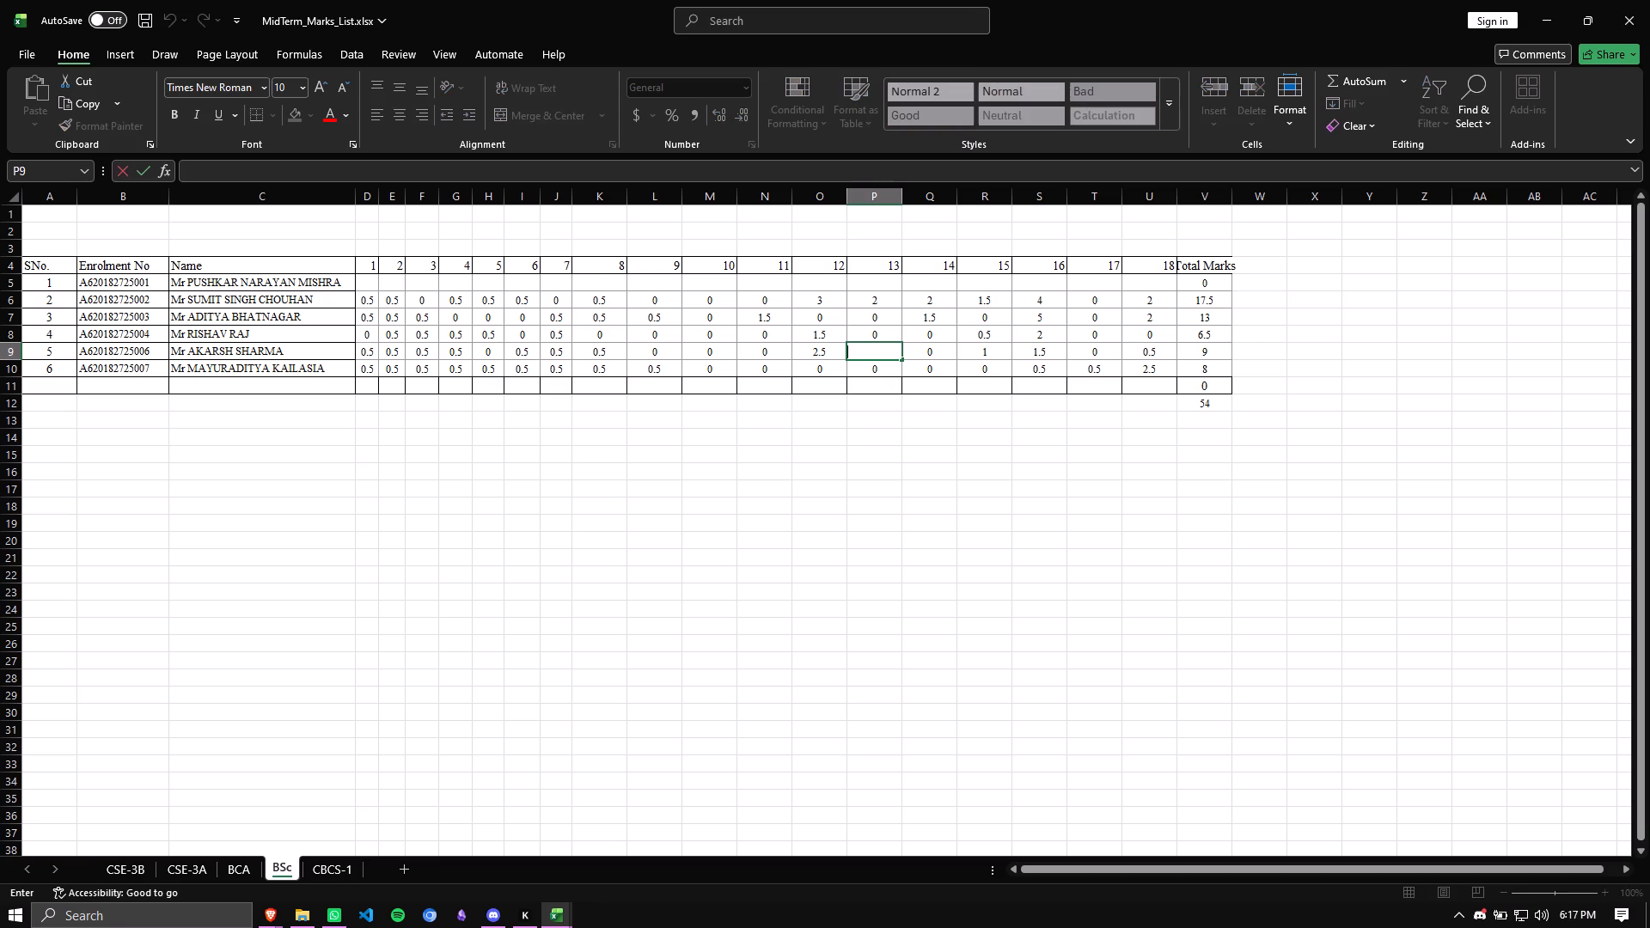
key("0")
key("Return")
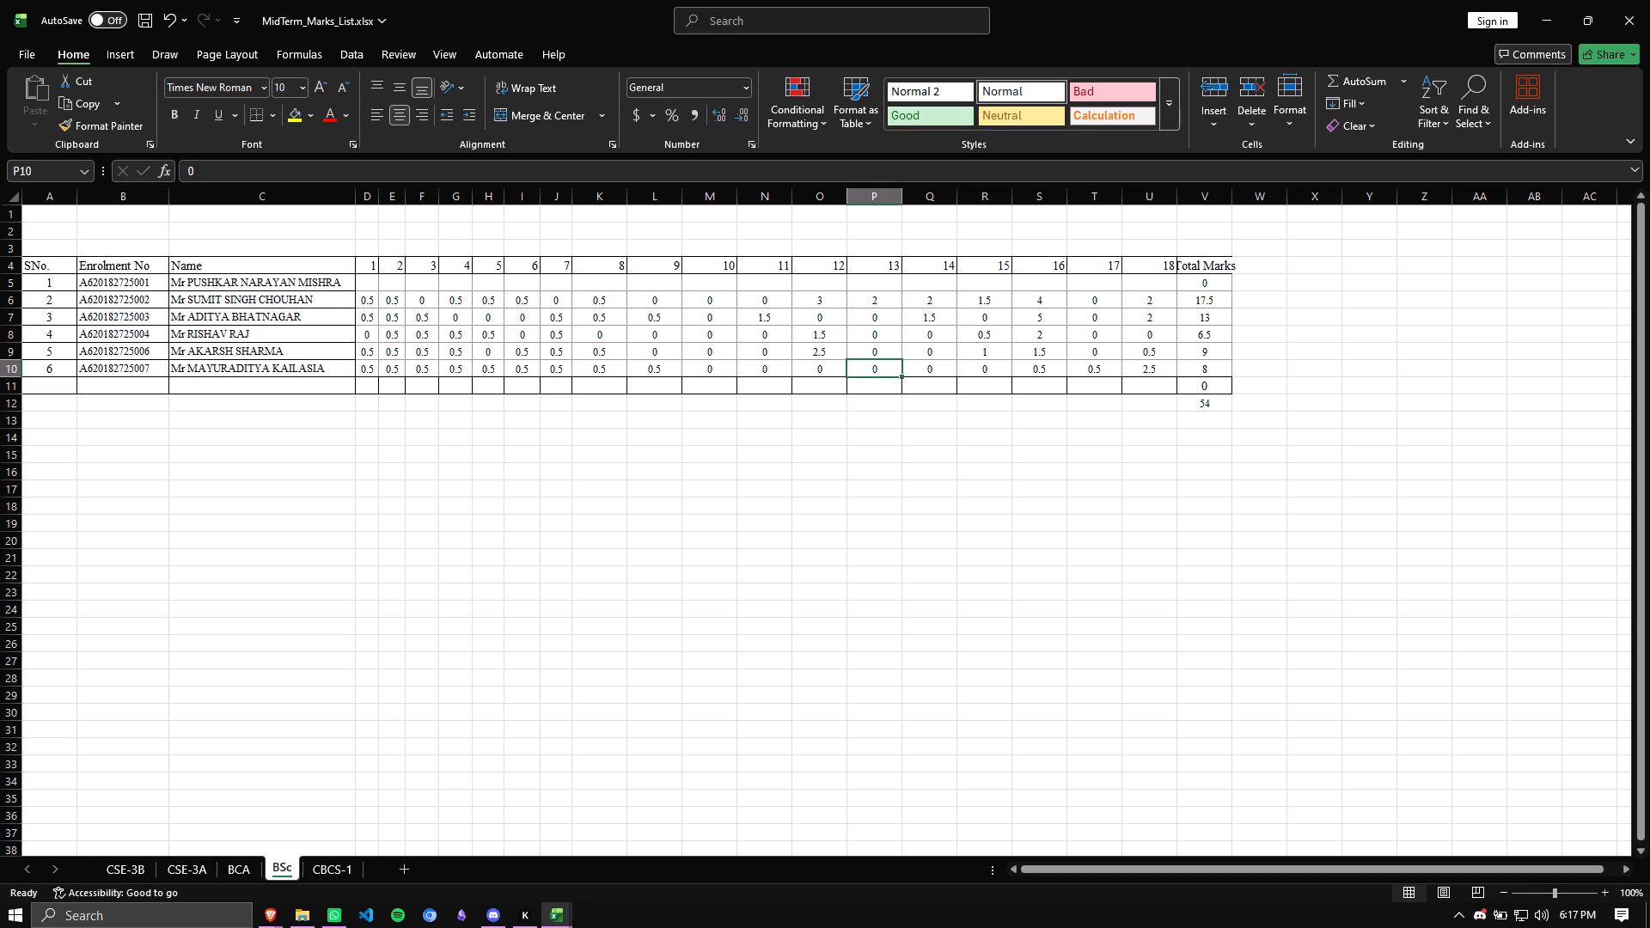
Set the row 9 student's marks to 1 for question 14 (Q9) and 1.5 for question 15 (R9).
left_click(945, 372)
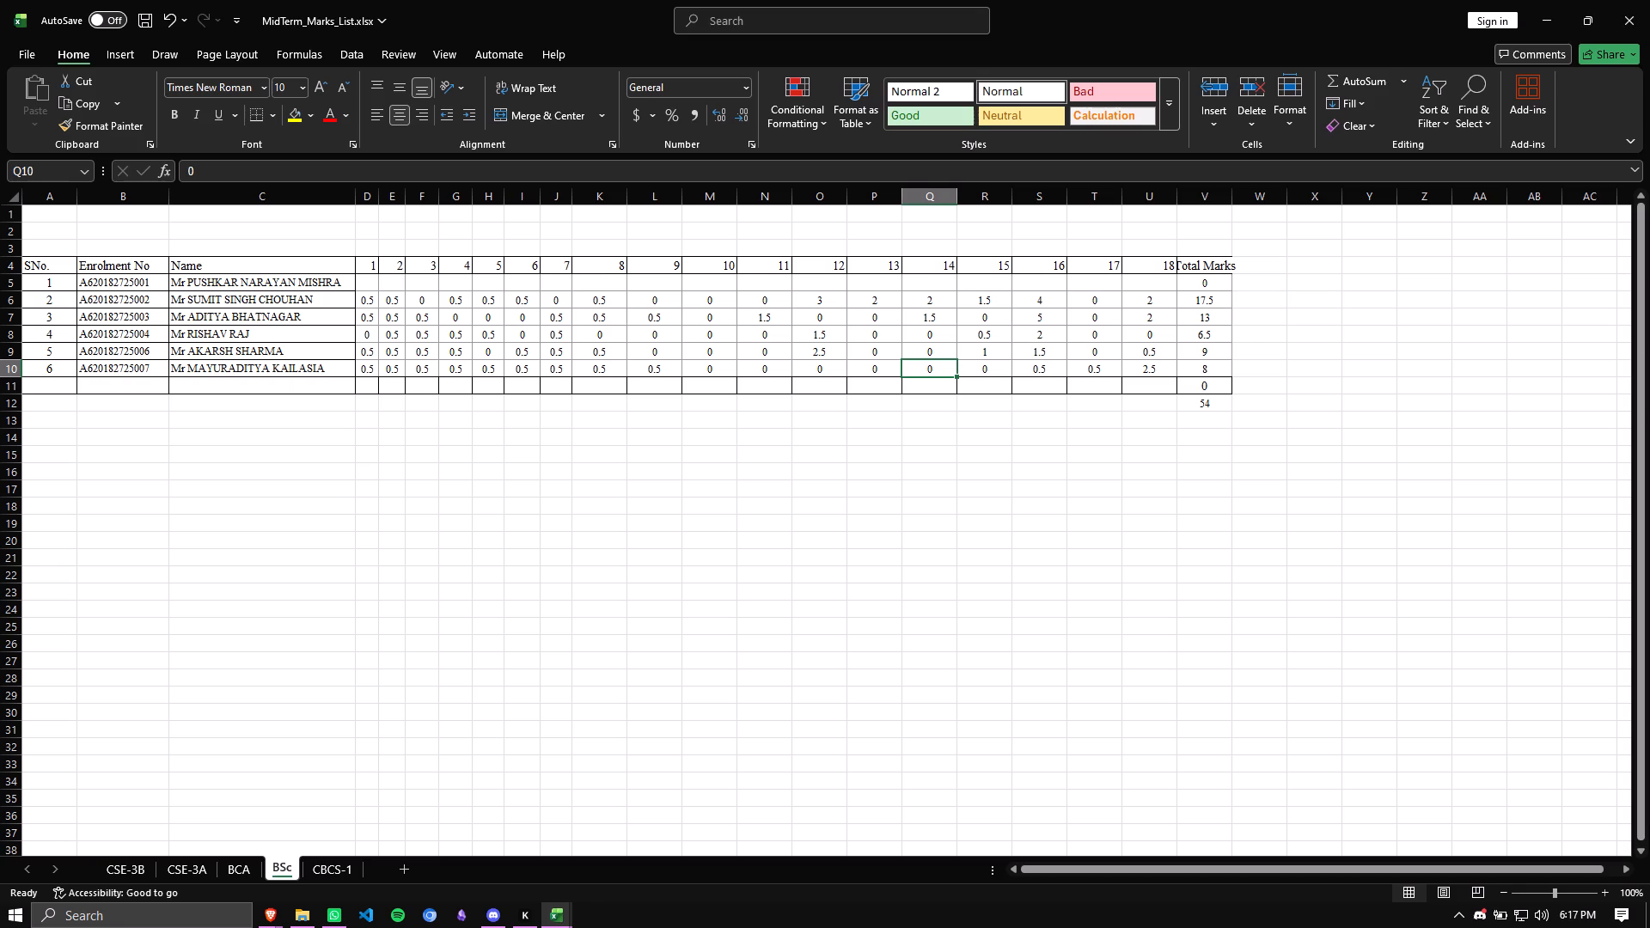
double_click(938, 340)
double_click(935, 351)
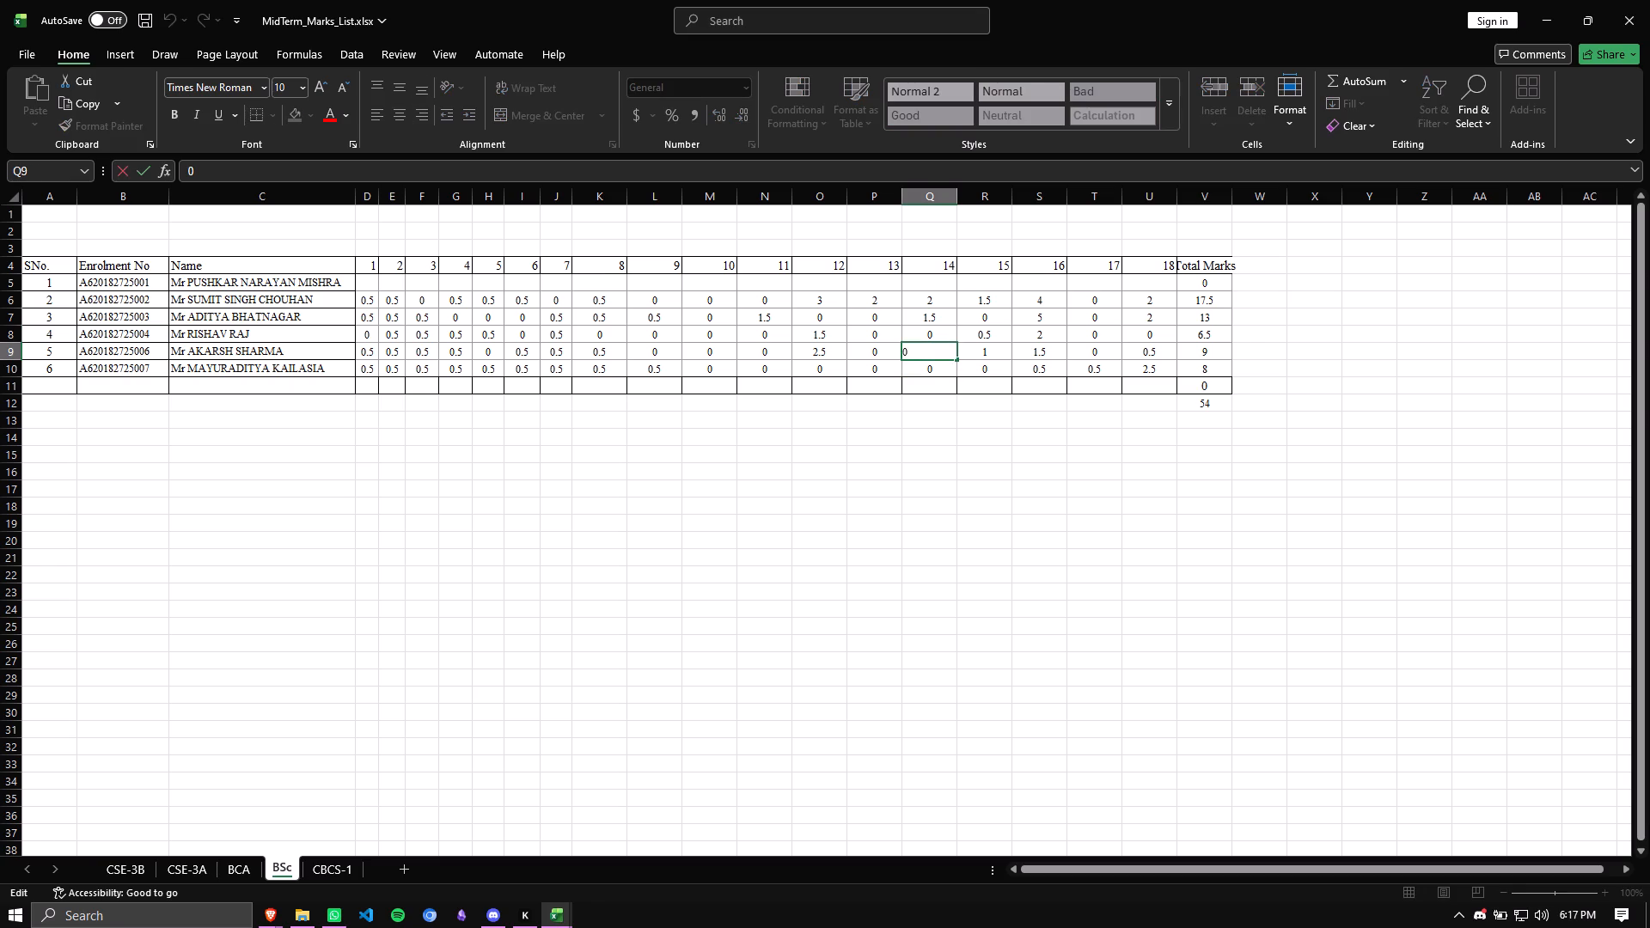
key("BackSpace")
key("1")
key("Return")
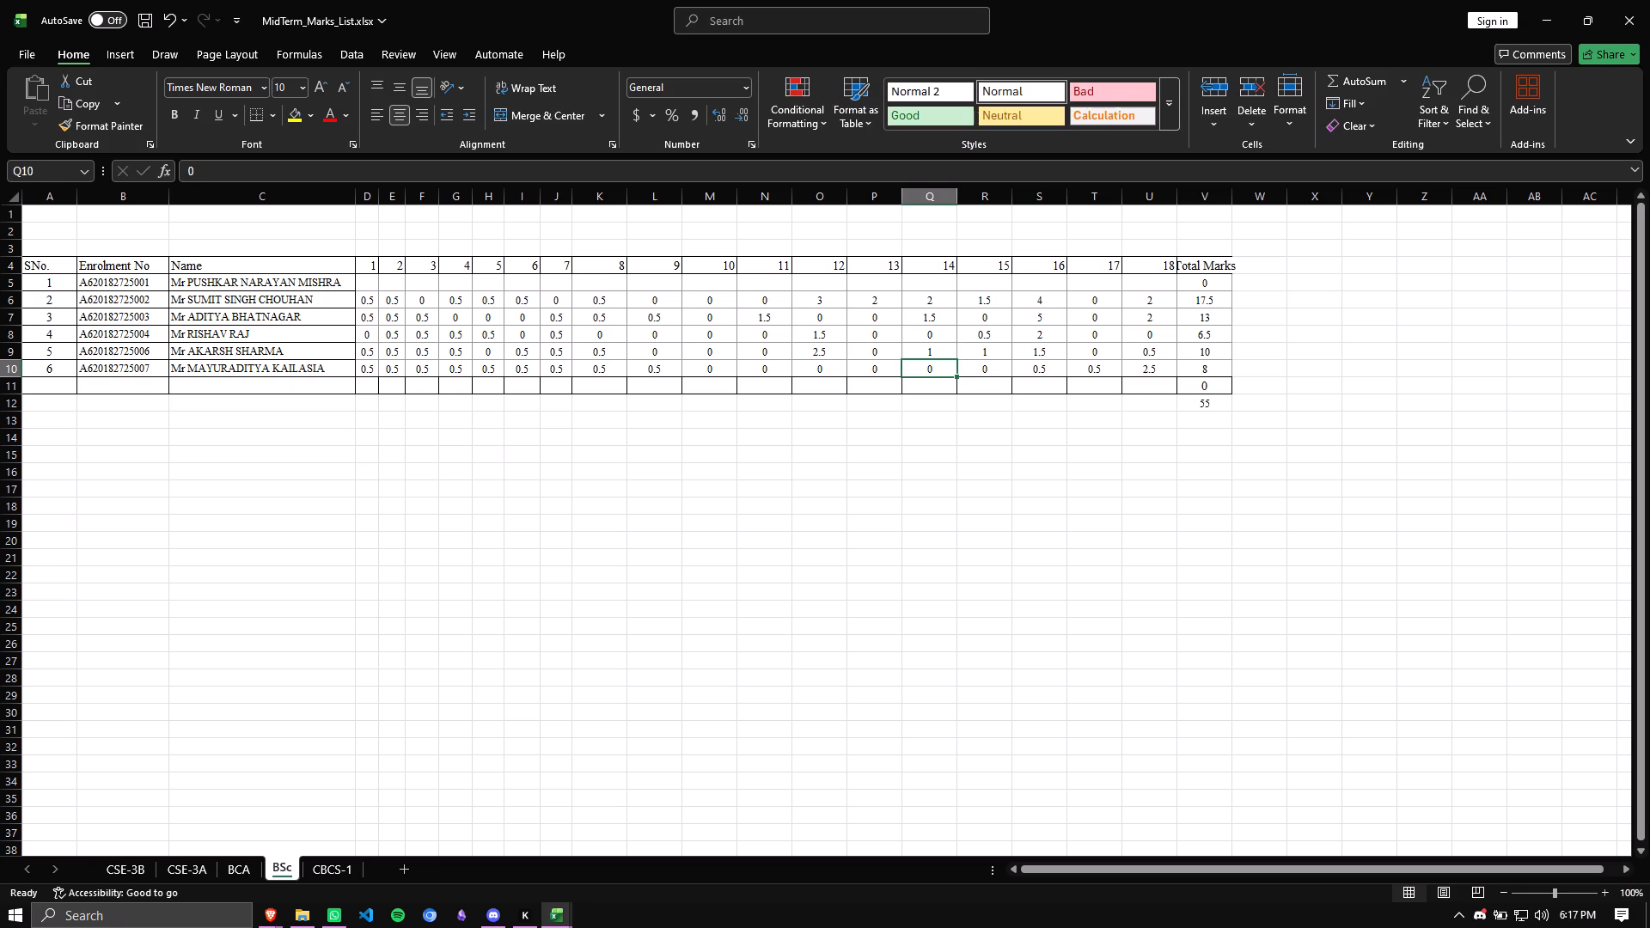
double_click(996, 351)
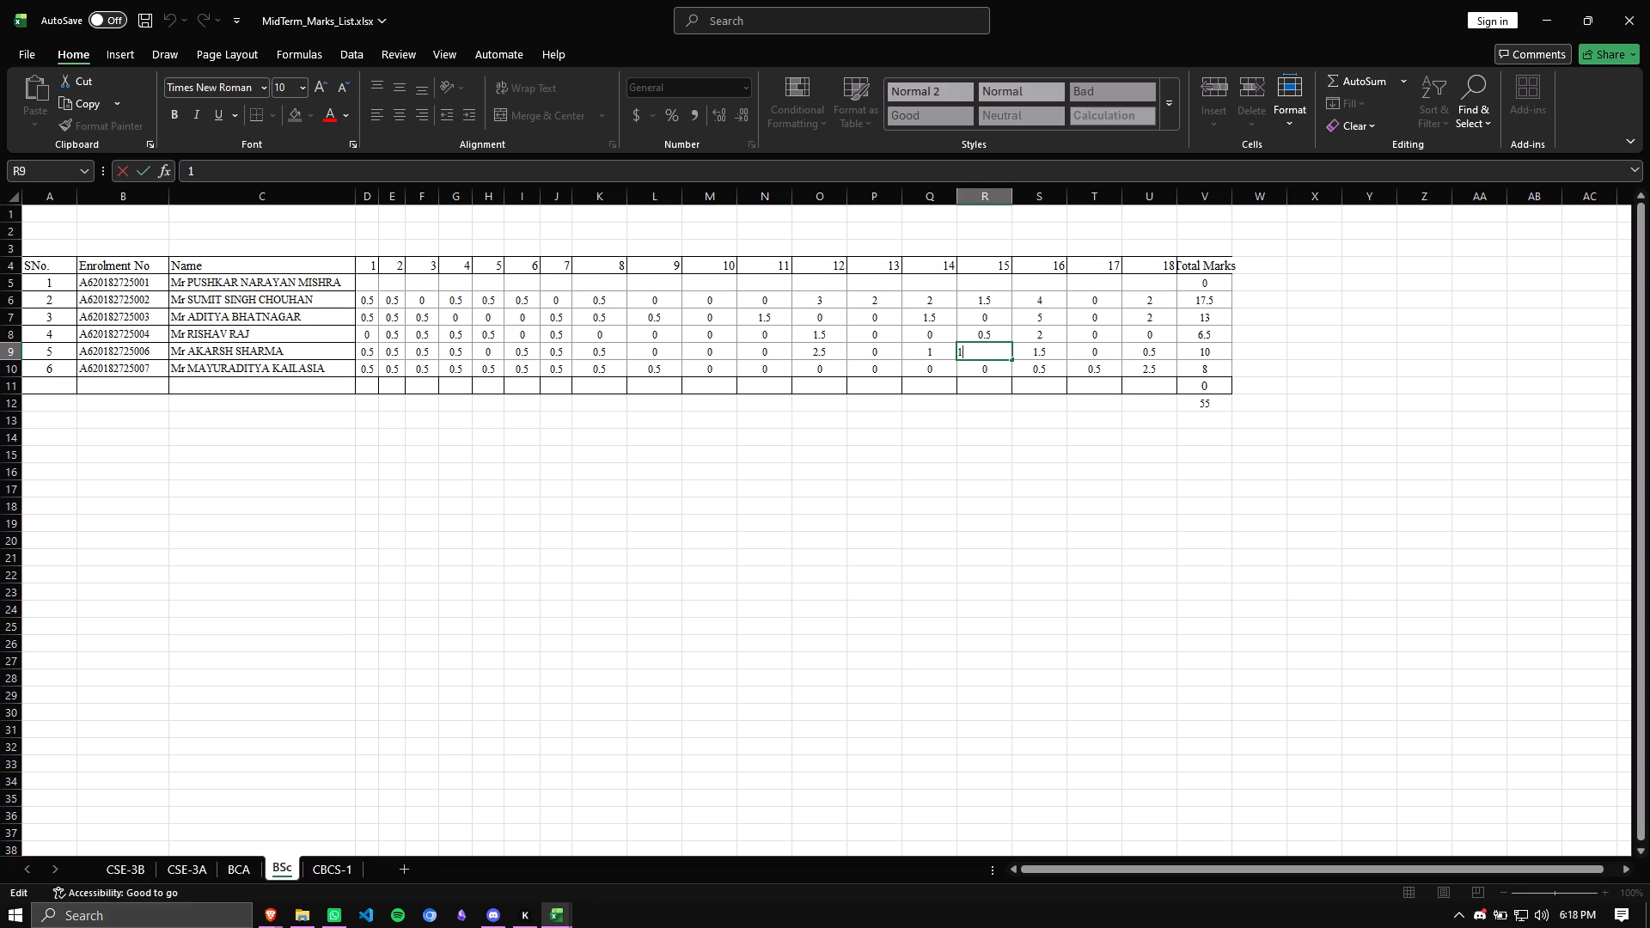
type(".5")
key("Return")
Set the row 9 student's question 16 mark (cell S9) to 0.5.
left_click(1040, 366)
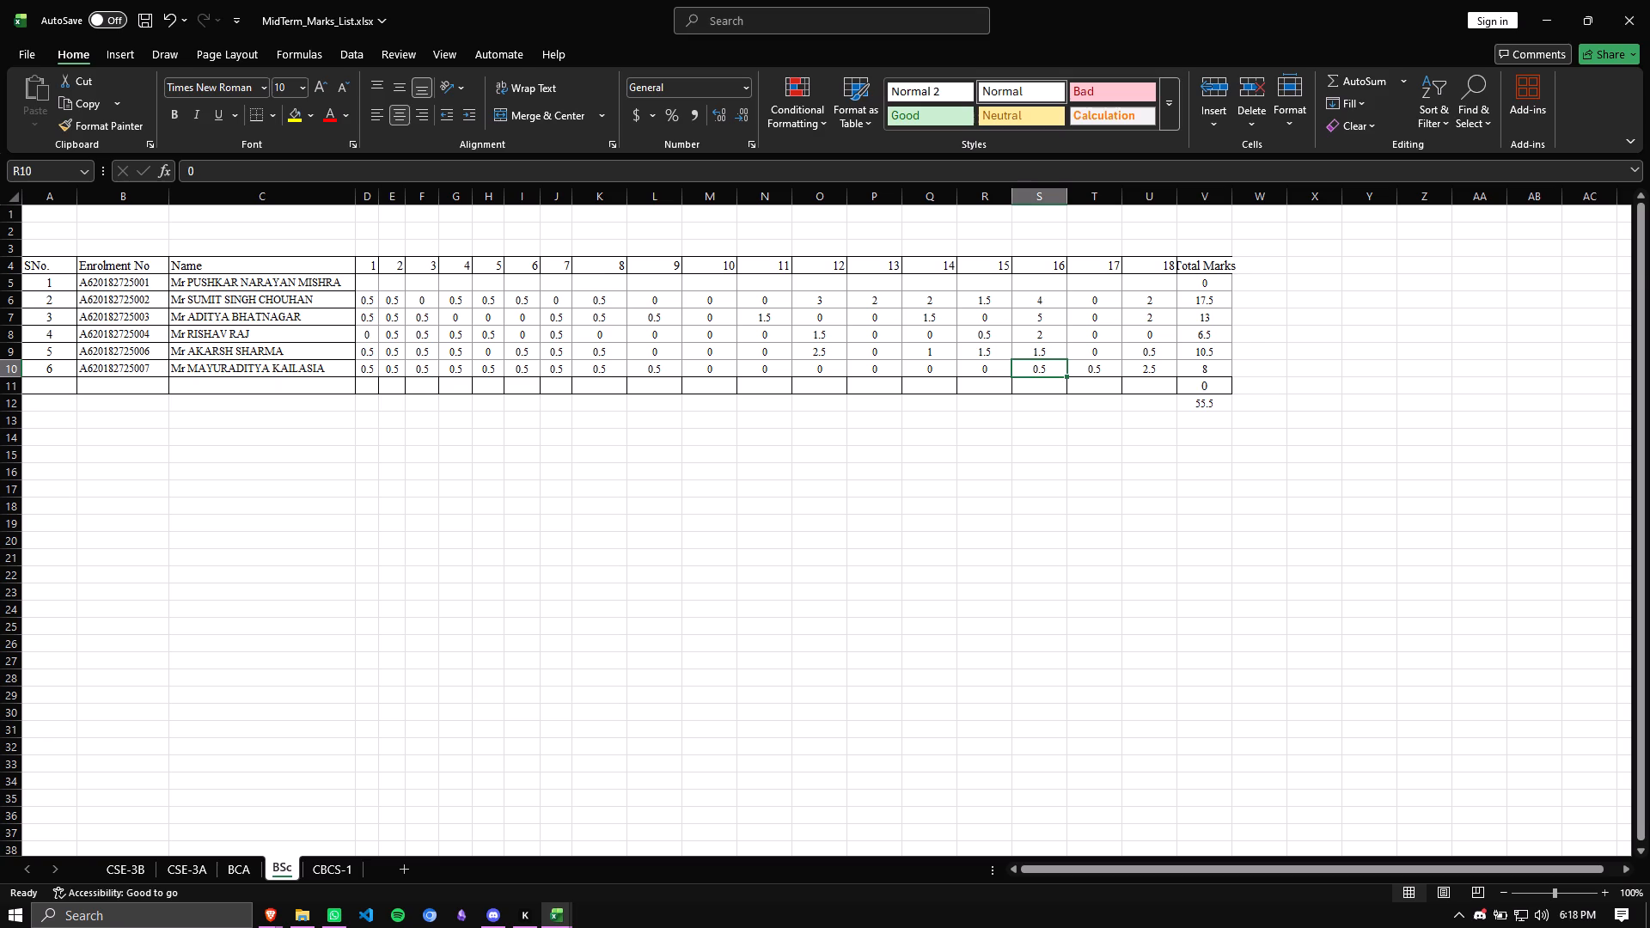
double_click(1041, 351)
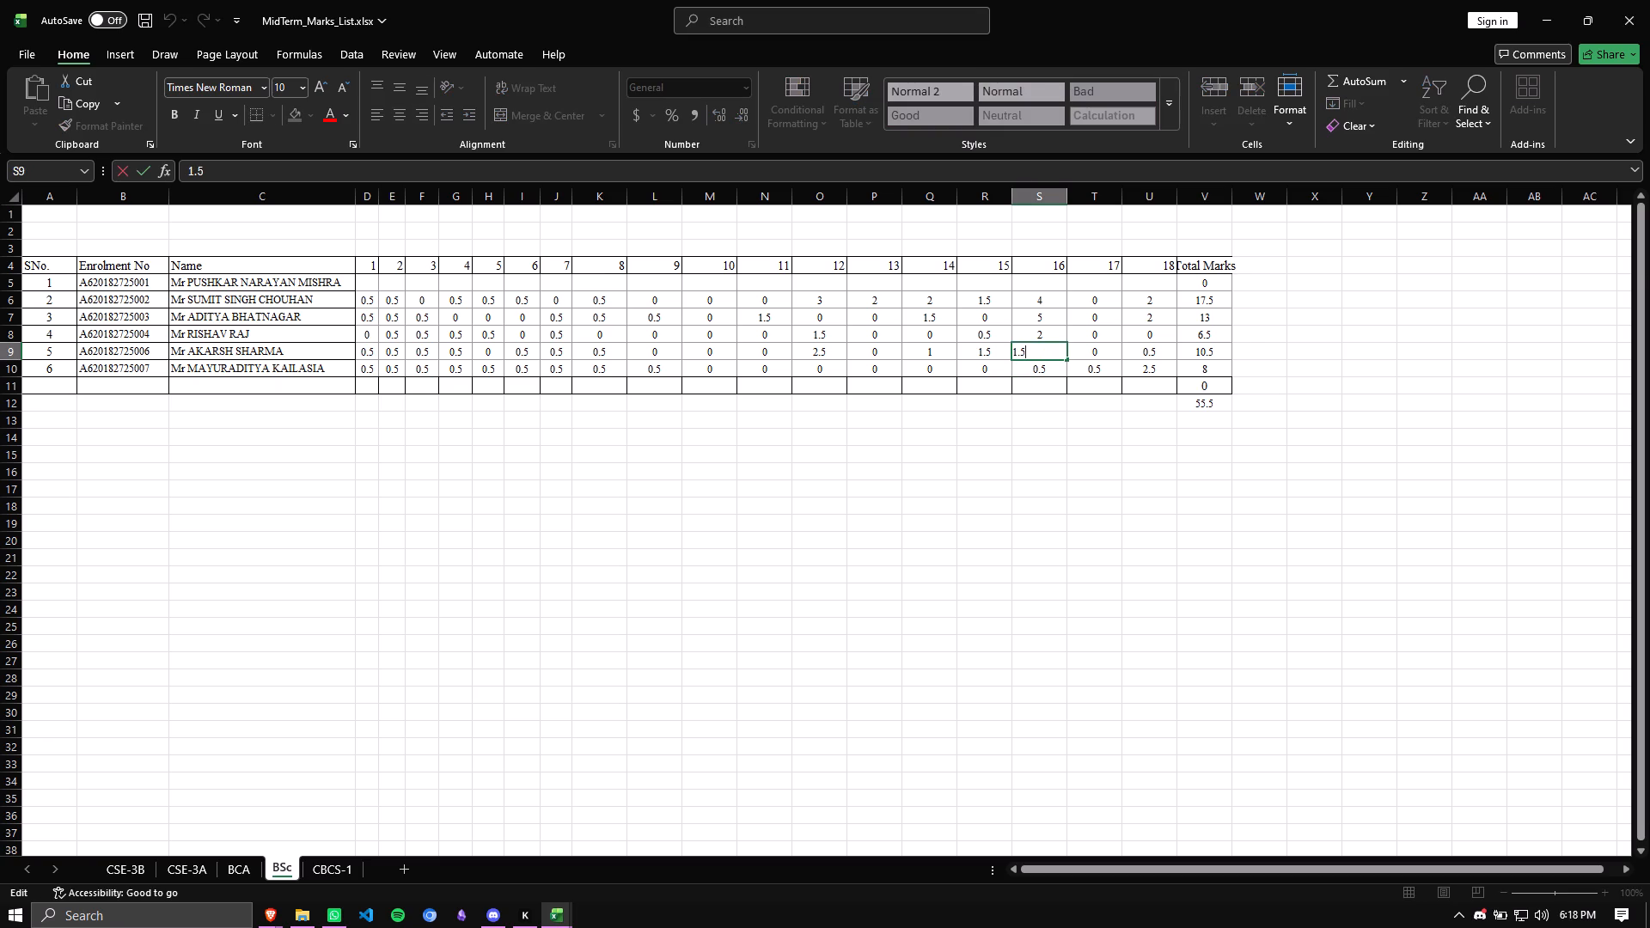
key("Left")
key("Left")
key("BackSpace")
key("0")
key("Return")
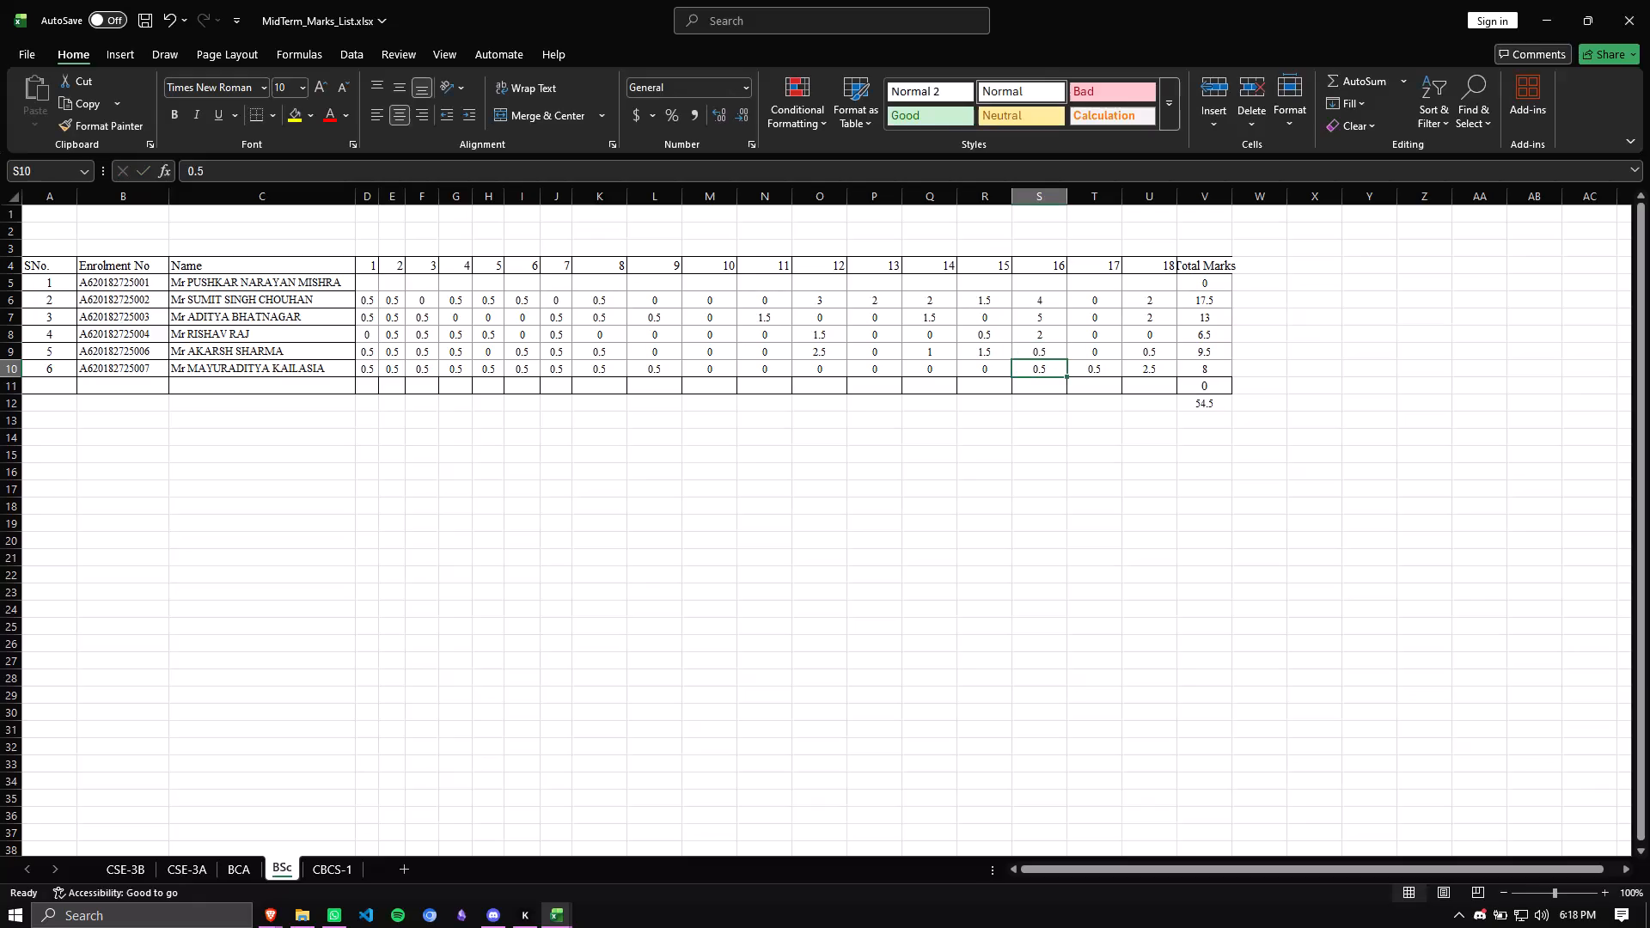
Set the row 9 student's question 18 mark (cell U9) to 0 and check that row's total in V9.
left_click(1098, 368)
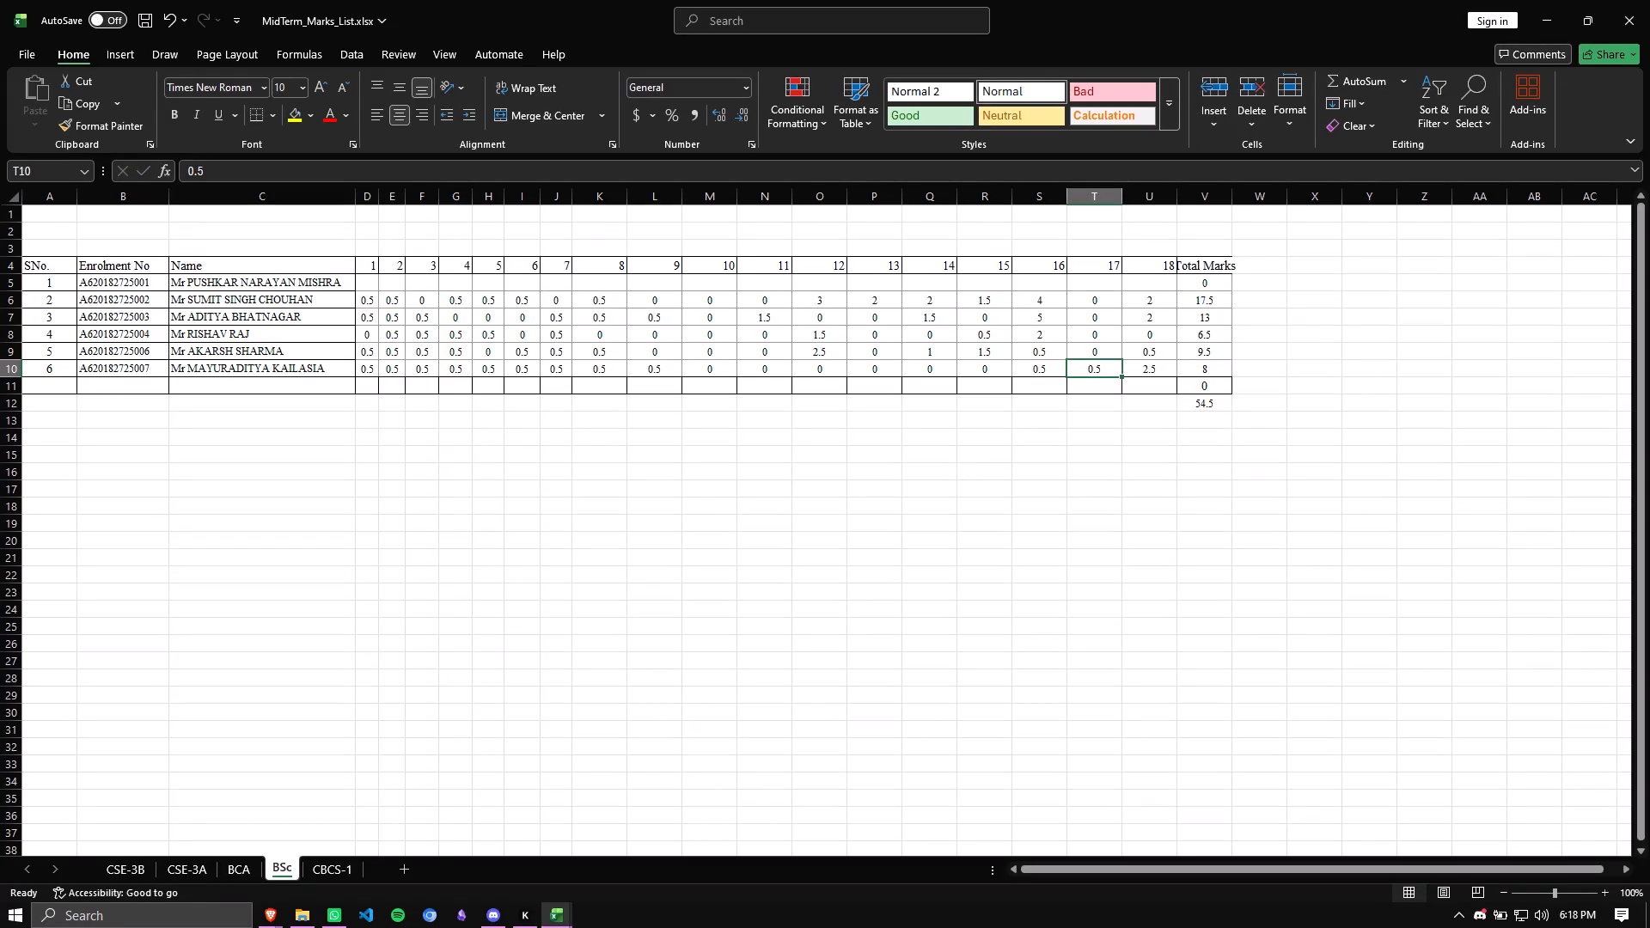
triple_click(1166, 350)
key("BackSpace")
key("BackSpace")
key("Return")
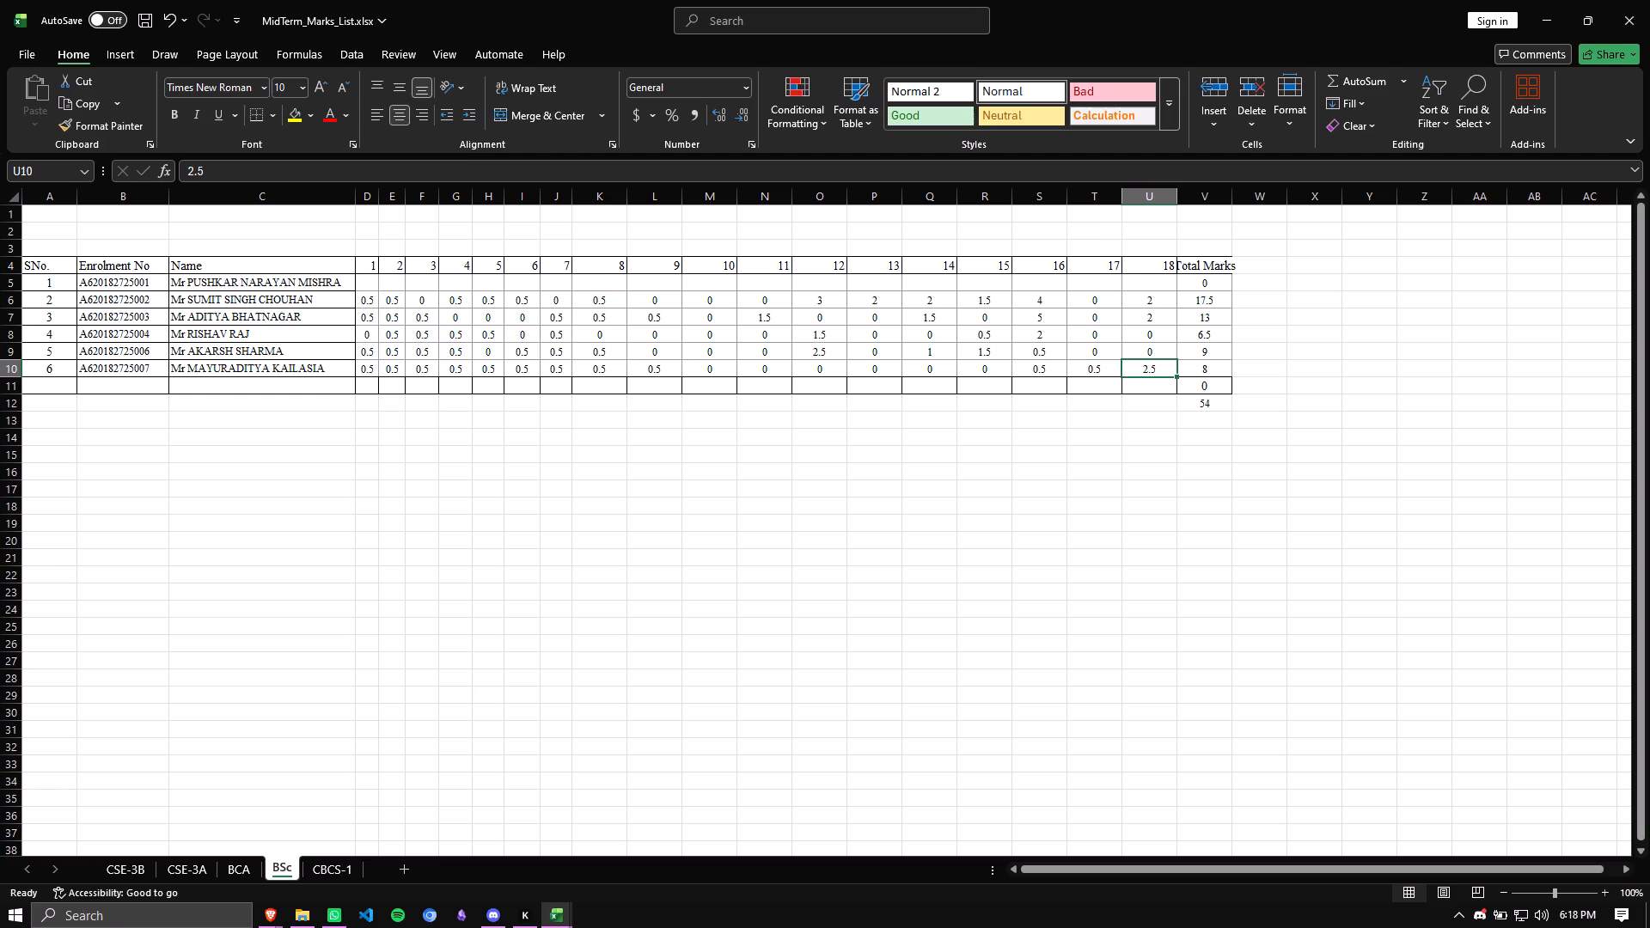
scroll(1213, 366, "right", 1)
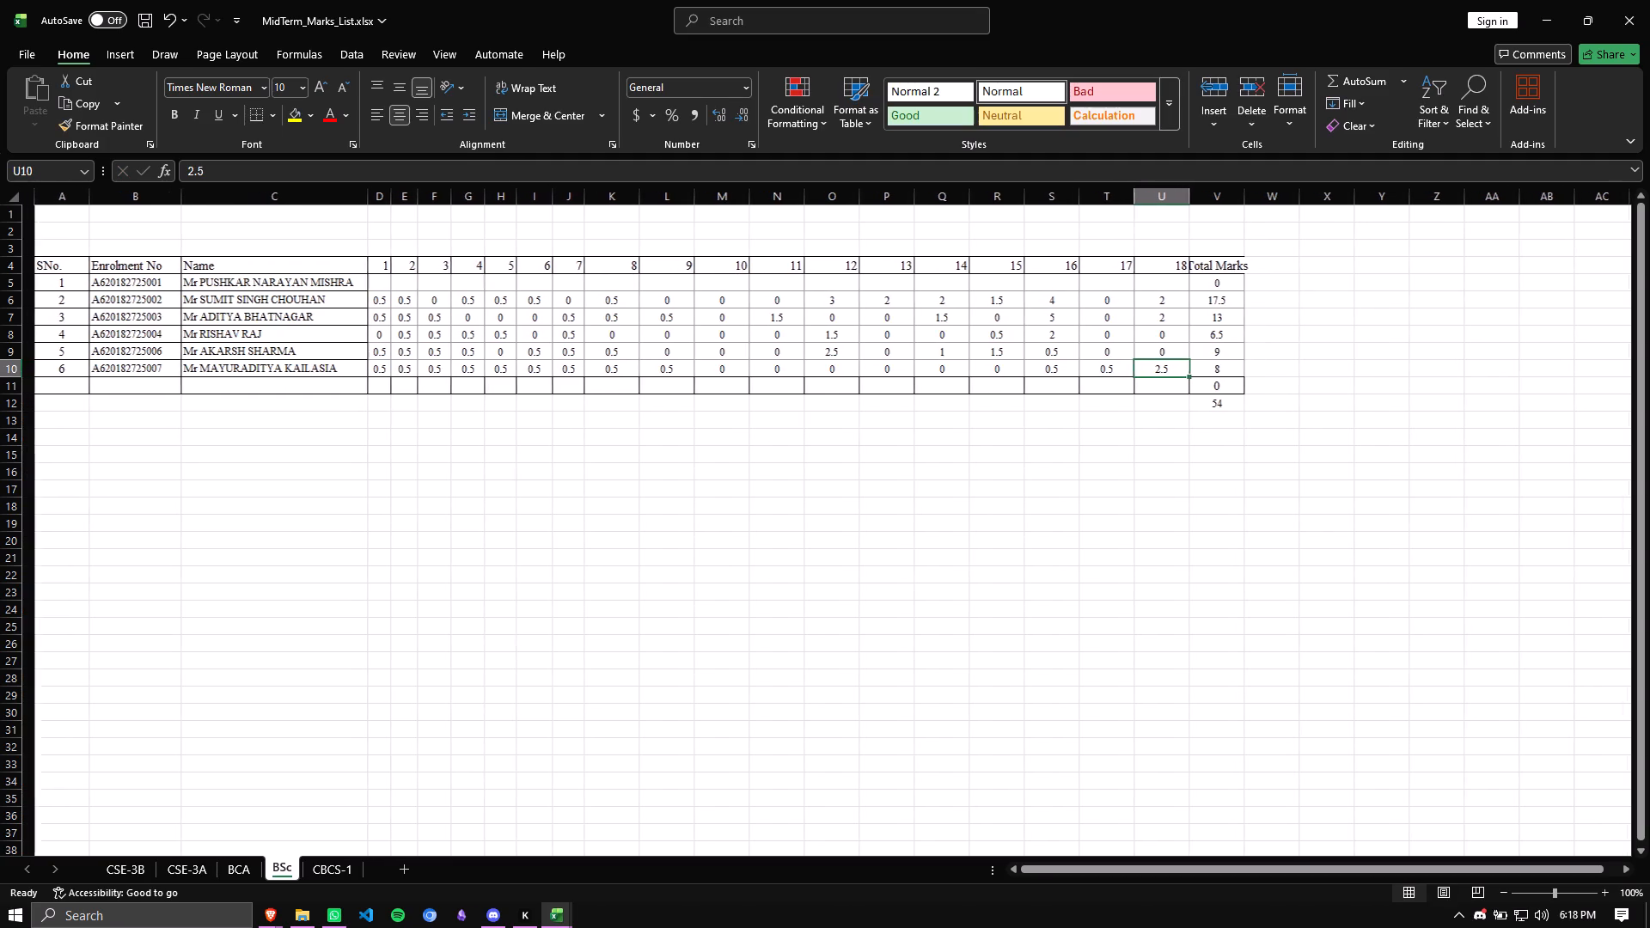
scroll(1213, 366, "right", 1)
left_click(1211, 358)
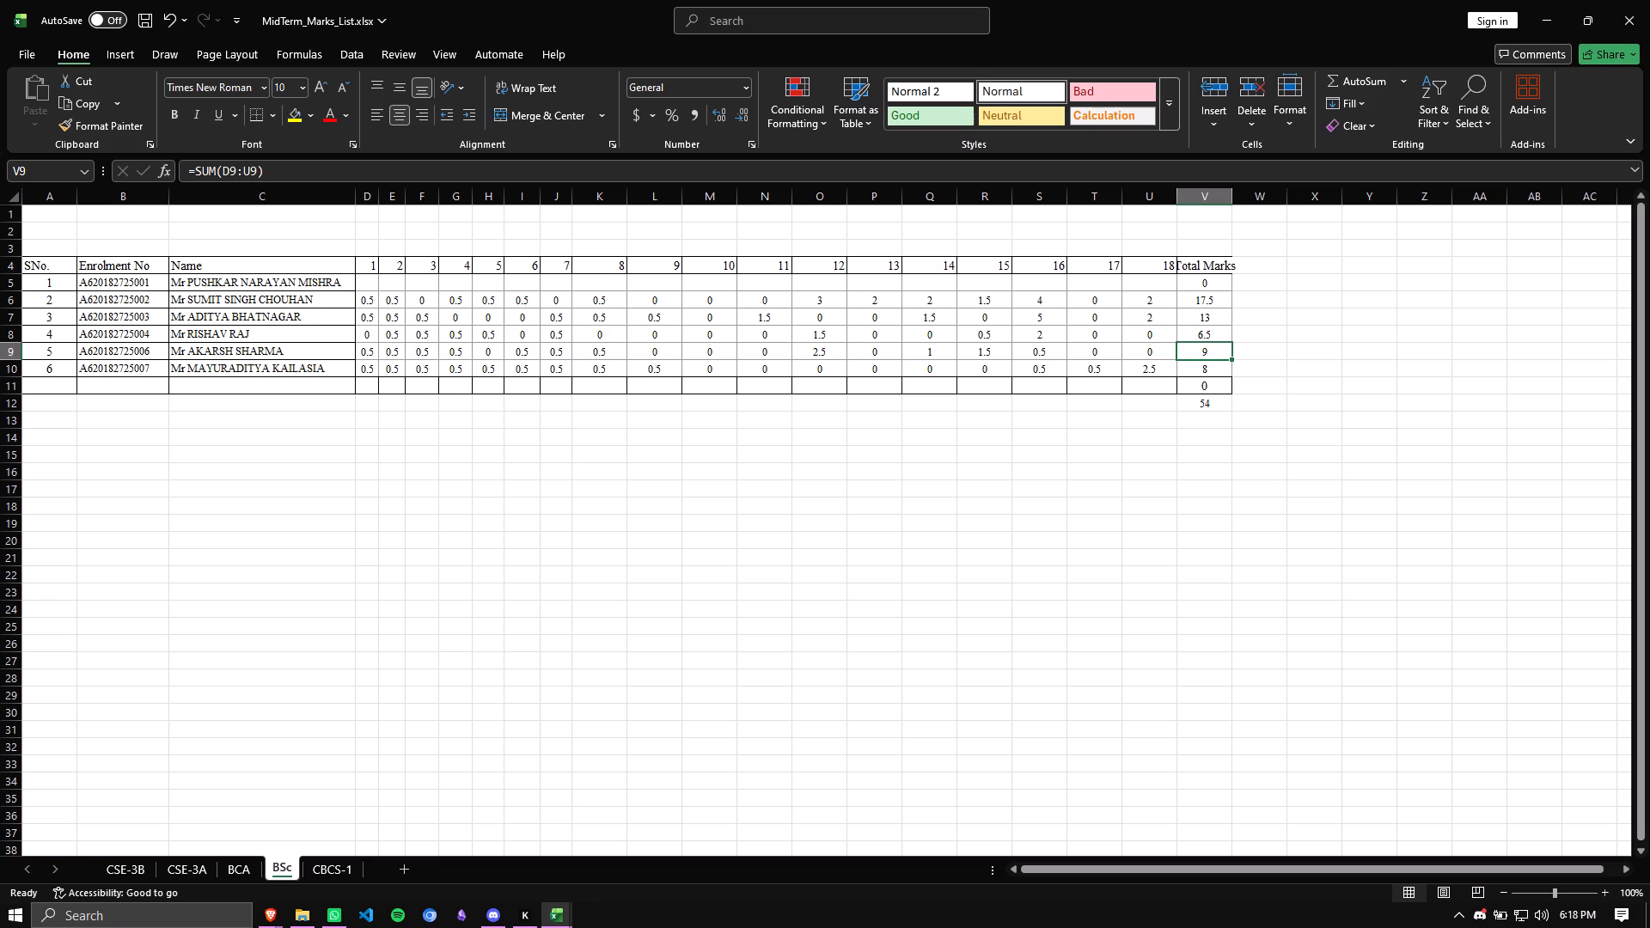
scroll(1094, 341, "right", 1)
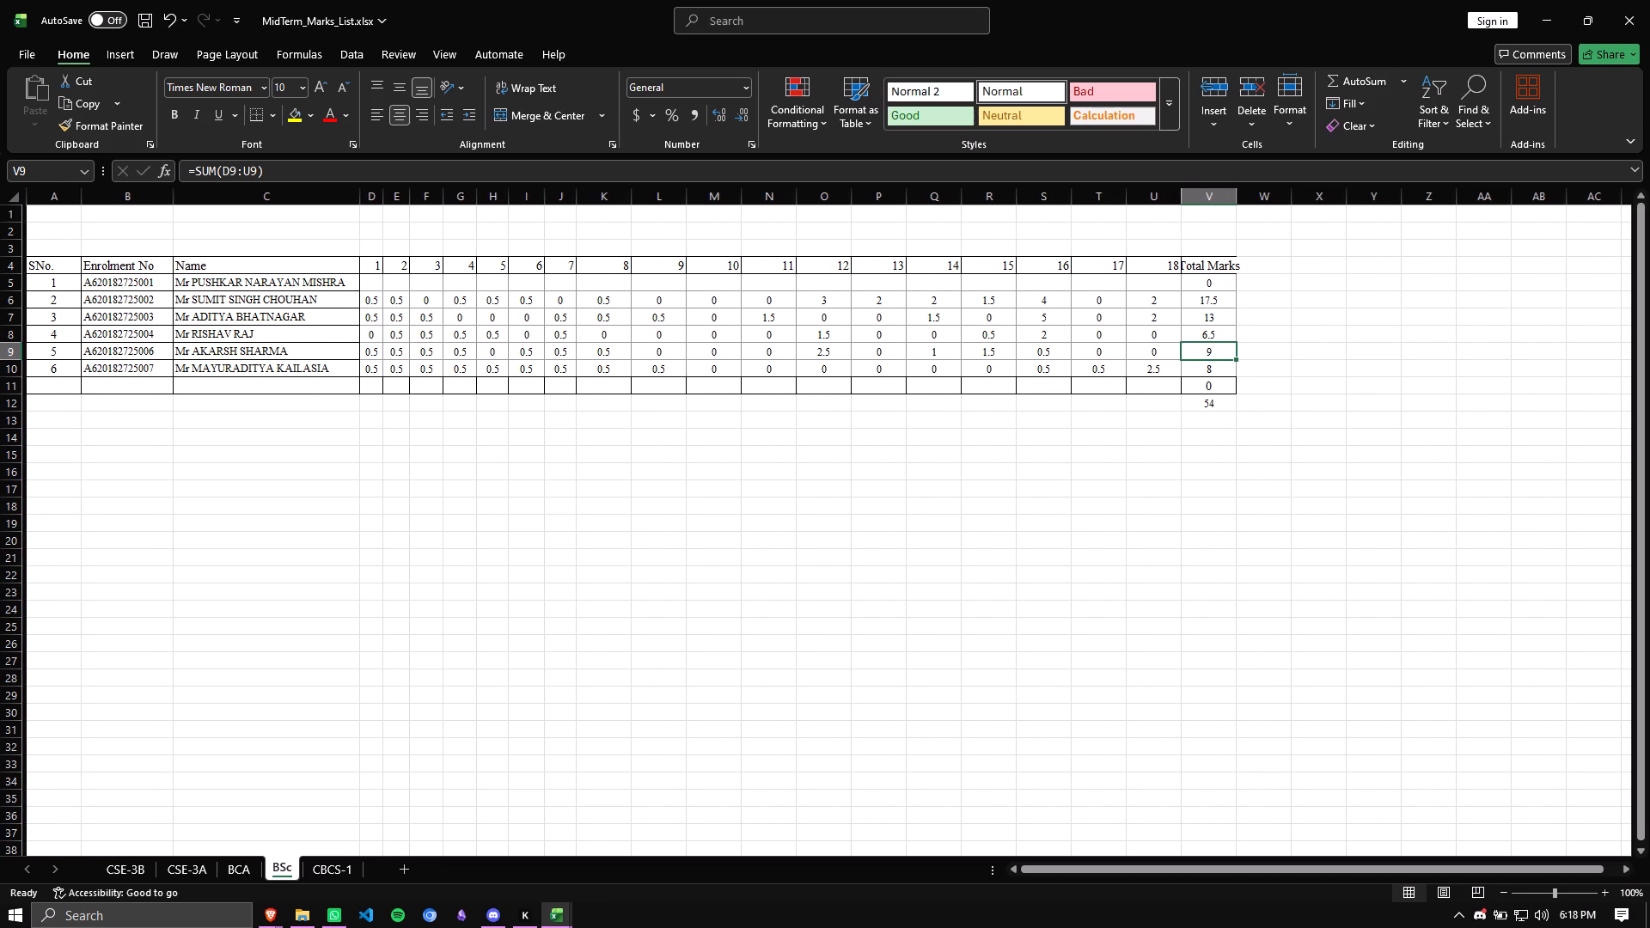
Set the row 9 student's question 6 mark (cell I9) to 0.
scroll(1094, 341, "right", 2)
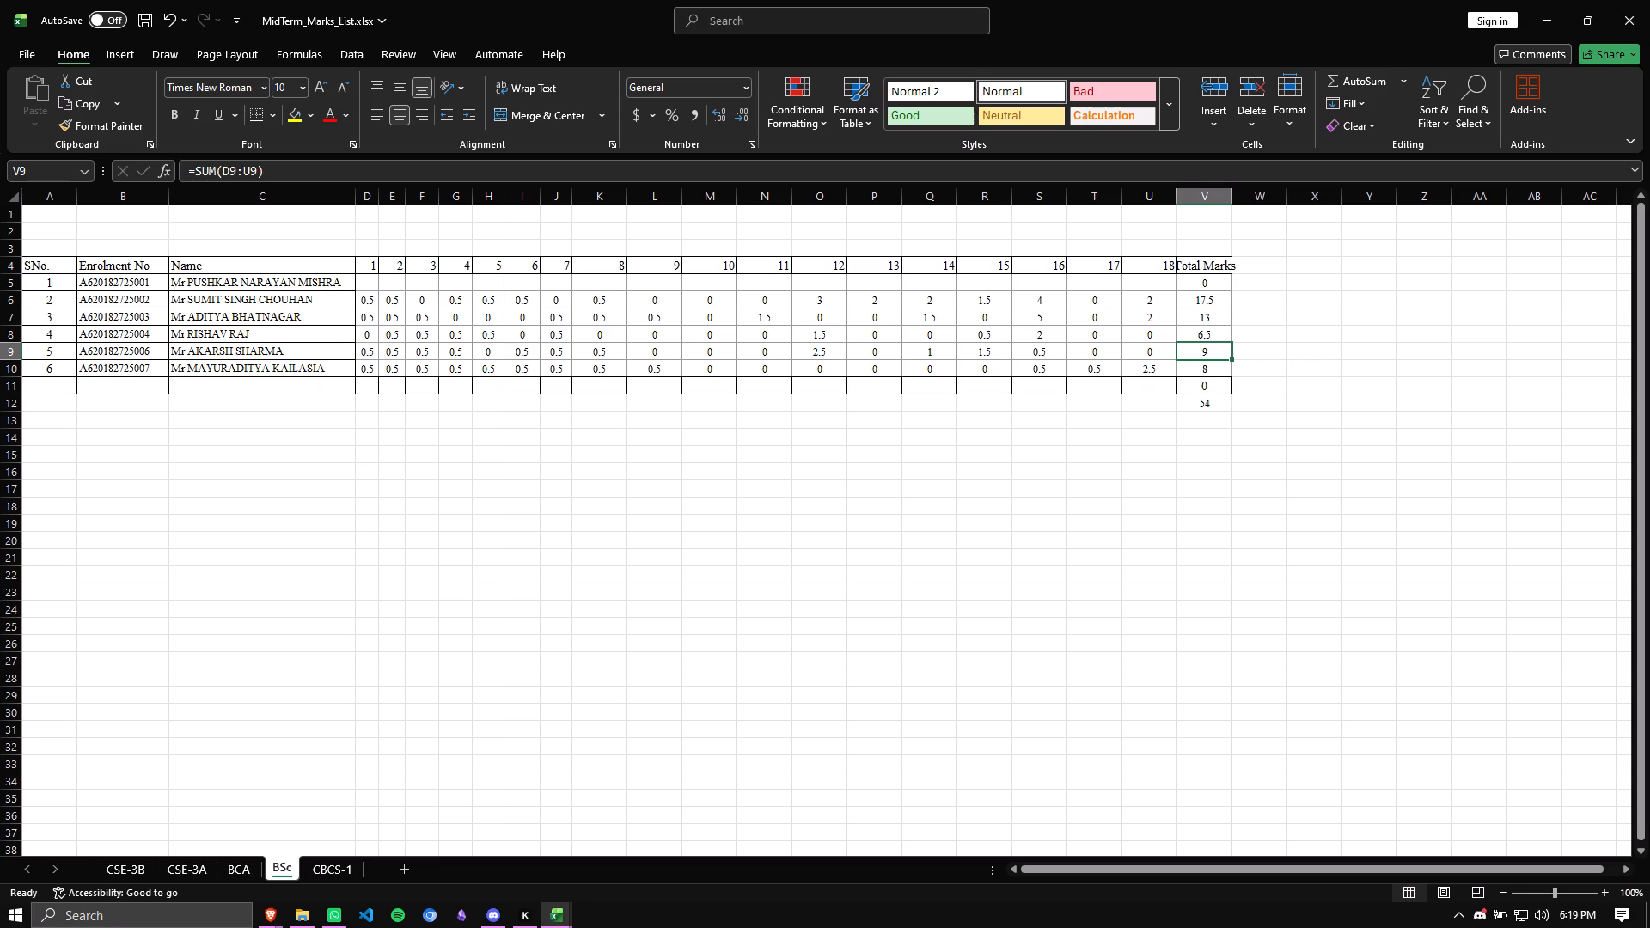
triple_click(533, 354)
key("BackSpace")
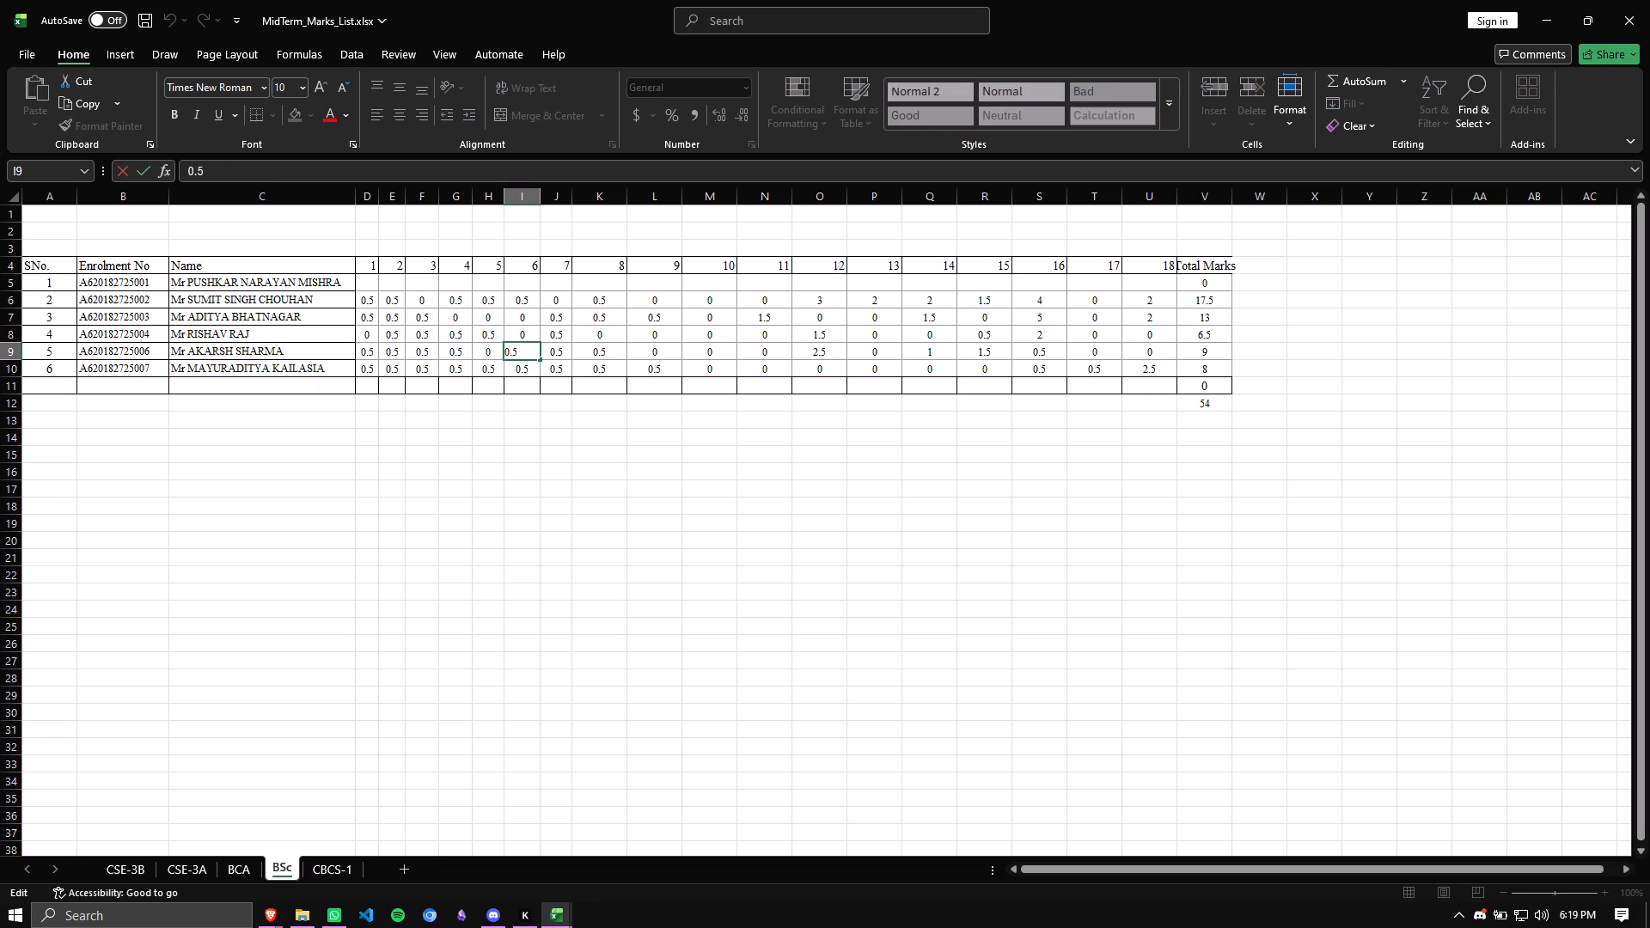
key("BackSpace")
key("Return")
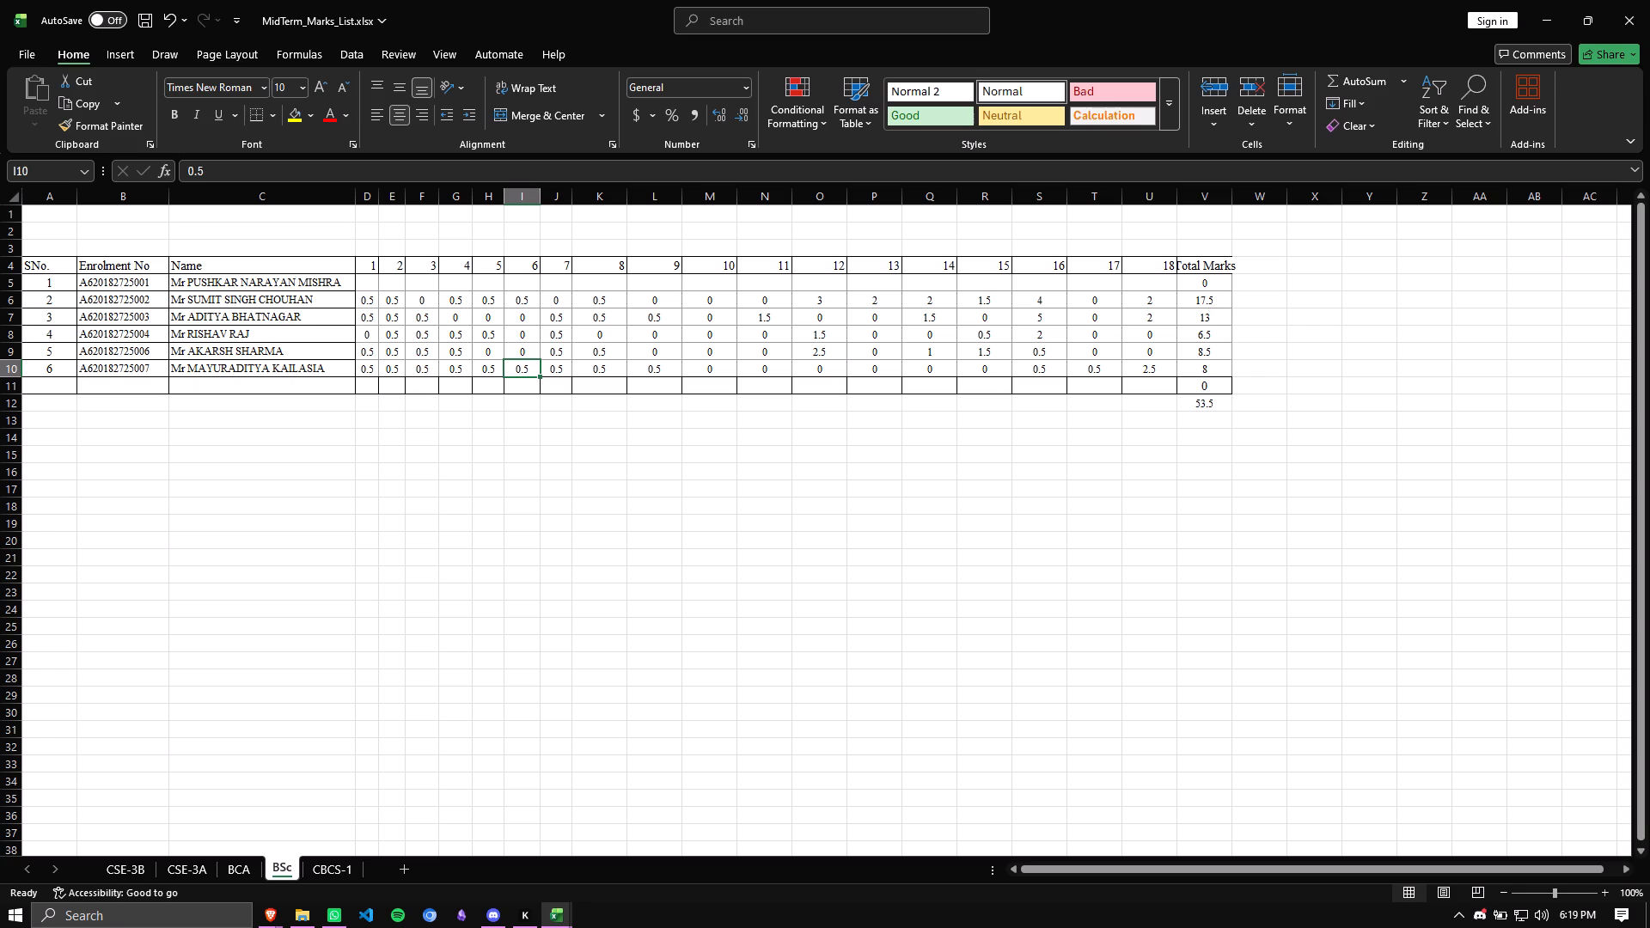
Set the row 9 student's question 11 mark (cell N9) to 3.
left_click(9, 351)
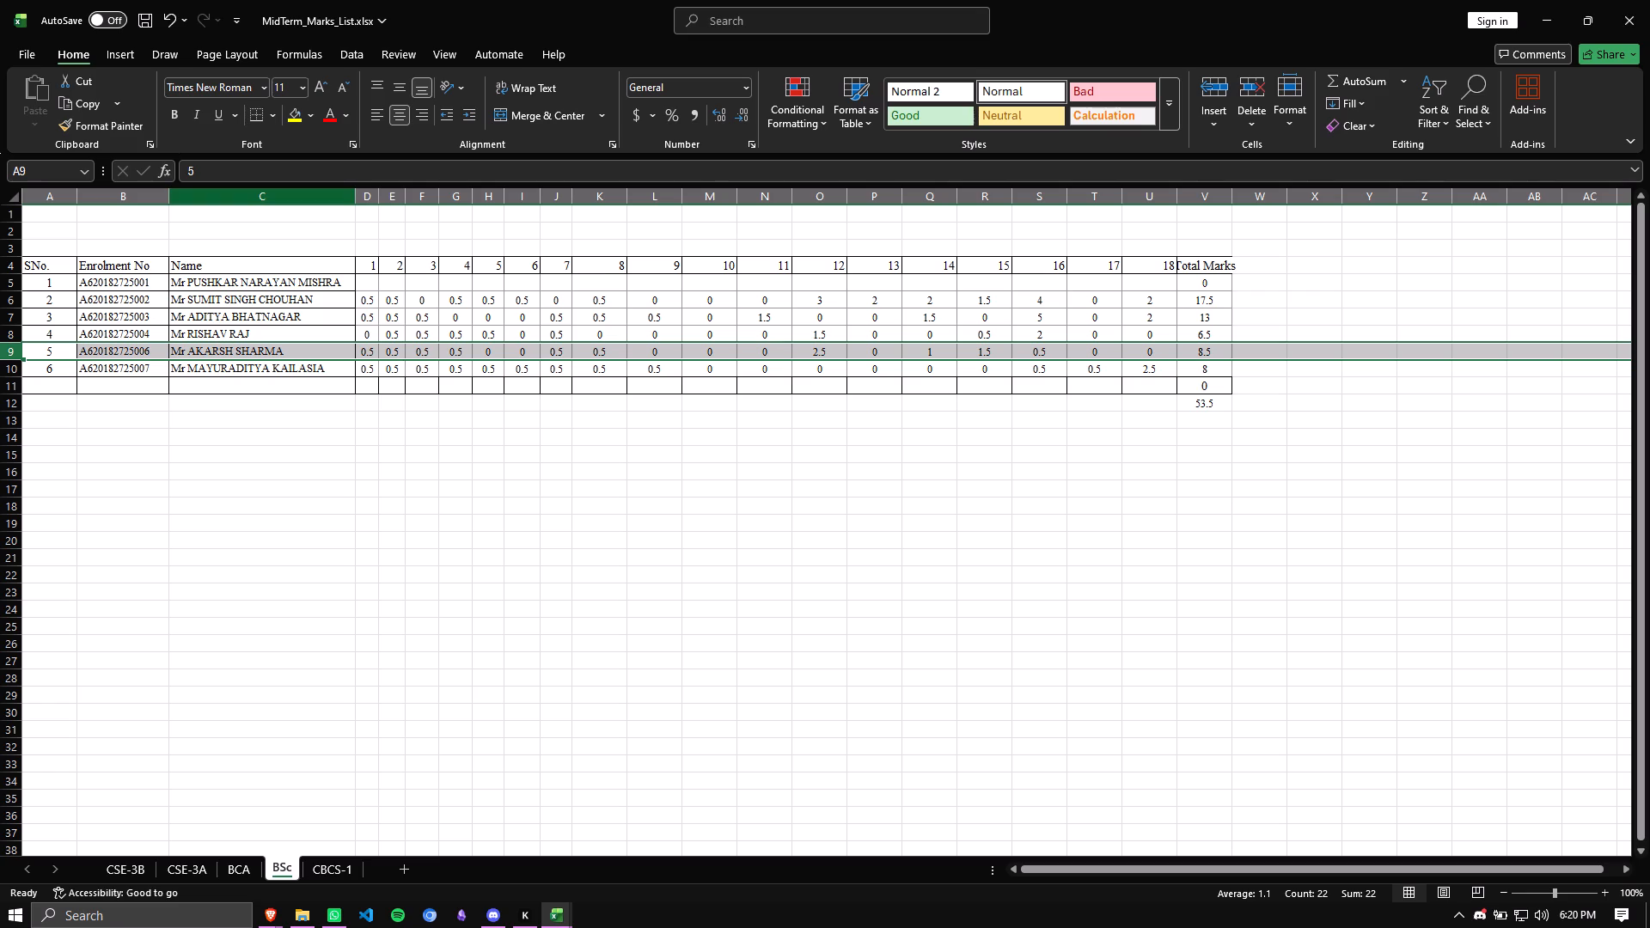
double_click(778, 352)
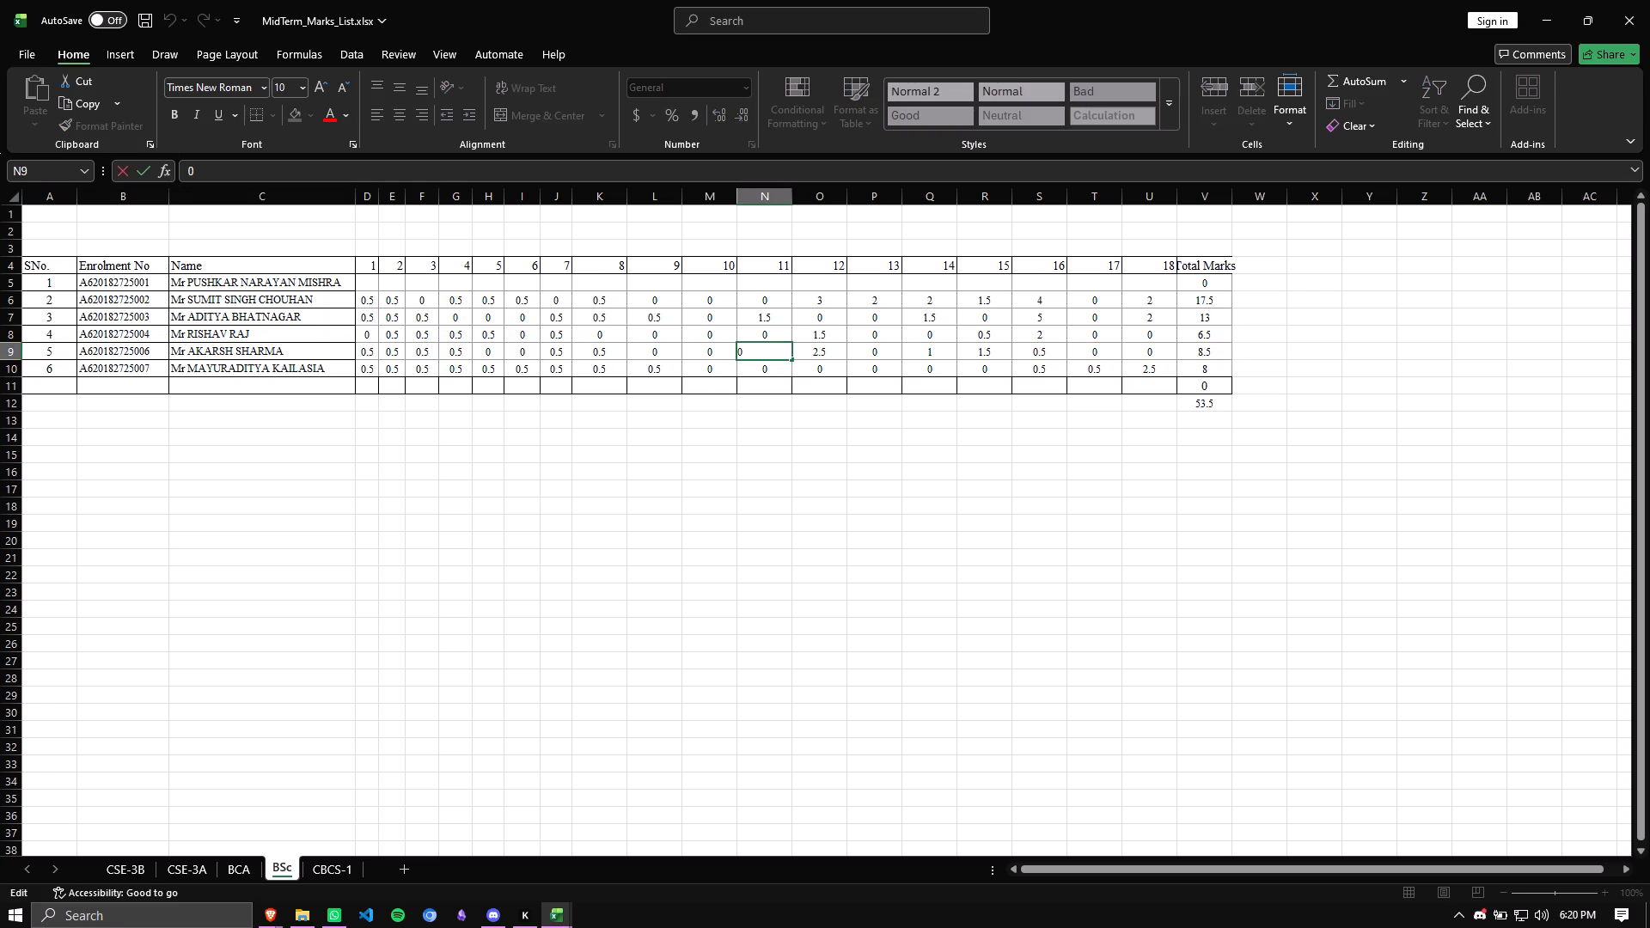
key("BackSpace")
key("3")
key("Return")
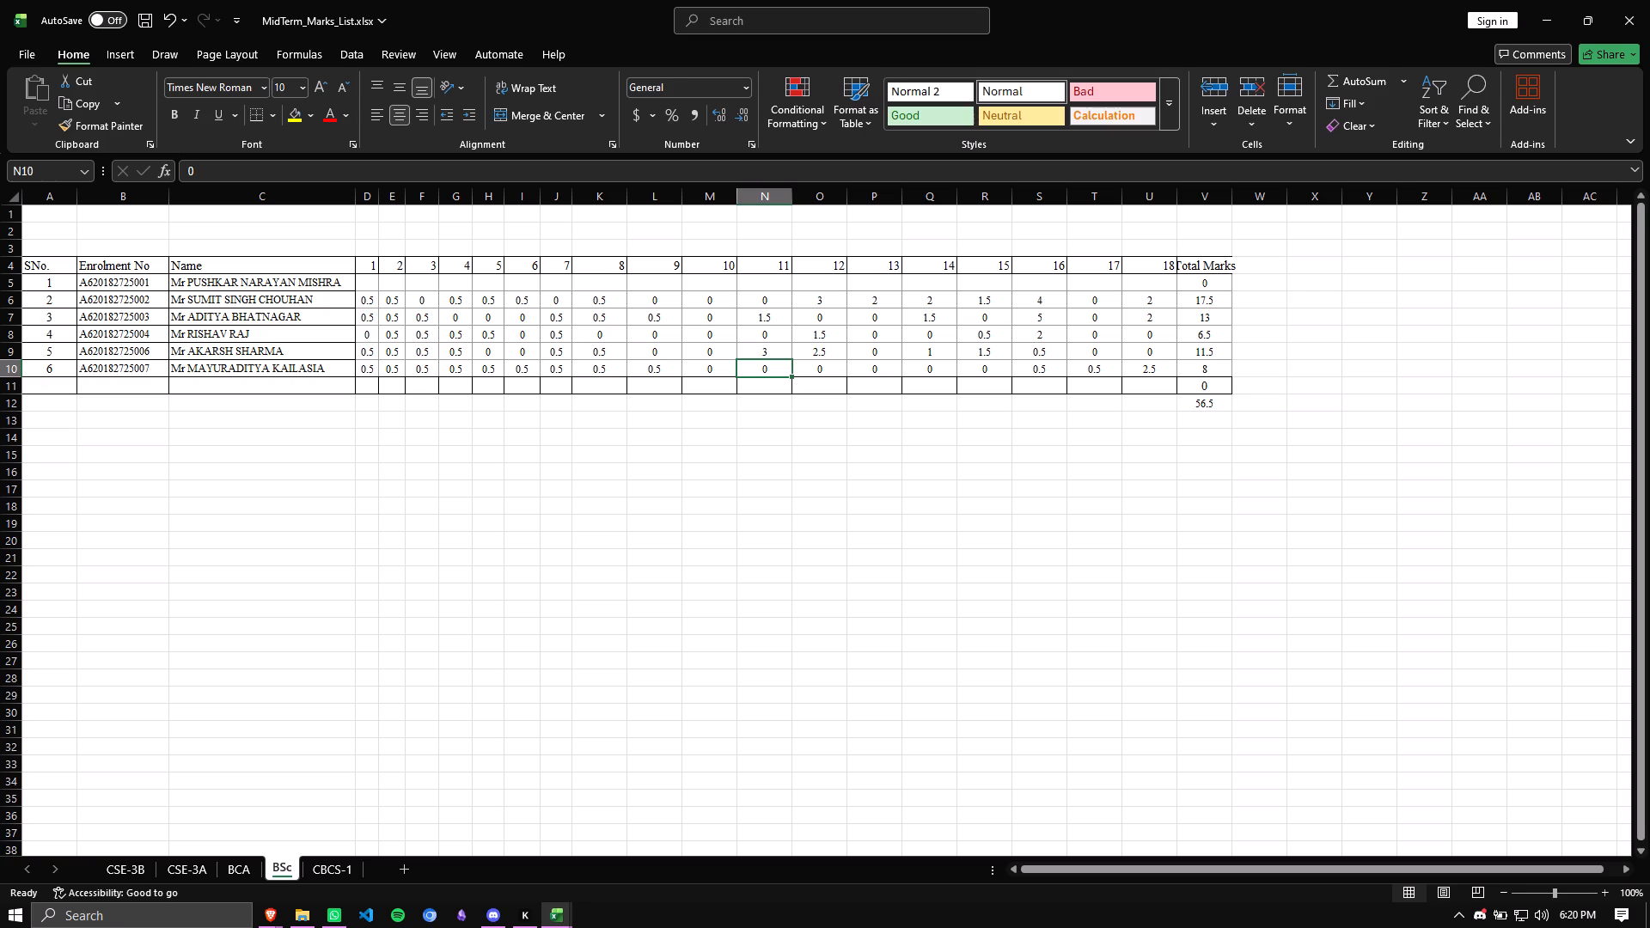
Set the row 8 student's question 5 mark (cell H8) to 0.
left_click(13, 336)
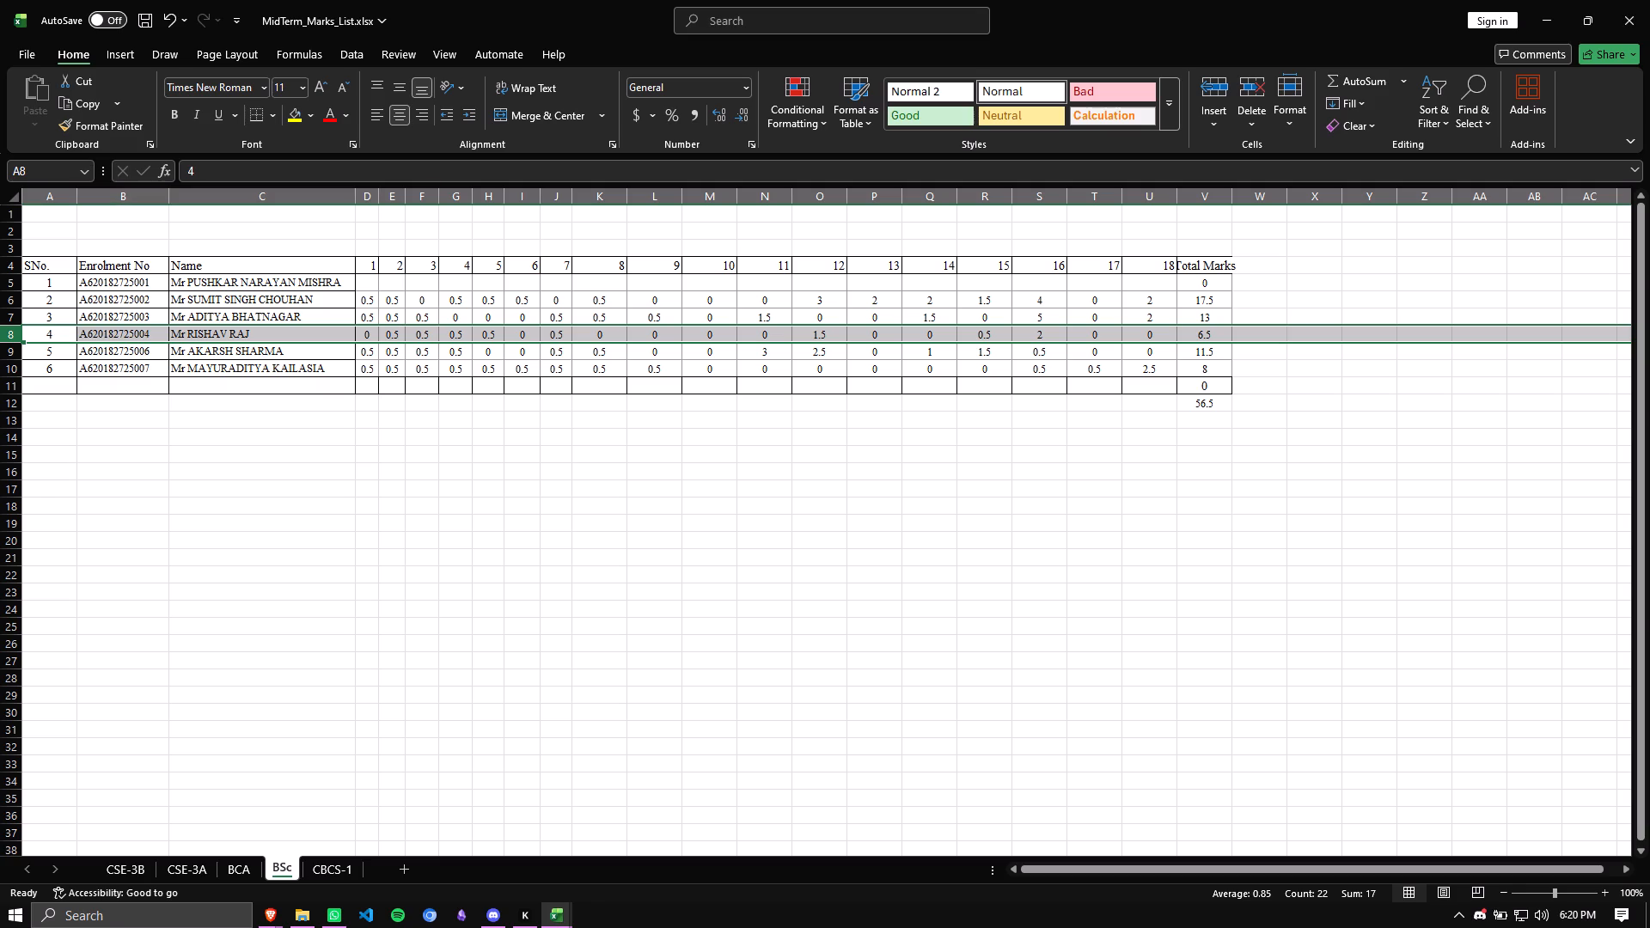
left_click(467, 332)
left_click(467, 332)
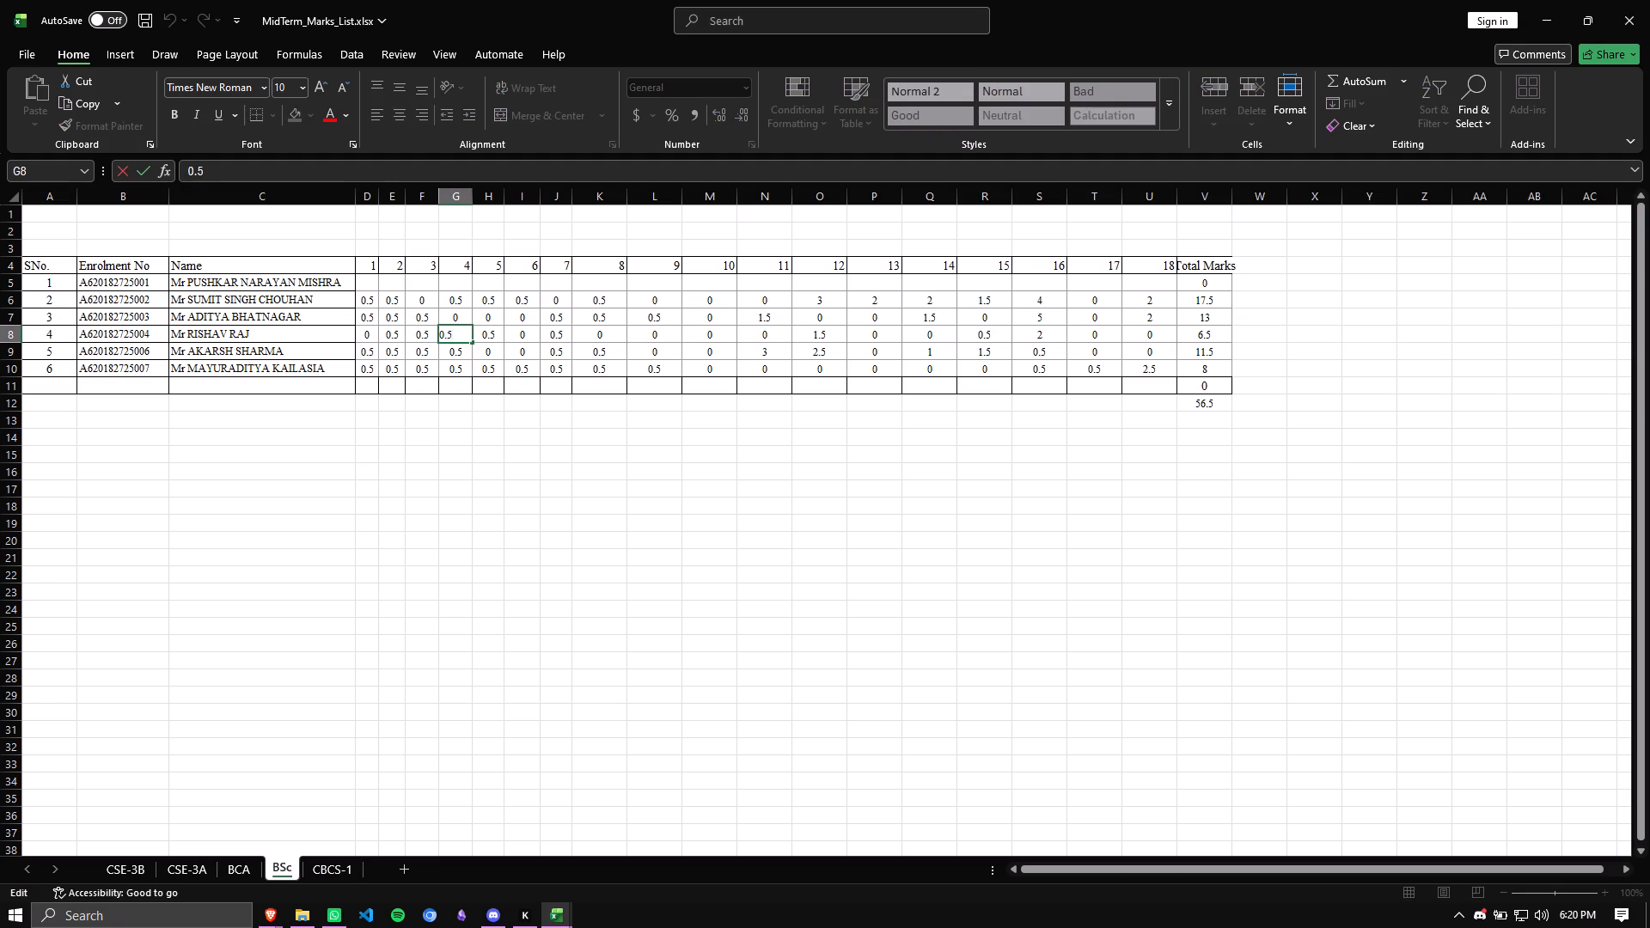
double_click(496, 331)
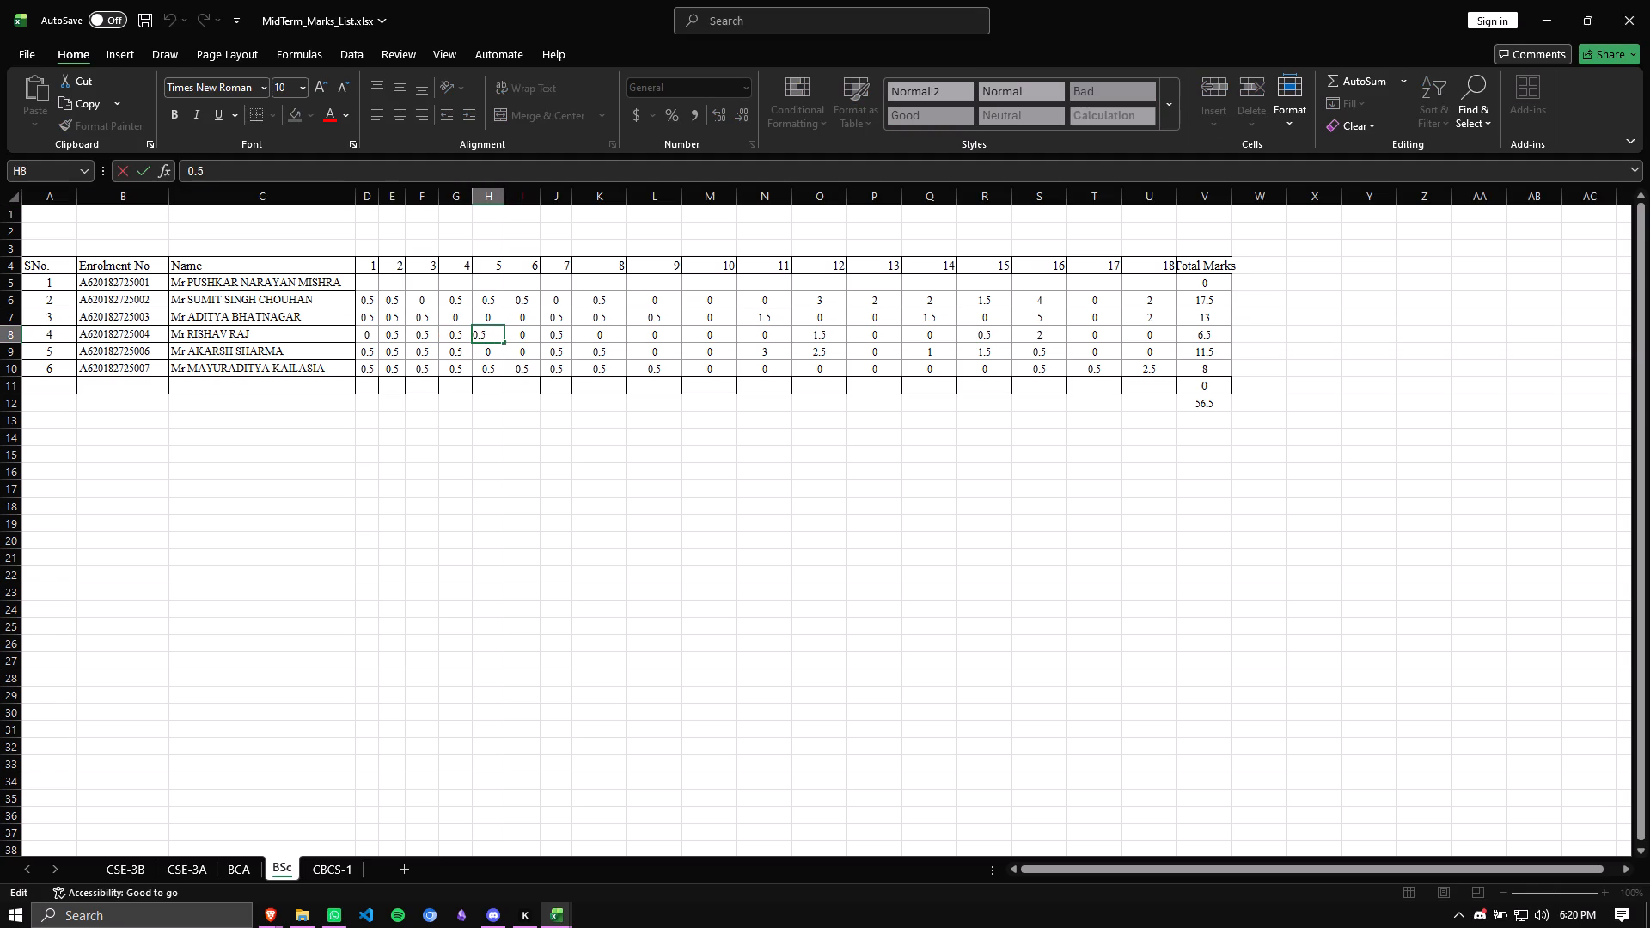
key("BackSpace")
key("BackSpace")
key("Return")
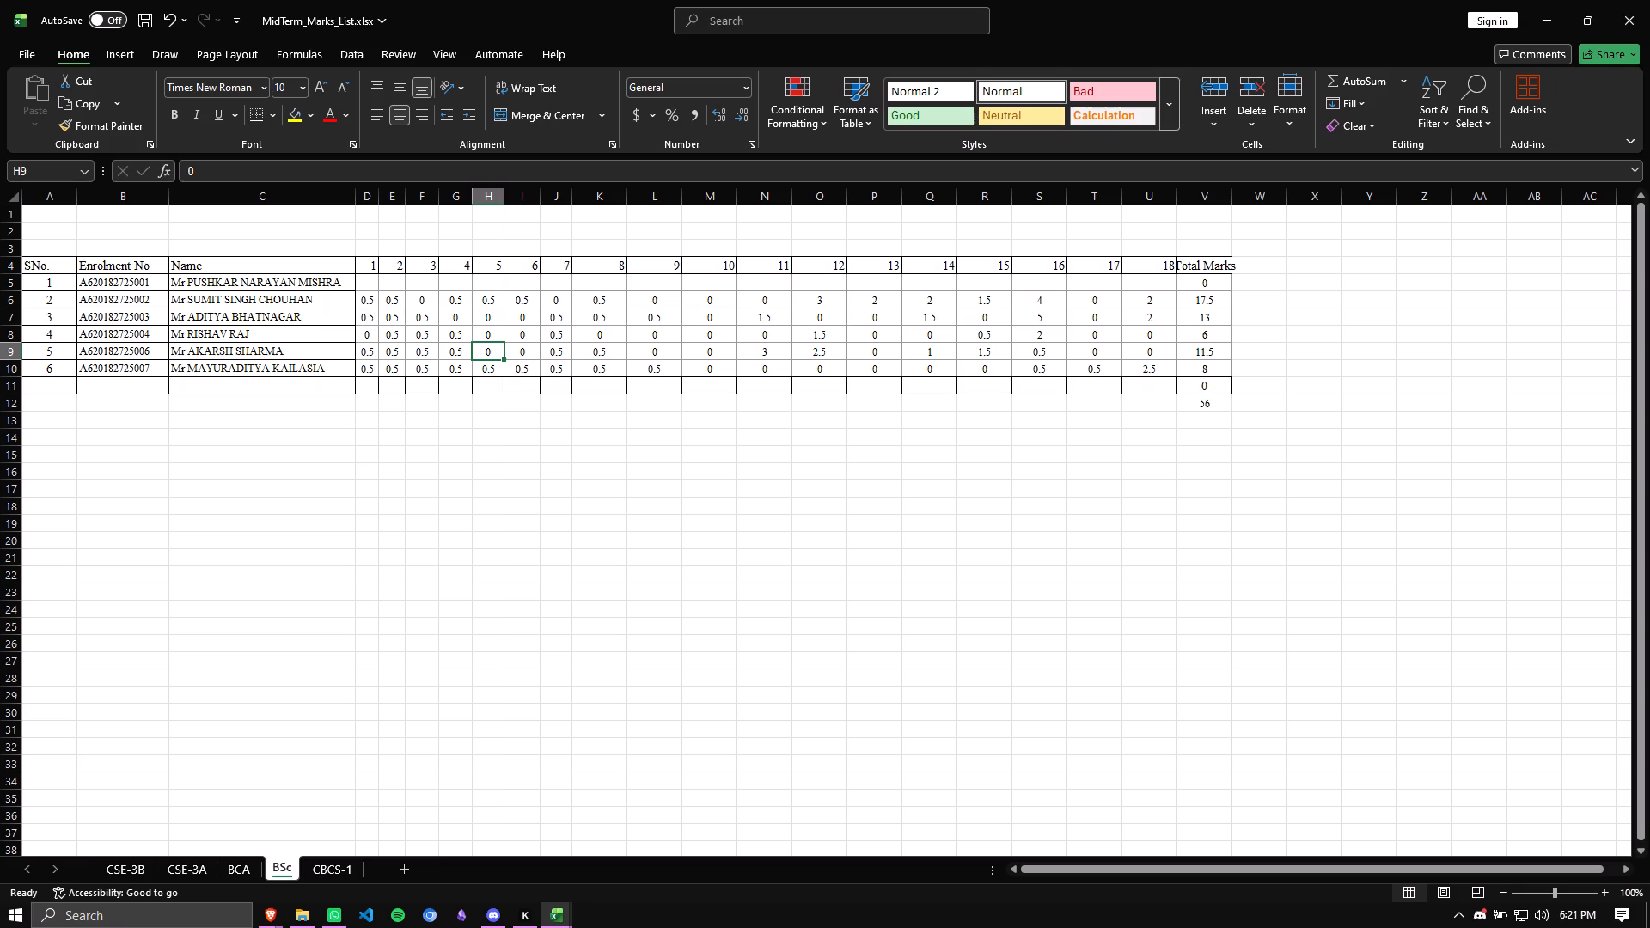
Set the row 9 student's question 5 mark (cell H9) to 0.5.
double_click(498, 352)
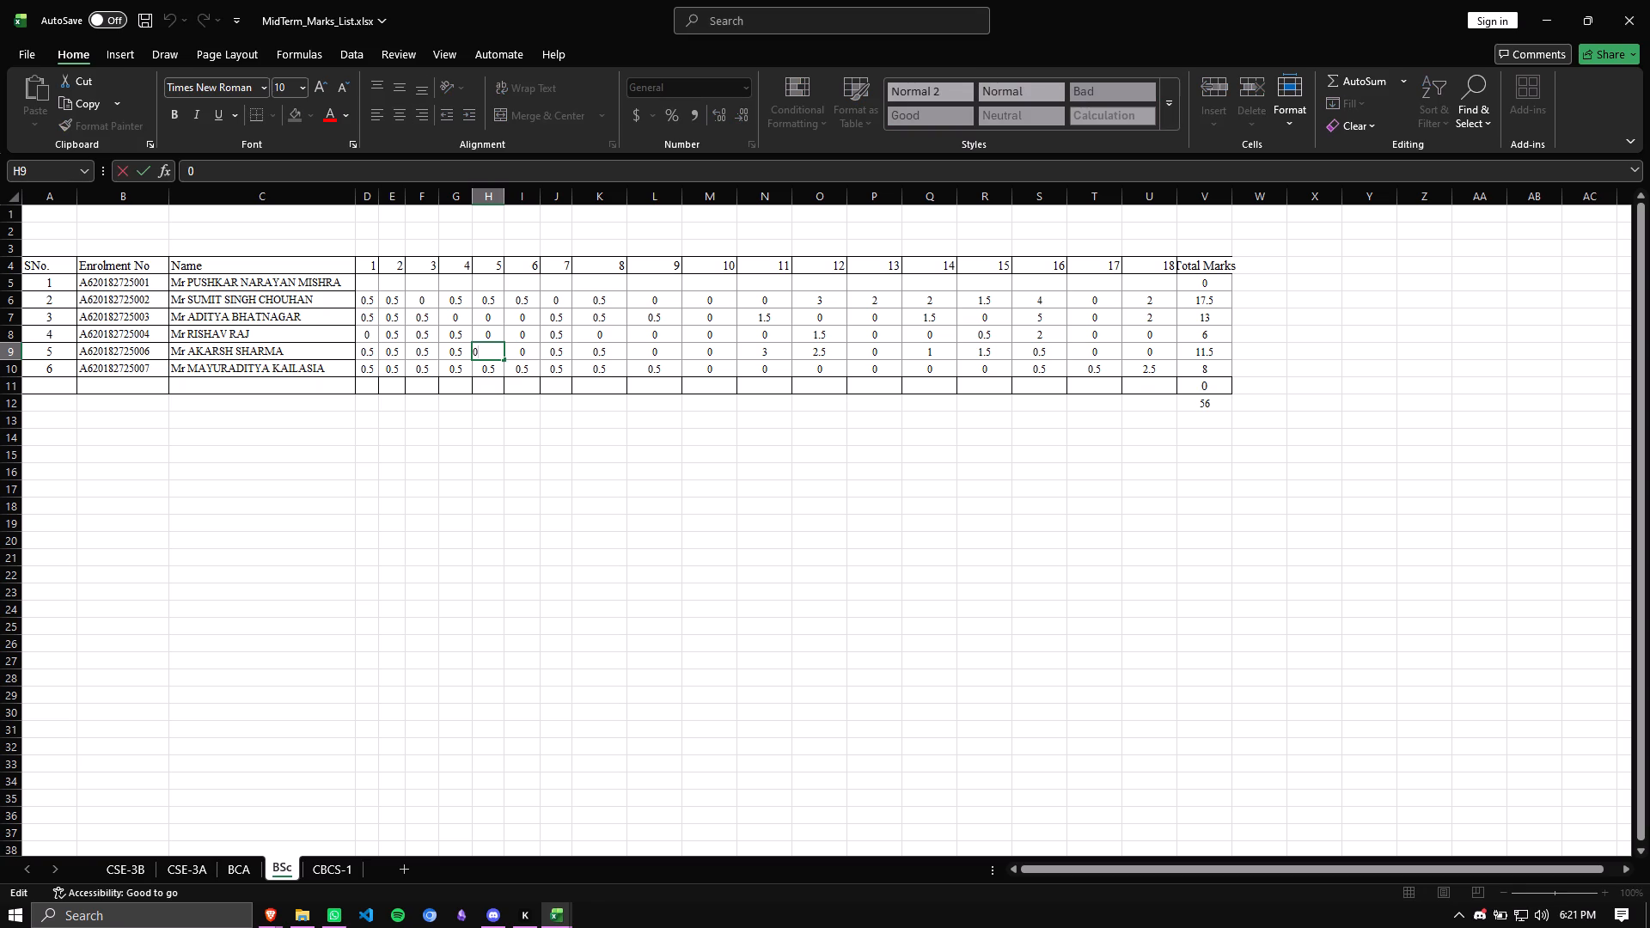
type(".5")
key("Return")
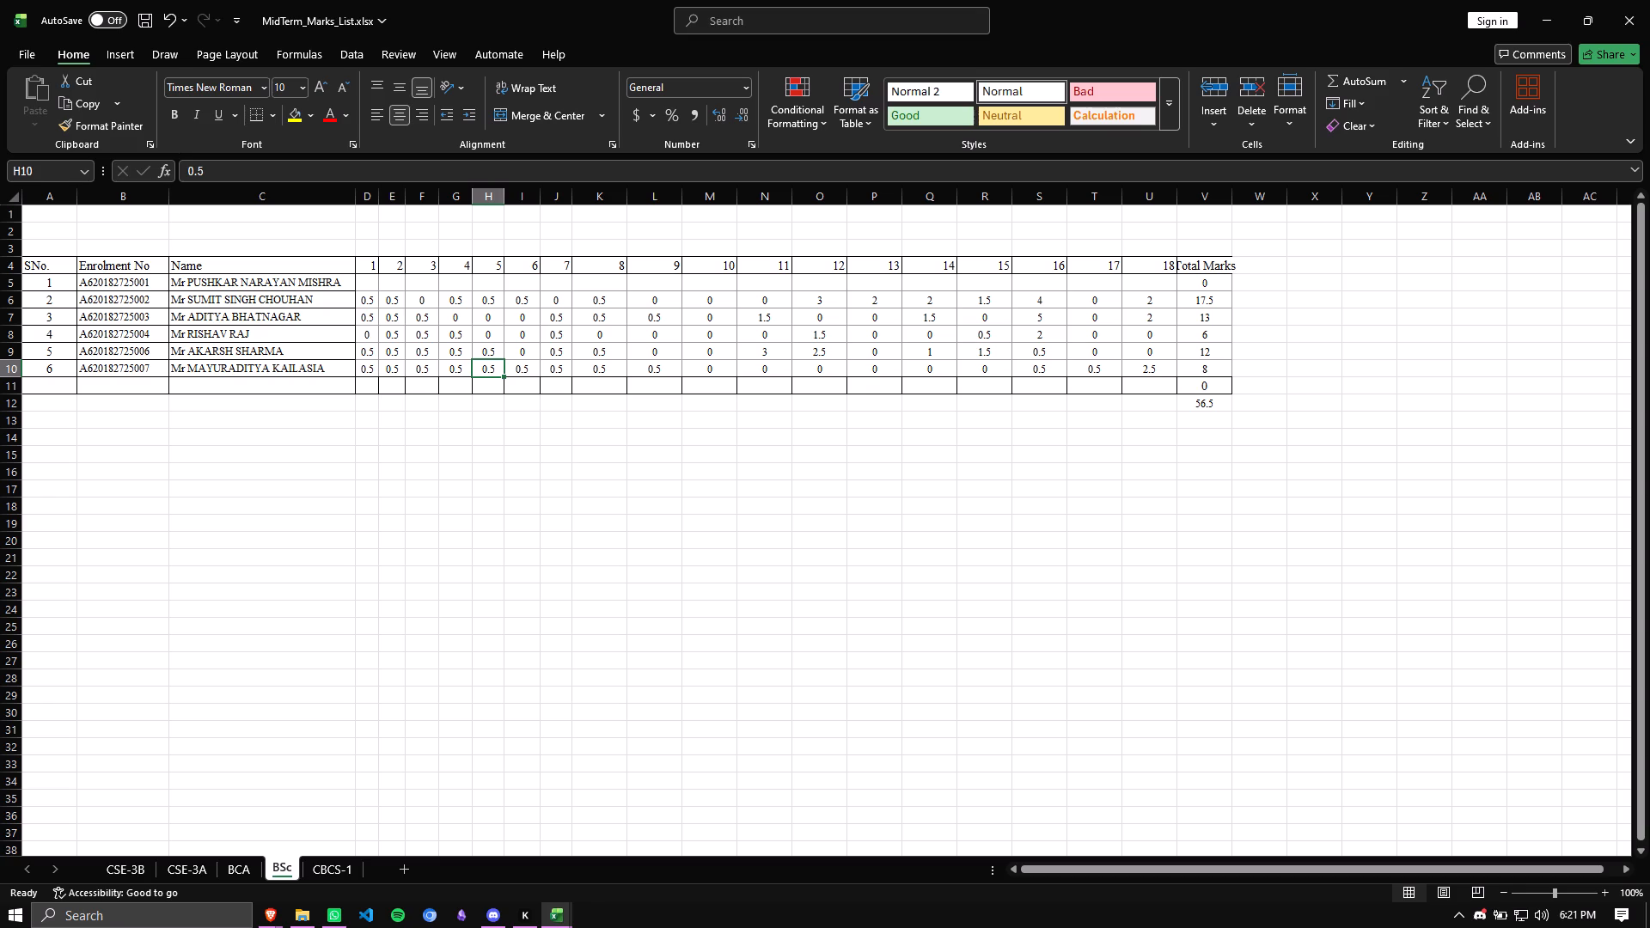
Set the row 9 student's question 4 mark (cell G9) to 0.
double_click(463, 351)
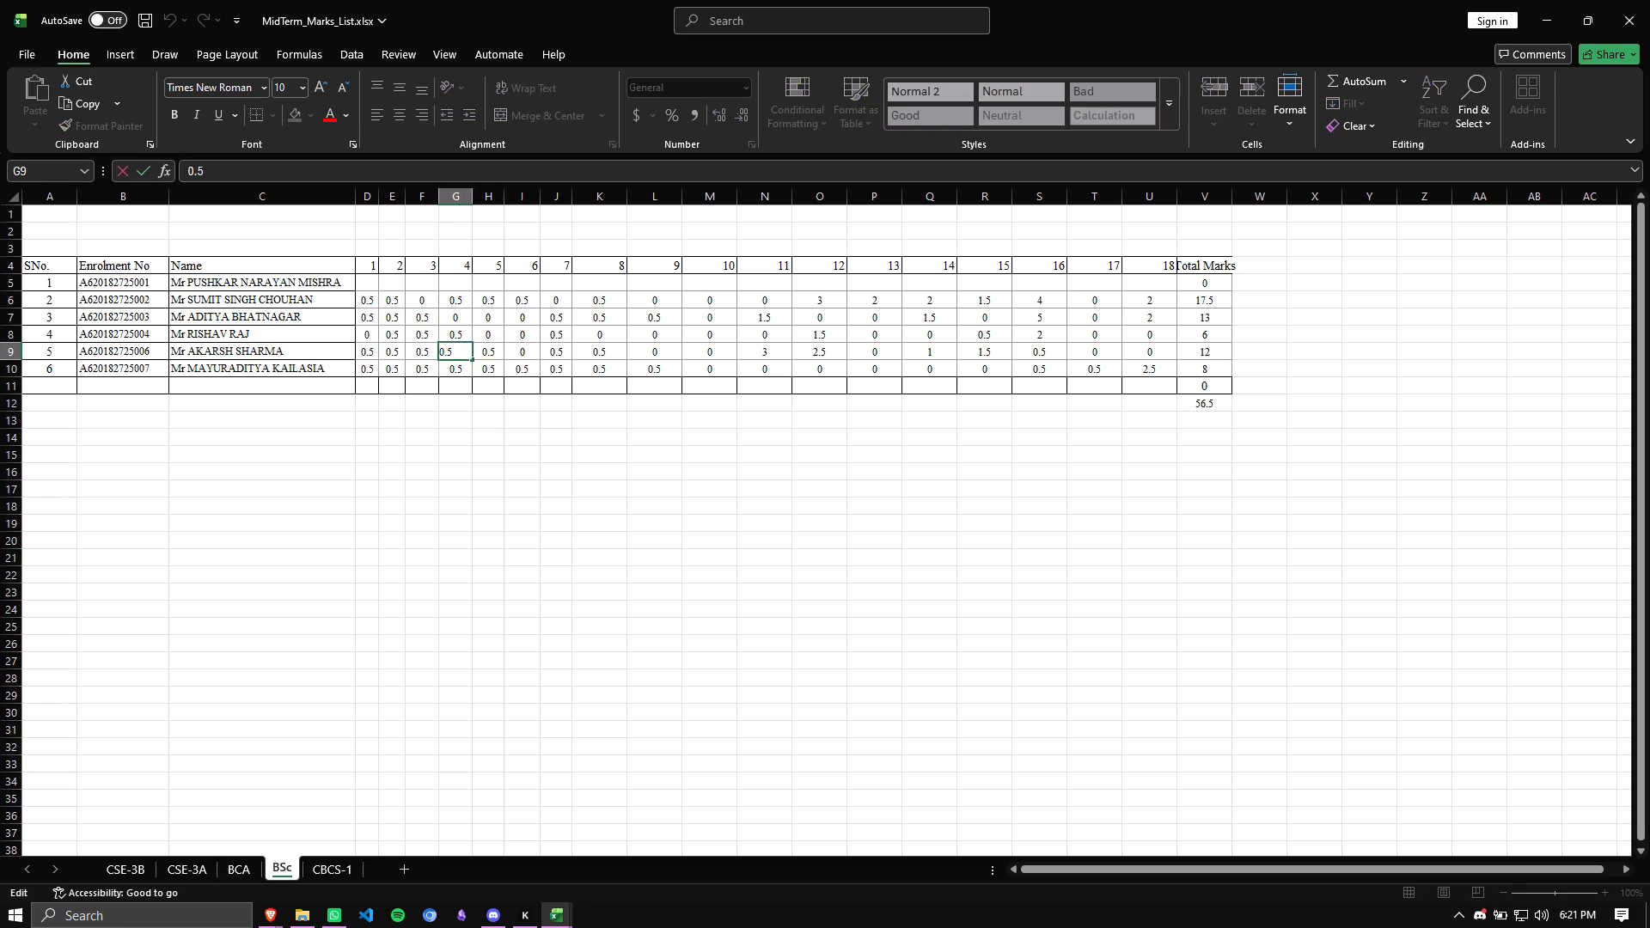
key("BackSpace")
key("BackSpace")
key("Return")
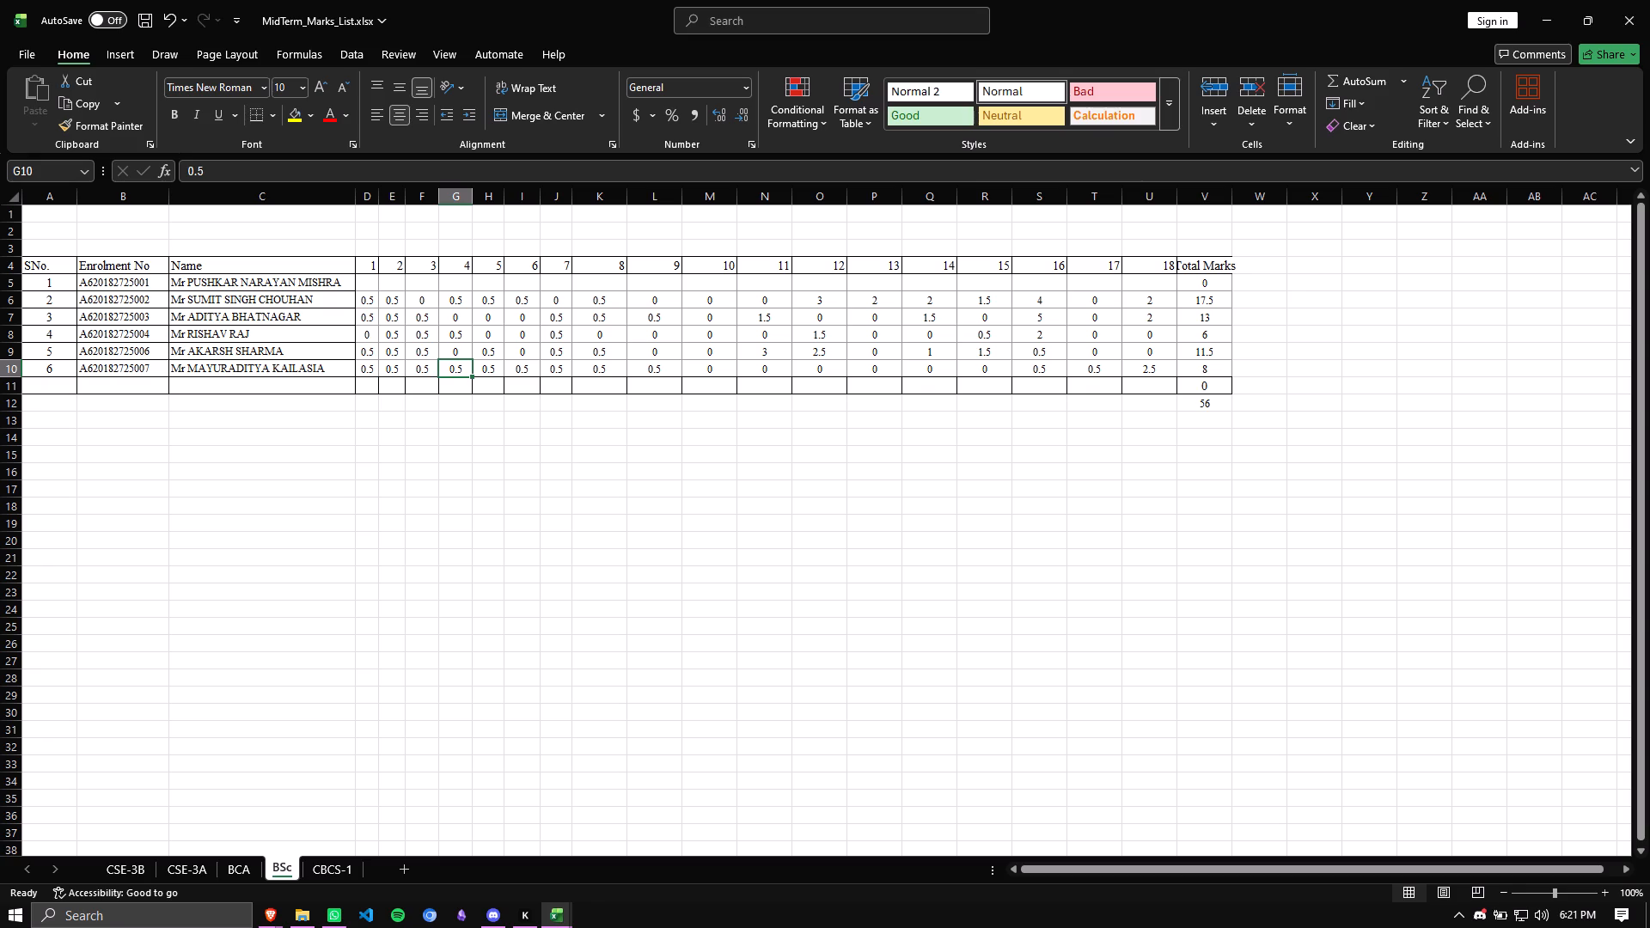
Switch from the midterm marks workbook to class_marks.xlsx and bring up the overview of open windows.
key("alt+Tab")
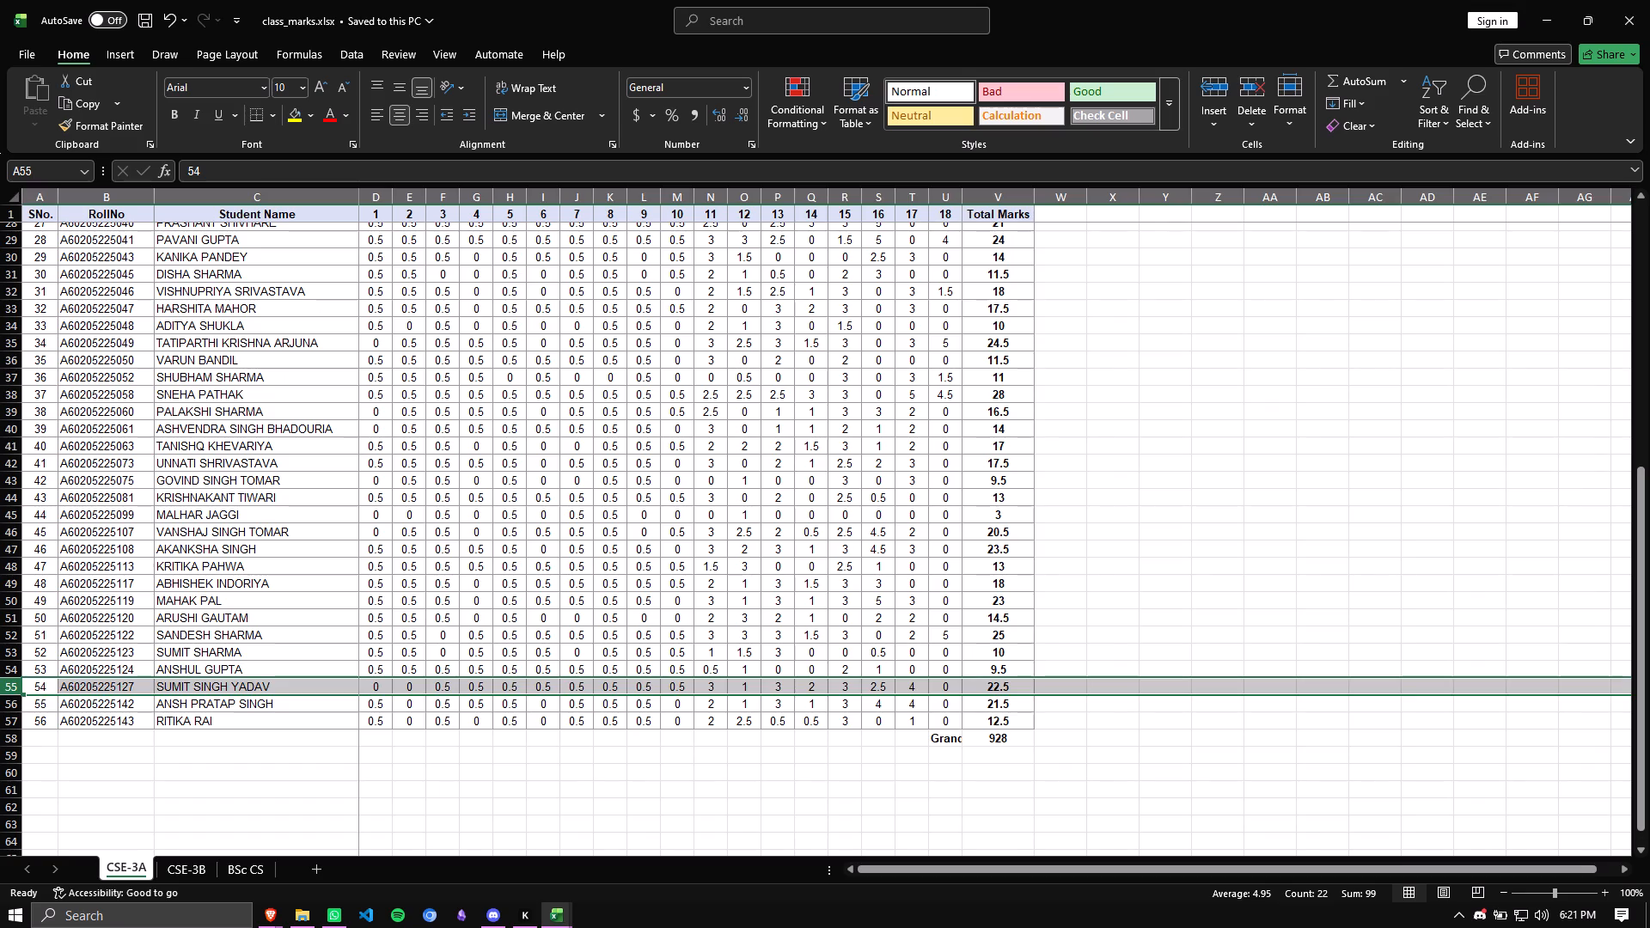
key("alt+Tab")
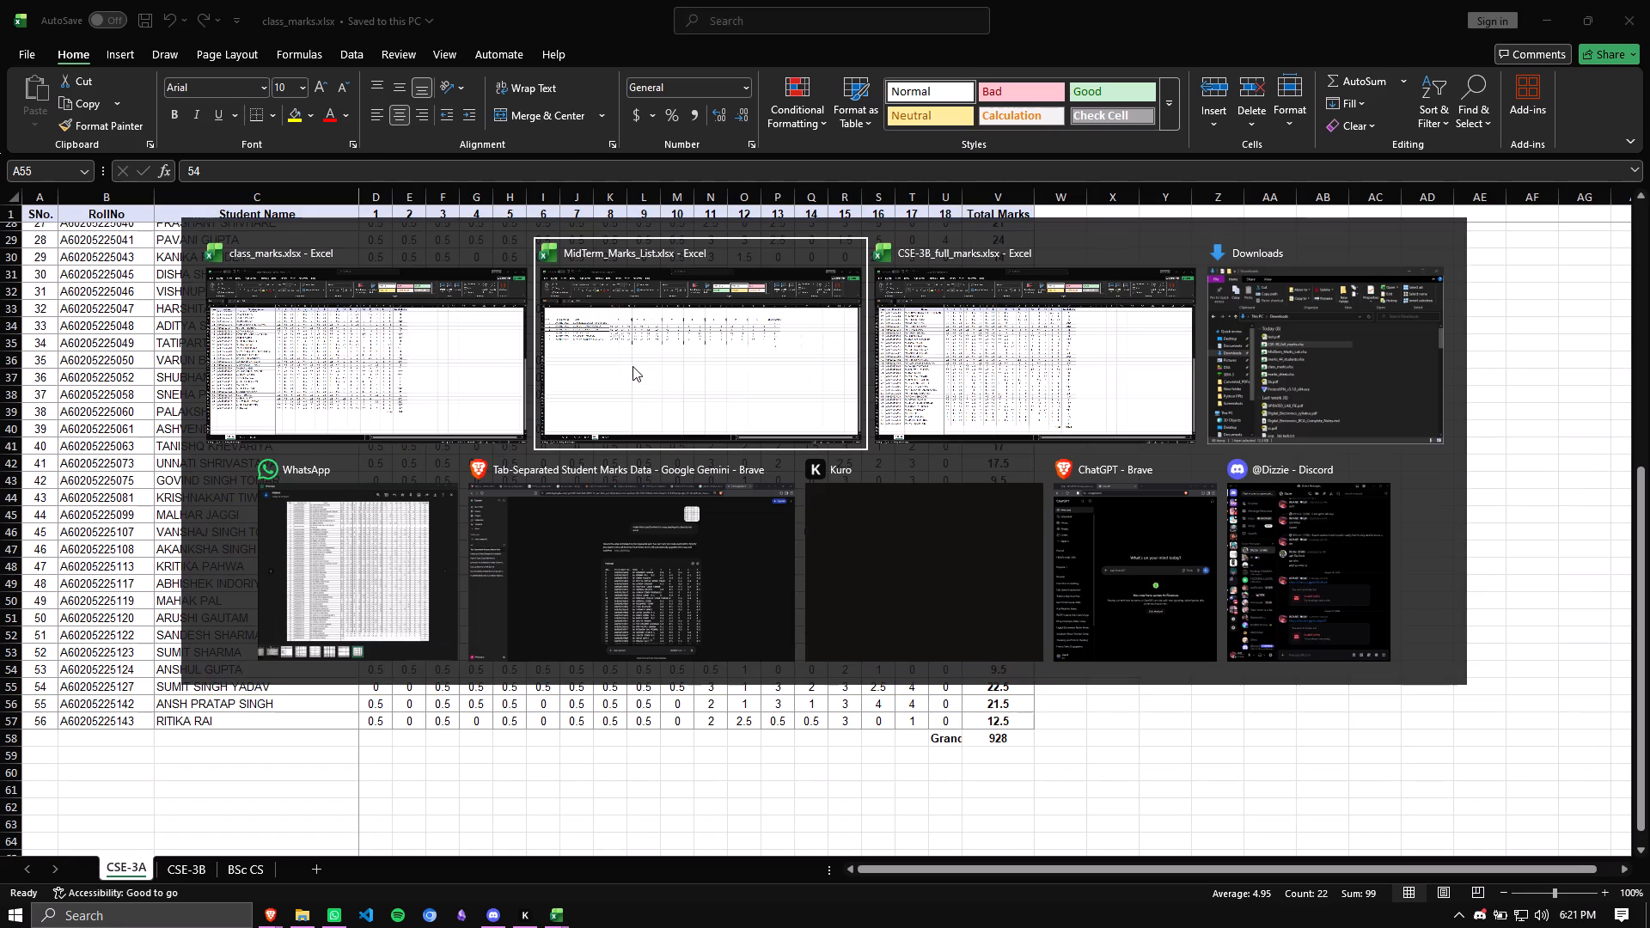
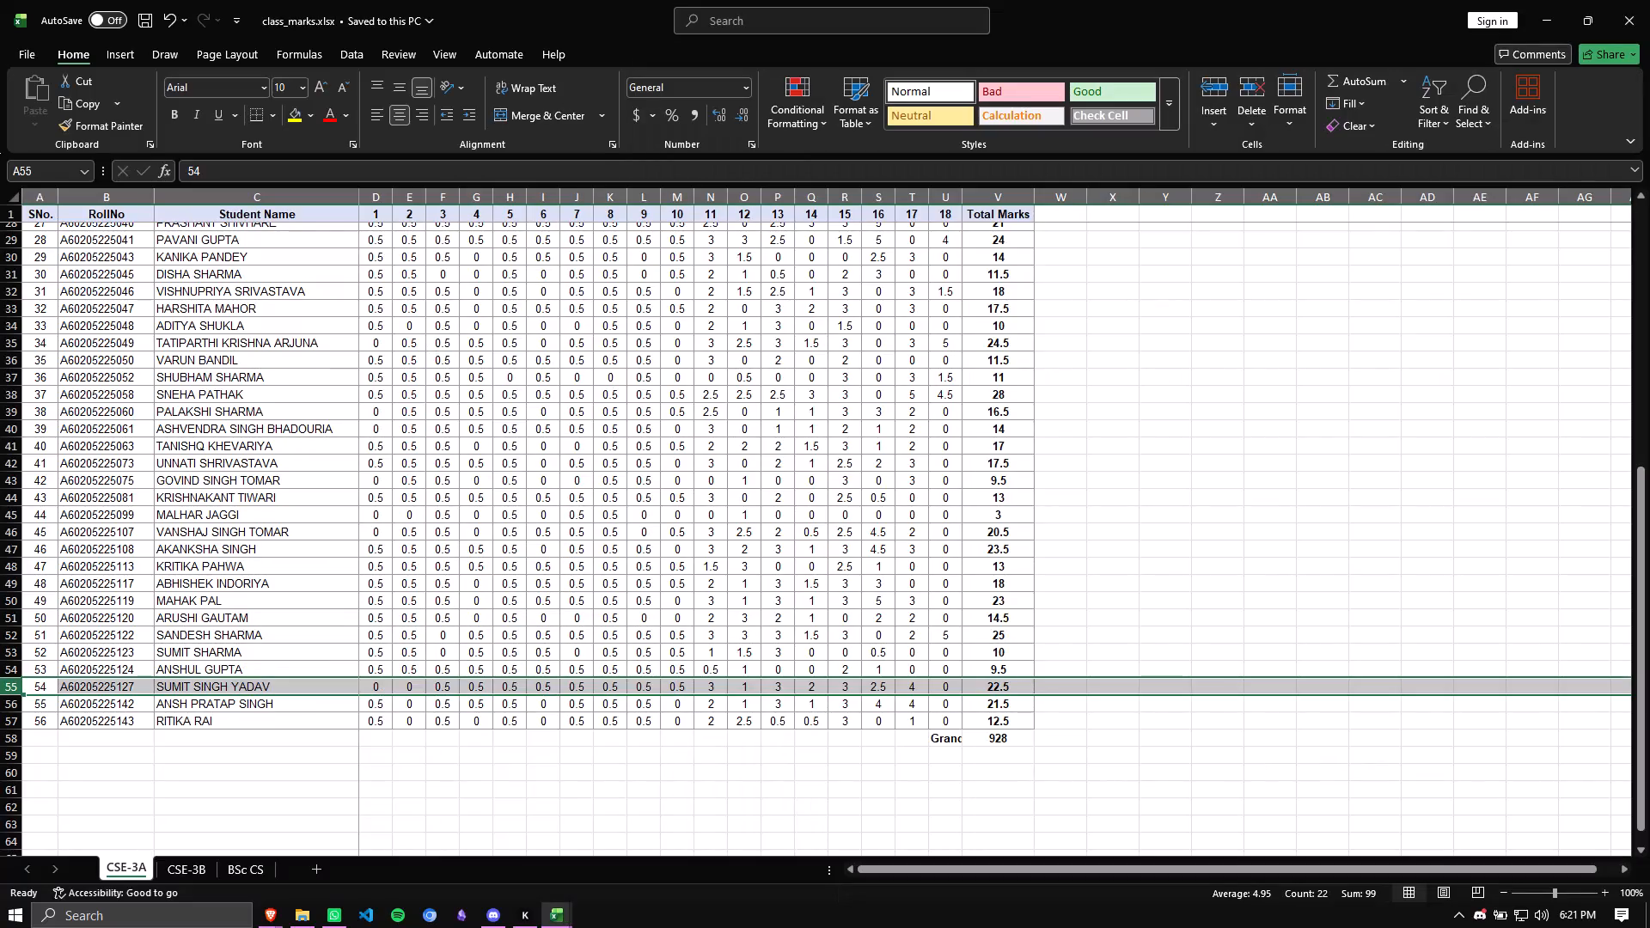
Switch to the BSc CS sheet to view its student marks.
left_click(248, 869)
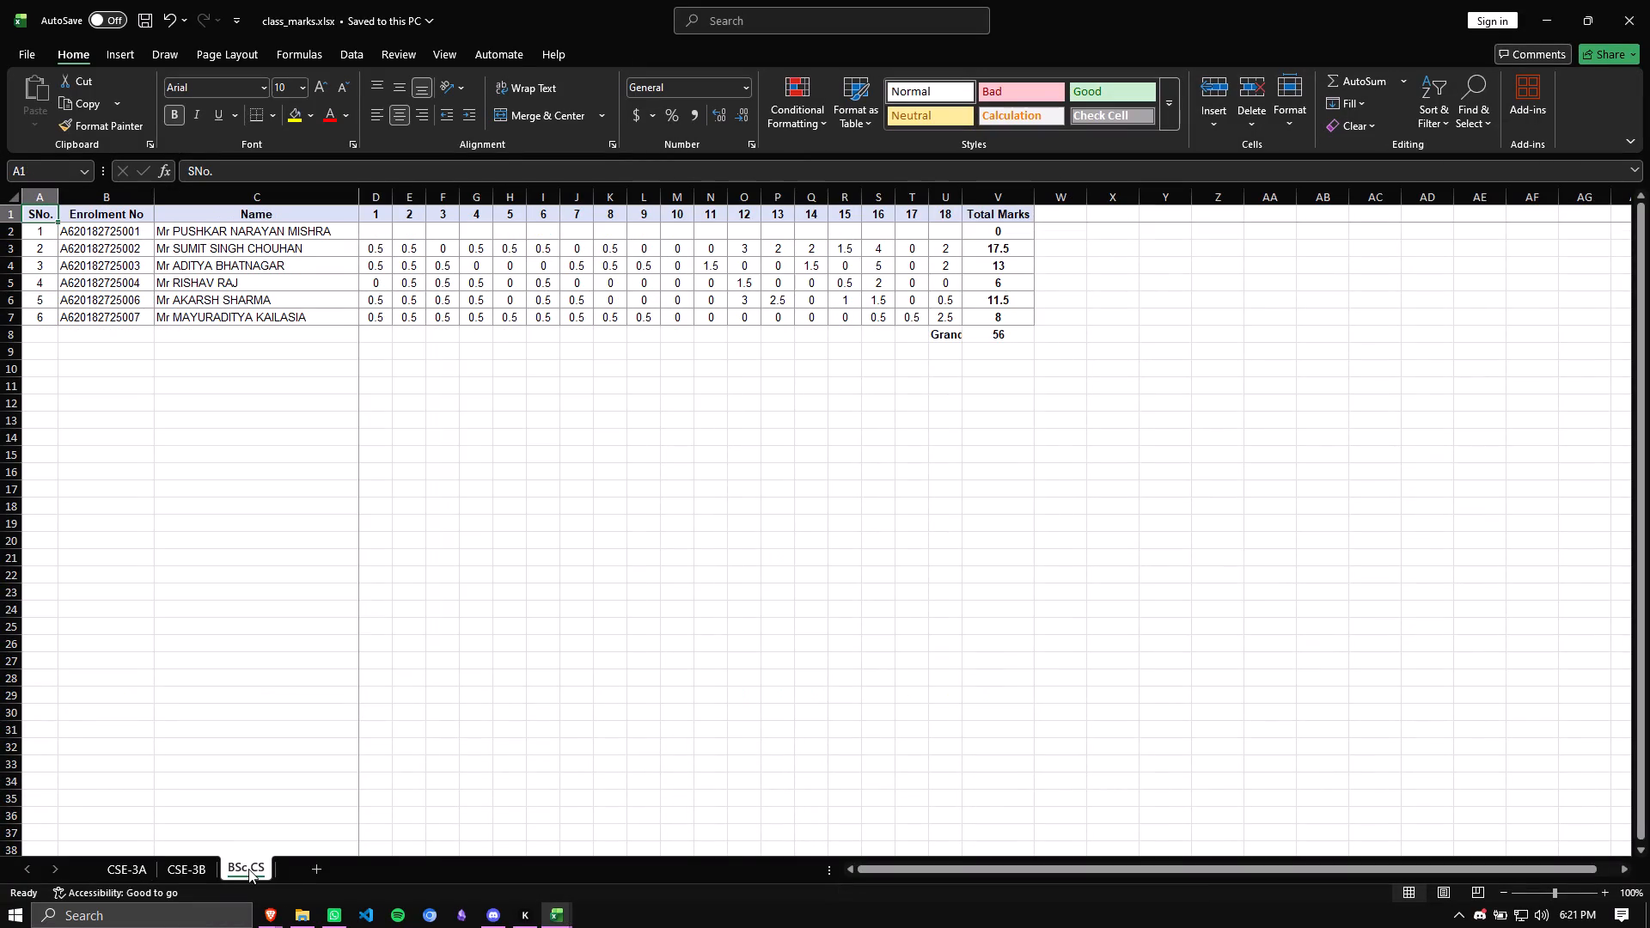
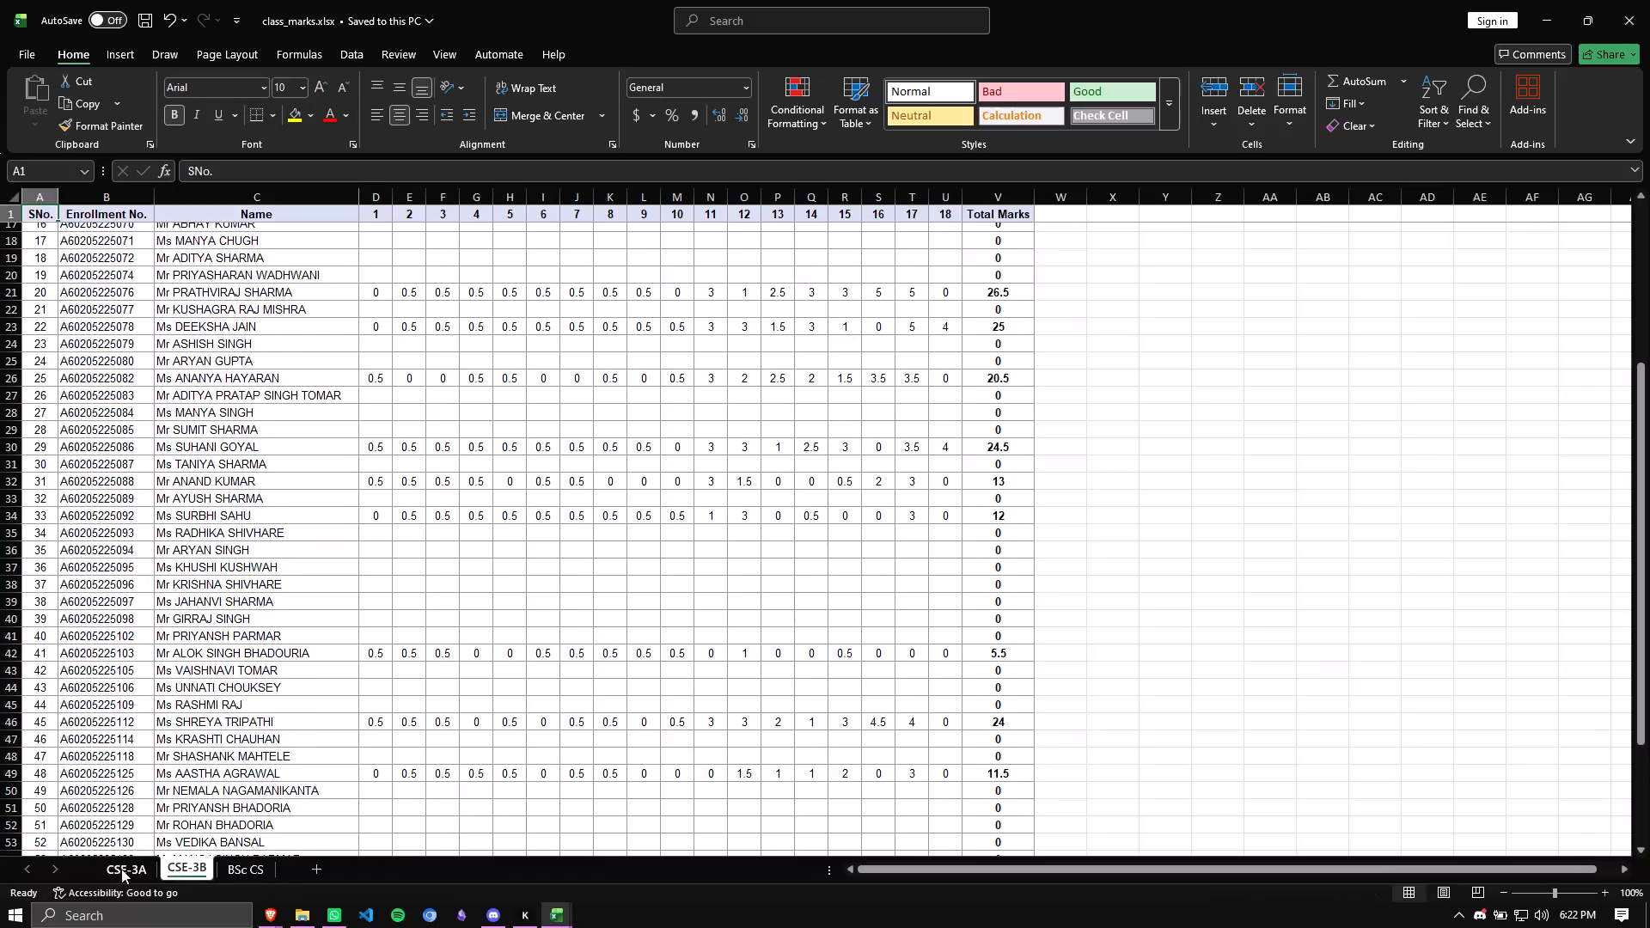
Switch to the CSE-3A sheet and review the student marks and totals near the end of the list.
left_click(115, 875)
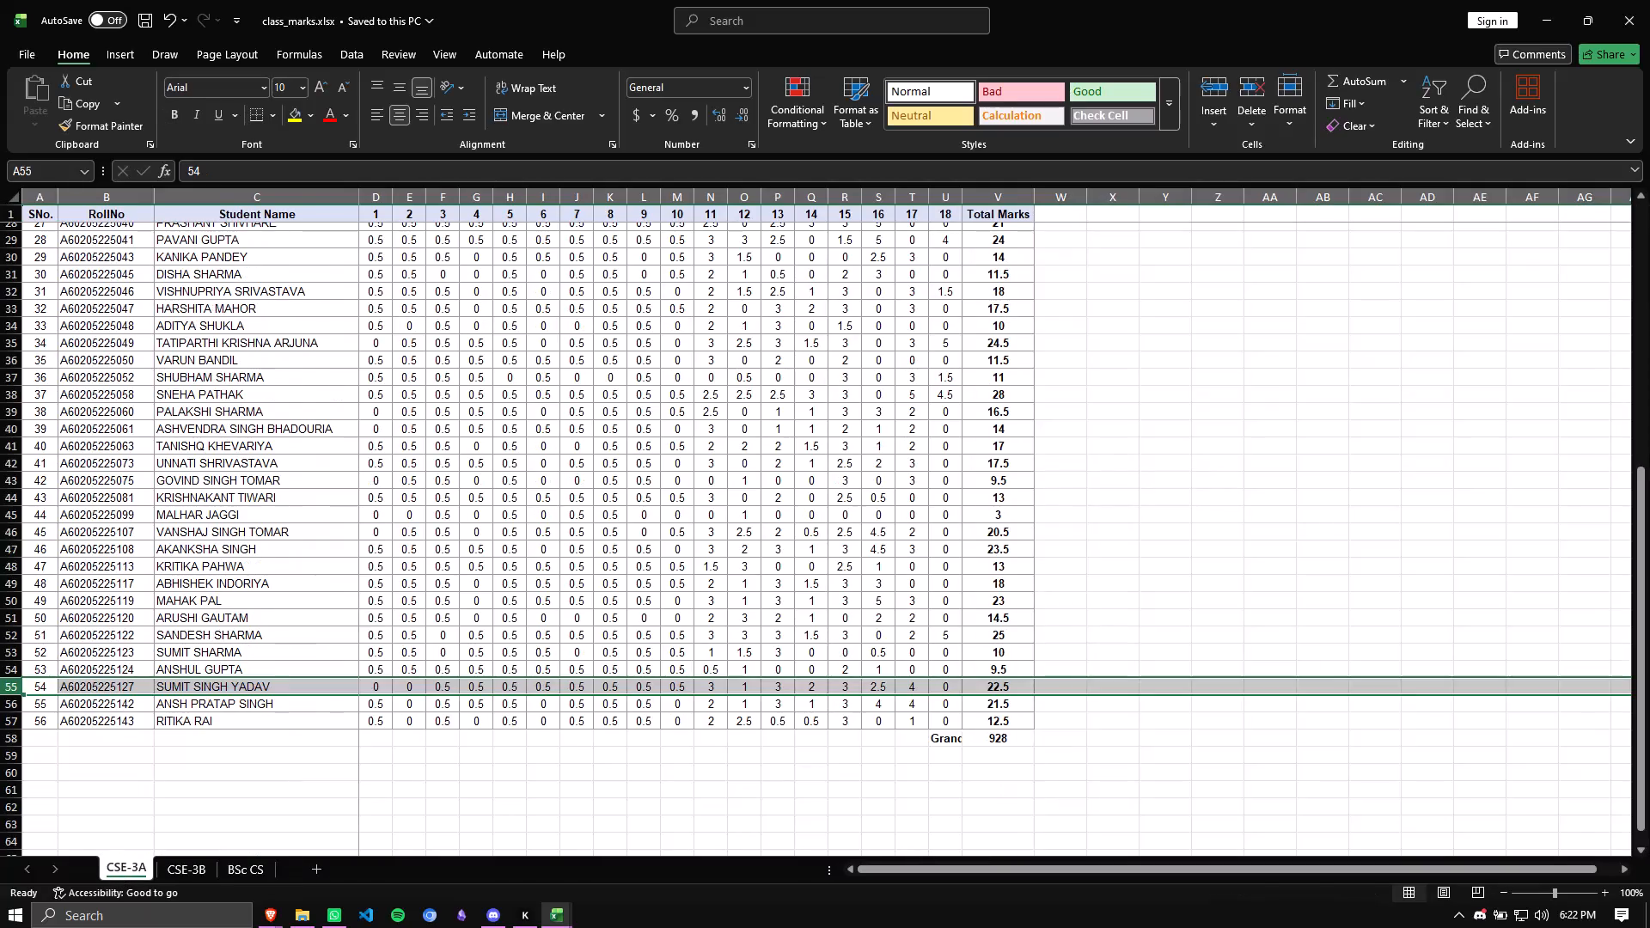
scroll(397, 631, "up", 6)
scroll(397, 631, "down", 5)
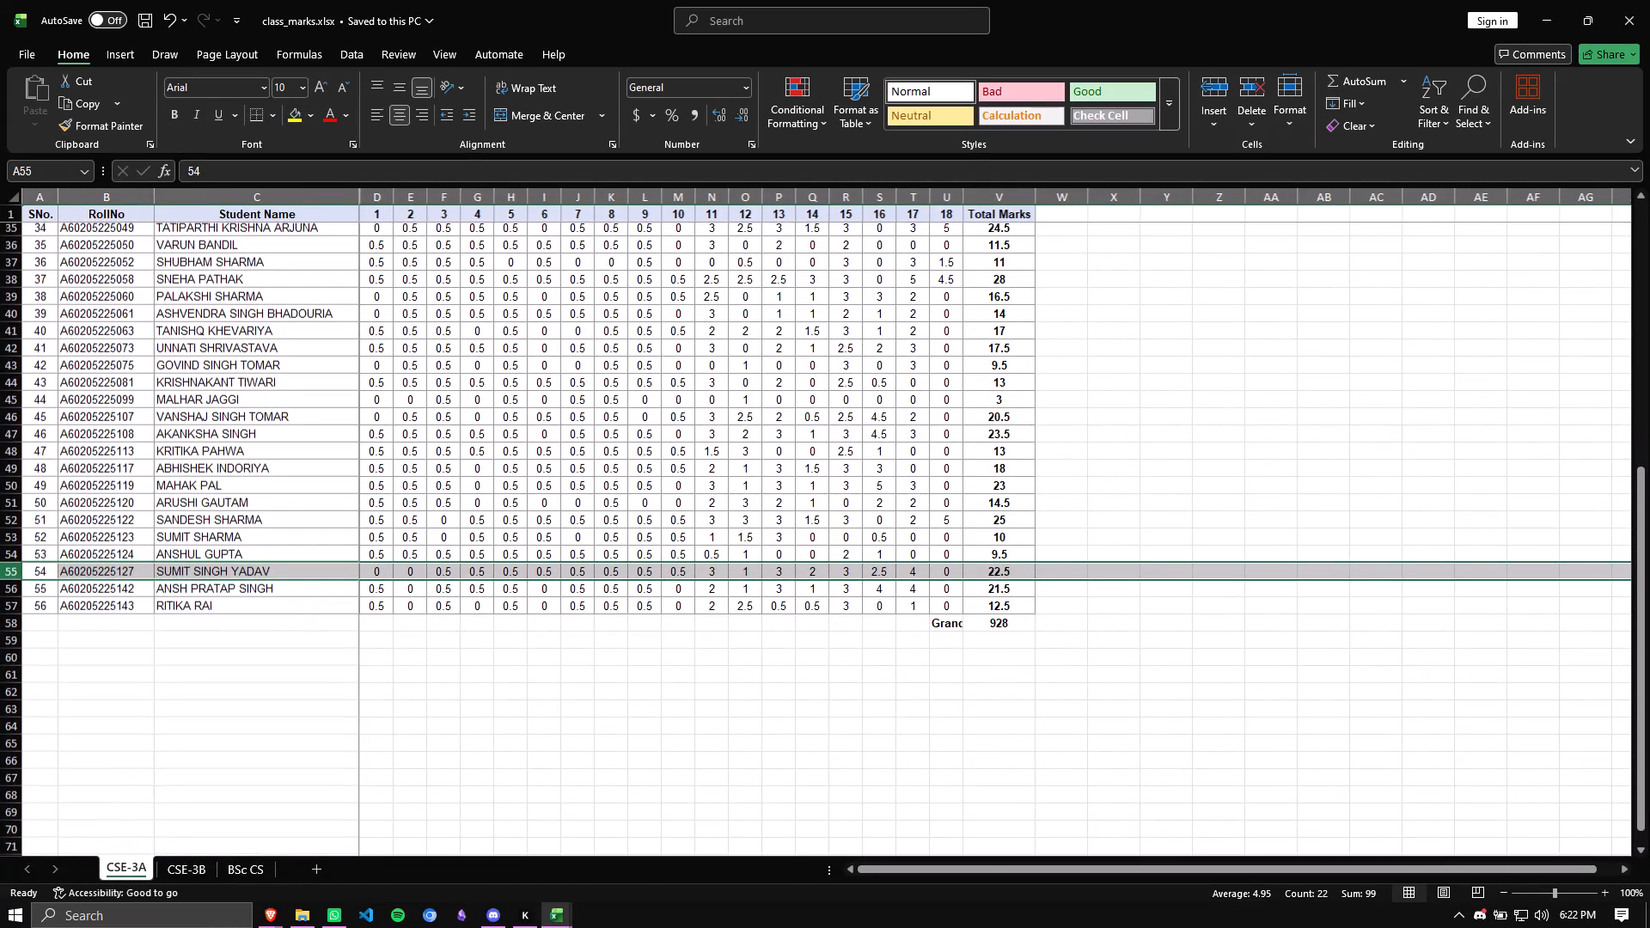
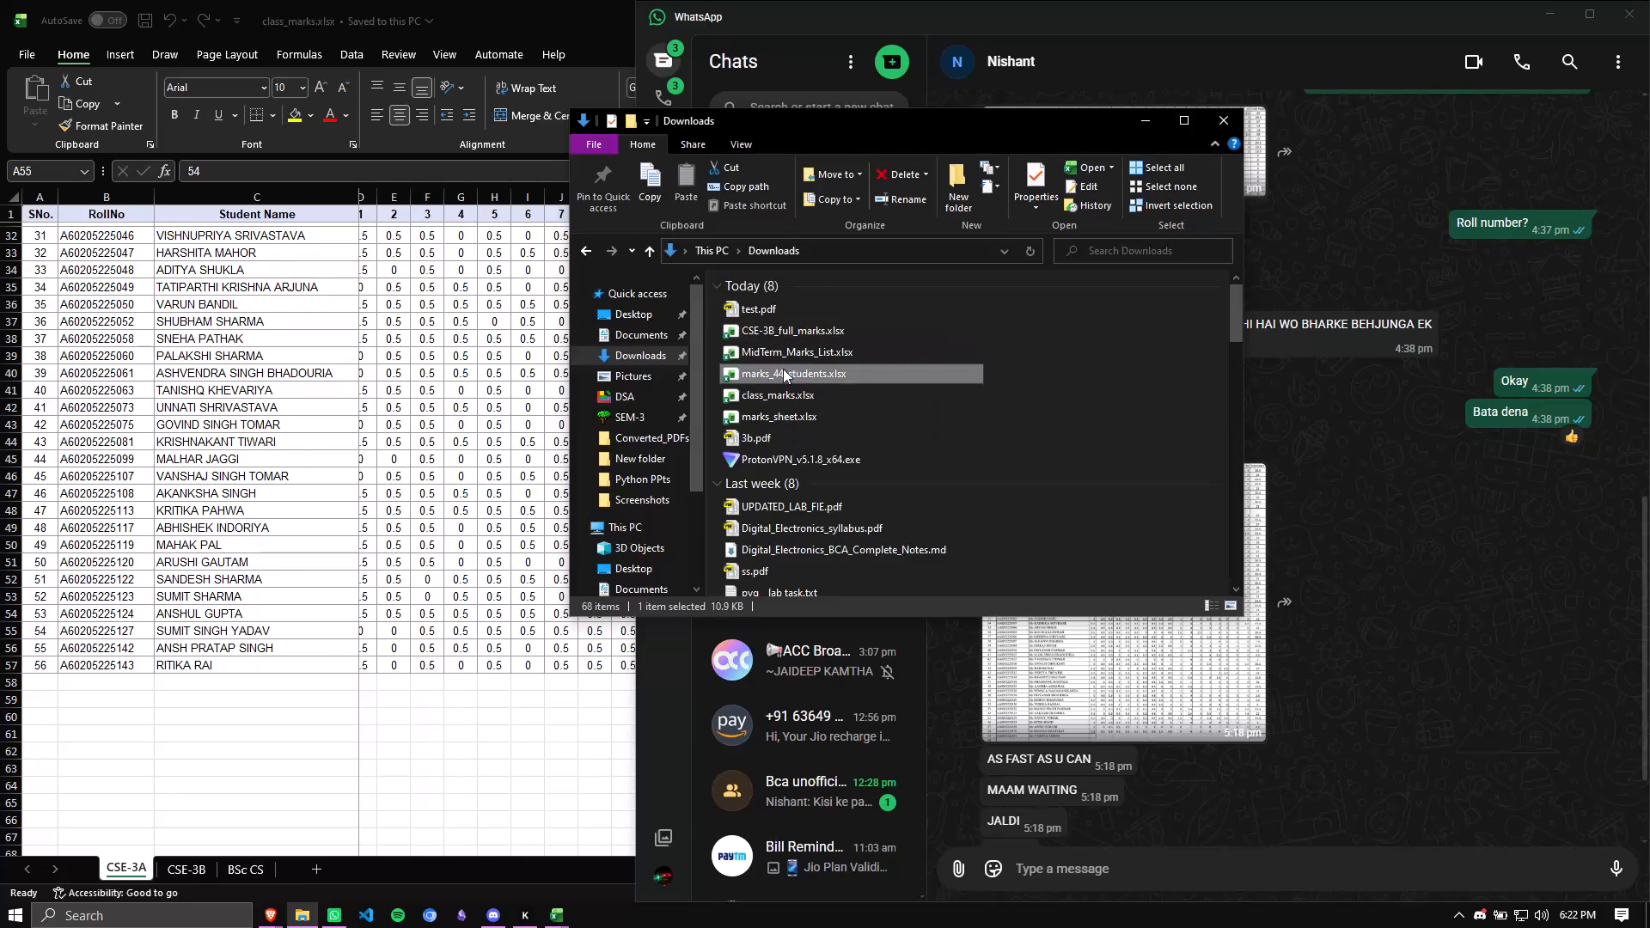
Copy the question 1–18 marks and Total Marks columns with their headers (D1:V45) from the Marks sheet of marks_44_students.xlsx.
scroll(843, 462, "down", 1)
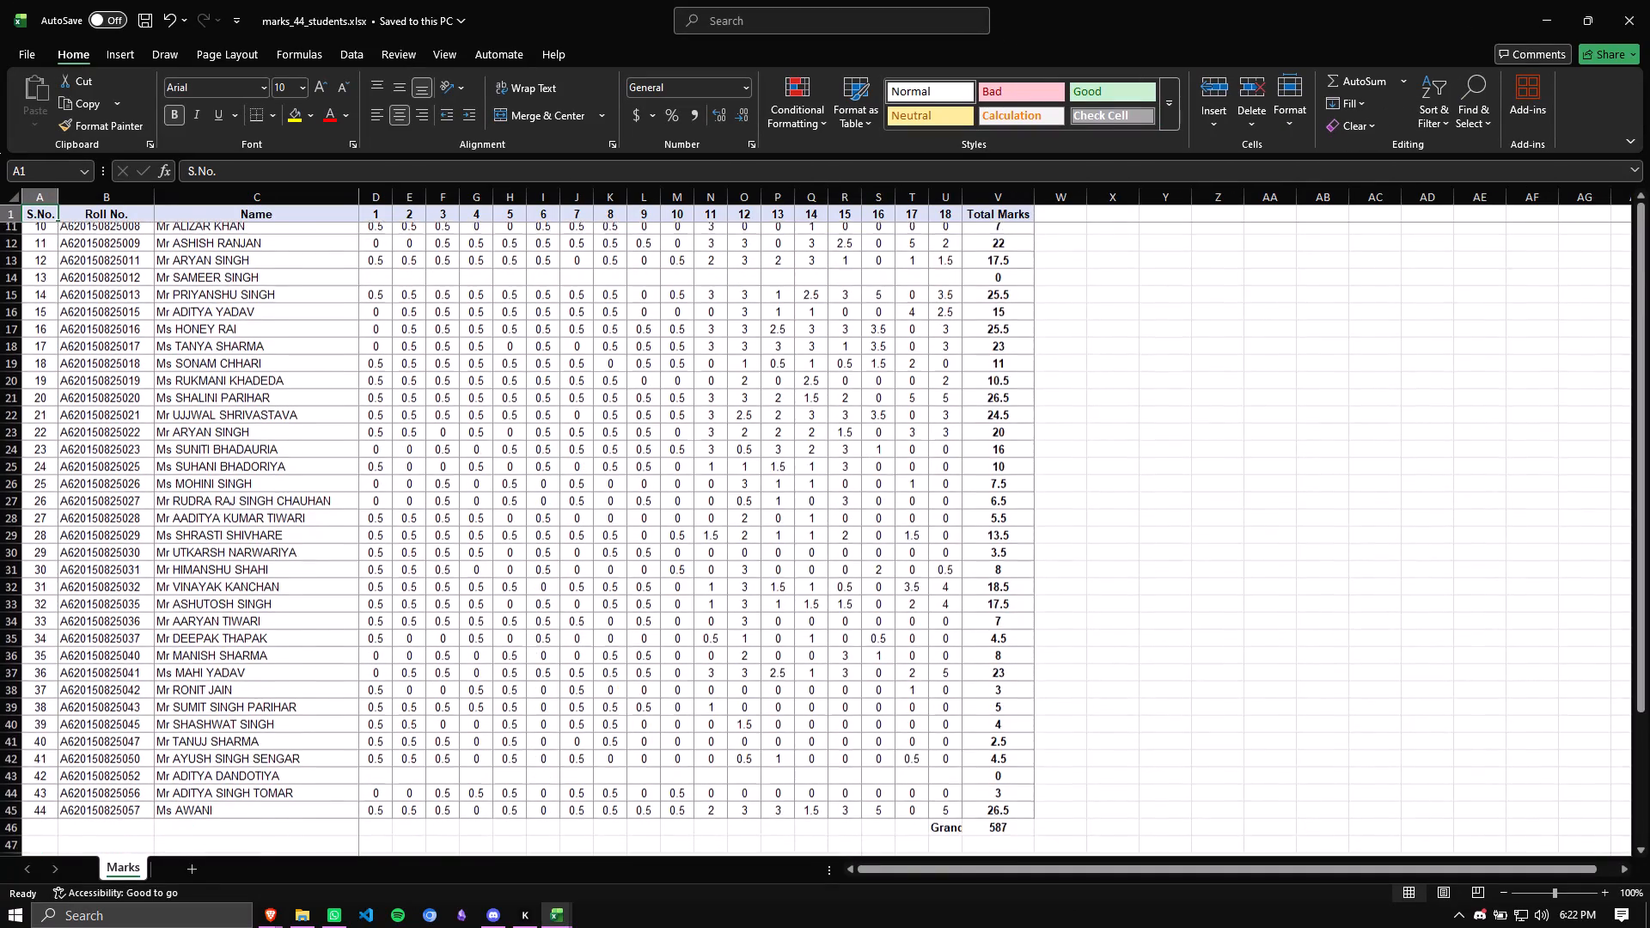
scroll(843, 462, "down", 1)
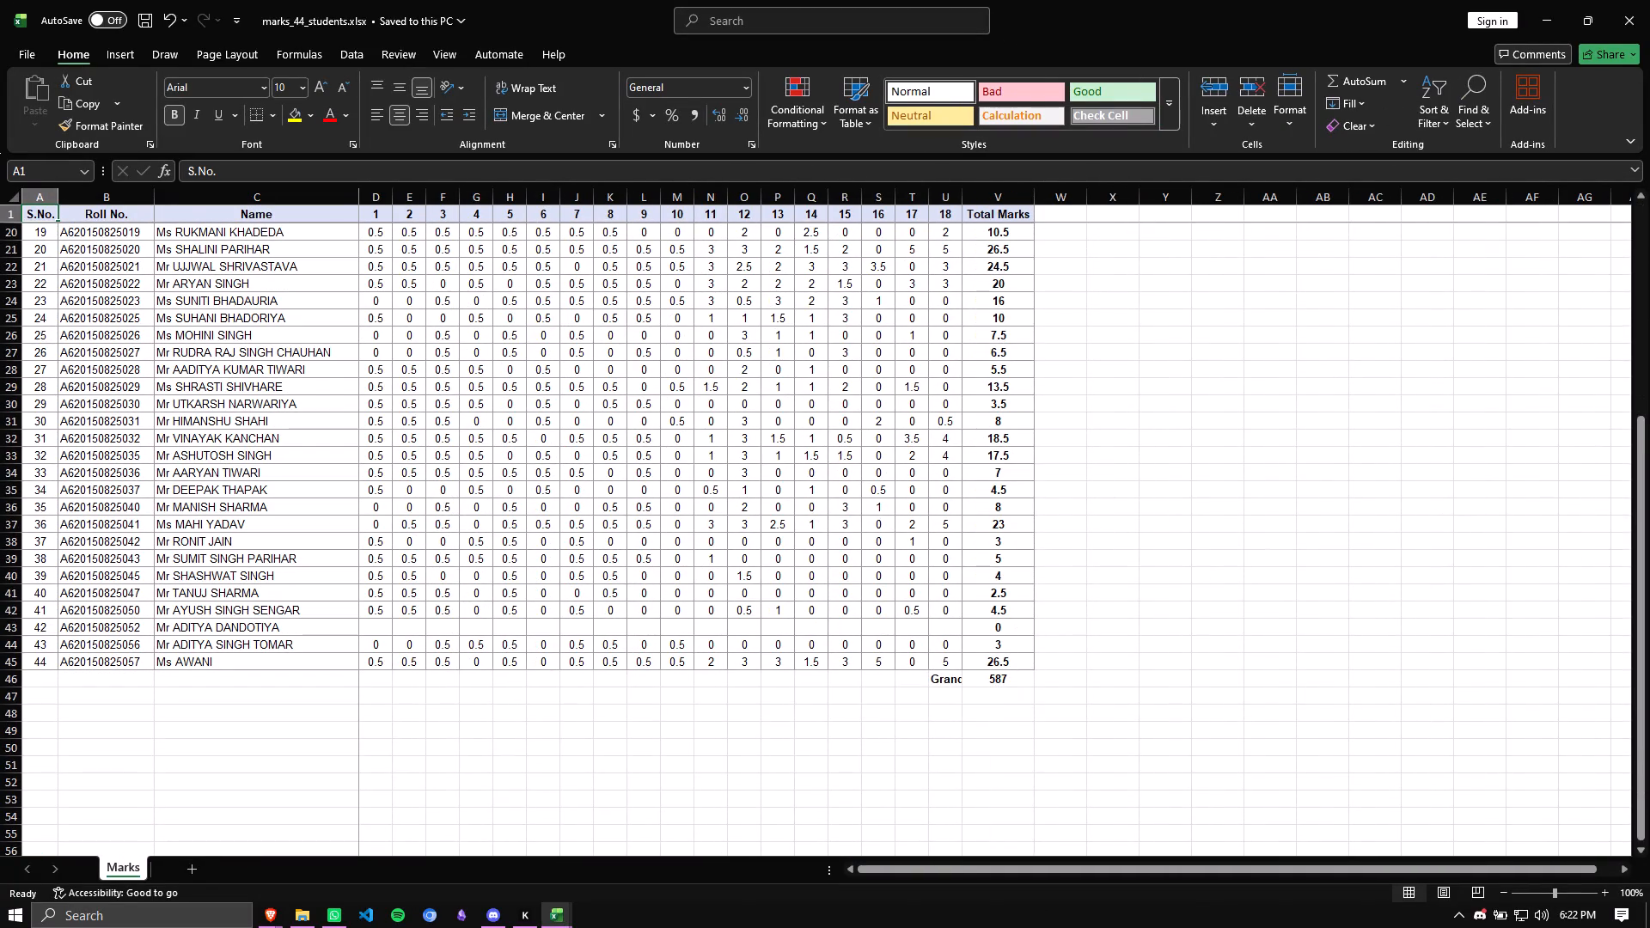
left_click(1014, 669)
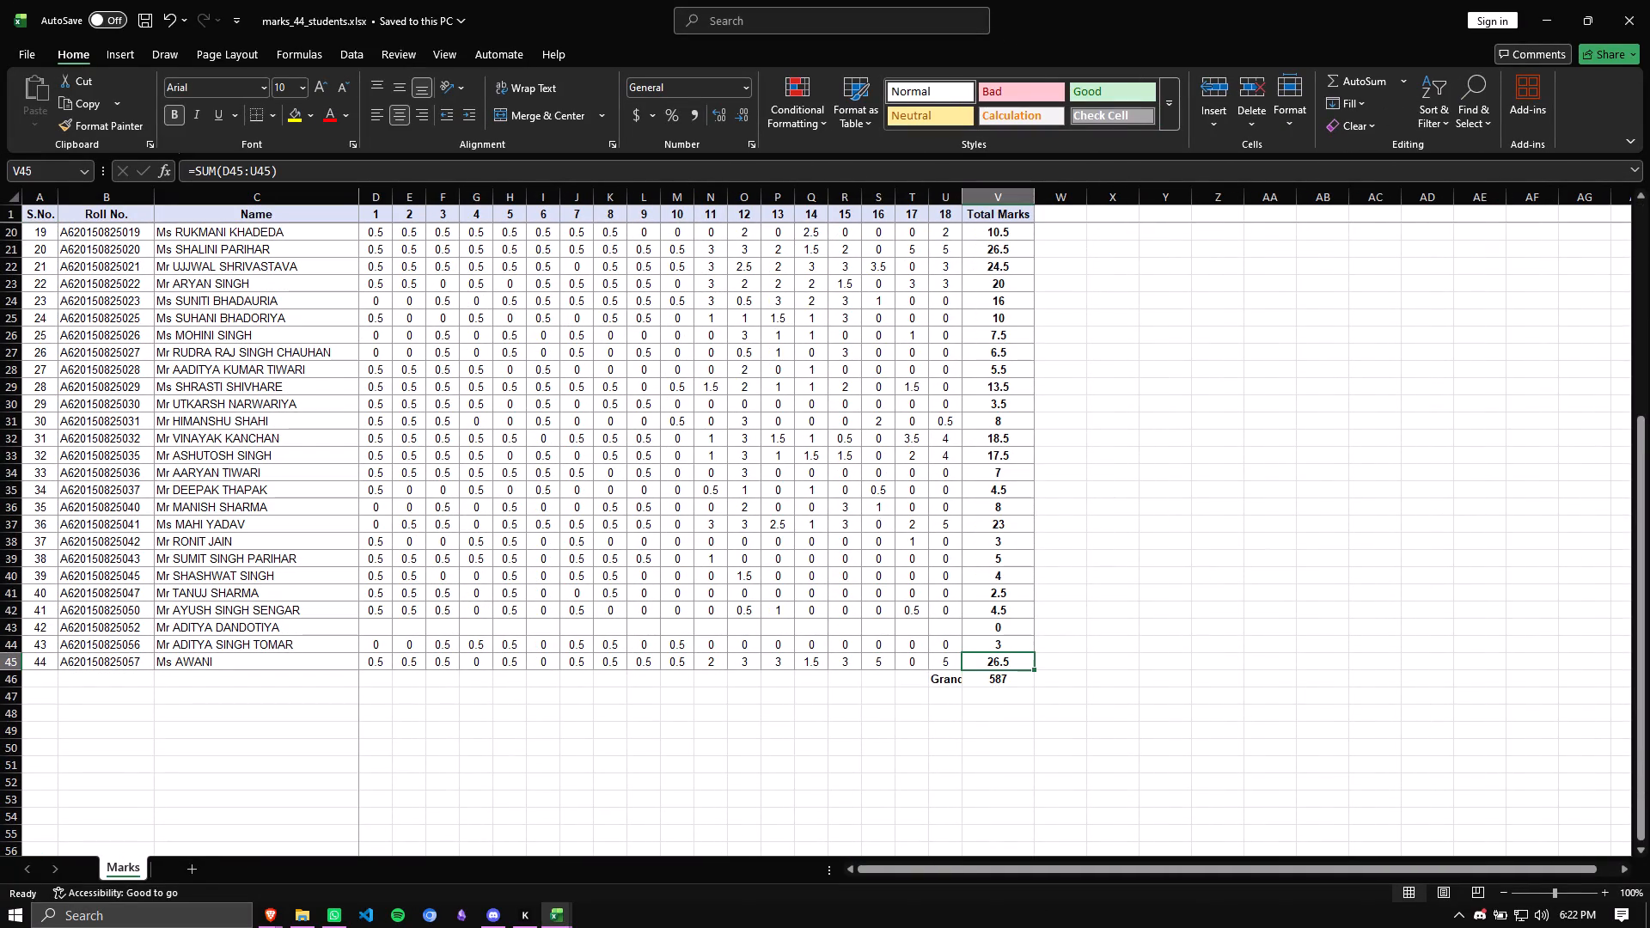
left_click_drag(1014, 663, 522, 122)
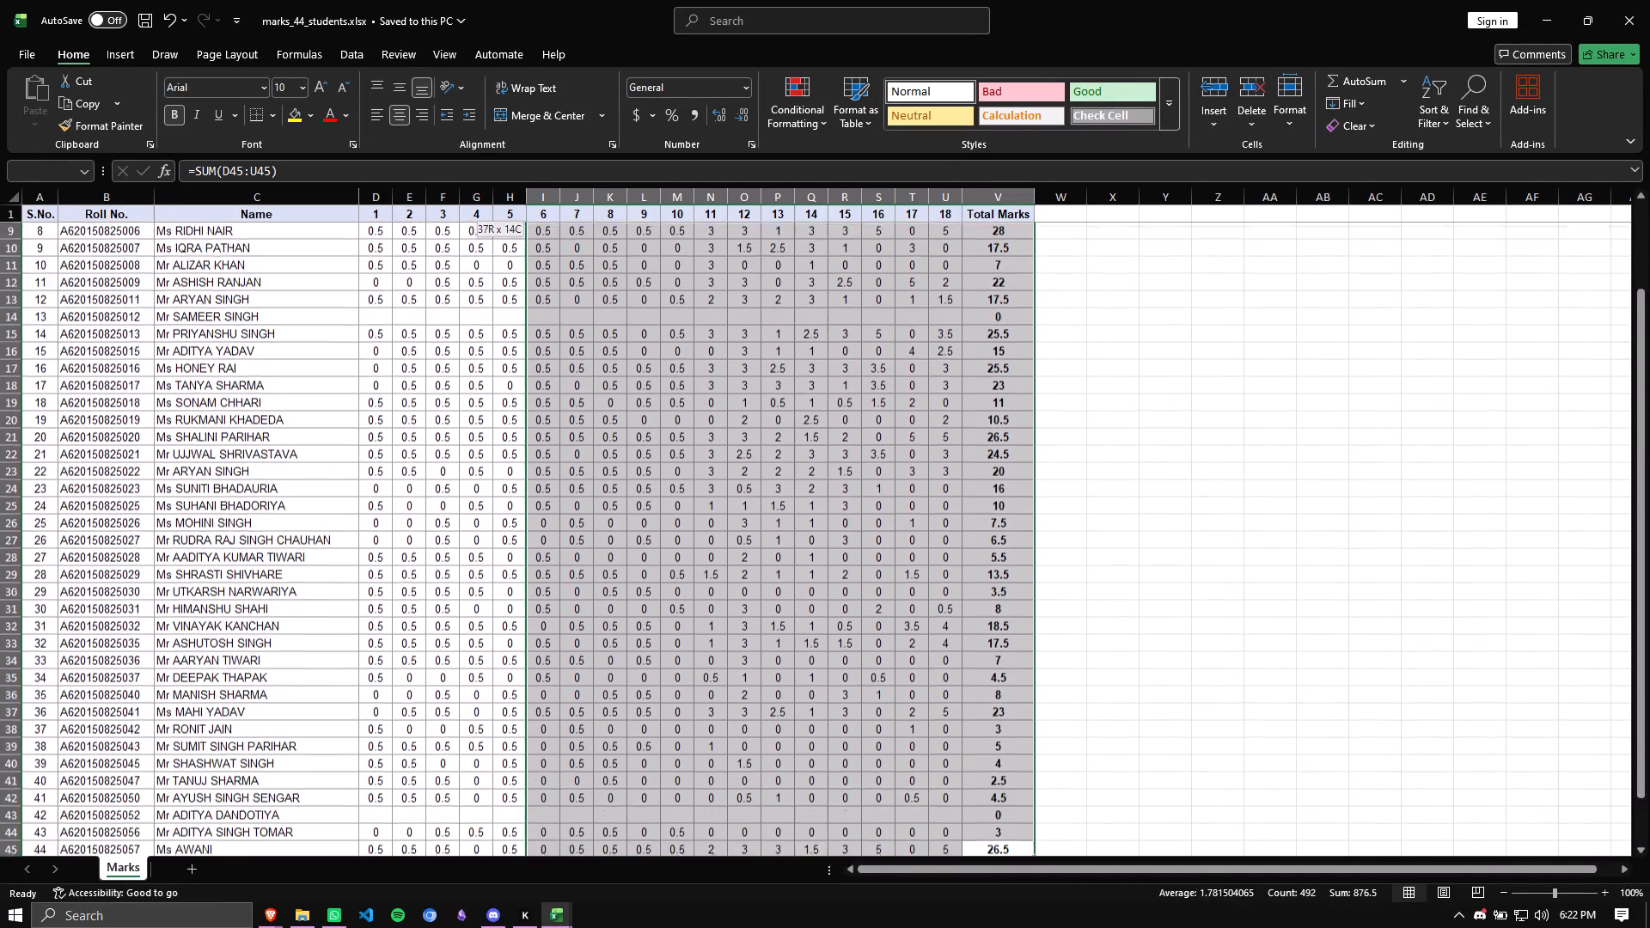
left_click_drag(522, 122, 383, 162)
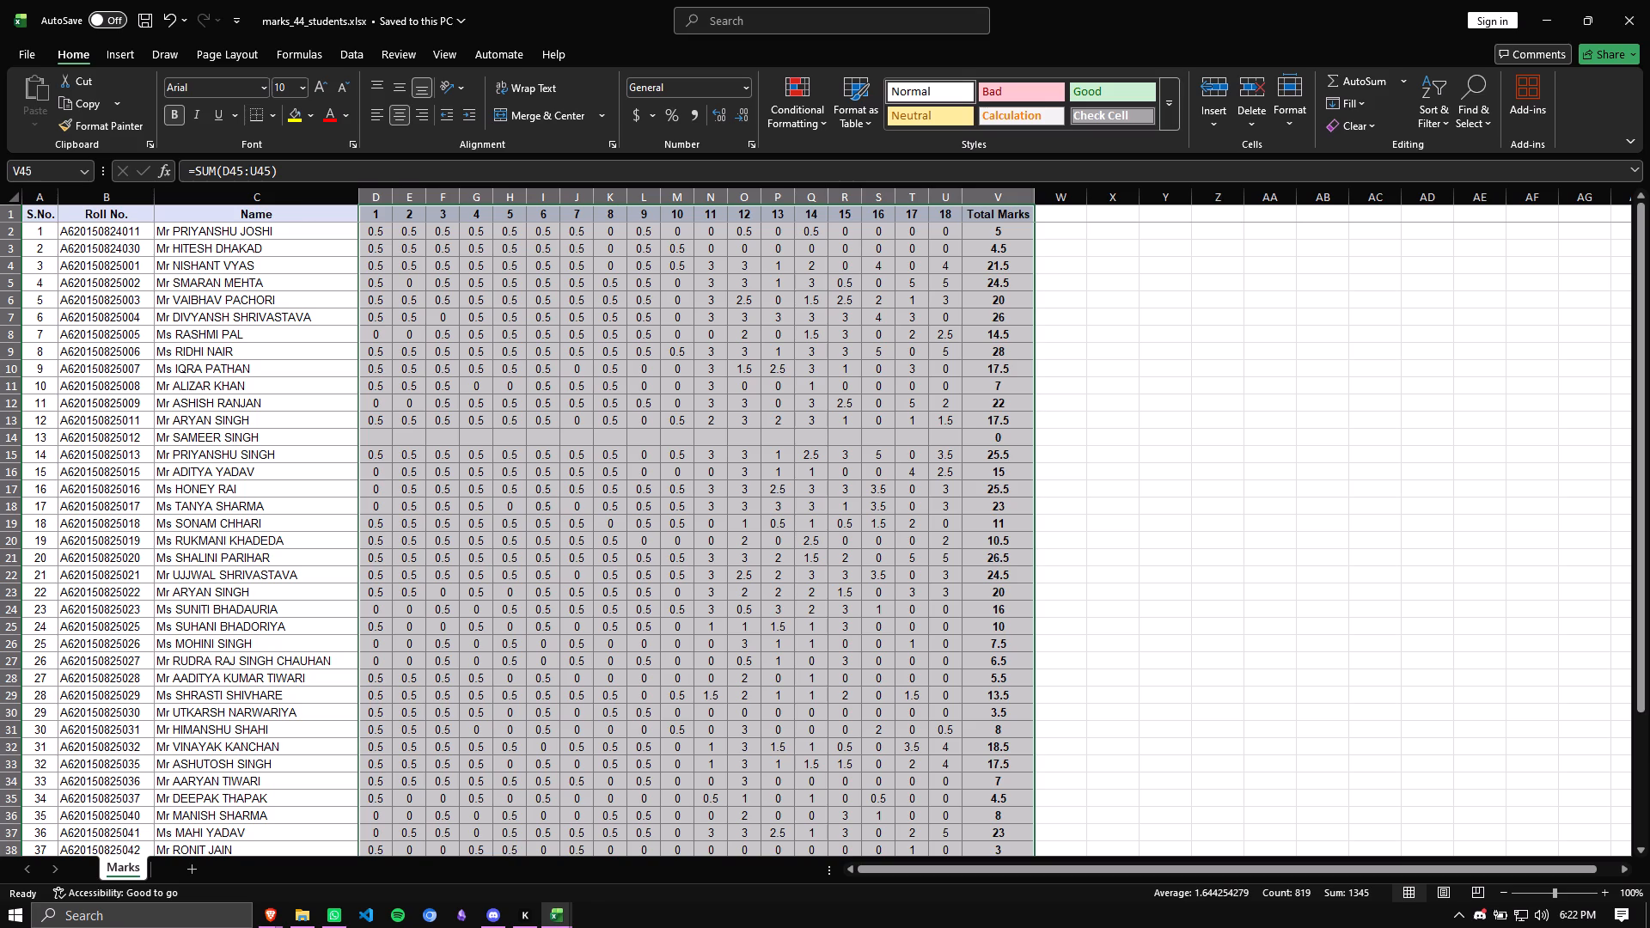
key("ctrl+c")
Switch from marks_44_students.xlsx to the class_marks.xlsx workbook as the destination for the copied marks.
key("alt+Tab")
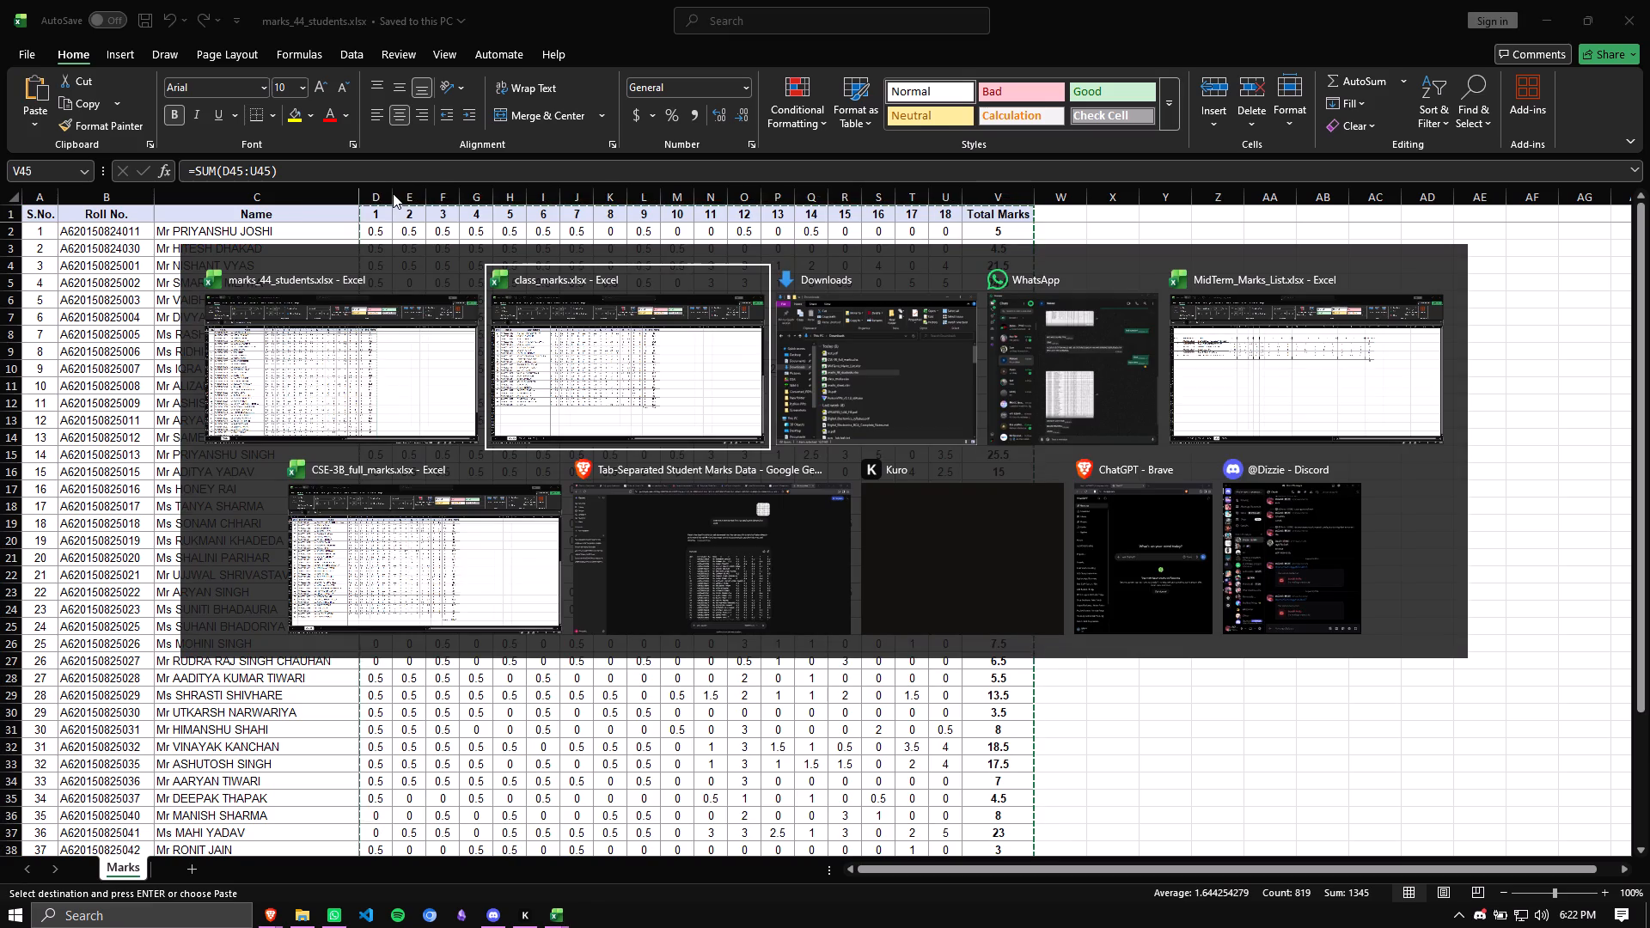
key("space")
key("Tab")
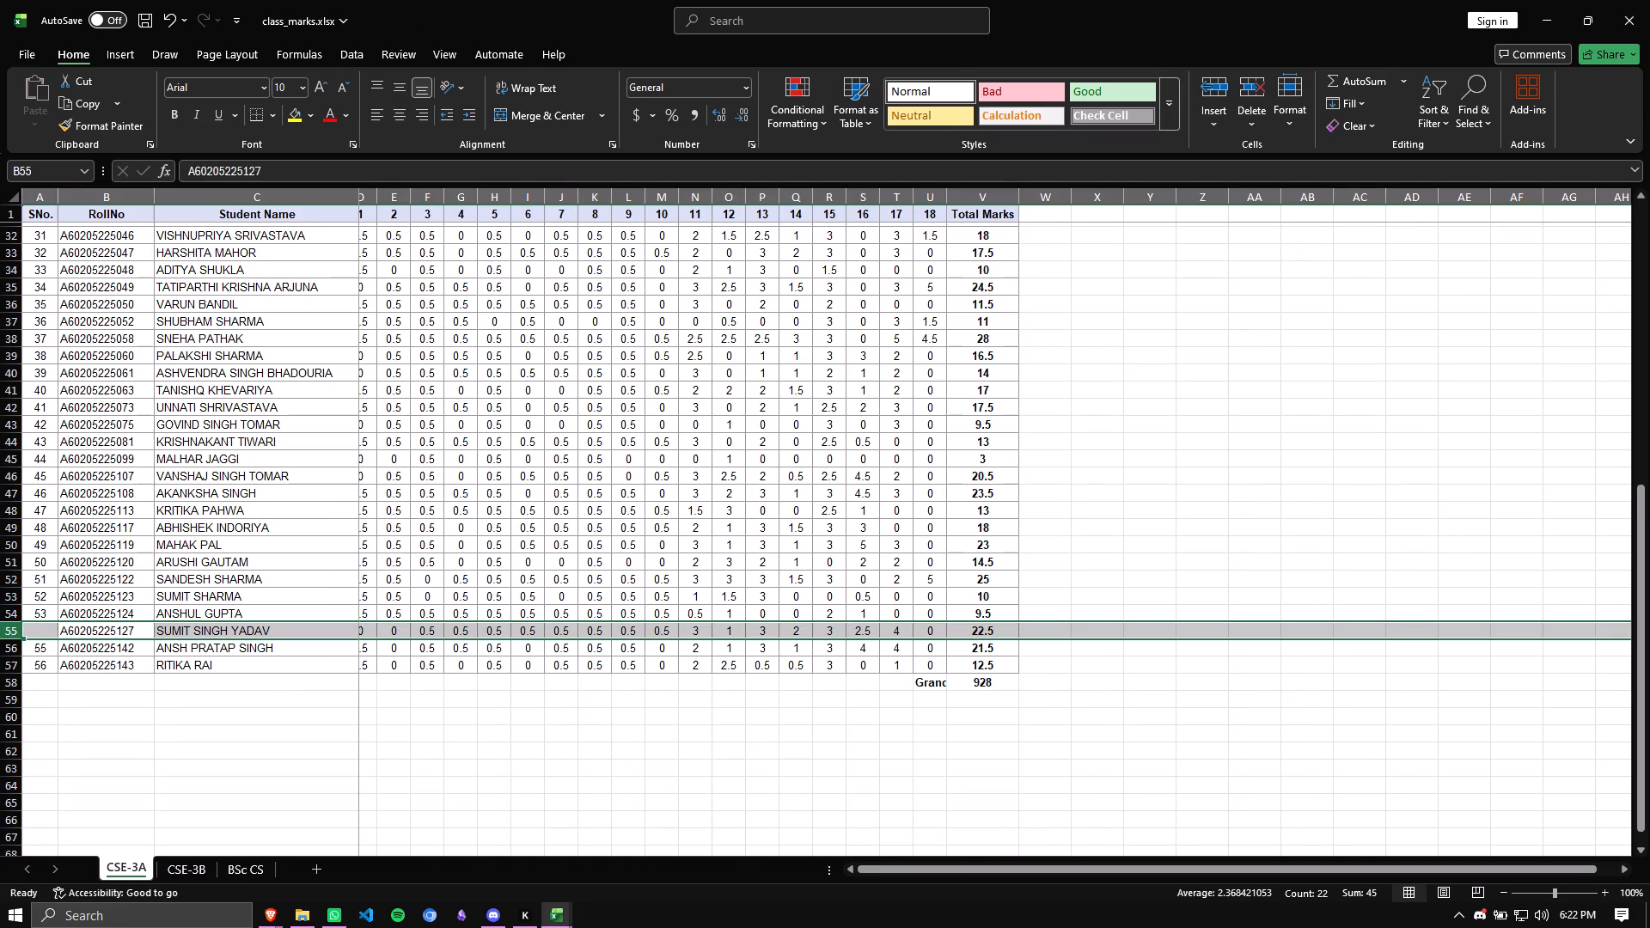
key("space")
key("Tab")
key("alt+Tab")
key("alt+Tab")
key("alt+Tab")
key("alt+Tab")
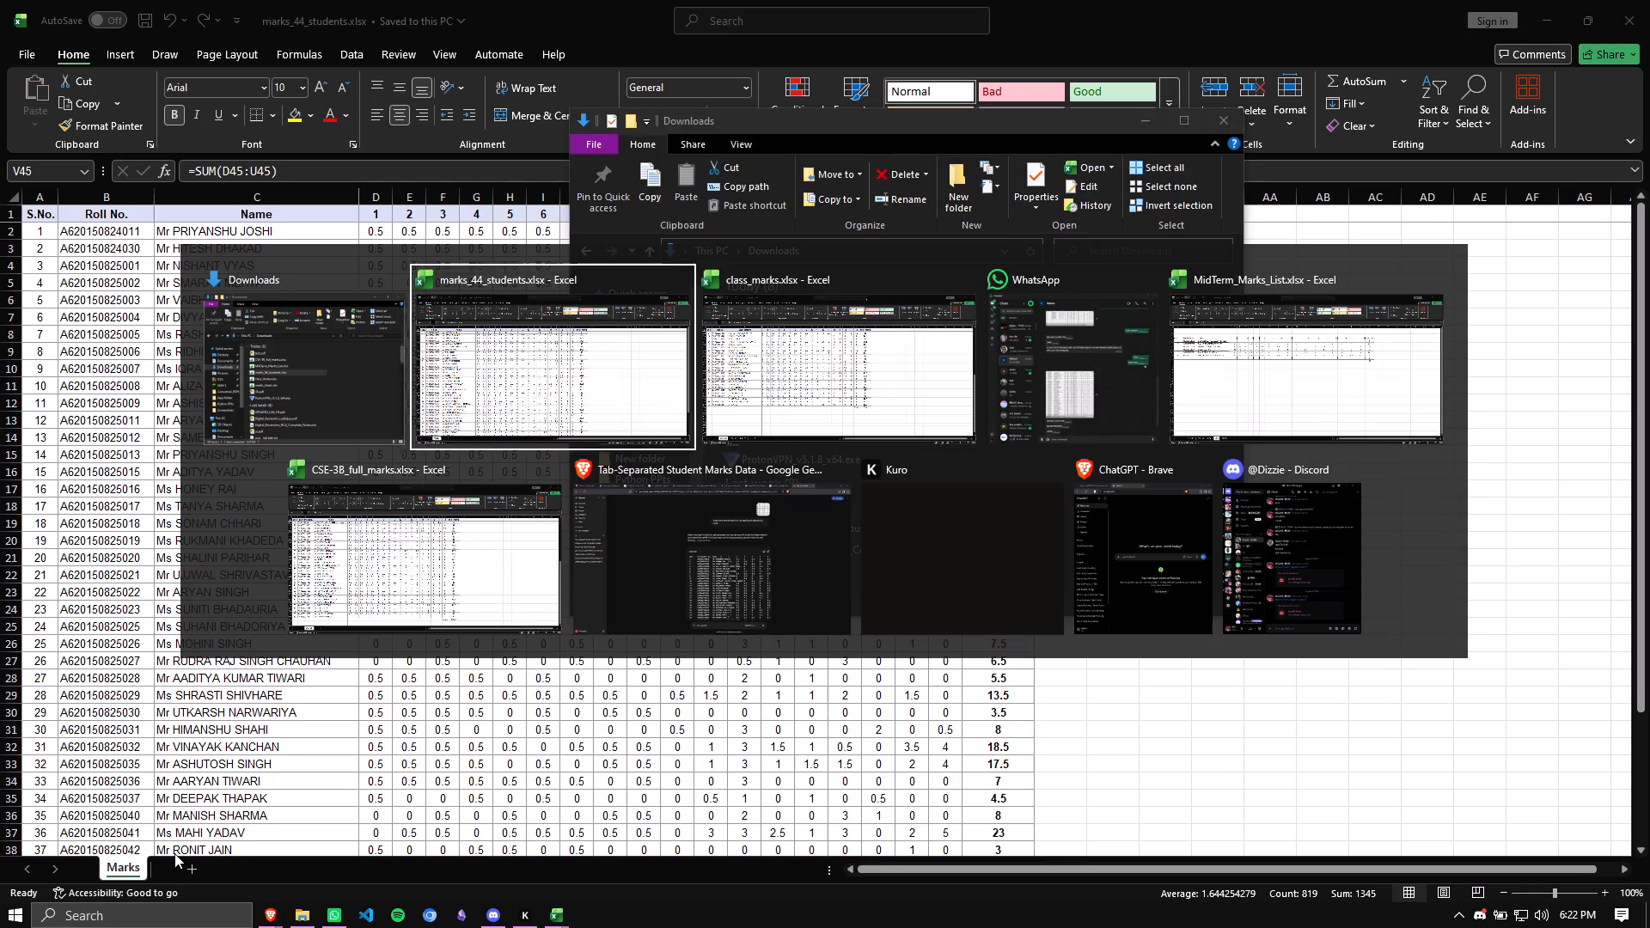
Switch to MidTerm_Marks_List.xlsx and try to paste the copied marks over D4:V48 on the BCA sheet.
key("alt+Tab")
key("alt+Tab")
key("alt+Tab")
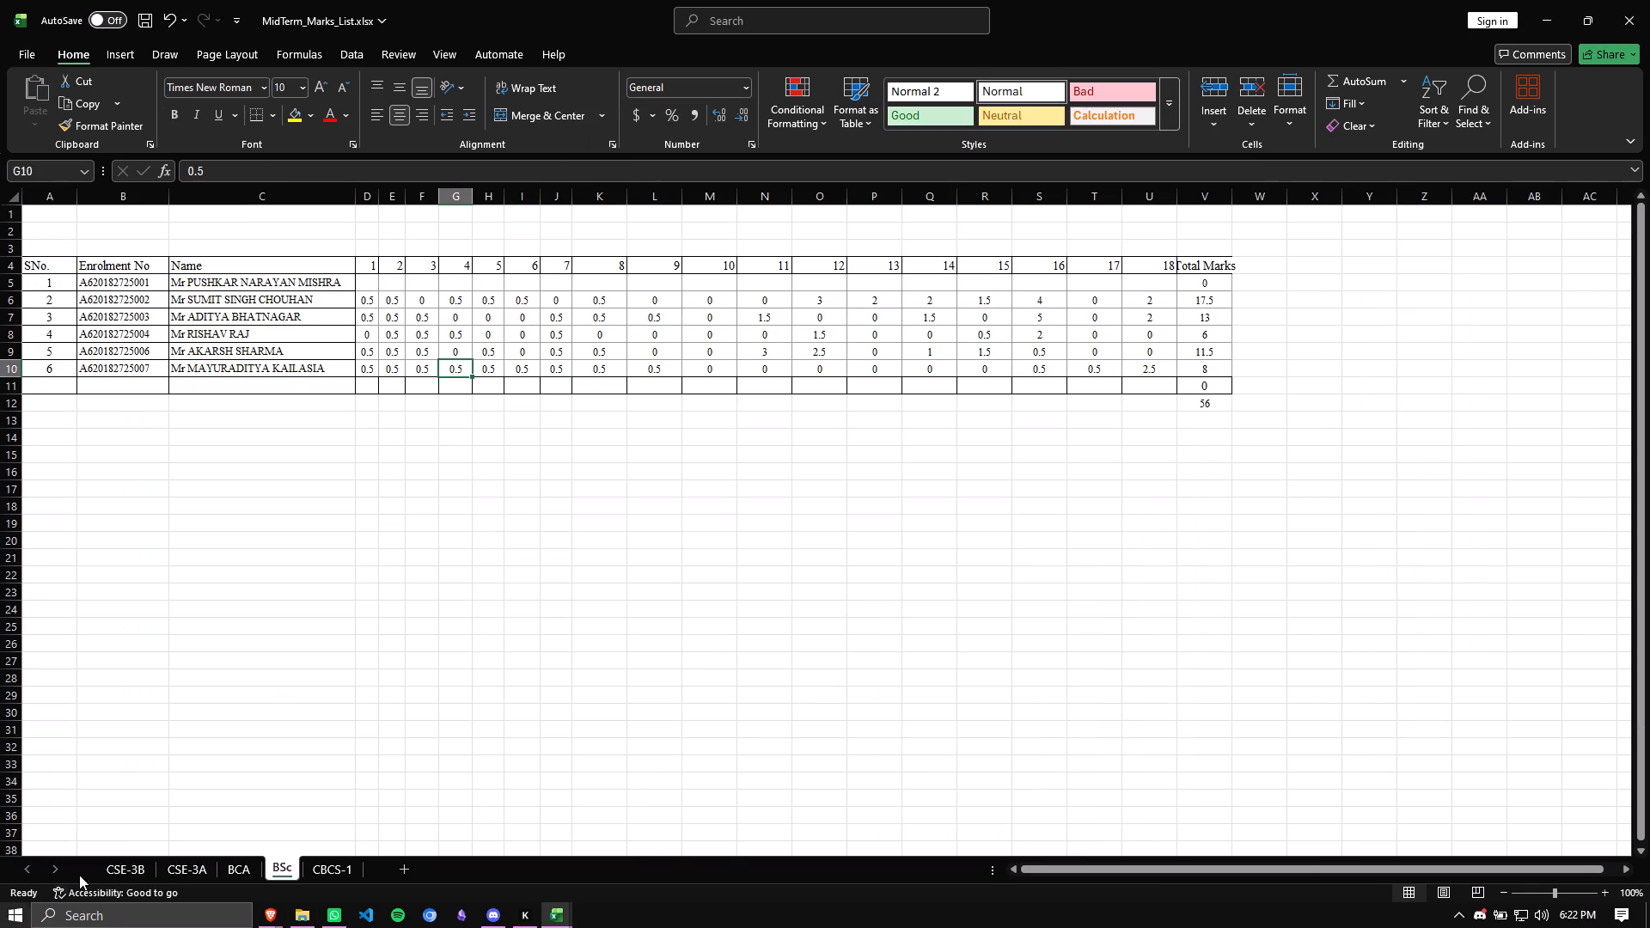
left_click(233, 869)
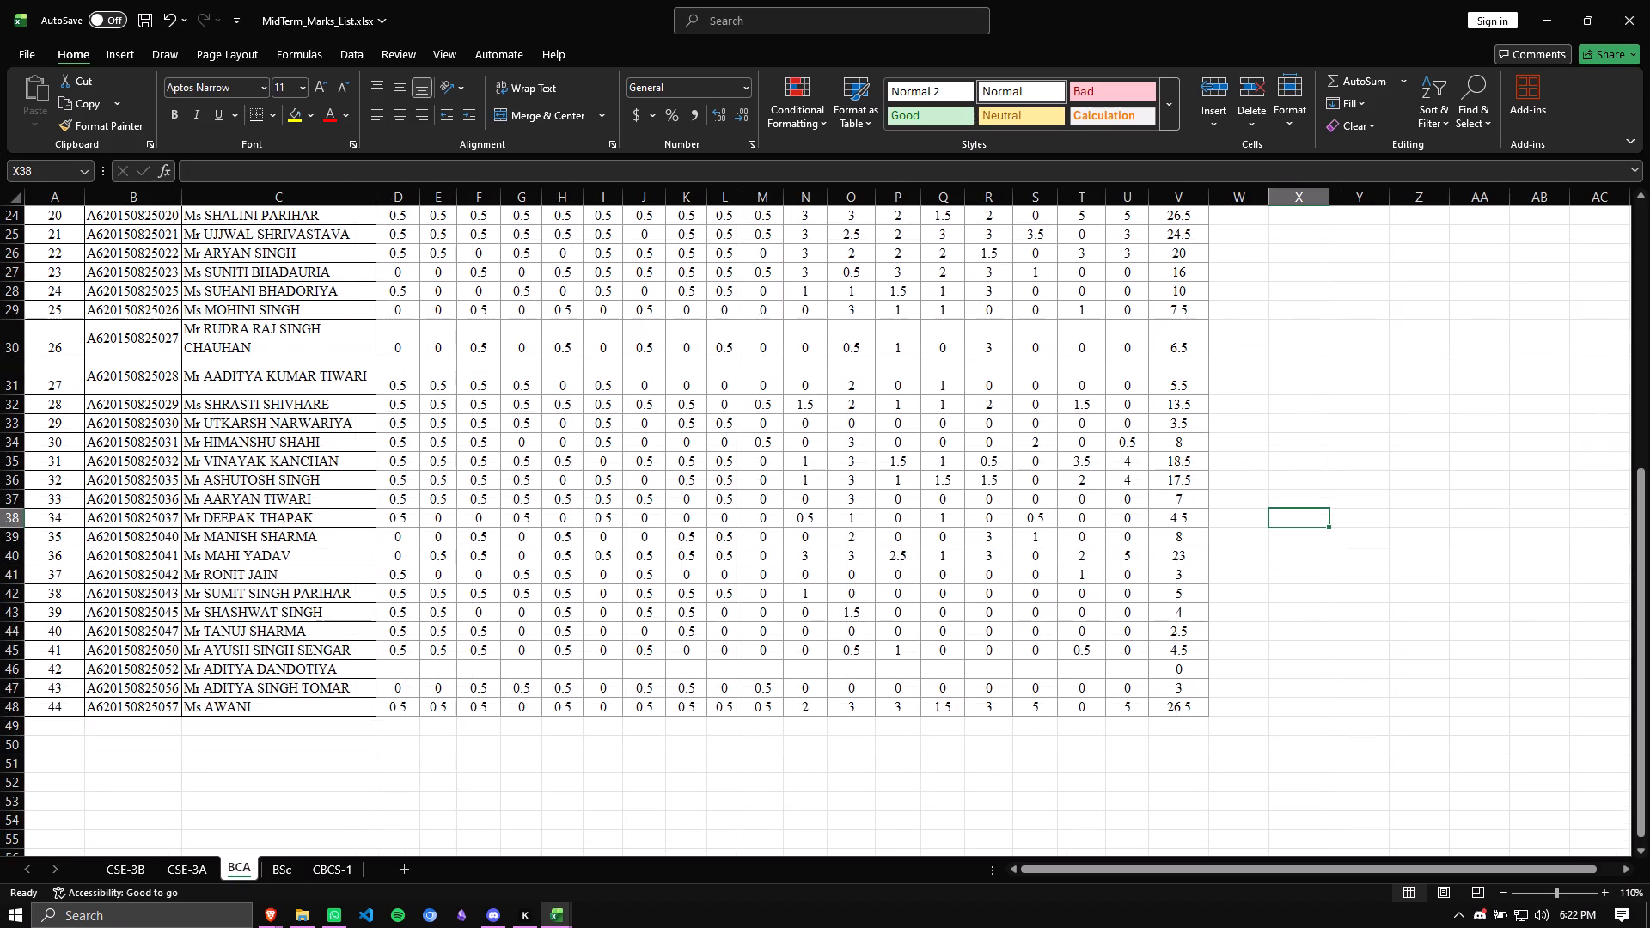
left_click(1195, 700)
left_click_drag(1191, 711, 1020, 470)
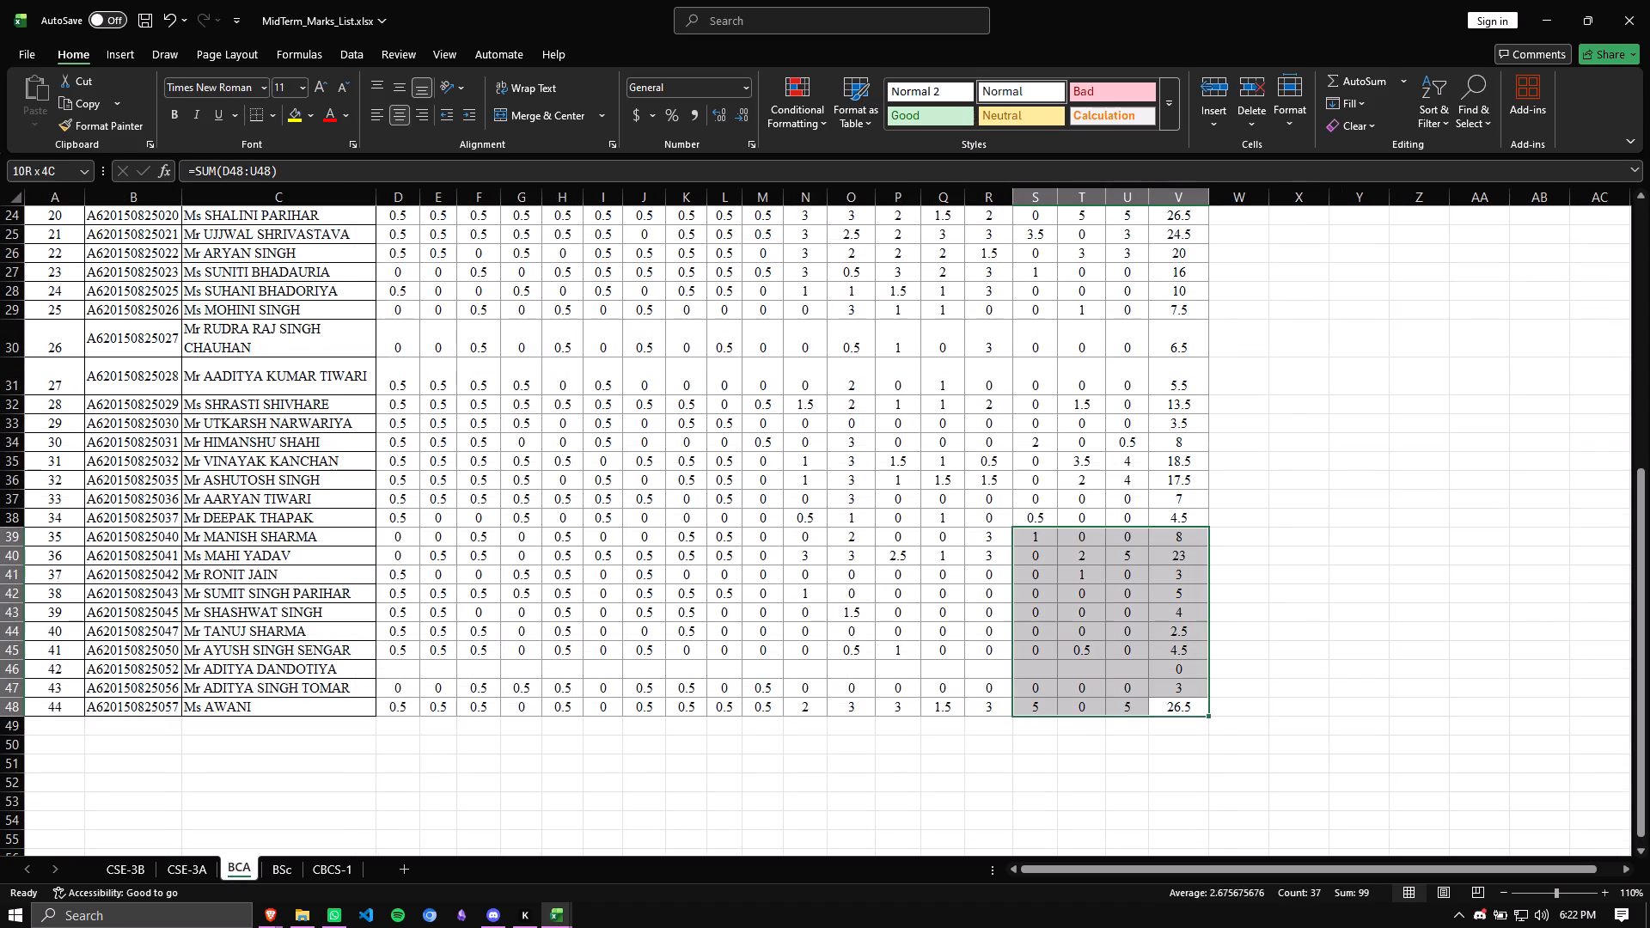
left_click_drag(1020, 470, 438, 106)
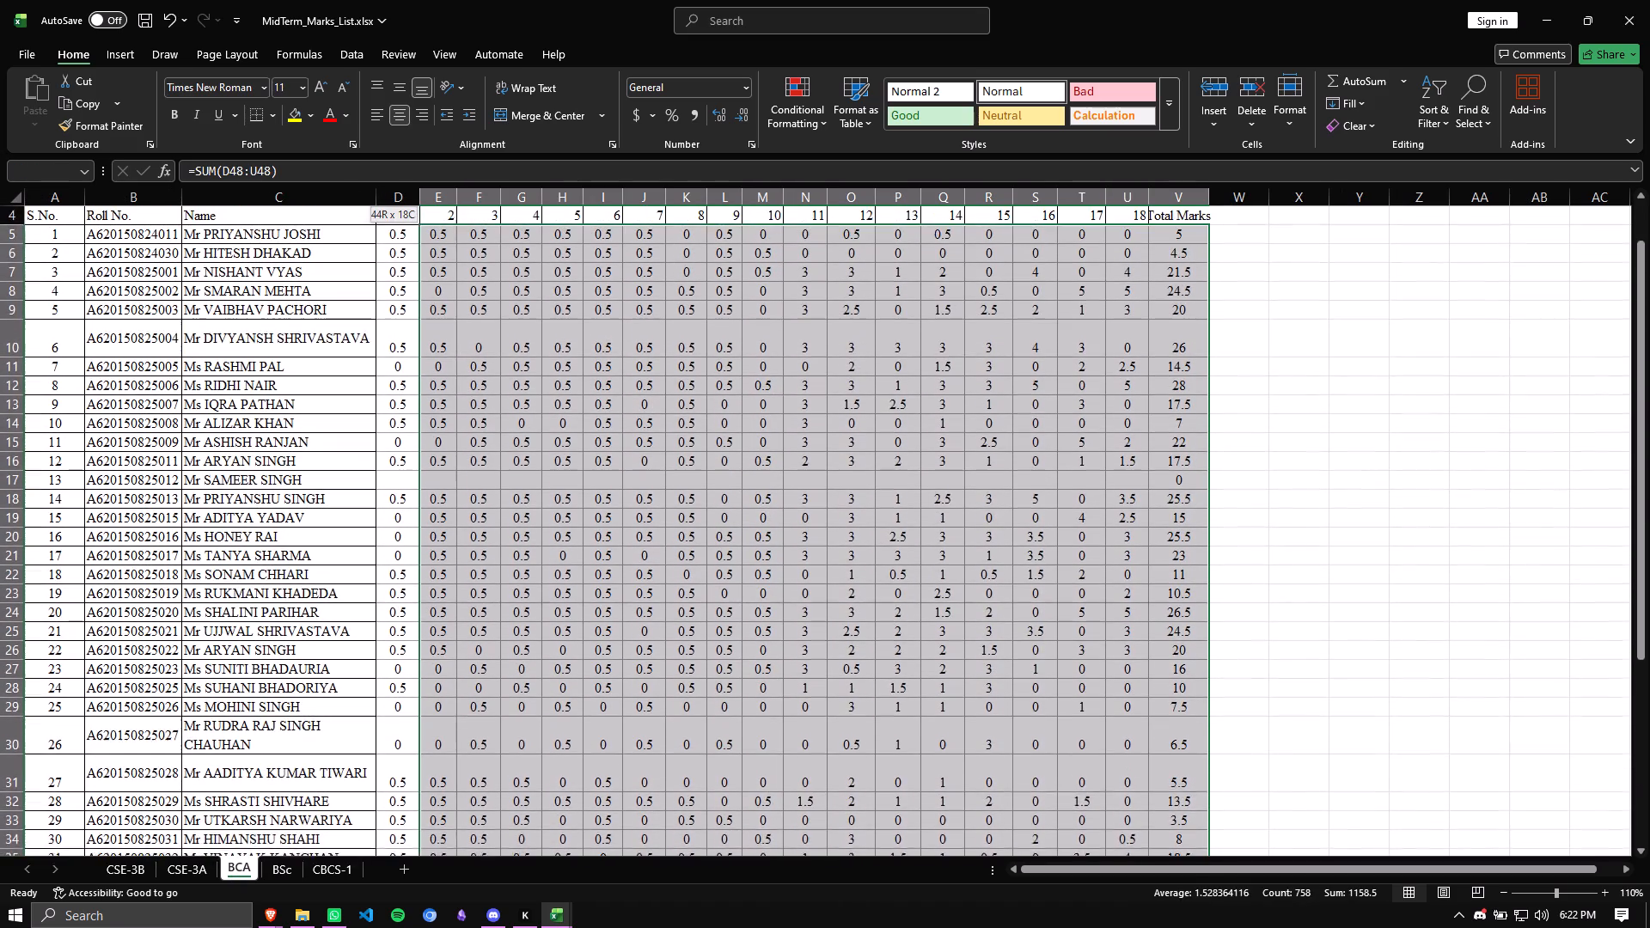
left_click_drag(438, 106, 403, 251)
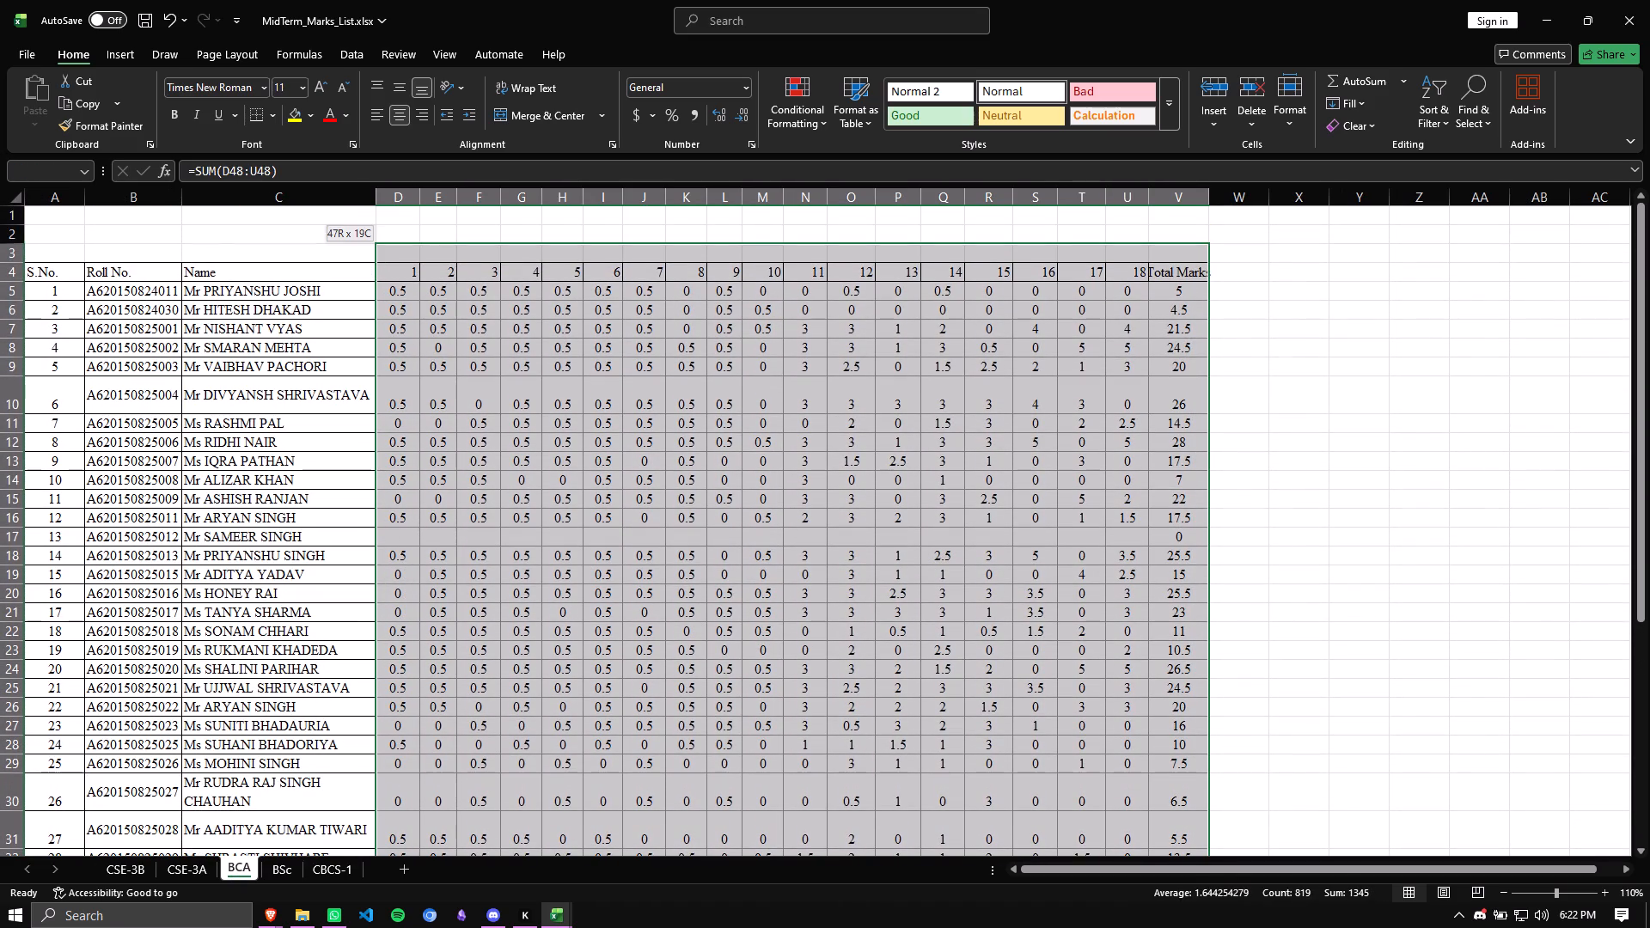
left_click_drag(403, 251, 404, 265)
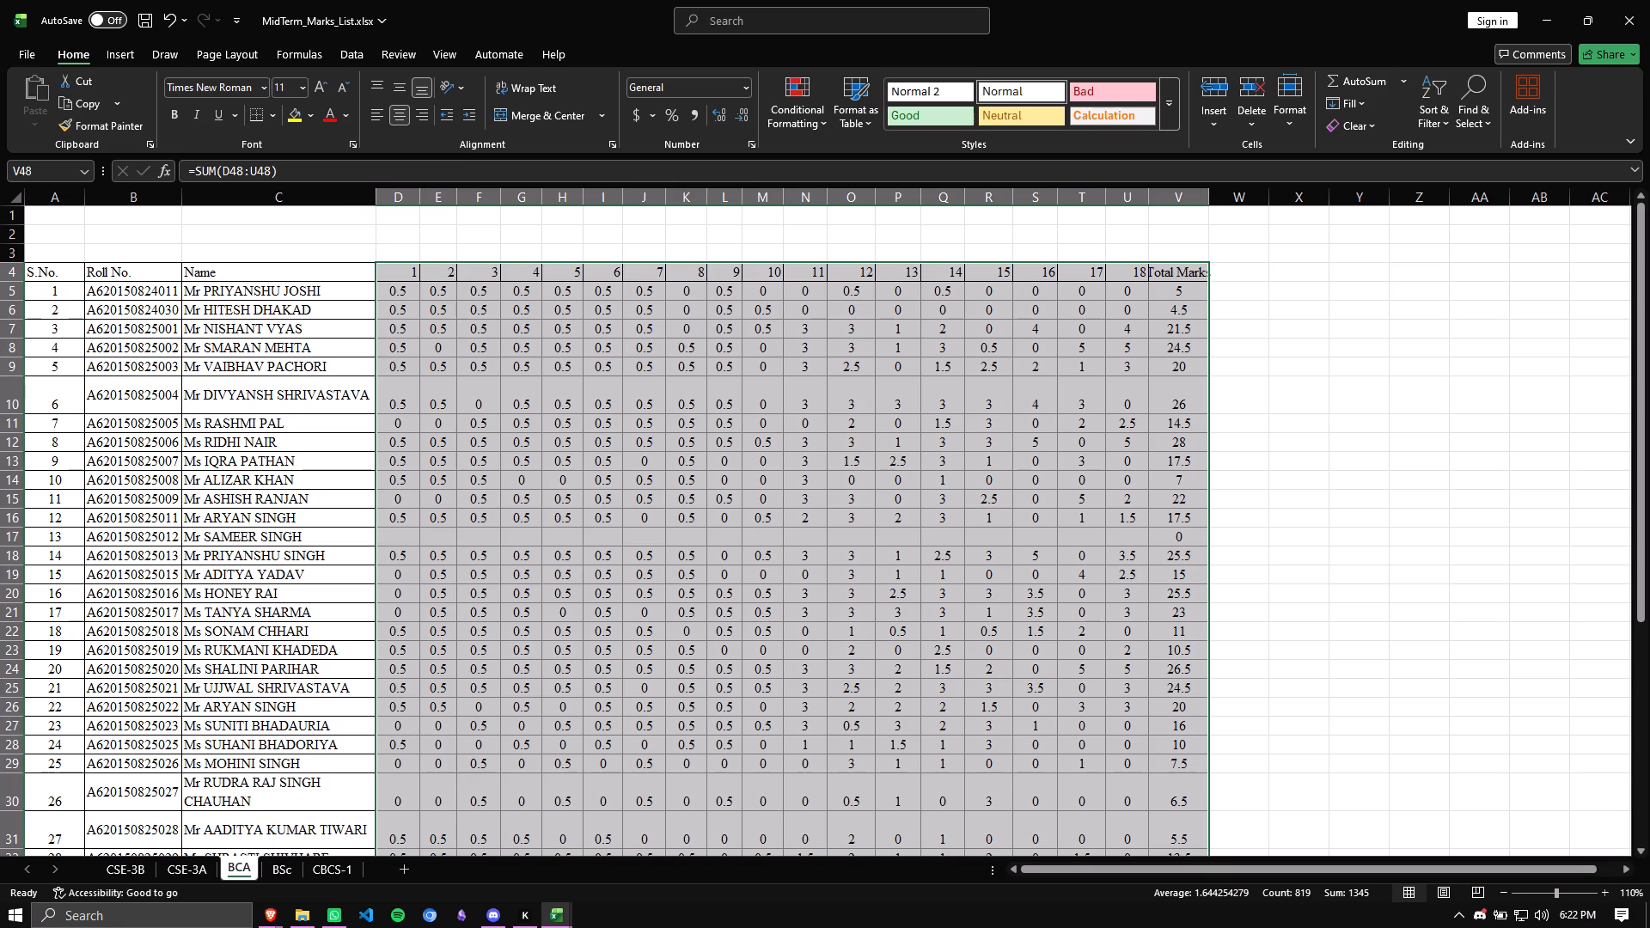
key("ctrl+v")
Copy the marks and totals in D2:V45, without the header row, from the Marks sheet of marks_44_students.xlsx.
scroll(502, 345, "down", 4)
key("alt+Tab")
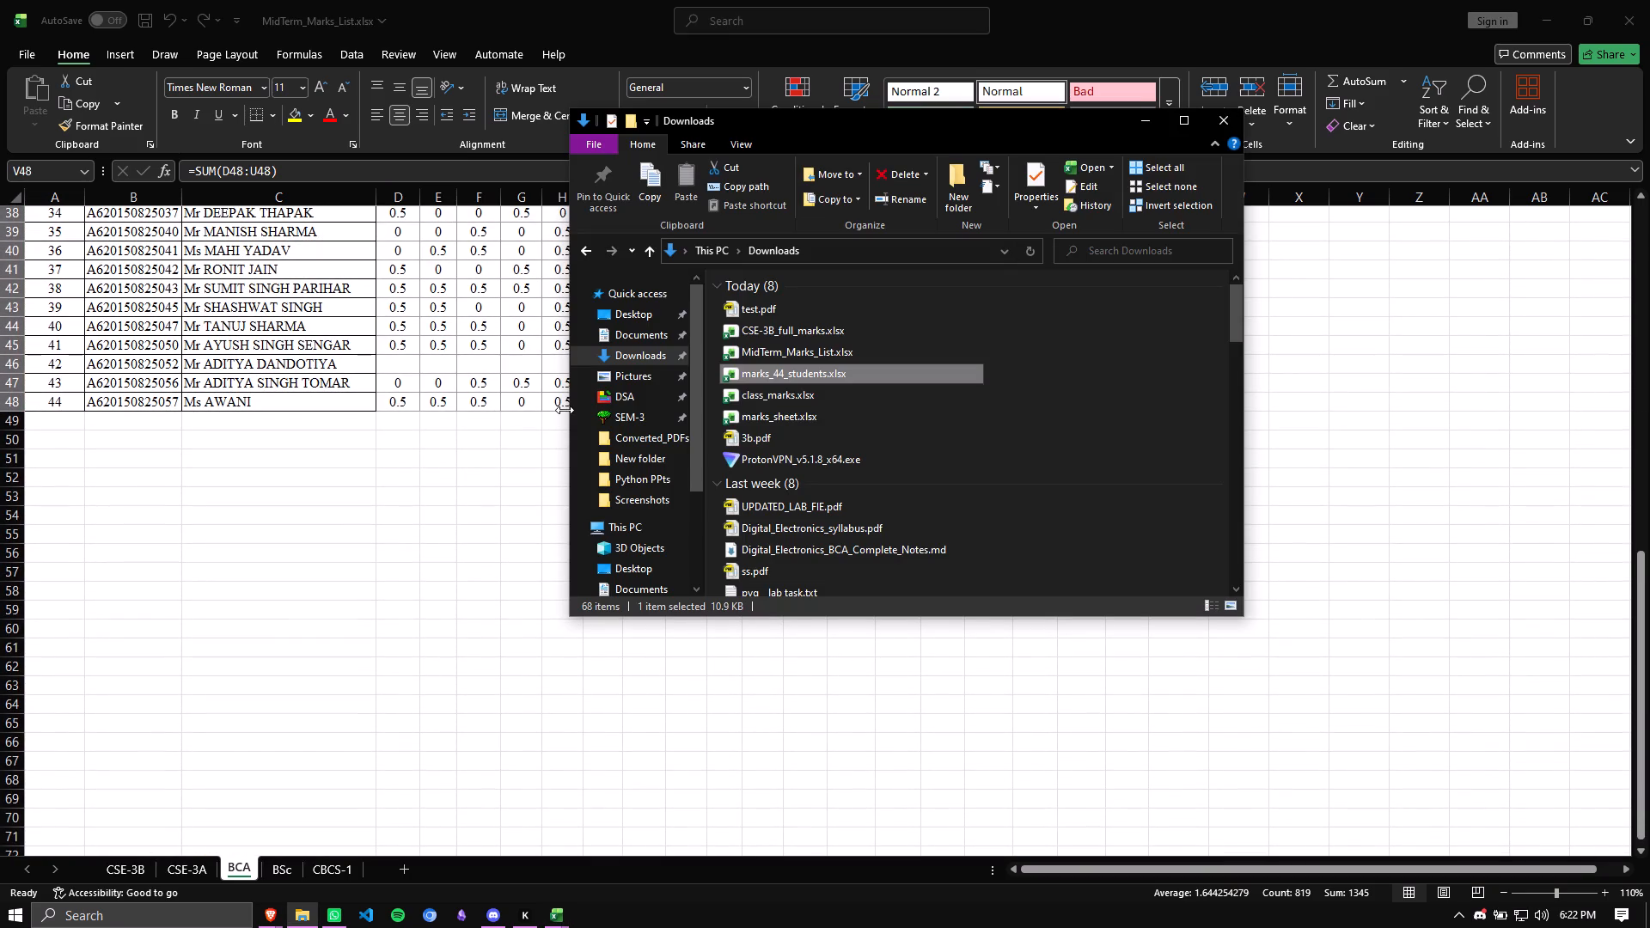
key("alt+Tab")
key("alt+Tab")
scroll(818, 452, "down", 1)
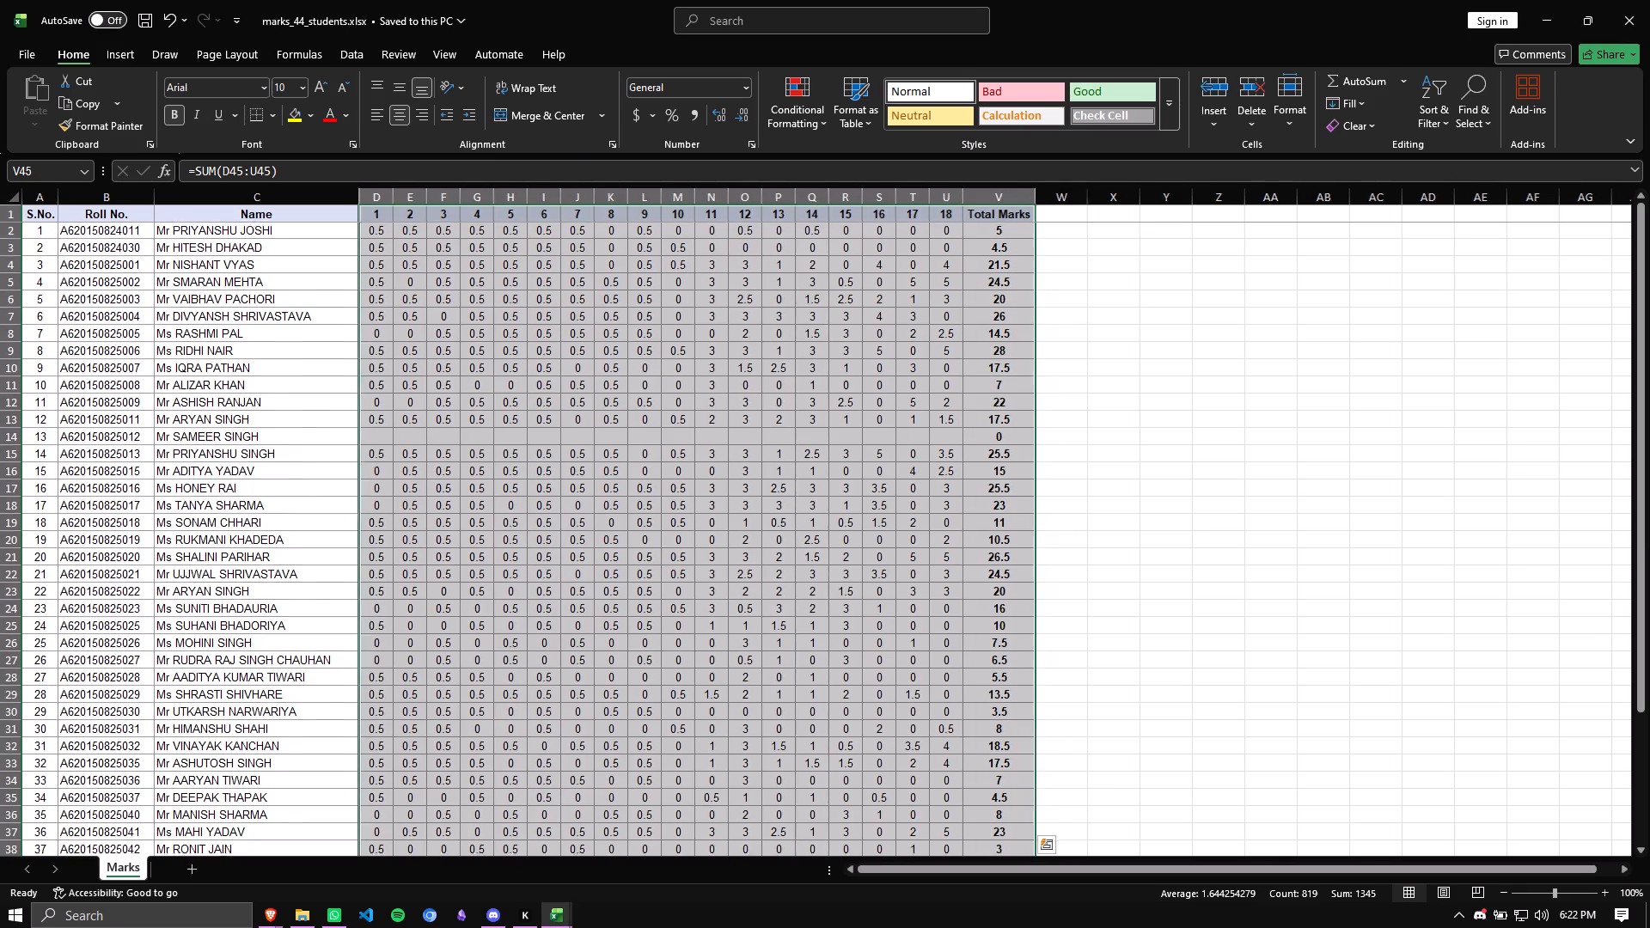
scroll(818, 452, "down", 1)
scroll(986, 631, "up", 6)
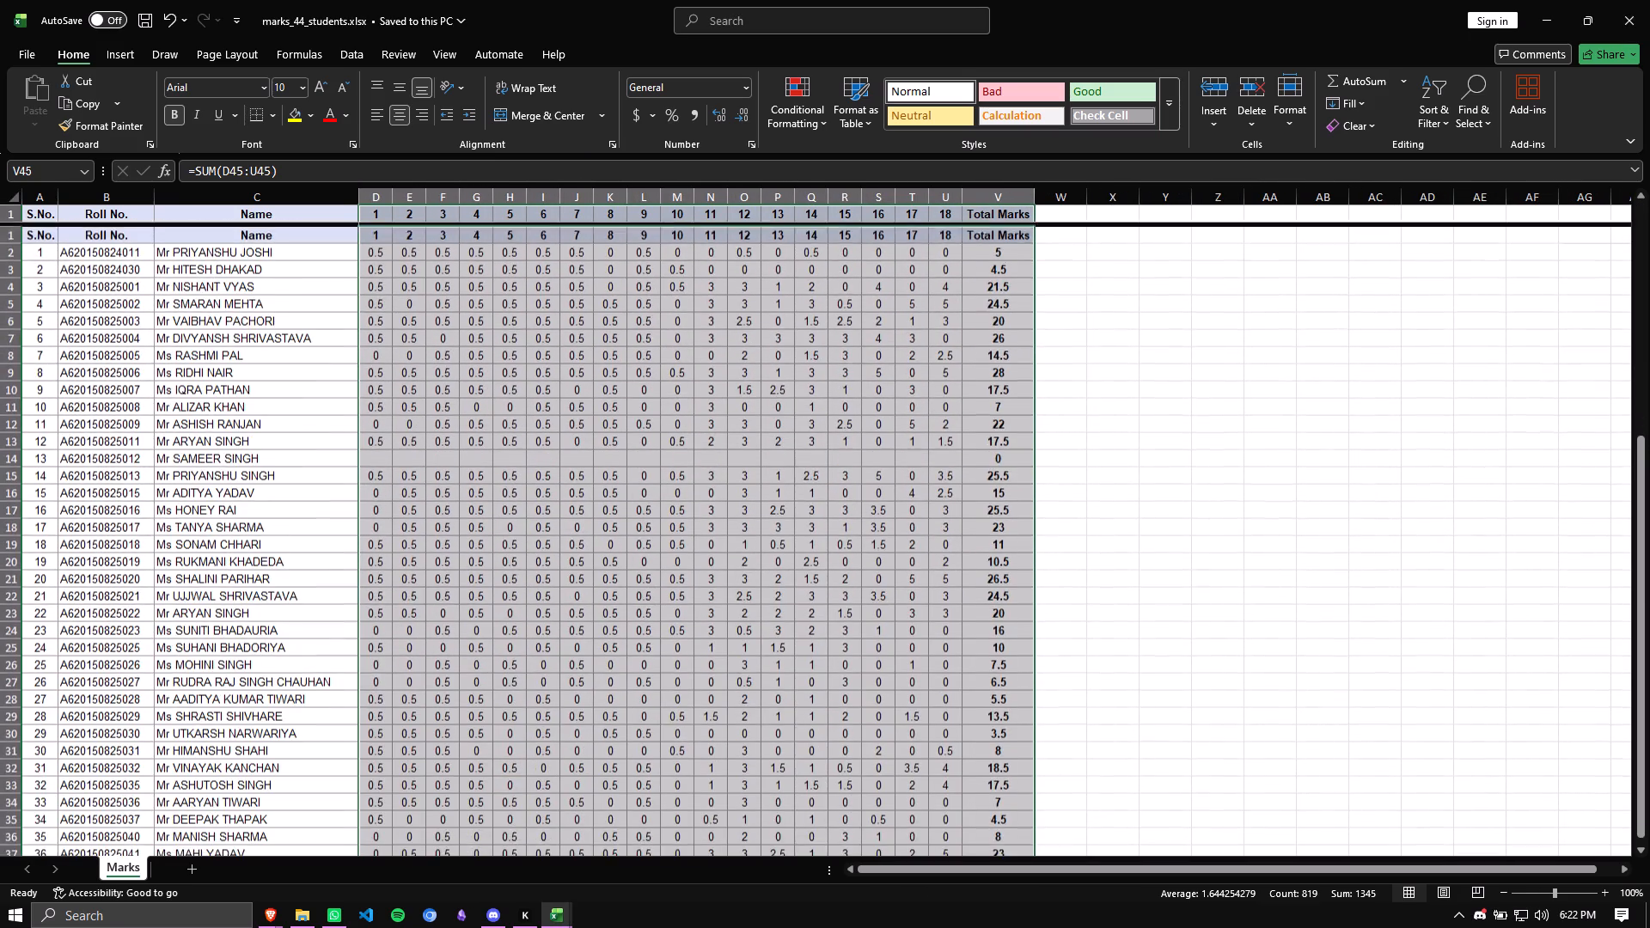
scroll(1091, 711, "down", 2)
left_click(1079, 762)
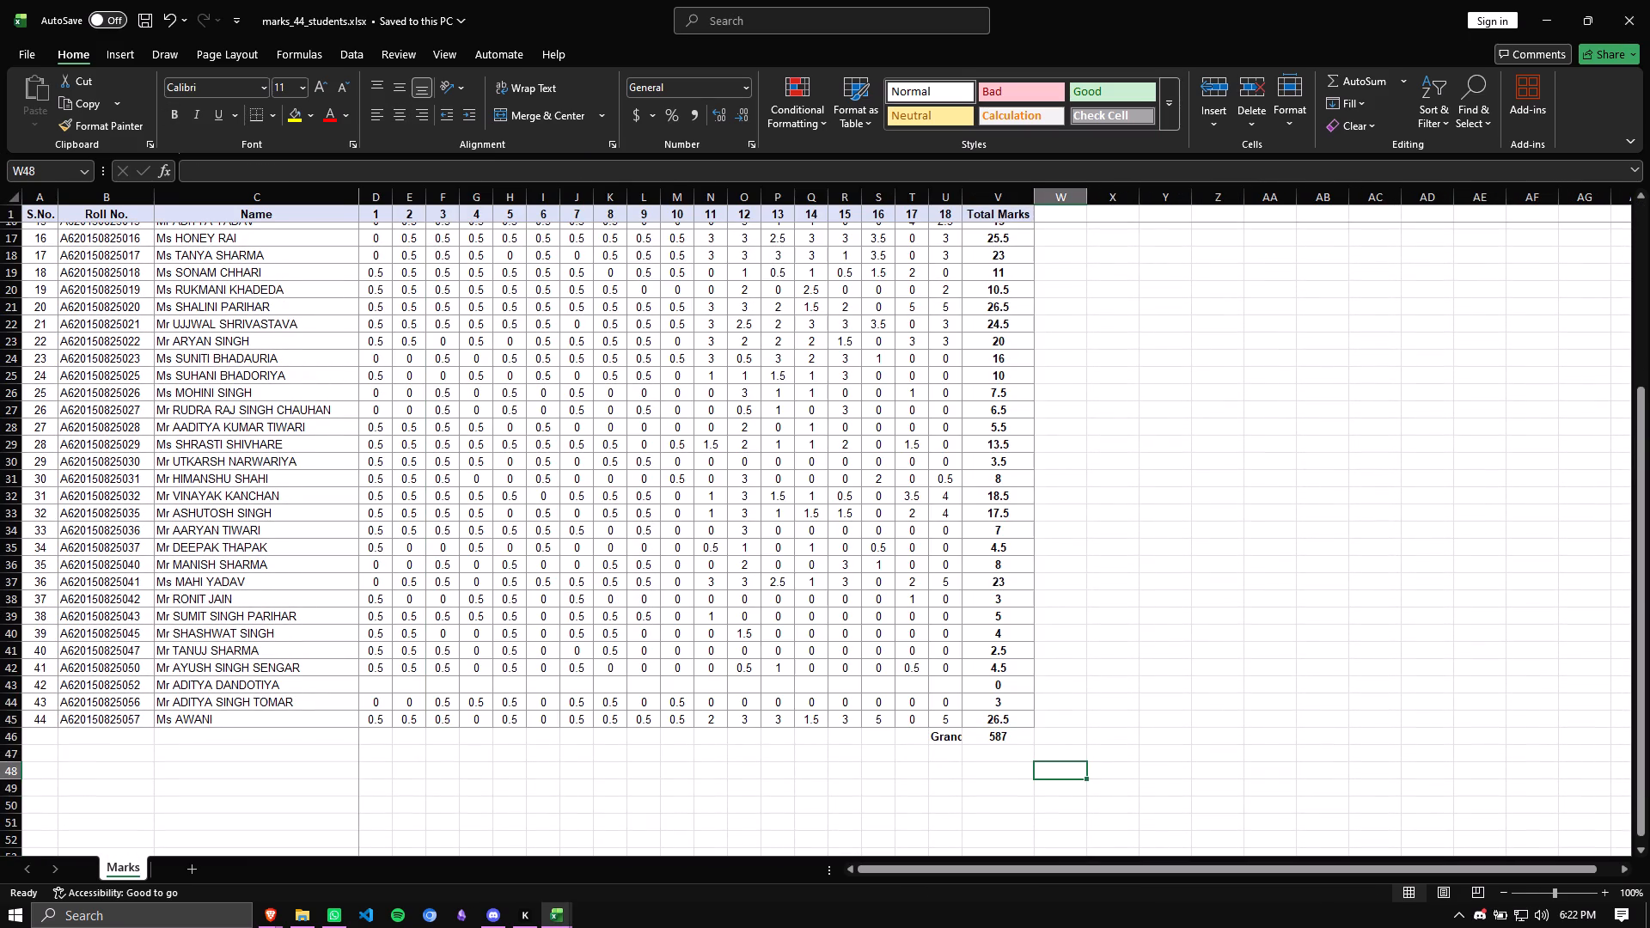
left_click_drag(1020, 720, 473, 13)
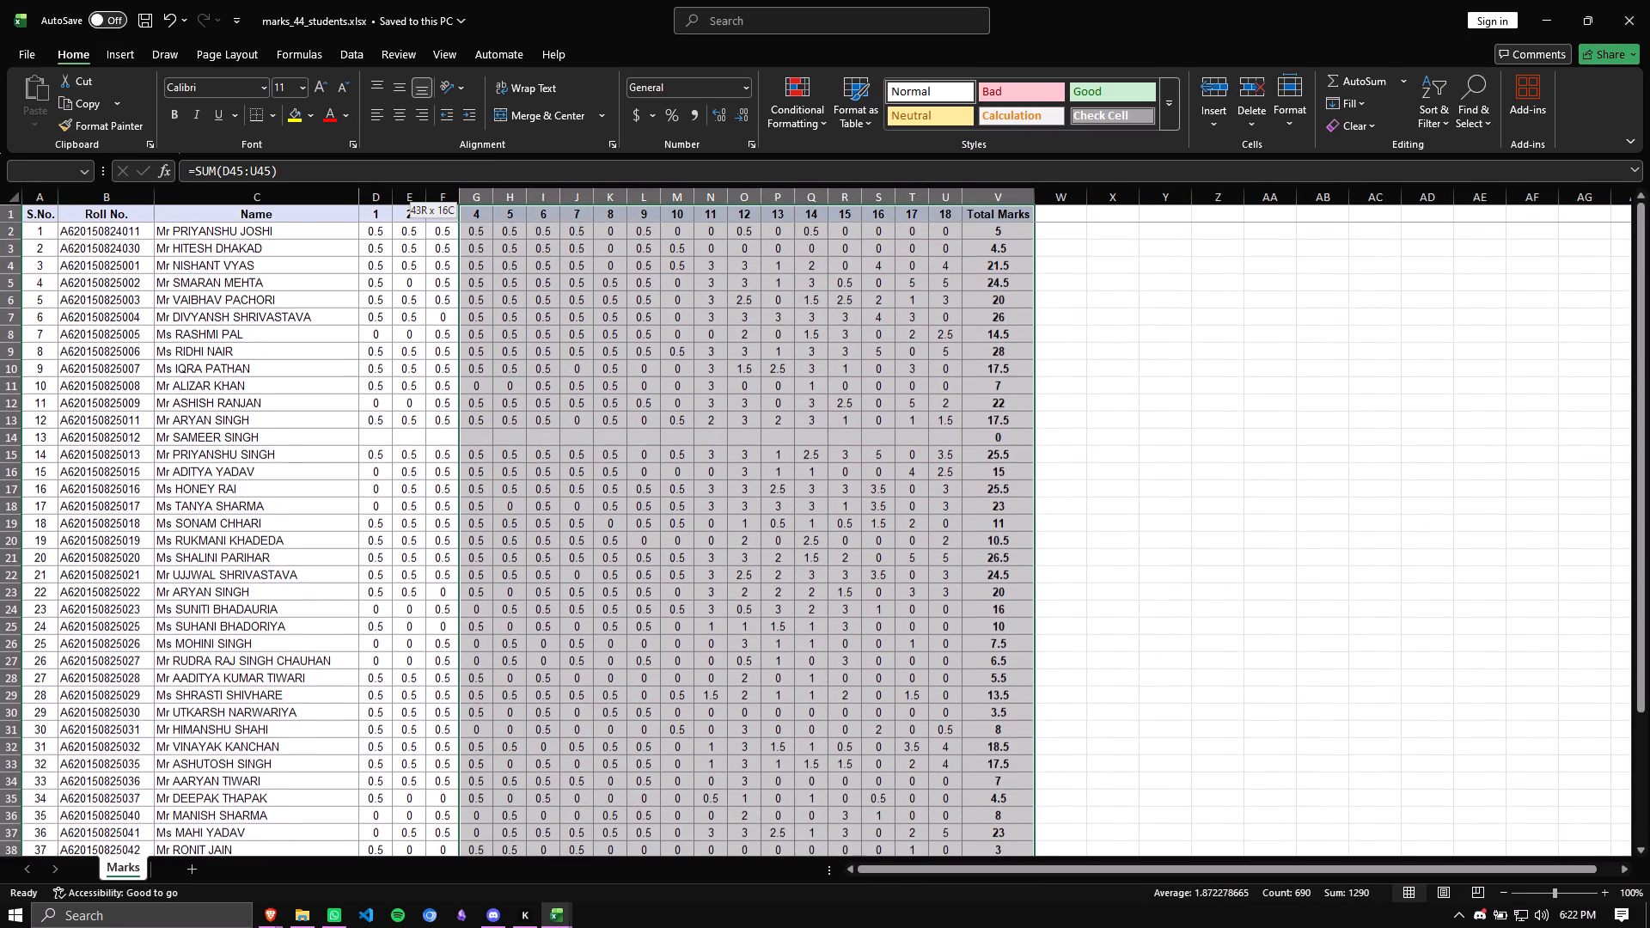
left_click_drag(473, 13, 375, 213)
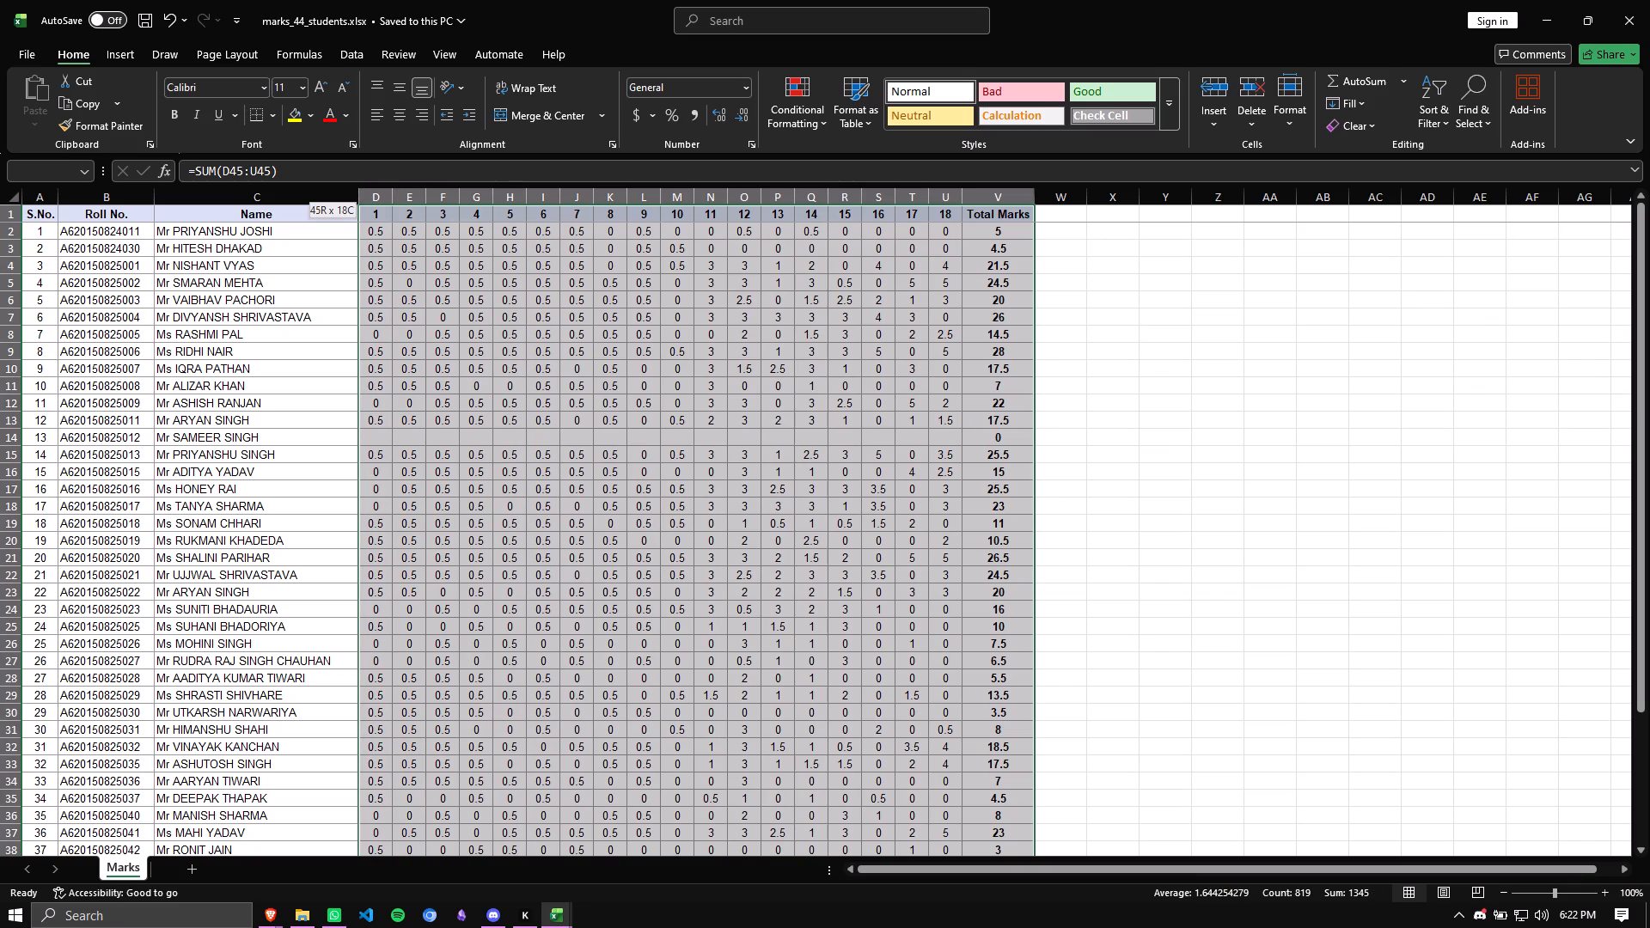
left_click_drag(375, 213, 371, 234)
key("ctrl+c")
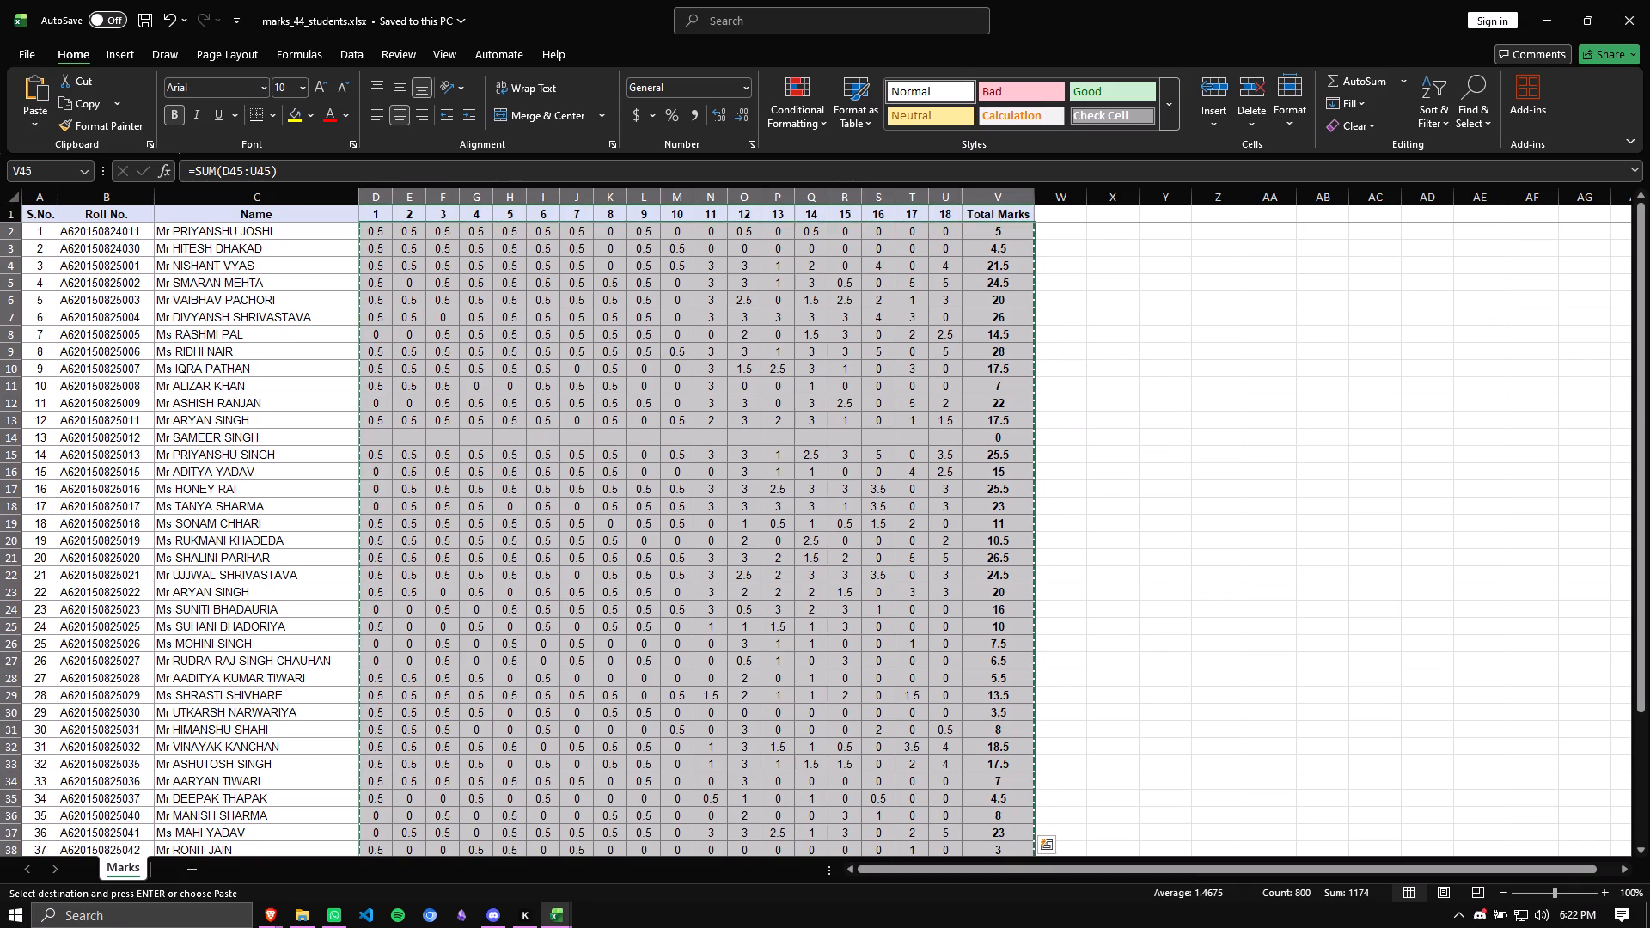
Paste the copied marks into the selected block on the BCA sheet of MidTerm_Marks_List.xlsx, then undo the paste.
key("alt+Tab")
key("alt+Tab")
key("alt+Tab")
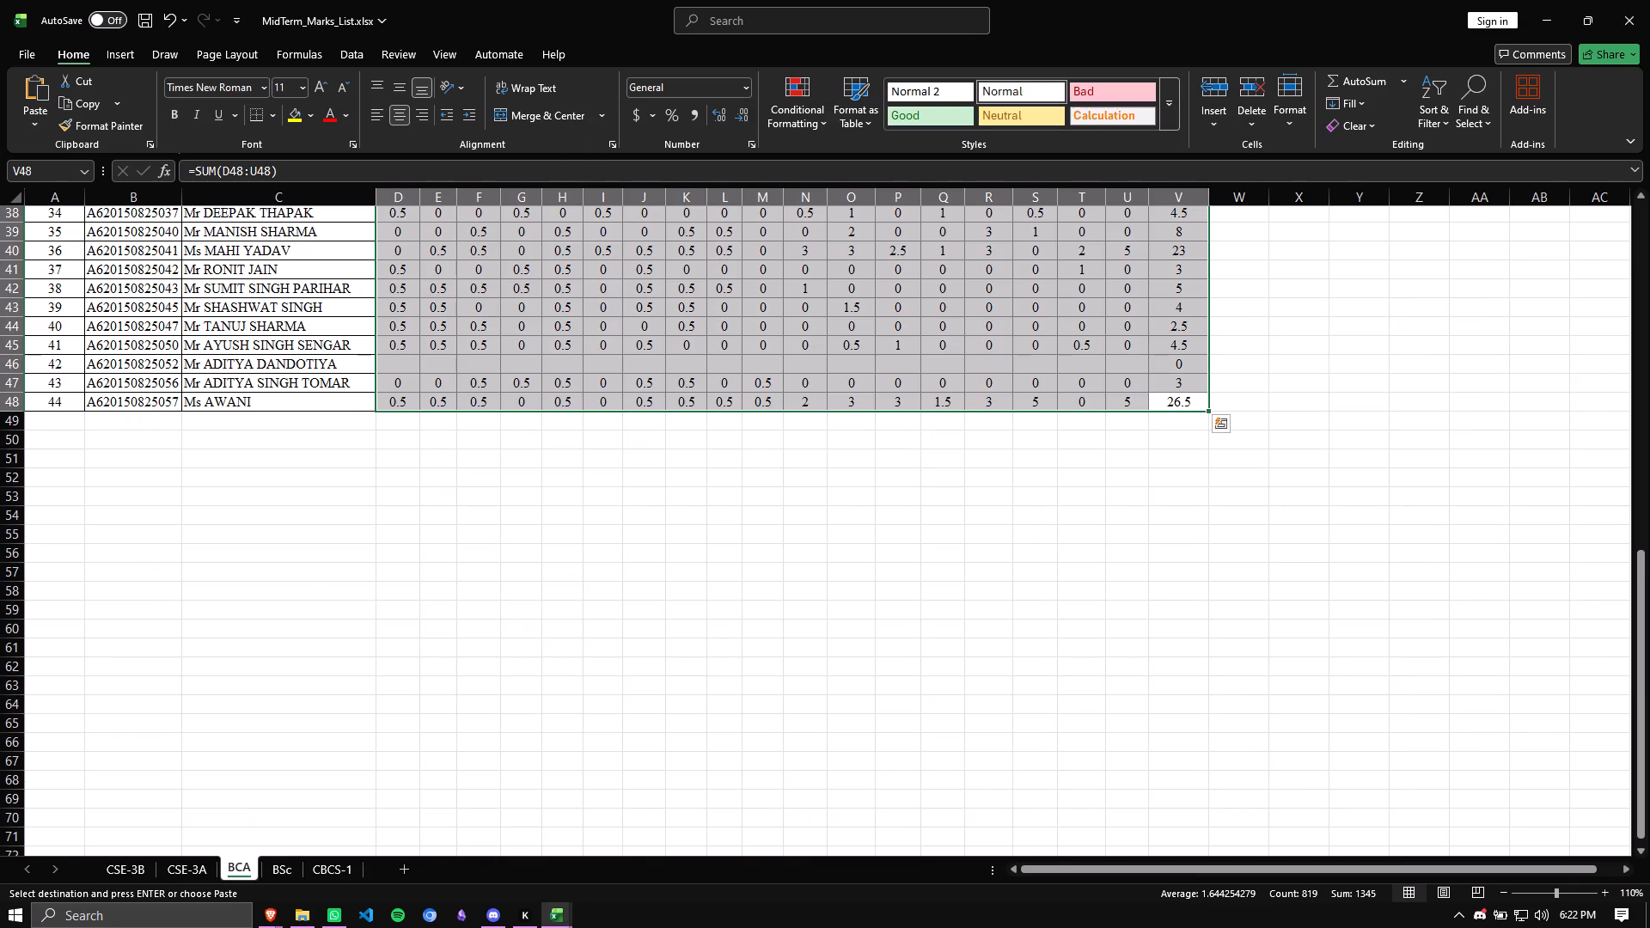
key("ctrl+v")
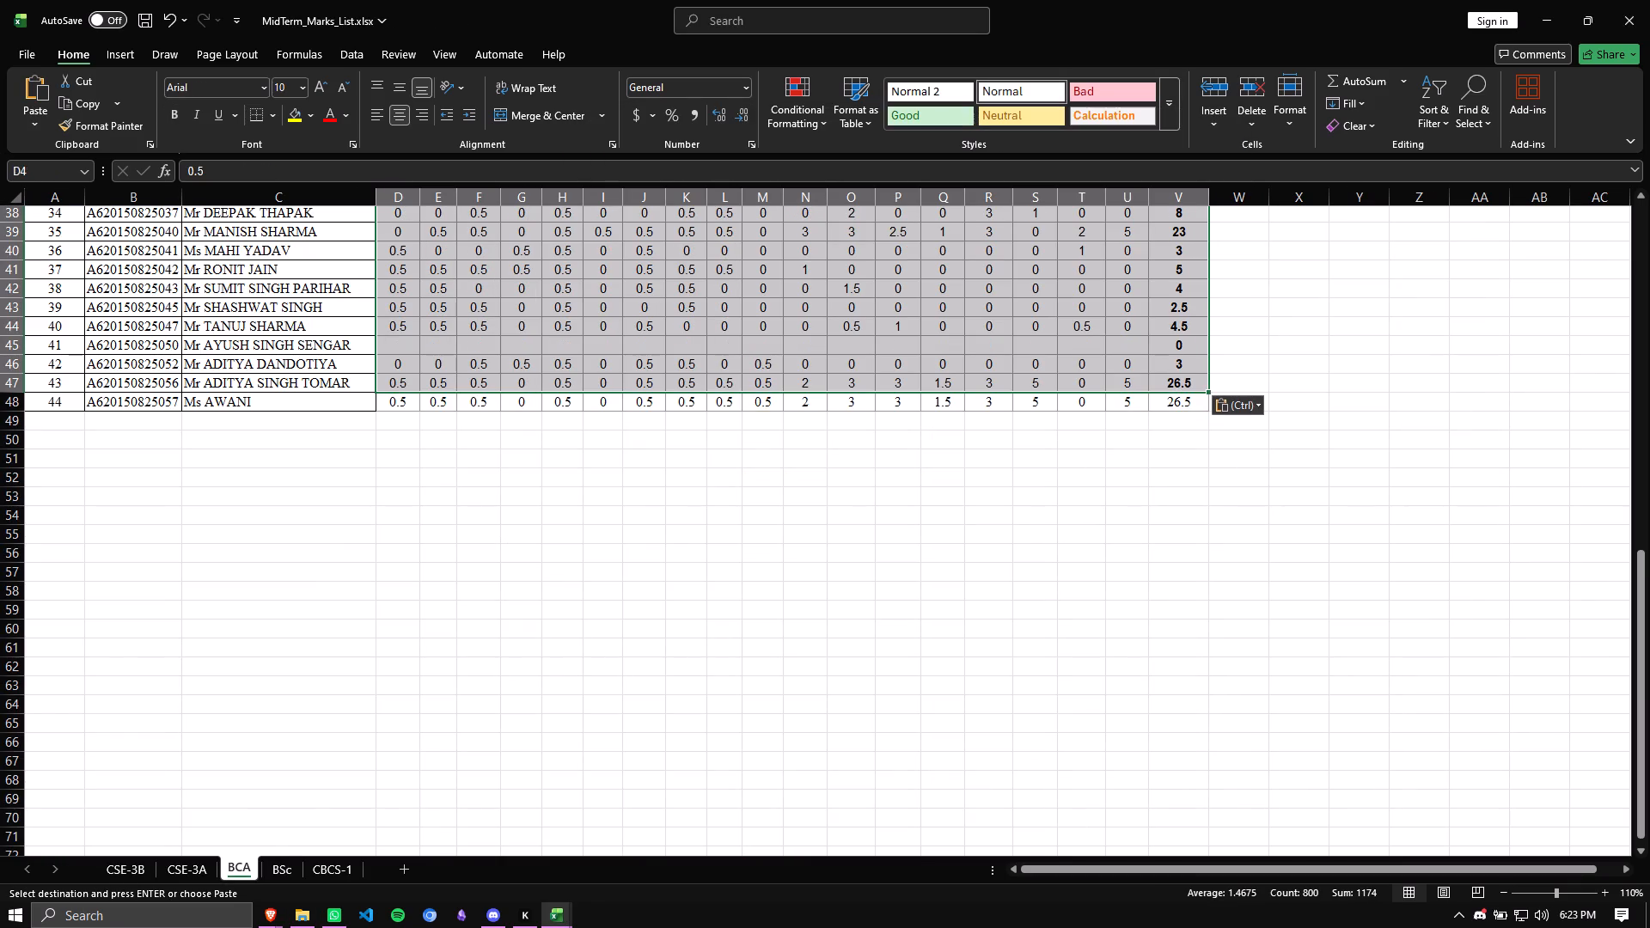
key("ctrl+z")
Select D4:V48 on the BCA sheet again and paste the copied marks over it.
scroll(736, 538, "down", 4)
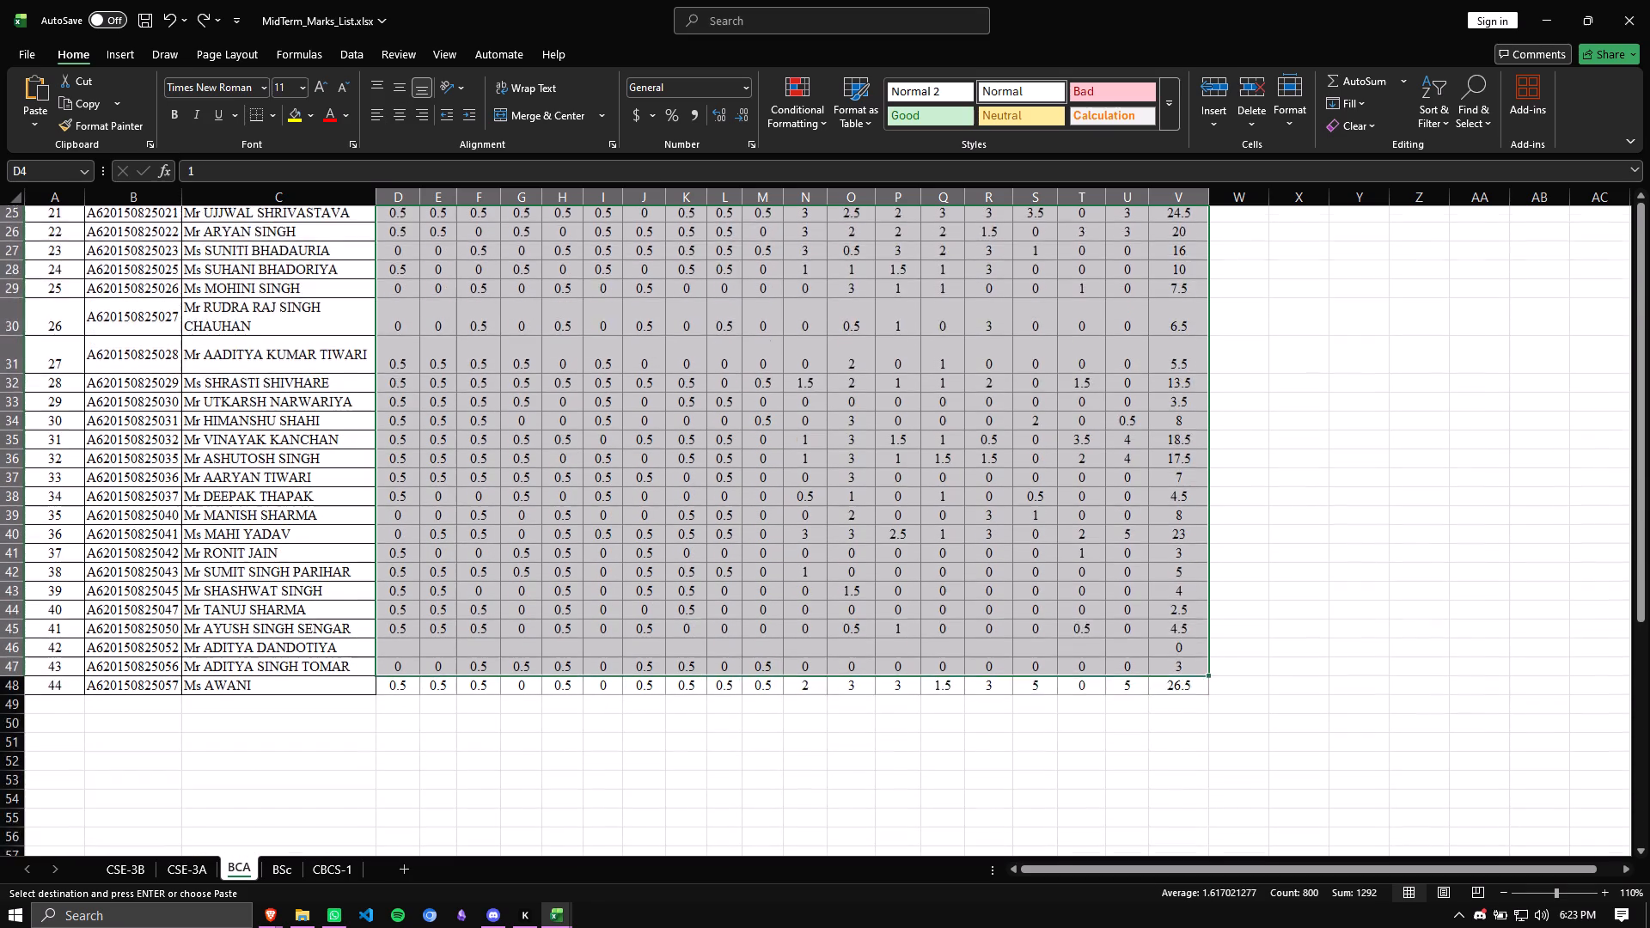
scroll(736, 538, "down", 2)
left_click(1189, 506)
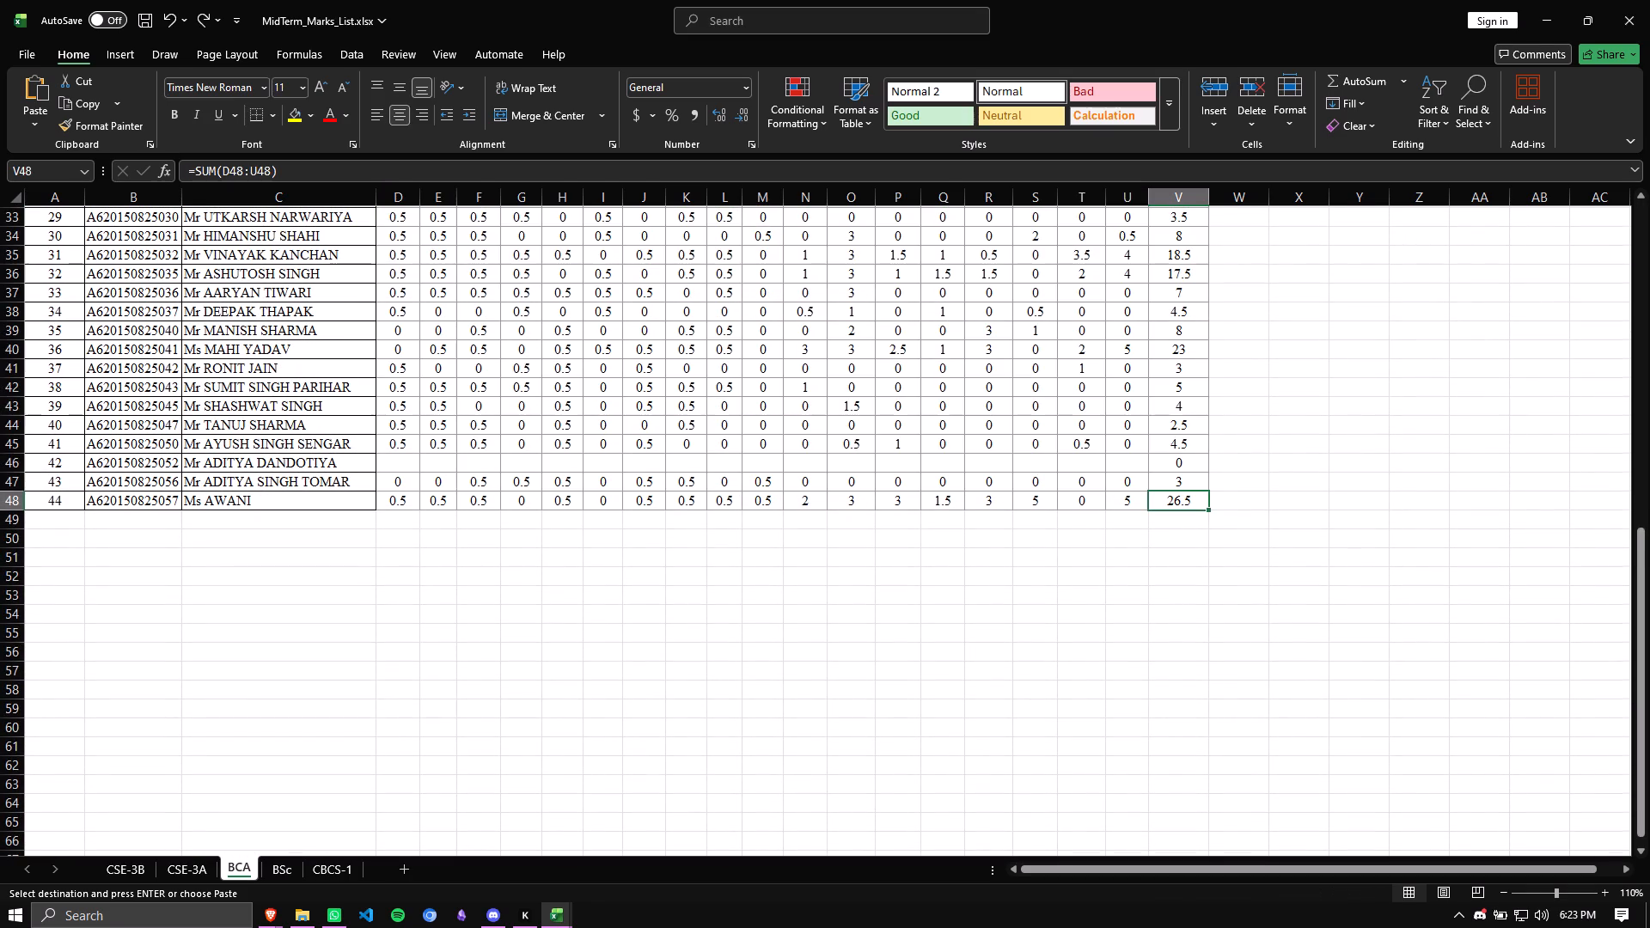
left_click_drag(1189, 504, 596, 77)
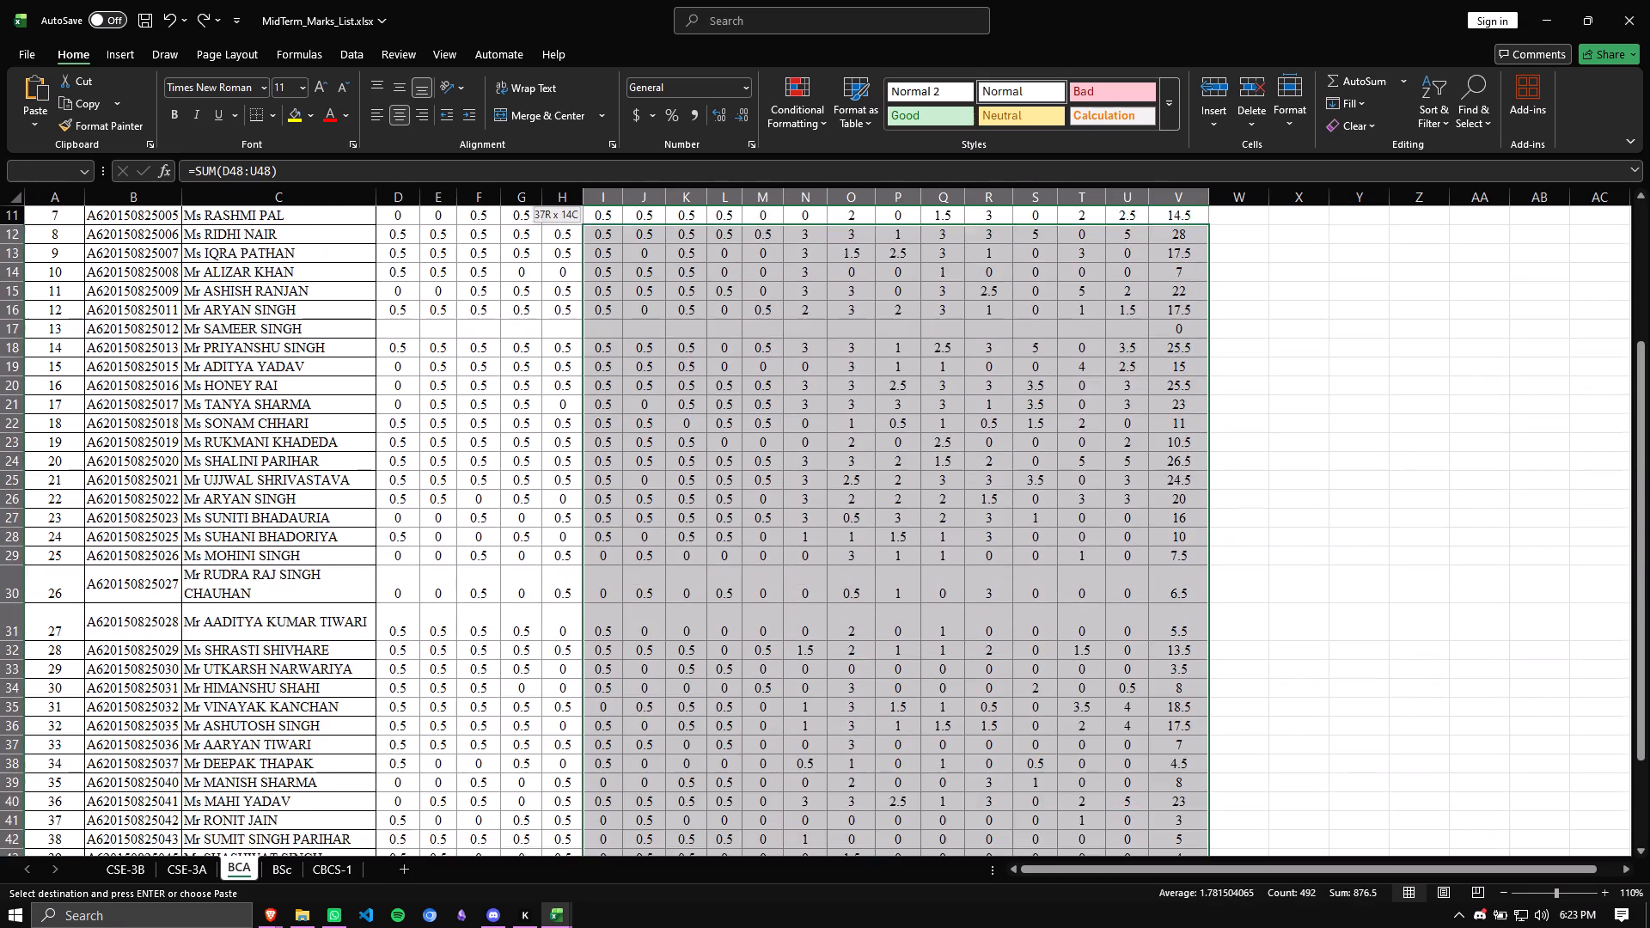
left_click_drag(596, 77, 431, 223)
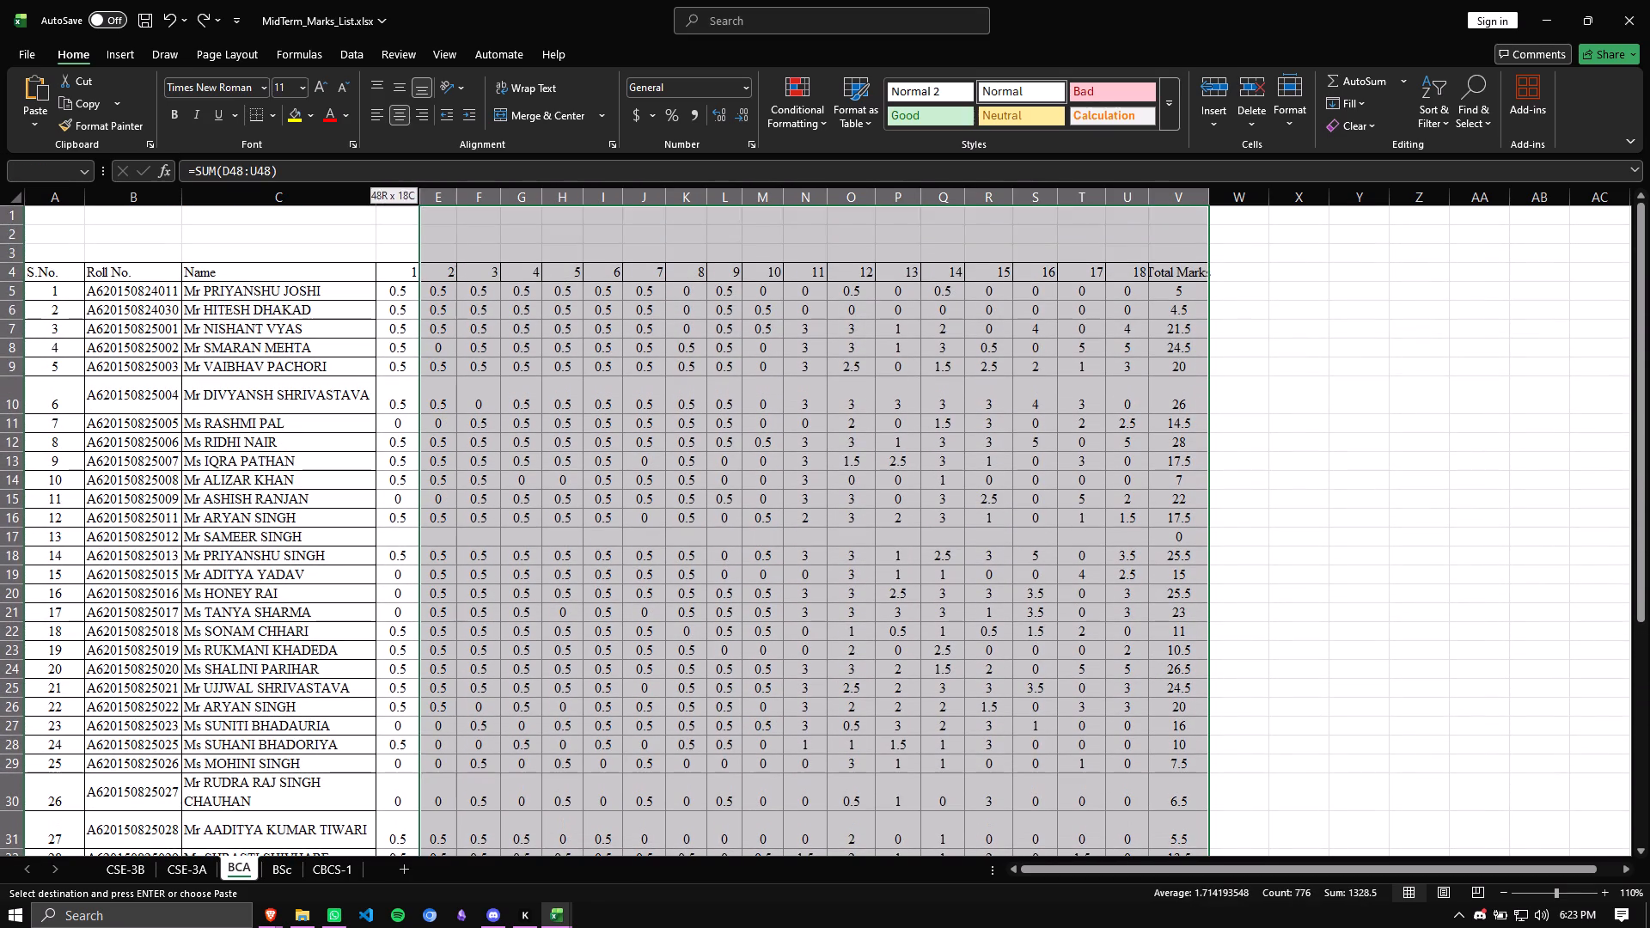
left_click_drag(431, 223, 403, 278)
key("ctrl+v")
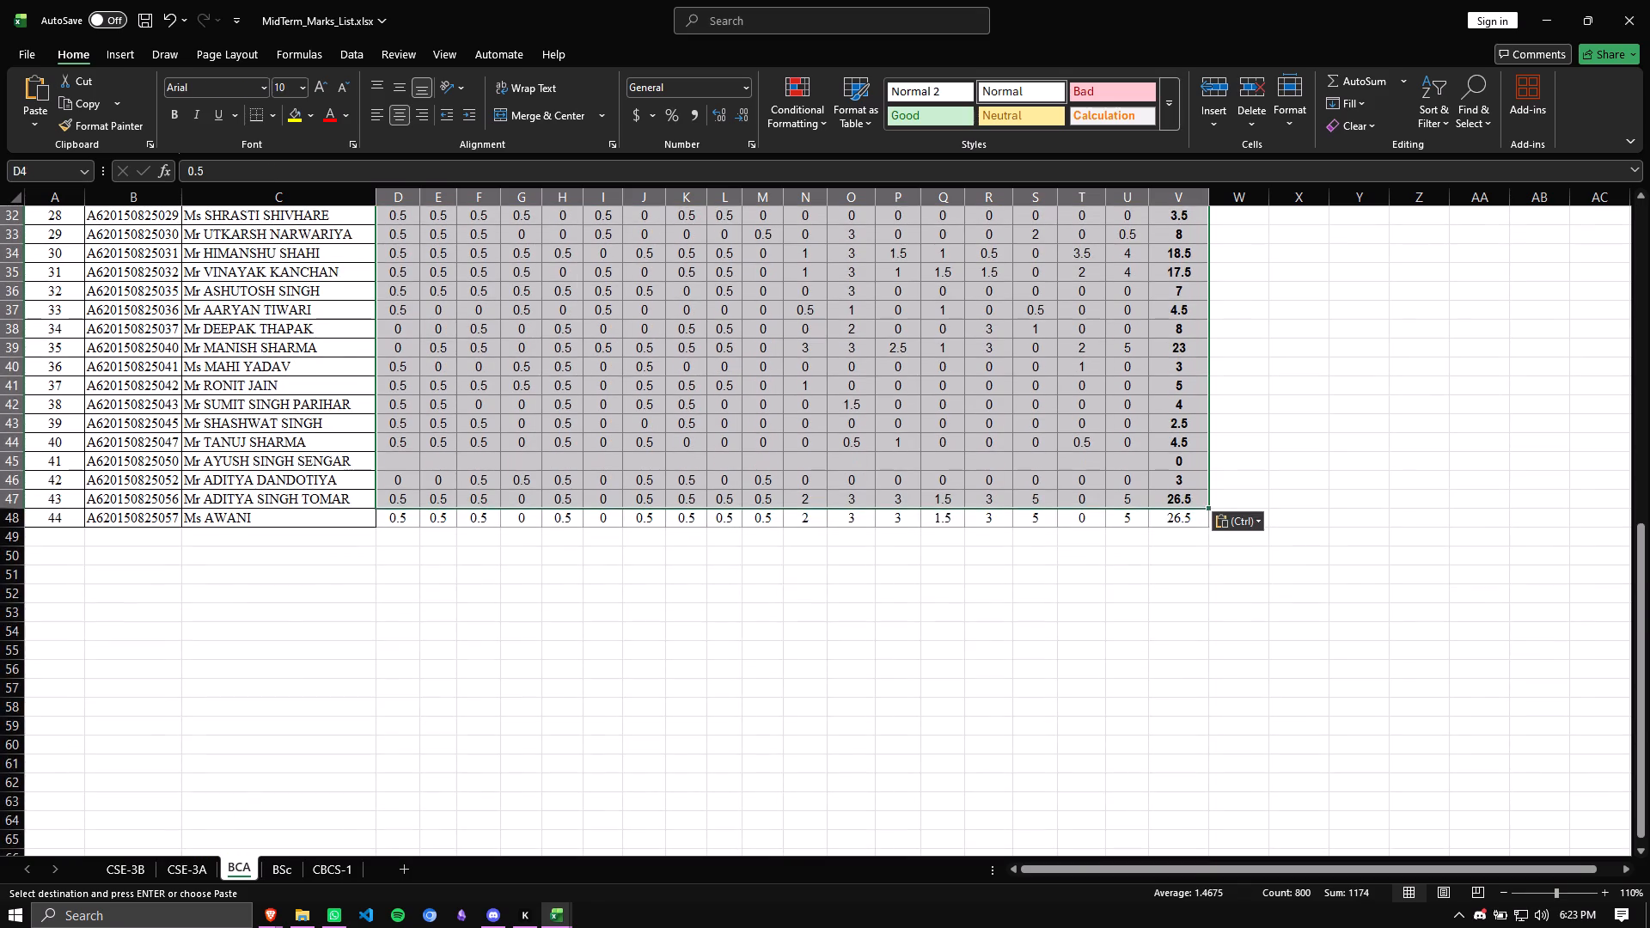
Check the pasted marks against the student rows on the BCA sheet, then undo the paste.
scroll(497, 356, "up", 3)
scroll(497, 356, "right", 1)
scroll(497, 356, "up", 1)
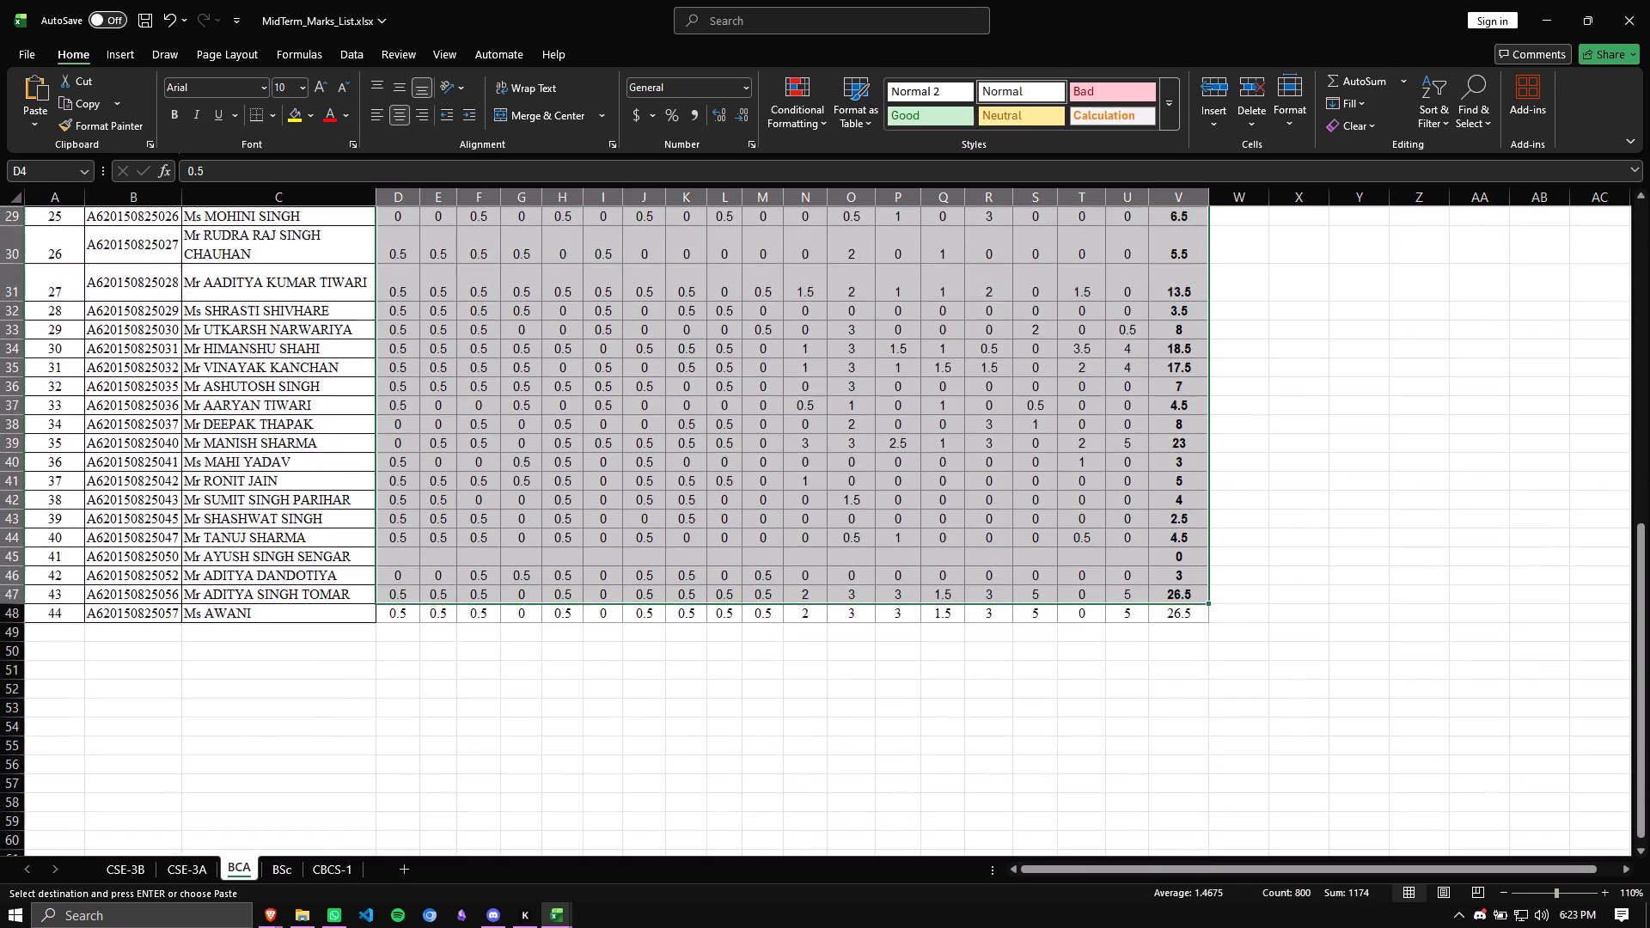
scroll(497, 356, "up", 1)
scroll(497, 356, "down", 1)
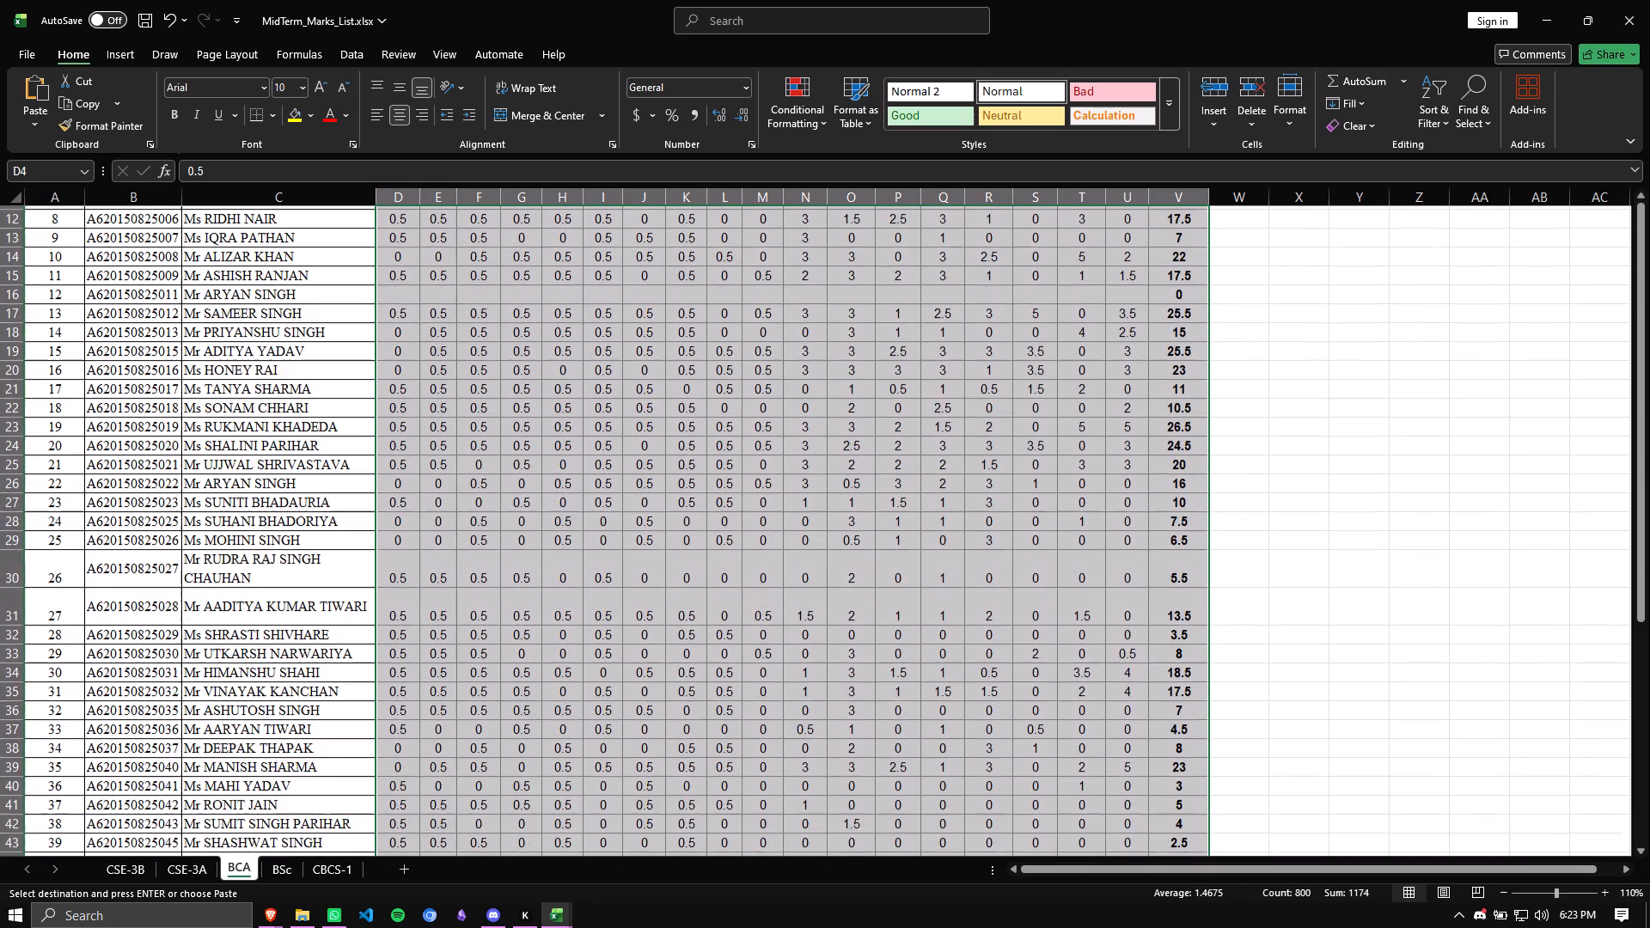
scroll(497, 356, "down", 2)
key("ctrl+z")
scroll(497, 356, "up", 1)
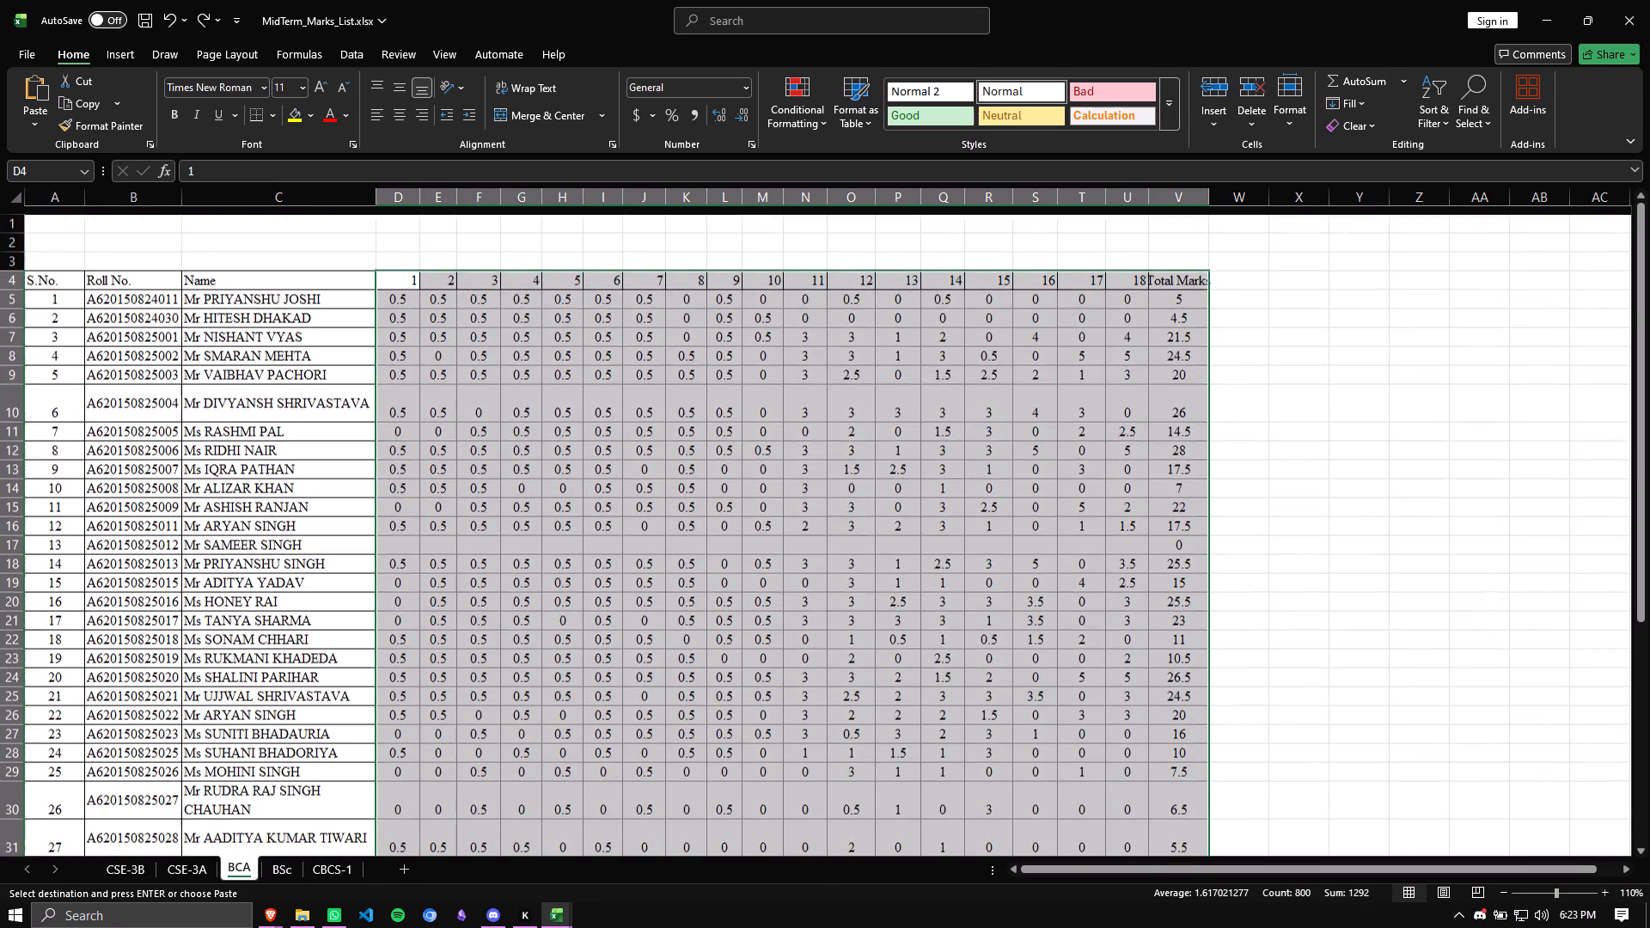
Copy D1:V45, including the question-number and Total Marks headers, from the Marks sheet of marks_44_students.xlsx.
key("alt+Tab")
key("alt+Tab")
key("alt+Tab")
scroll(670, 434, "up", 1)
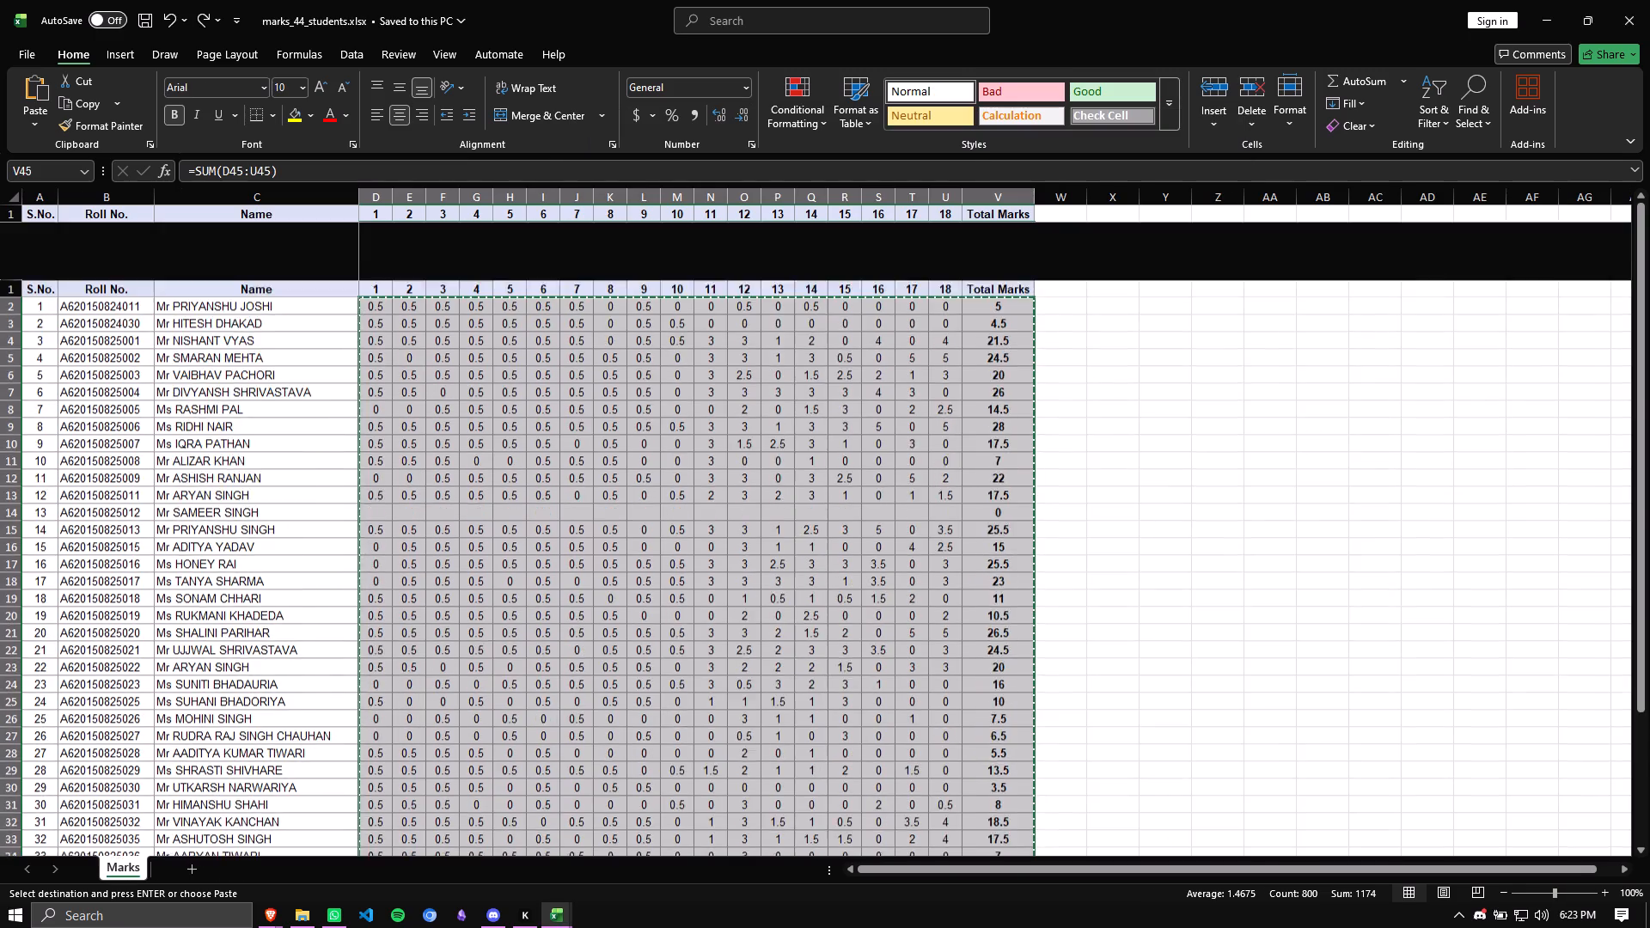
scroll(670, 434, "up", 1)
scroll(393, 273, "up", 1)
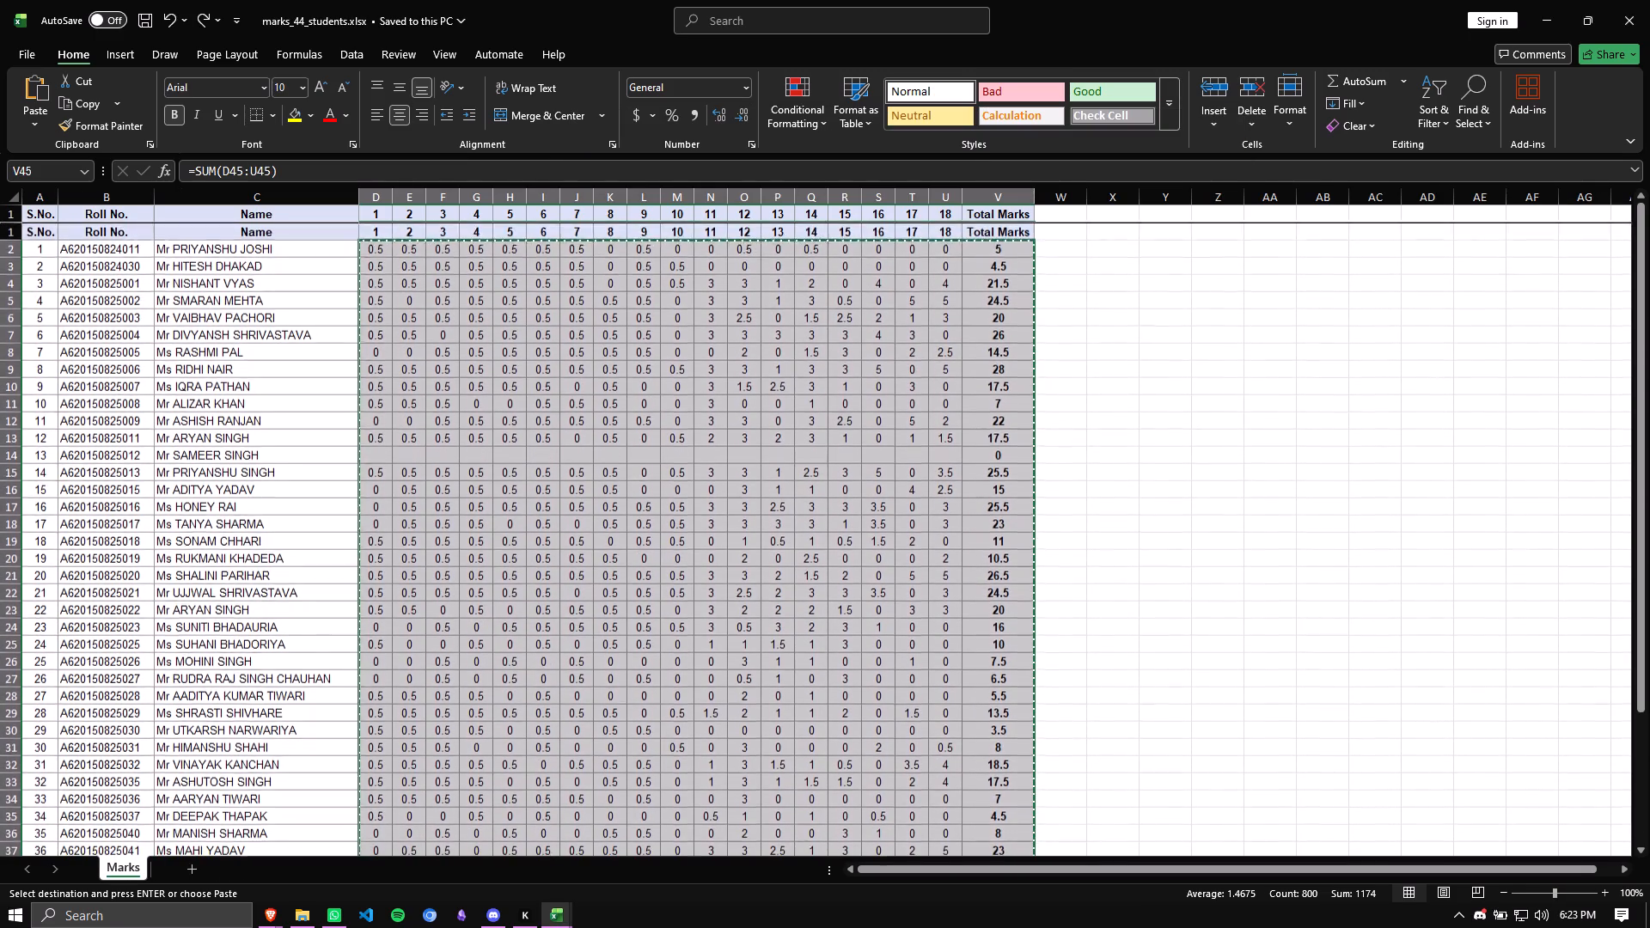
left_click(381, 225)
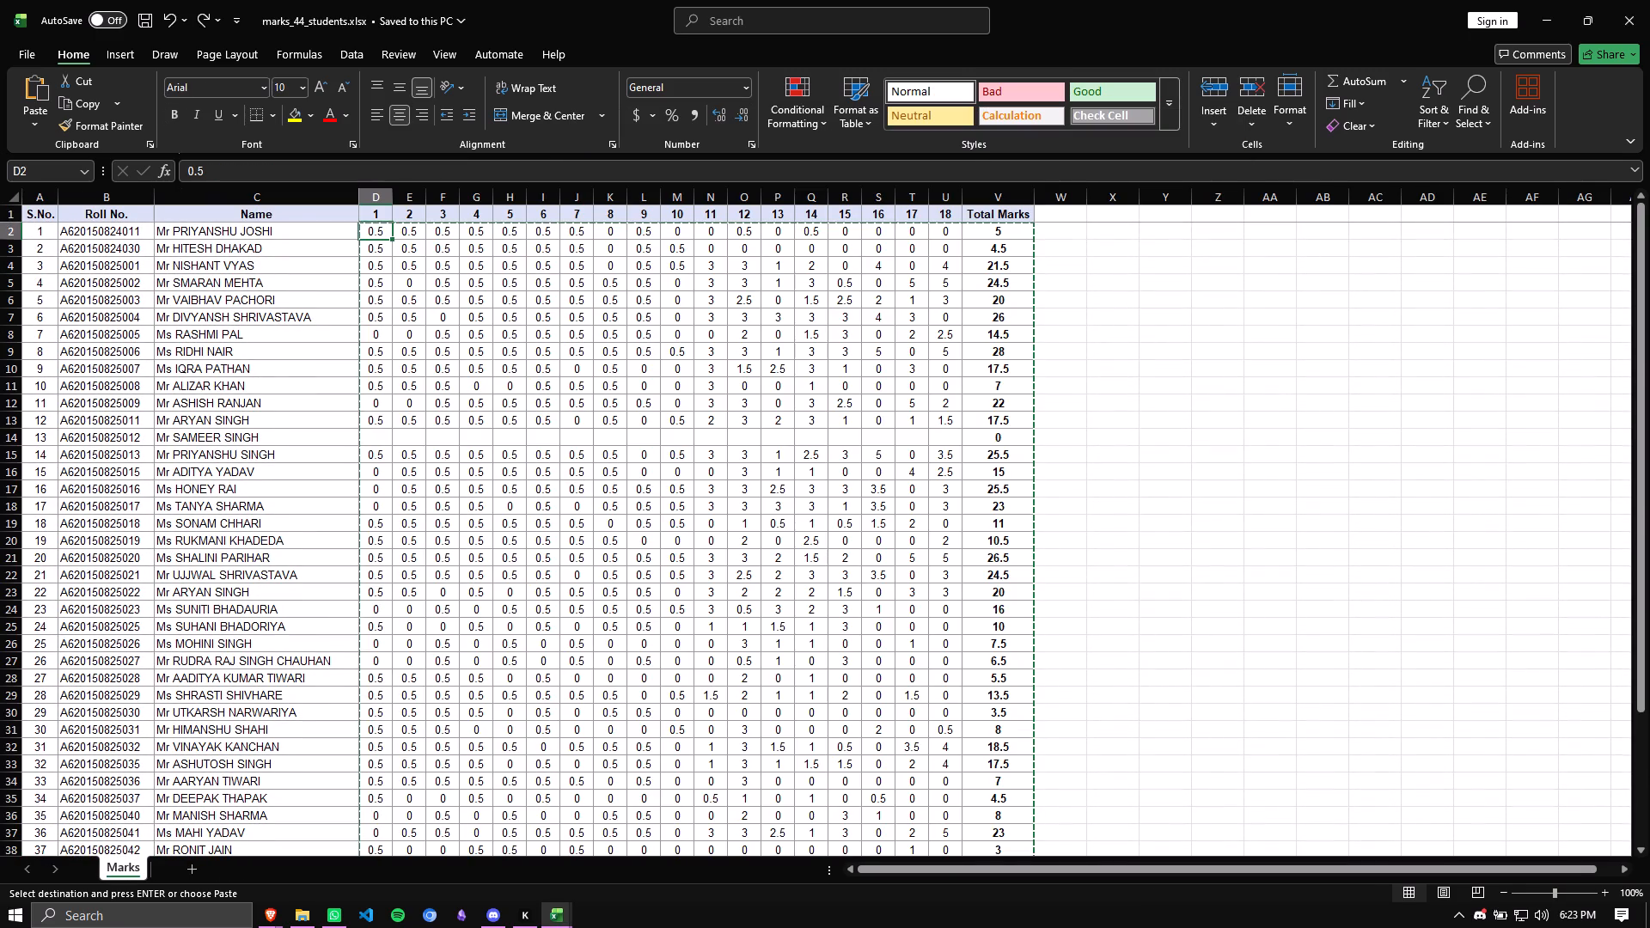
scroll(393, 265, "up", 2)
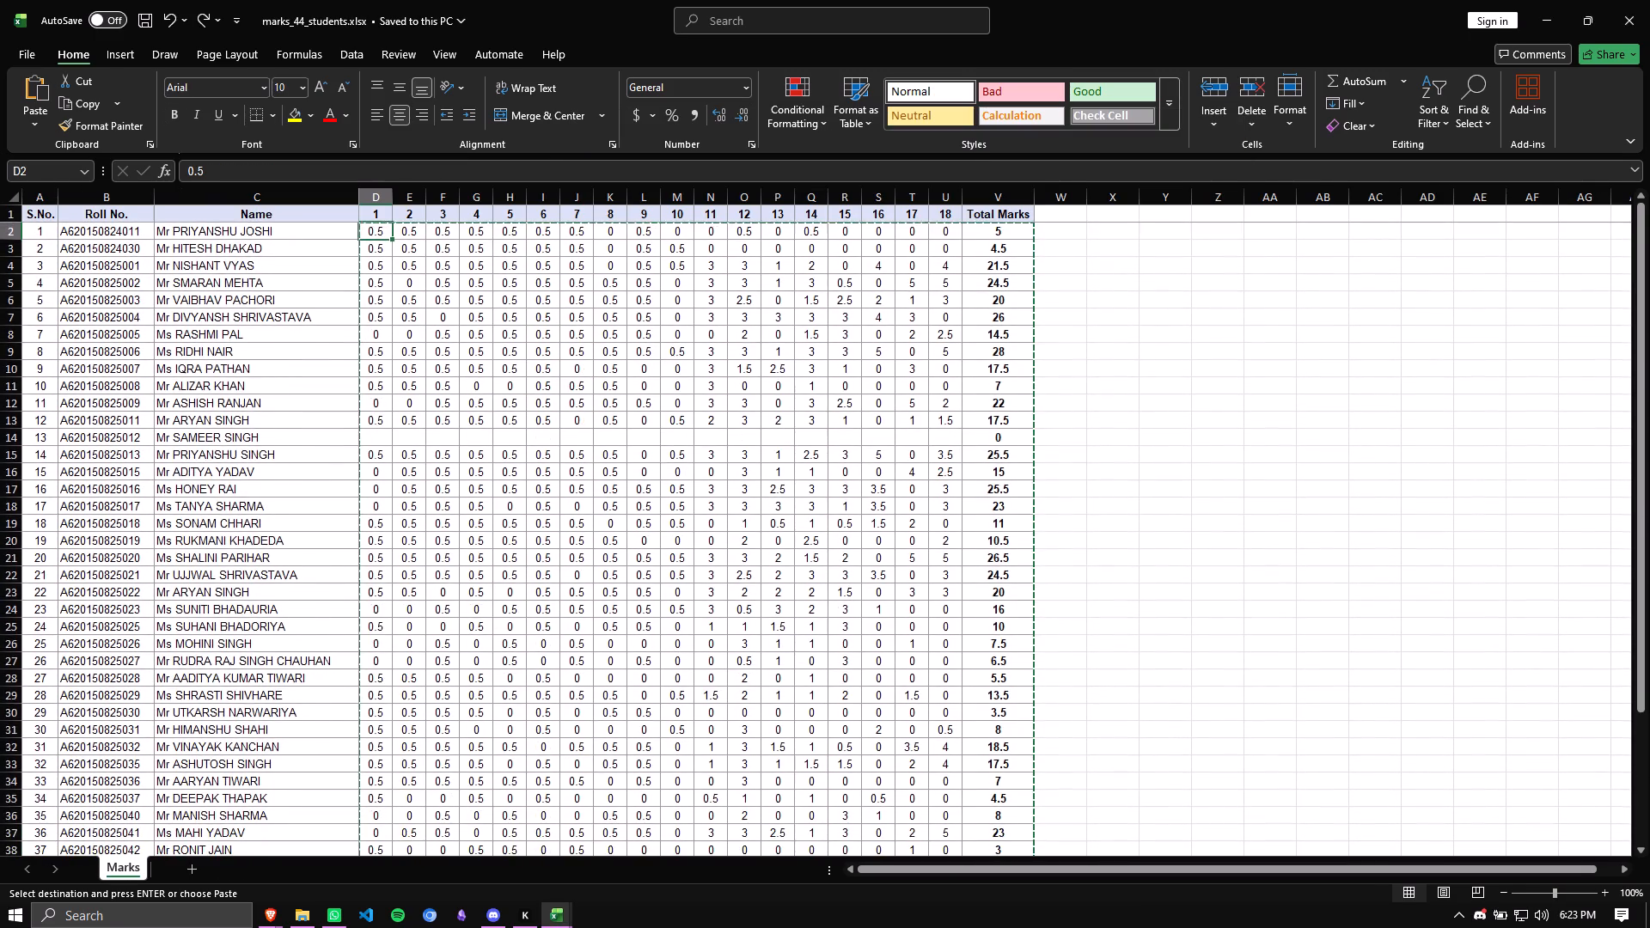
scroll(410, 399, "down", 5)
scroll(828, 465, "up", 2)
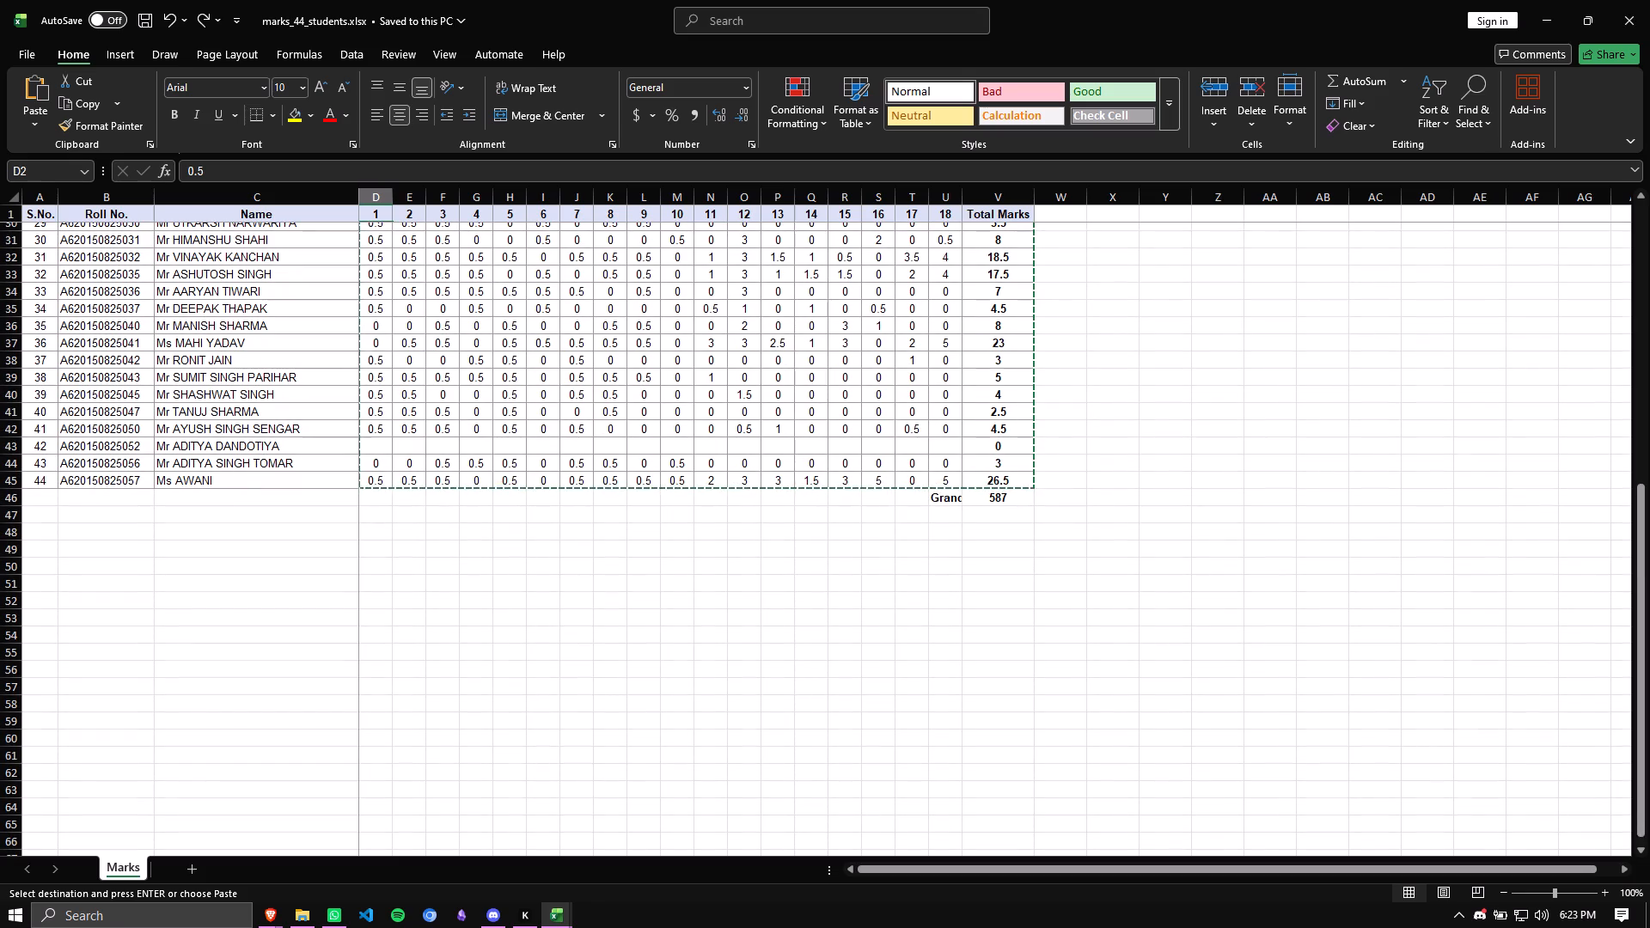
left_click_drag(1019, 479, 722, 168)
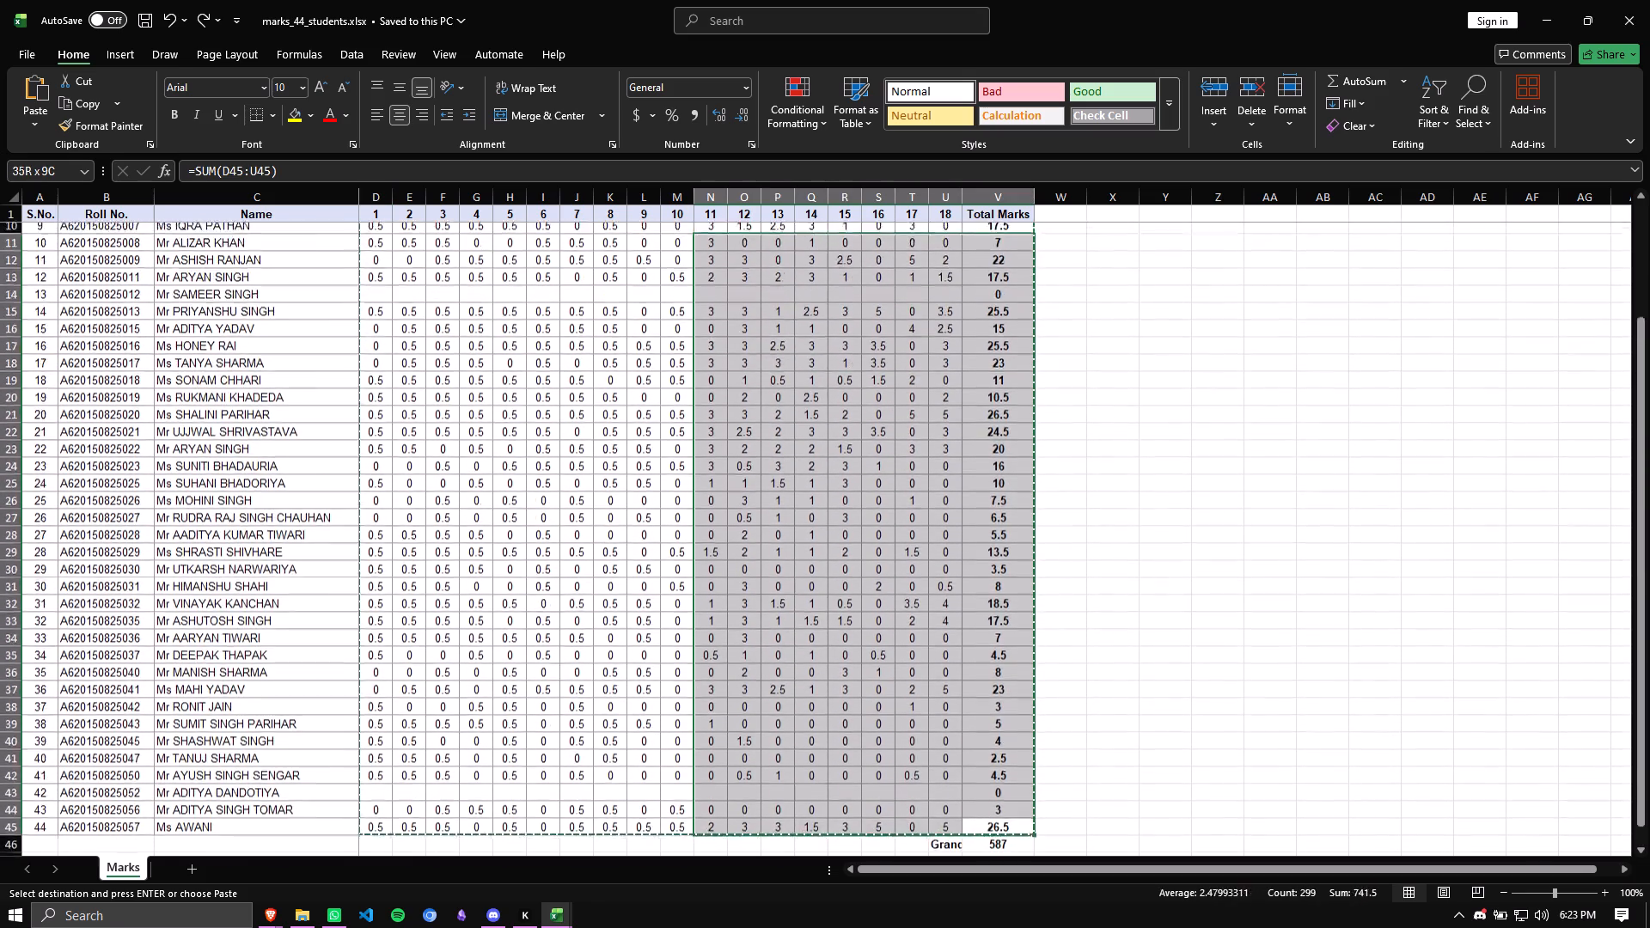
left_click_drag(722, 168, 429, 168)
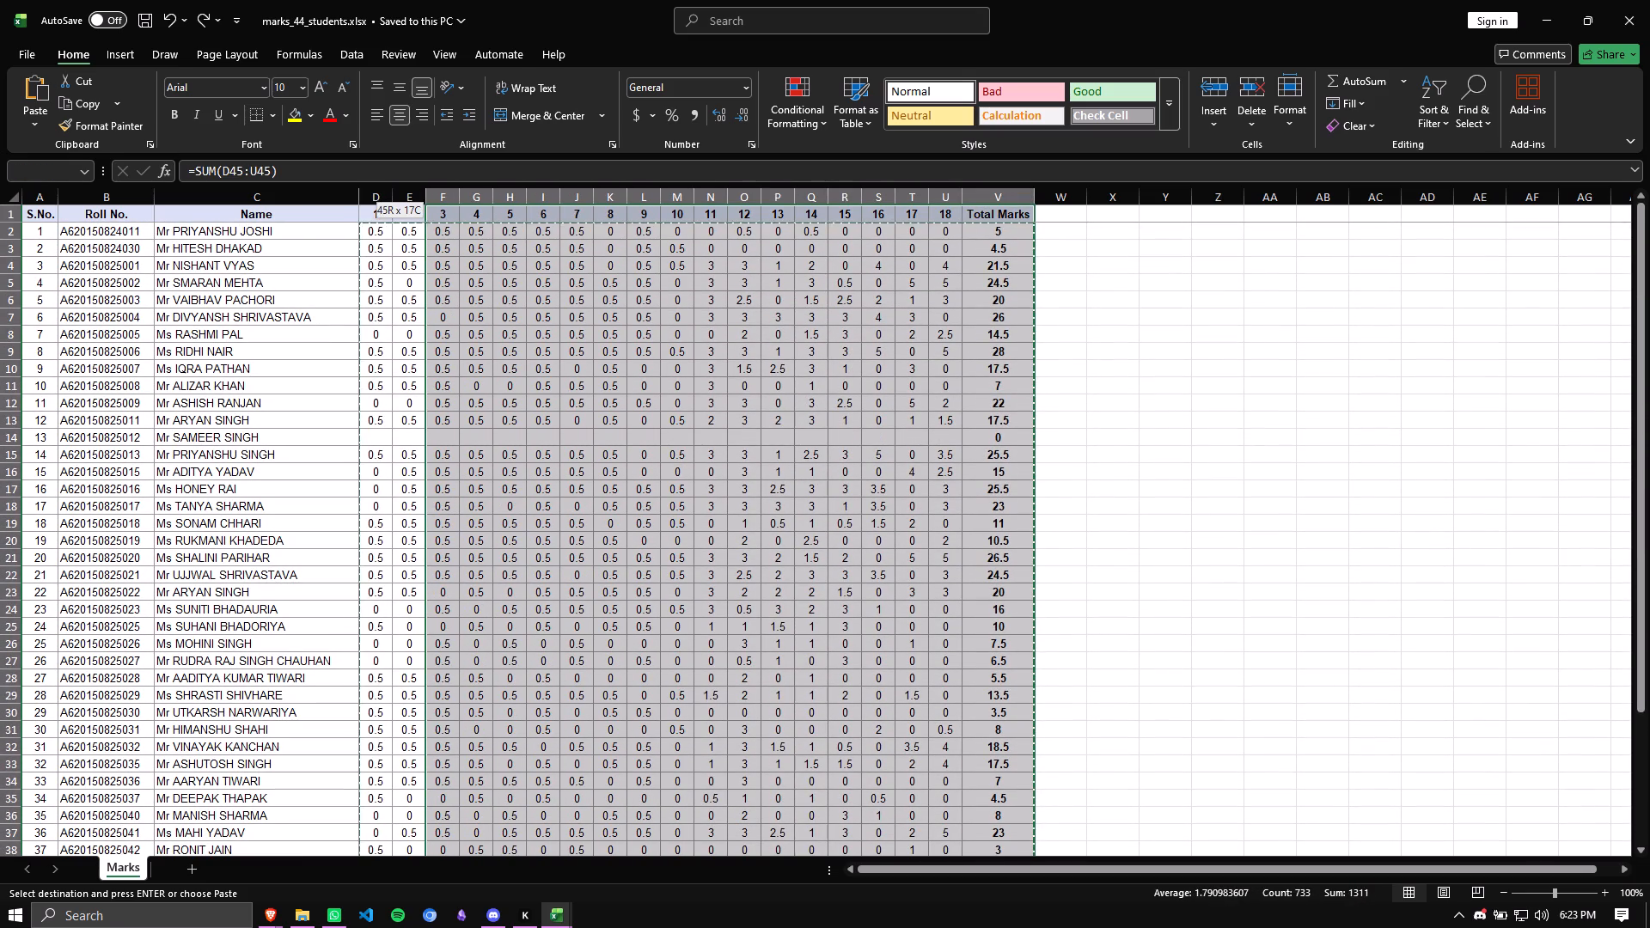
left_click_drag(429, 168, 369, 218)
key("ctrl+c")
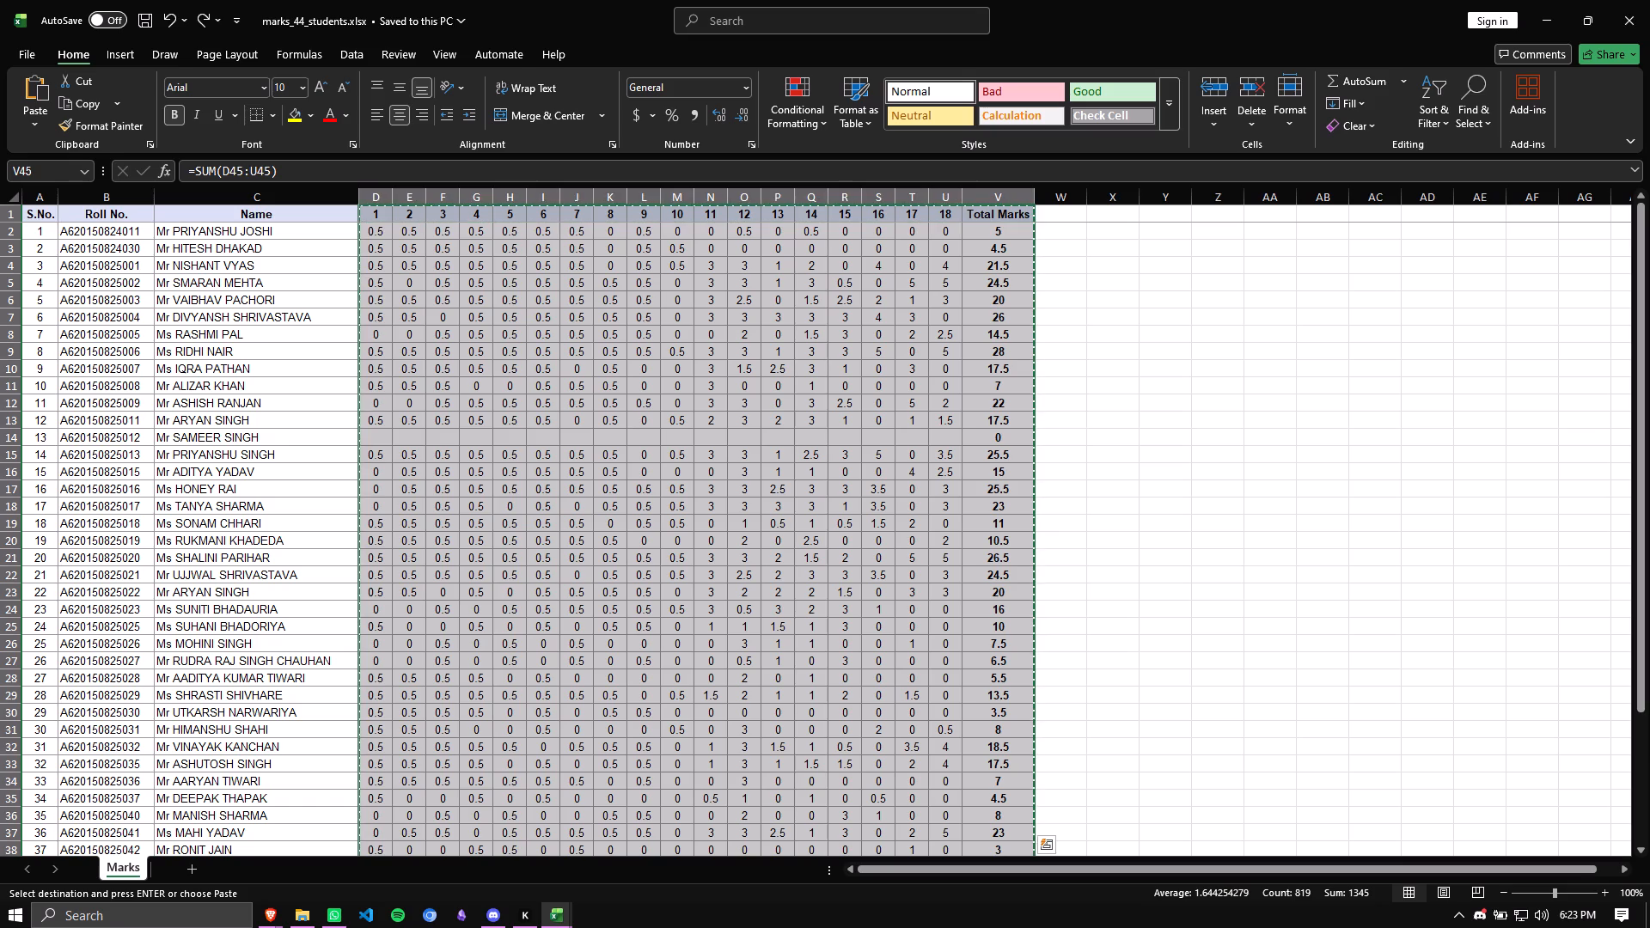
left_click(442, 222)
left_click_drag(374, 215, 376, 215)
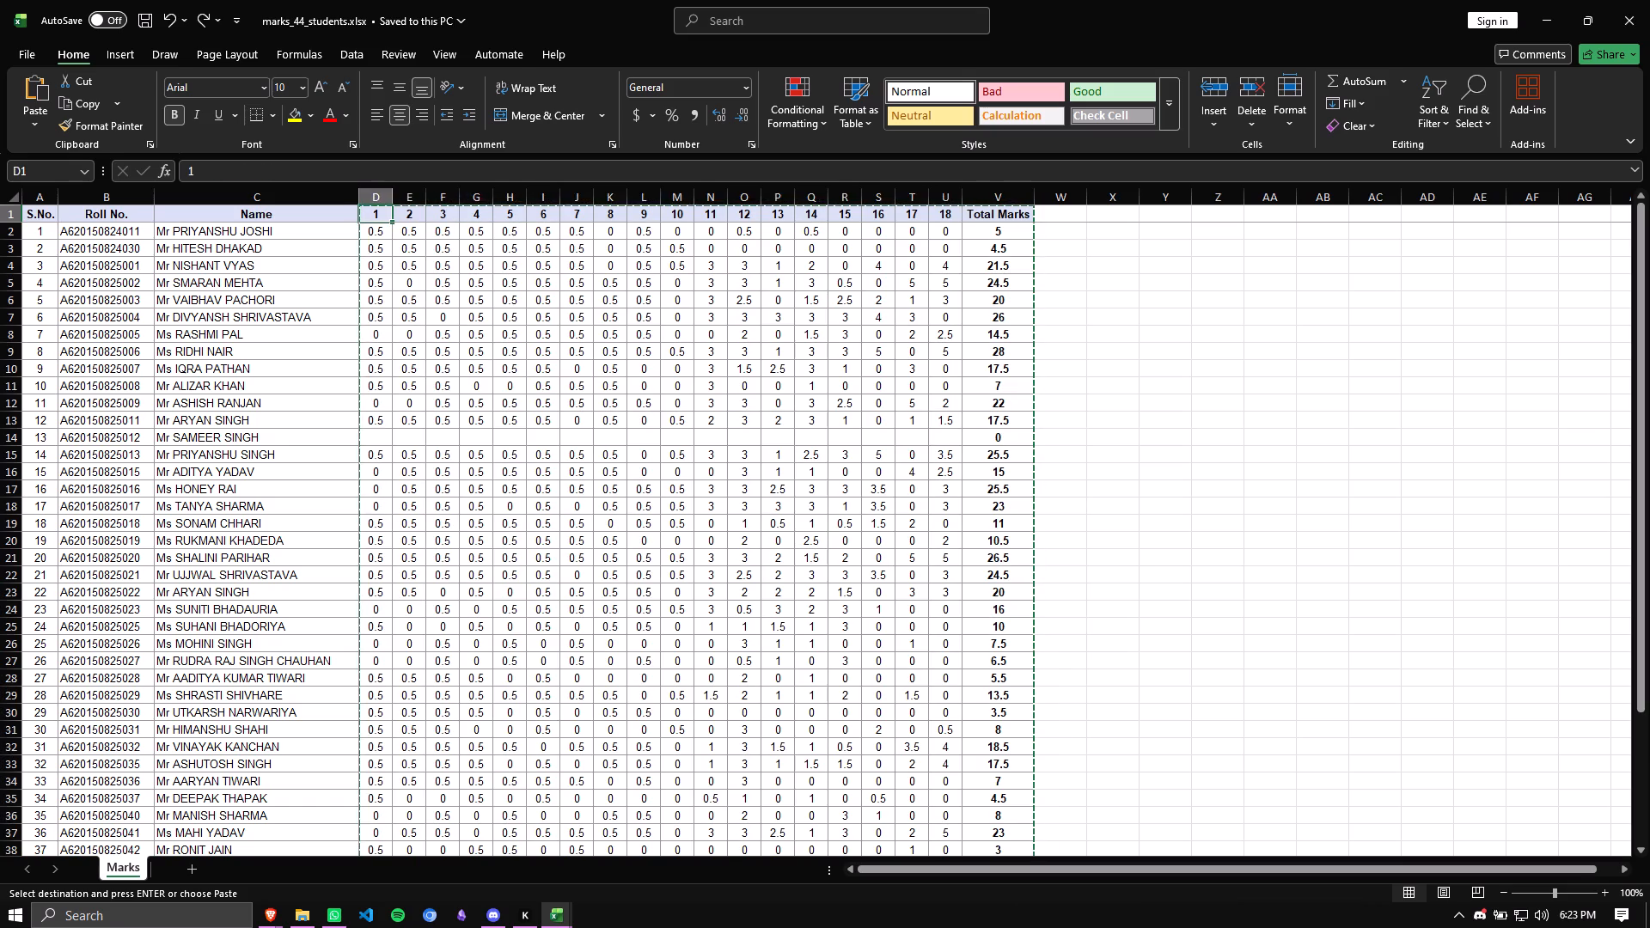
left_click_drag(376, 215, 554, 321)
Paste the copied marks block with its headers at D4 on the BCA sheet of MidTerm_Marks_List.xlsx, replacing the existing data.
key("alt+Tab")
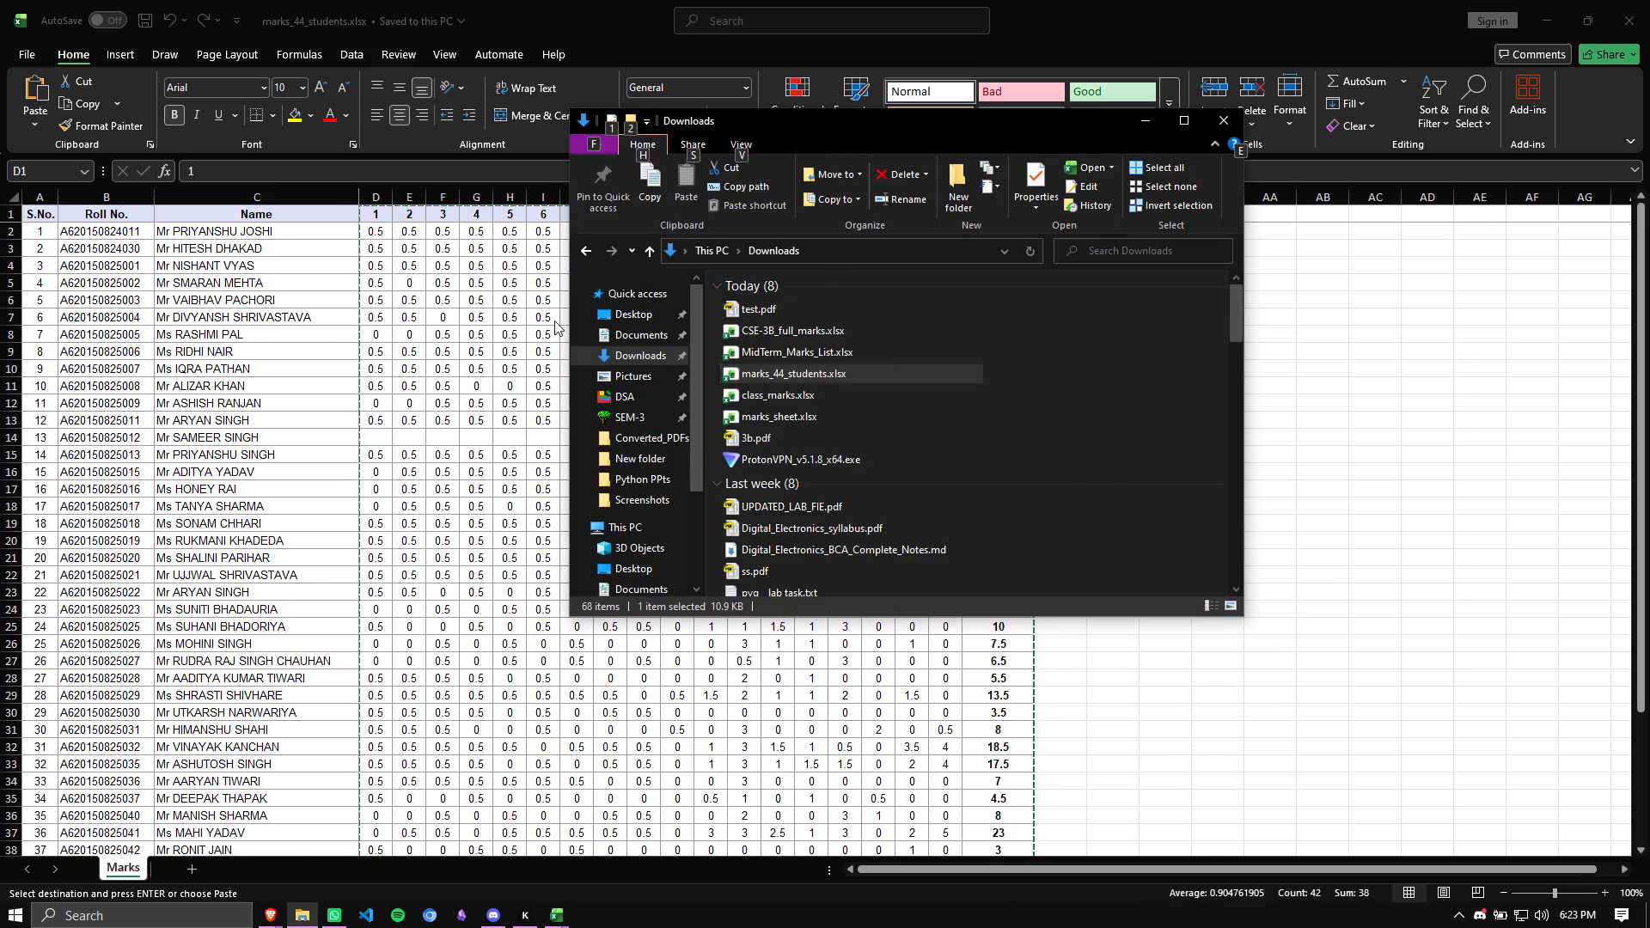
key("alt+Tab")
key("alt+Tab")
key("ctrl+v")
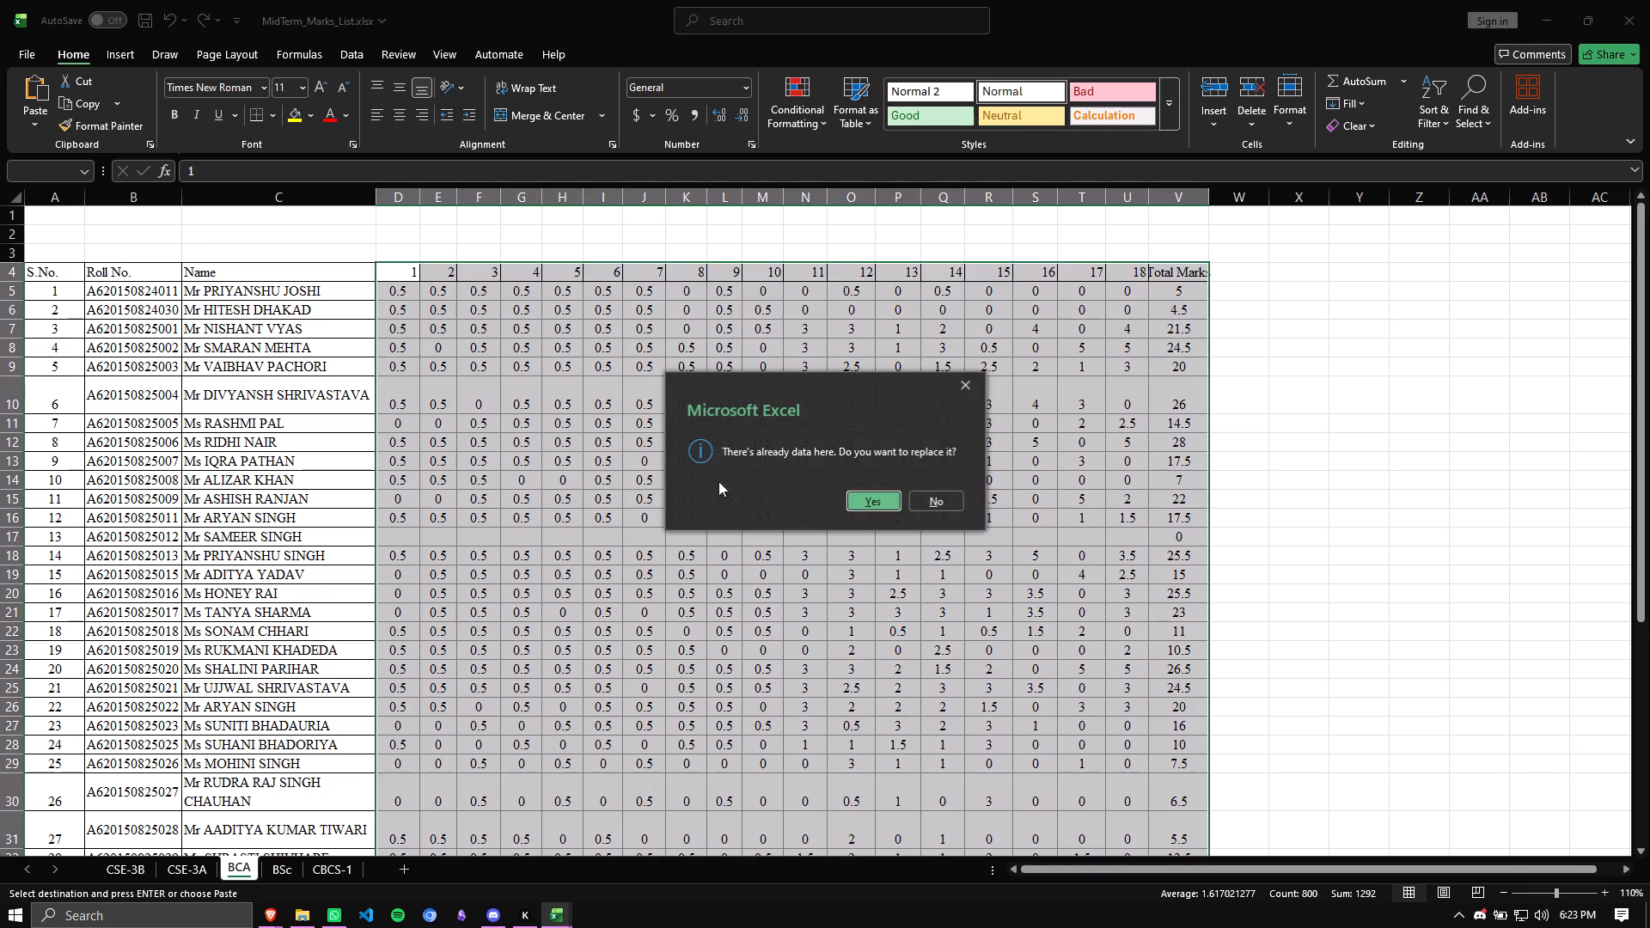
left_click(869, 491)
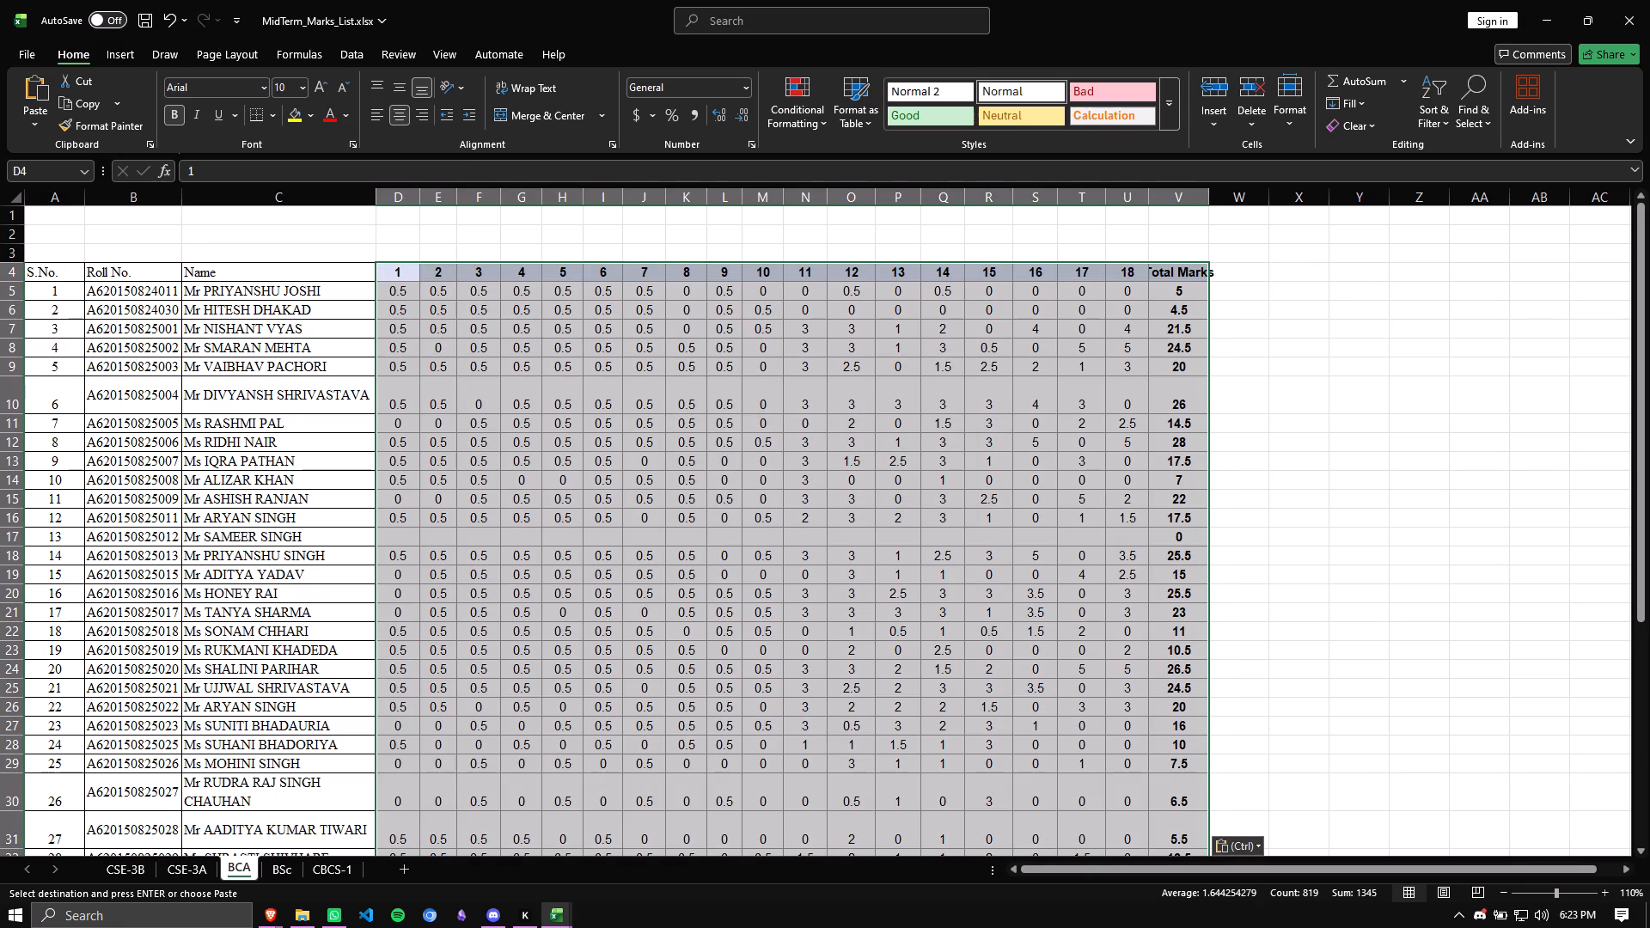
double_click(1282, 477)
left_click(1282, 477)
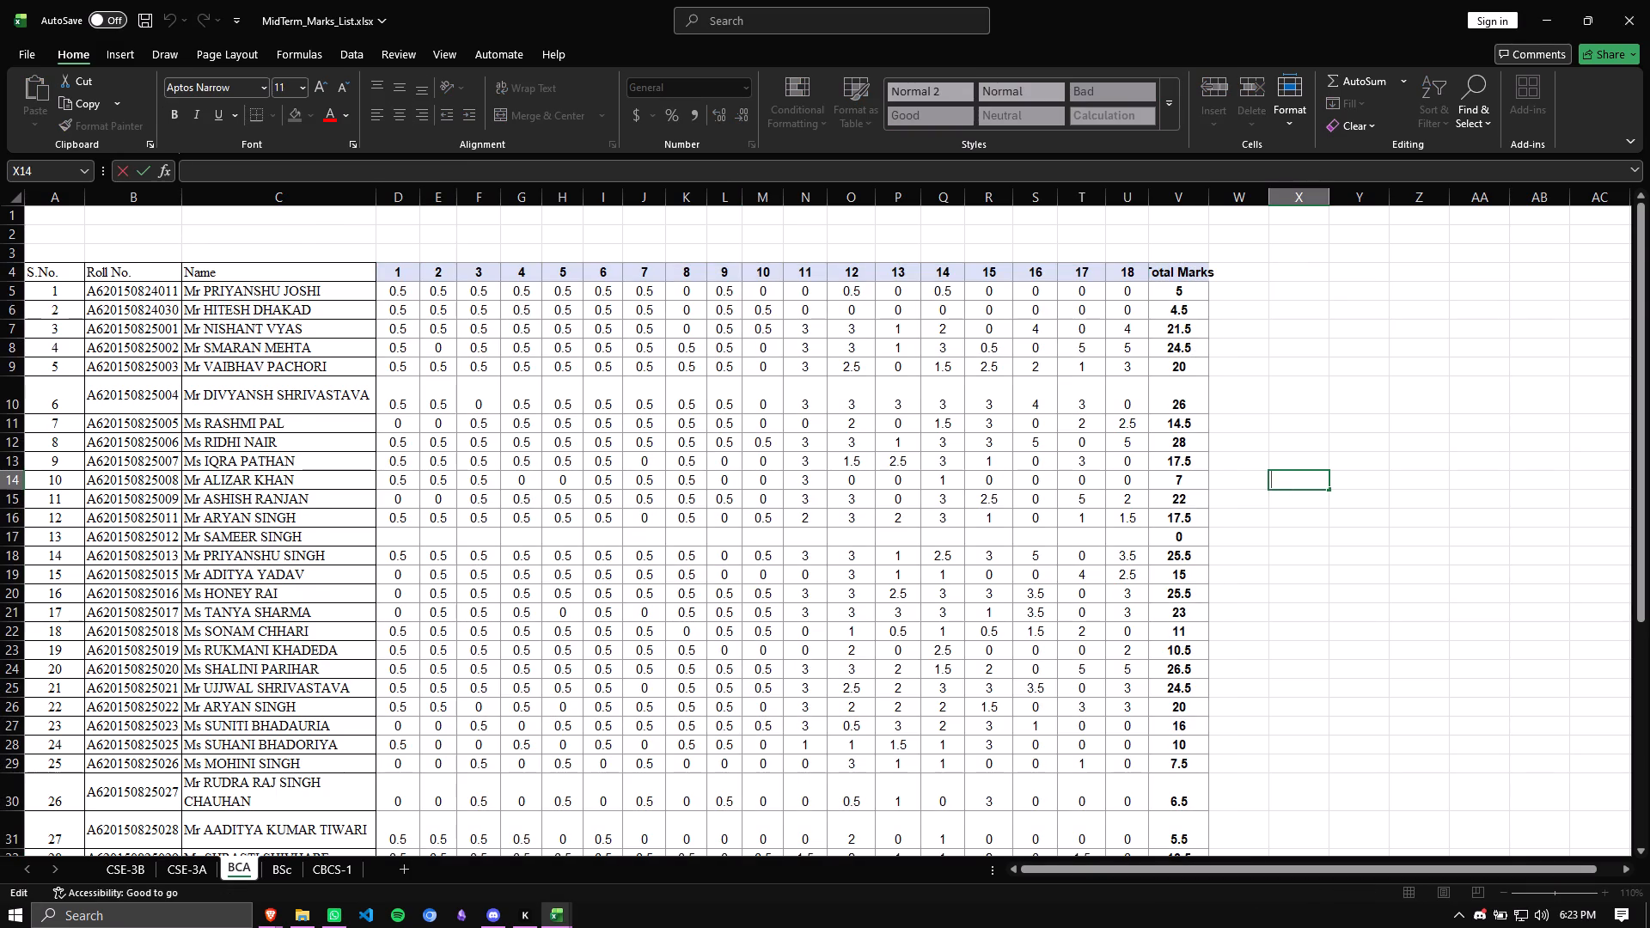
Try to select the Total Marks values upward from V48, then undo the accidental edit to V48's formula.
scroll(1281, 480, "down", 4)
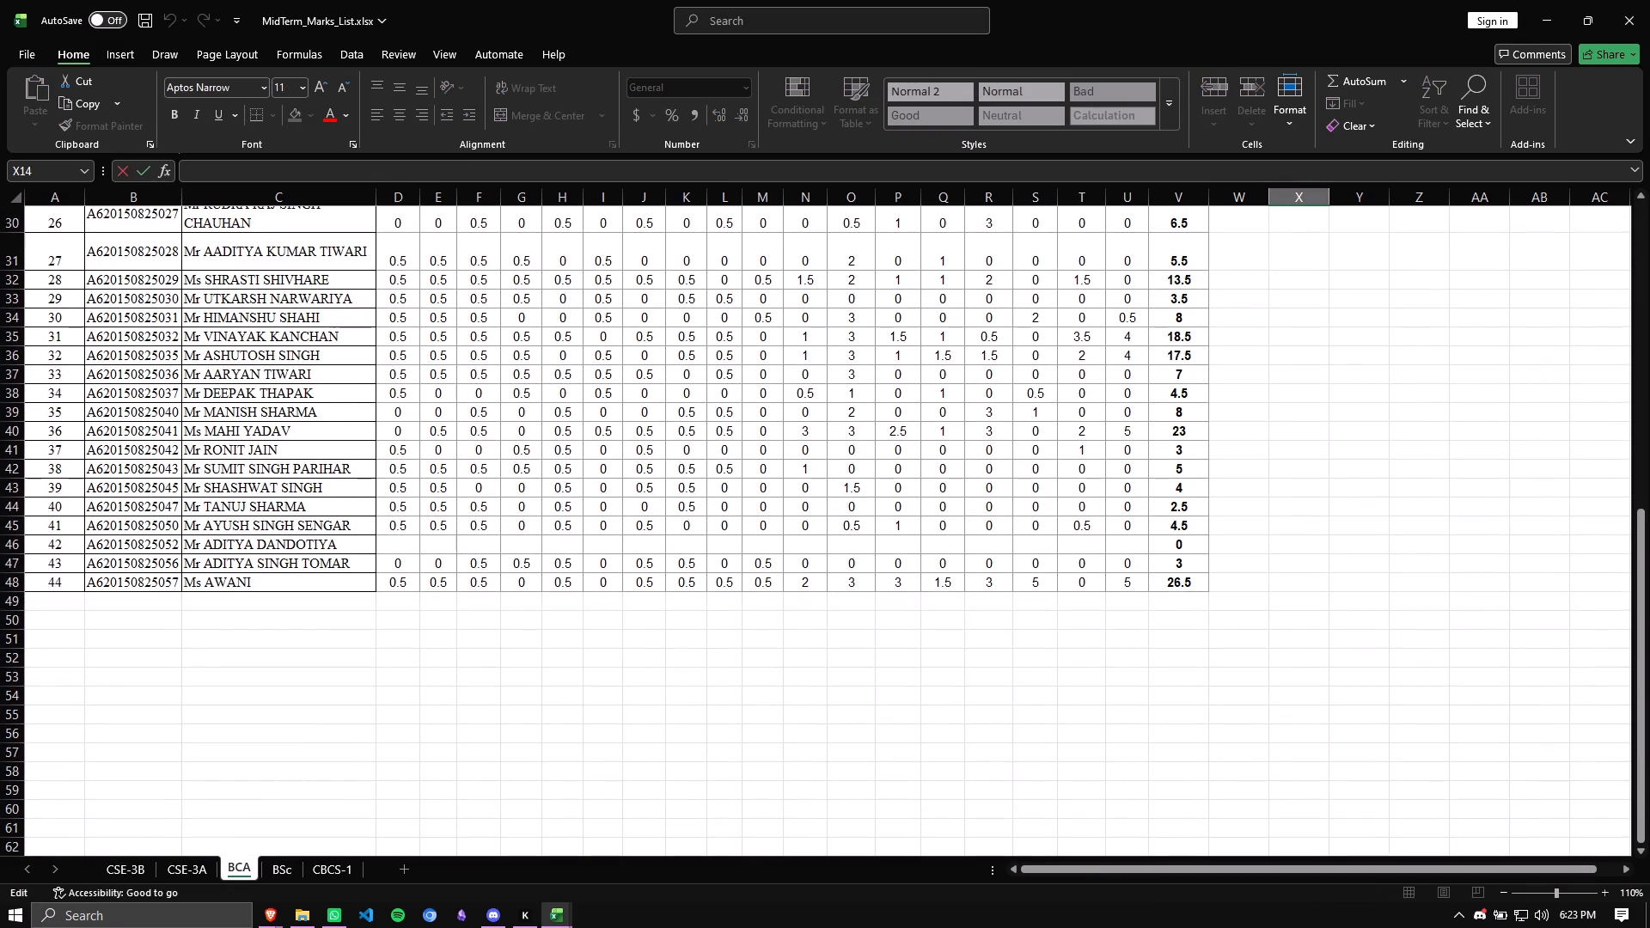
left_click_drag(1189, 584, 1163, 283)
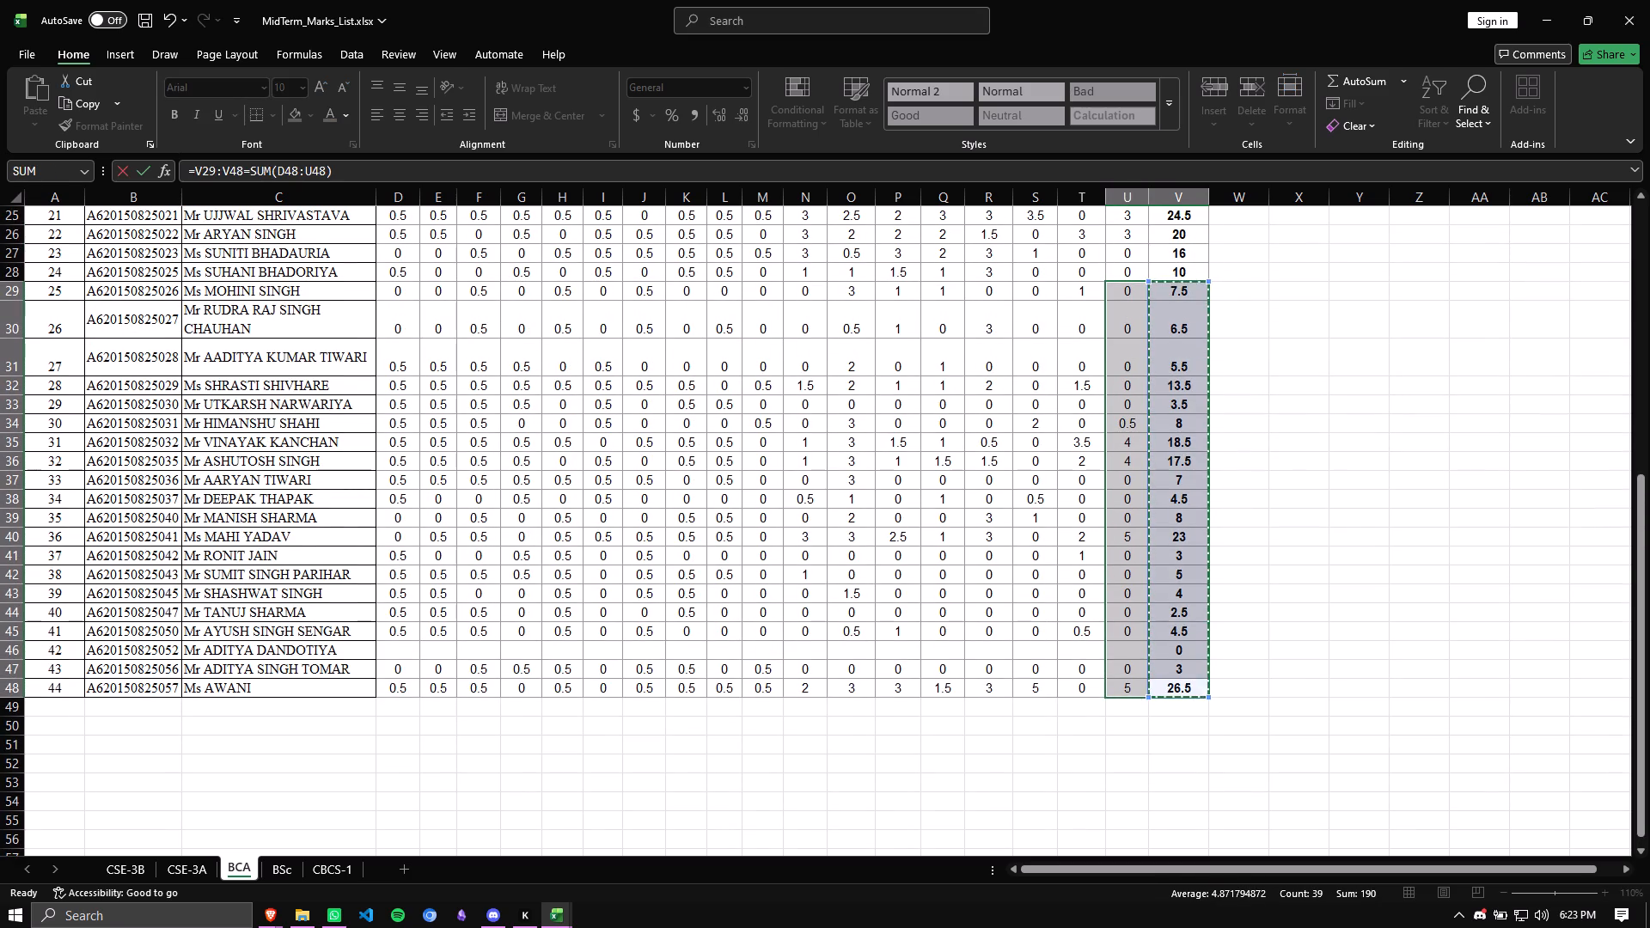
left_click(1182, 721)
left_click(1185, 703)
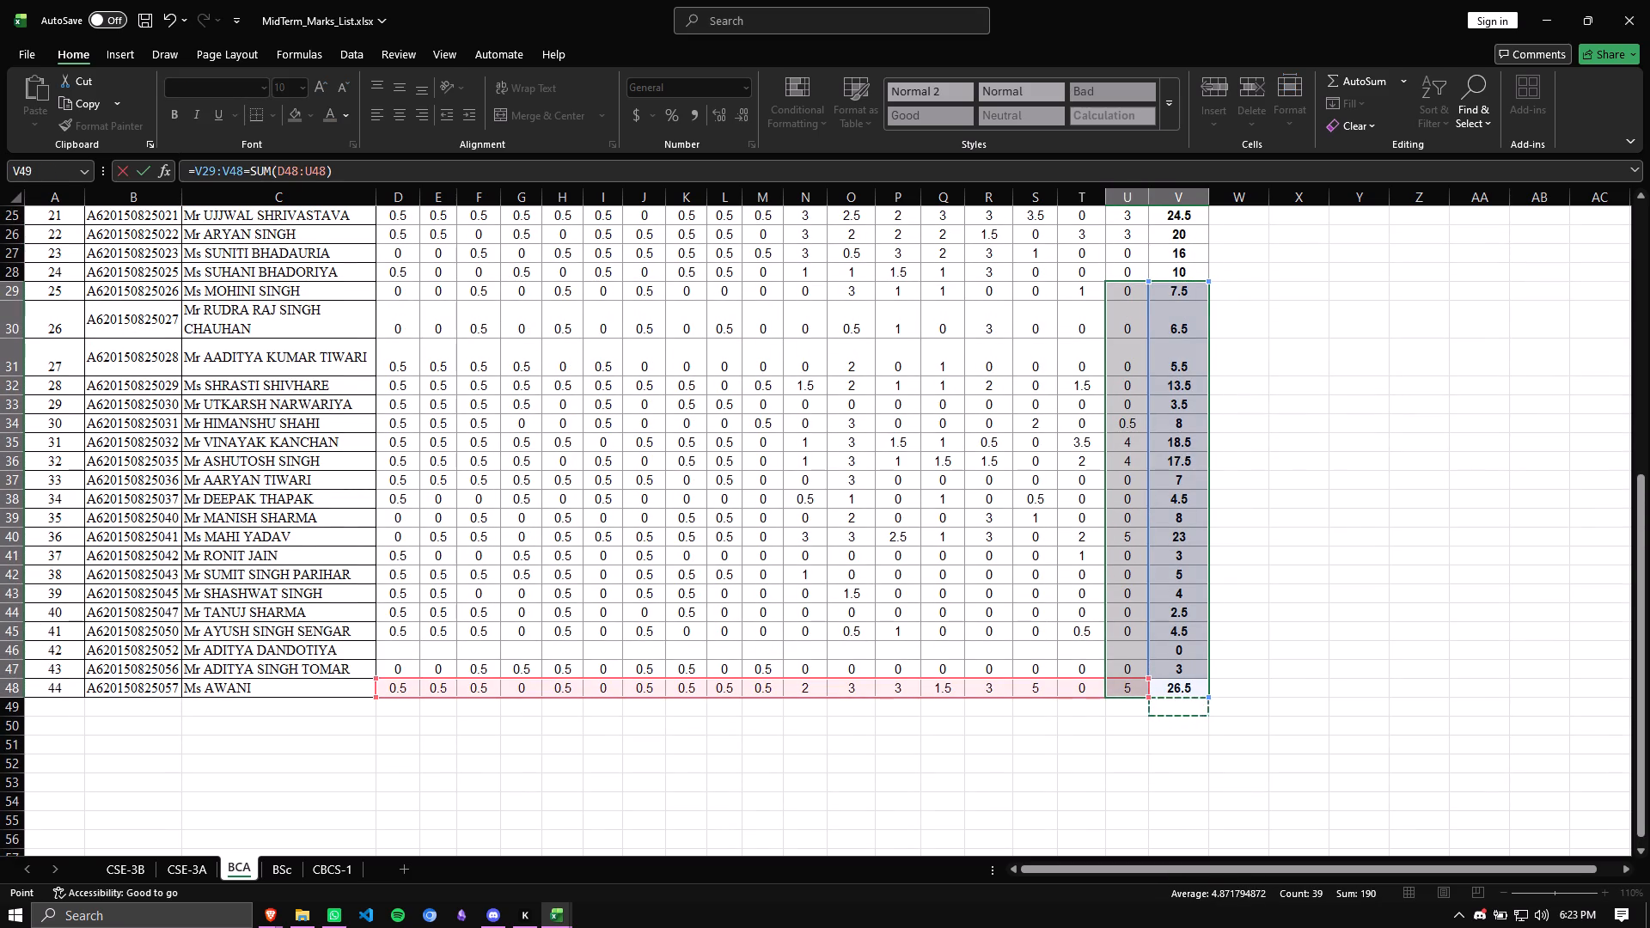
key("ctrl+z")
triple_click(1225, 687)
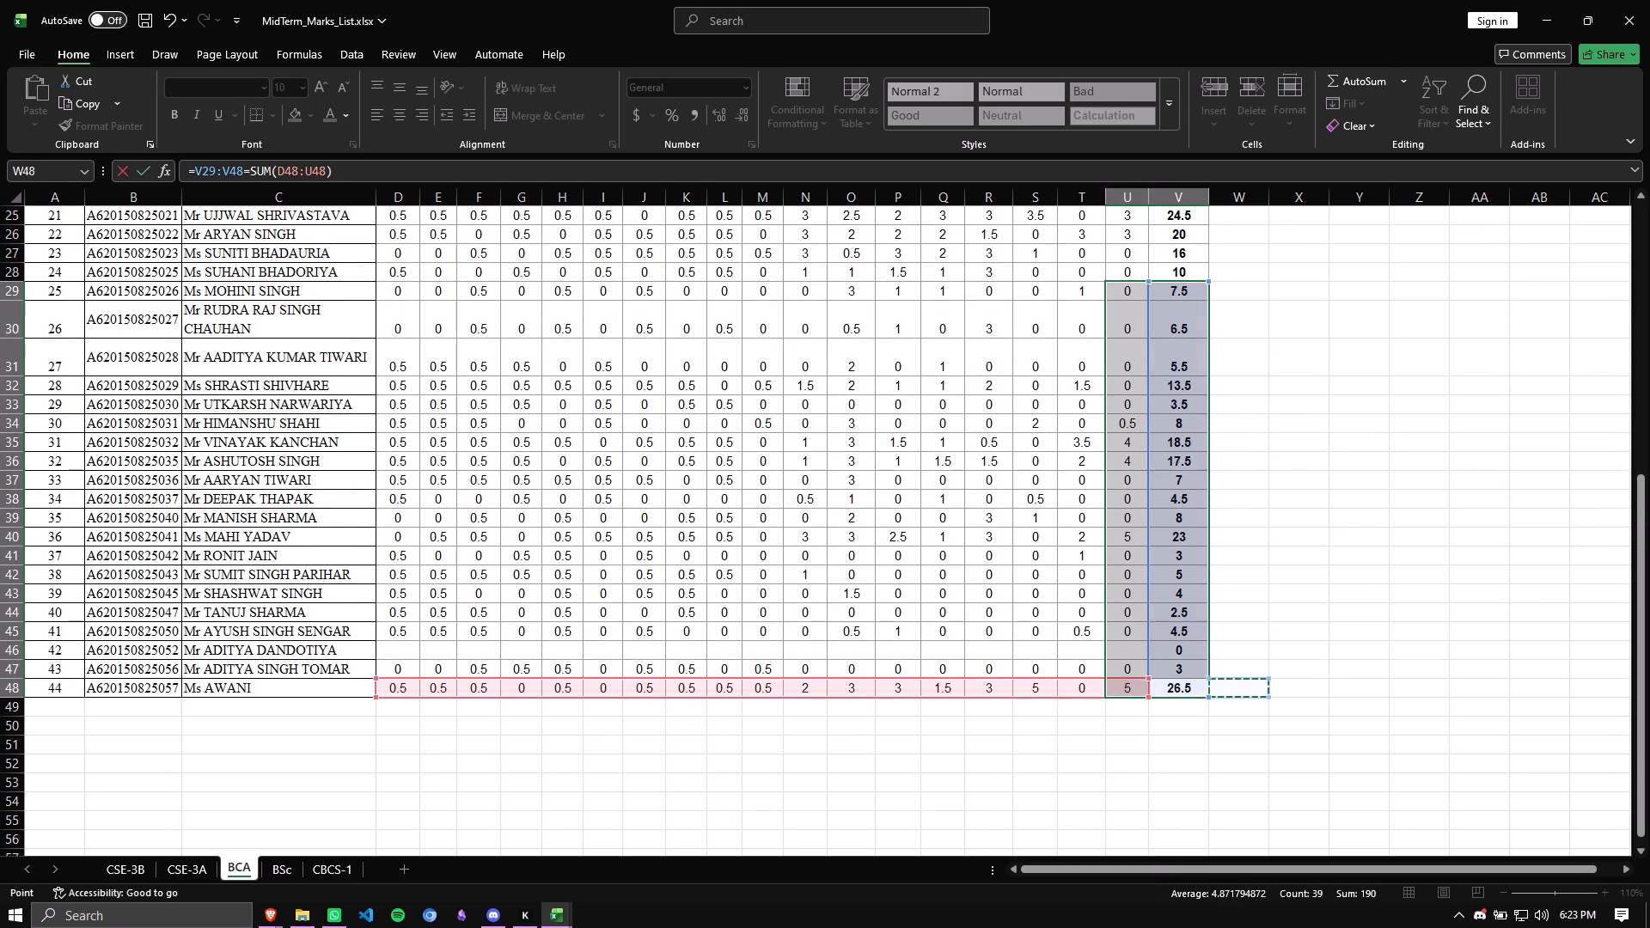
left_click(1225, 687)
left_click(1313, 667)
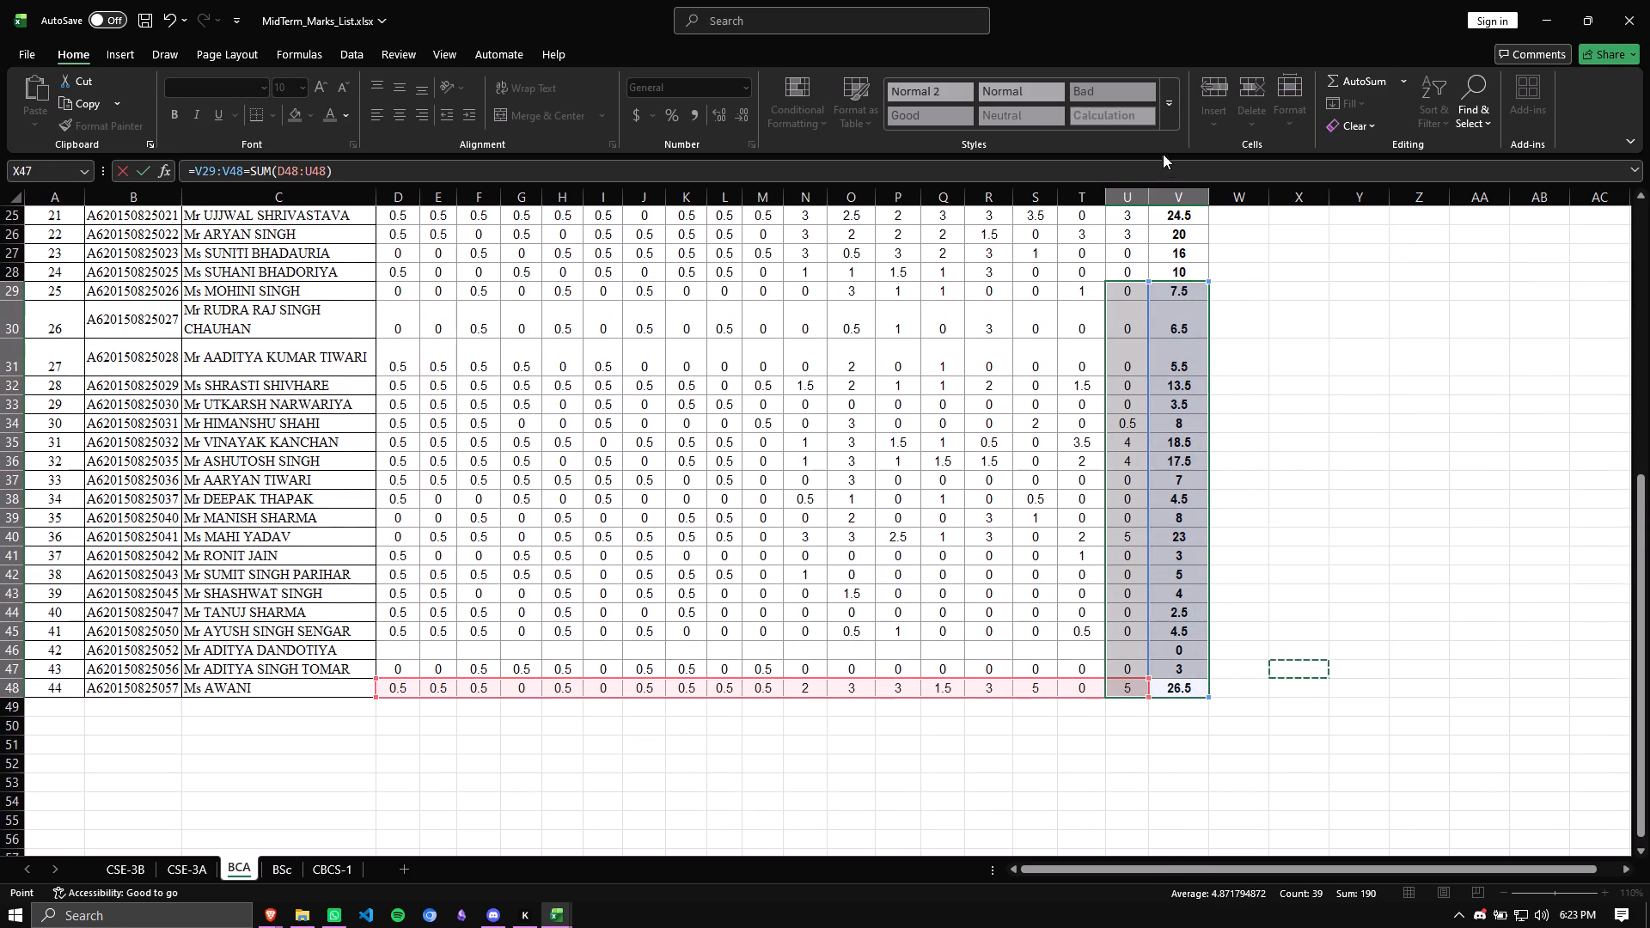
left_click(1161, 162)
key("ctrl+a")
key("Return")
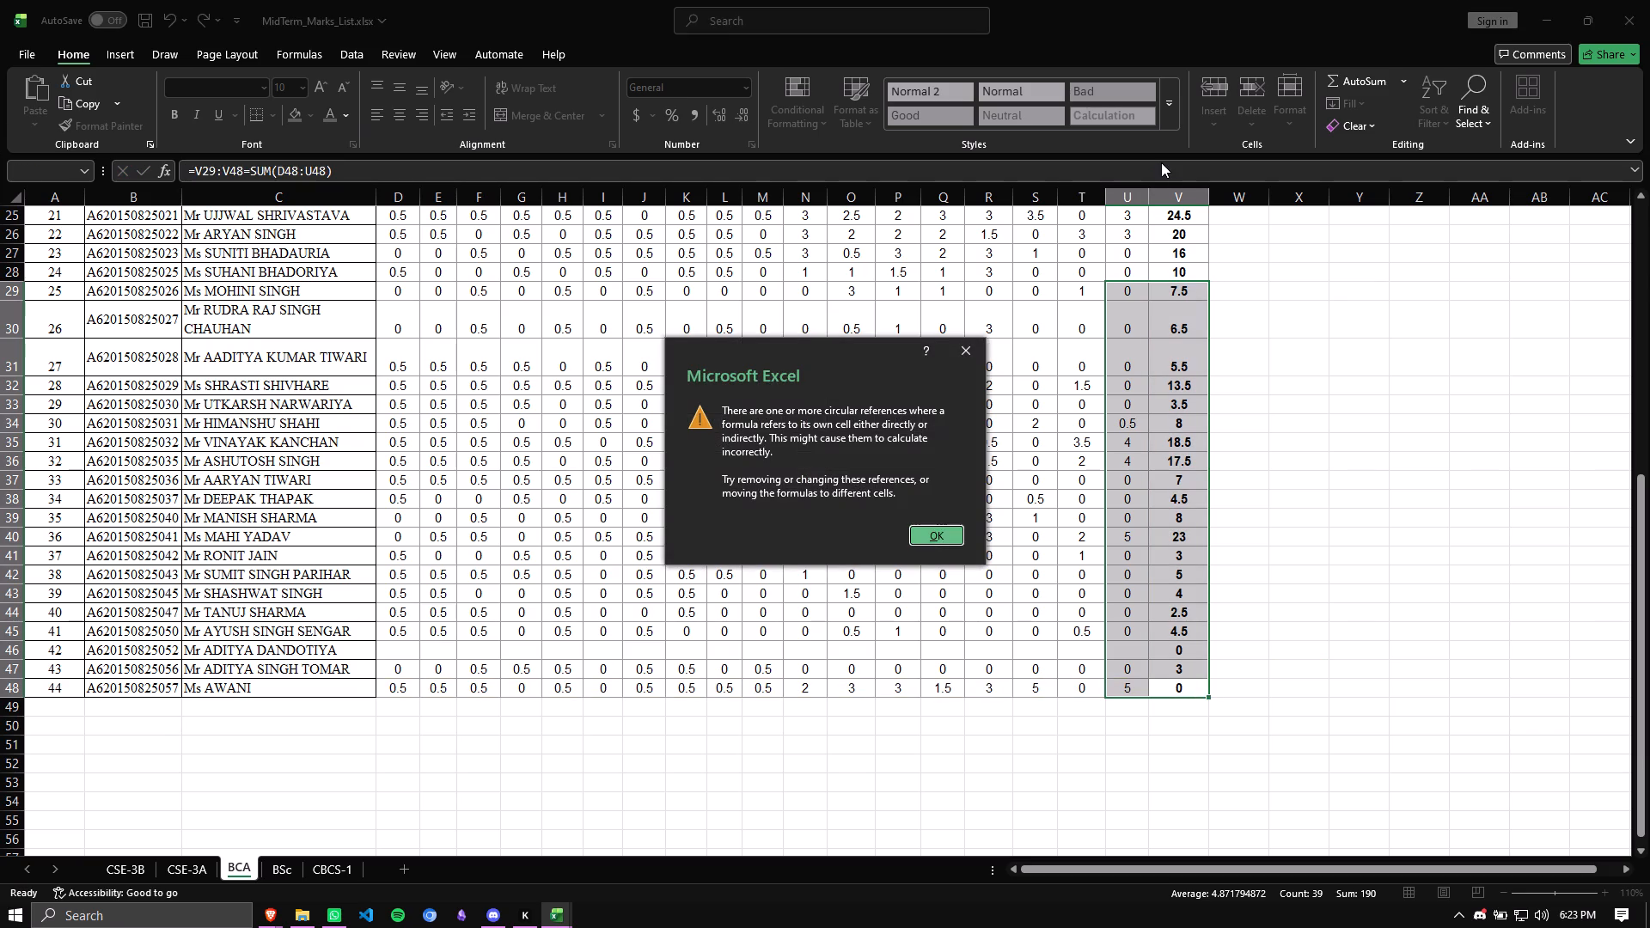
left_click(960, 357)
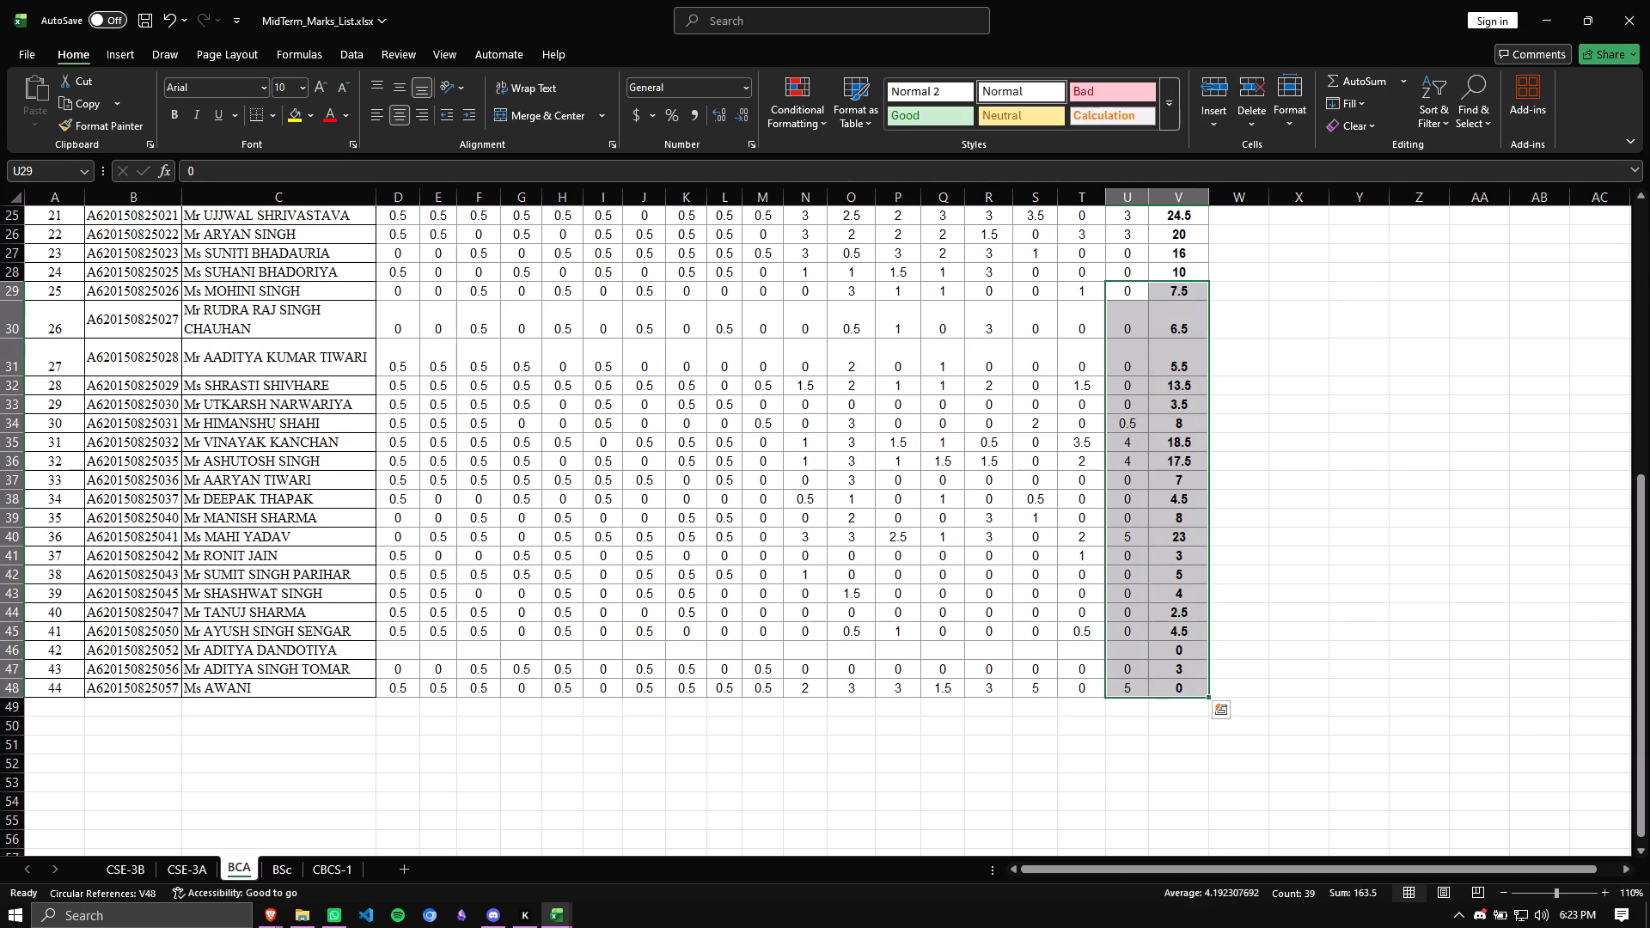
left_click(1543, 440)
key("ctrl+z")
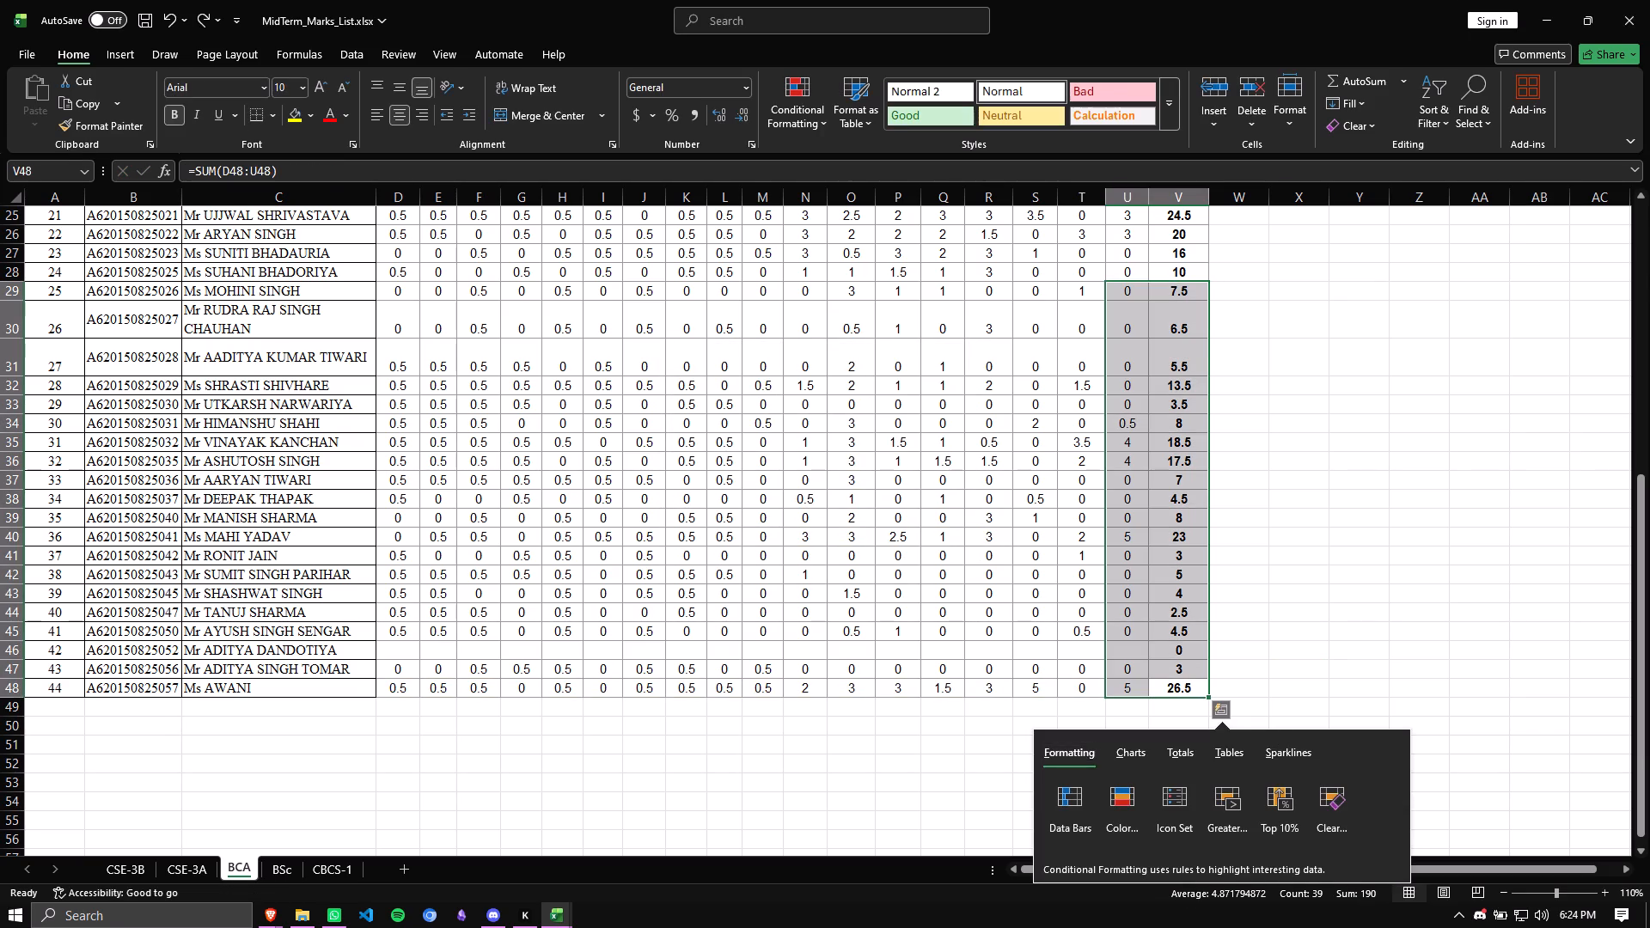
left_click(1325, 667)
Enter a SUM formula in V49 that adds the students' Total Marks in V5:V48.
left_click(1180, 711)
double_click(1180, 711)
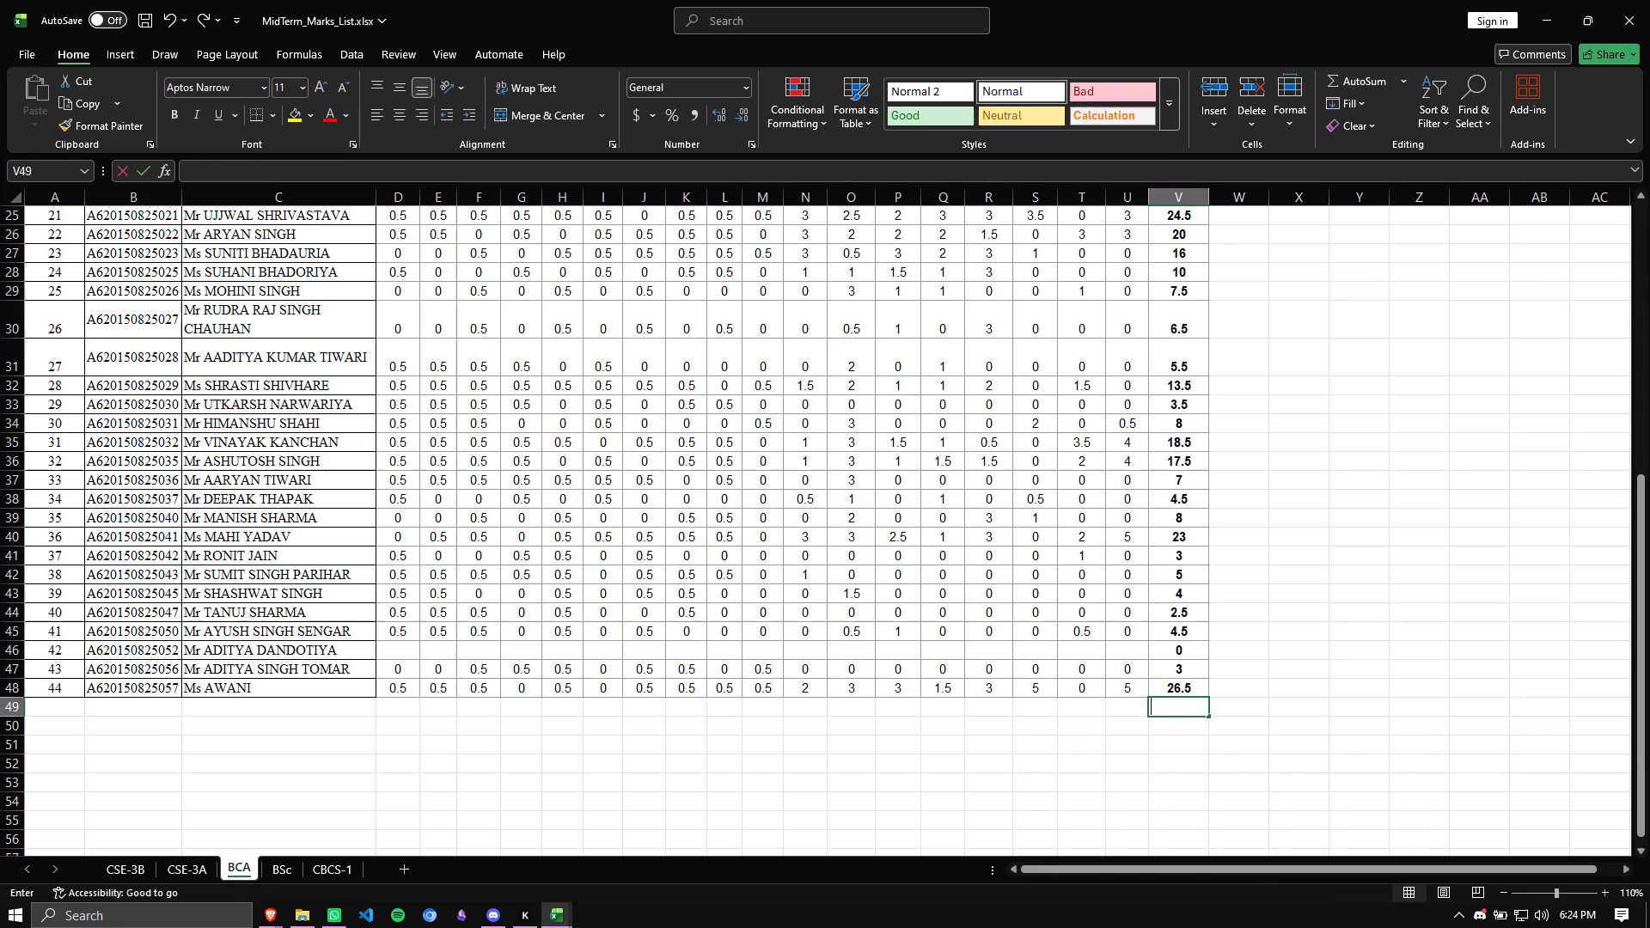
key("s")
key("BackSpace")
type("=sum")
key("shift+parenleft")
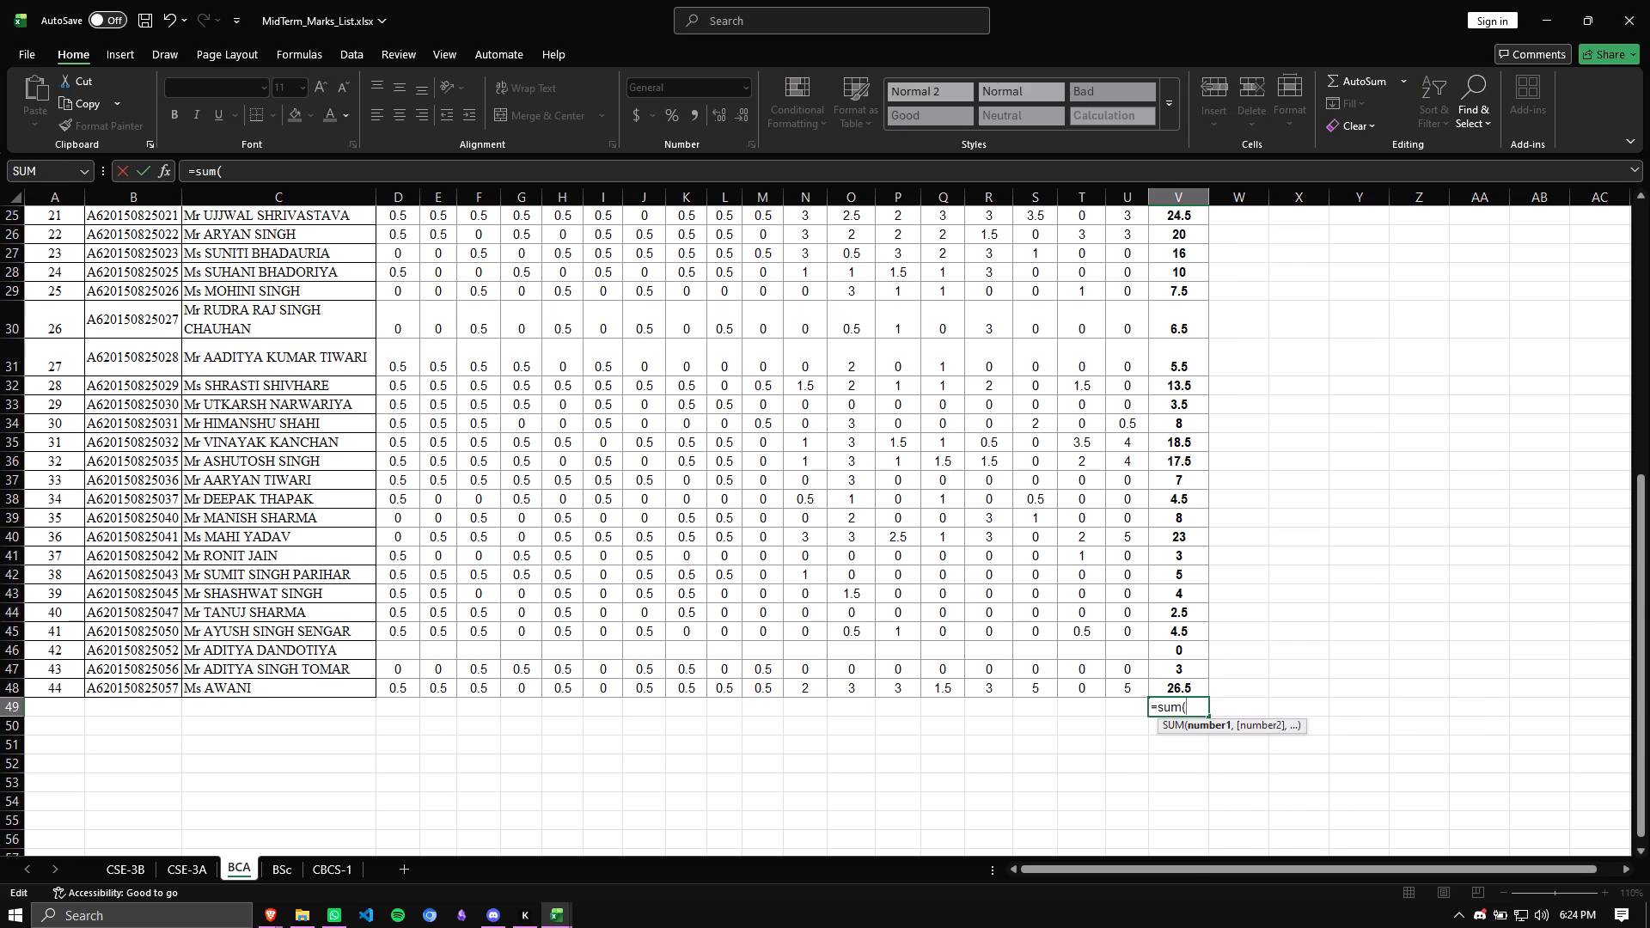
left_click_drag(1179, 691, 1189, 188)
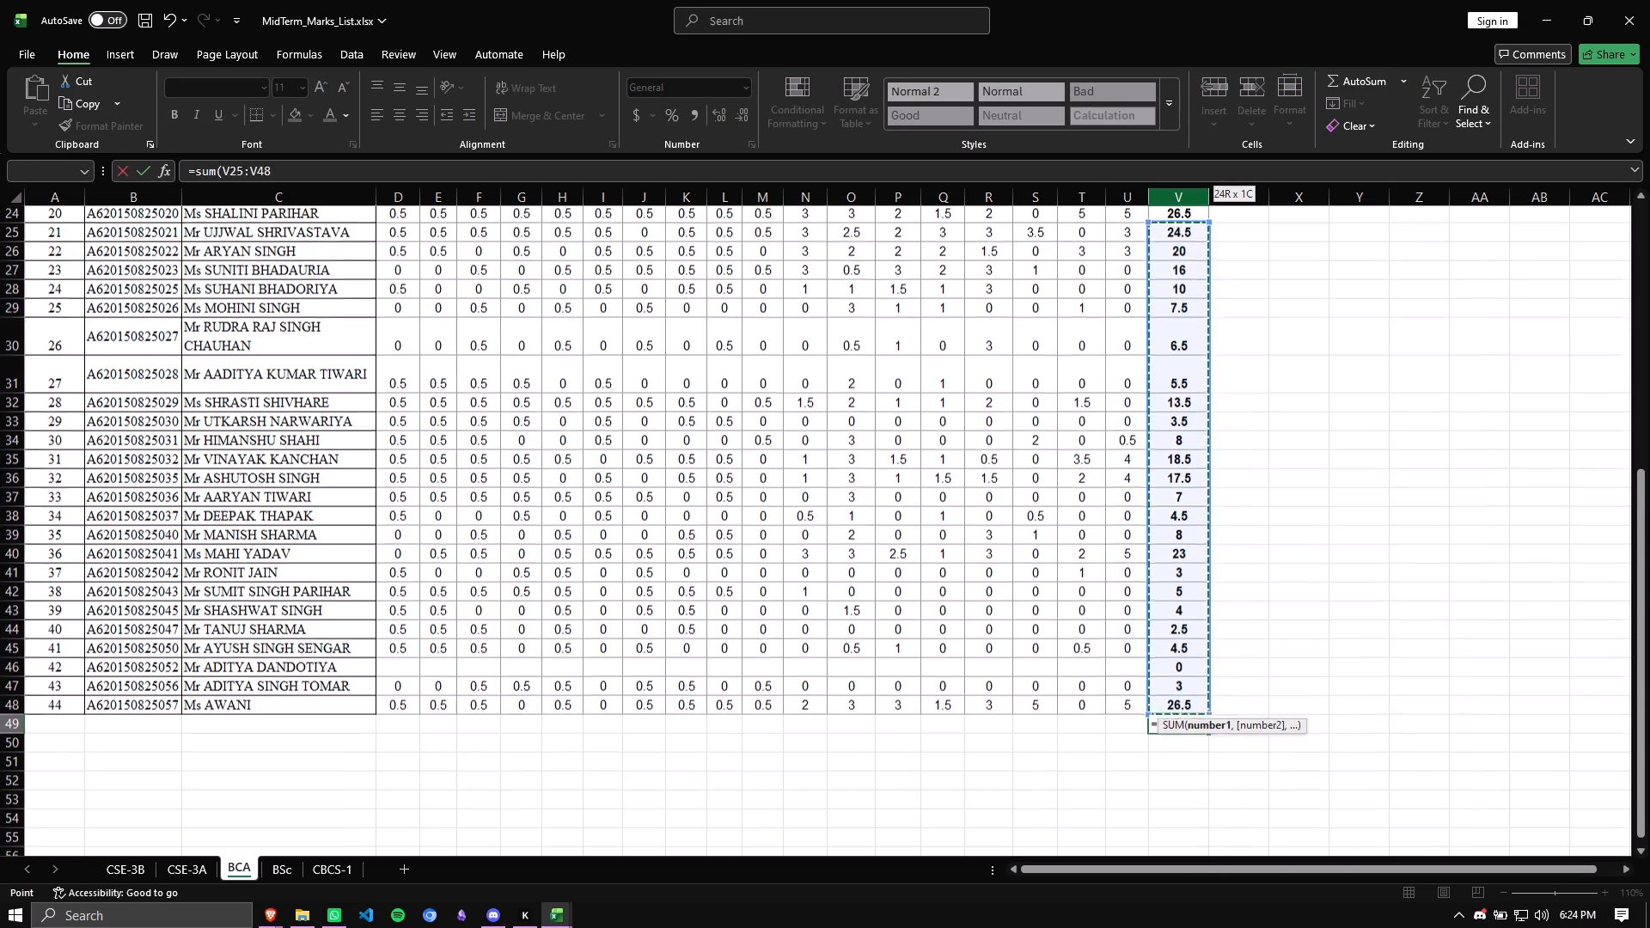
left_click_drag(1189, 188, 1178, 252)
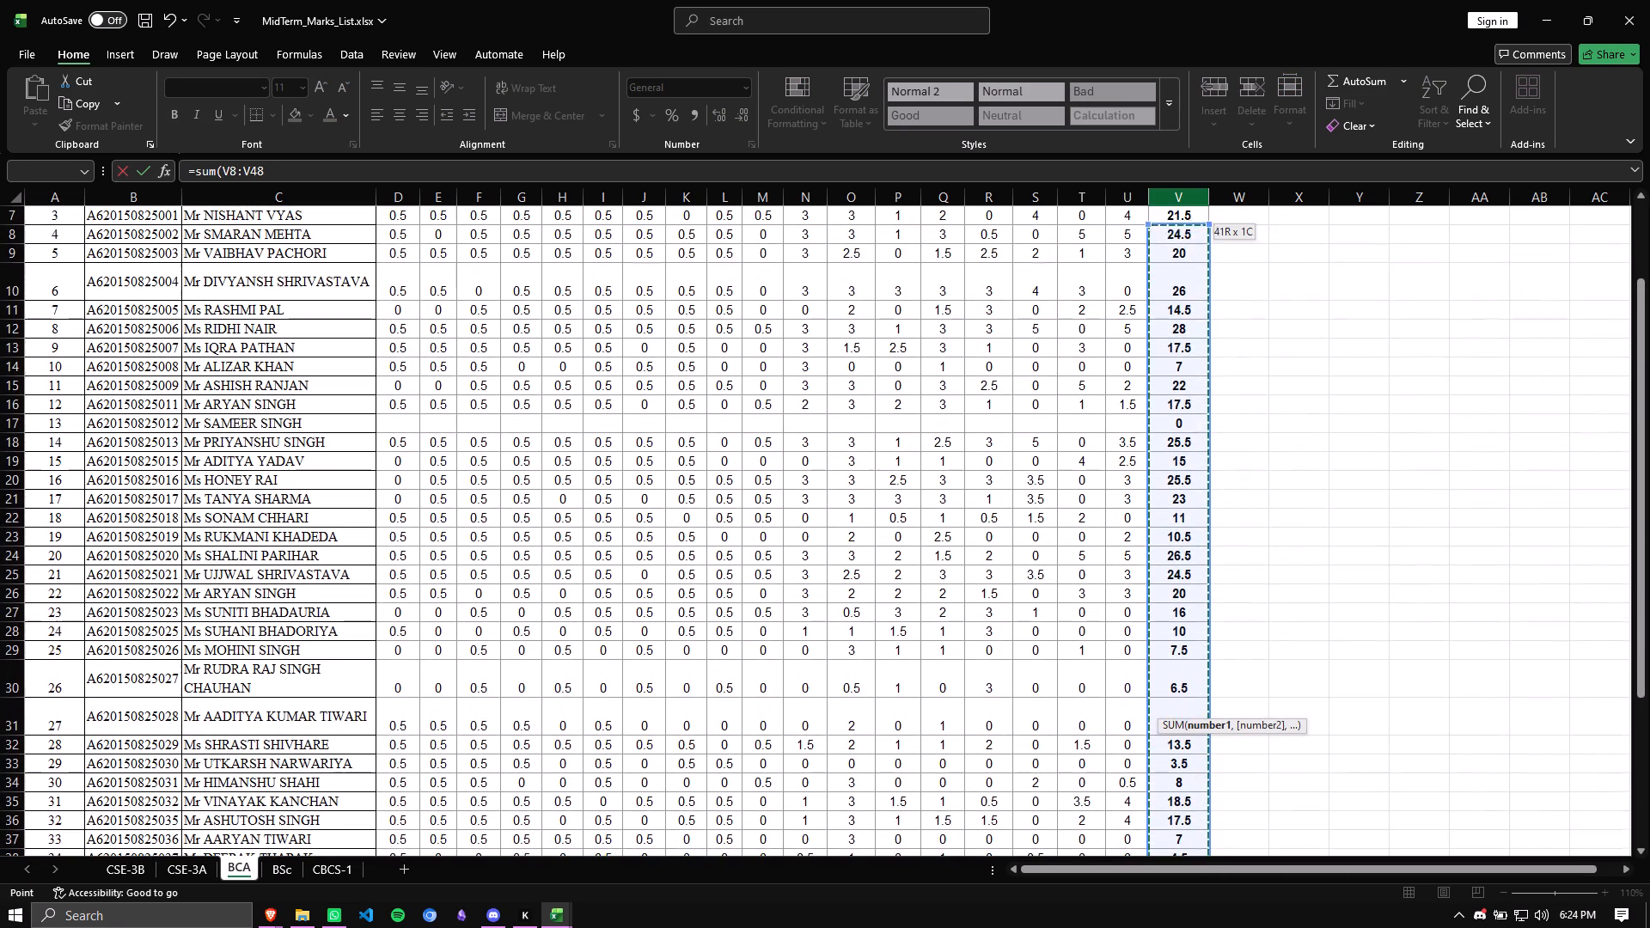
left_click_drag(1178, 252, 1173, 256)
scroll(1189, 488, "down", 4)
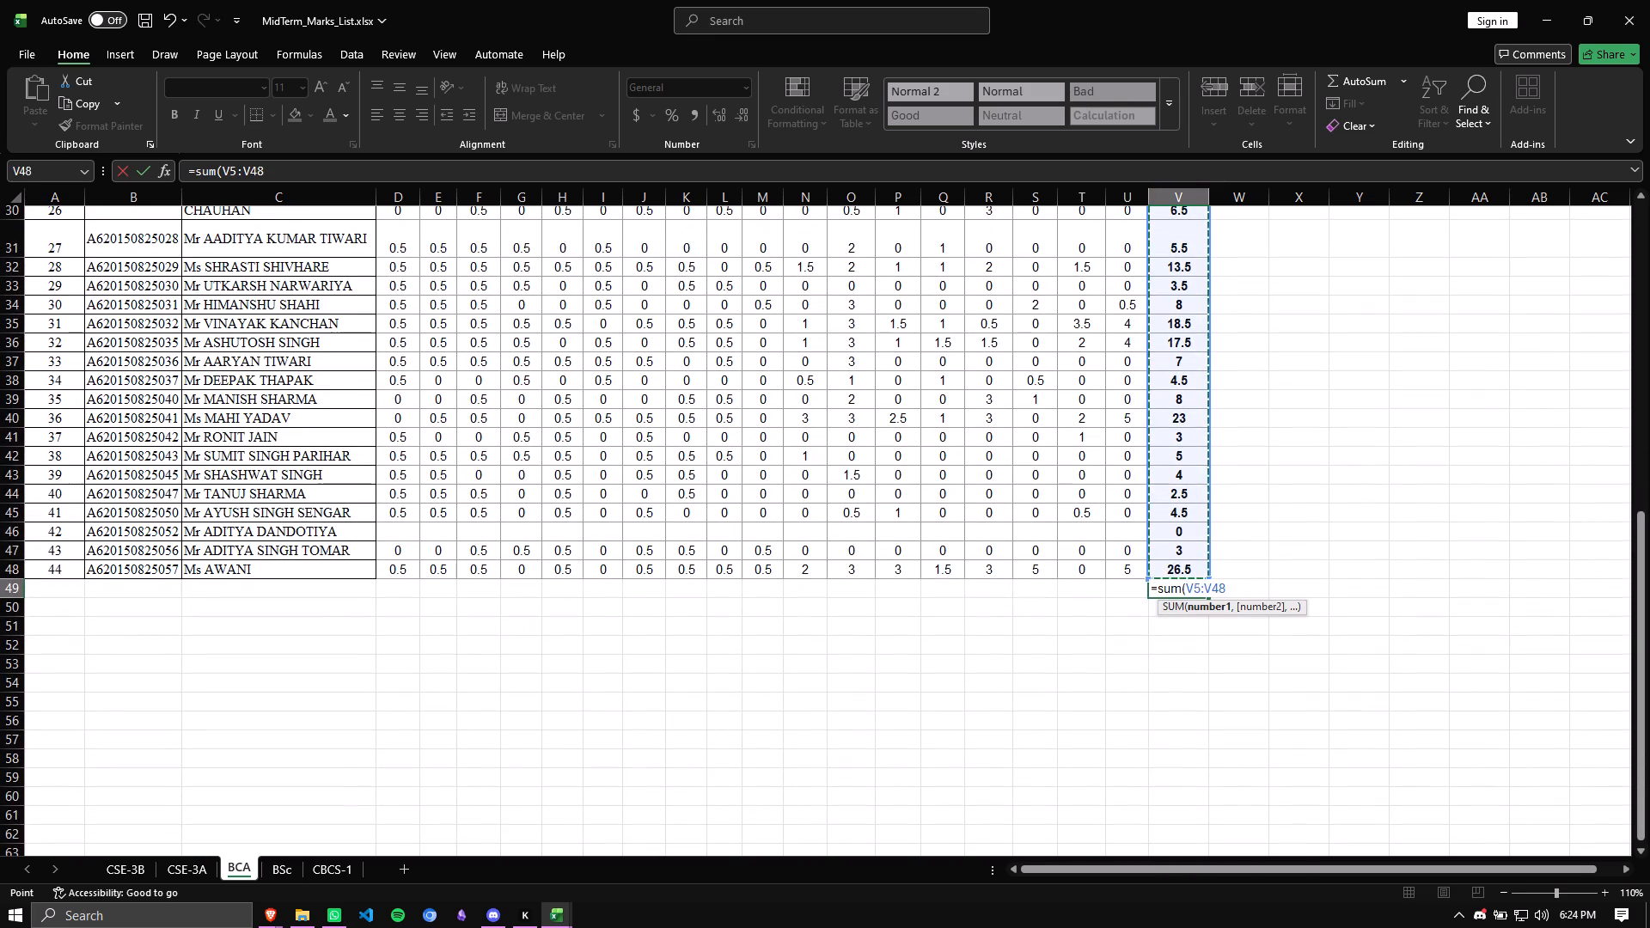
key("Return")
Compare the last student rows and totals in marks_44_students.xlsx with those on the BCA sheet.
key("alt+Tab")
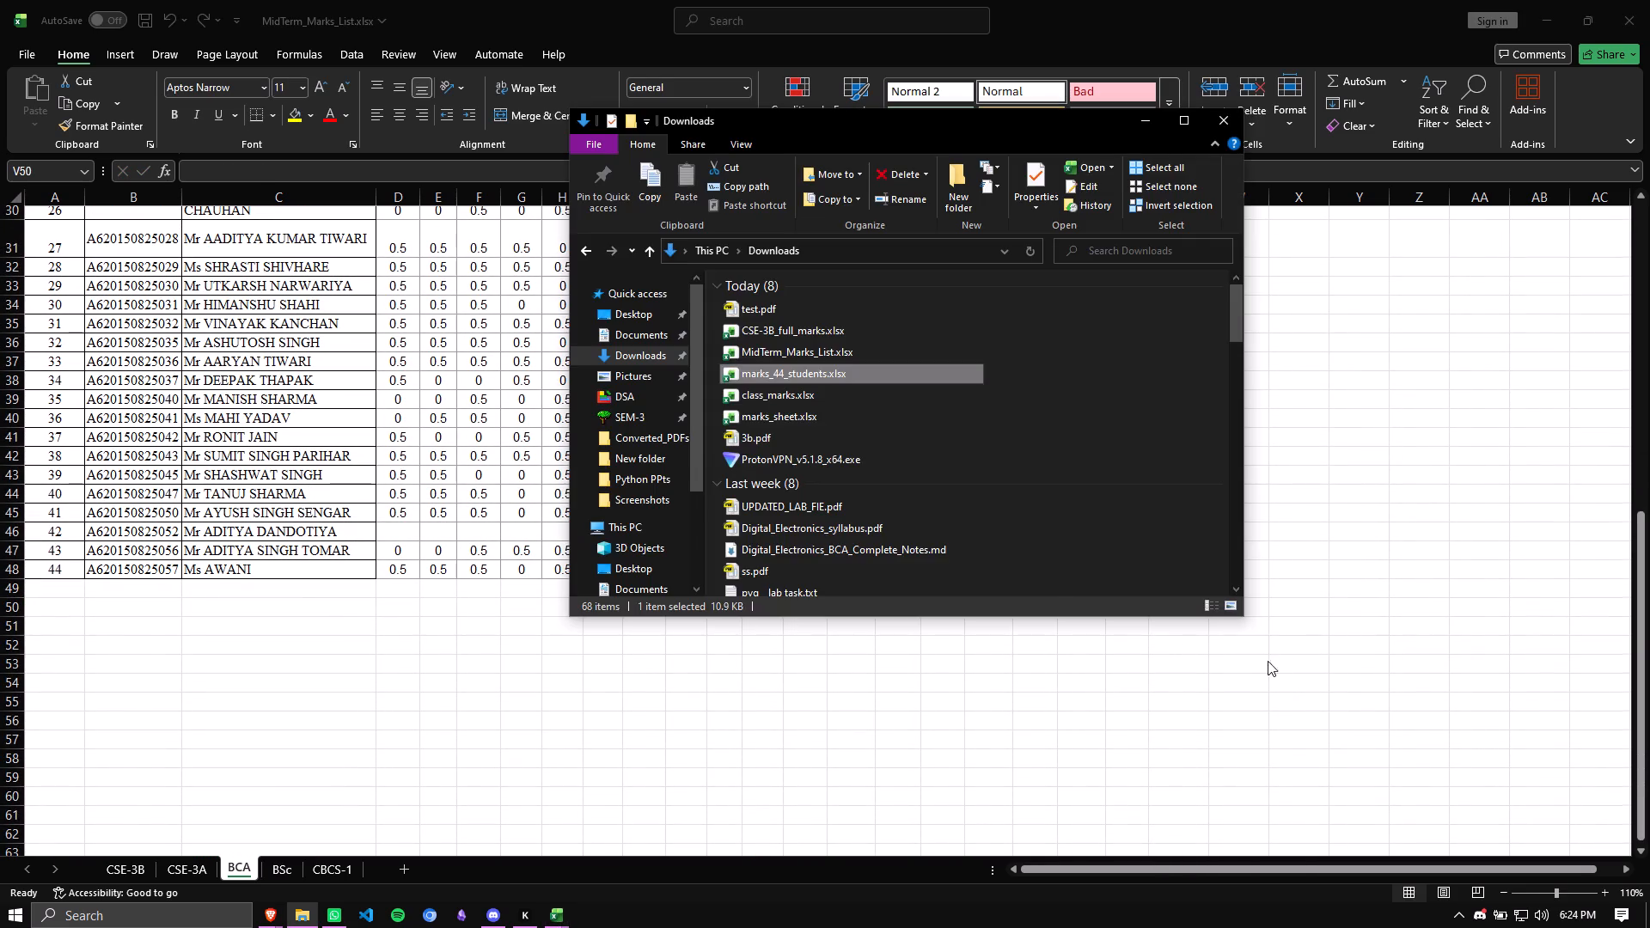
key("alt+Tab")
key("alt+Tab")
scroll(1175, 701, "down", 4)
key("alt+Tab")
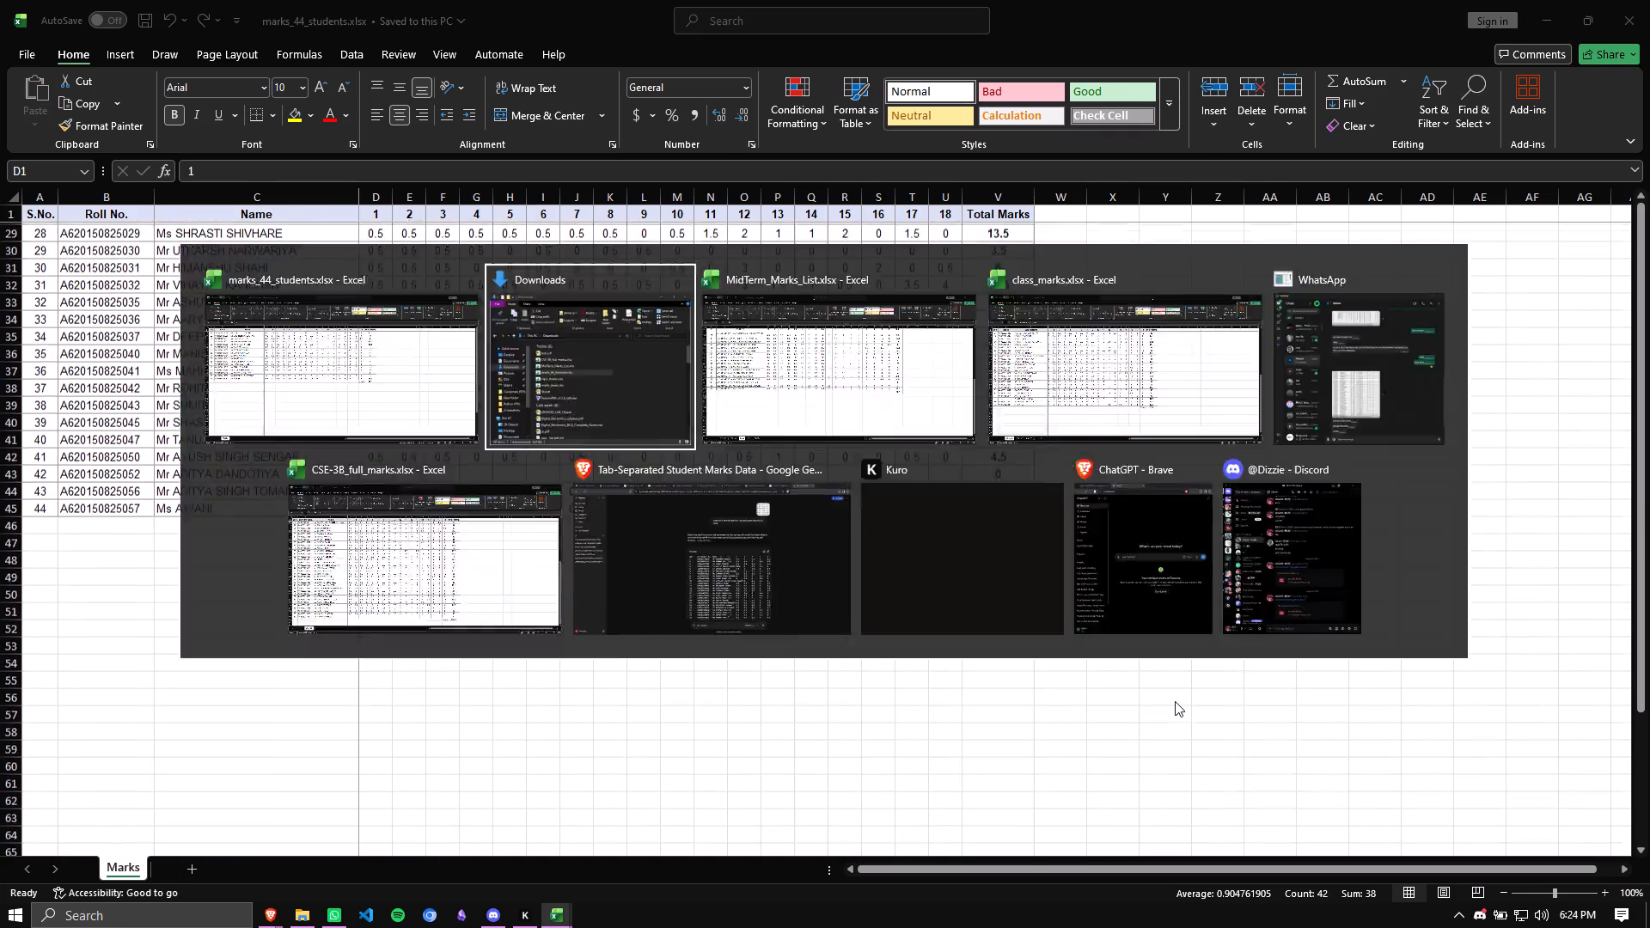
key("alt+Tab")
key("alt+Tab")
scroll(1175, 701, "up", 1)
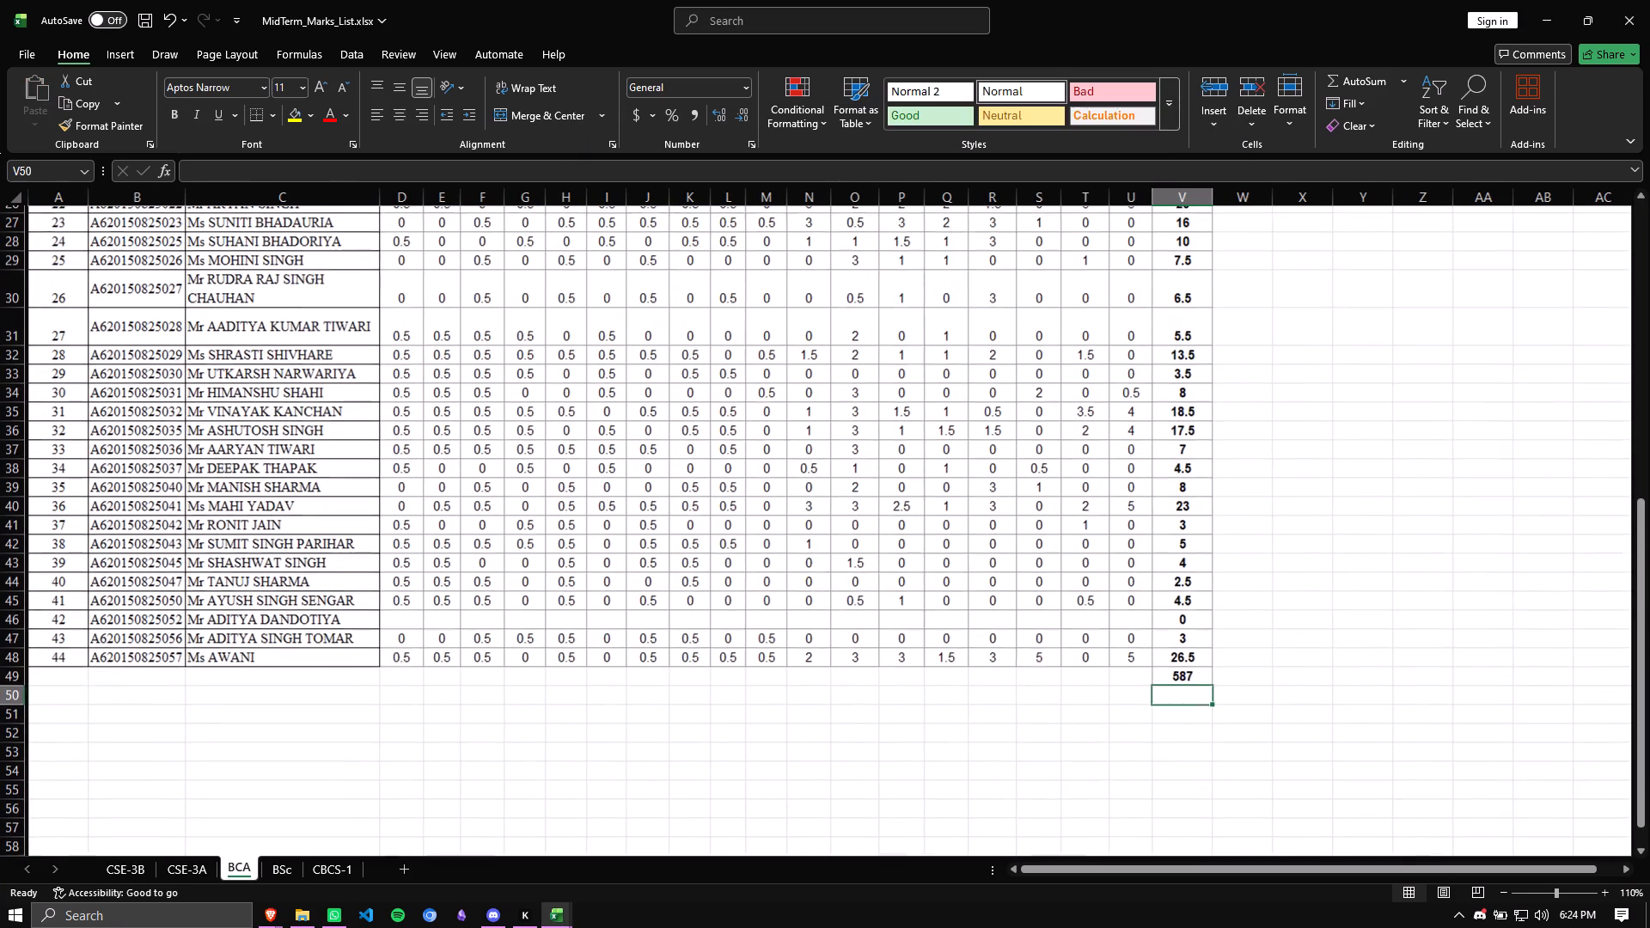
scroll(1175, 701, "up", 1)
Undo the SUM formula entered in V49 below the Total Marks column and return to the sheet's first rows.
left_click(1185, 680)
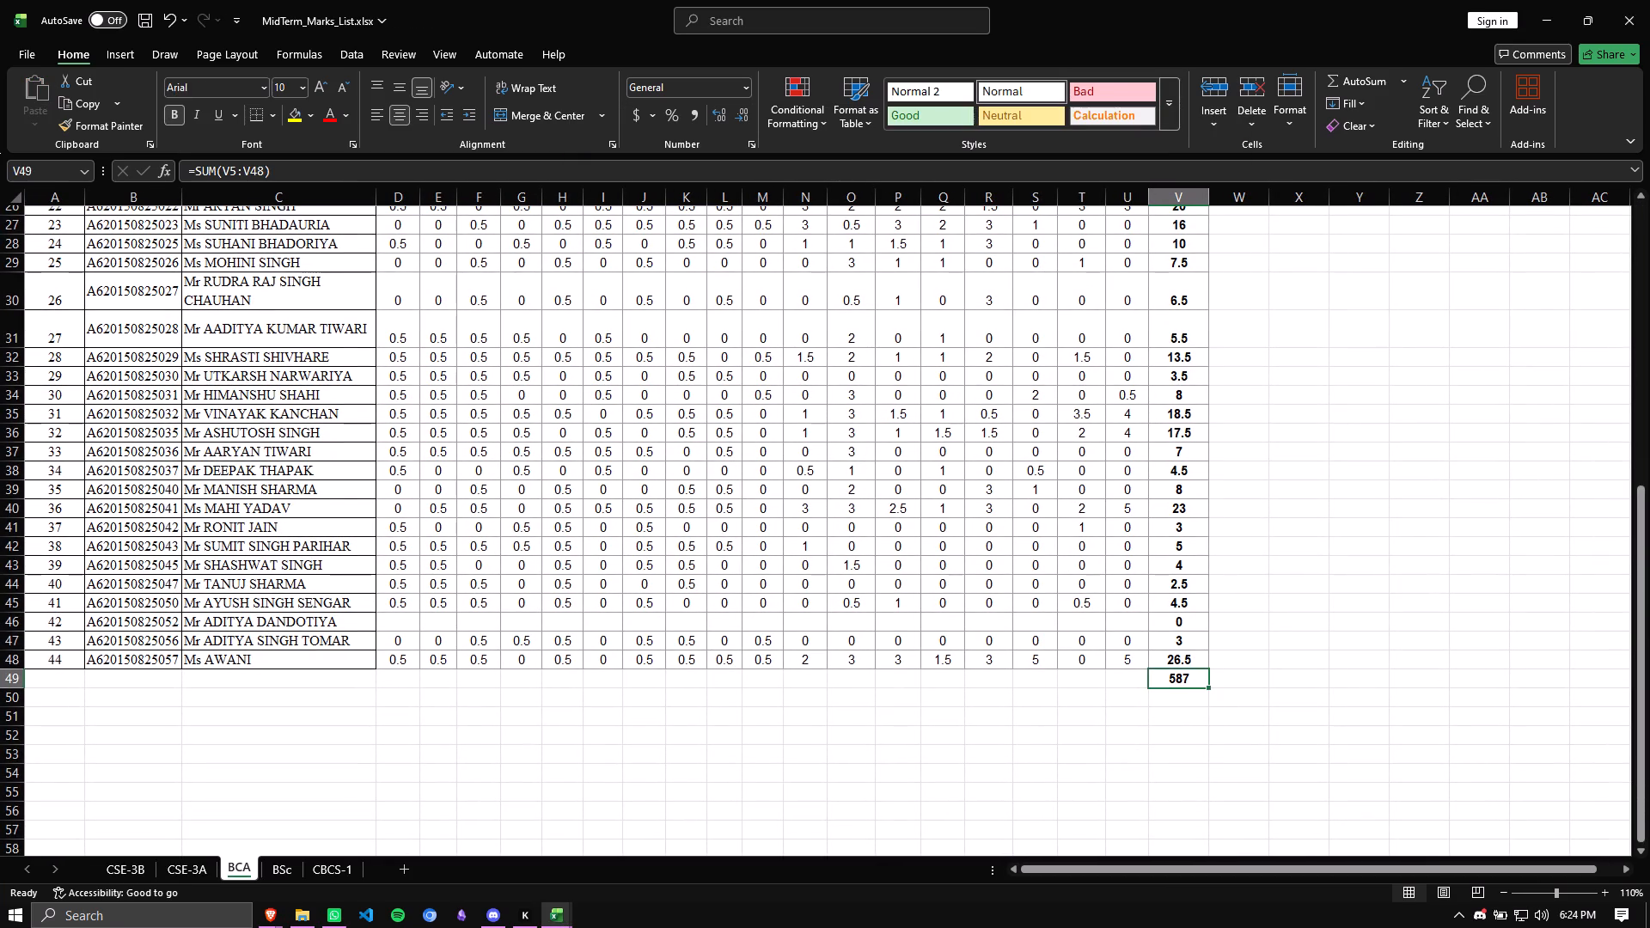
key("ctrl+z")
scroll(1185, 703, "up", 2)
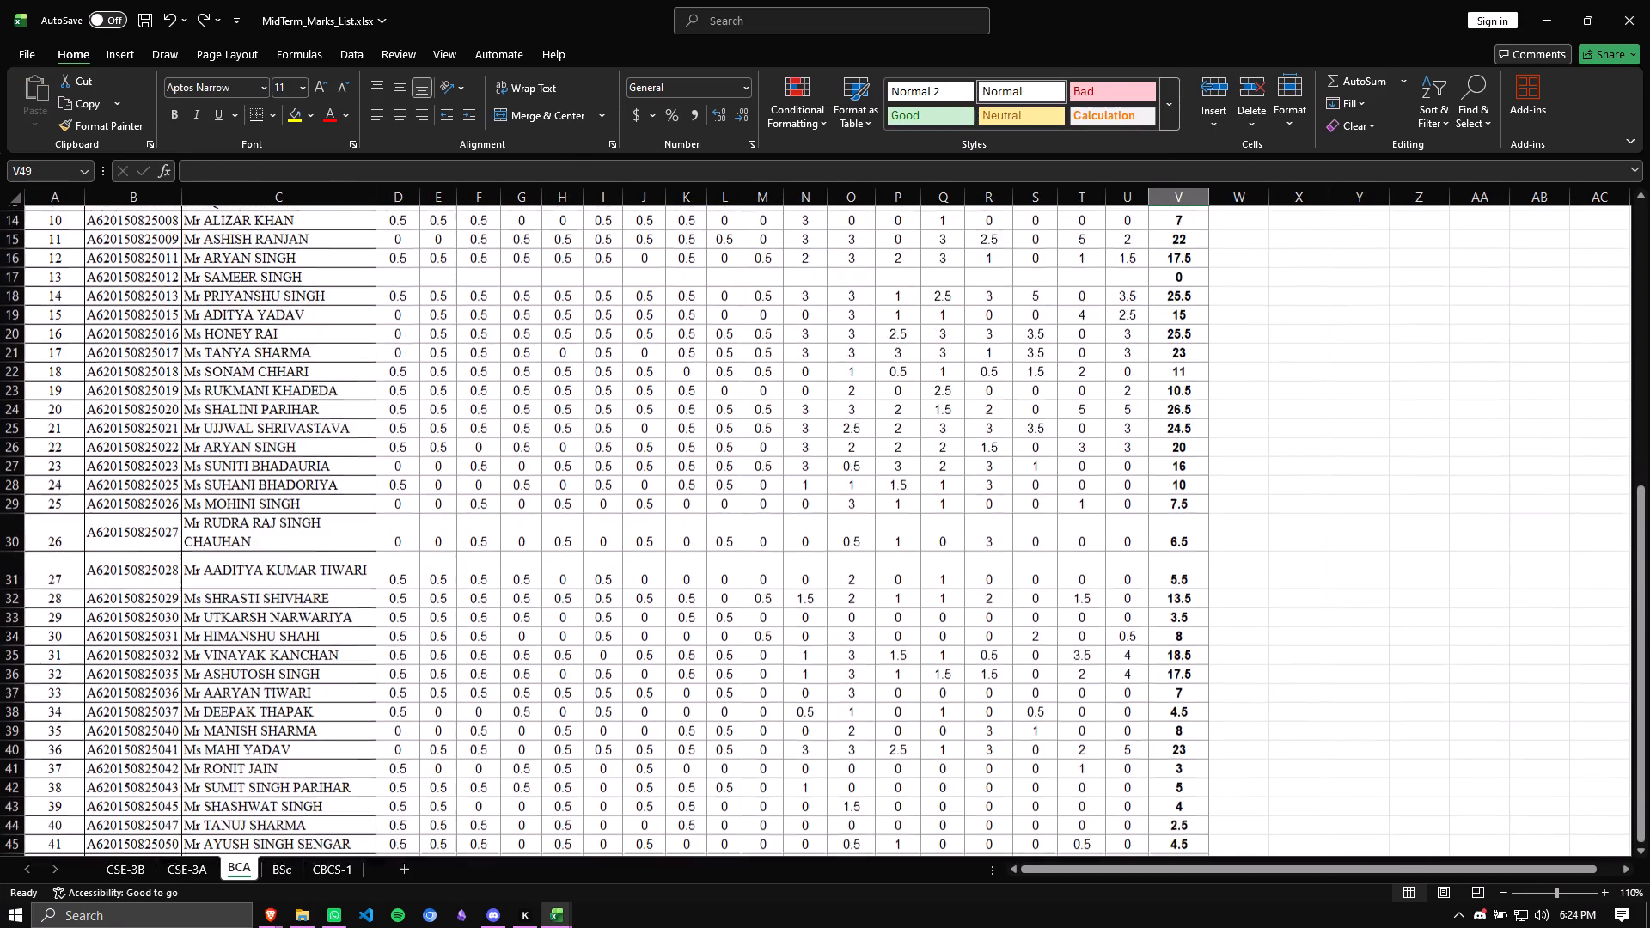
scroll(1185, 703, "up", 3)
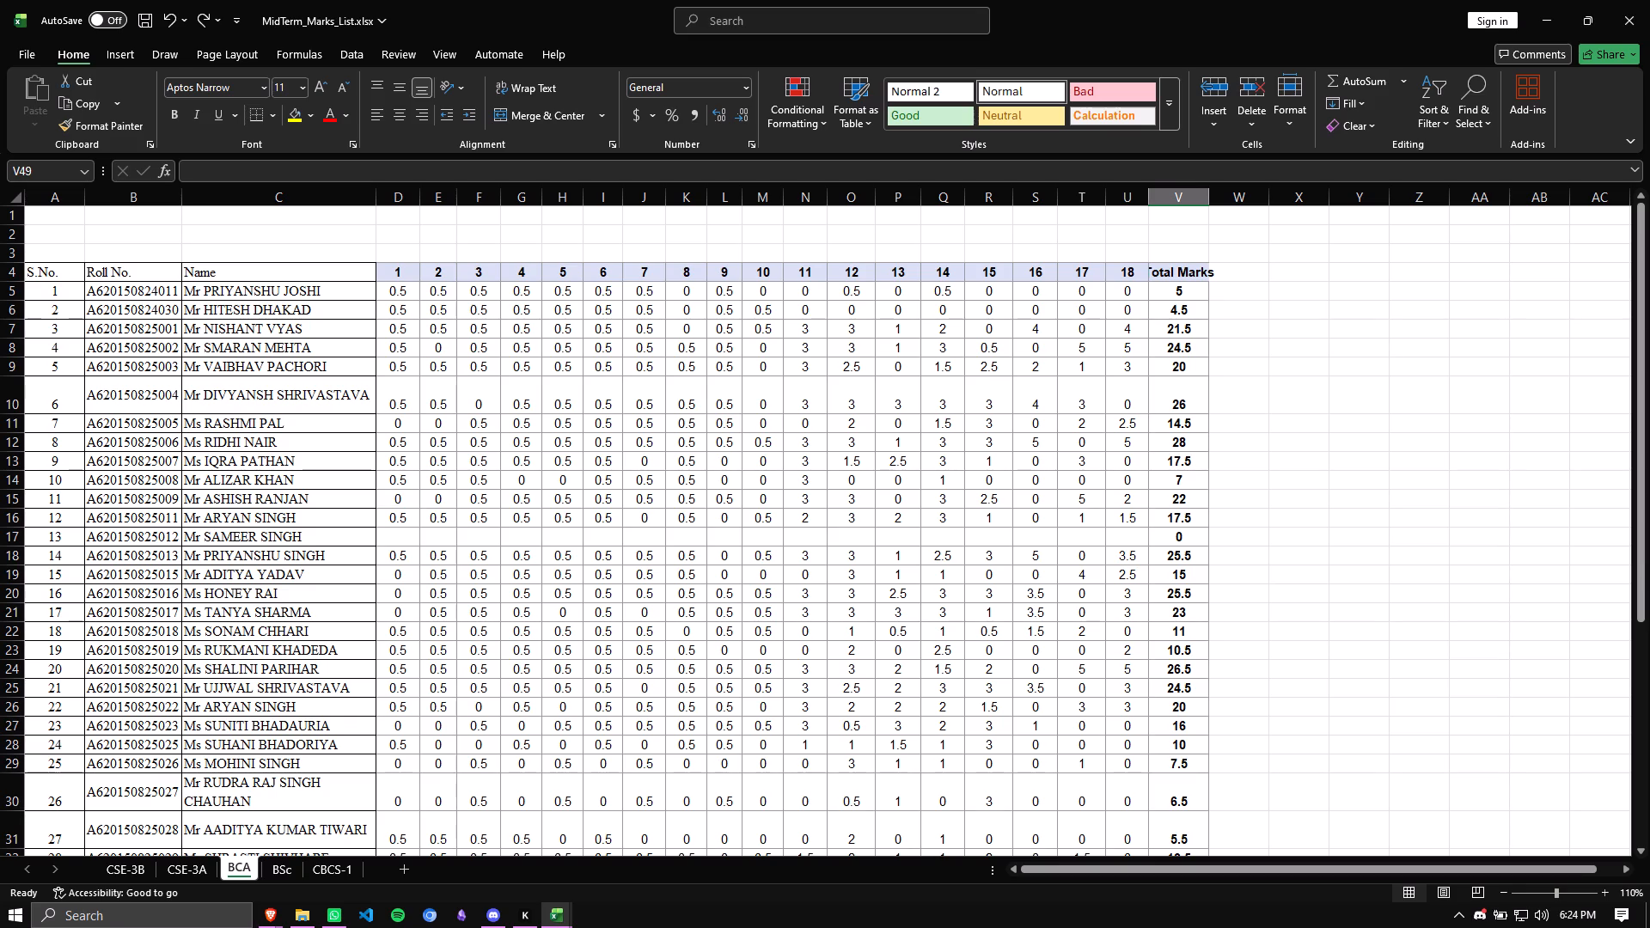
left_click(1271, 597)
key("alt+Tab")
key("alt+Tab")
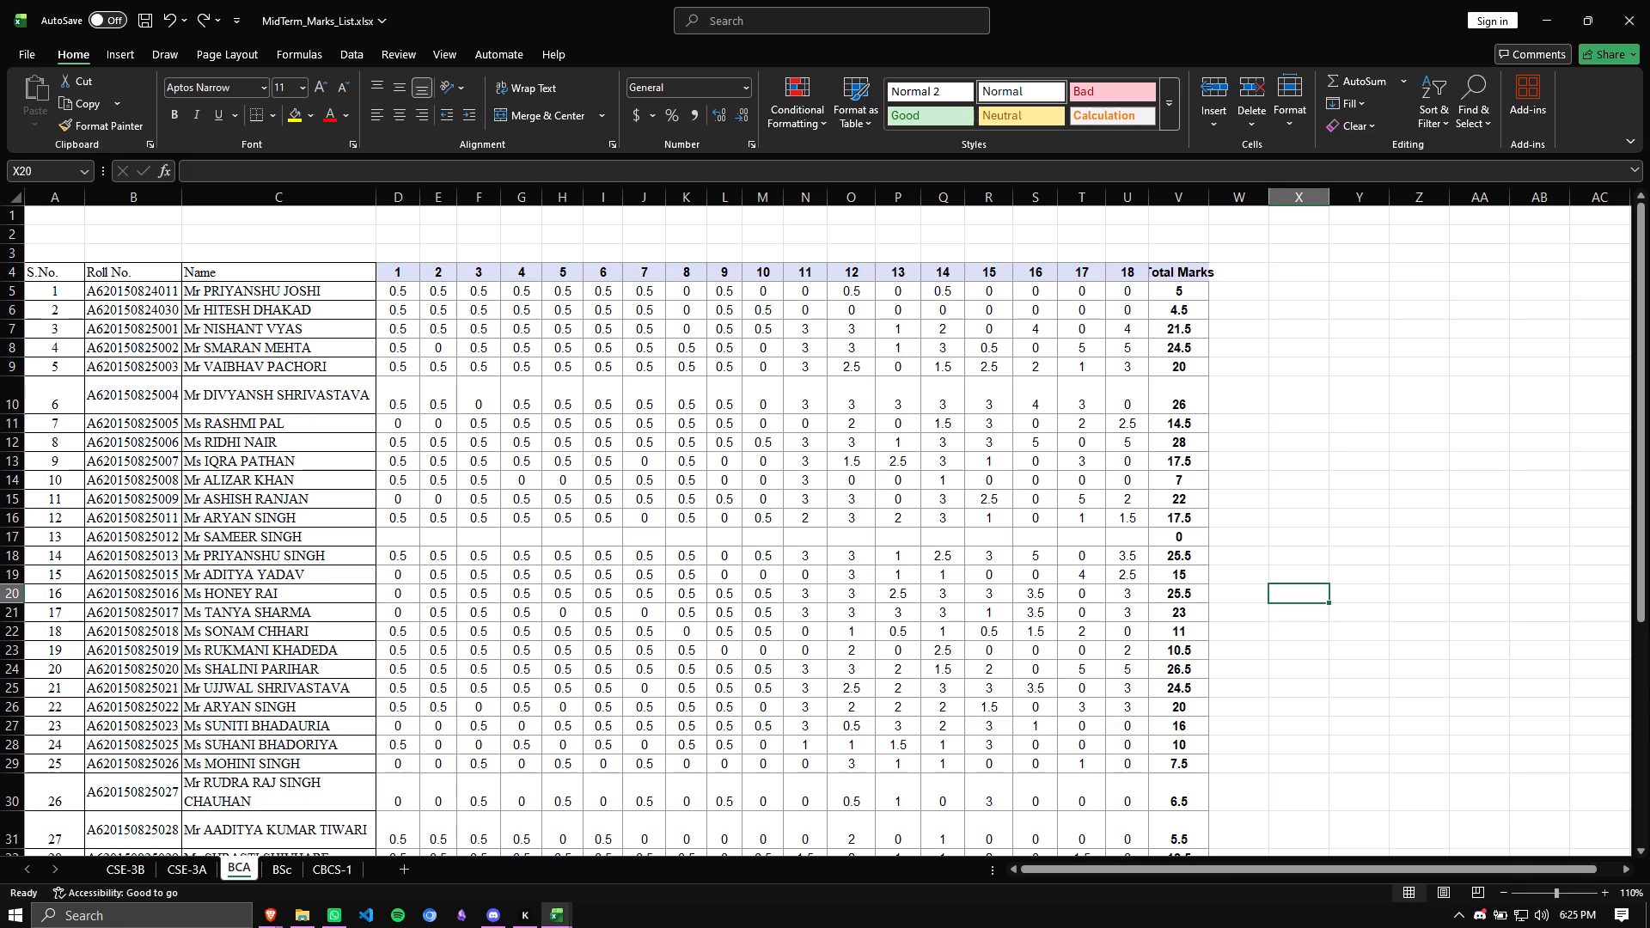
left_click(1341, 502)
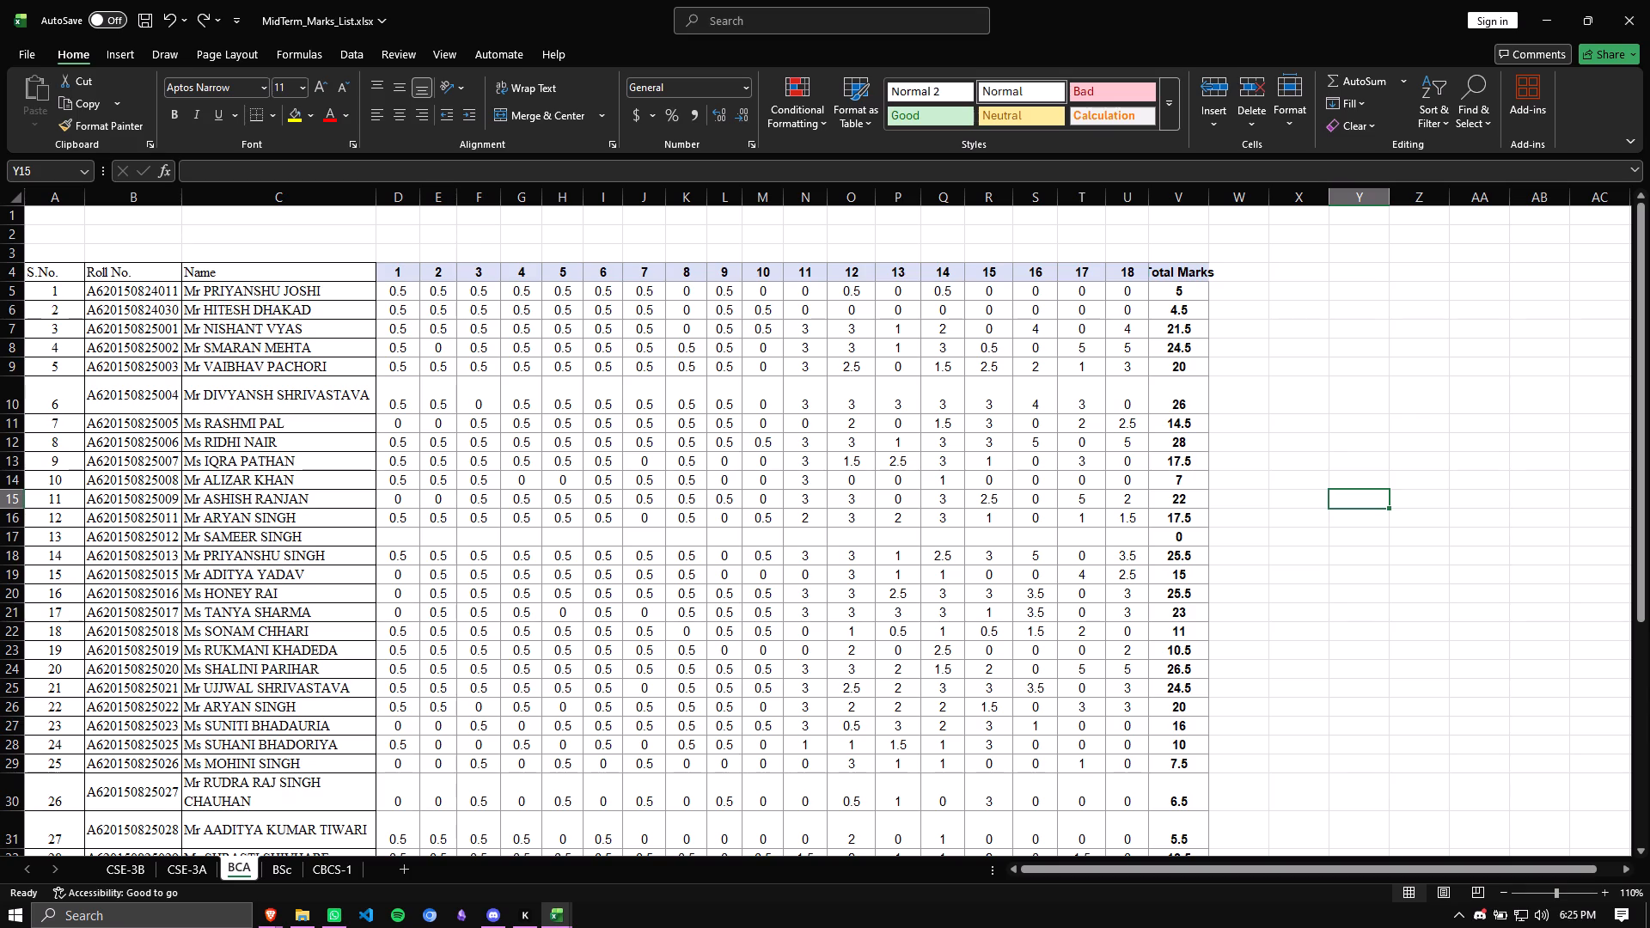
Select the whole of row 8, S.No. 4, on the BCA sheet.
left_click(14, 350)
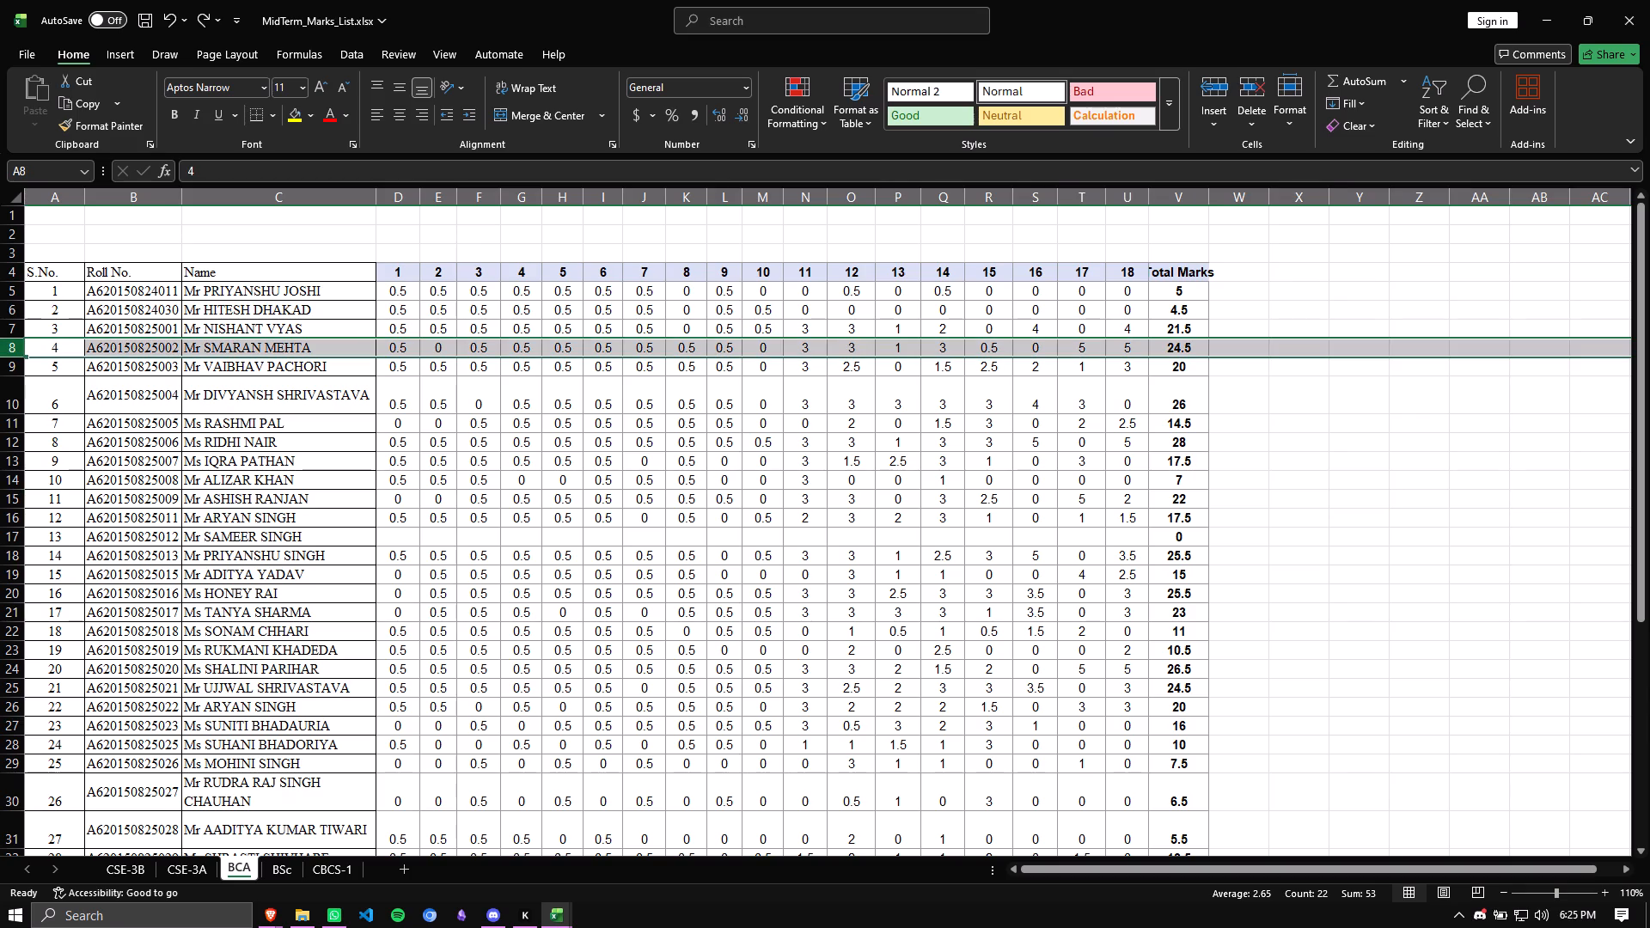
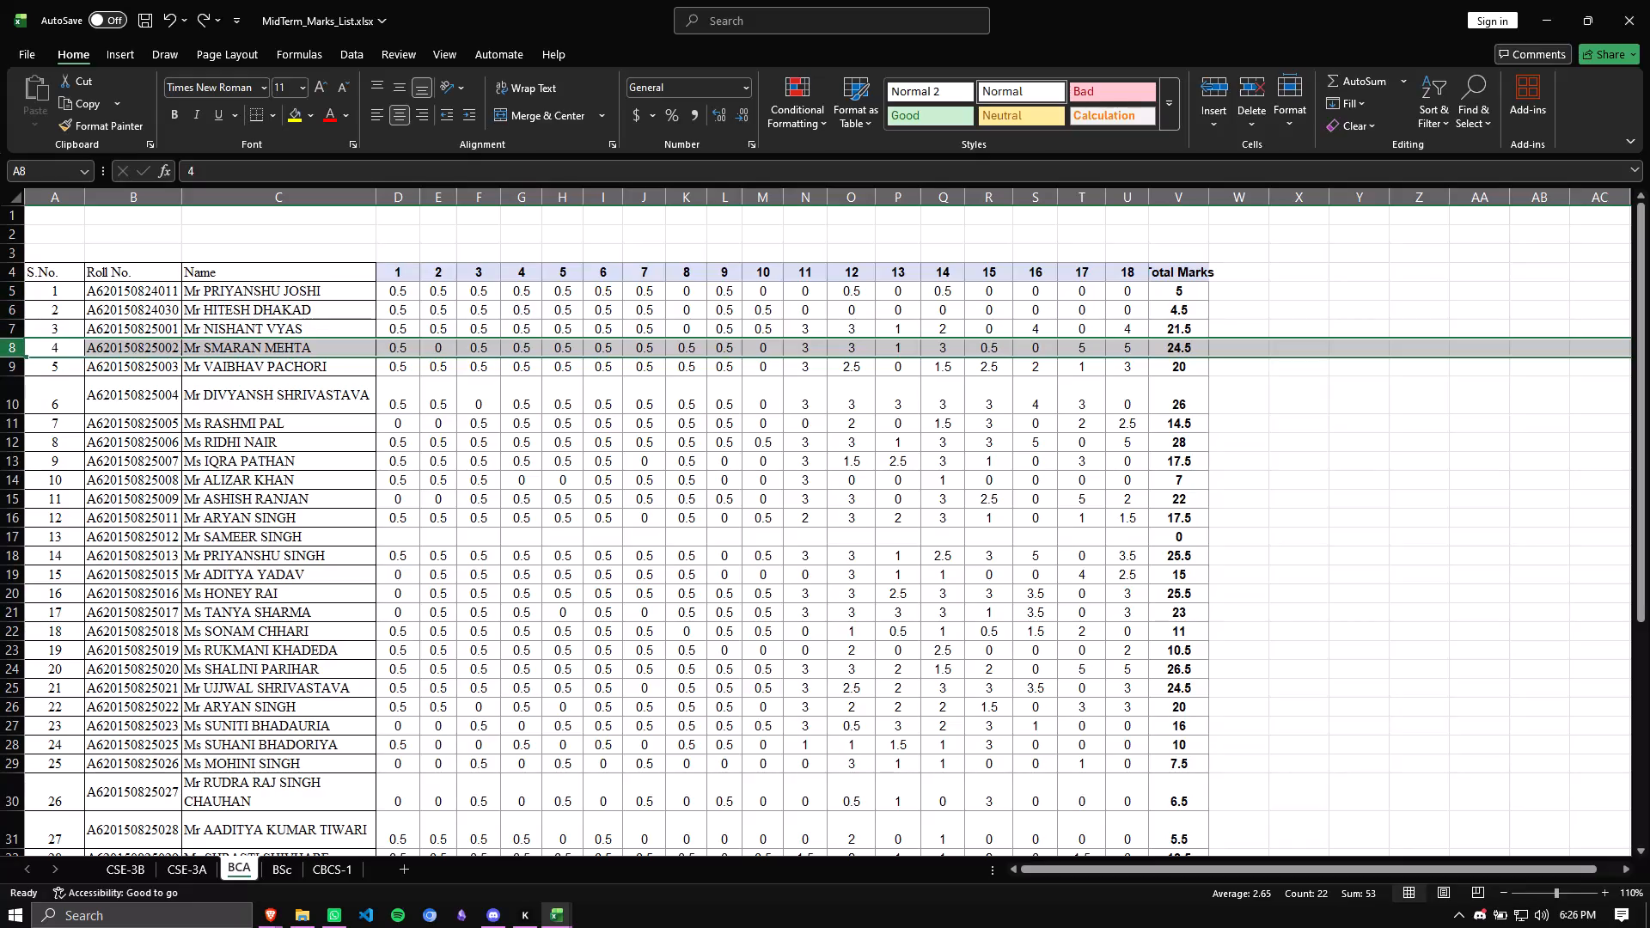
Highlight the whole of row 16 (S.No. 12) and row 36 (S.No. 32) in turn to check those students' marks.
left_click(17, 522)
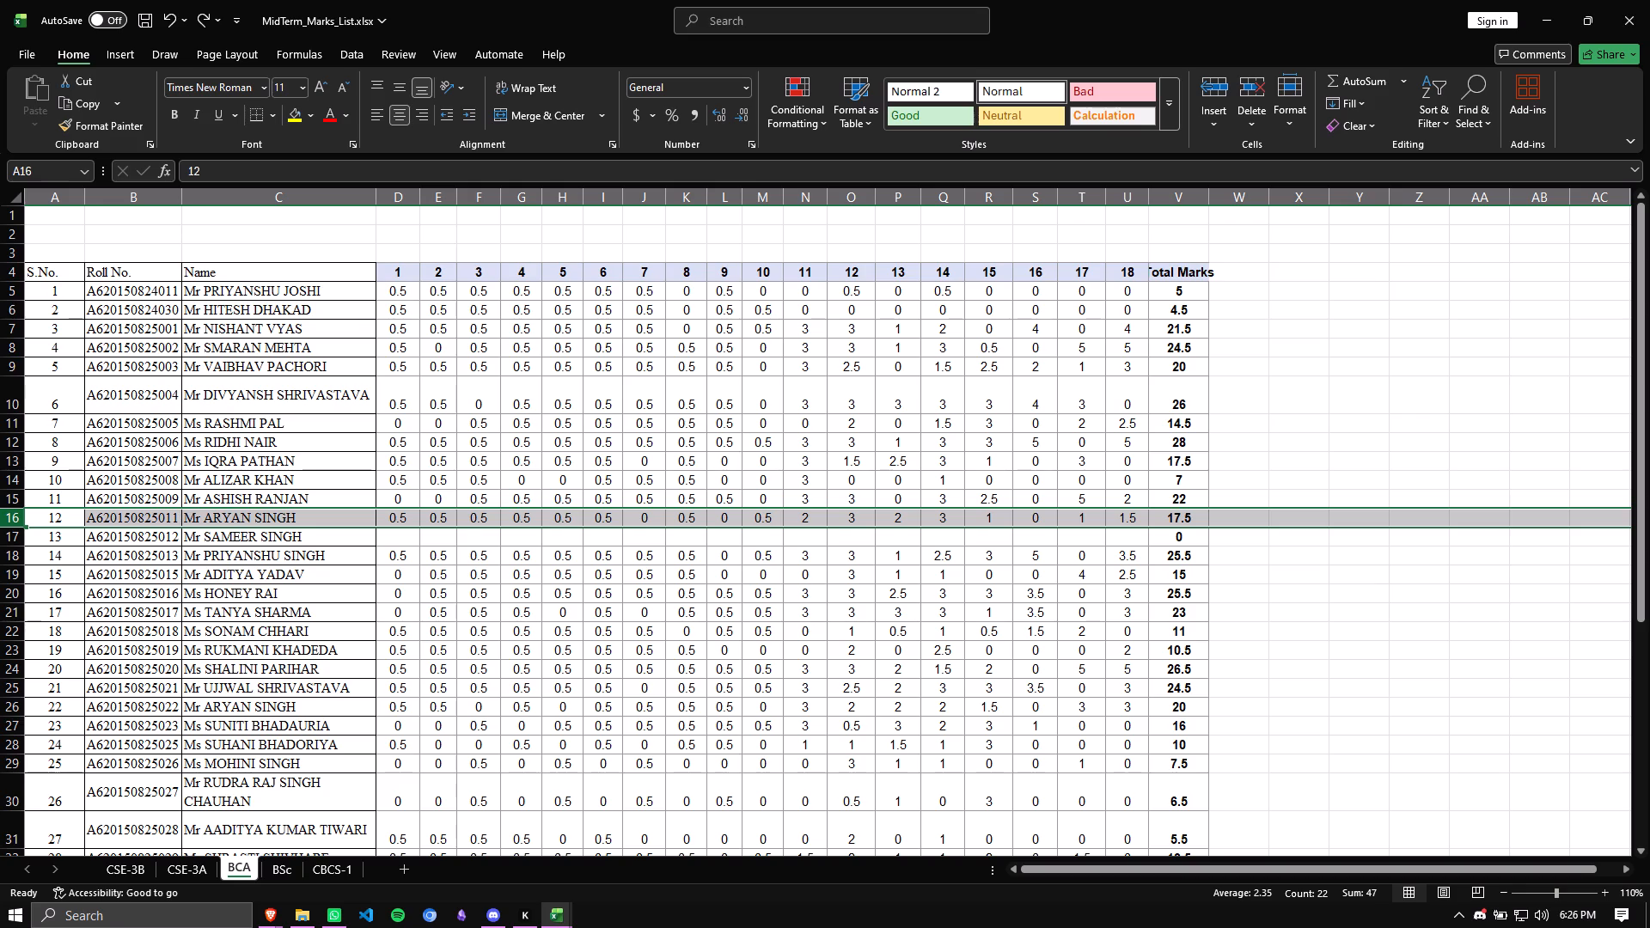
scroll(19, 522, "down", 2)
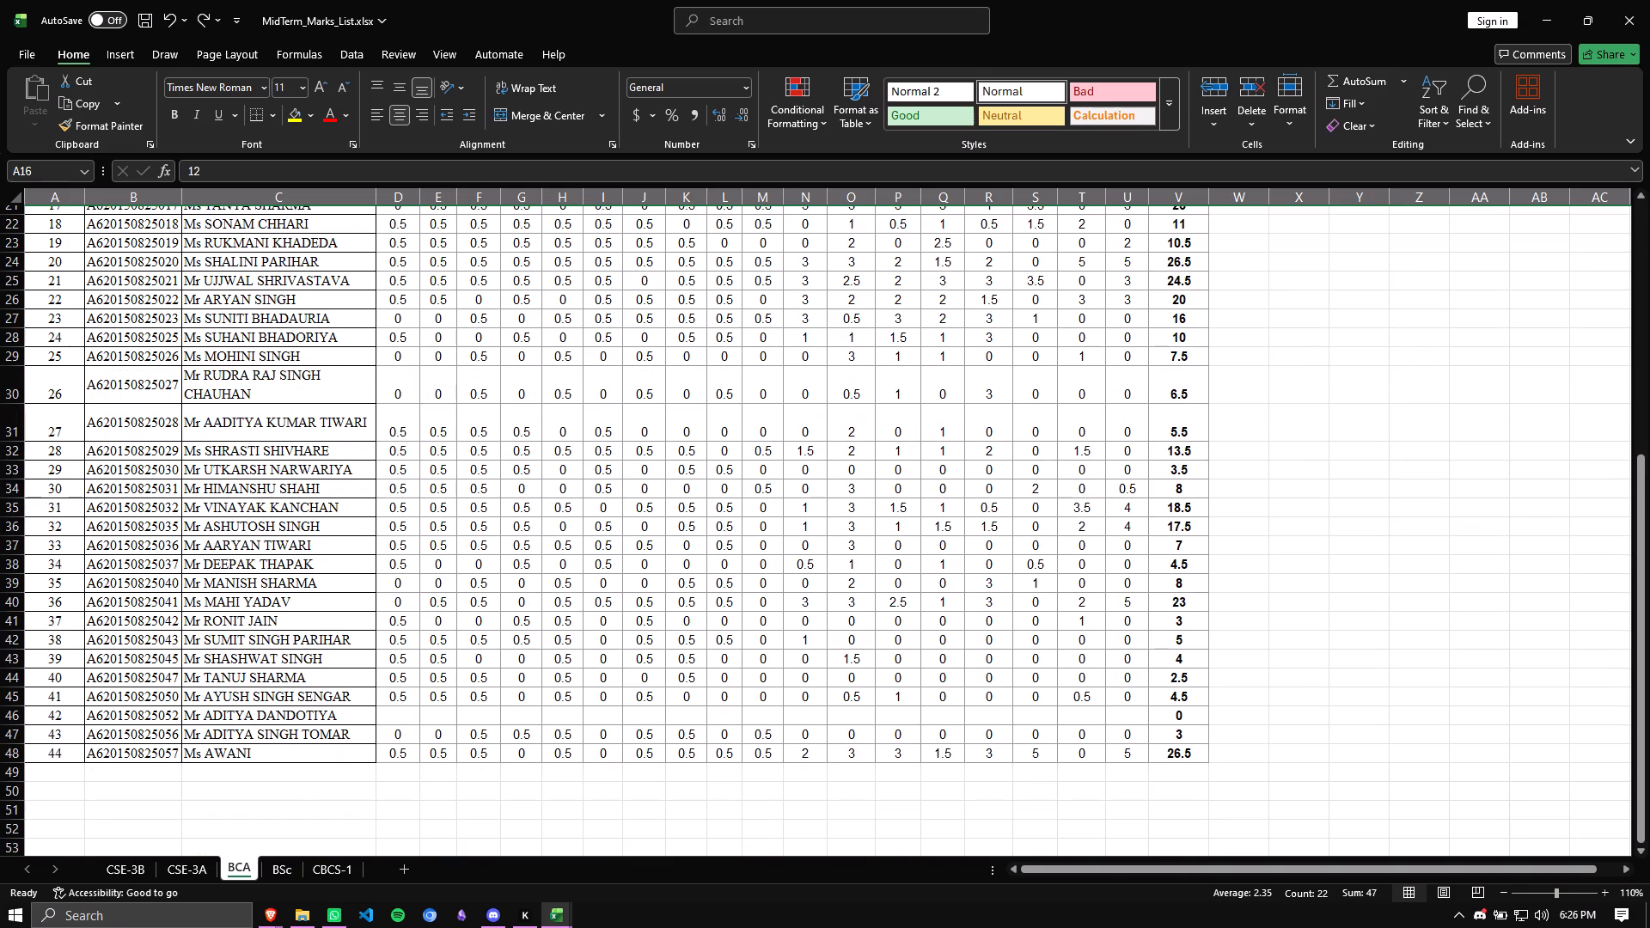
left_click(7, 529)
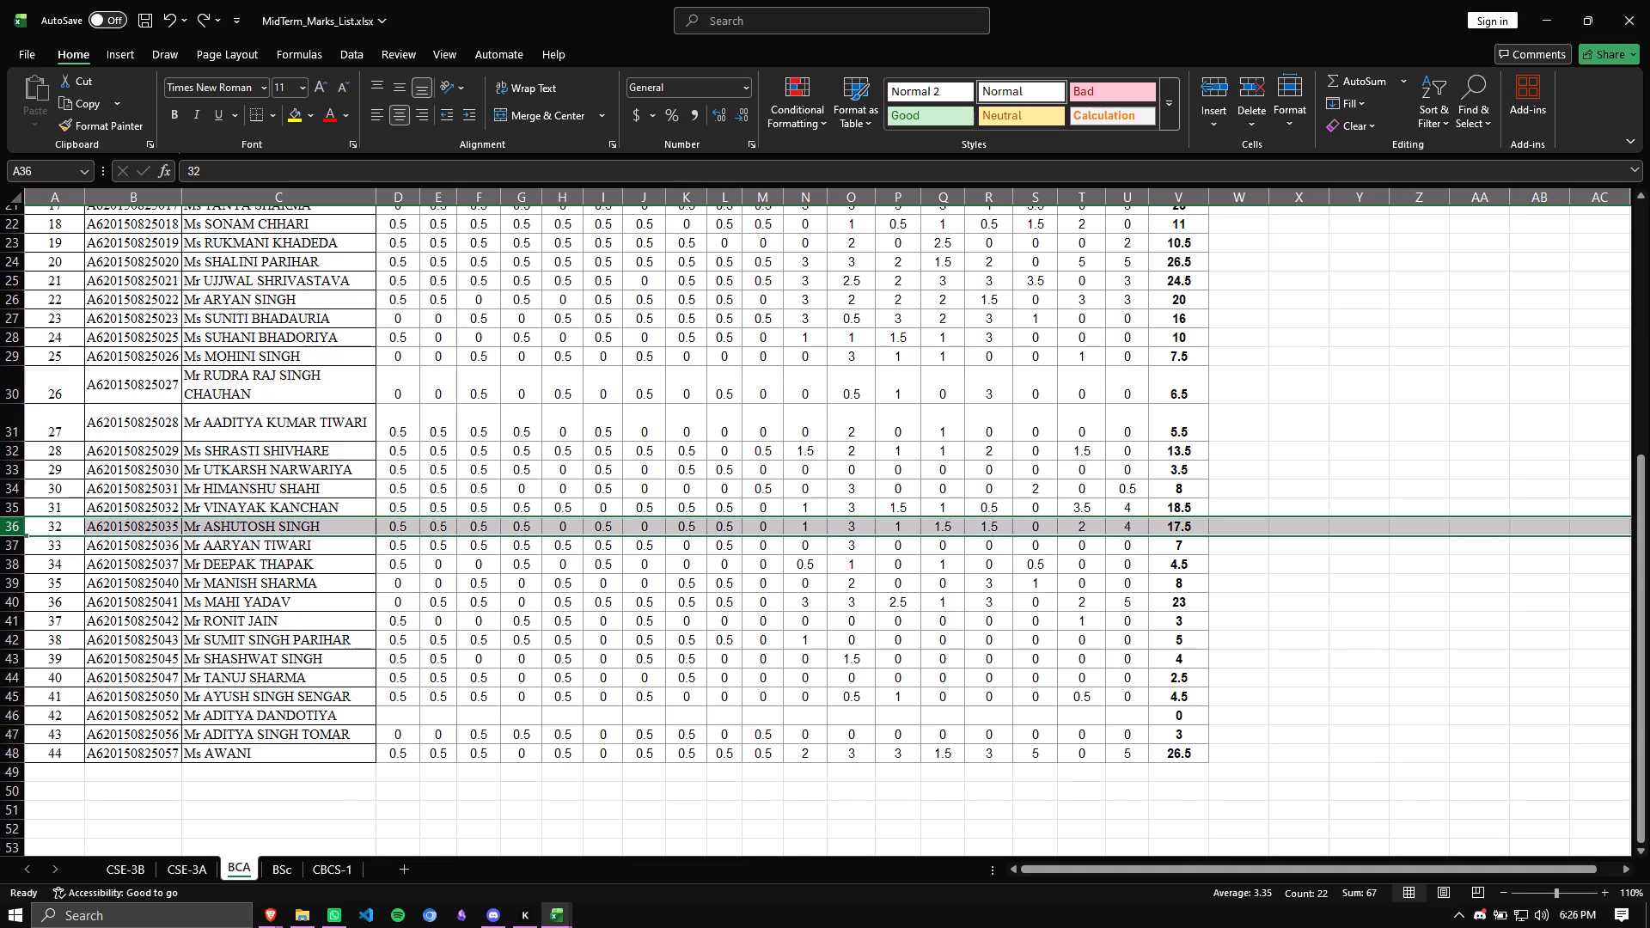
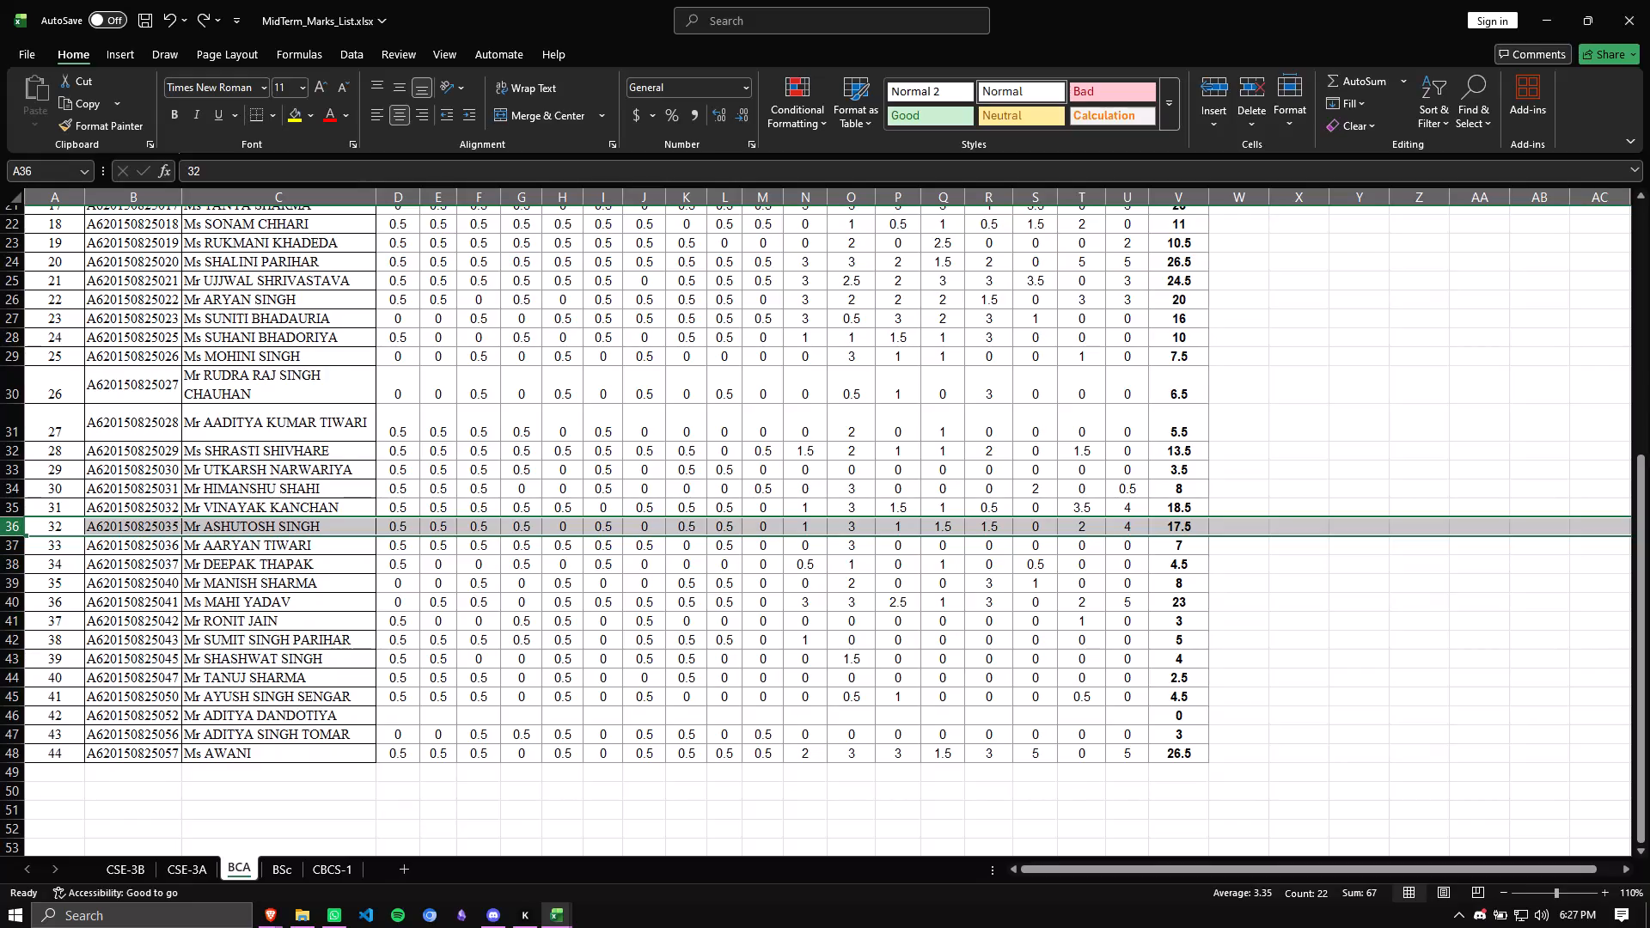
Correct the S.No. 32 student's marks in row 36: set cell J36 to 0.5 and cell I36 to 0.
double_click(649, 527)
type(".5")
key("Return")
double_click(614, 528)
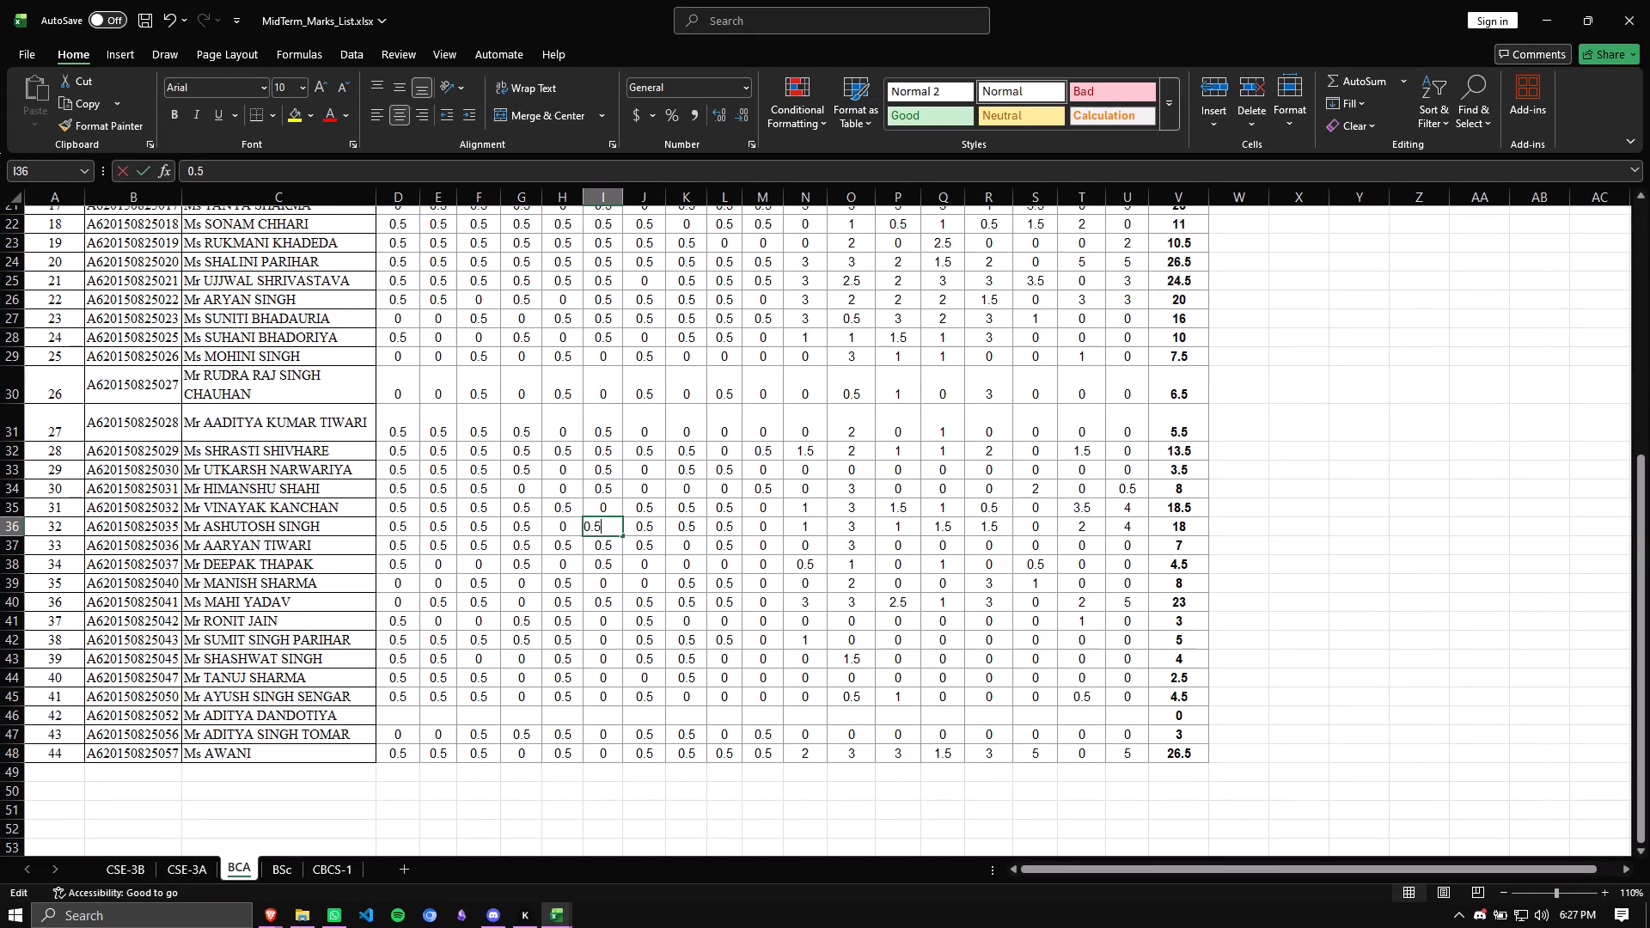
key("BackSpace")
key("BackSpace")
key("Return")
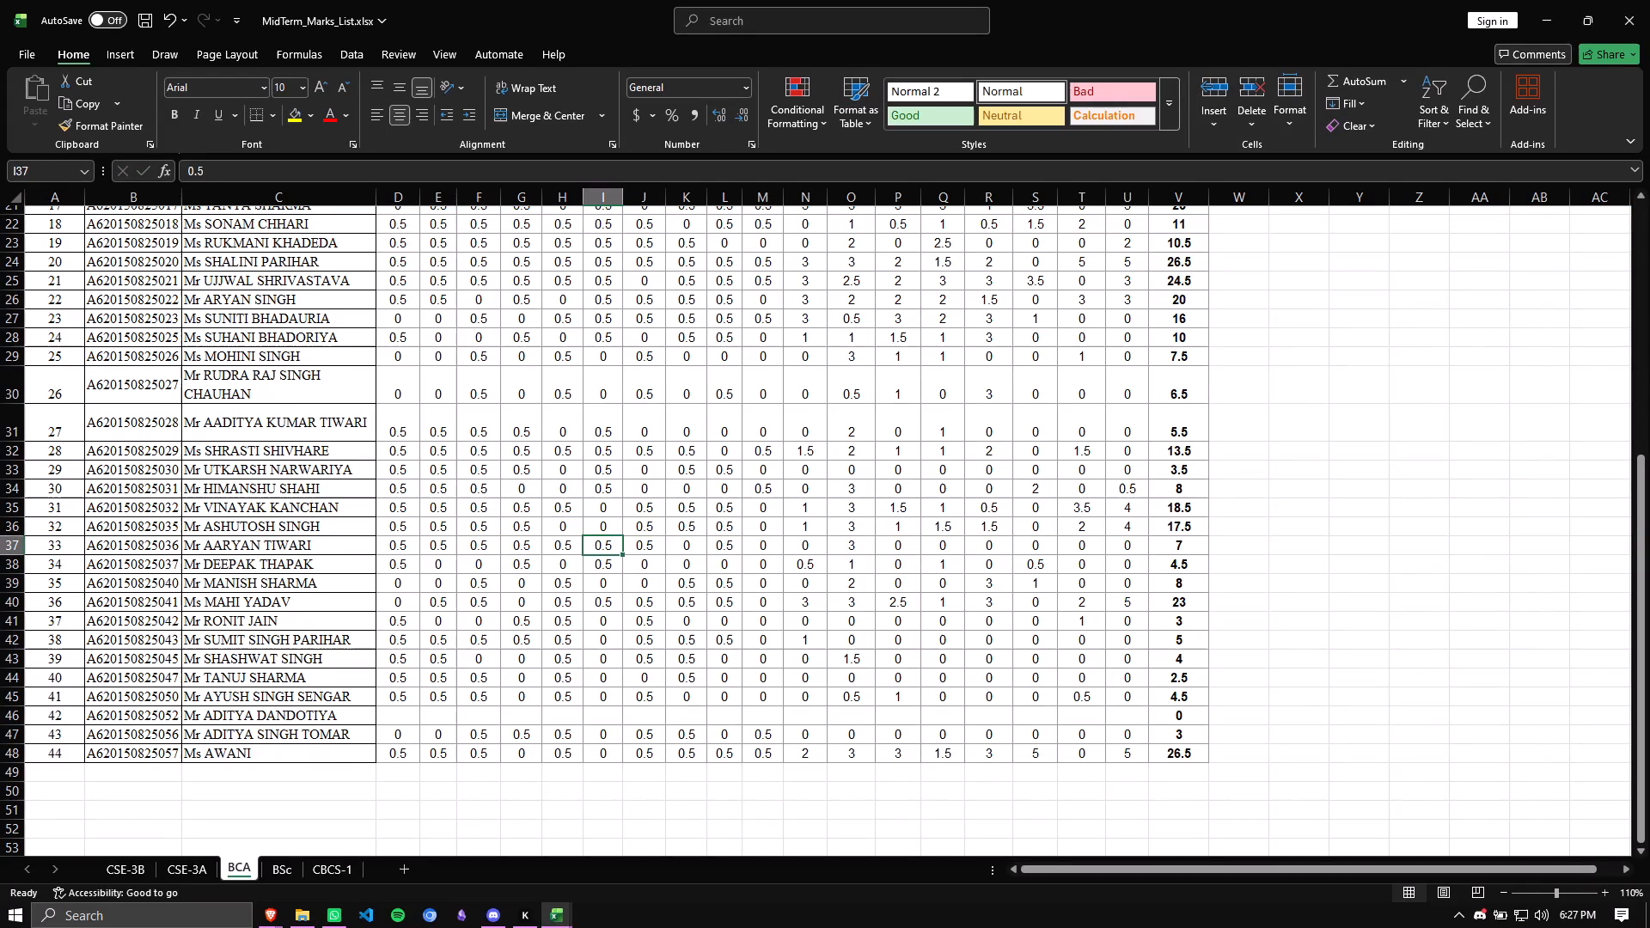
Select the total in cell V36 to check the S.No. 32 student's sum.
left_click(1433, 539)
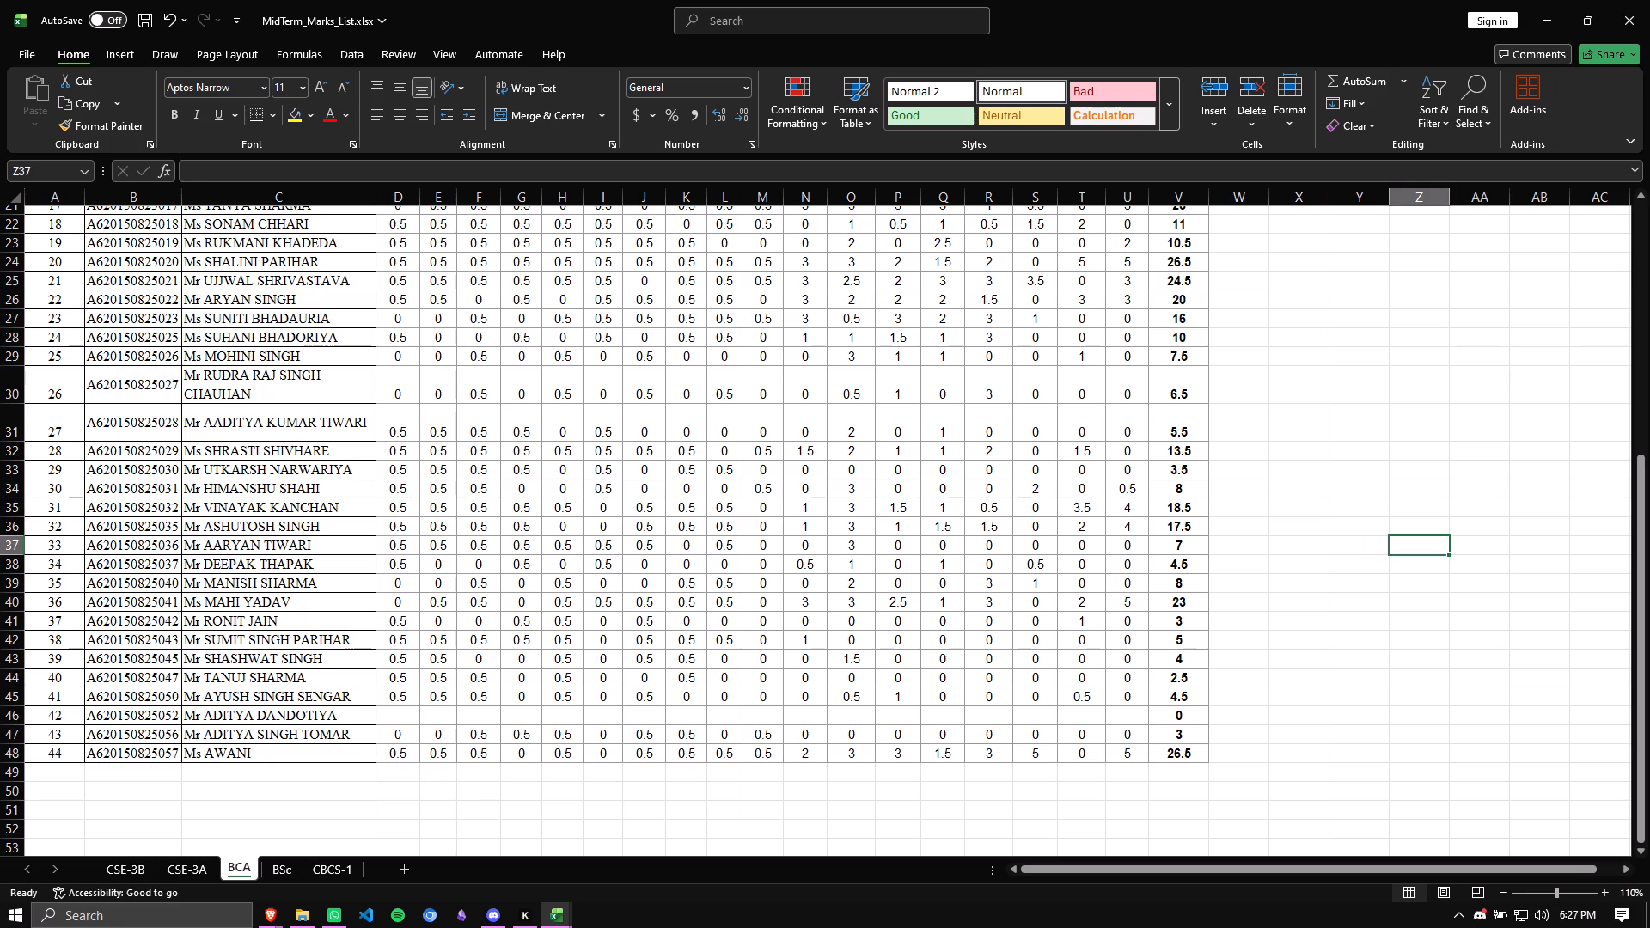
left_click(1196, 547)
left_click(1187, 524)
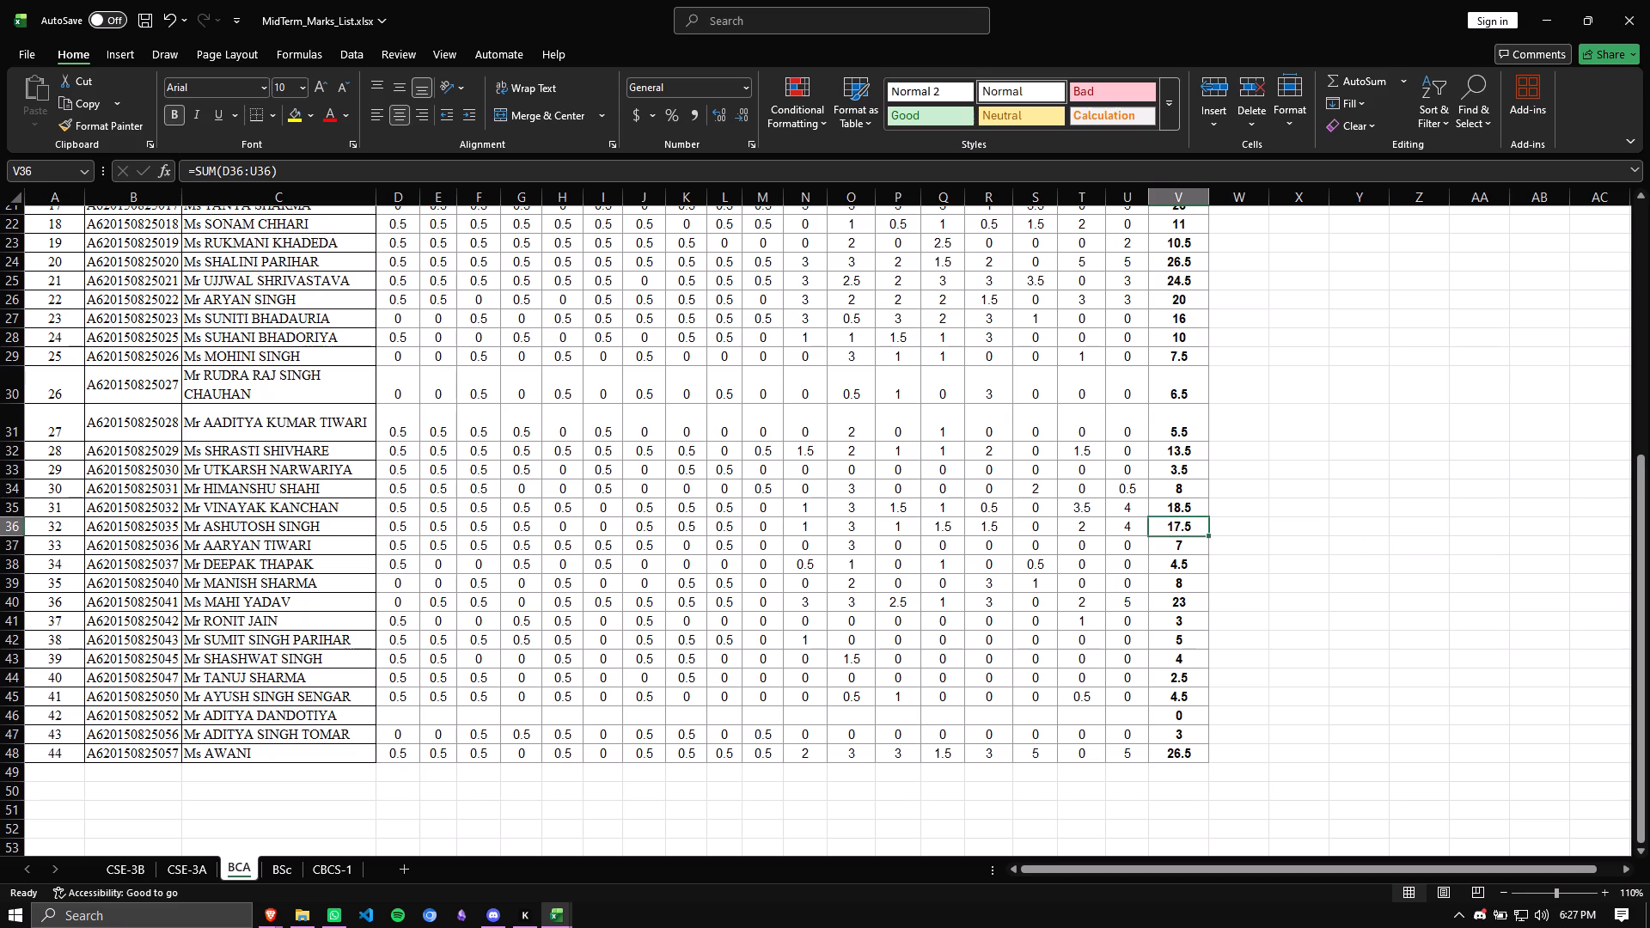
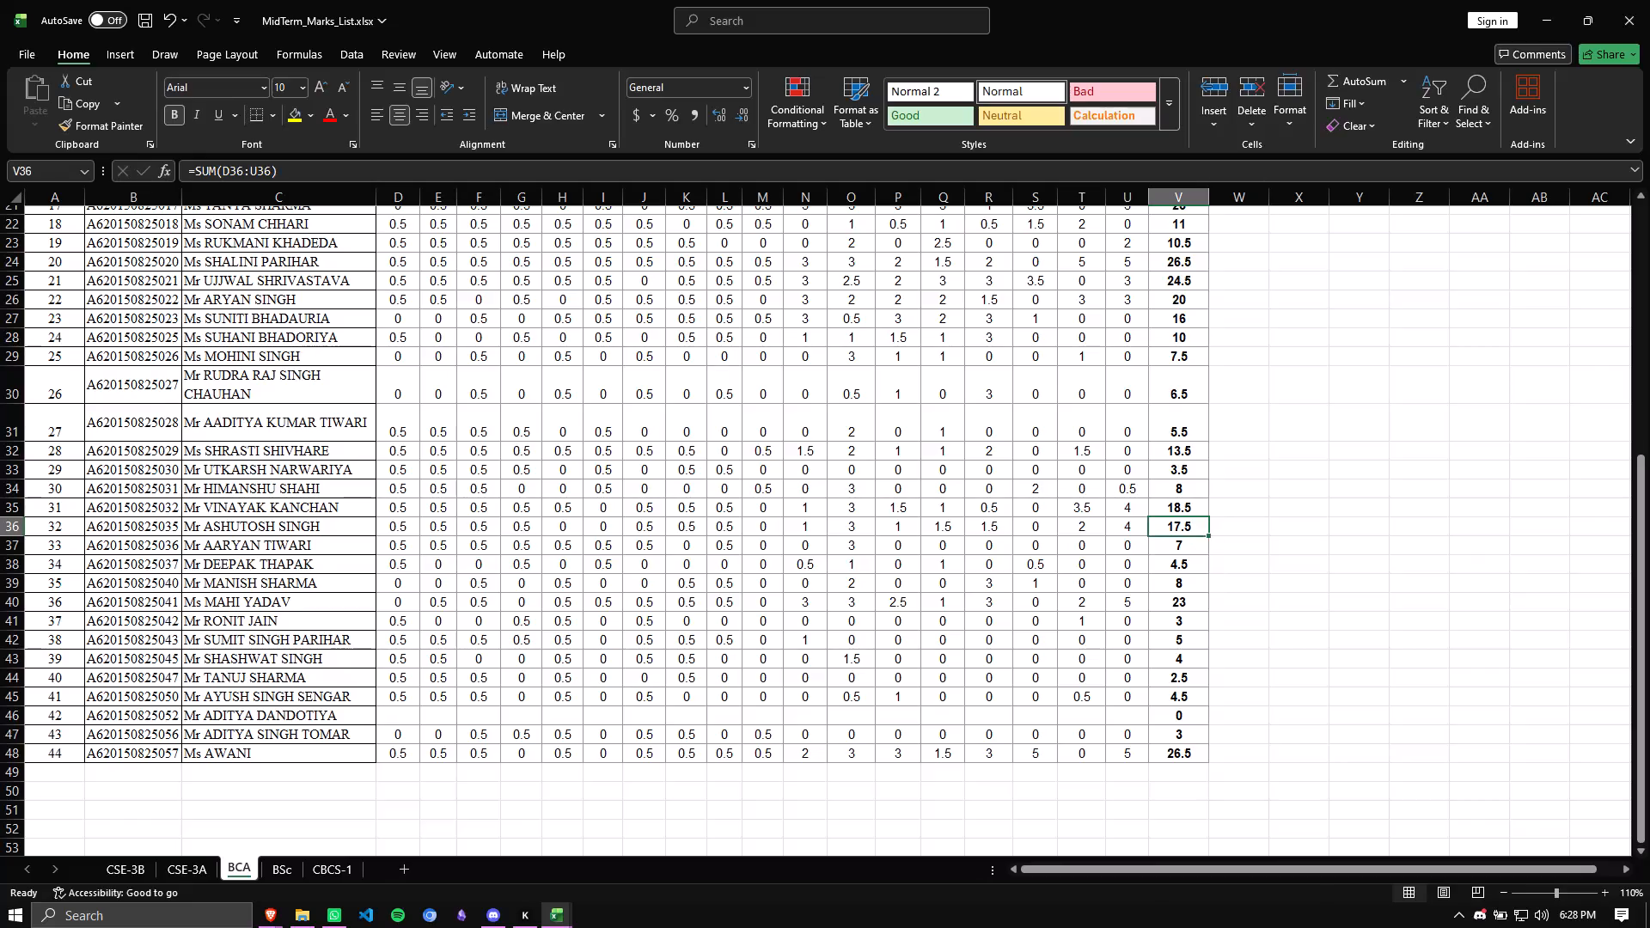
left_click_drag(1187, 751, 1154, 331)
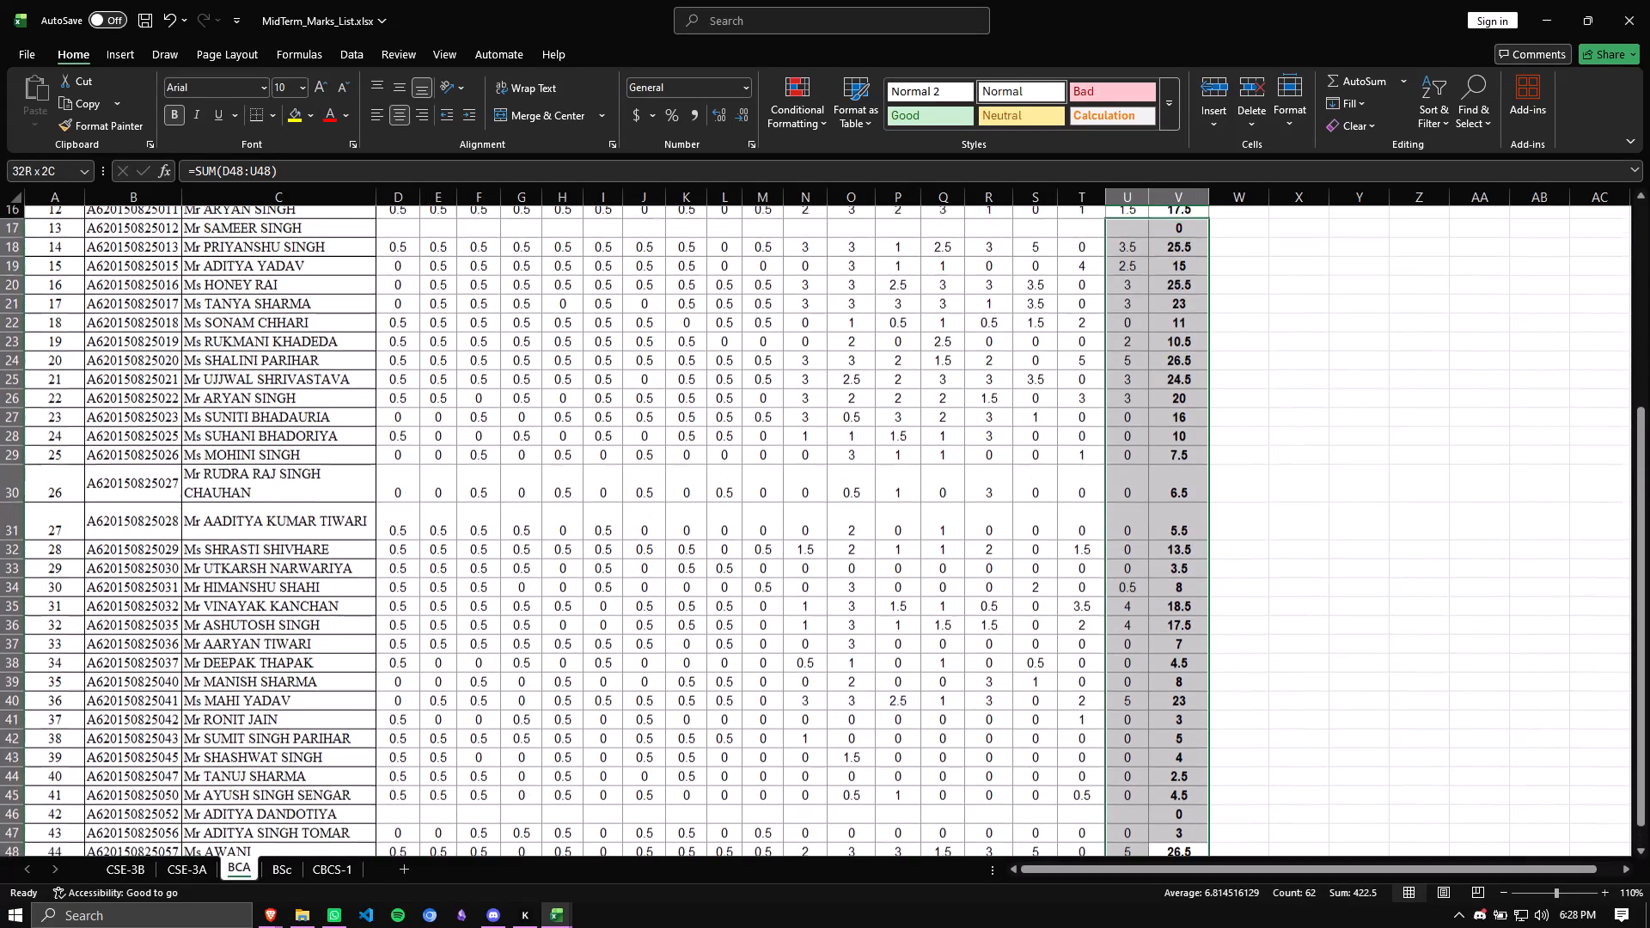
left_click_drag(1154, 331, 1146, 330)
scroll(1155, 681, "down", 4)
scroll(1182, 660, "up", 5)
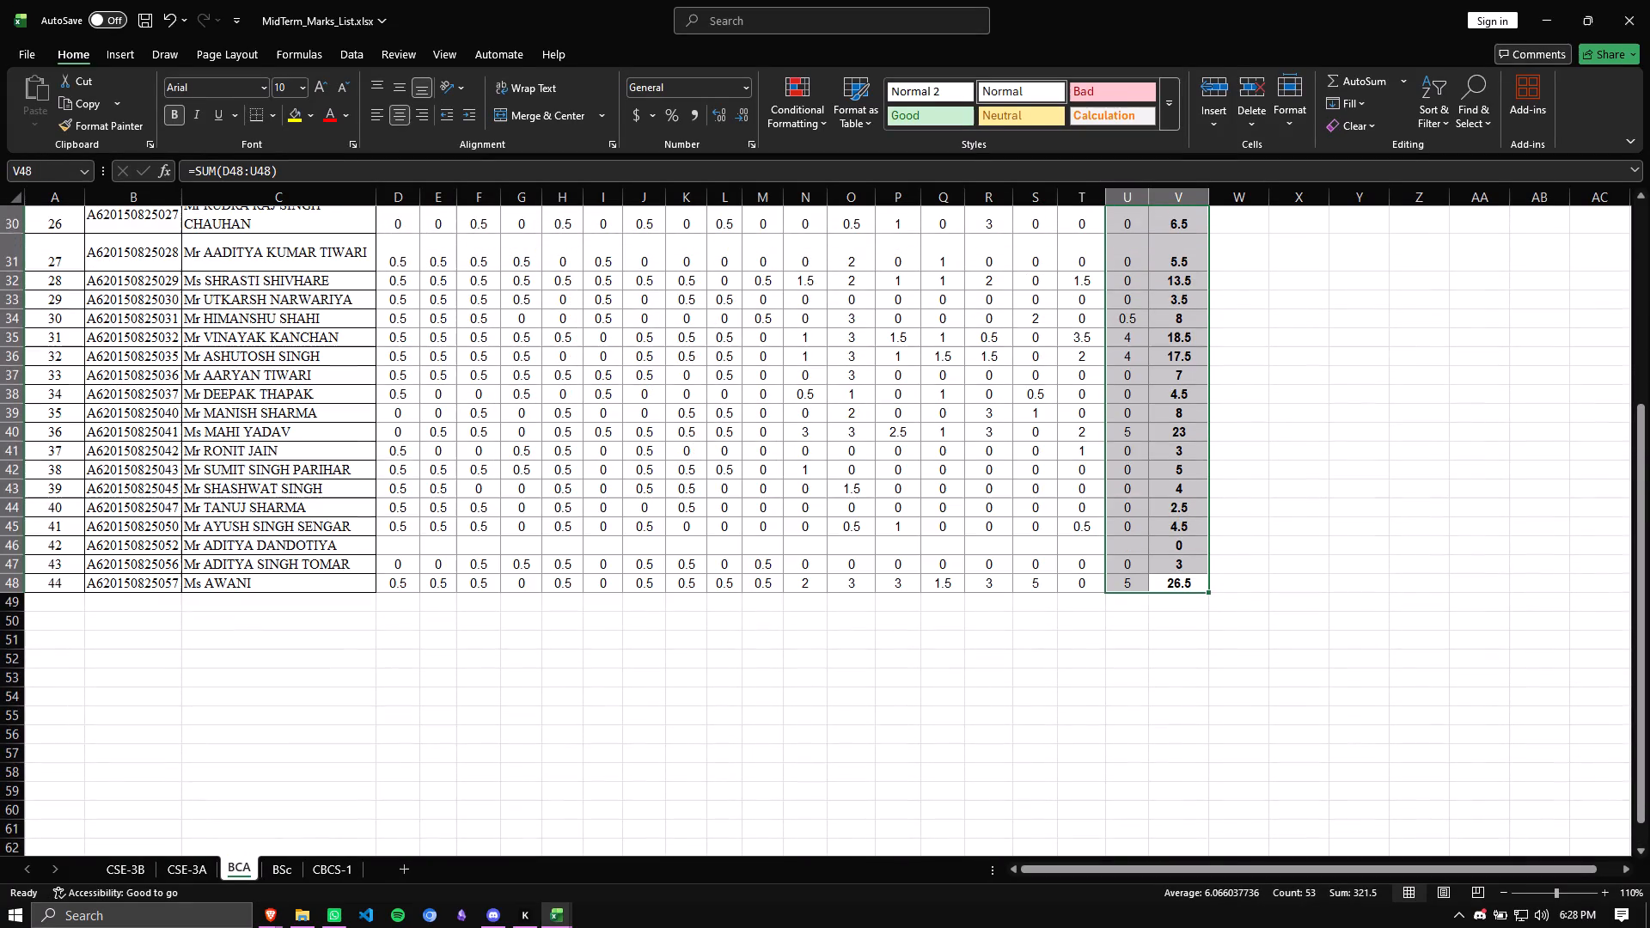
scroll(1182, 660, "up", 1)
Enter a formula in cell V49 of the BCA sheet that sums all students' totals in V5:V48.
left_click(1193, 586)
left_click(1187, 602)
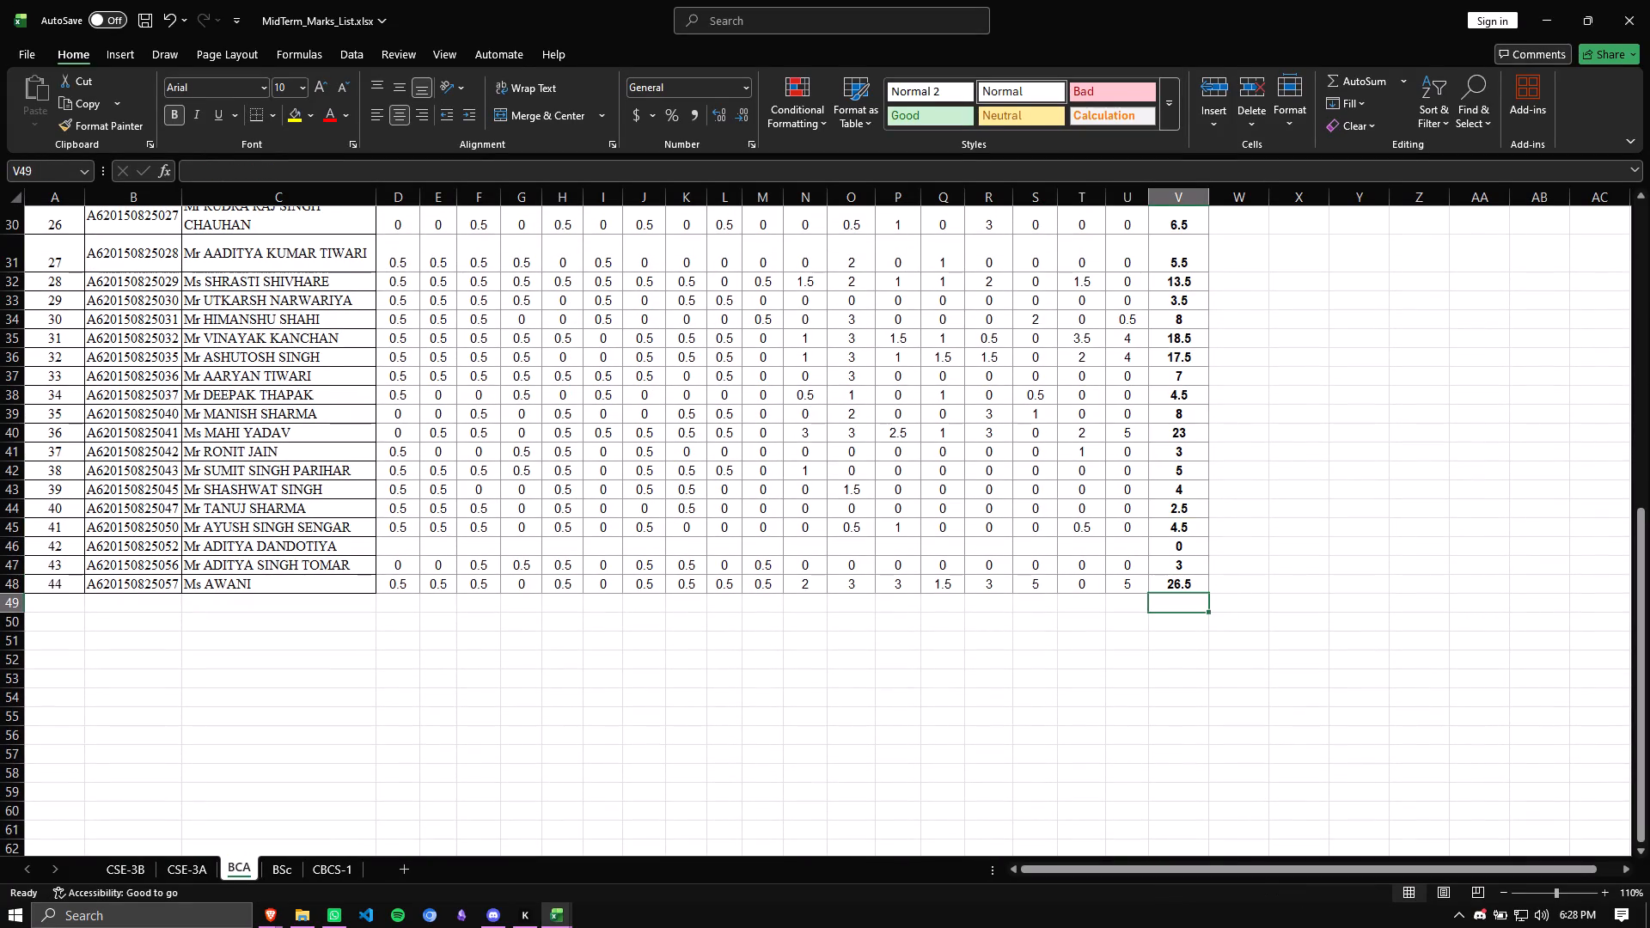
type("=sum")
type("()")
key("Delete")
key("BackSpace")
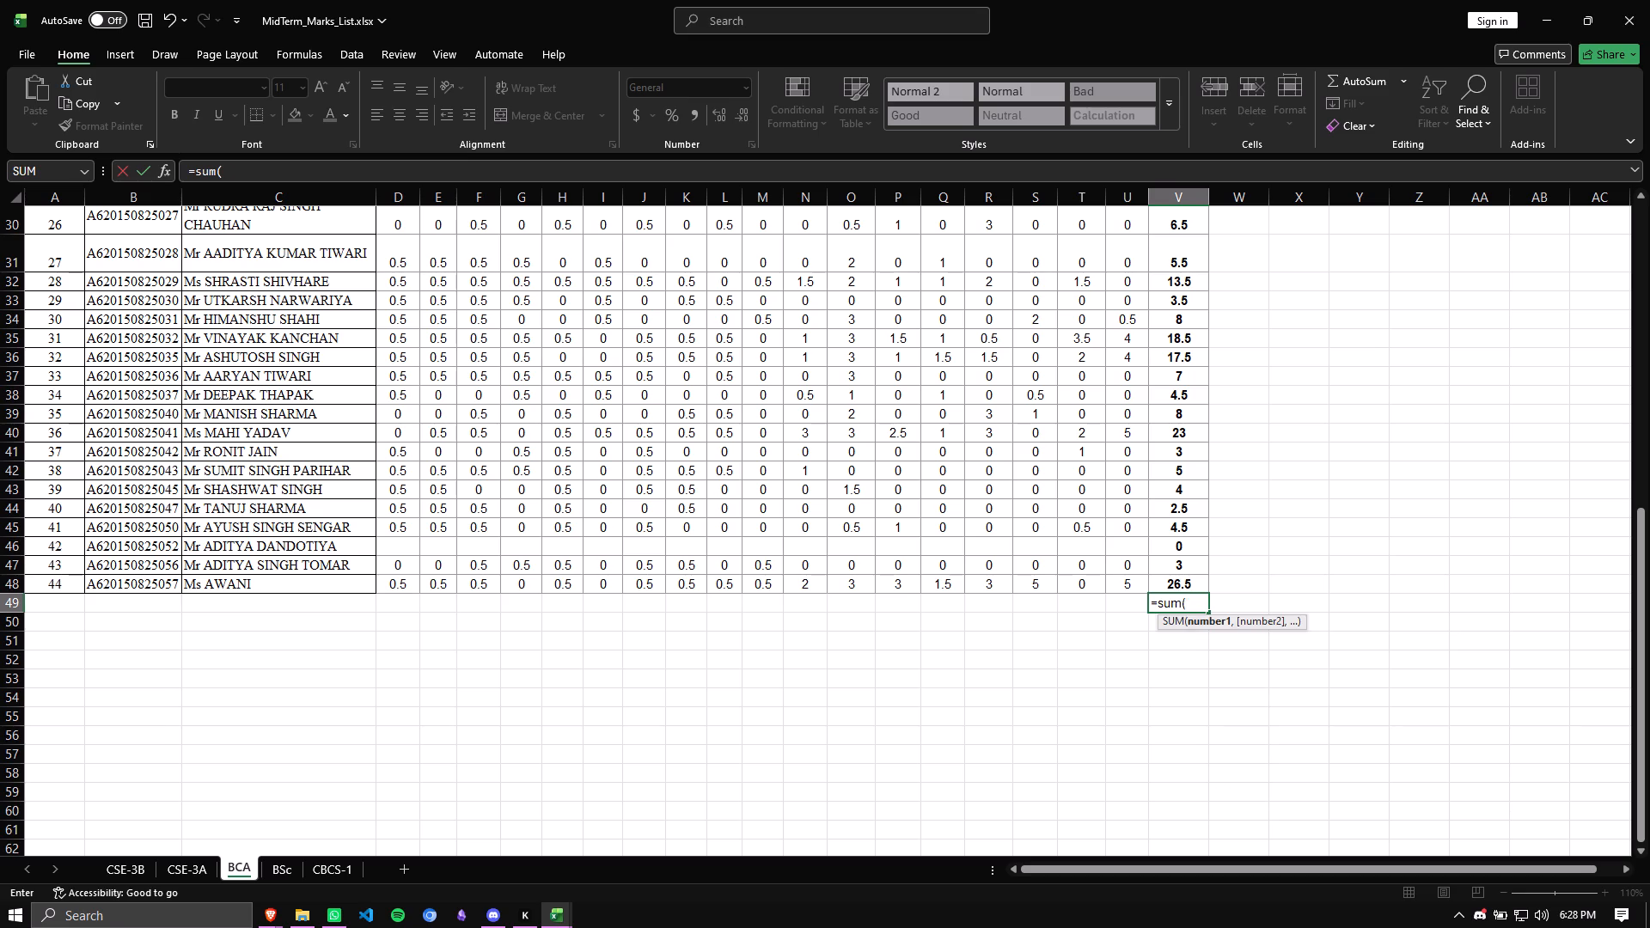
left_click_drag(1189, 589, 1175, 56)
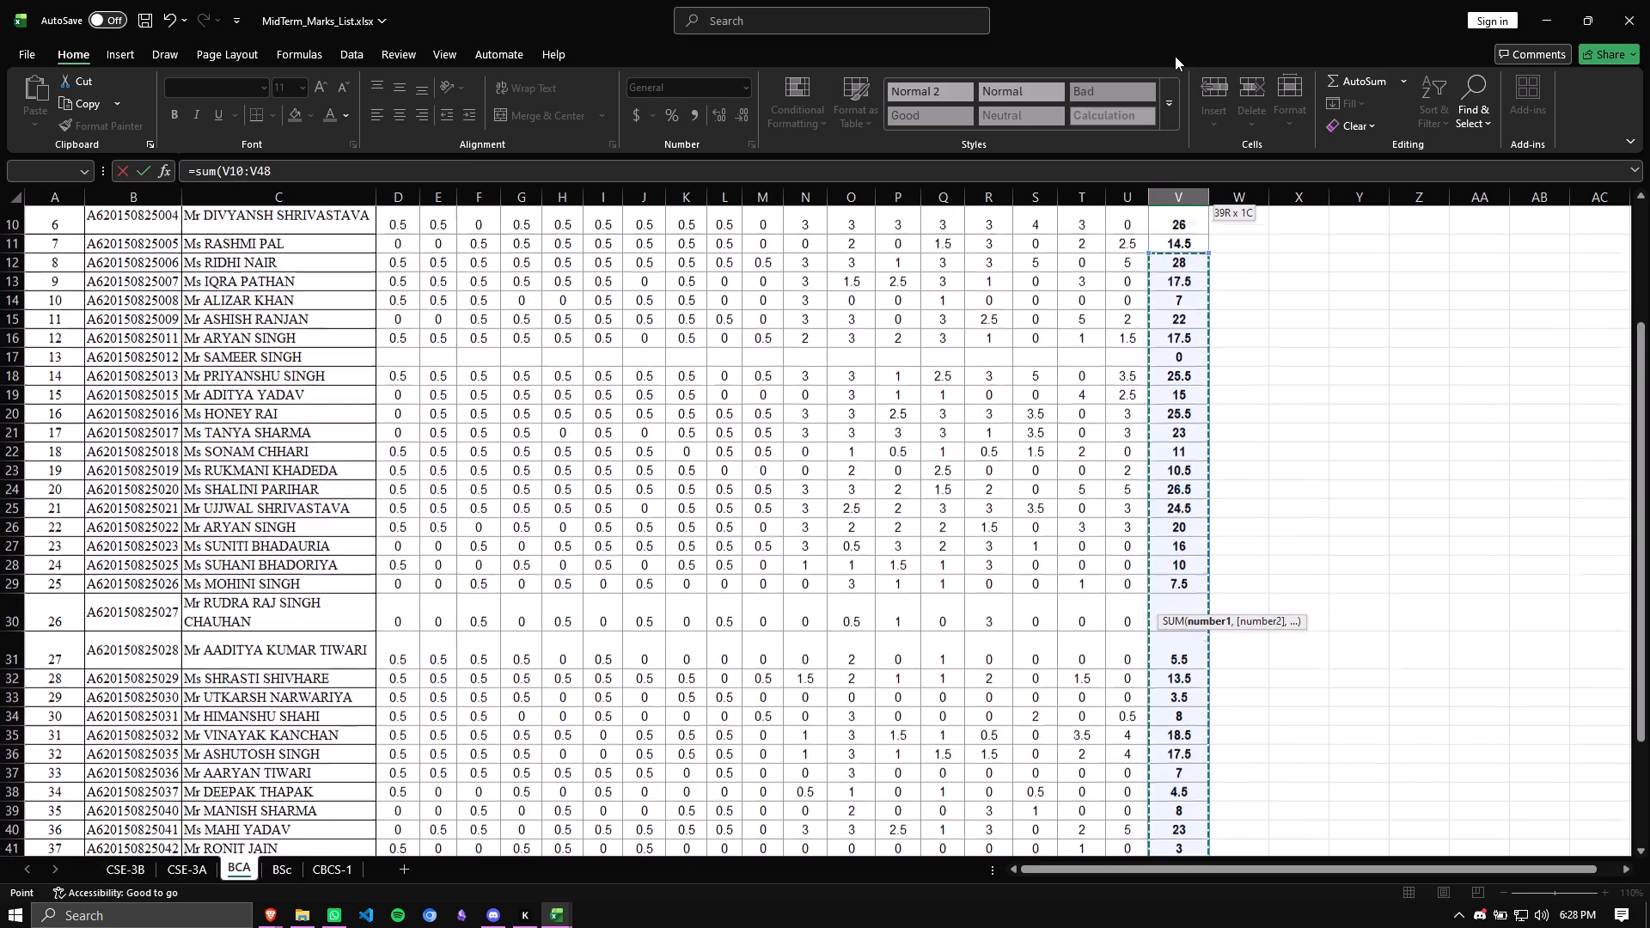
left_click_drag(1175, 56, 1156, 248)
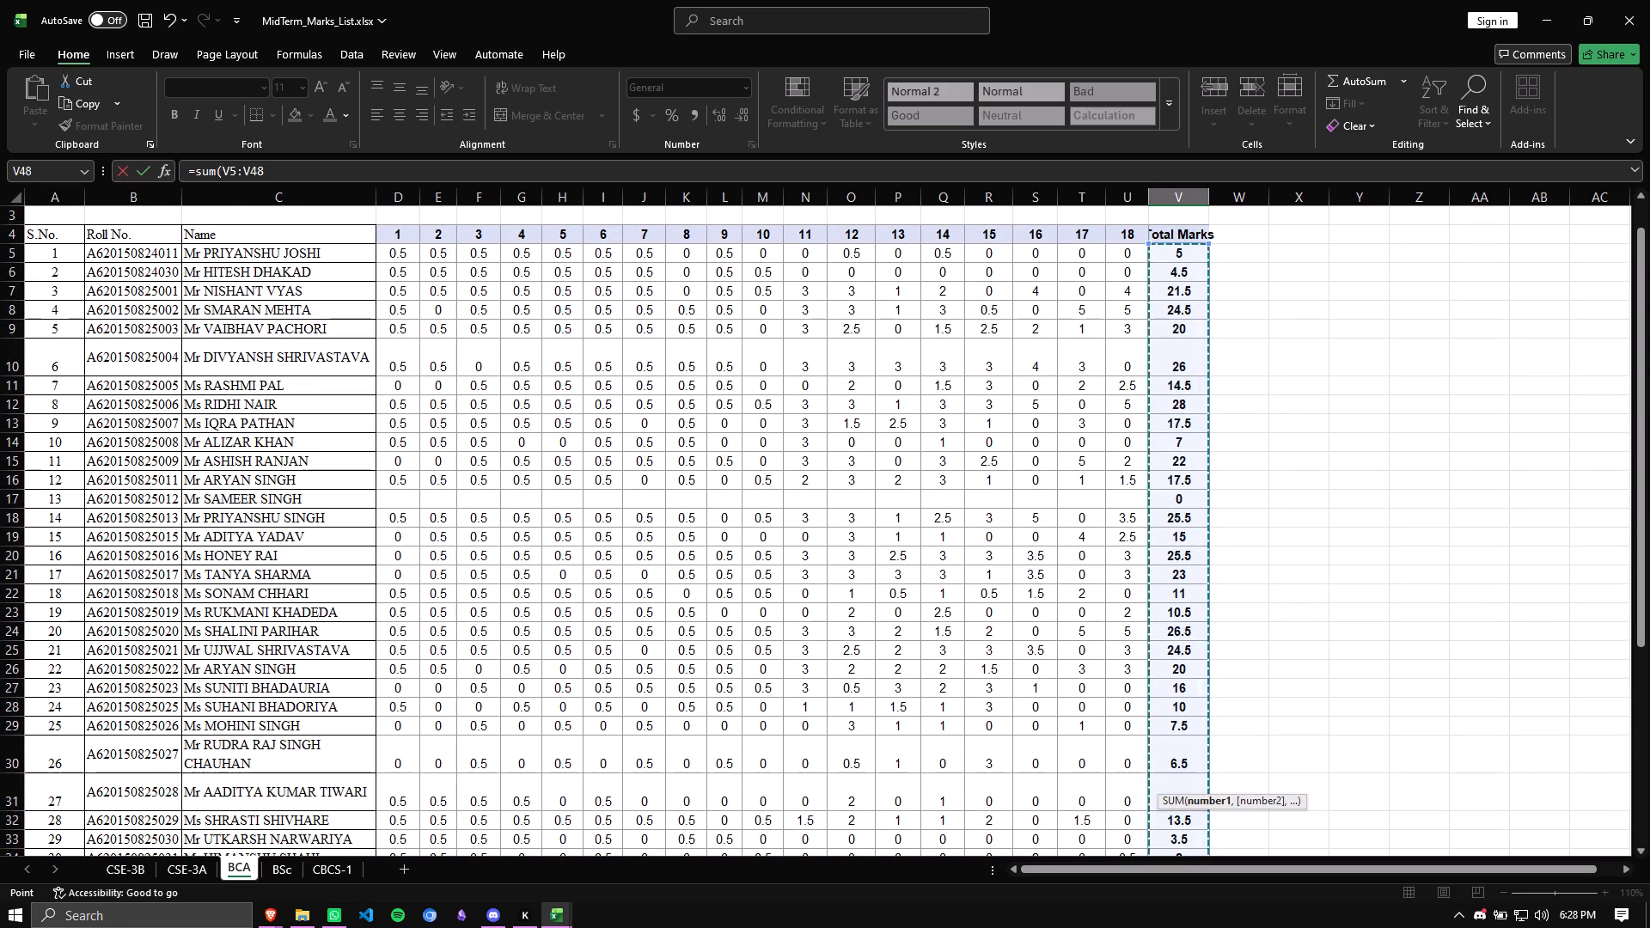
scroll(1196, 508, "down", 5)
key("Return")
Compare the BCA sheet's overall total in V49 with the grand total in marks_44_students.xlsx and return to MidTerm_Marks_List.xlsx.
key("alt+Tab")
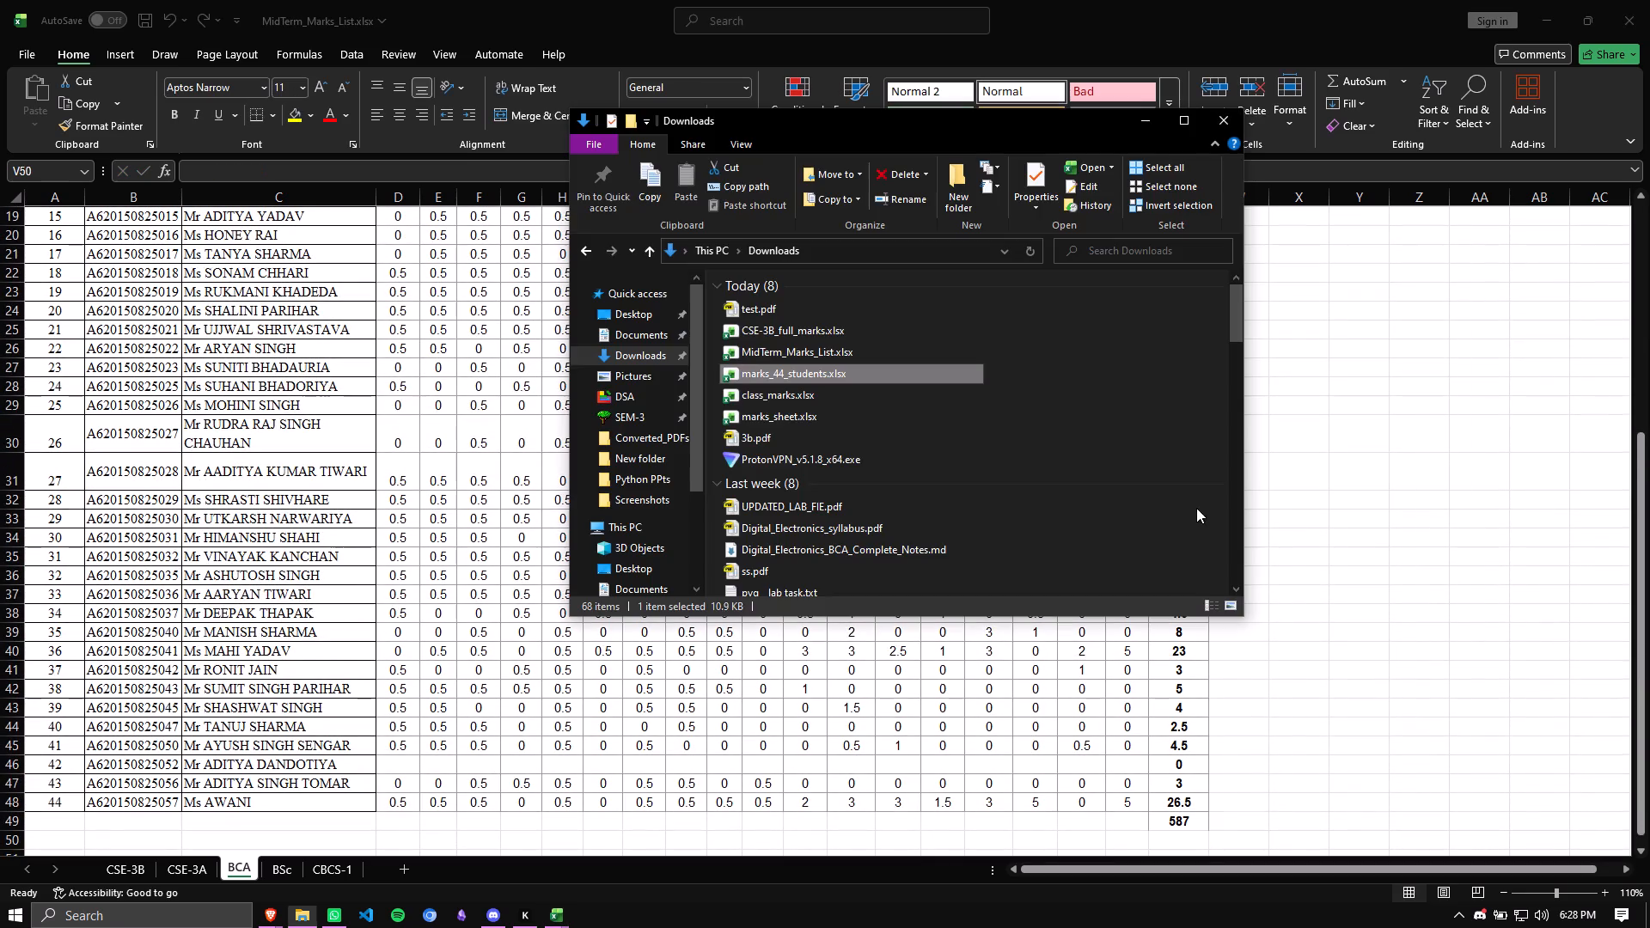
key("alt+Tab")
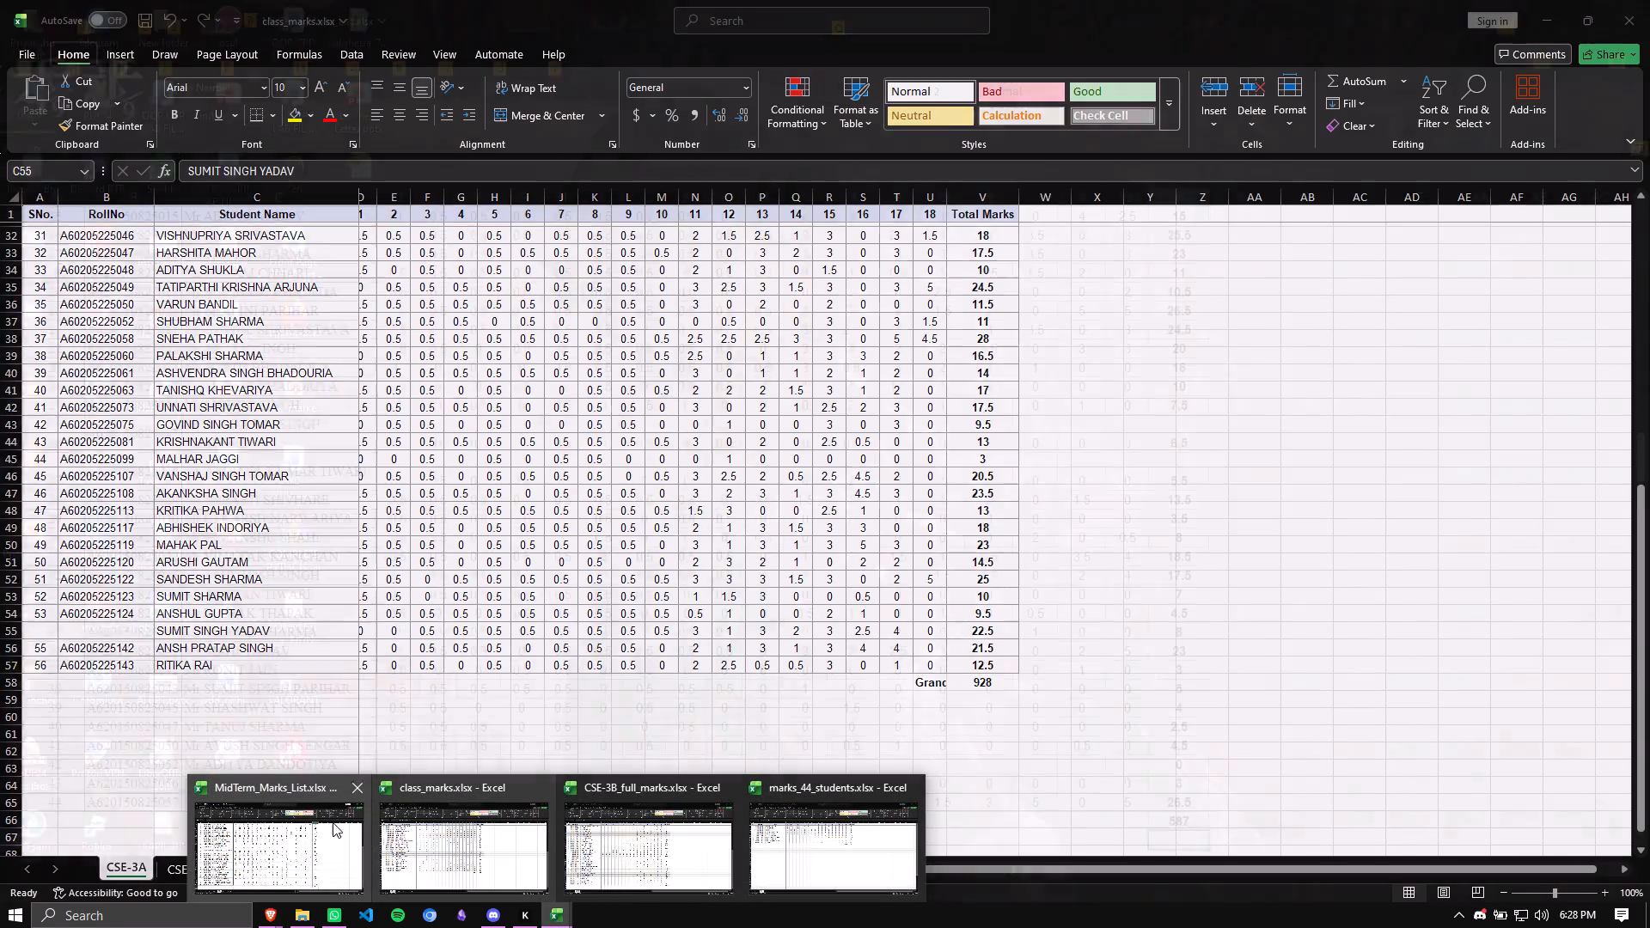
key("alt+Tab")
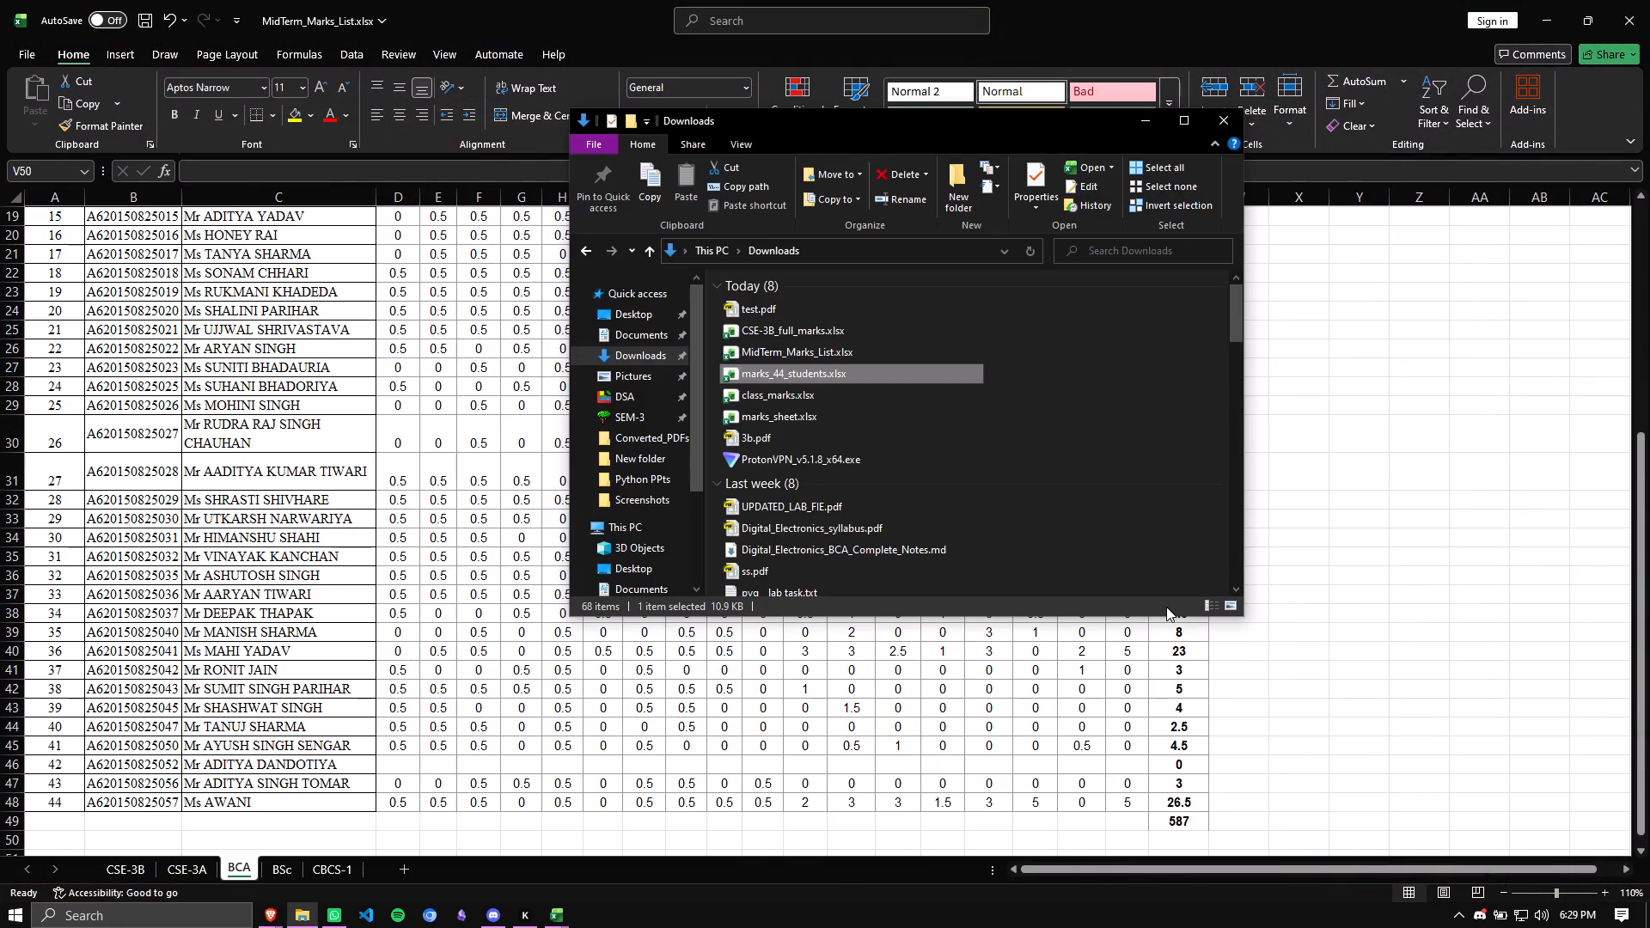
left_click(1292, 693)
key("alt+Tab")
key("alt+Tab")
key("alt+Tab")
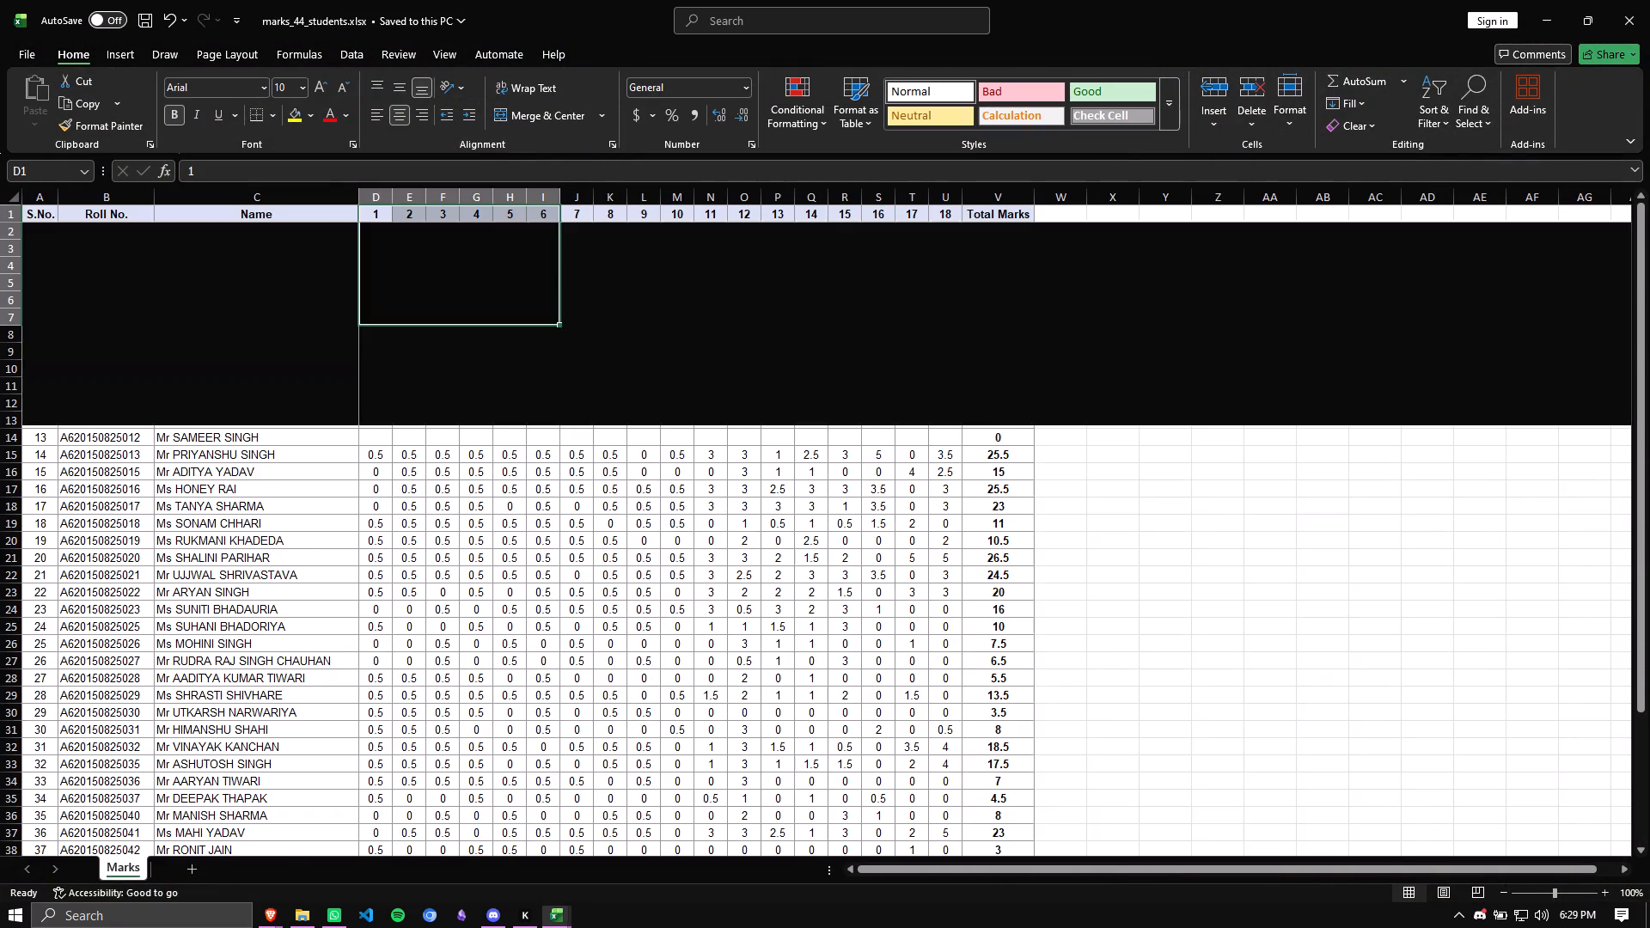
scroll(1240, 732, "down", 1)
key("alt+Tab")
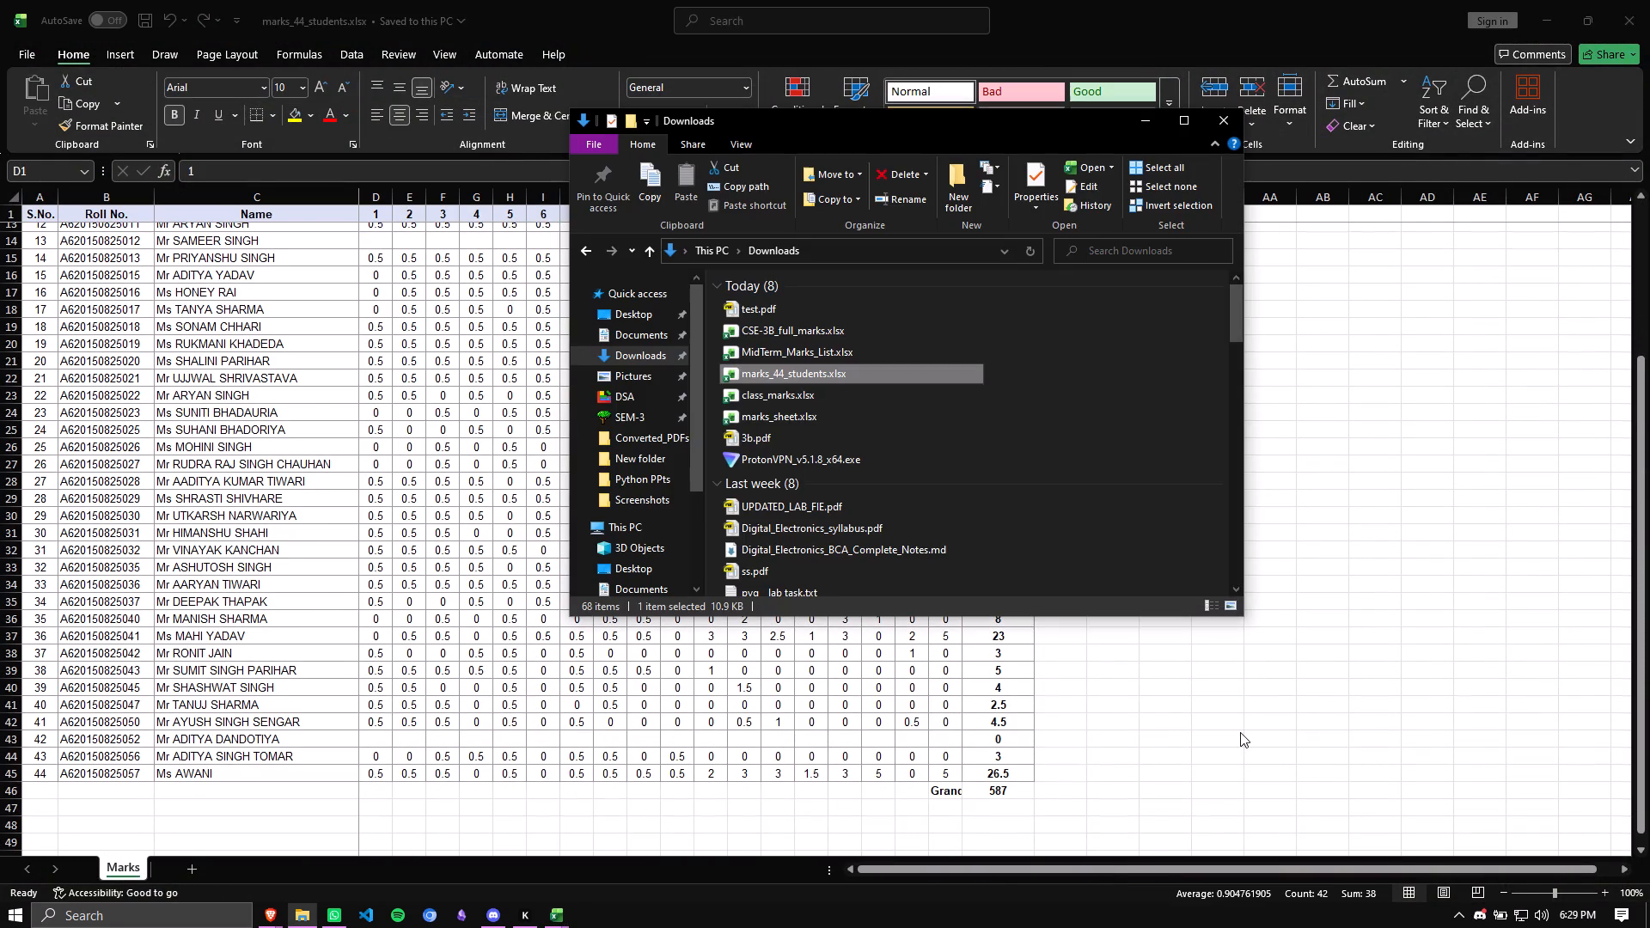
key("alt+Tab")
key("alt+Tab")
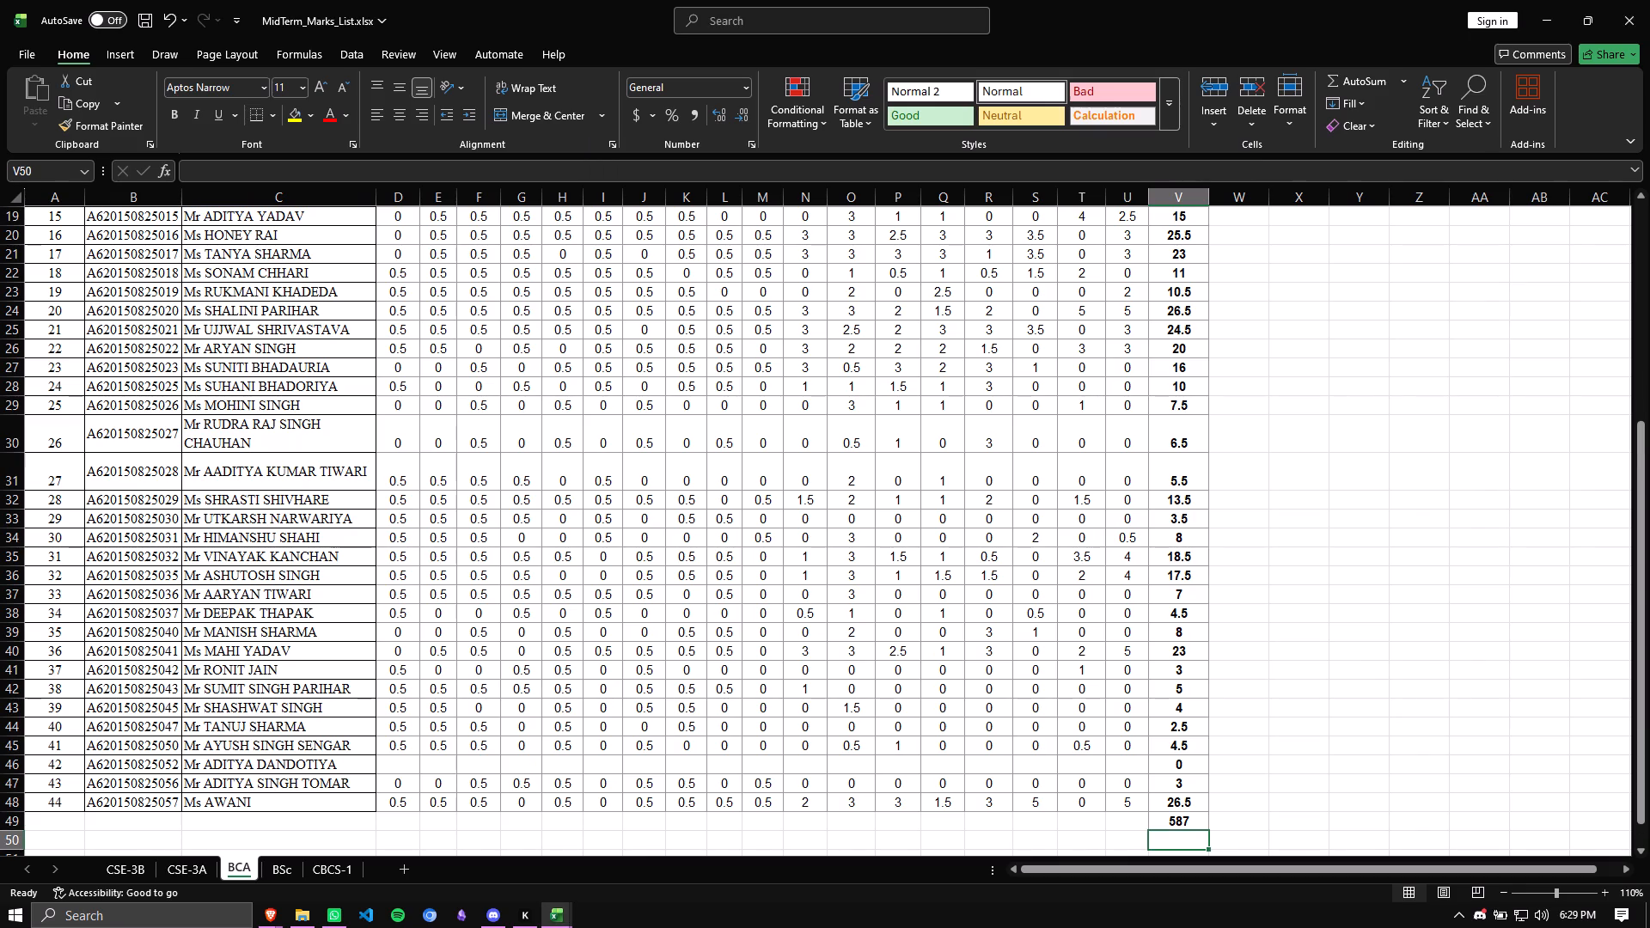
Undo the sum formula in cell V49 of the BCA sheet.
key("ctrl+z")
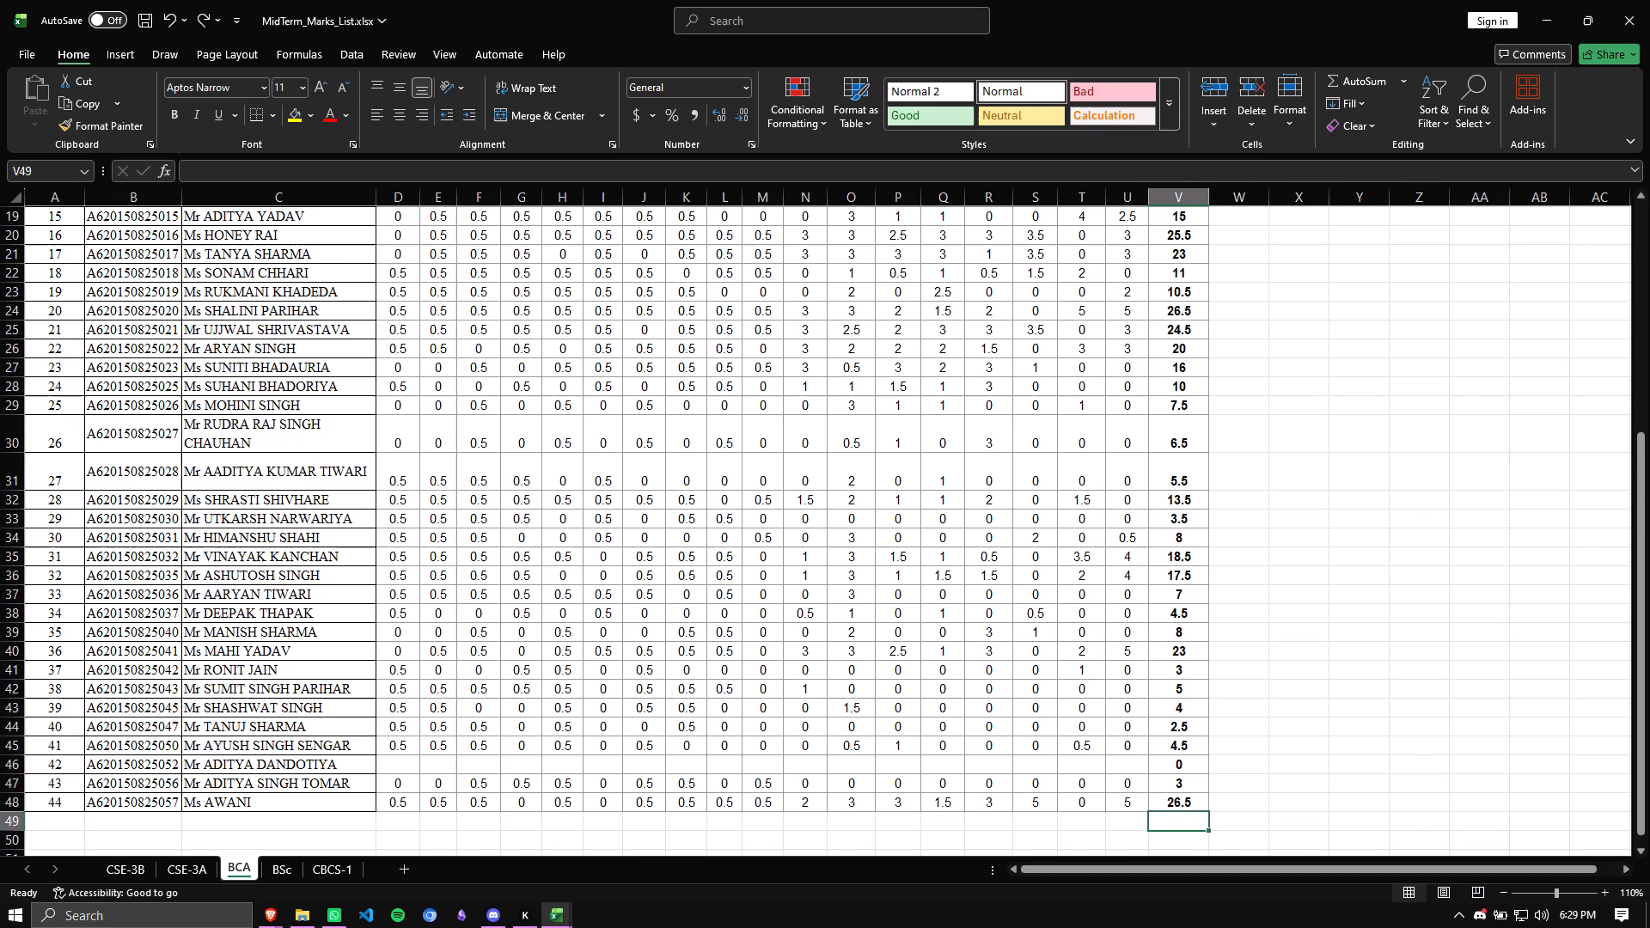
Look through the BSc, BCA, CSE-3A, CSE-3B and CBCS-1 sheets to check how far their marks are filled in.
left_click(336, 864)
left_click(283, 869)
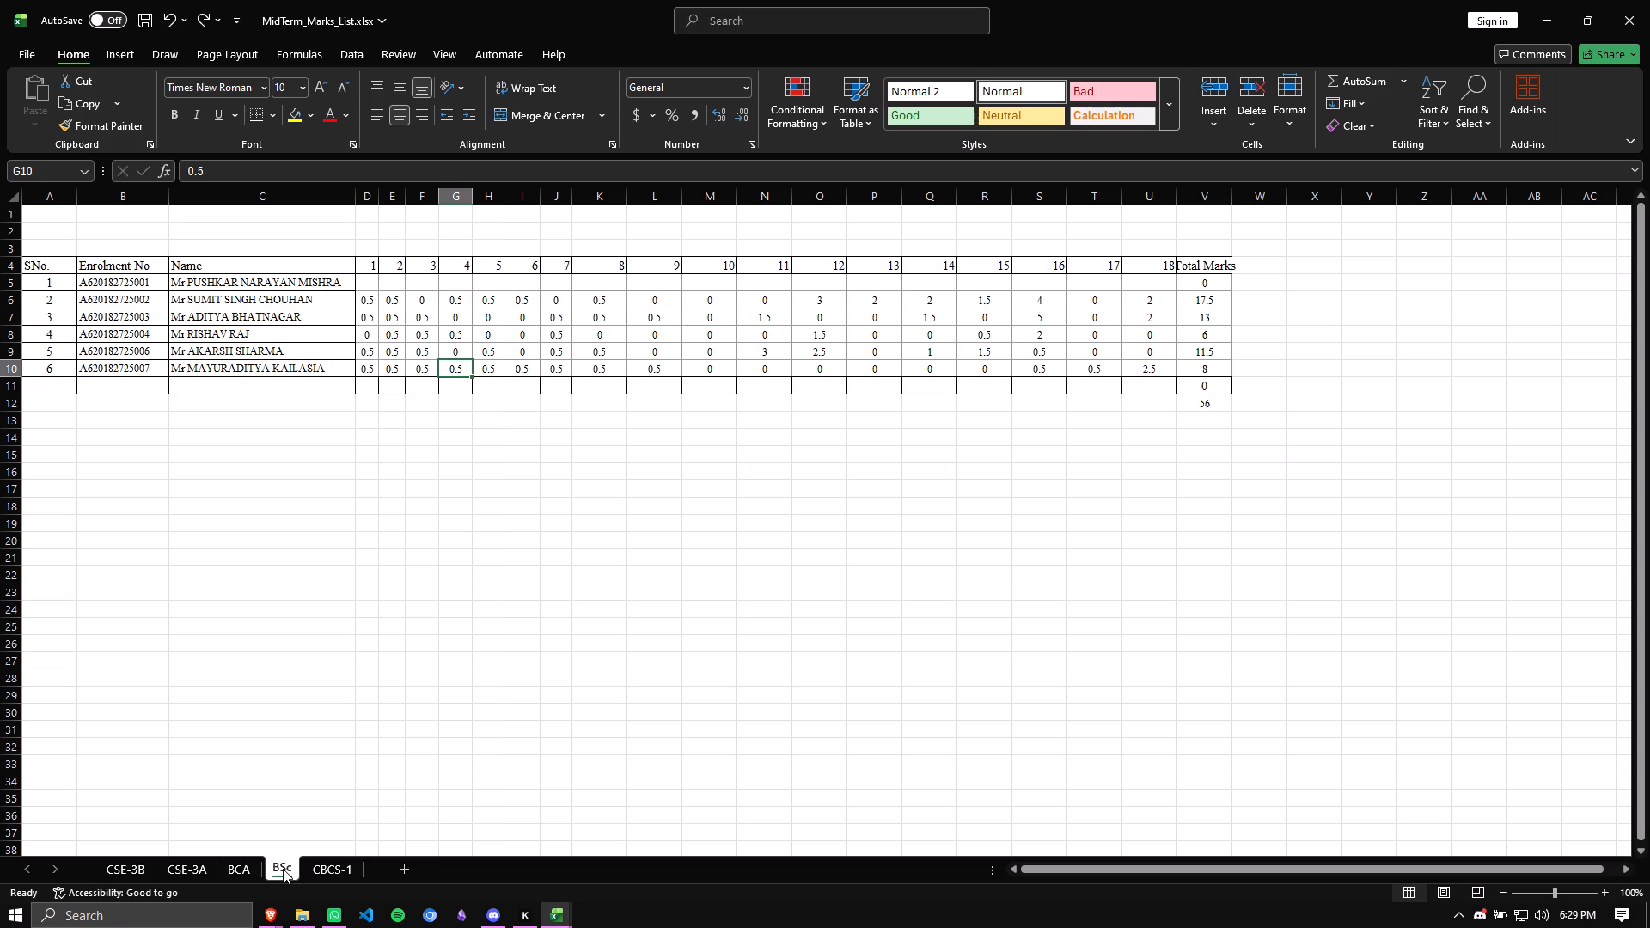
left_click(238, 865)
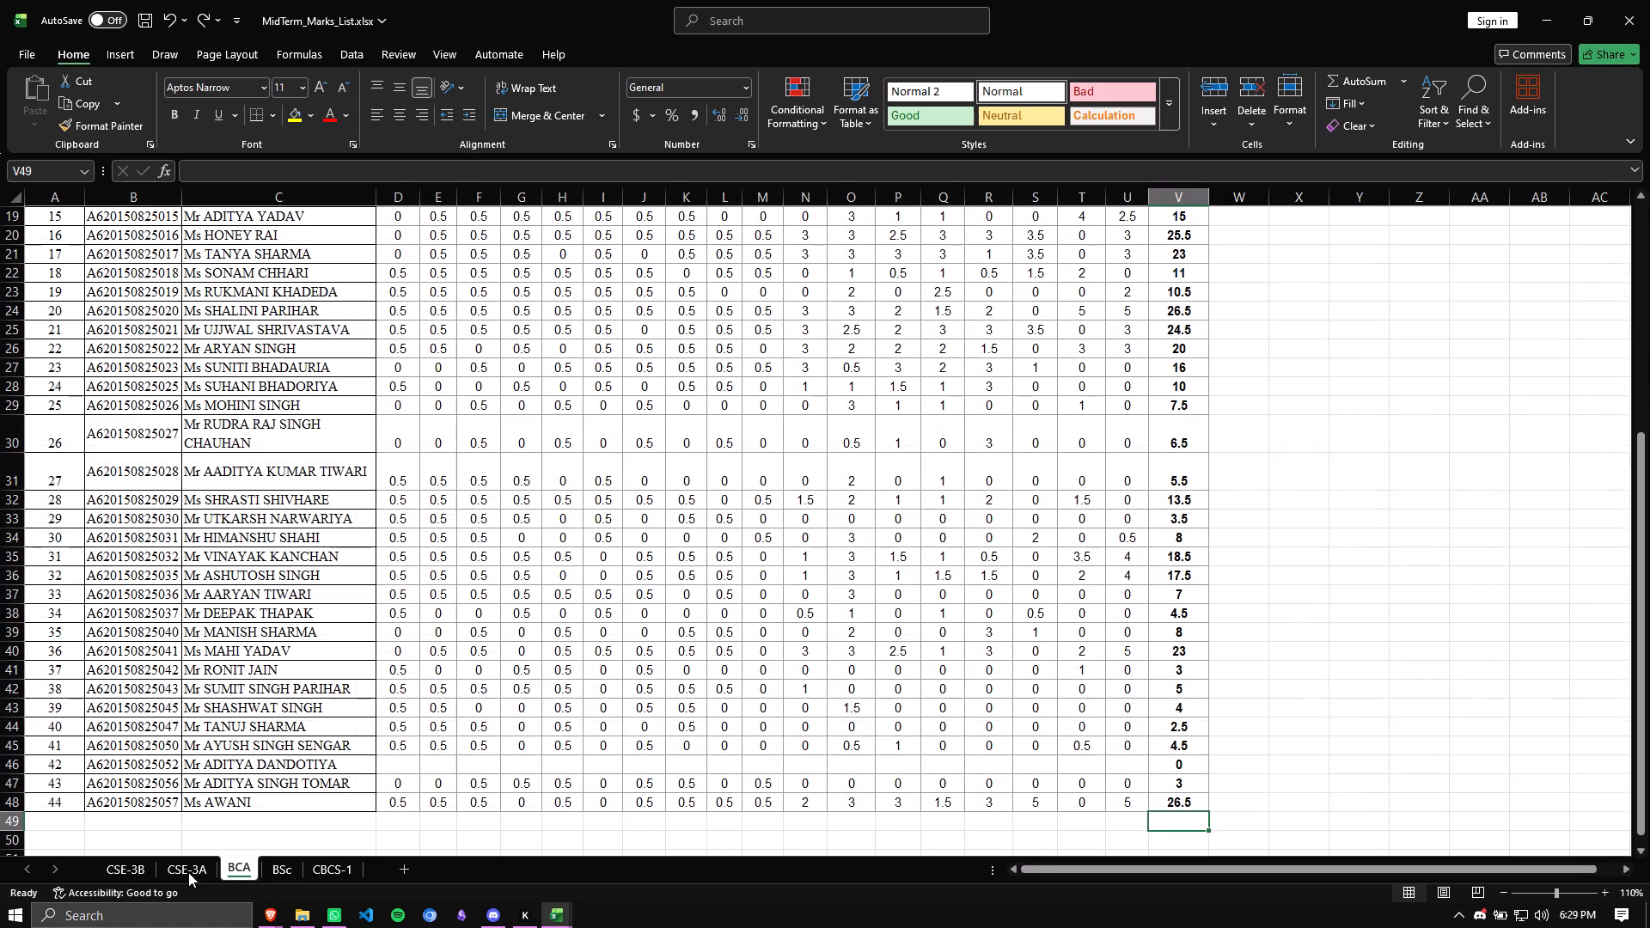
left_click(188, 872)
left_click(142, 876)
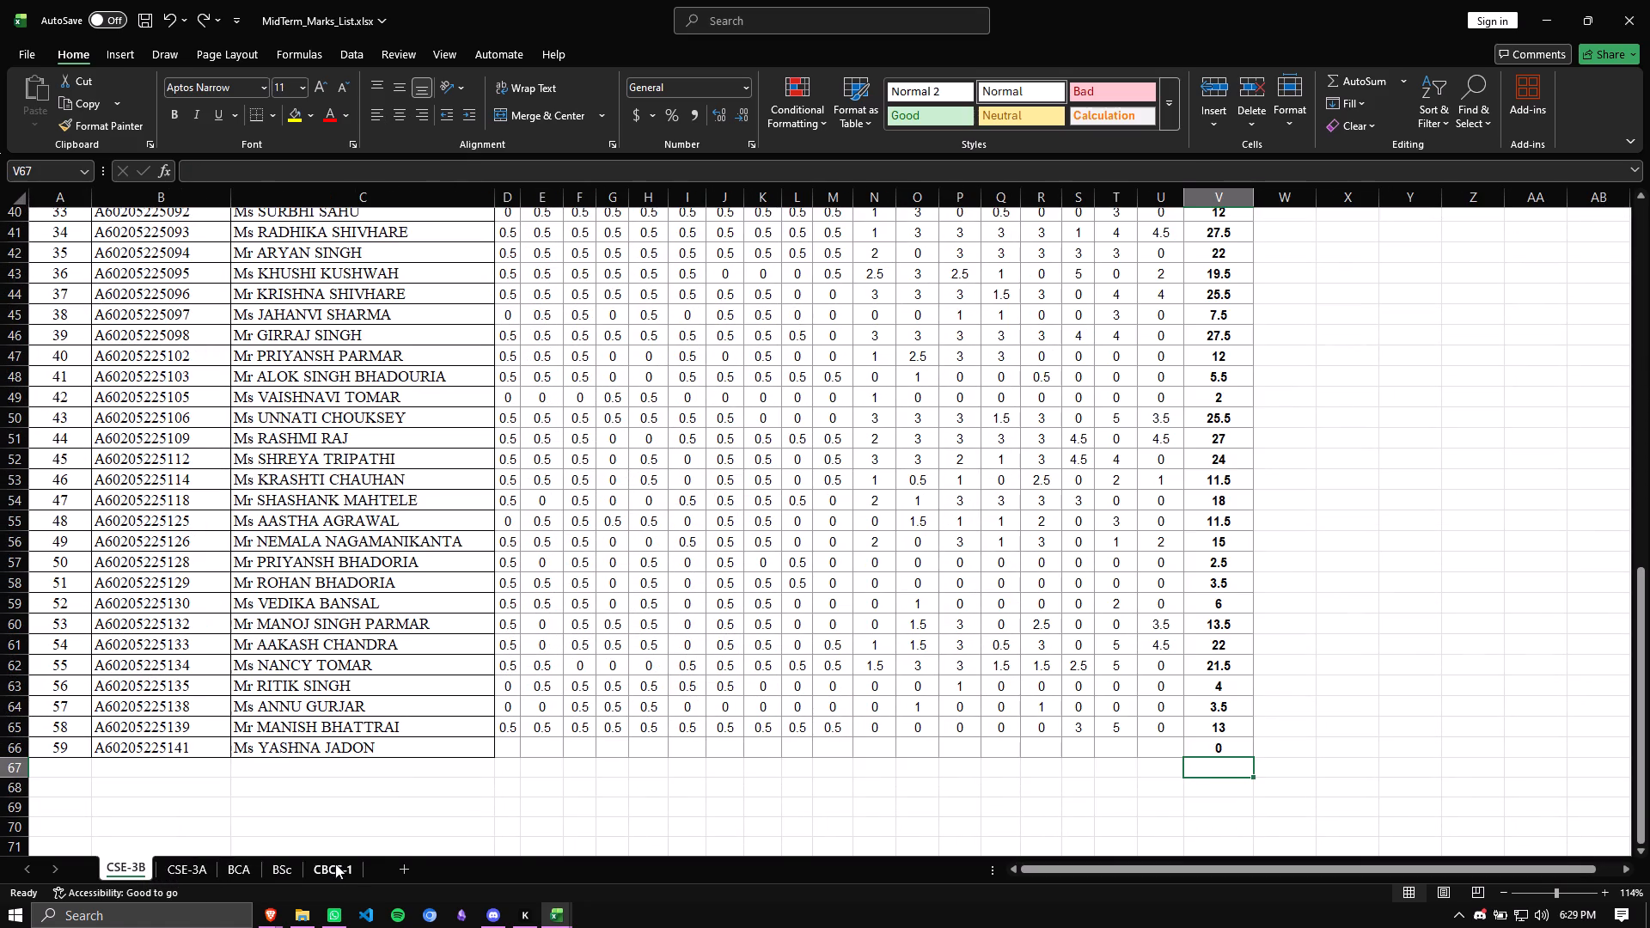
left_click(336, 882)
scroll(594, 598, "up", 3)
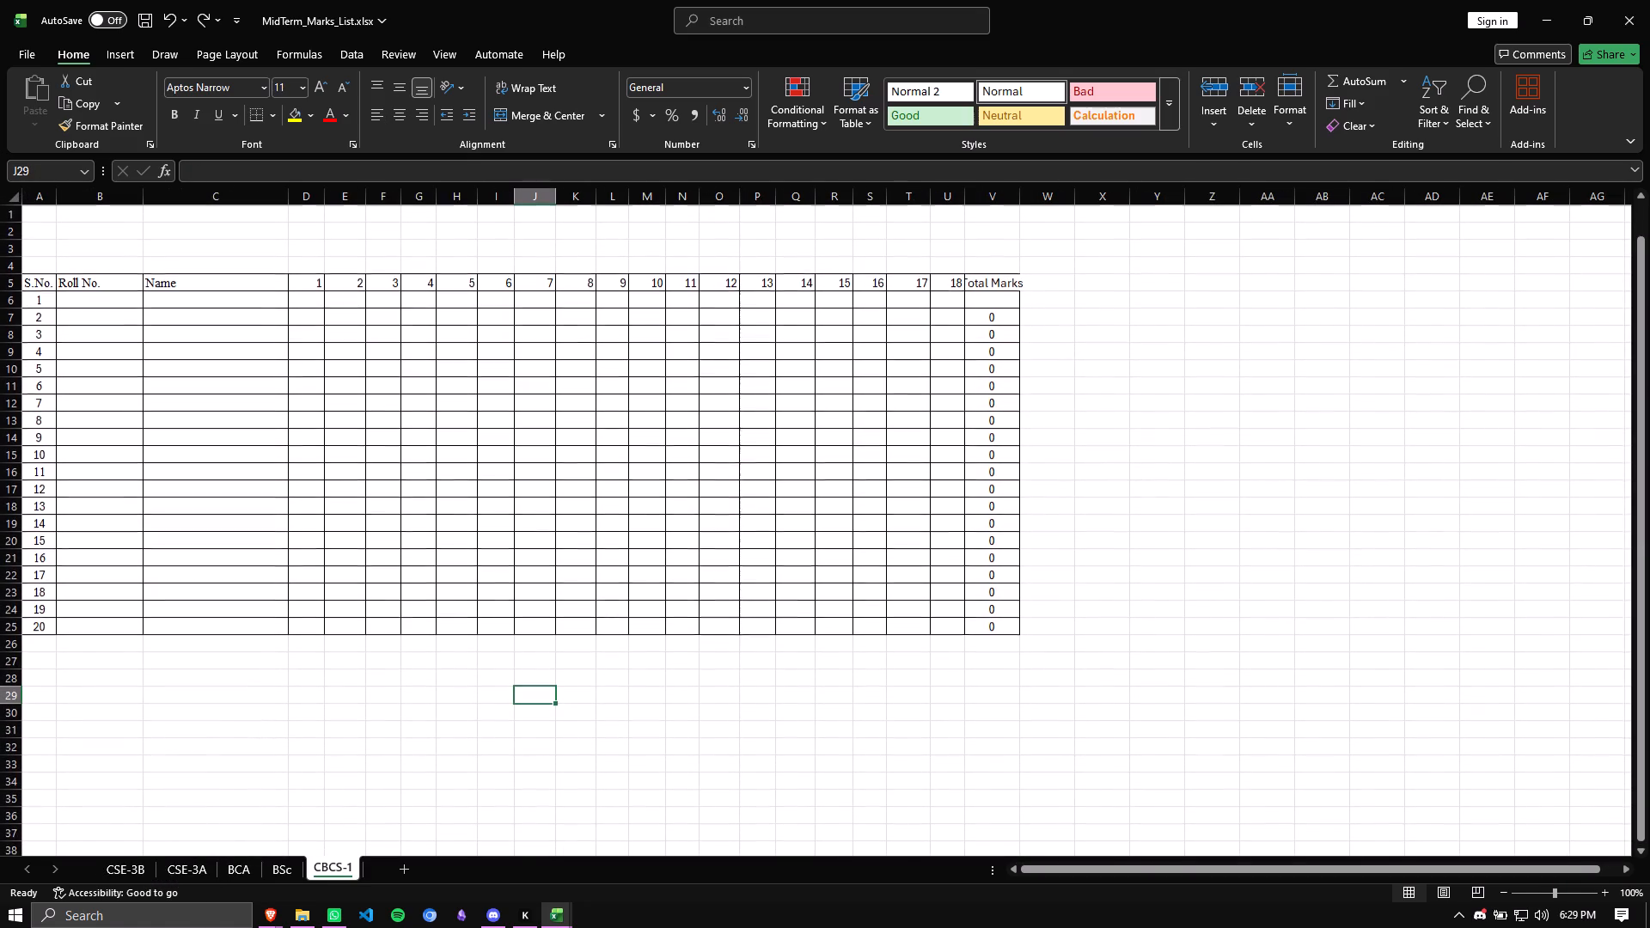
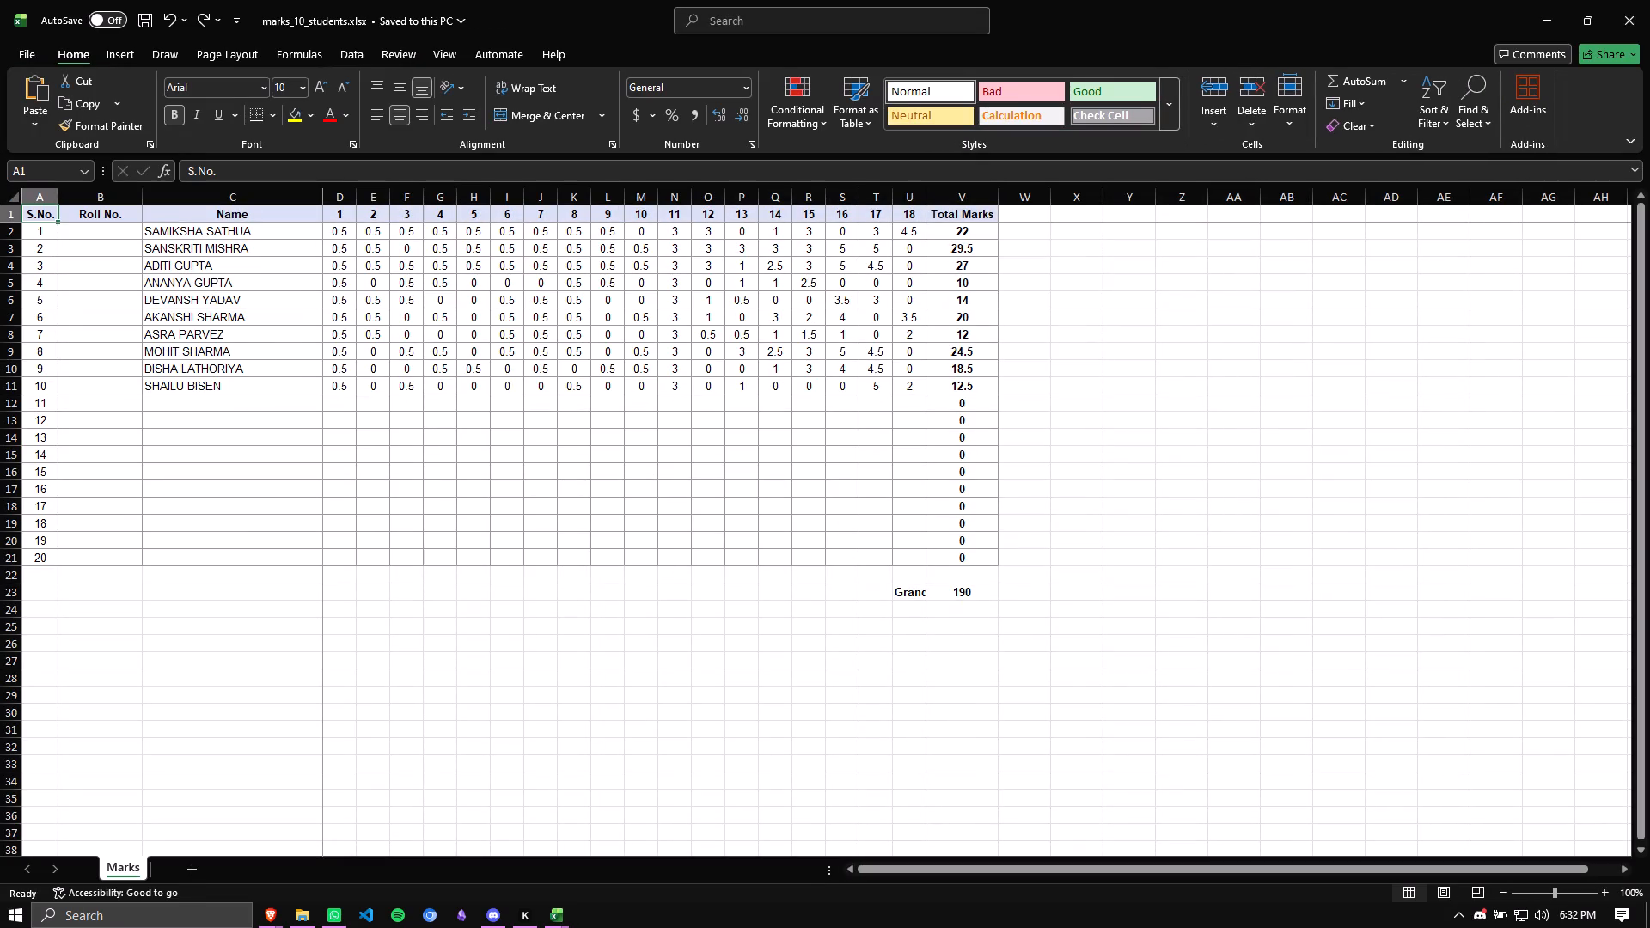
left_click(1041, 482)
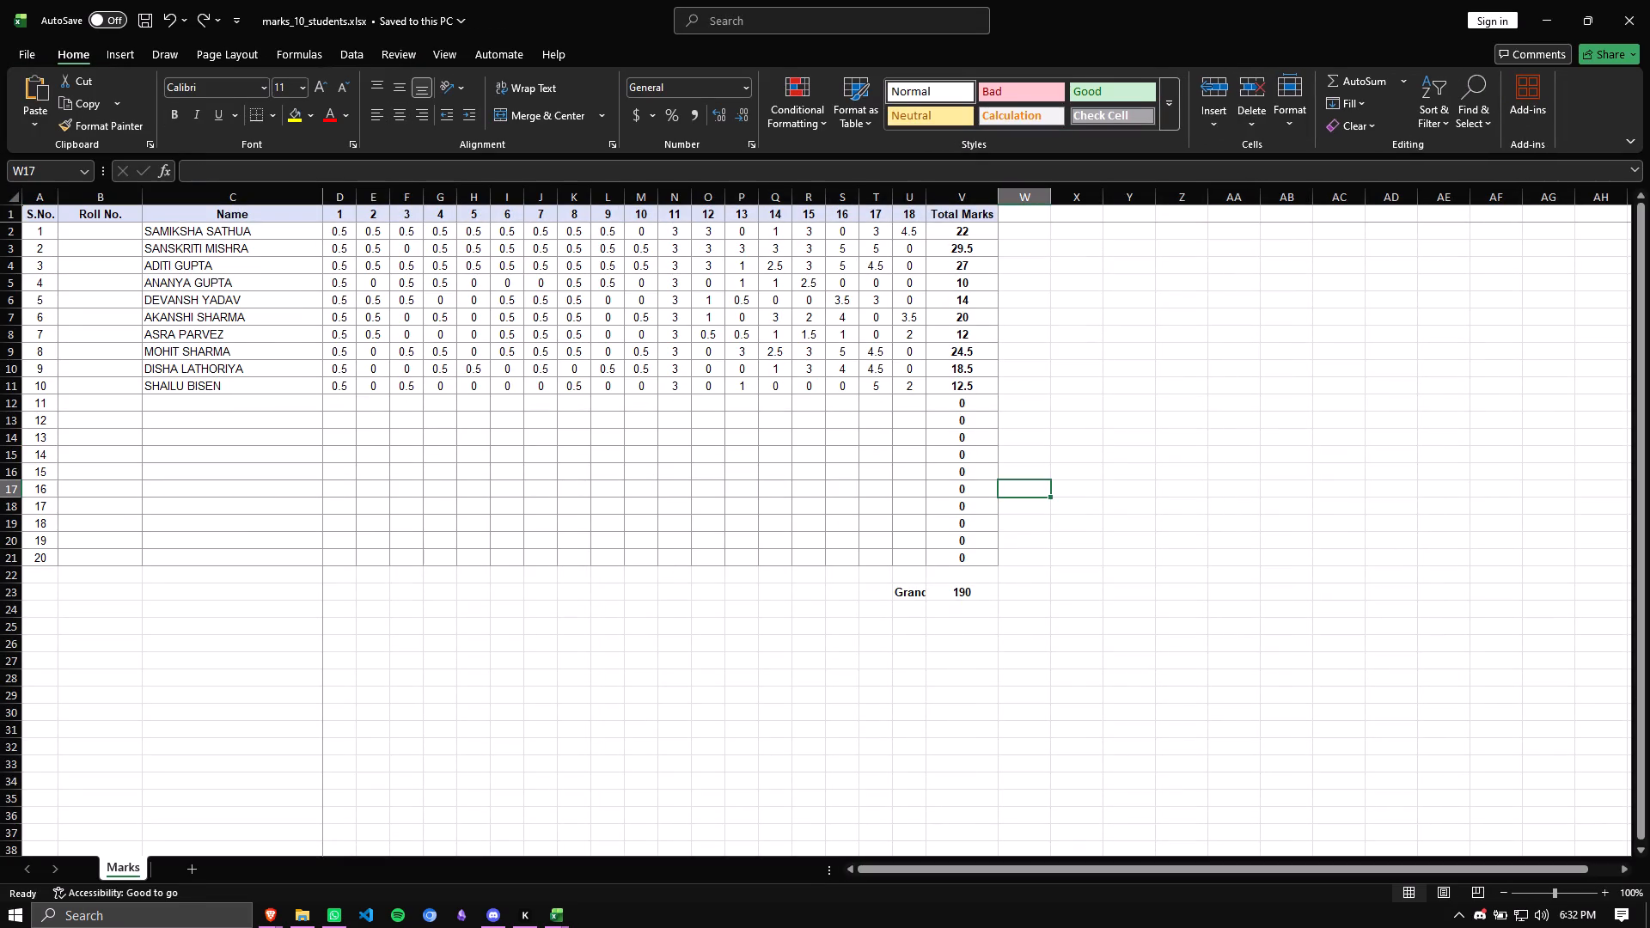
Copy the Name, question 1–18 and Total Marks columns, headers included, for the ten students in marks_10_students.xlsx (C1:V11).
left_click(984, 382)
left_click_drag(984, 382, 871, 303)
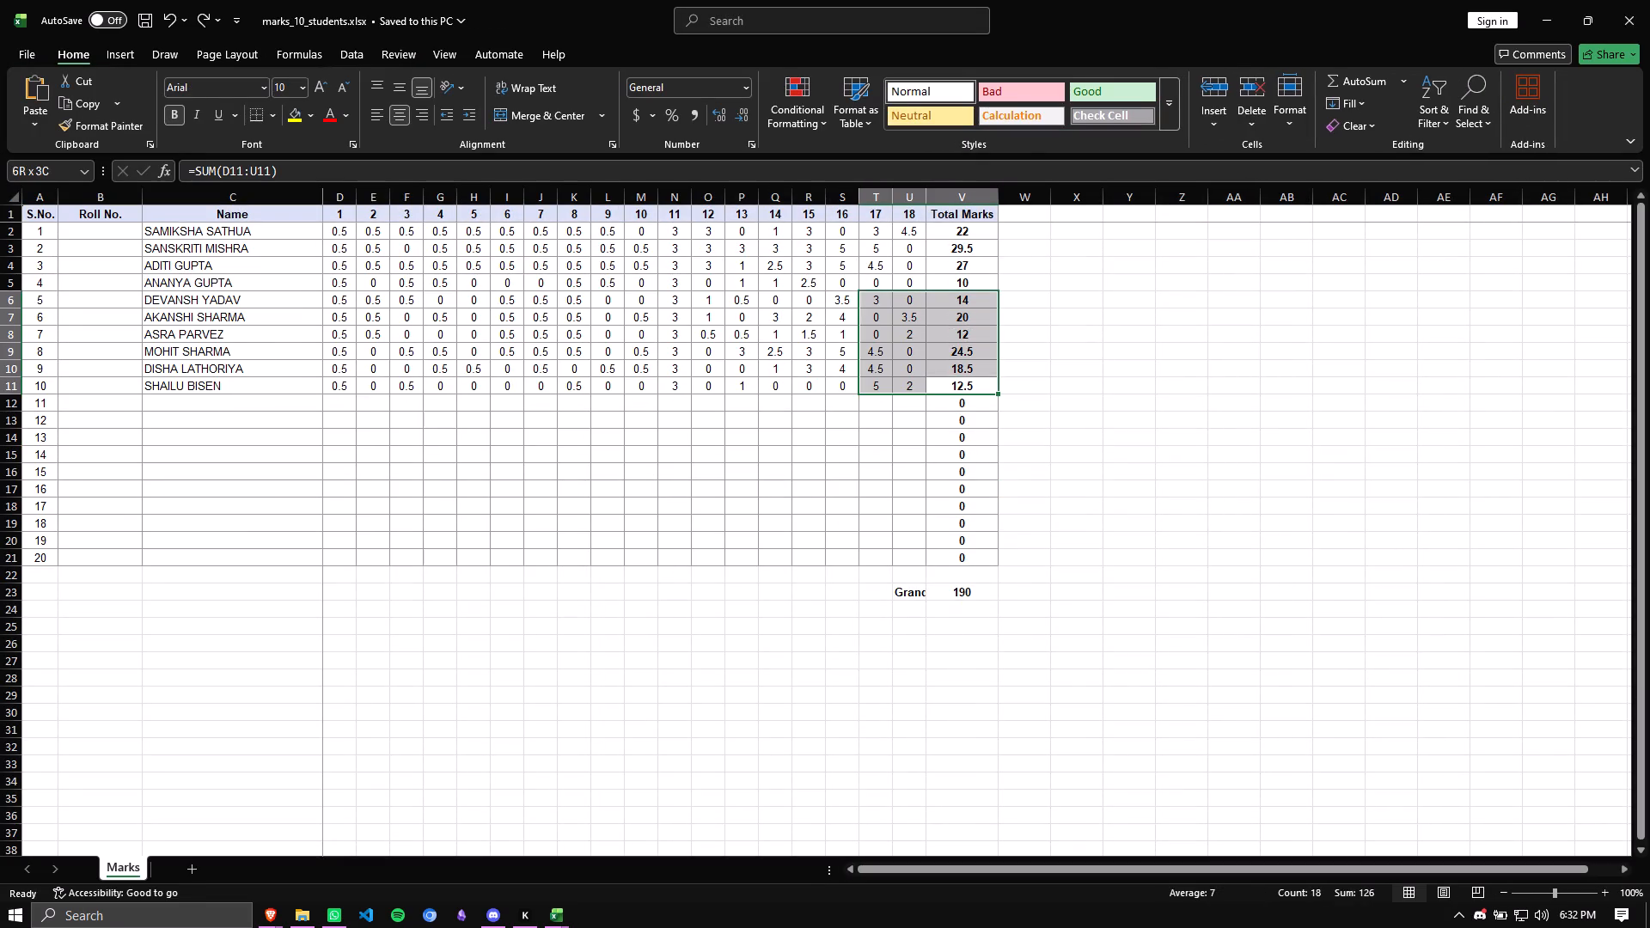
left_click_drag(871, 303, 324, 176)
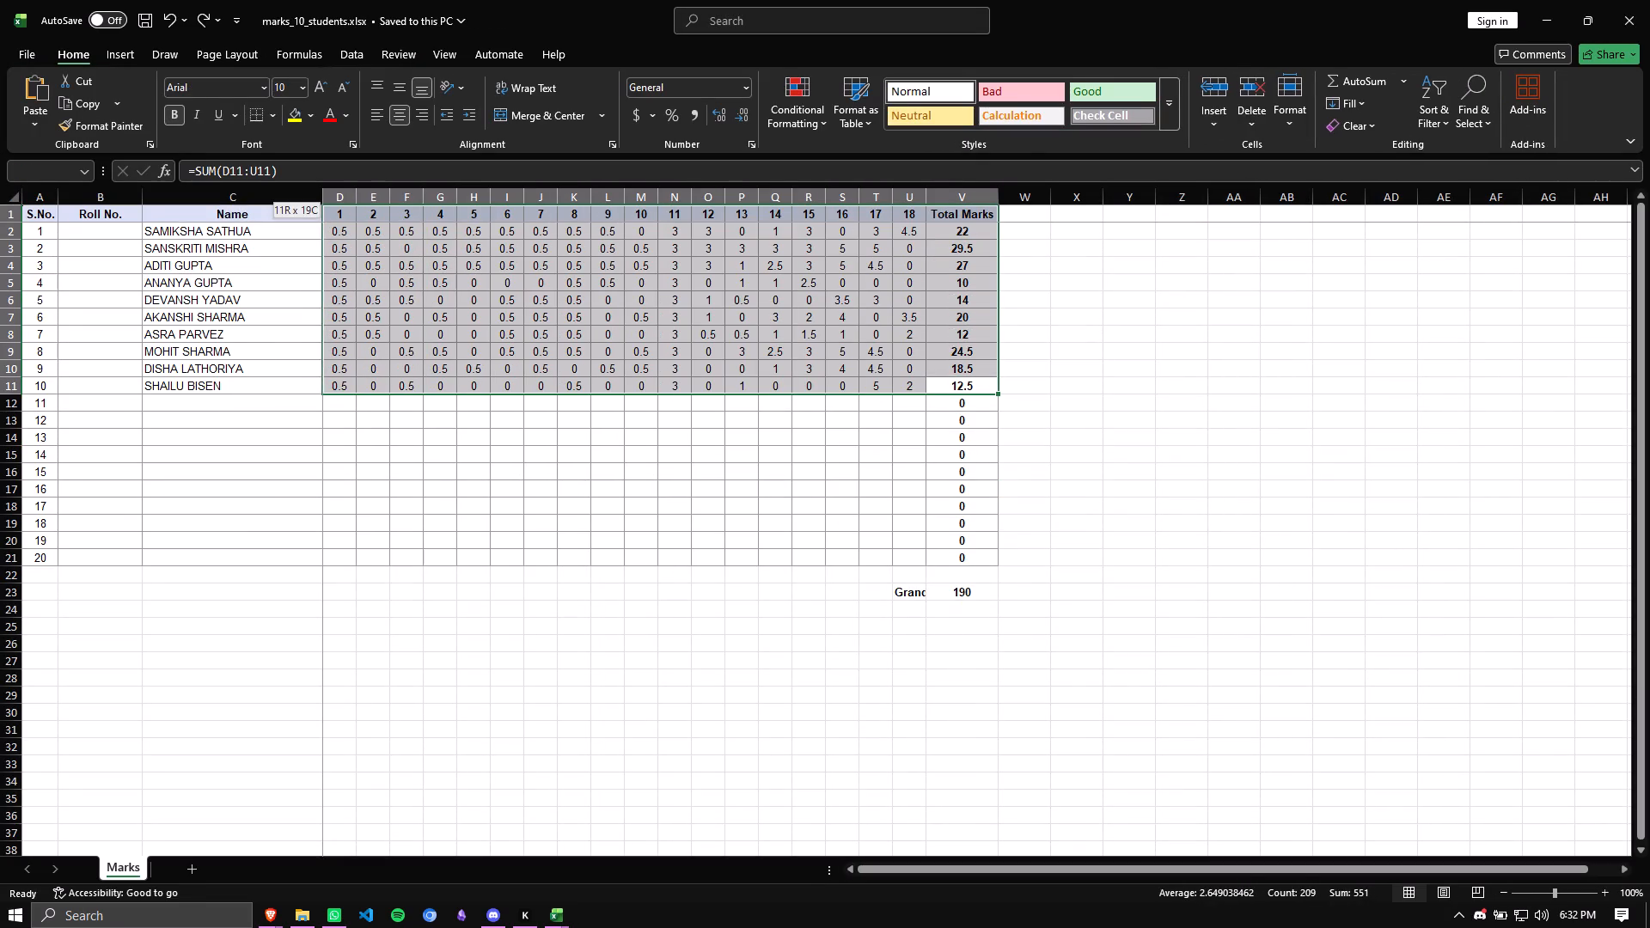
left_click_drag(324, 176, 210, 188)
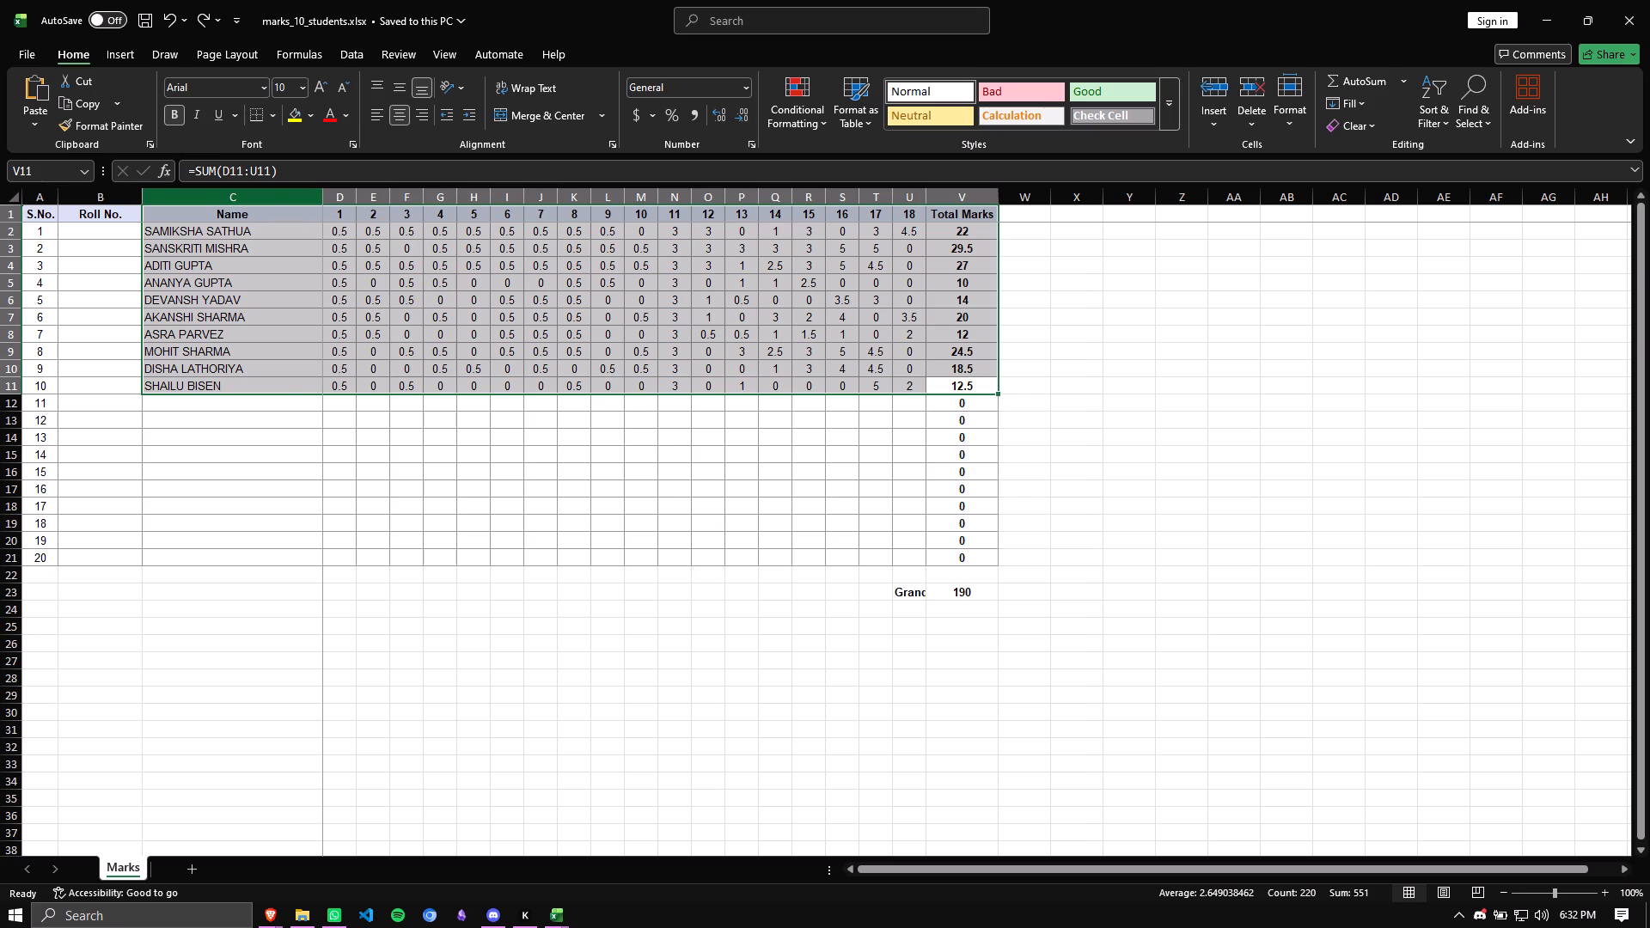
key("ctrl+c")
Switch to MidTerm_Marks_List.xlsx and paste the copied names and marks into the CBCS-1 sheet over C5:V15, including the header row.
key("alt+Tab")
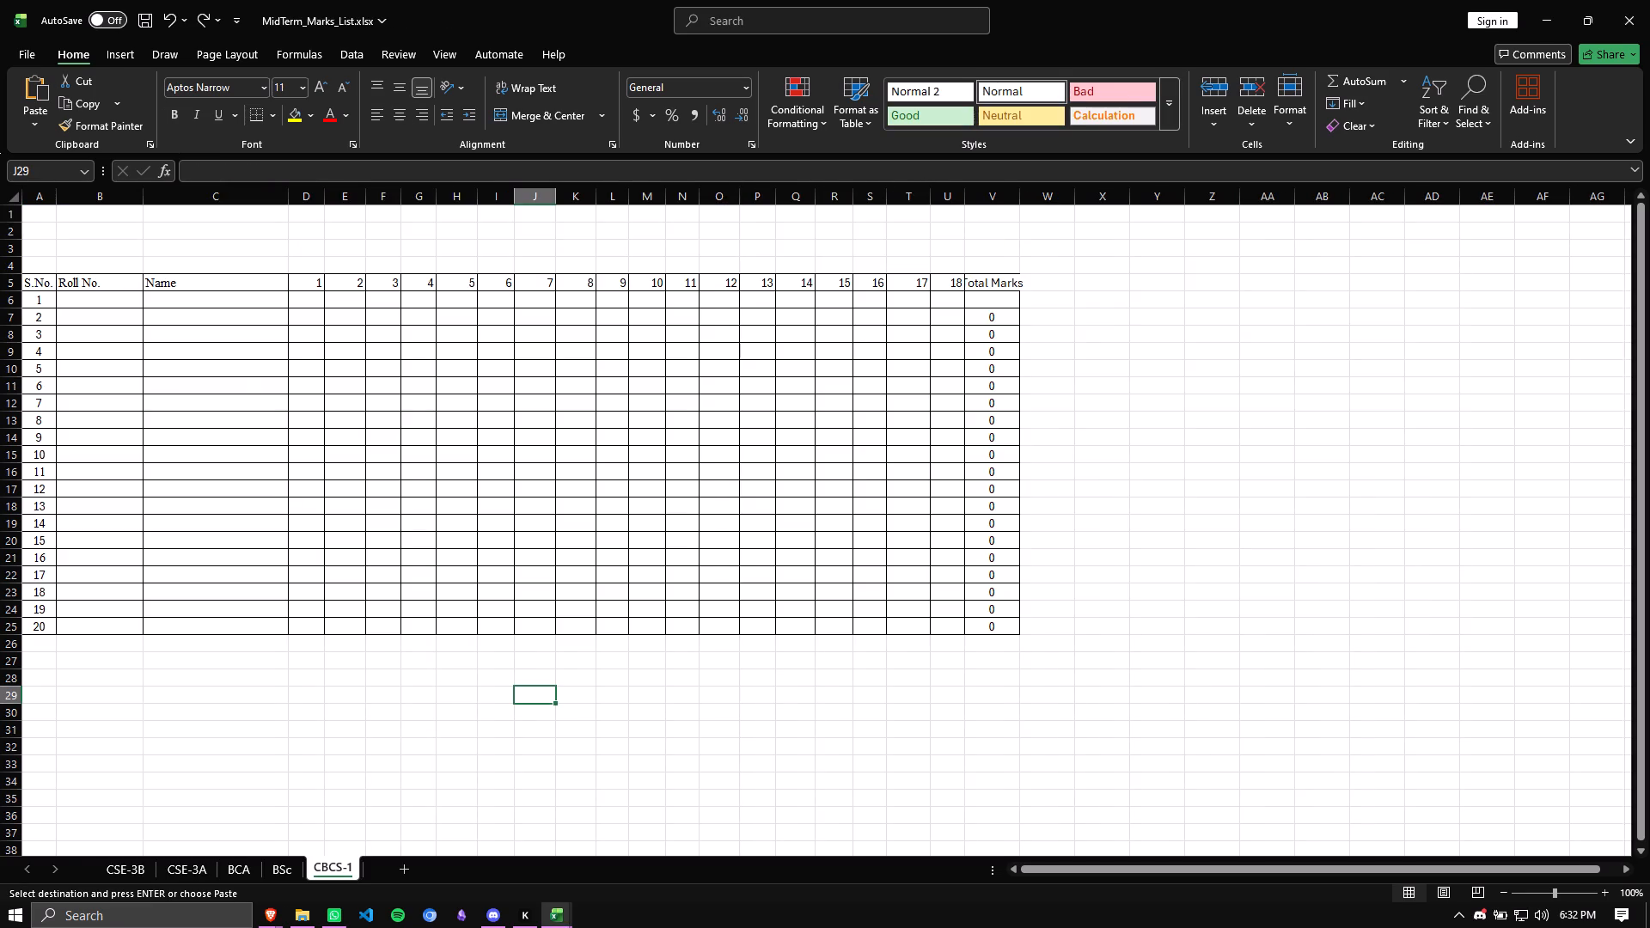
key("alt+Tab")
key("alt+Tab")
left_click(36, 456)
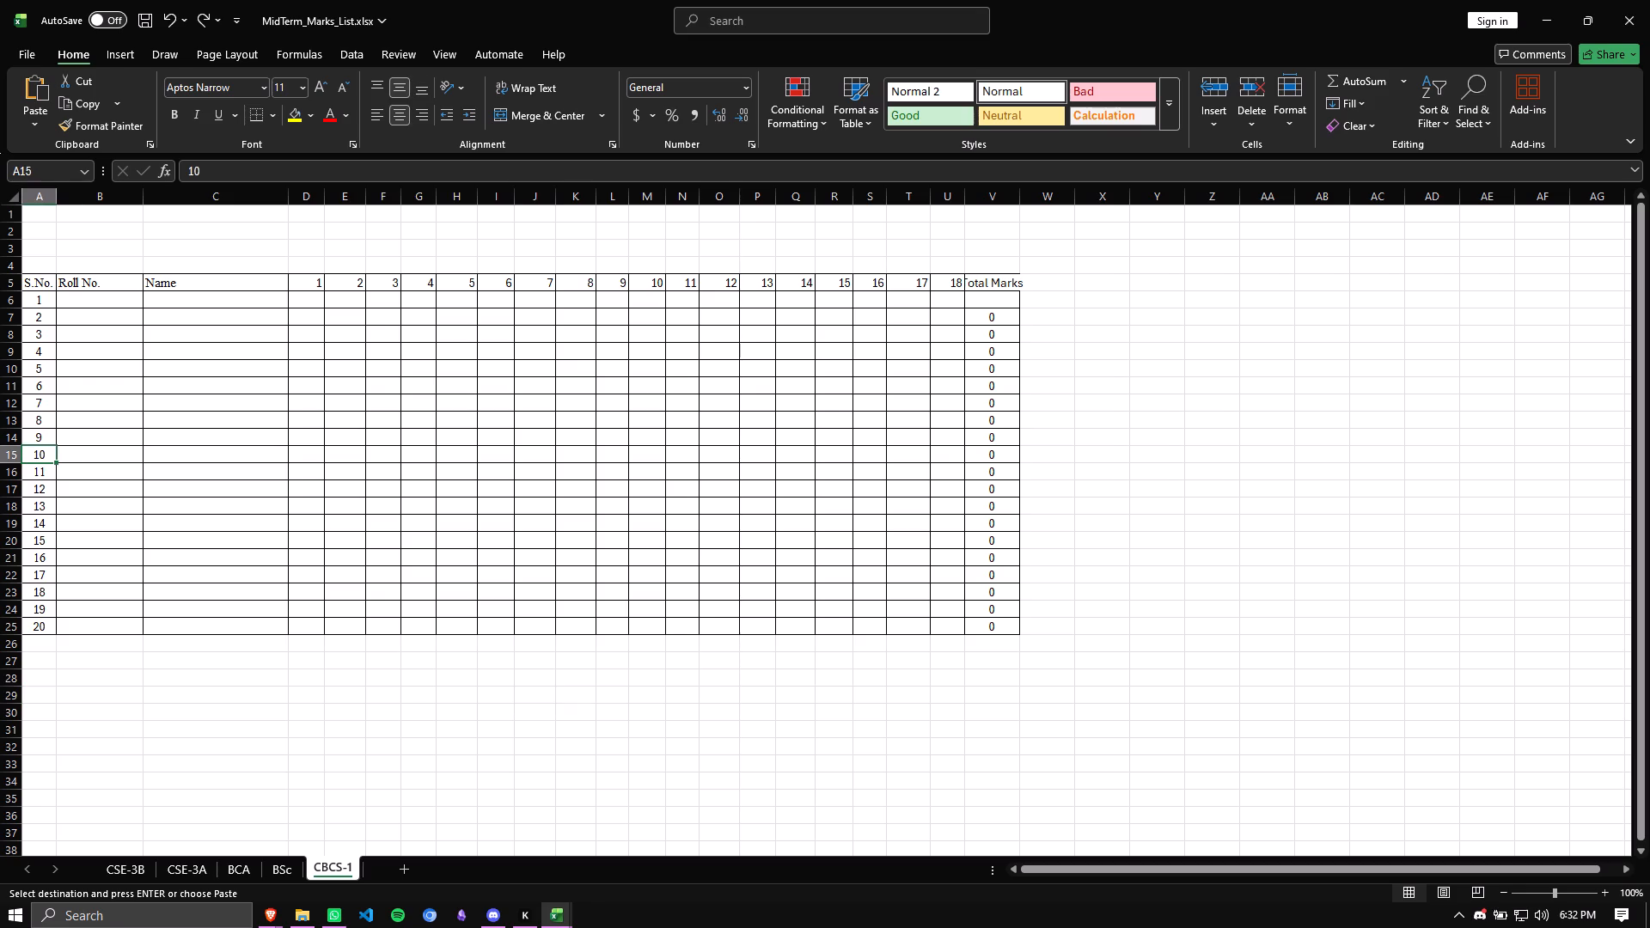
left_click(10, 459)
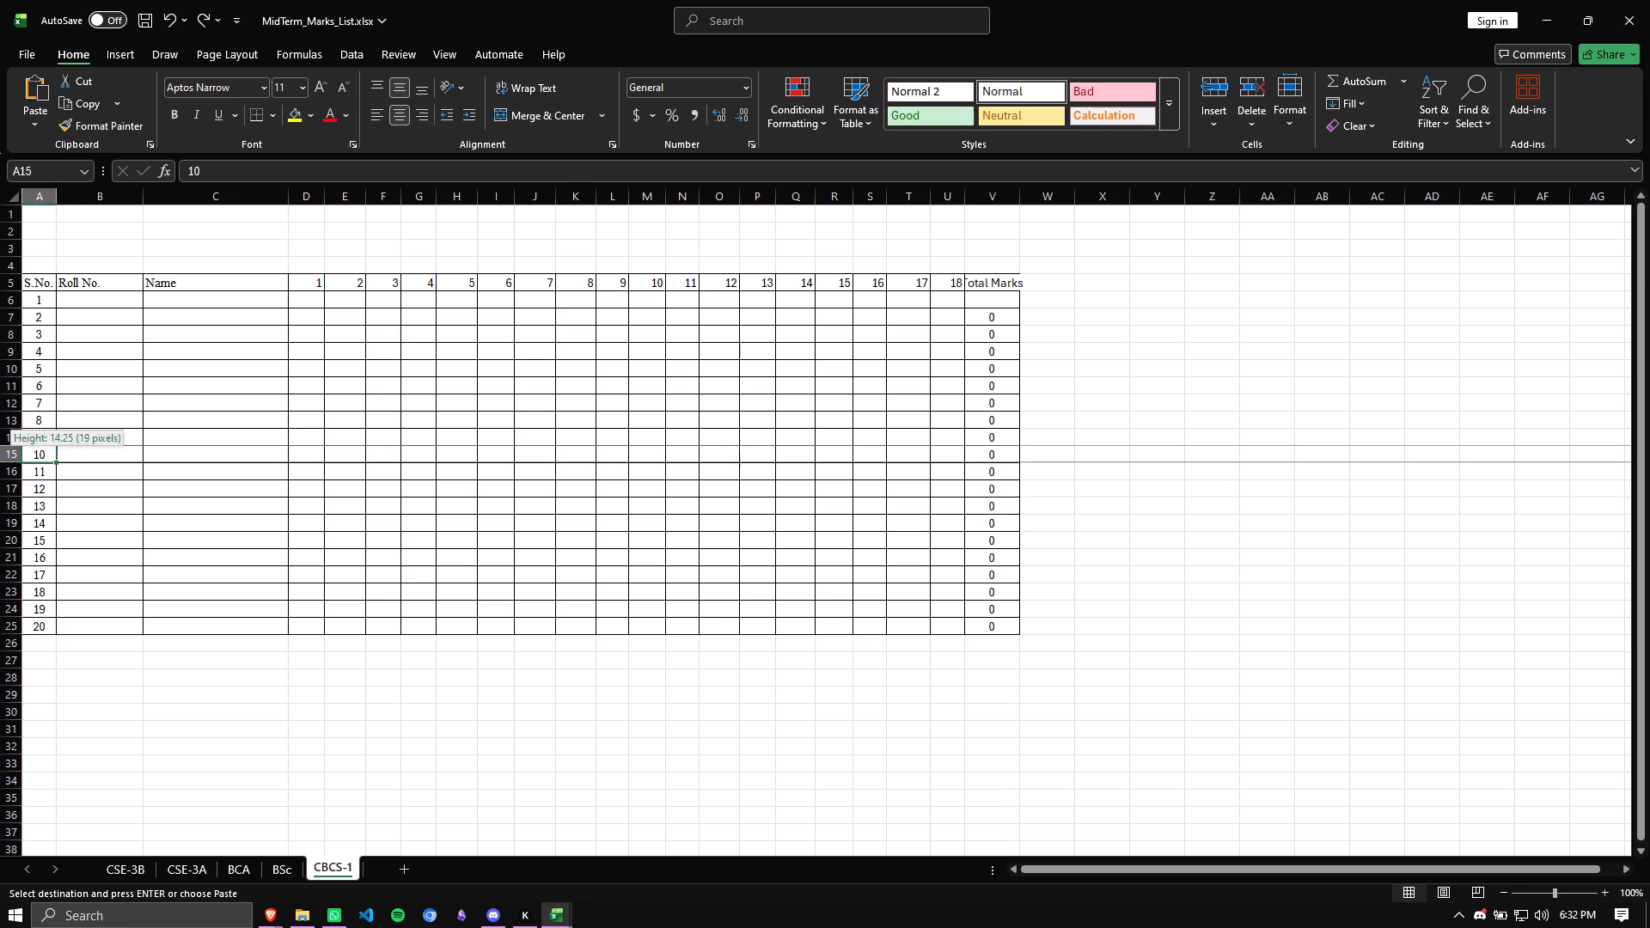
left_click(16, 449)
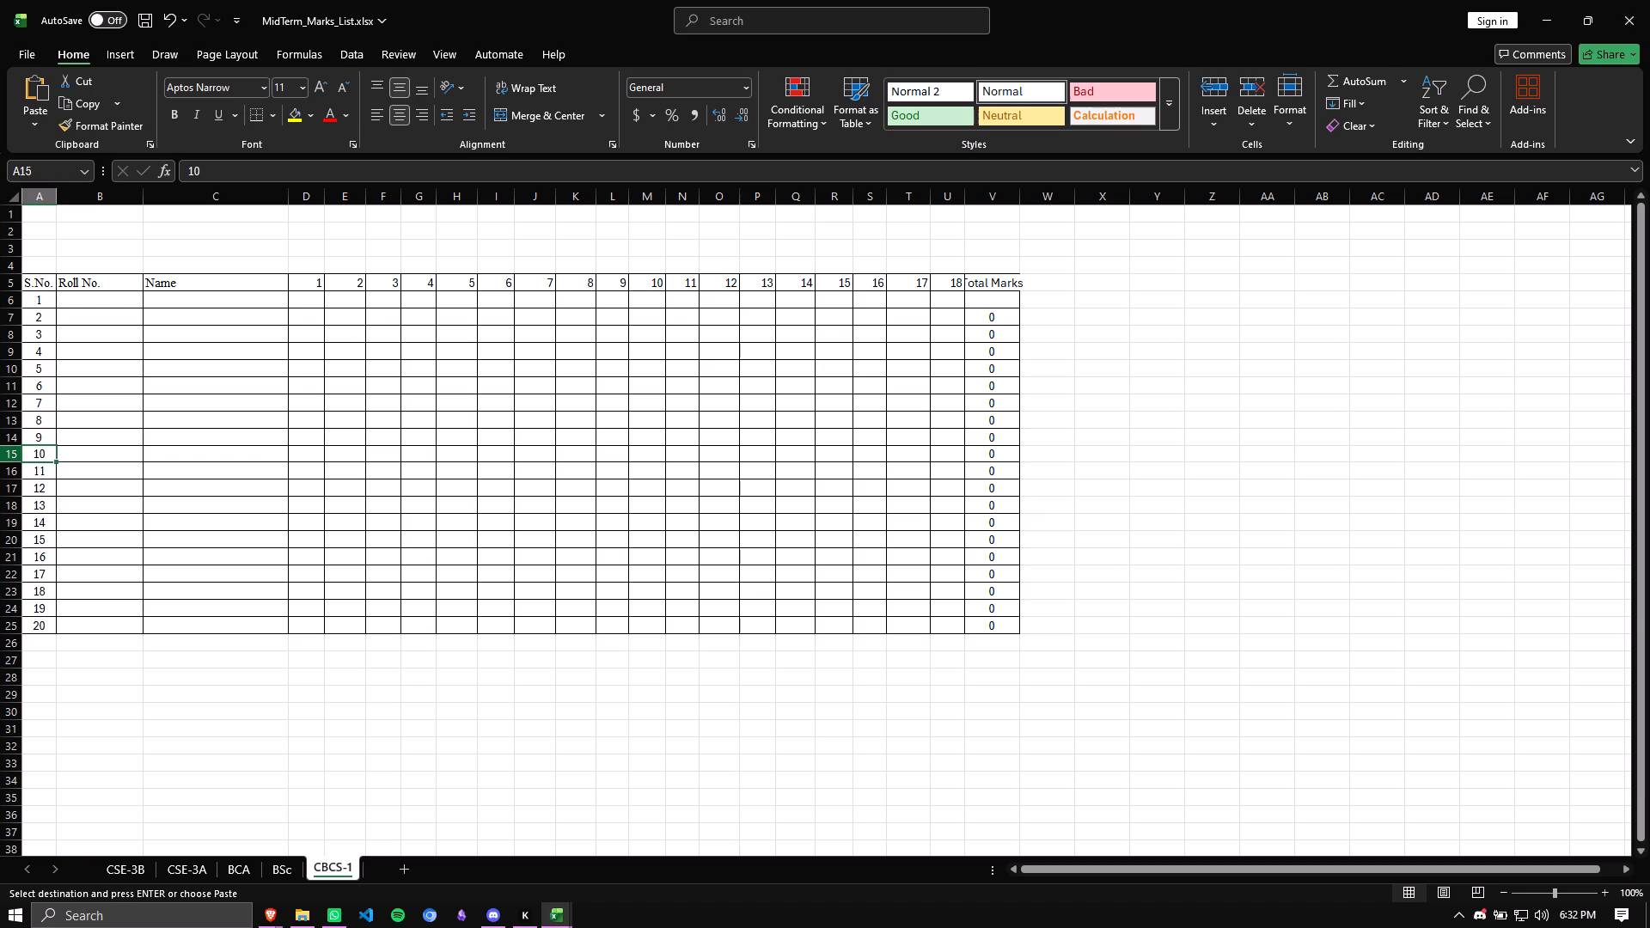
left_click_drag(67, 454, 144, 414)
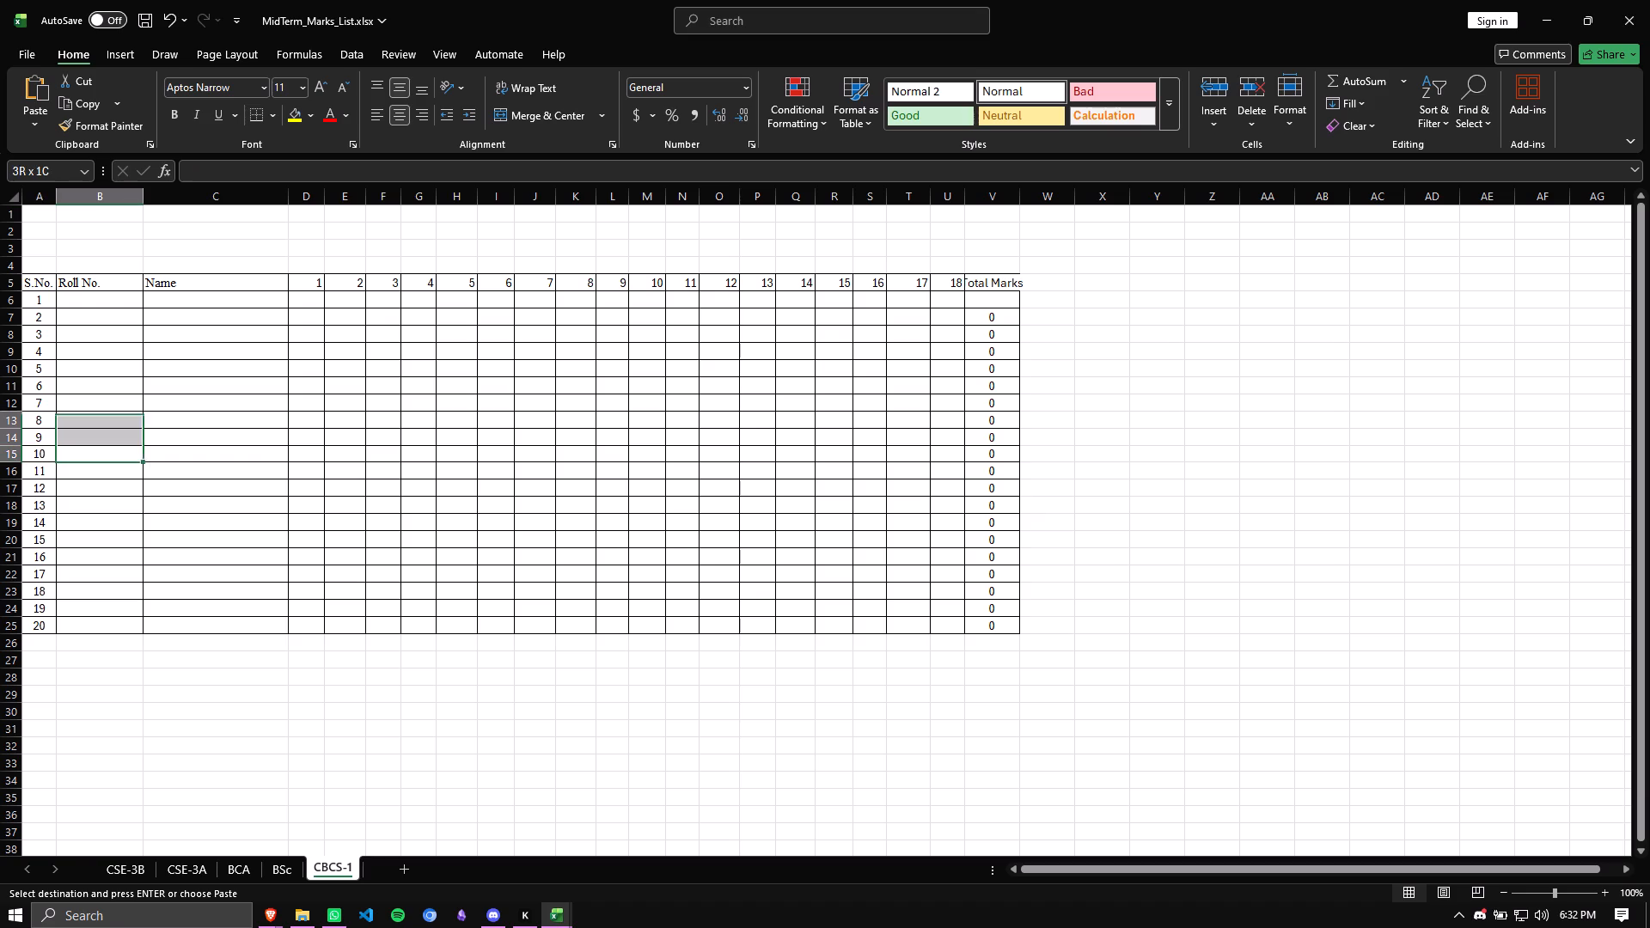
left_click_drag(144, 414, 901, 308)
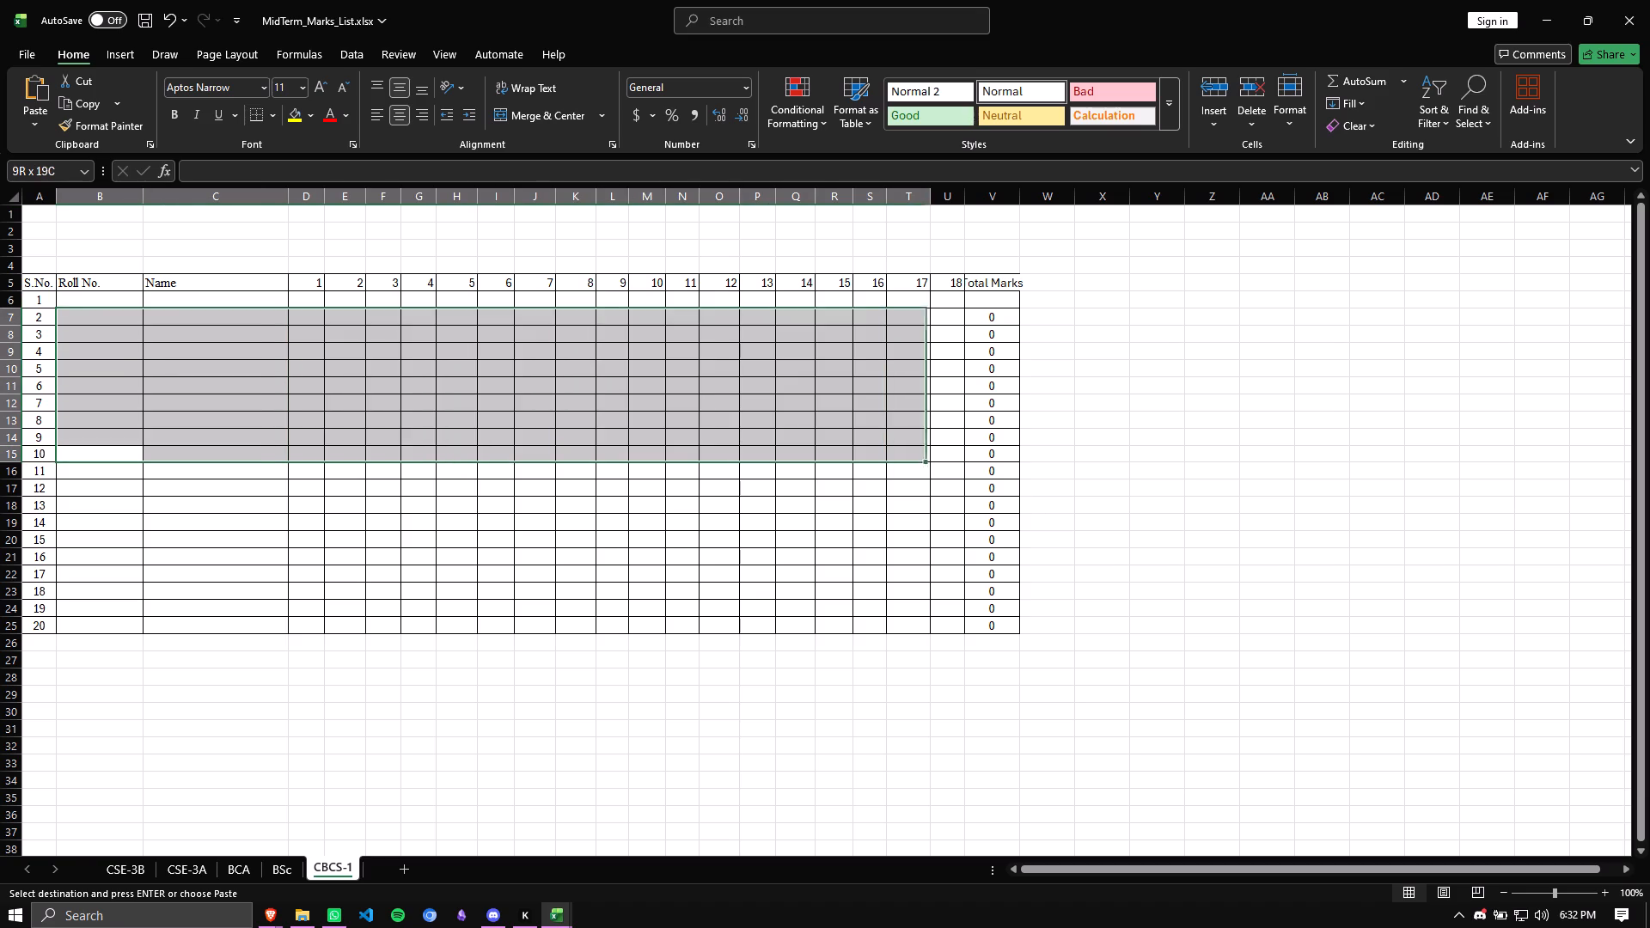
left_click_drag(901, 308, 976, 300)
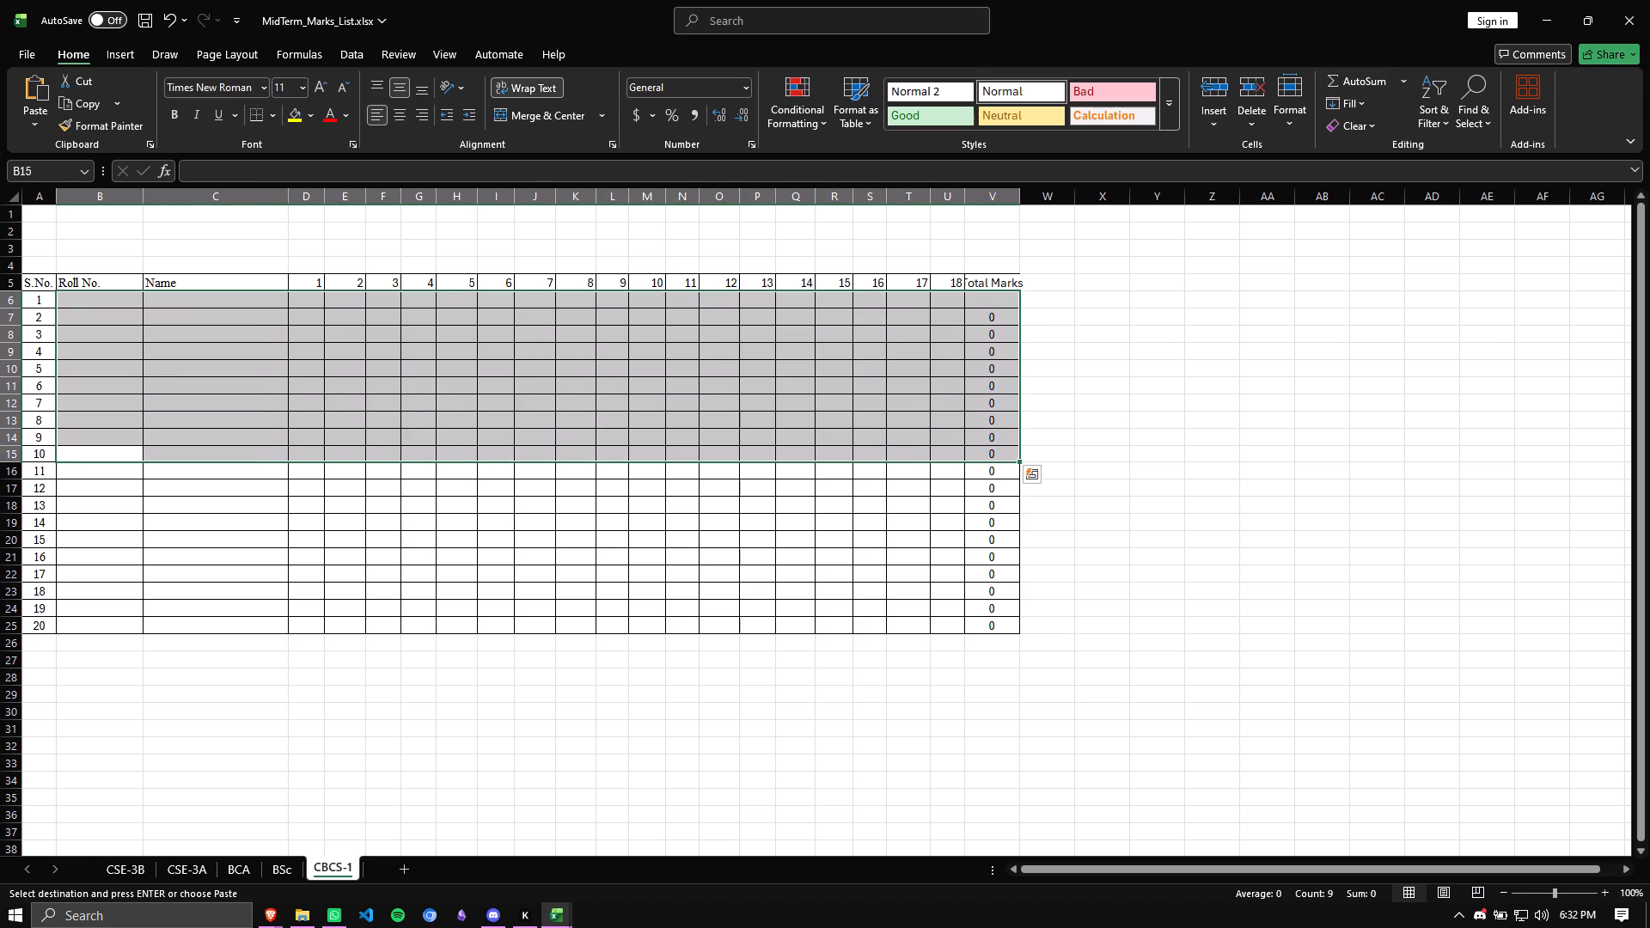
left_click(211, 456)
left_click_drag(199, 454, 282, 299)
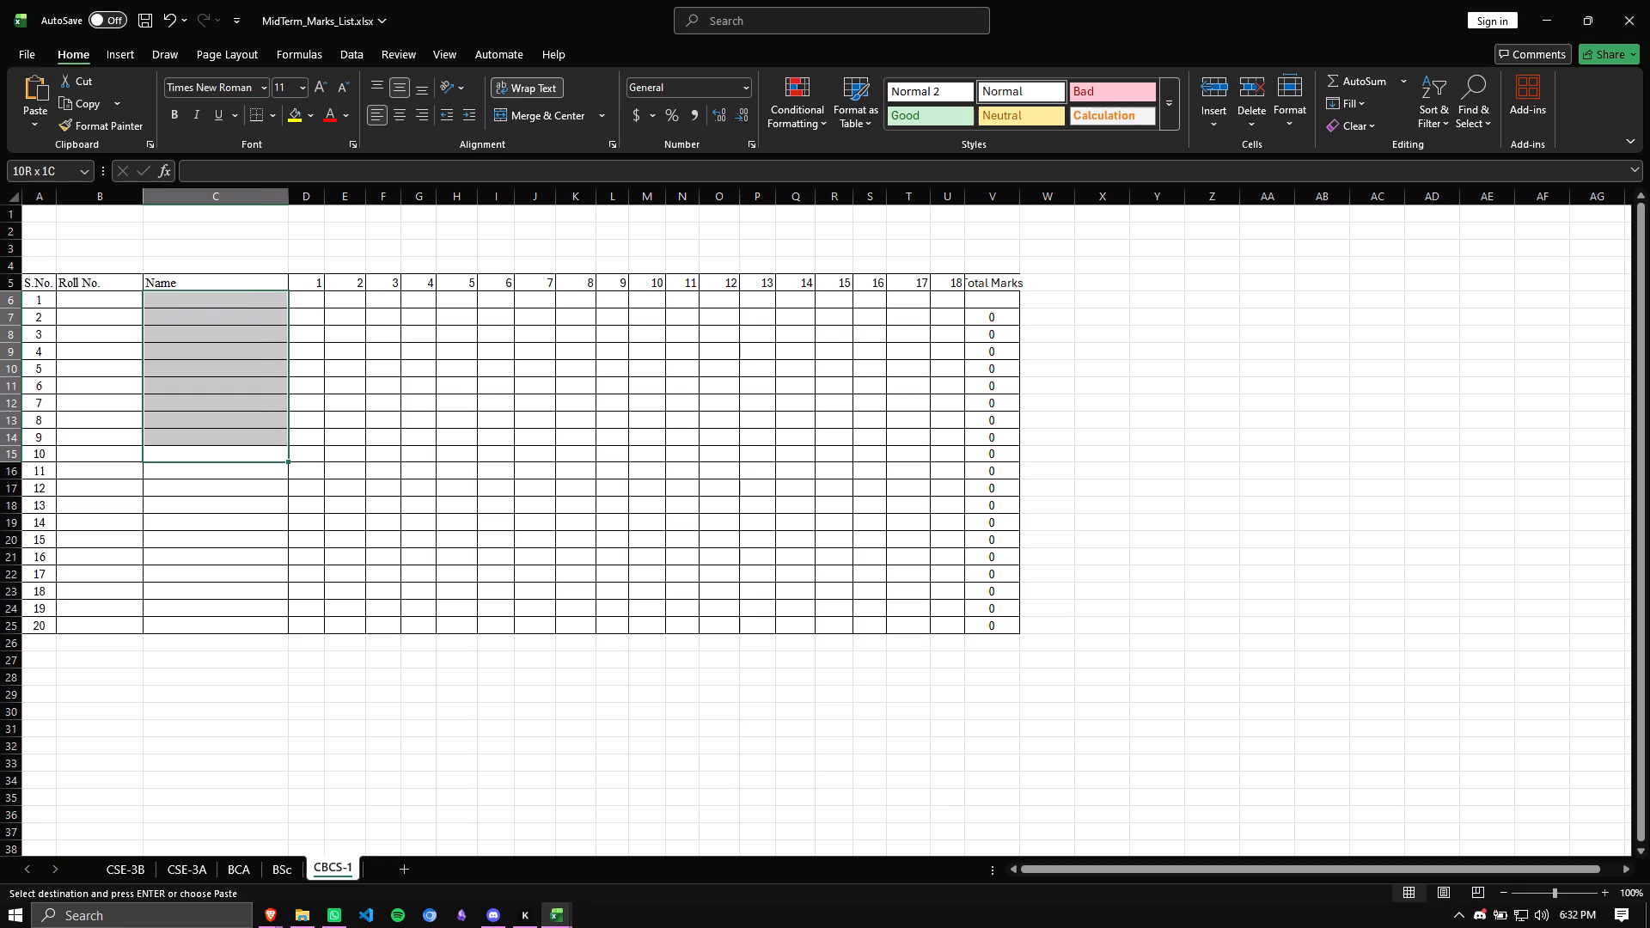
left_click_drag(282, 299, 1006, 292)
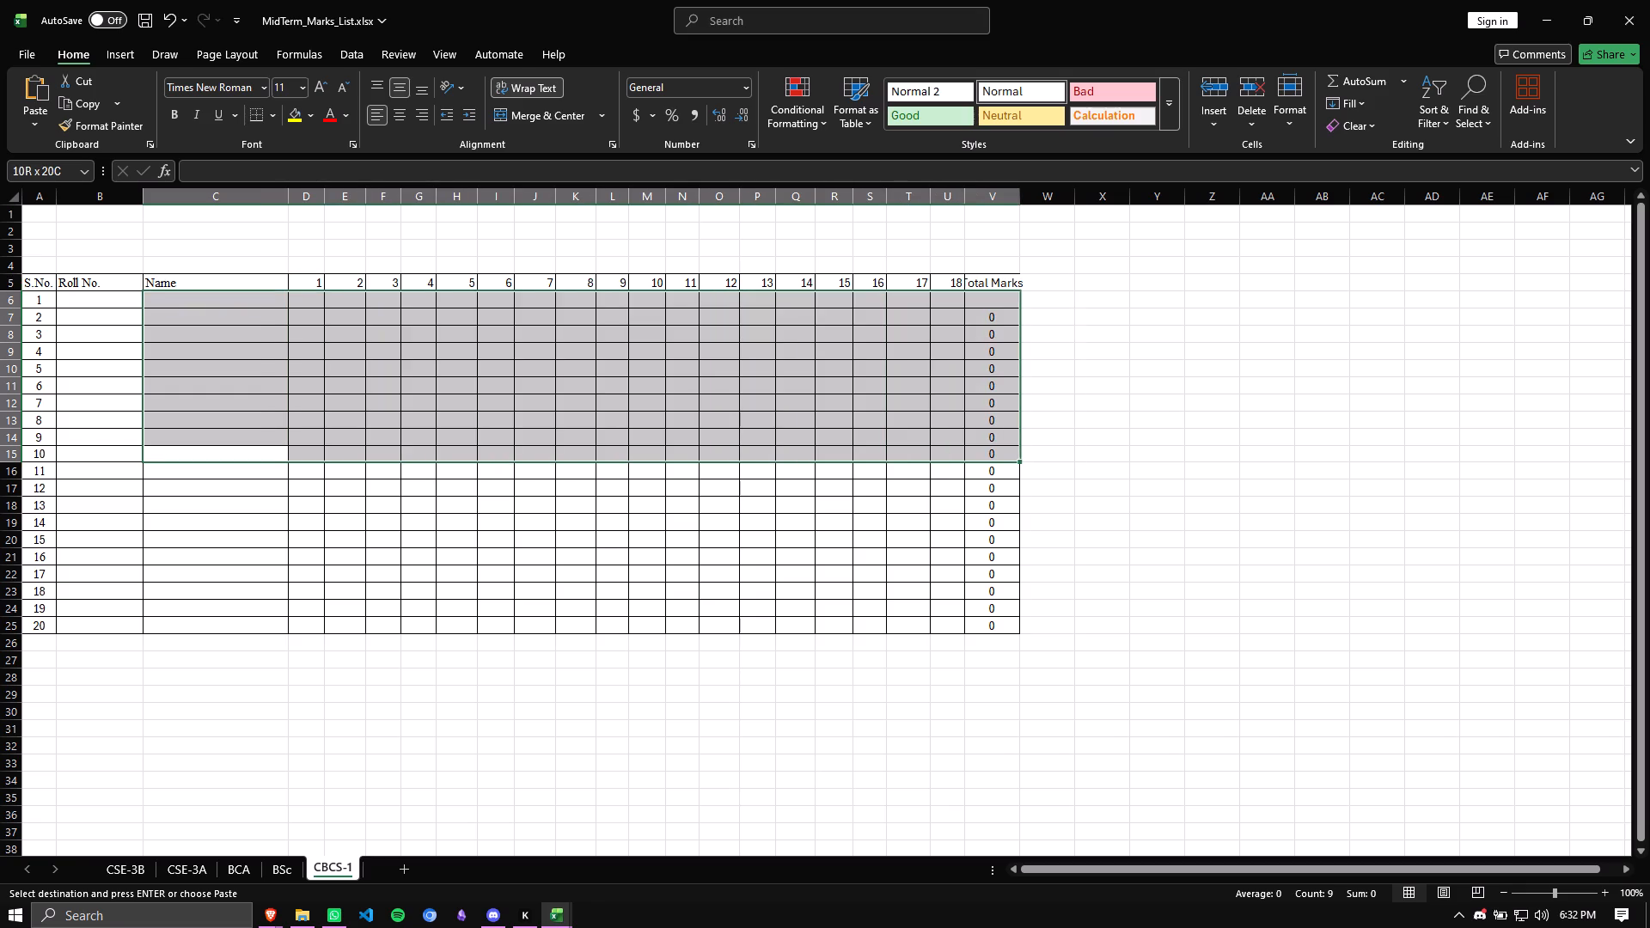
left_click_drag(1006, 292, 992, 288)
key("ctrl+v")
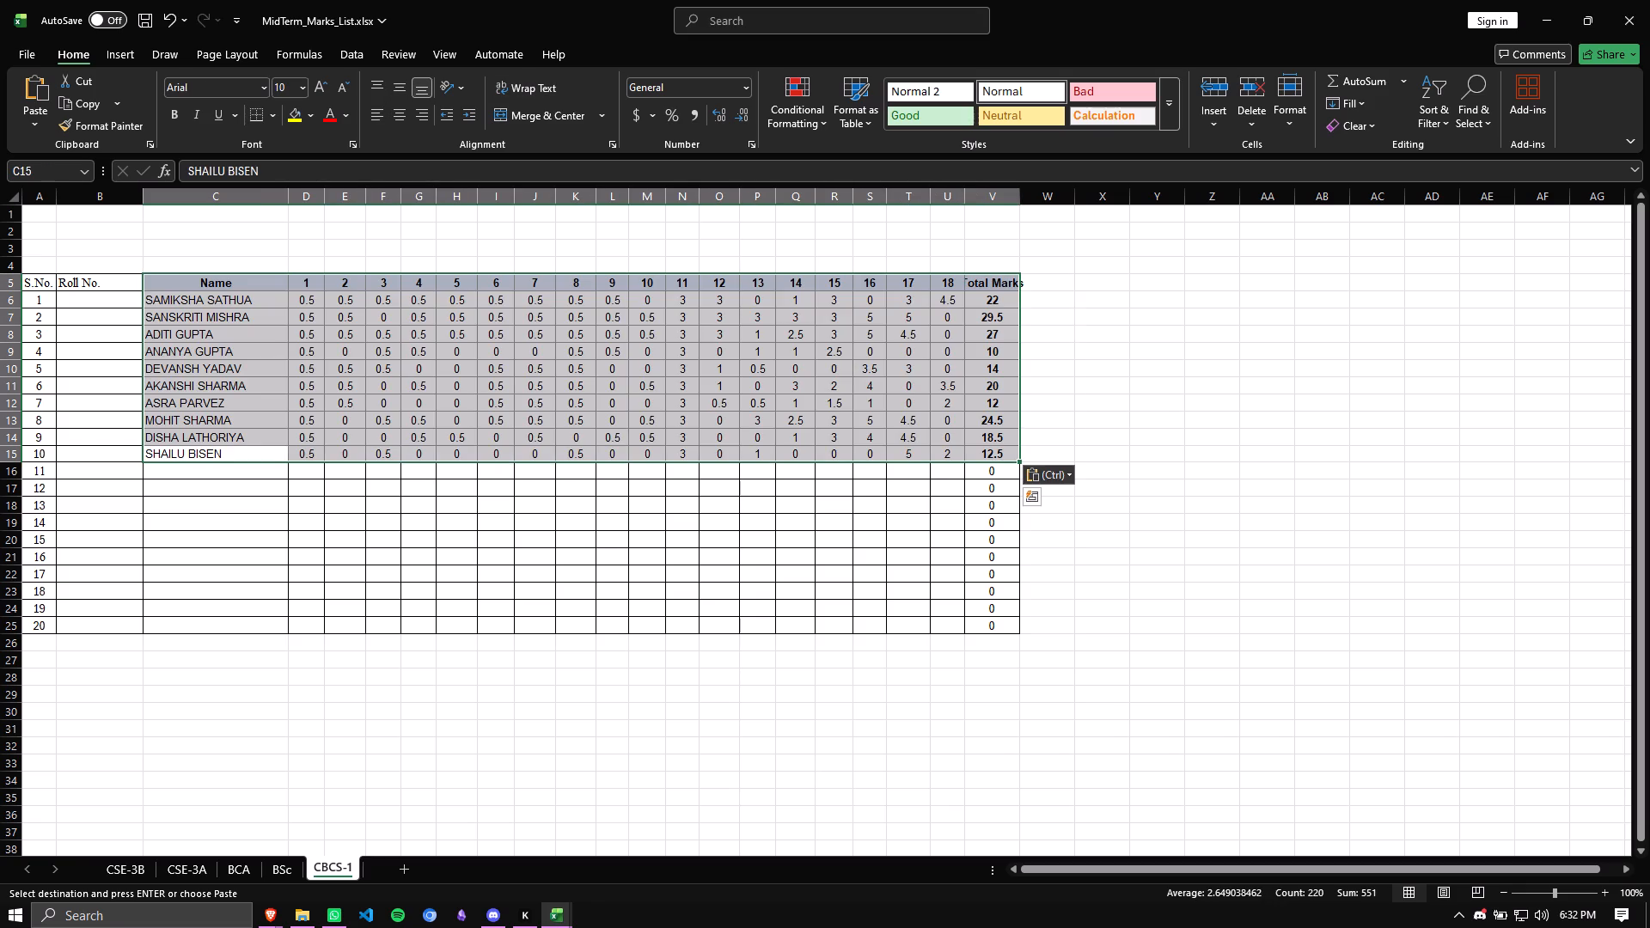
left_click(1108, 350)
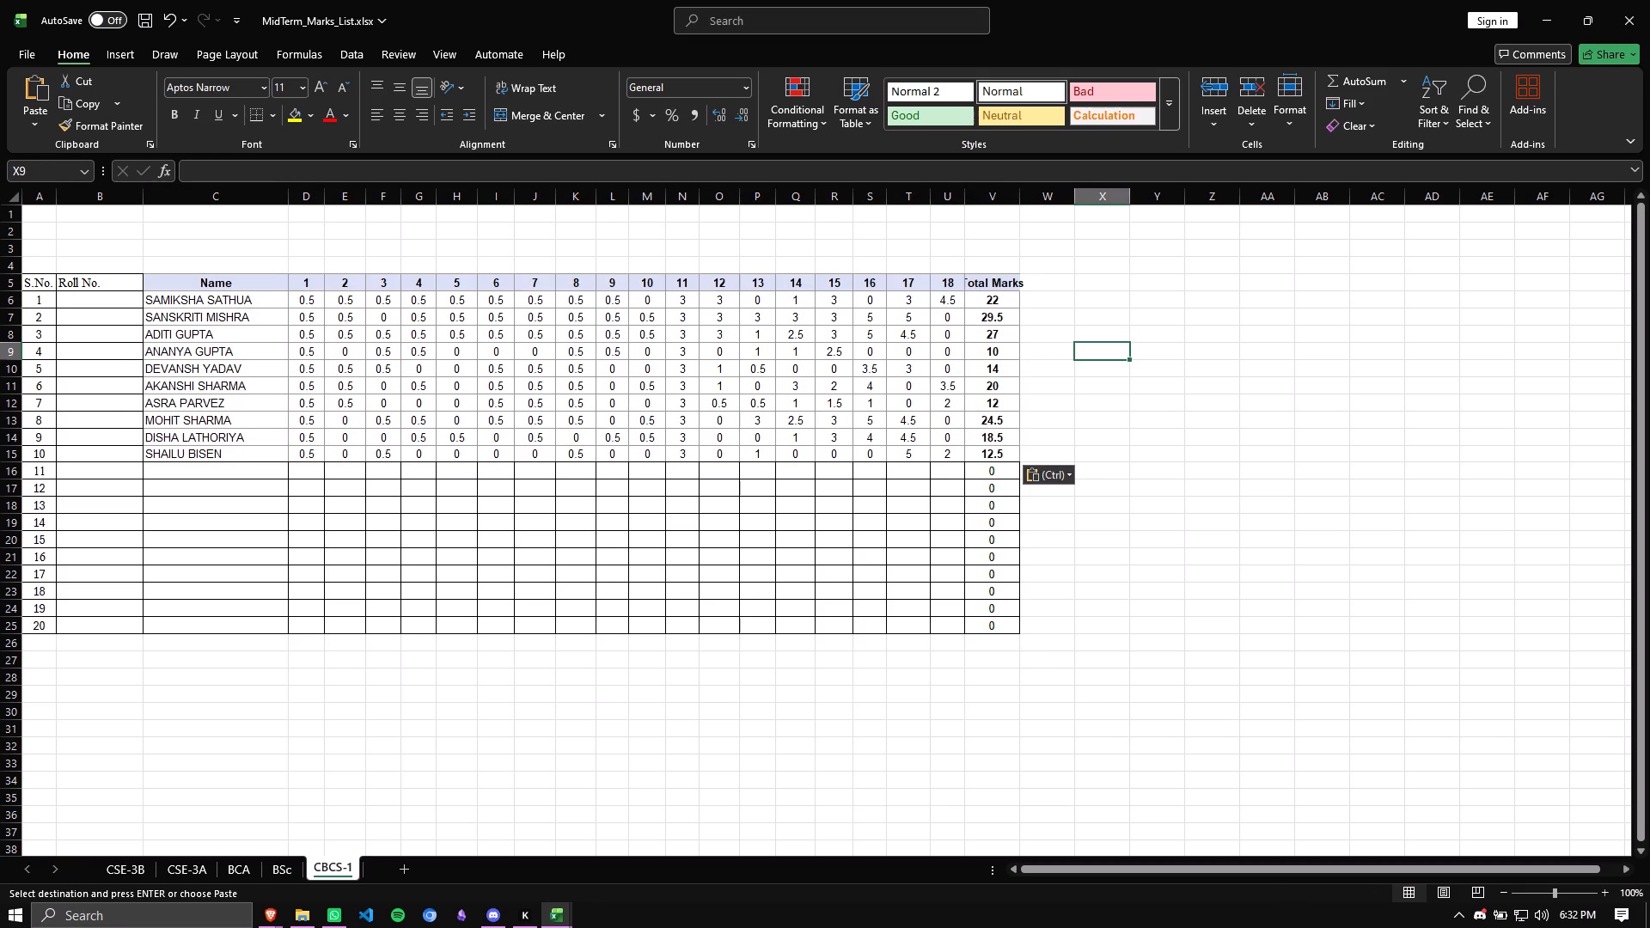
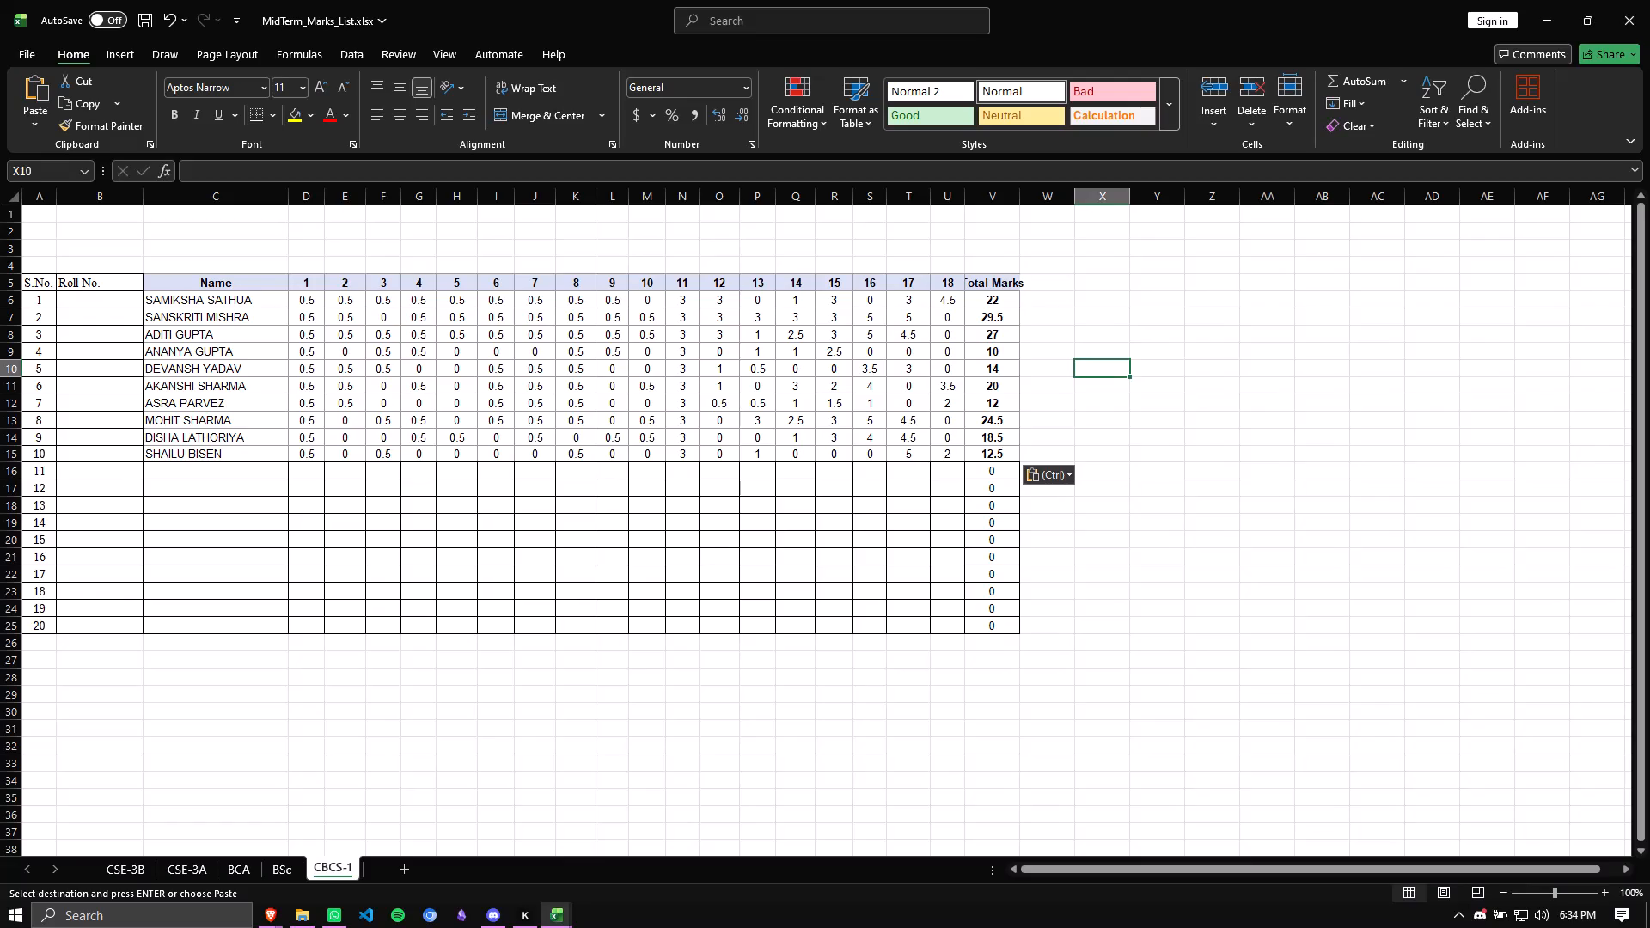
Correct the CBCS-1 marks of student S.No. 3 to 1 for question 12 and 3 for question 13, and save the workbook.
left_click(784, 277)
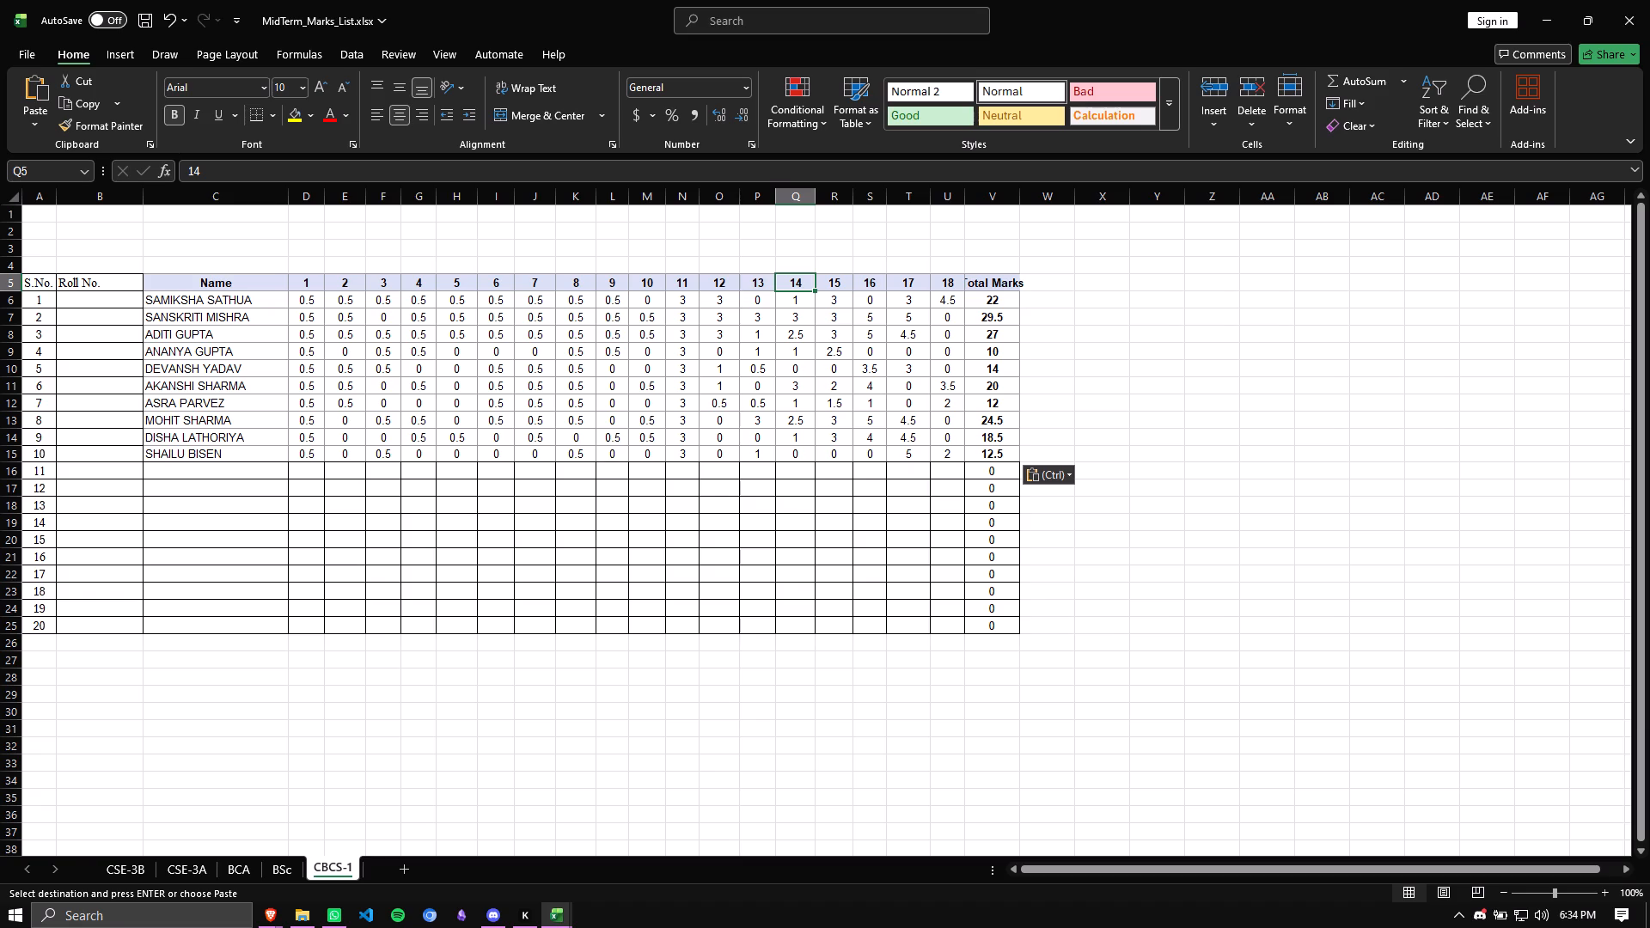
left_click(739, 289)
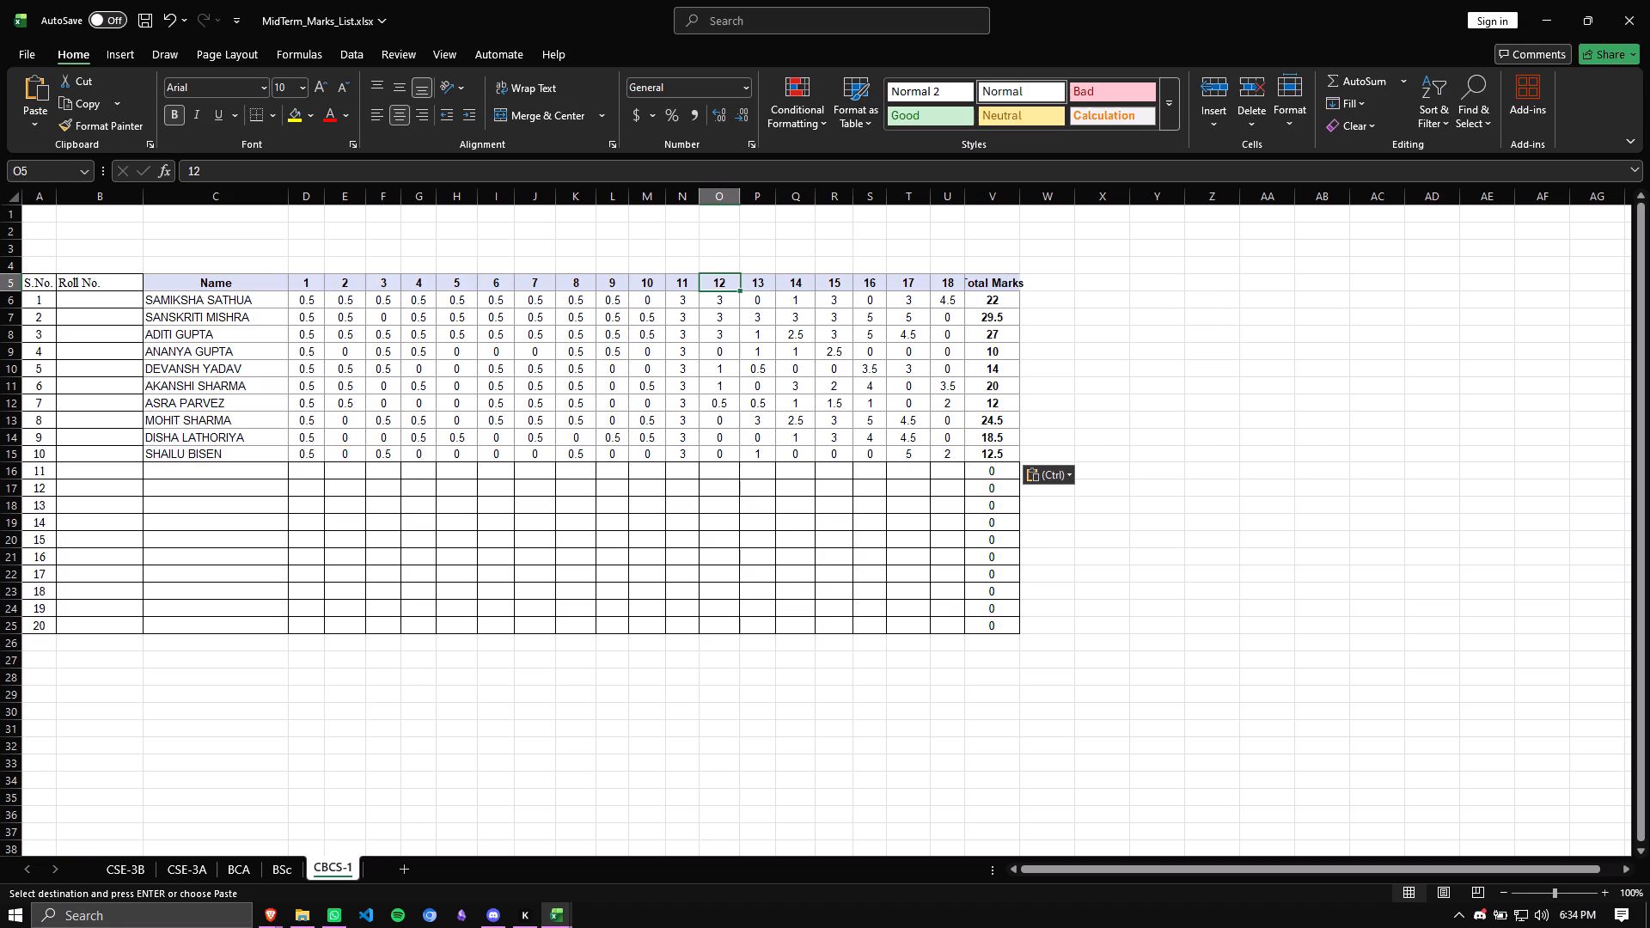
left_click(753, 284)
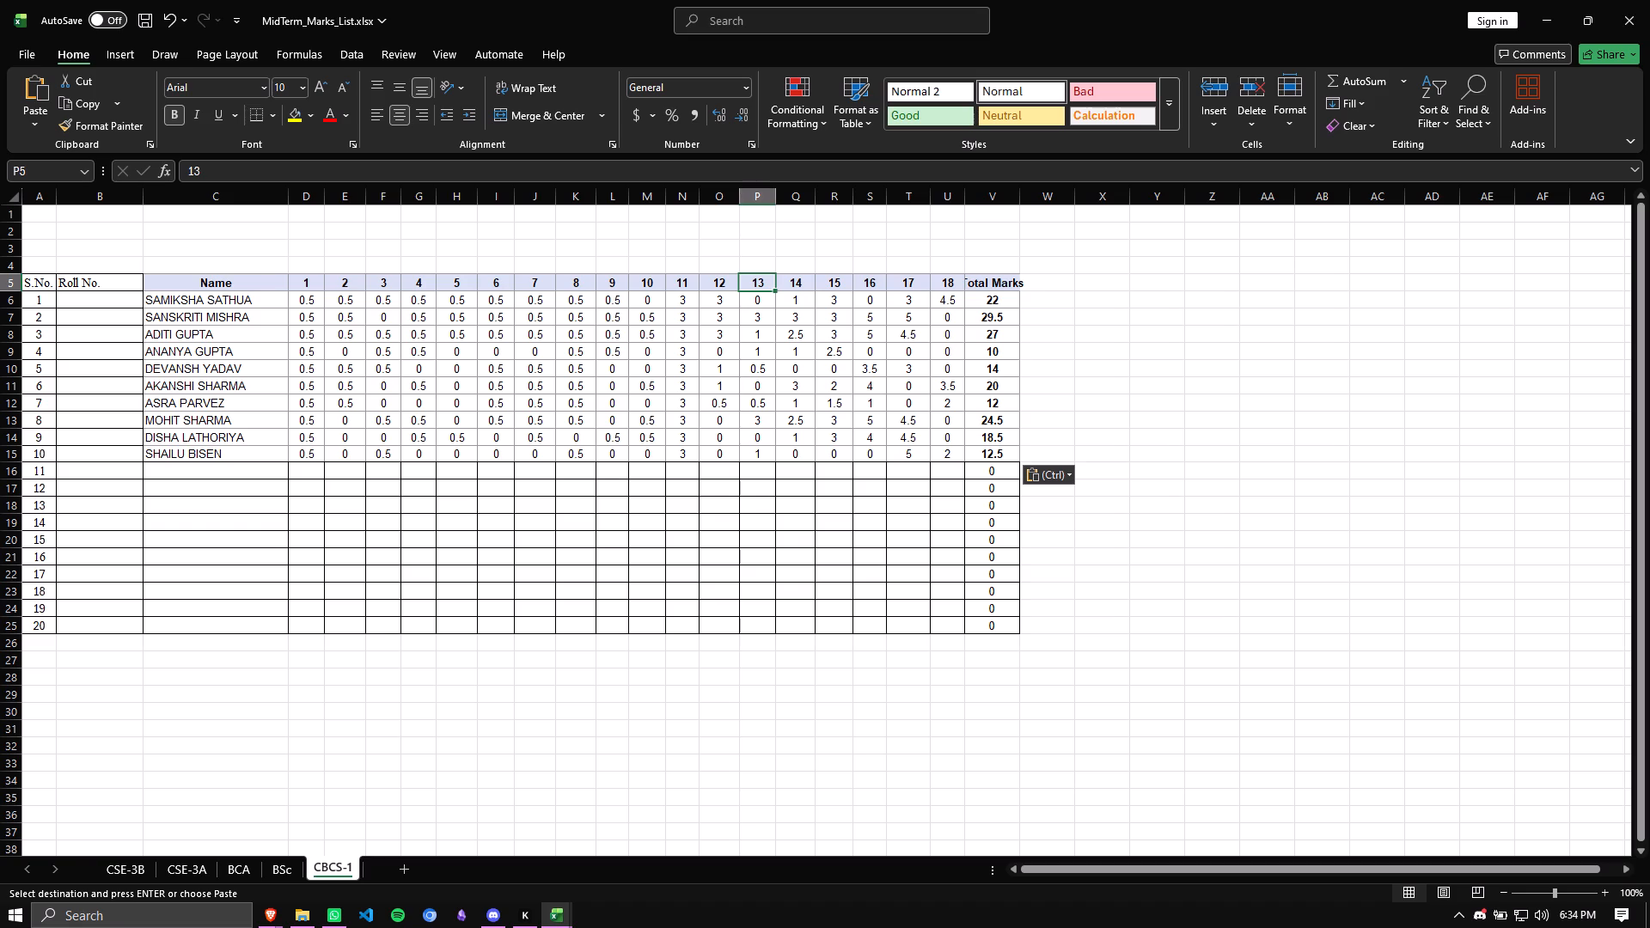
double_click(761, 328)
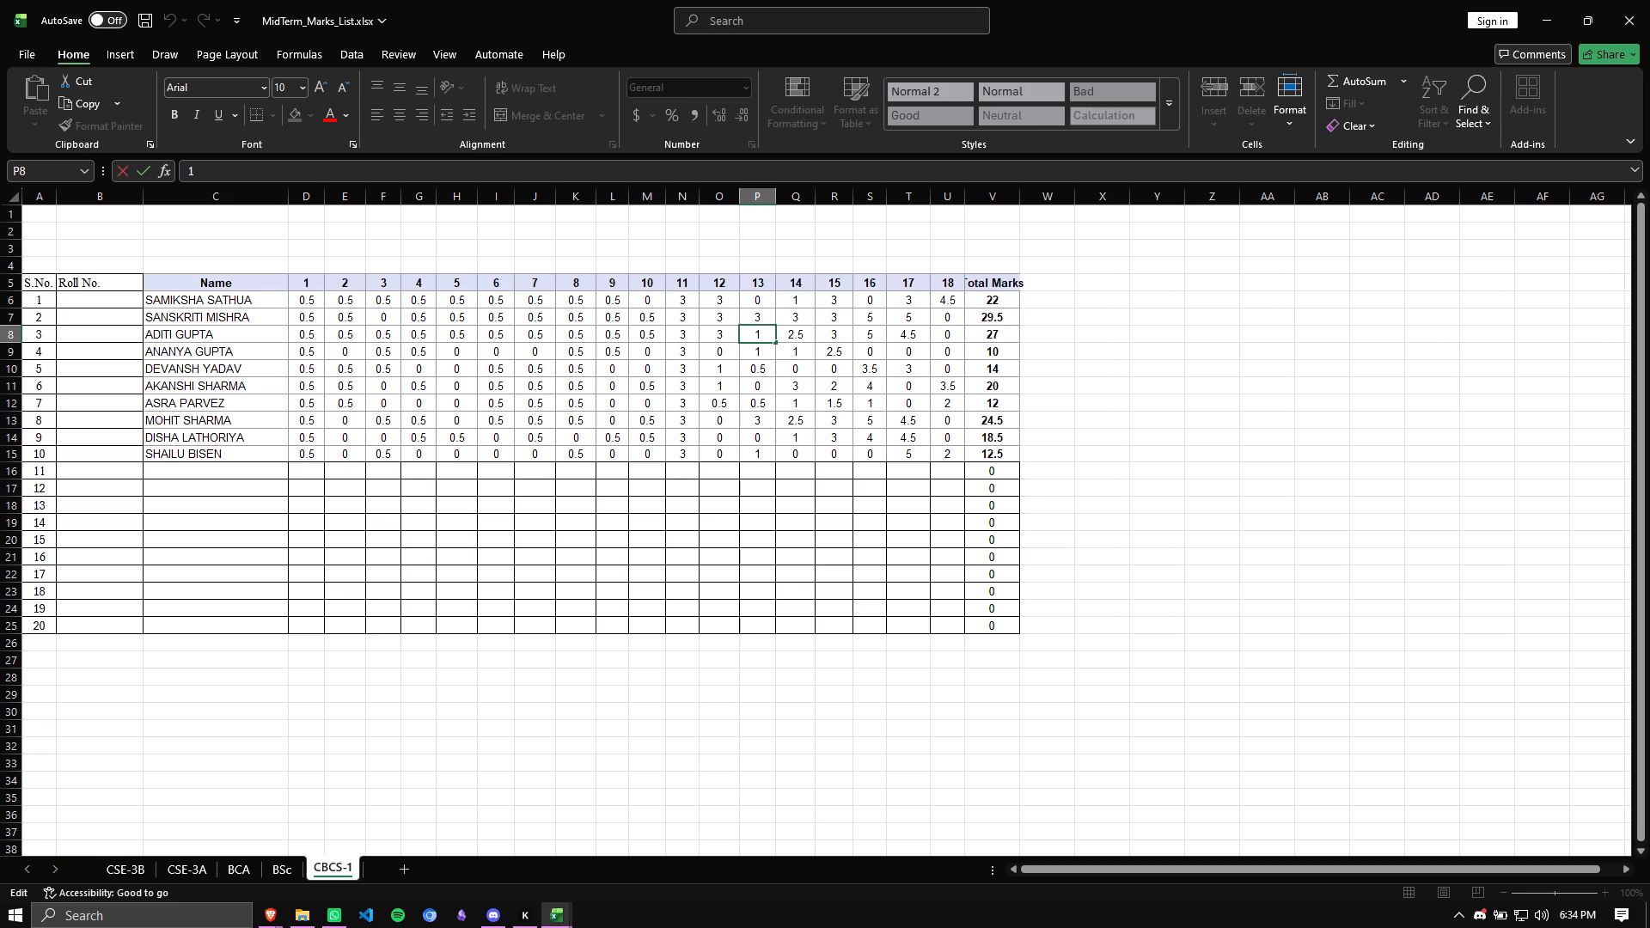
key("BackSpace")
key("3")
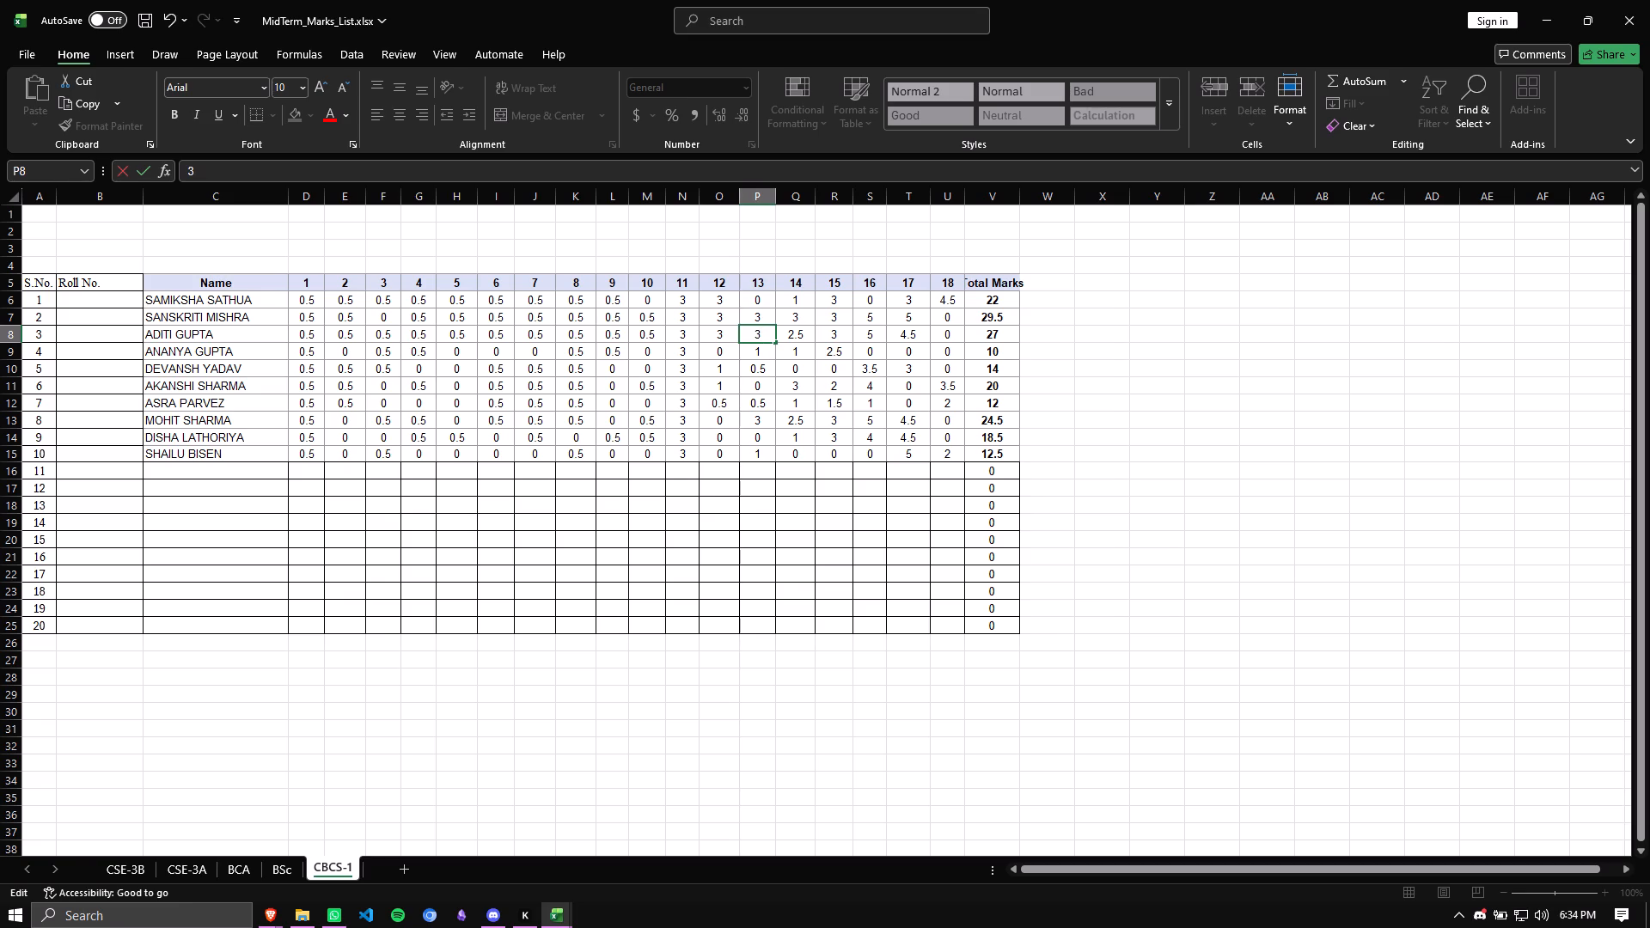
left_click(724, 332)
double_click(724, 332)
key("BackSpace")
key("1")
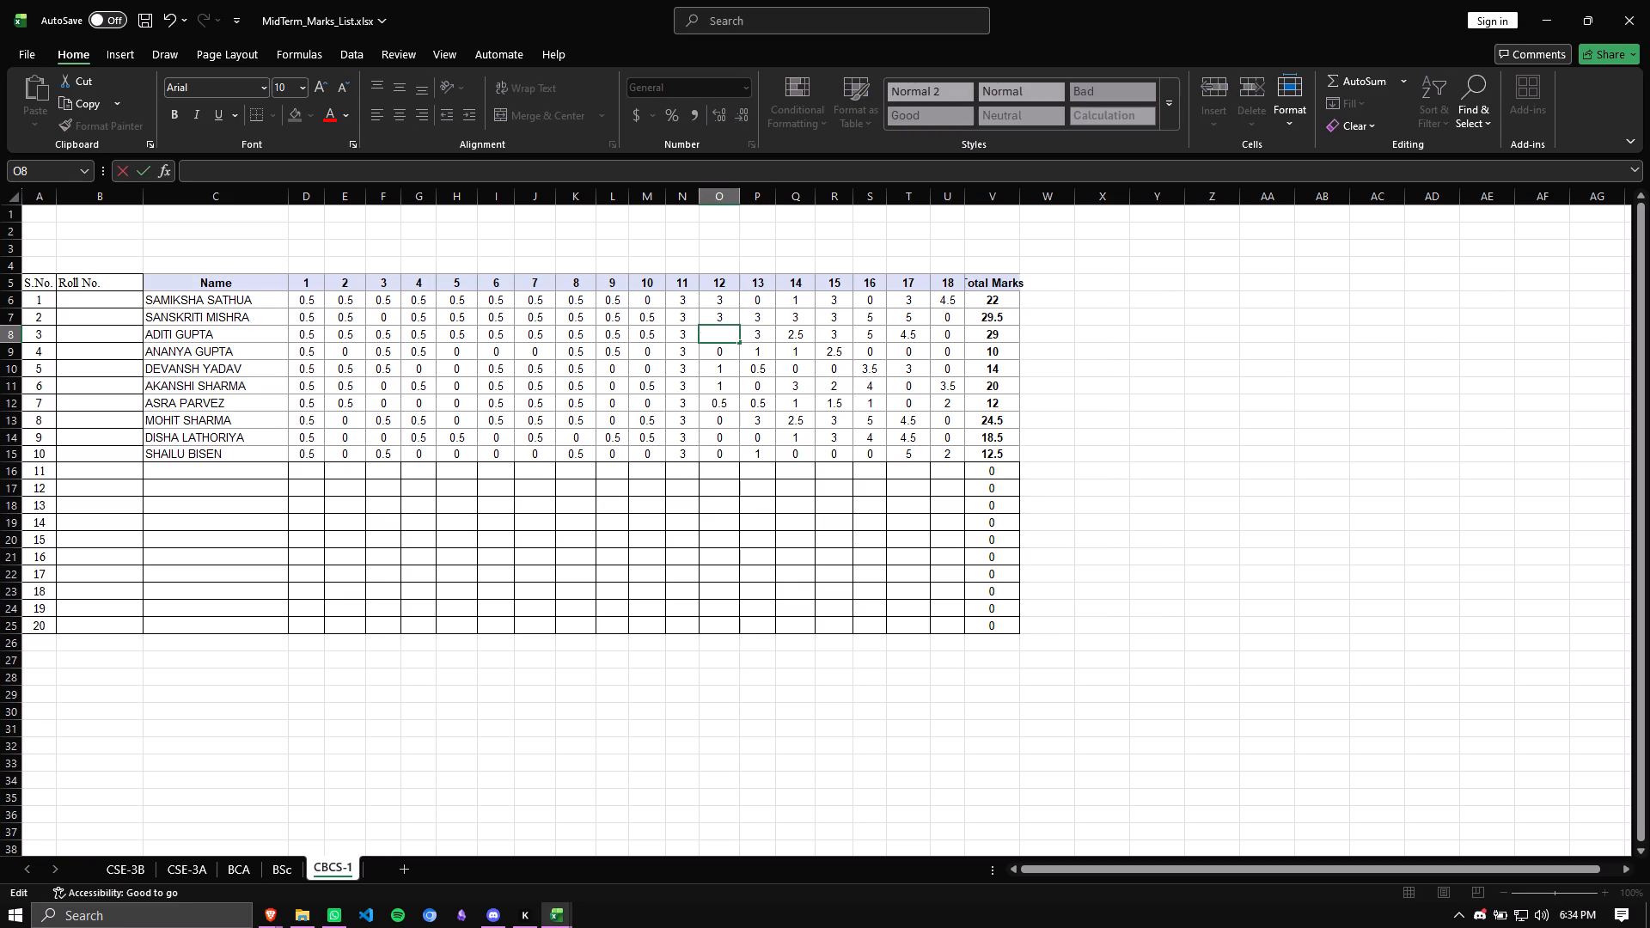
key("Return")
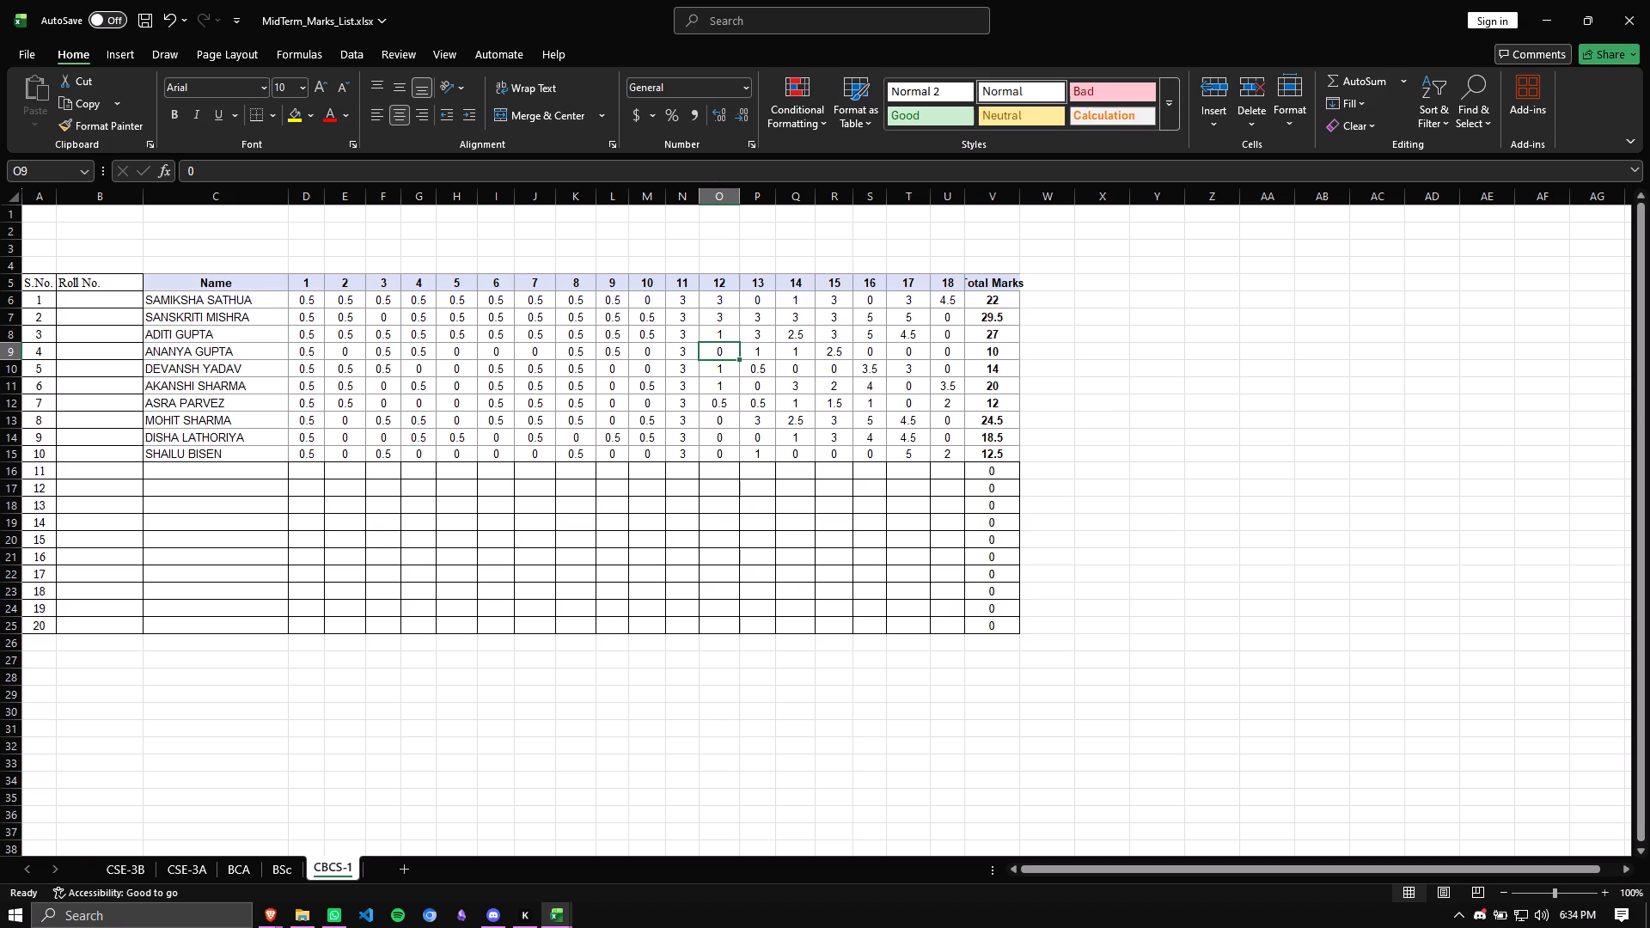
left_click(1041, 533)
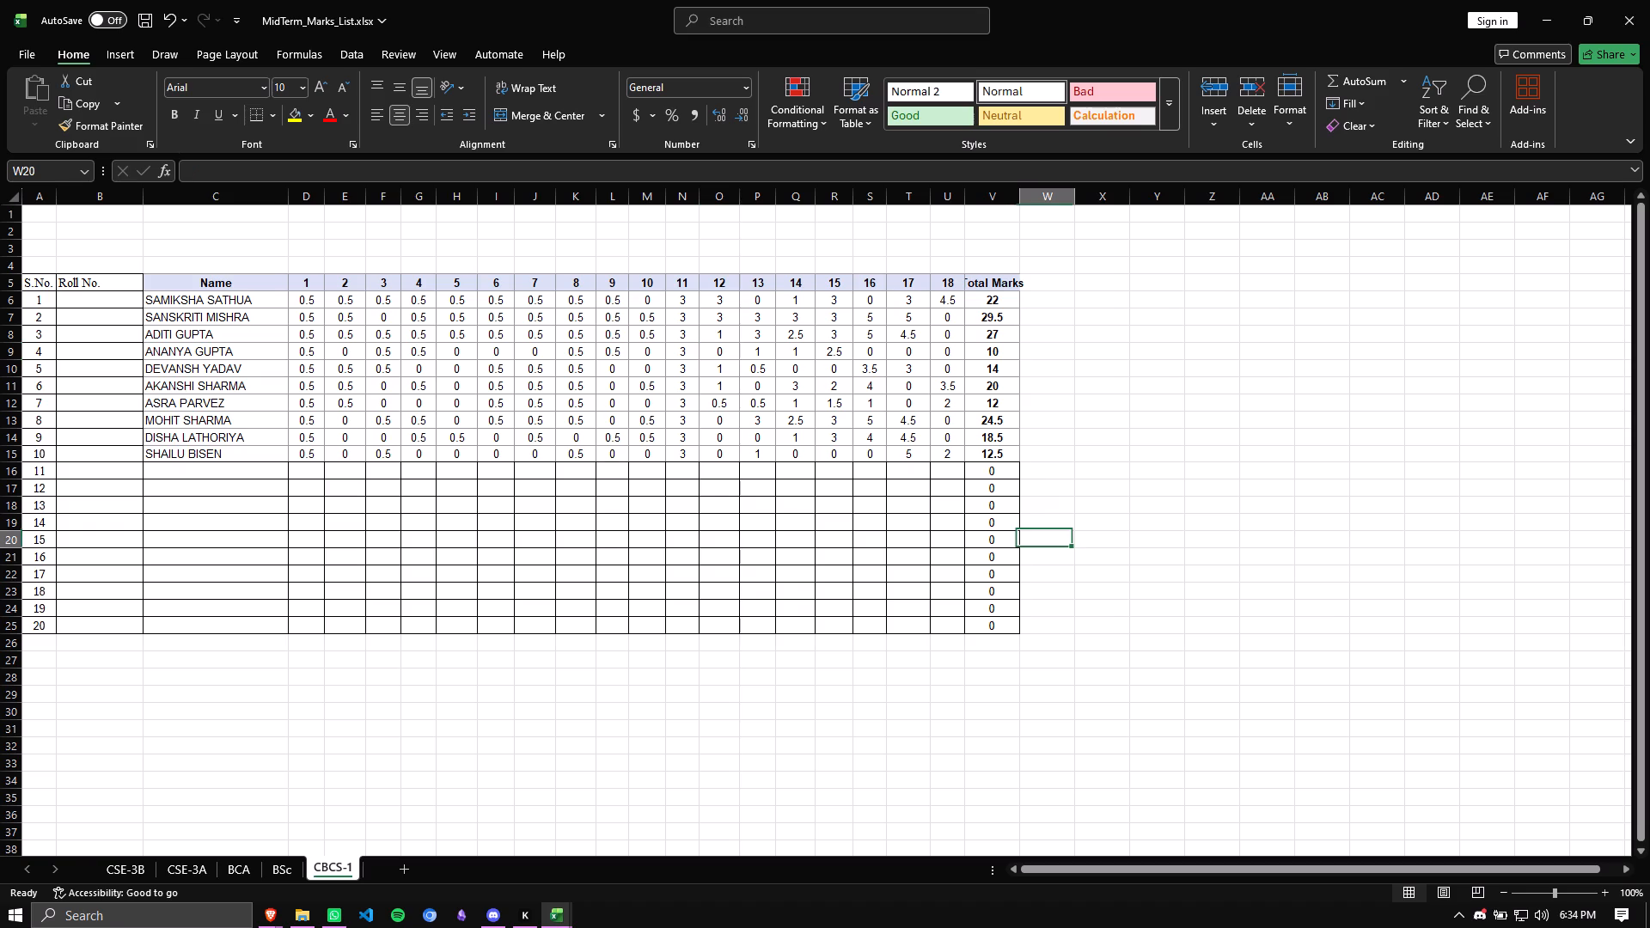
key("ctrl+s")
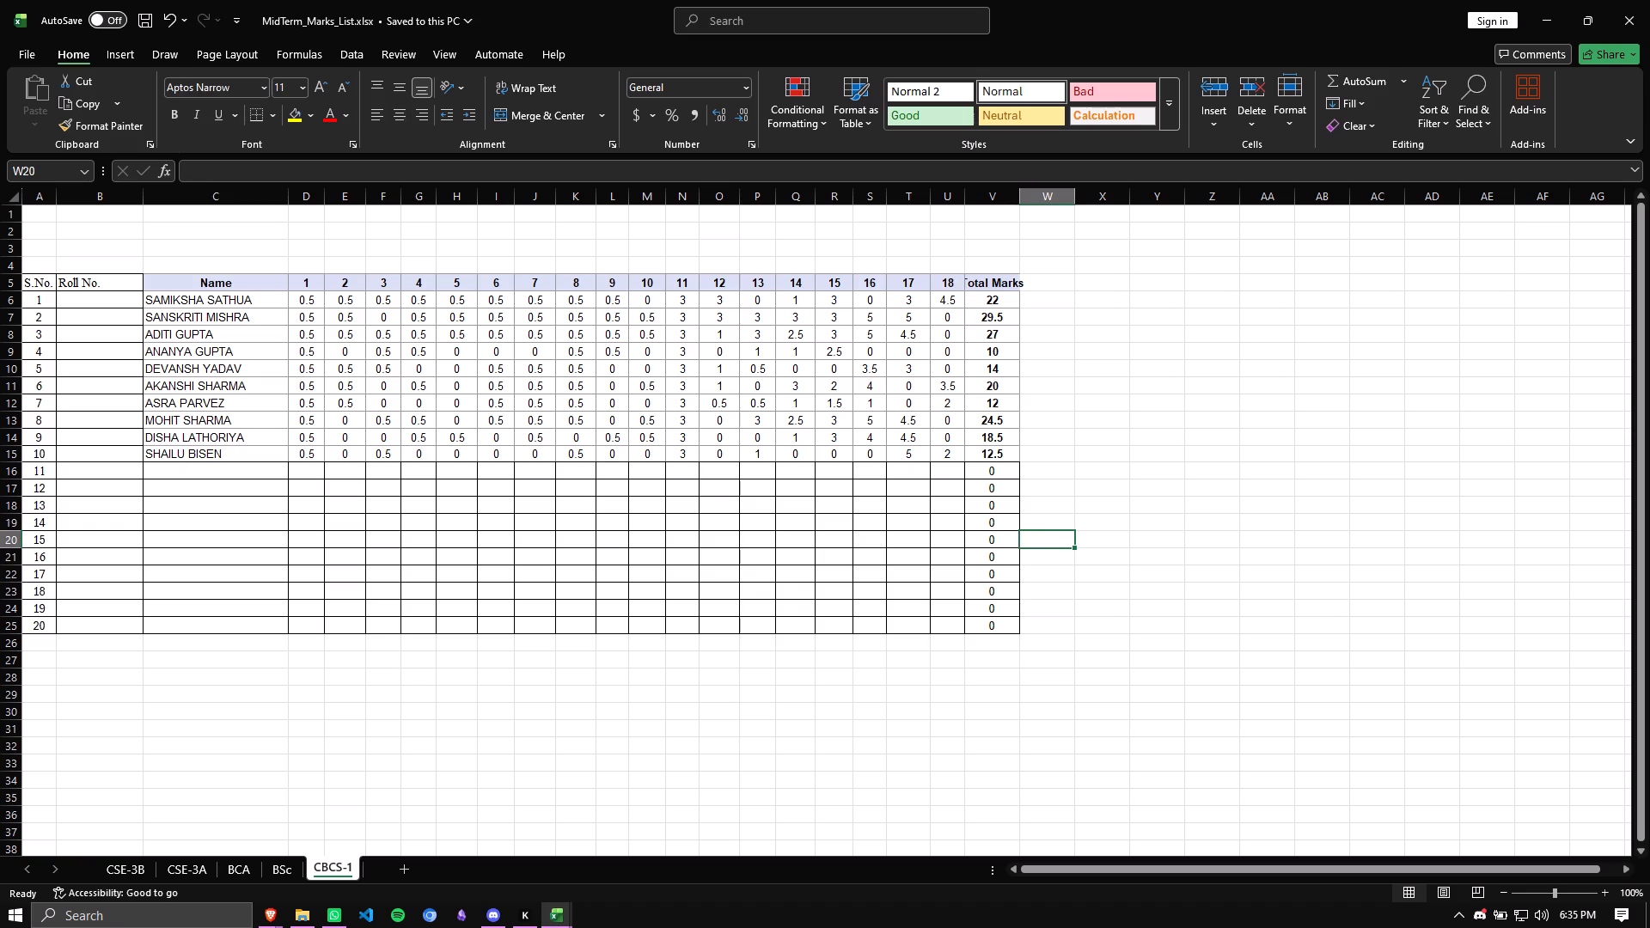
Set the font of the entire CBCS-1 sheet to Times New Roman, size 11.
key("ctrl+a")
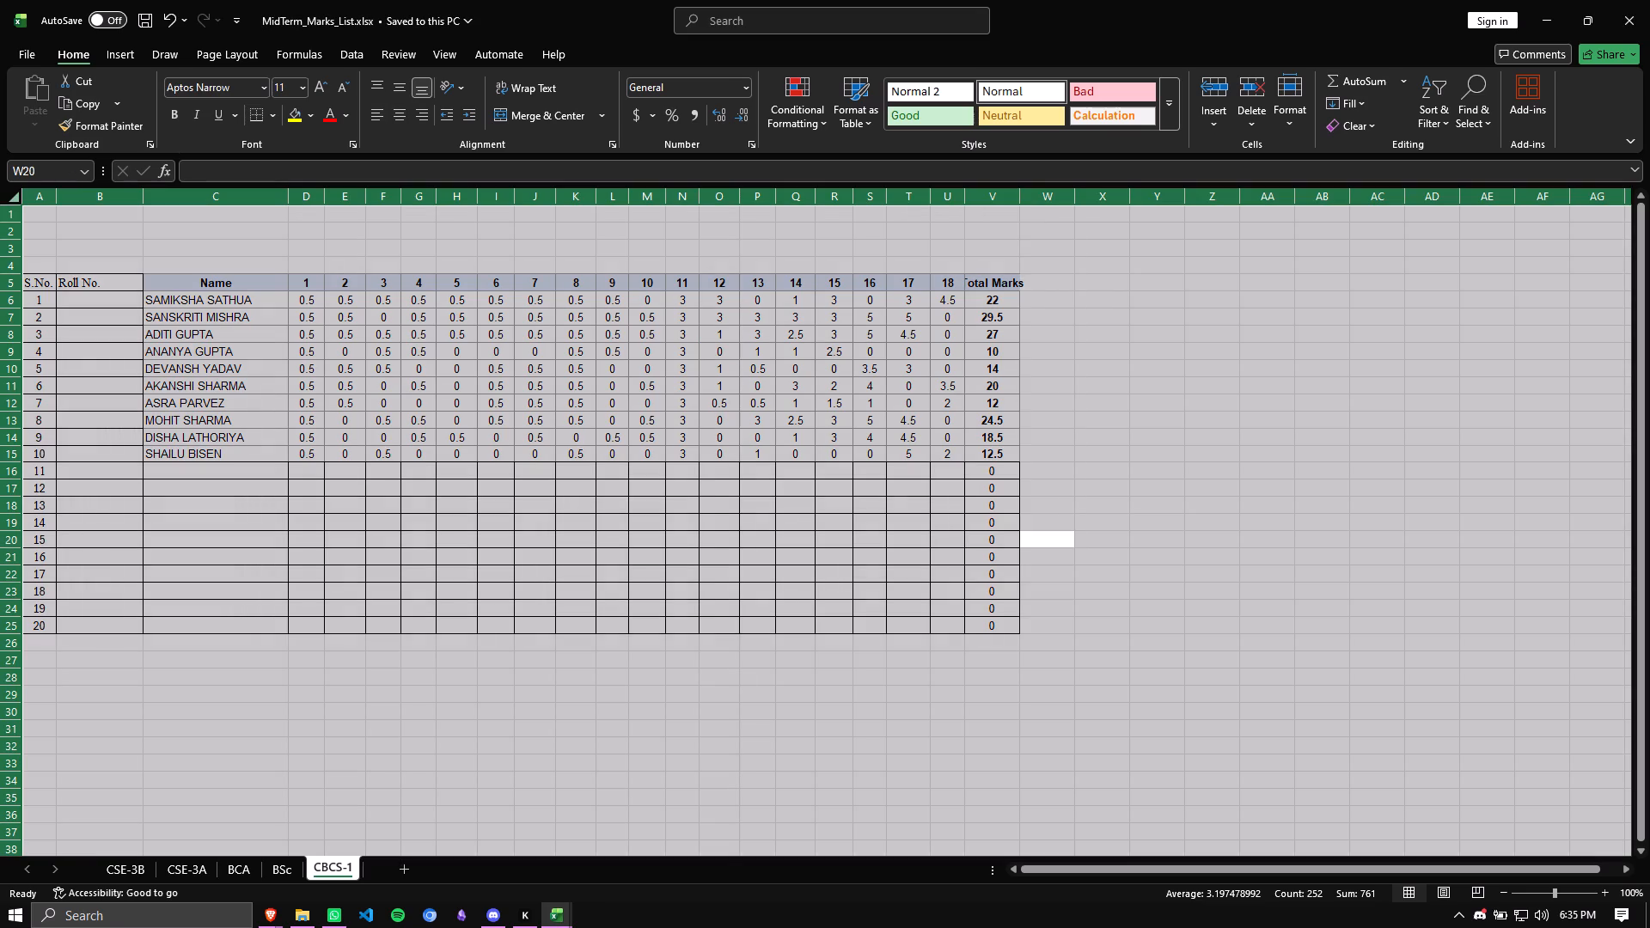
left_click(220, 91)
type("ti")
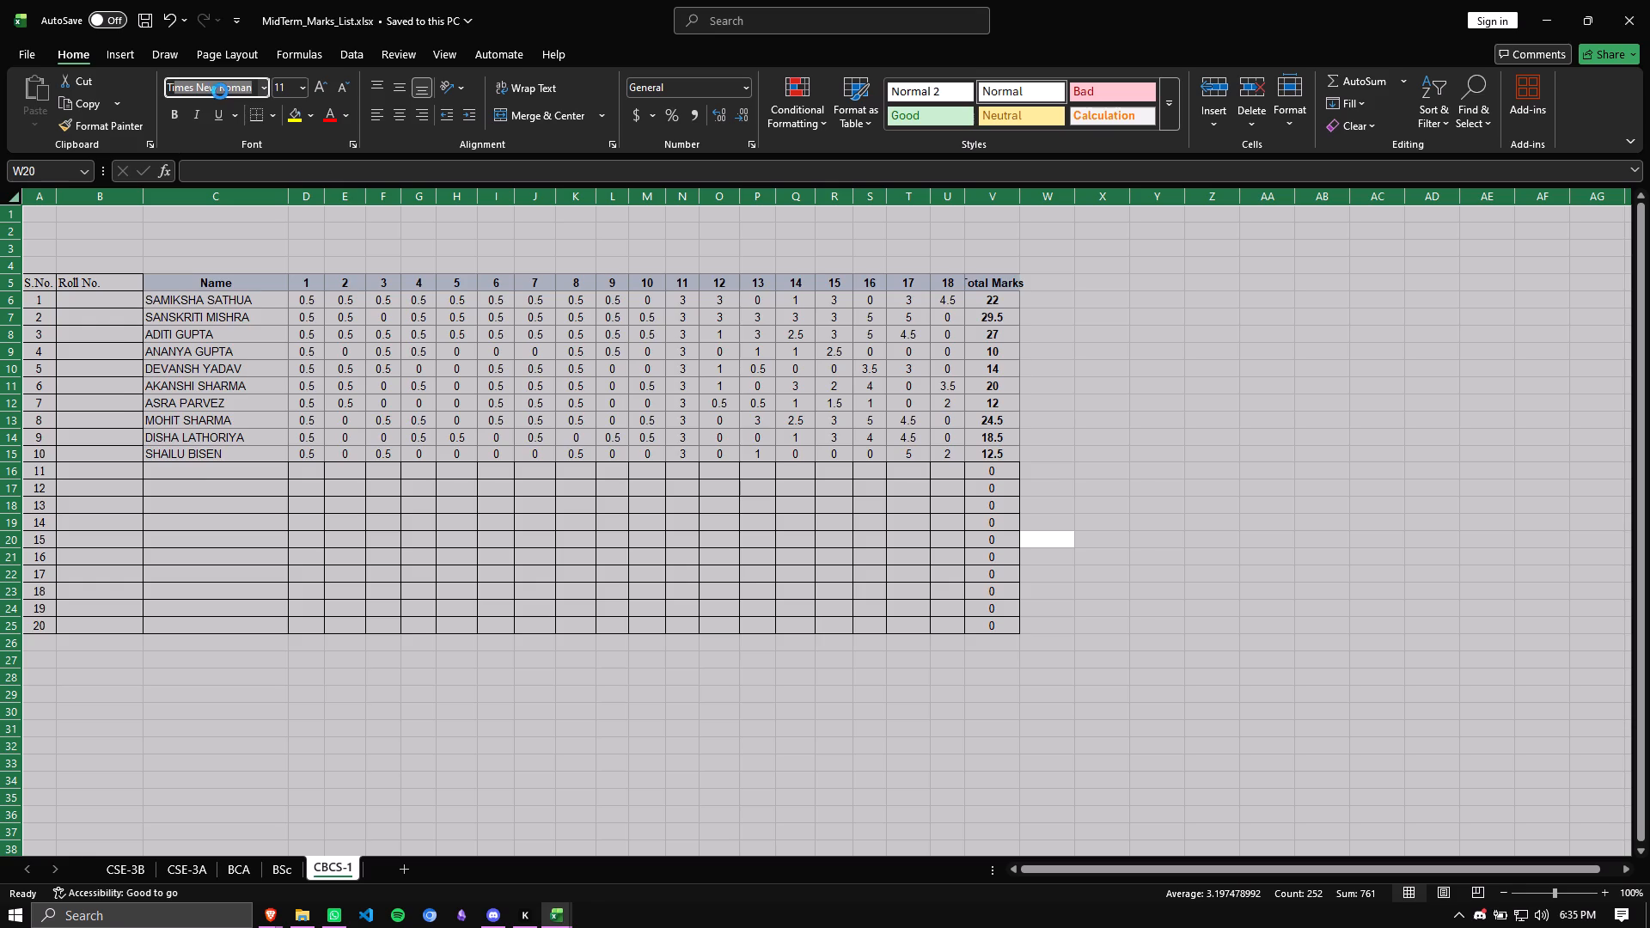
key("Return")
left_click(288, 82)
type("11")
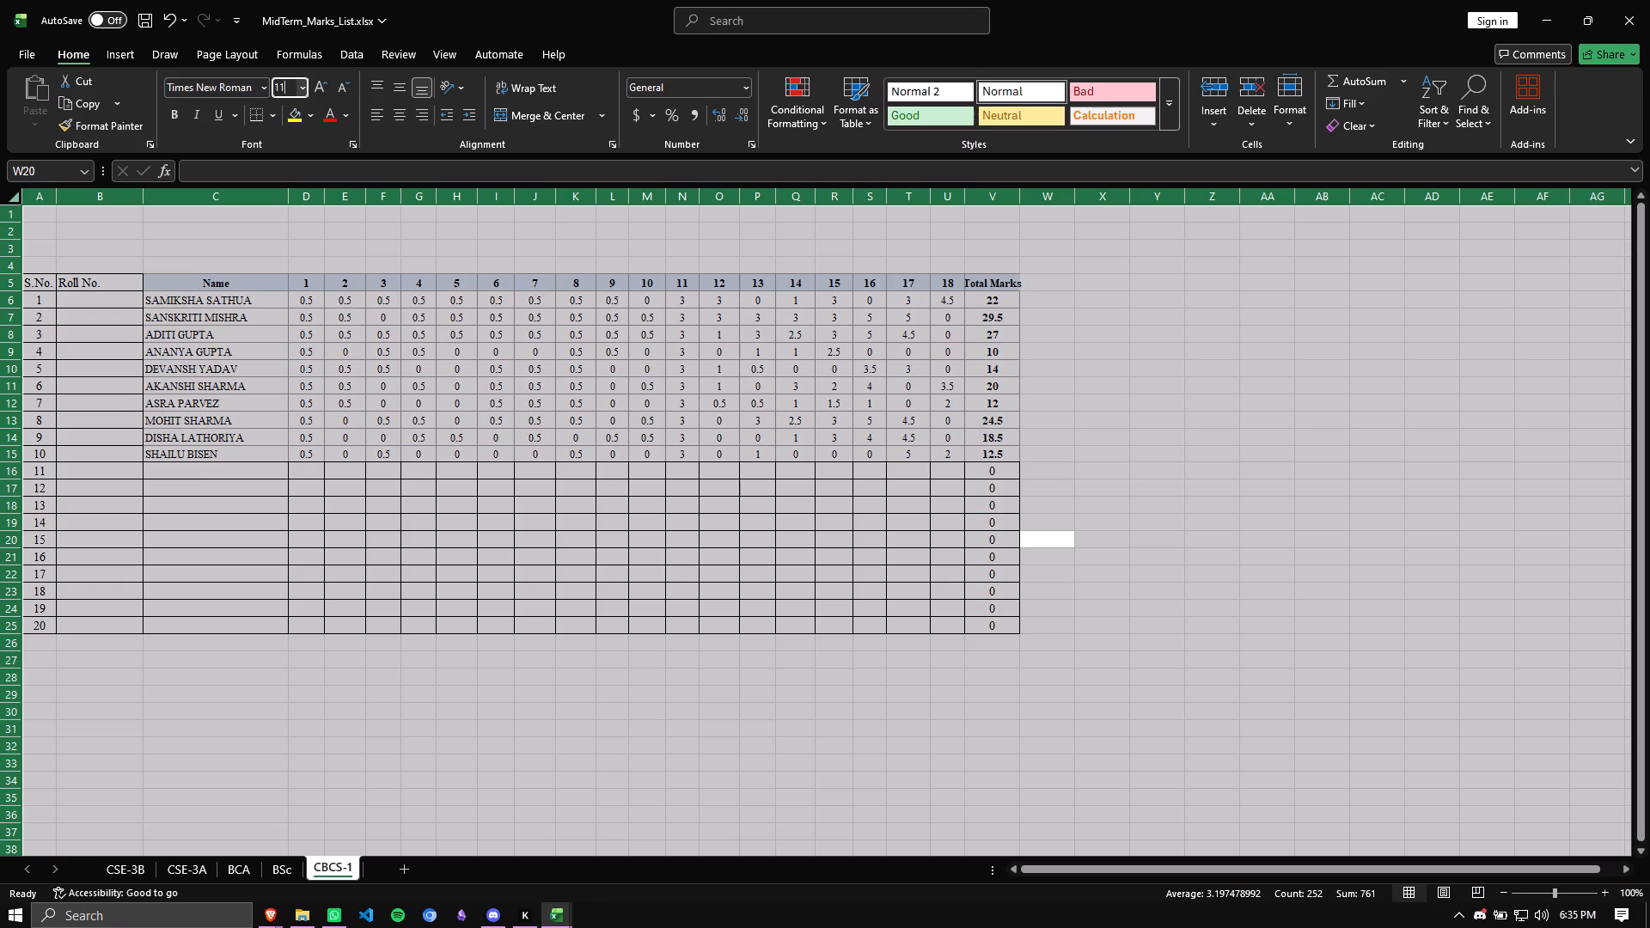
key("Return")
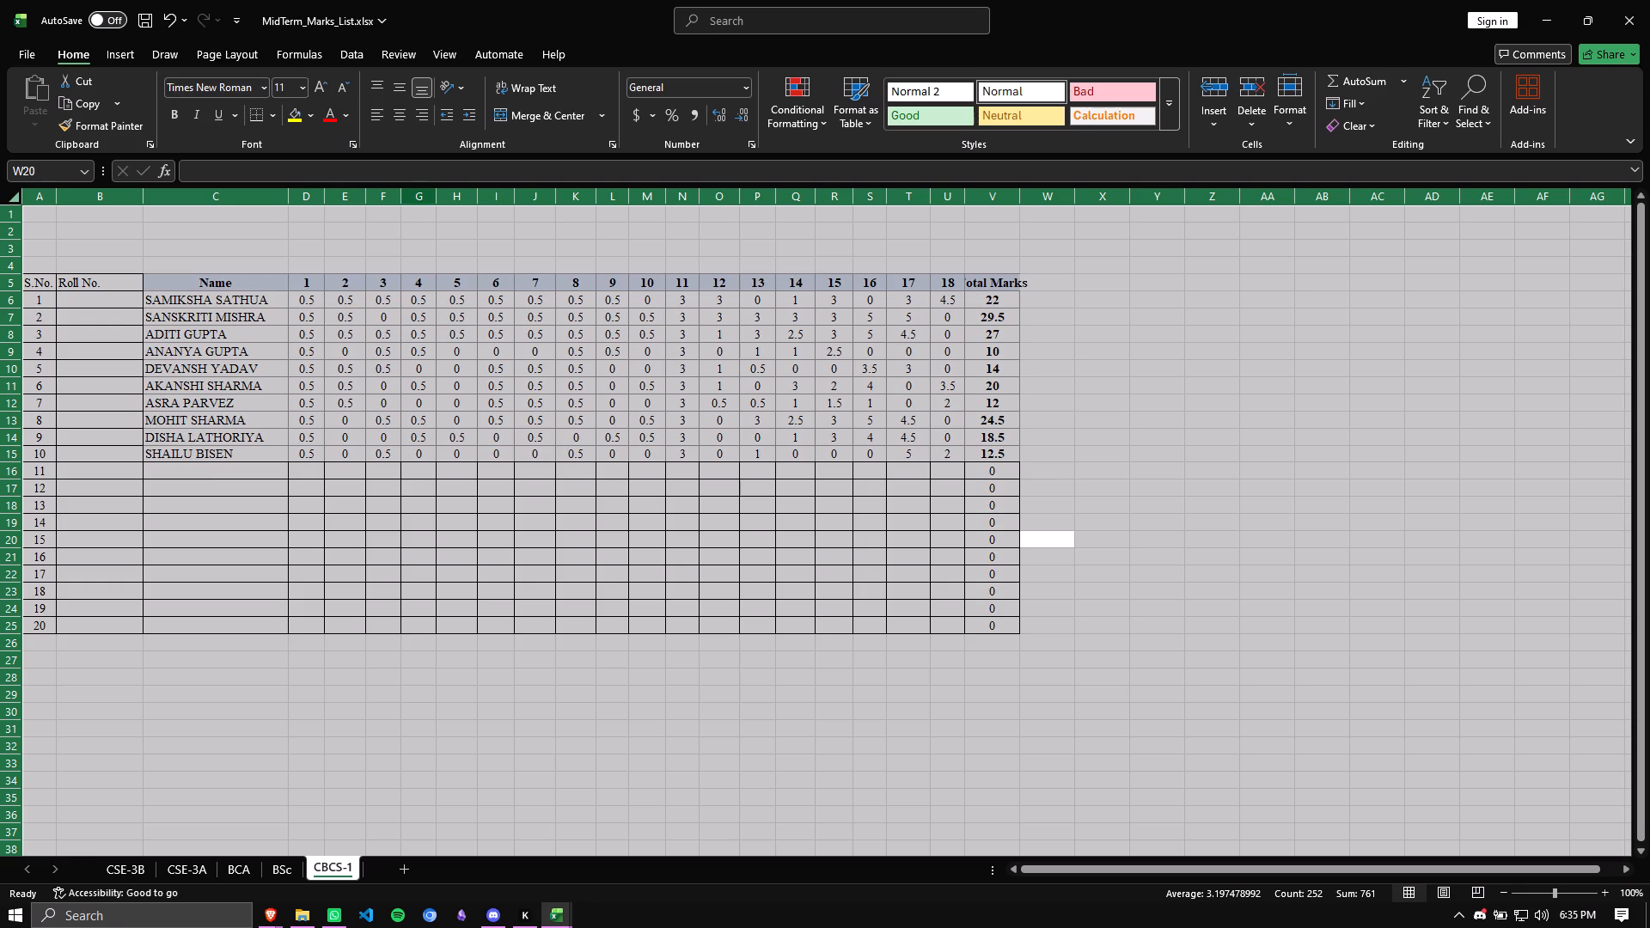
On the BSc sheet, delete the SUM formula in V12 below the Total Marks column.
left_click(275, 876)
key("ctrl+a")
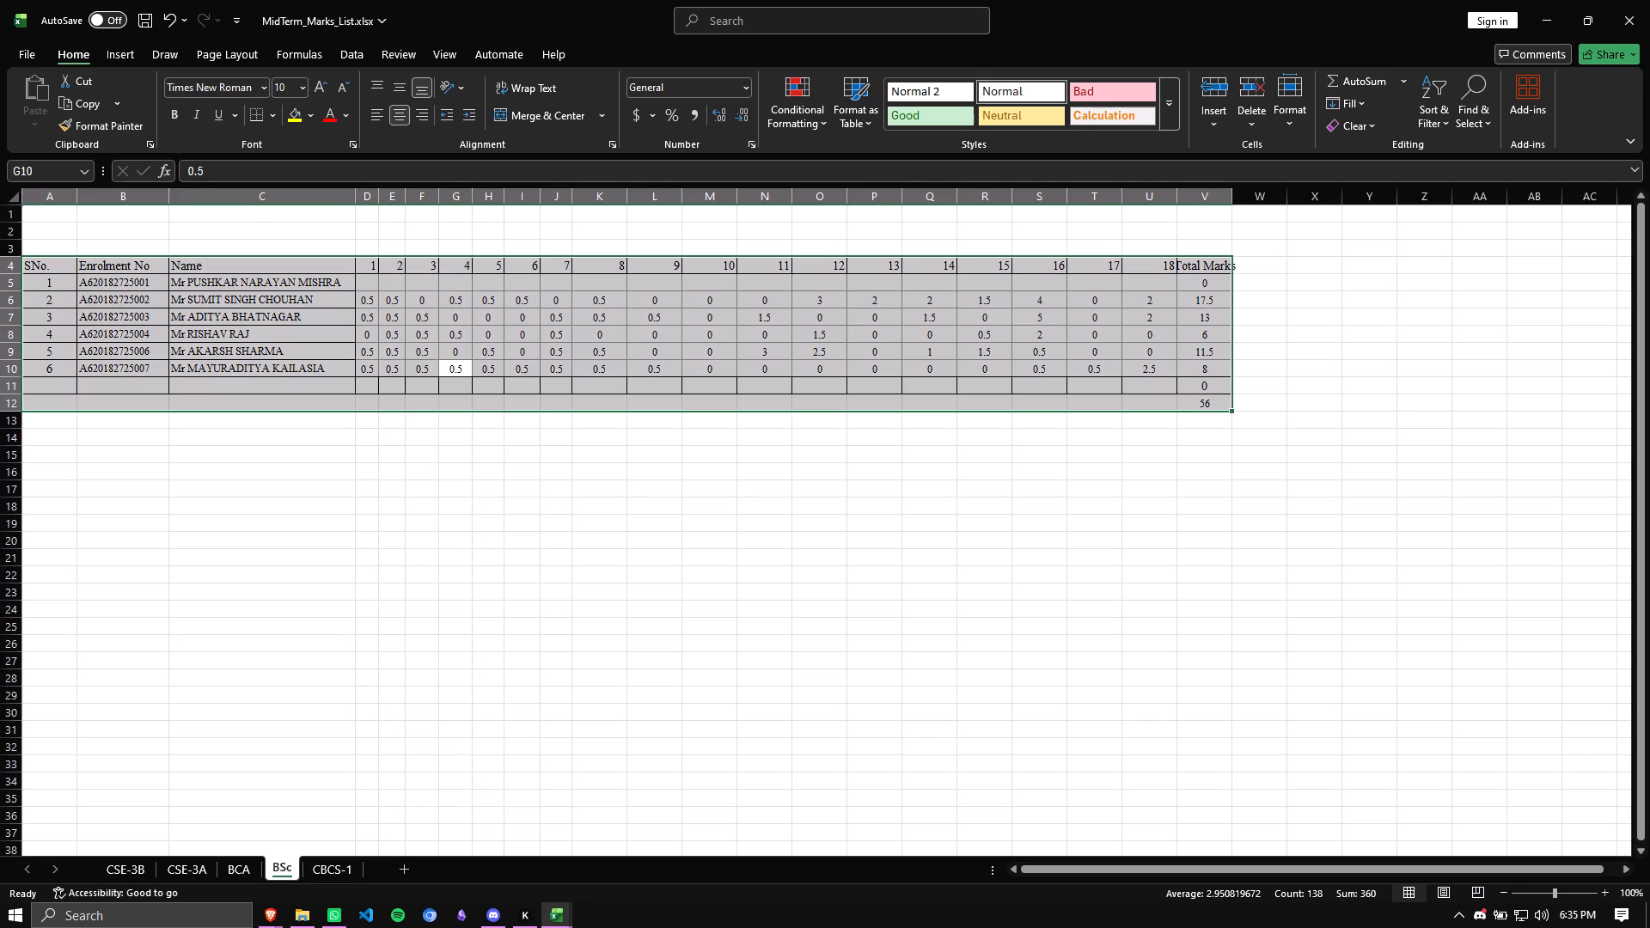
left_click(1213, 423)
double_click(1212, 400)
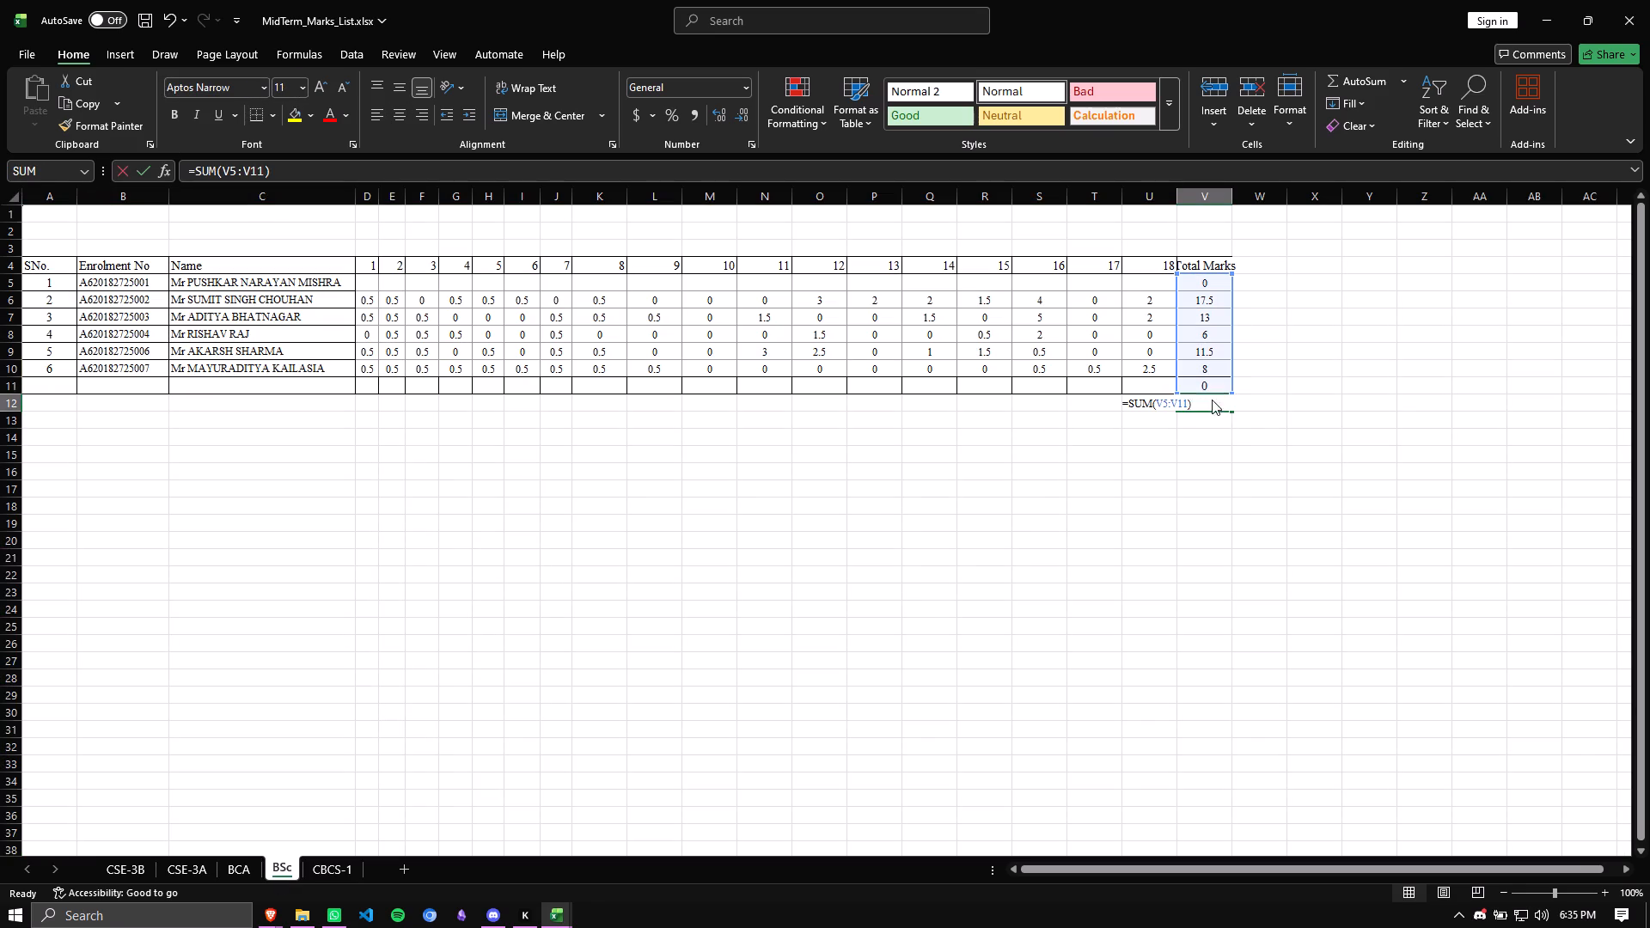
key("BackSpace")
key("BackSpace")
key("BackSpace")
key("BackSpace")
key("BackSpace")
key("BackSpace")
key("BackSpace")
key("BackSpace")
key("BackSpace")
key("BackSpace")
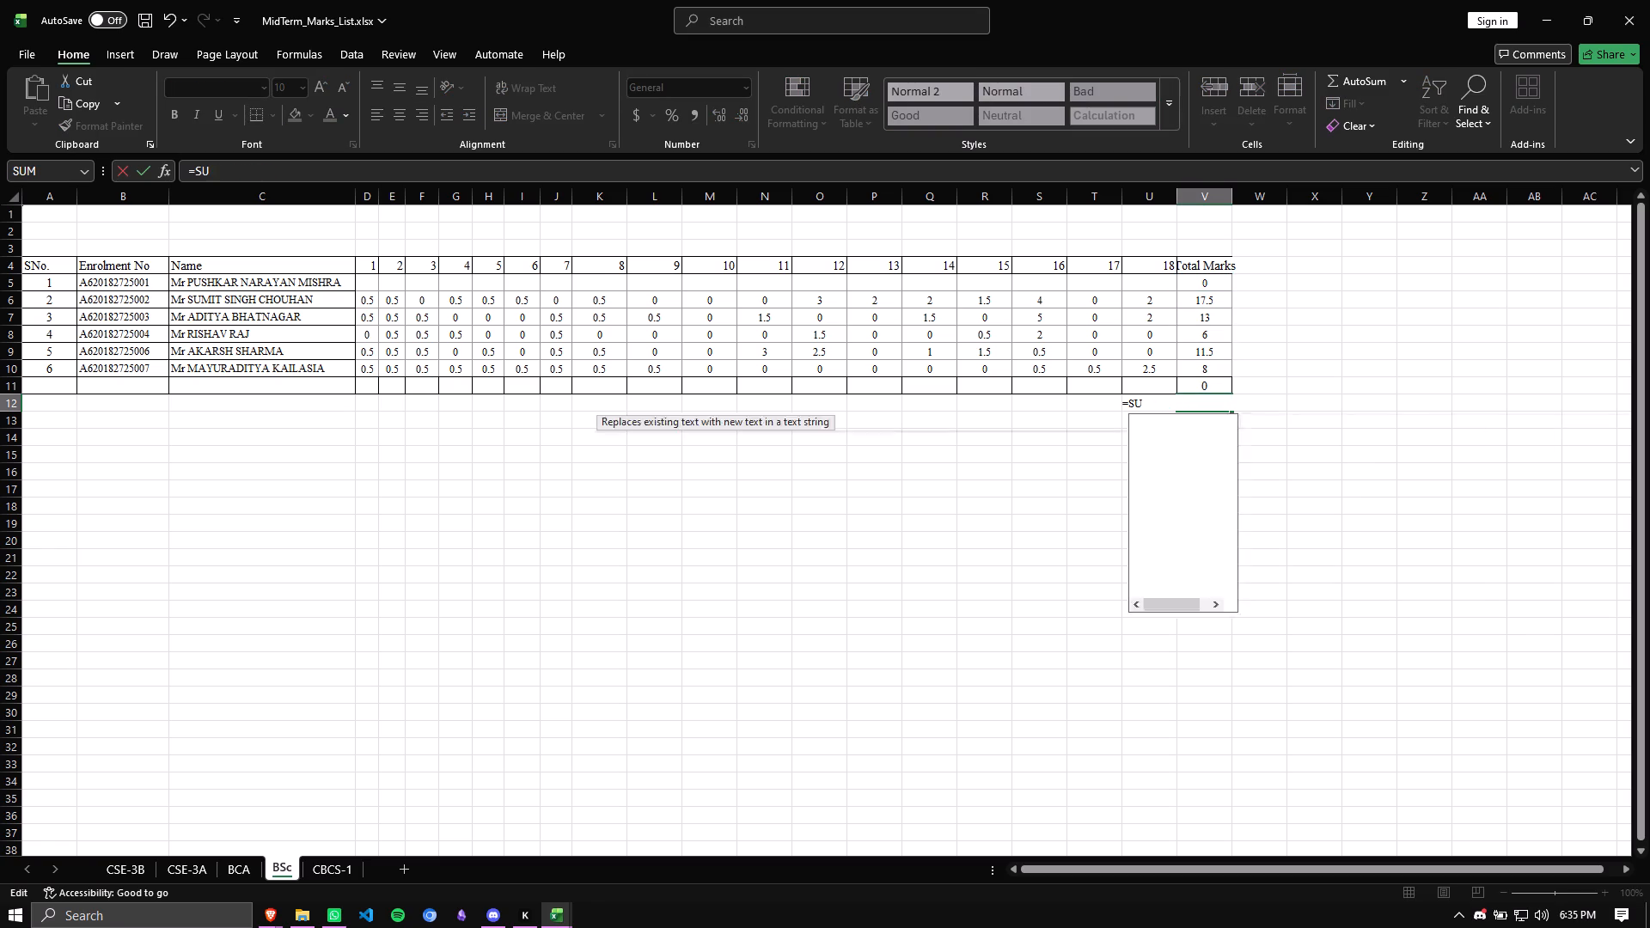
key("BackSpace")
key("BackSpace")
key("Return")
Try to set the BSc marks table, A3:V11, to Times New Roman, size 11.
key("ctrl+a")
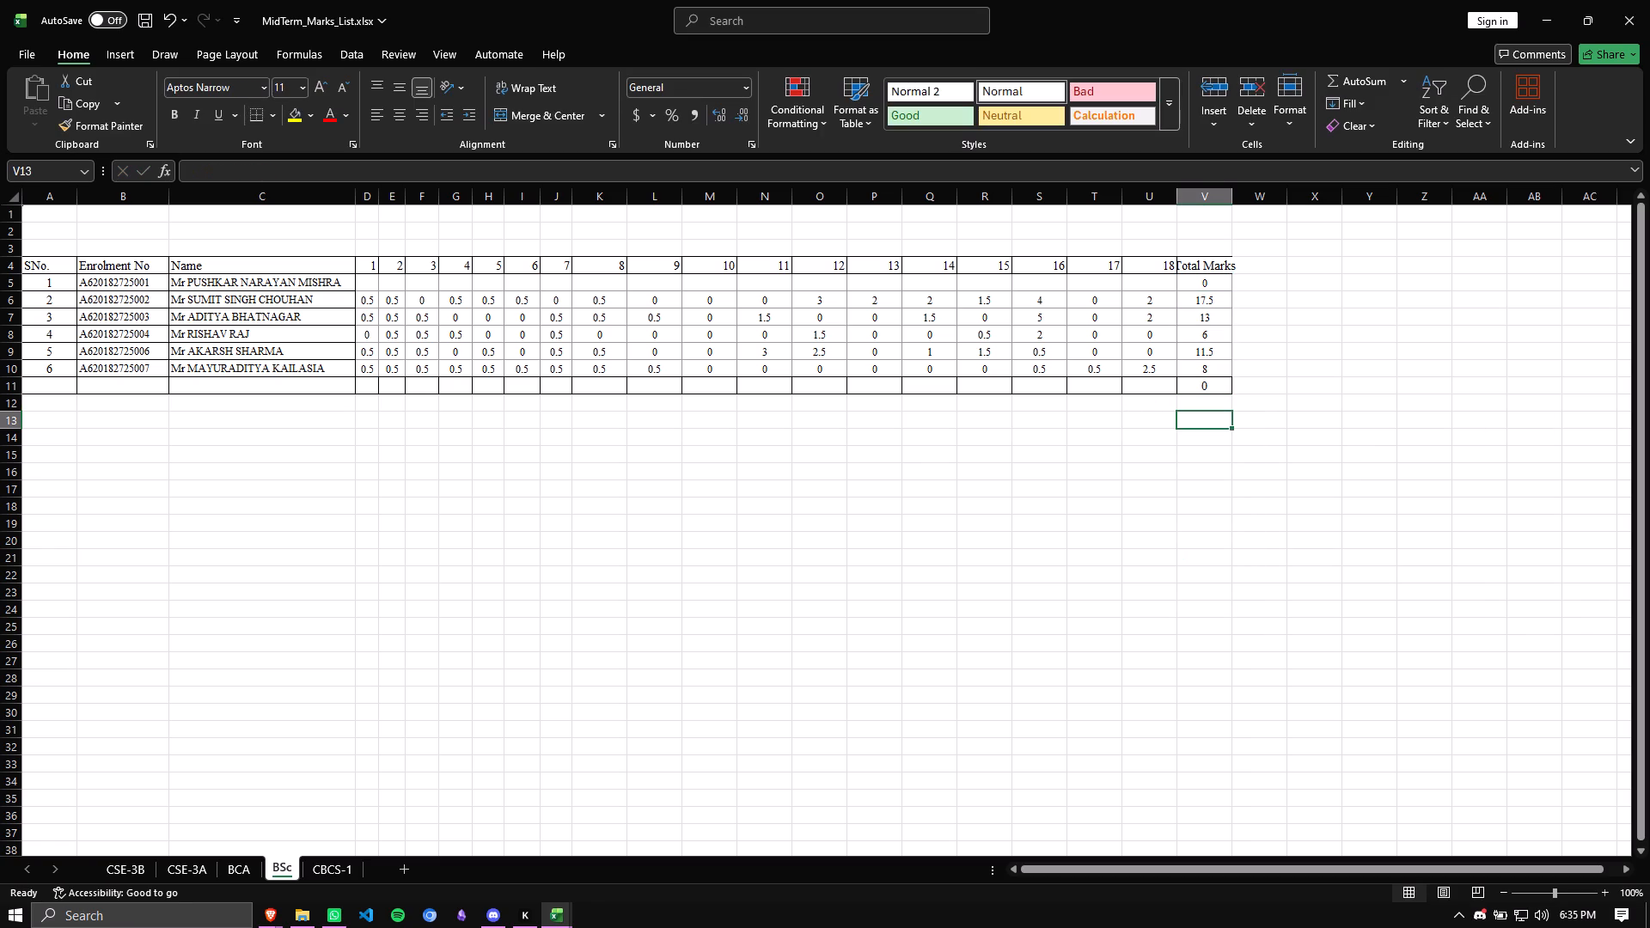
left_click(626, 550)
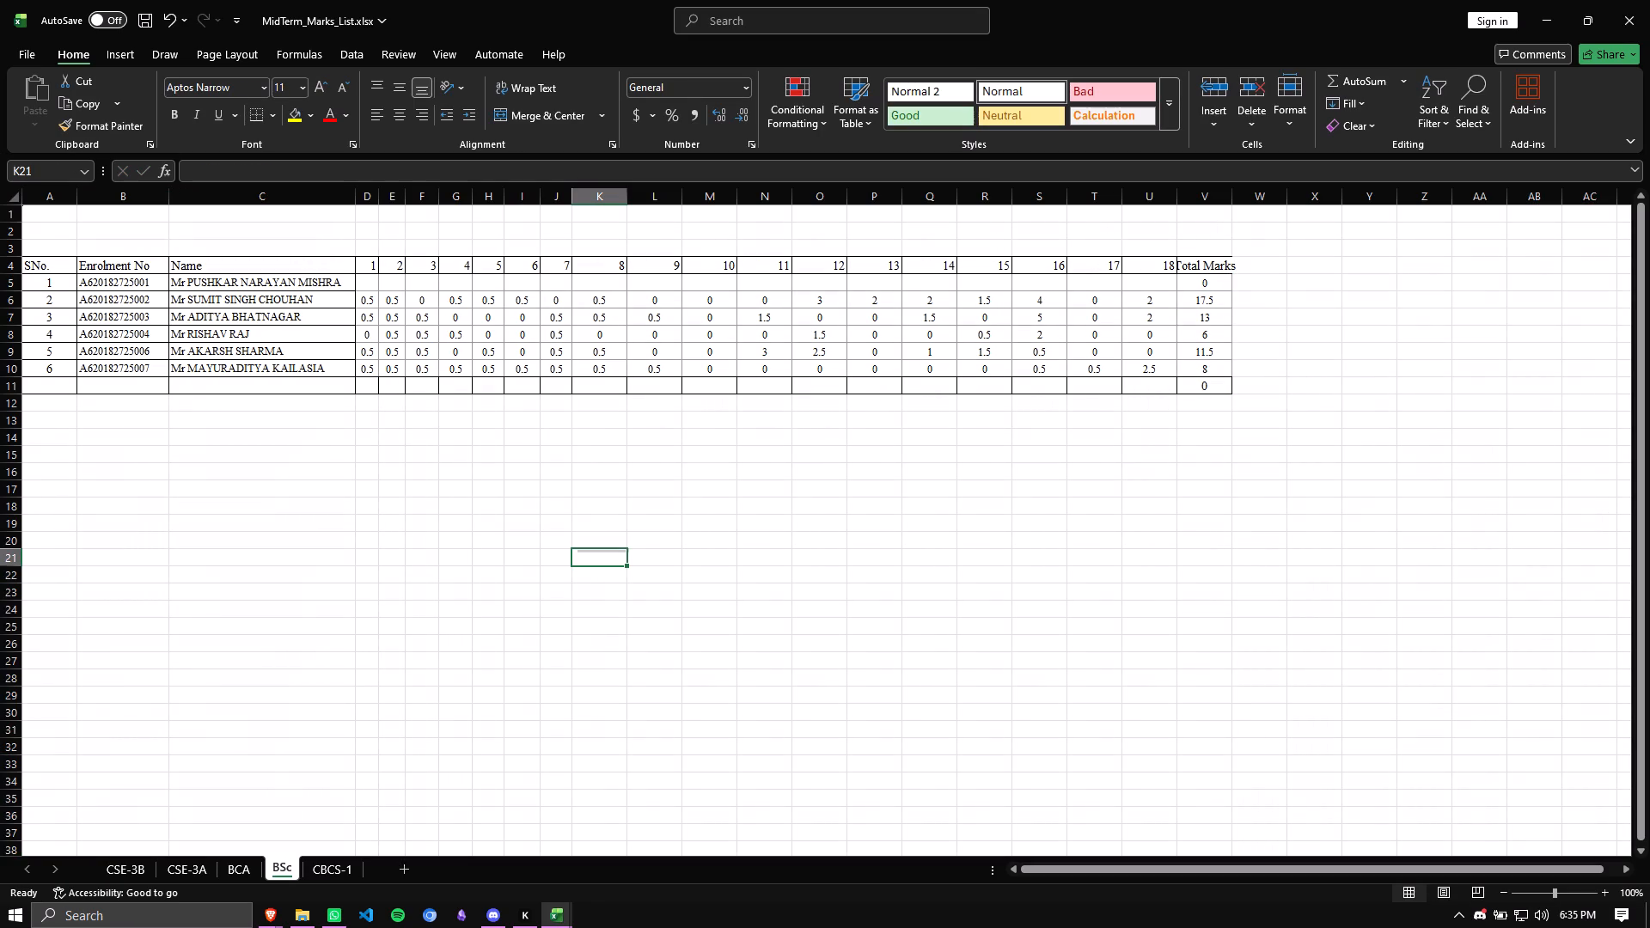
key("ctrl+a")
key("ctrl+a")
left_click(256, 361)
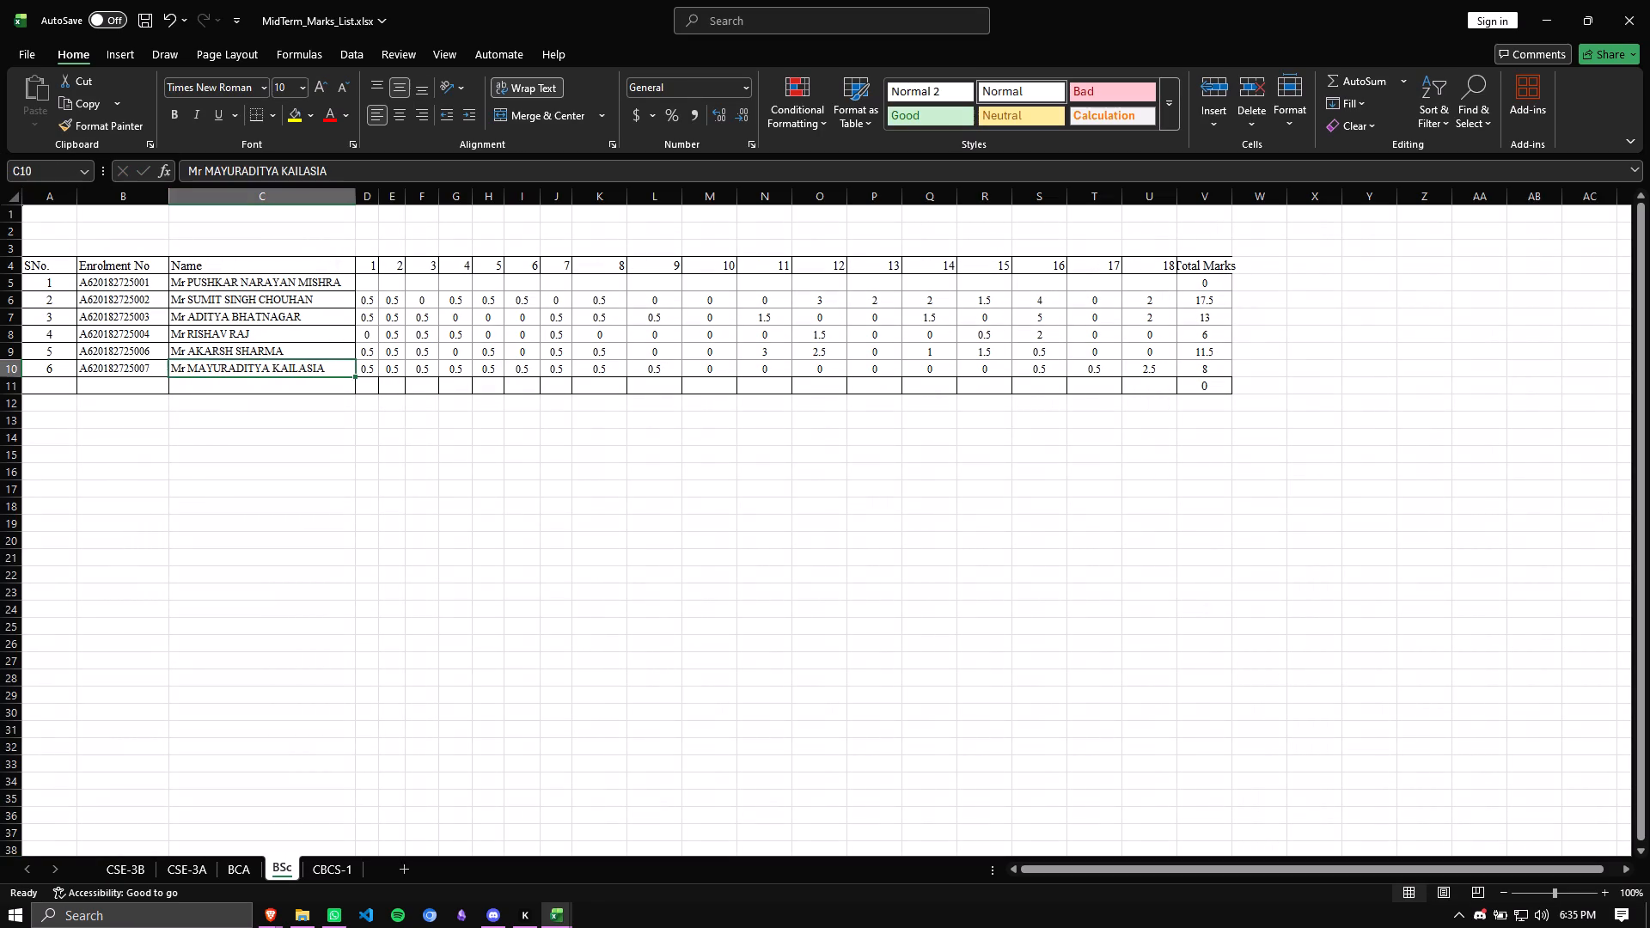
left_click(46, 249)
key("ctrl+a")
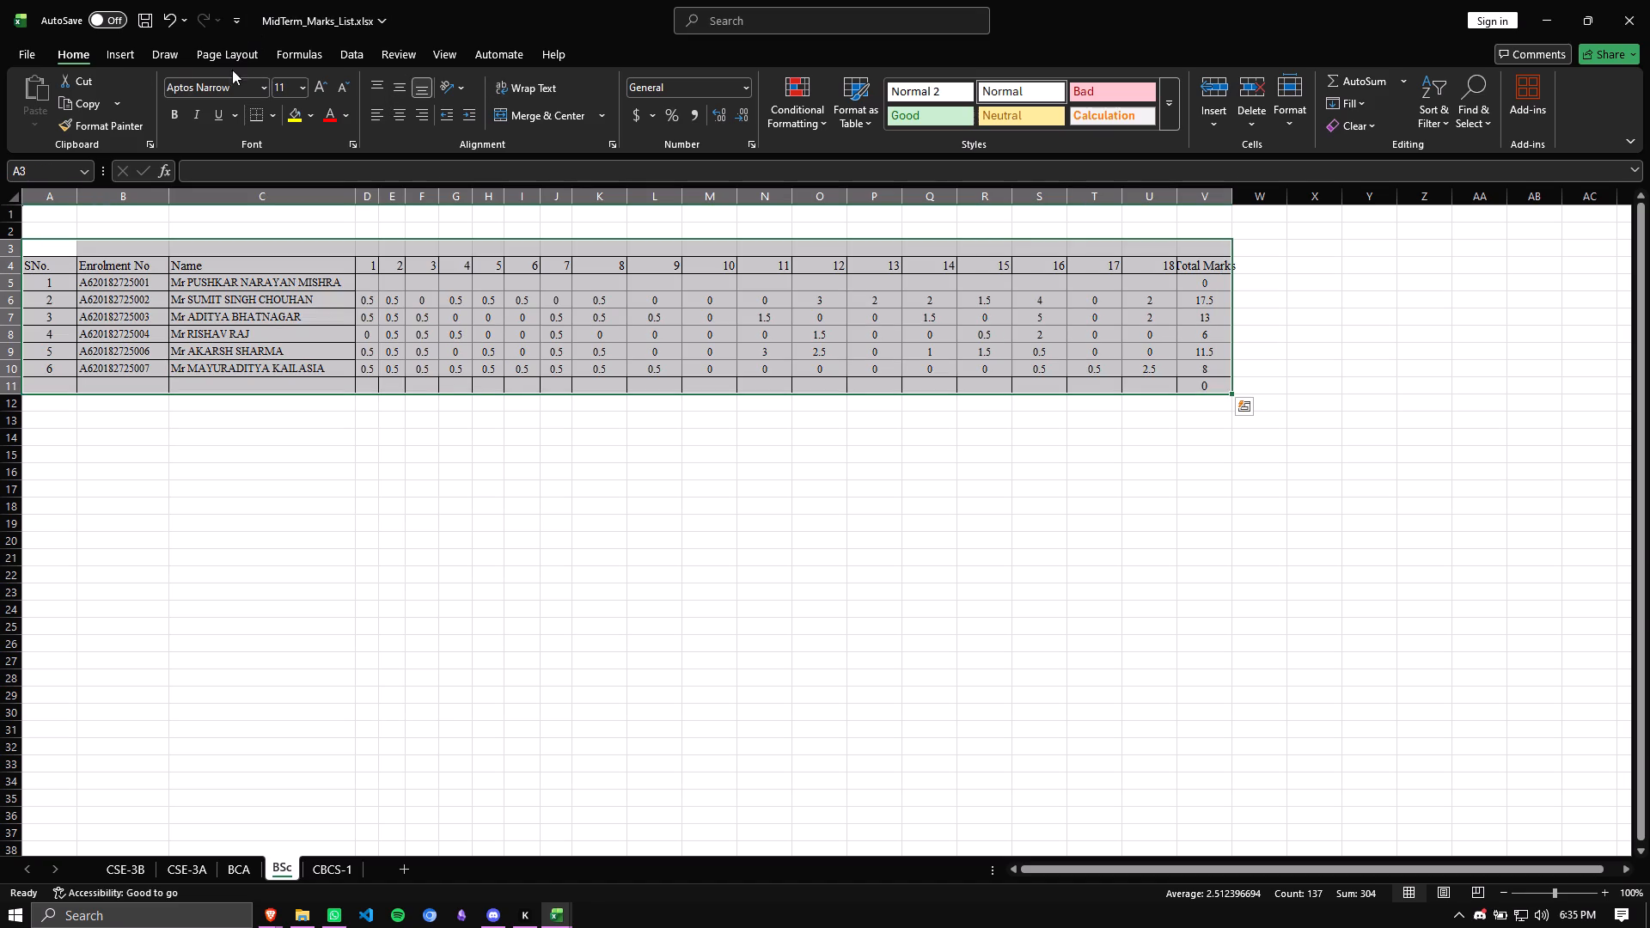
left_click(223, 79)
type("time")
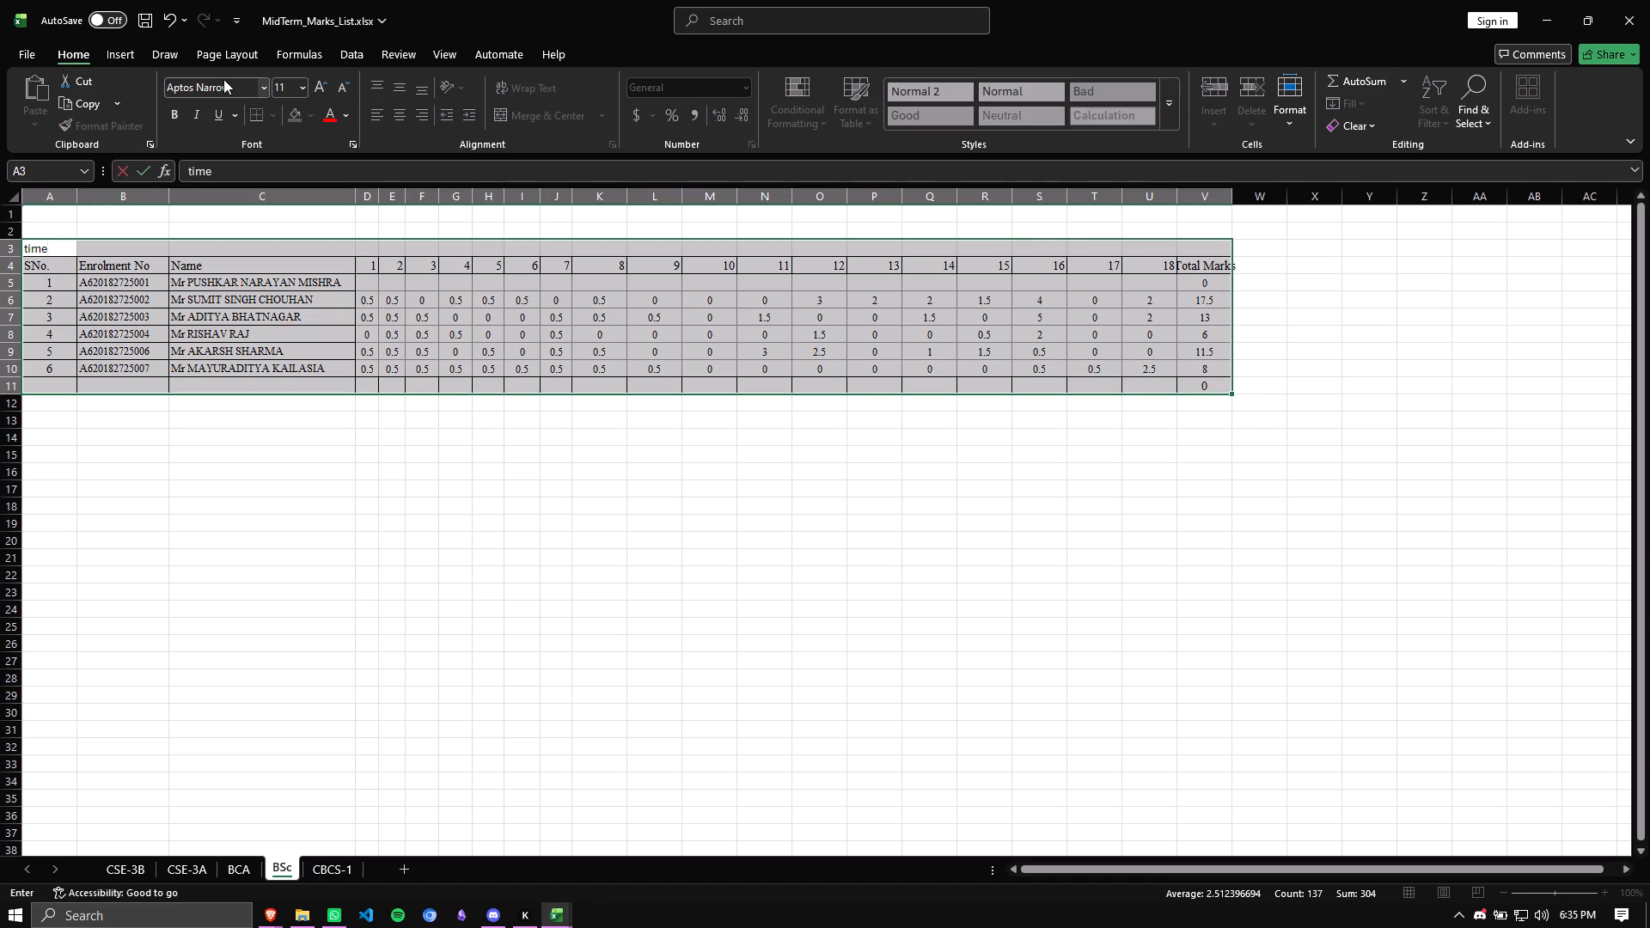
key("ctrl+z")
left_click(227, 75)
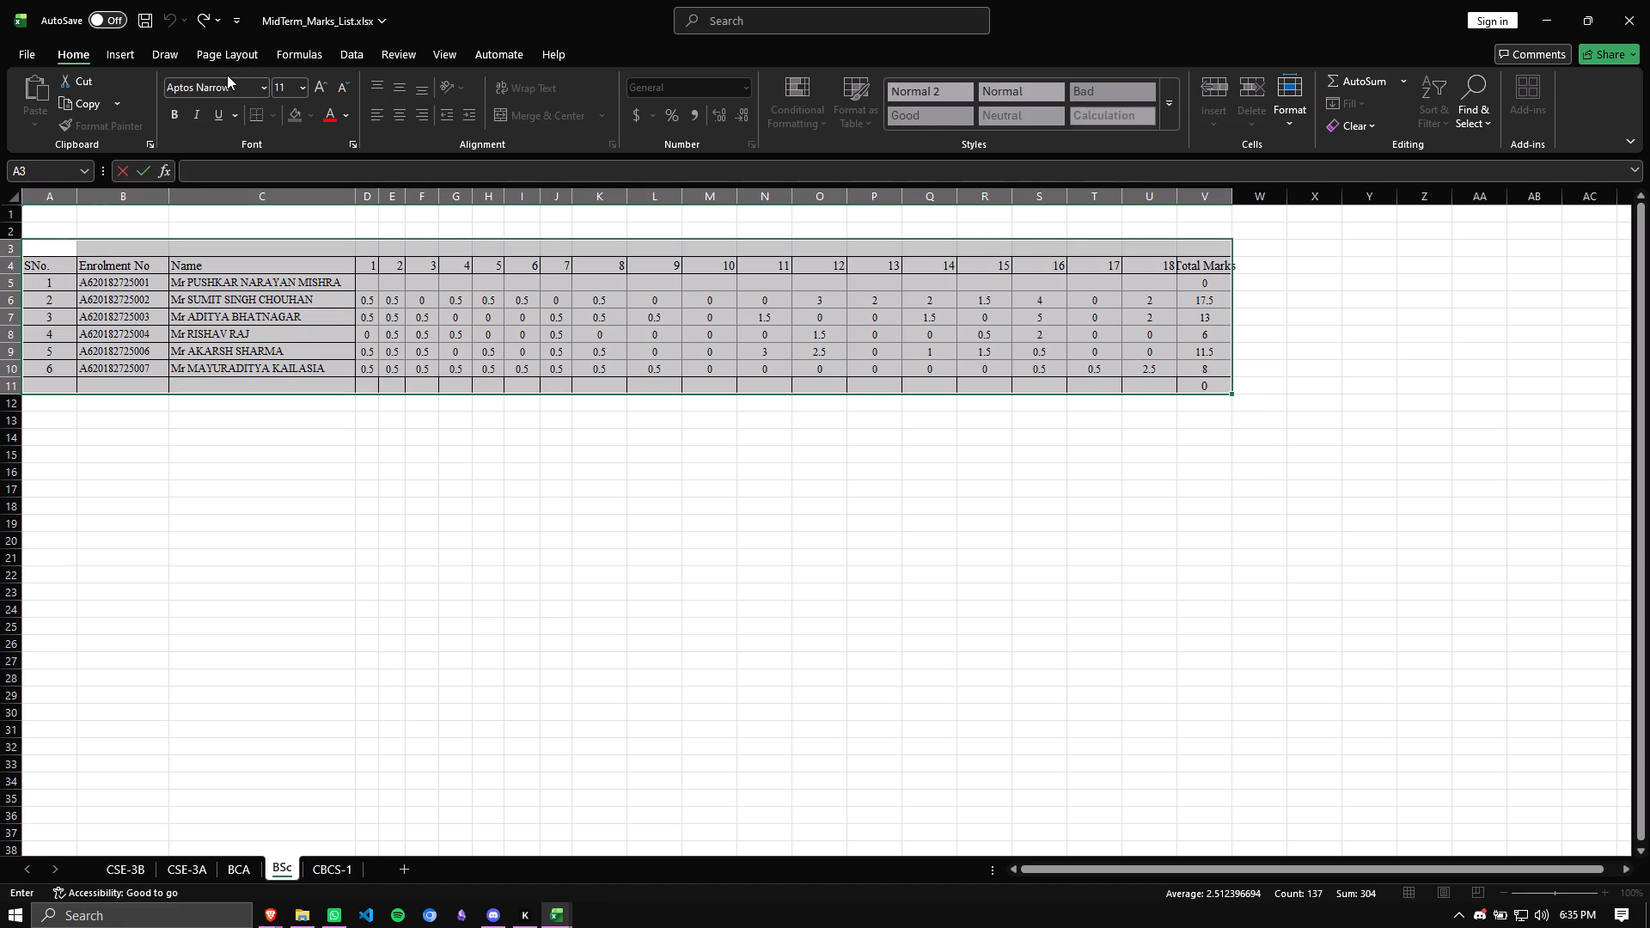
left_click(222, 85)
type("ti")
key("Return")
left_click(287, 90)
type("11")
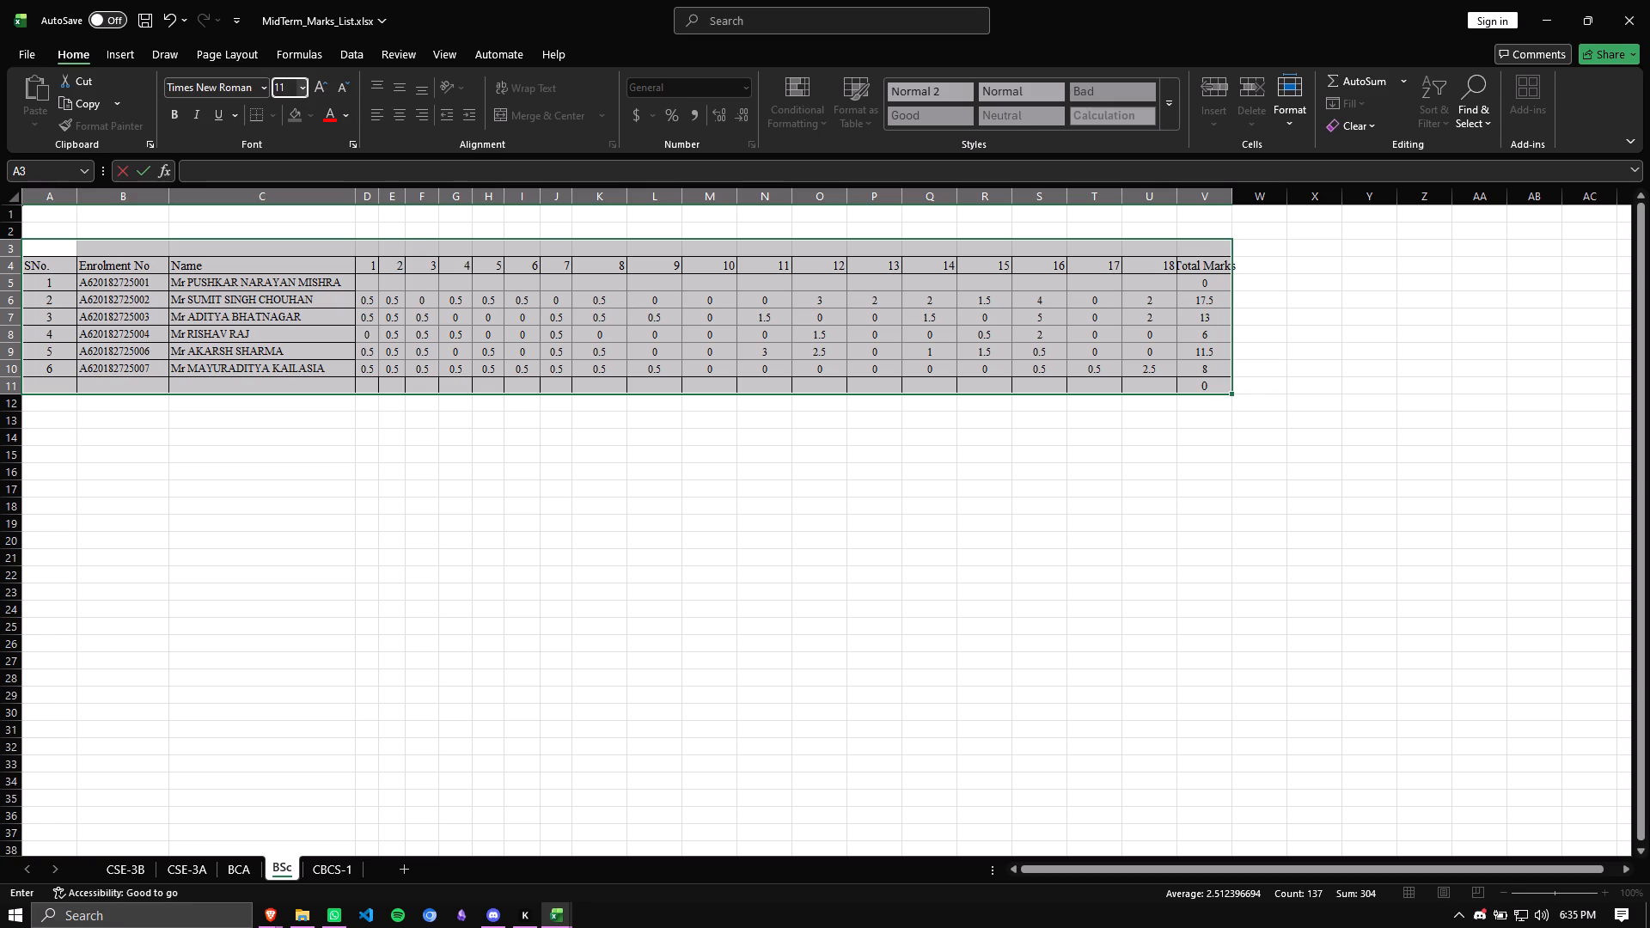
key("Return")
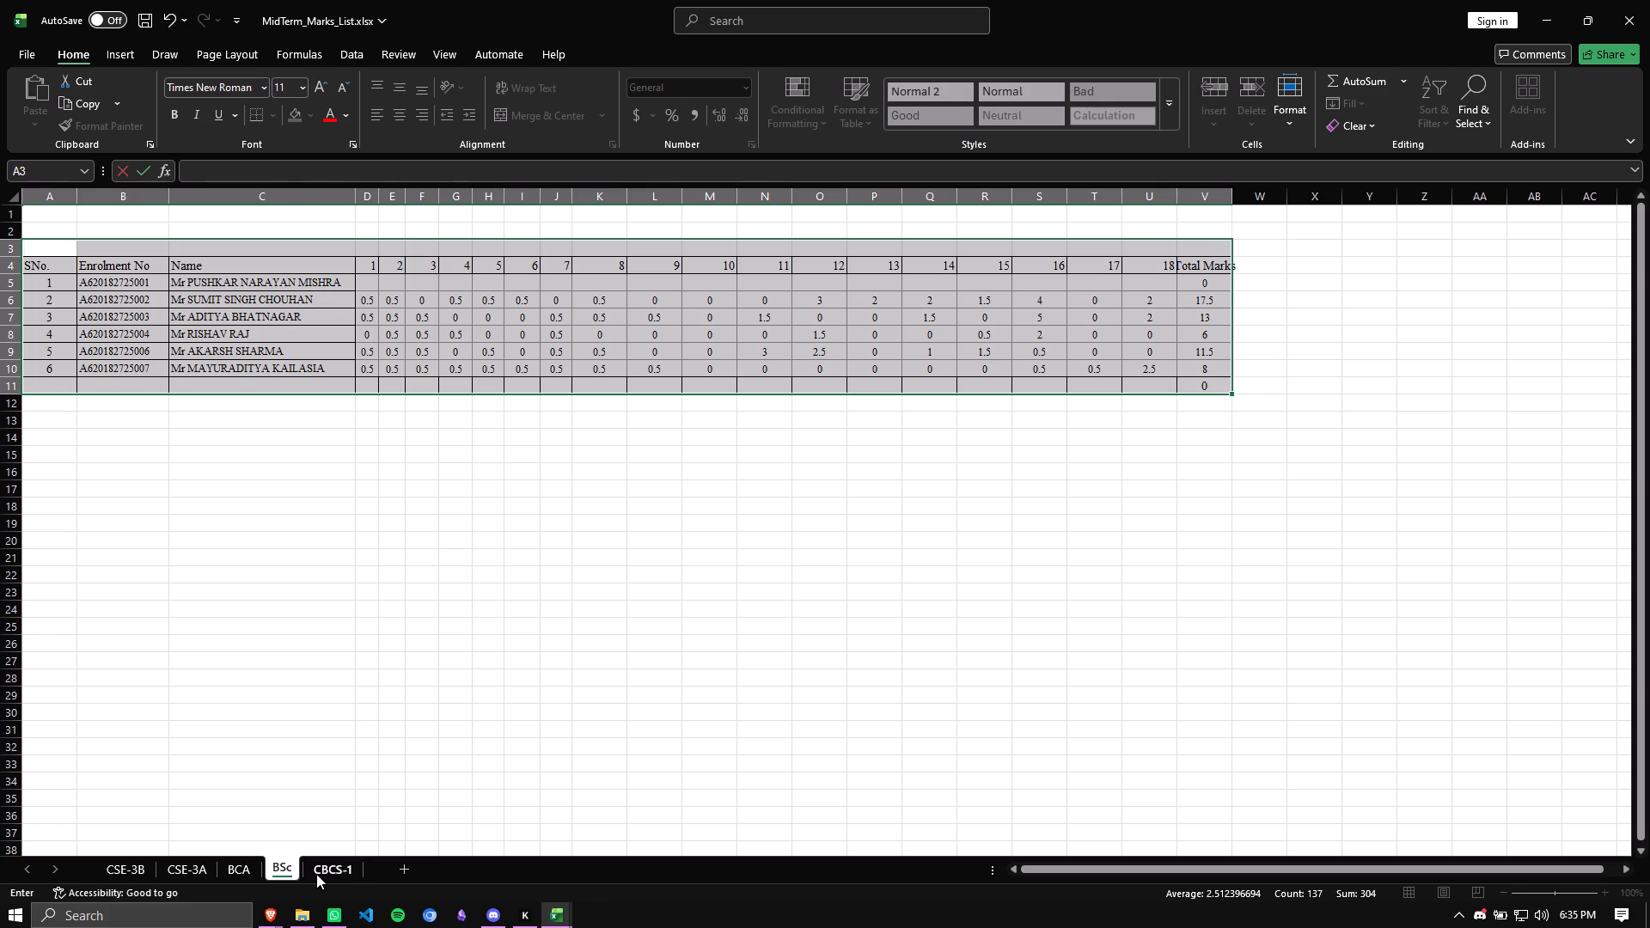
Remove the bold formatting from the whole CBCS-1 marks table, A4:V25.
left_click(316, 874)
left_click(690, 650)
key("ctrl+a")
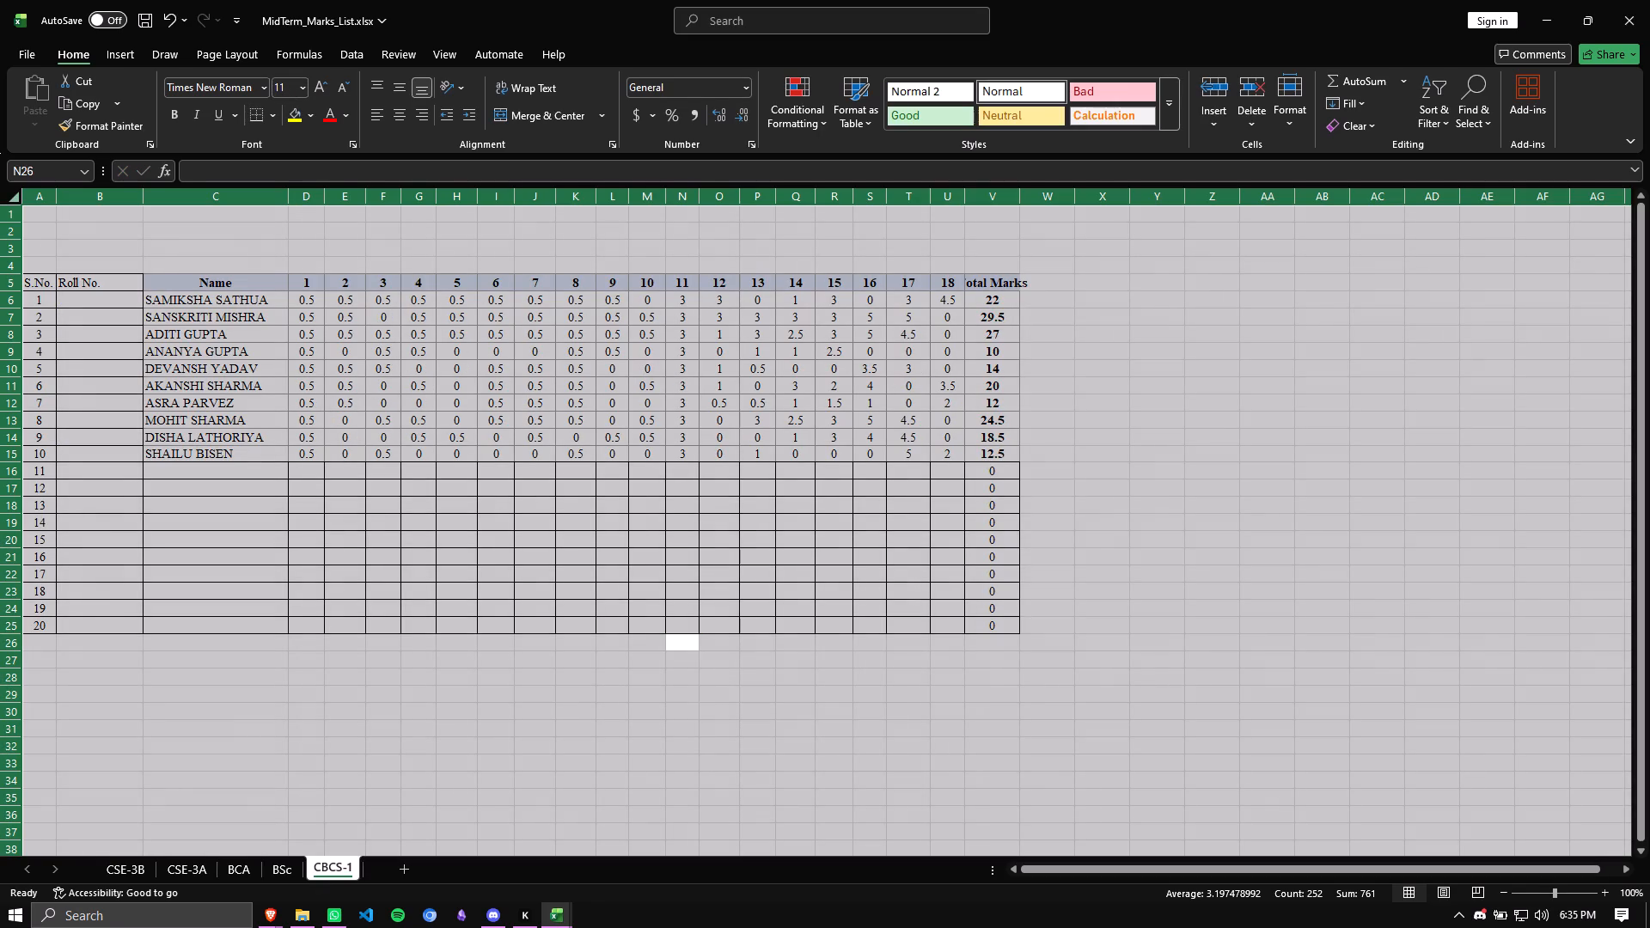
left_click(49, 262)
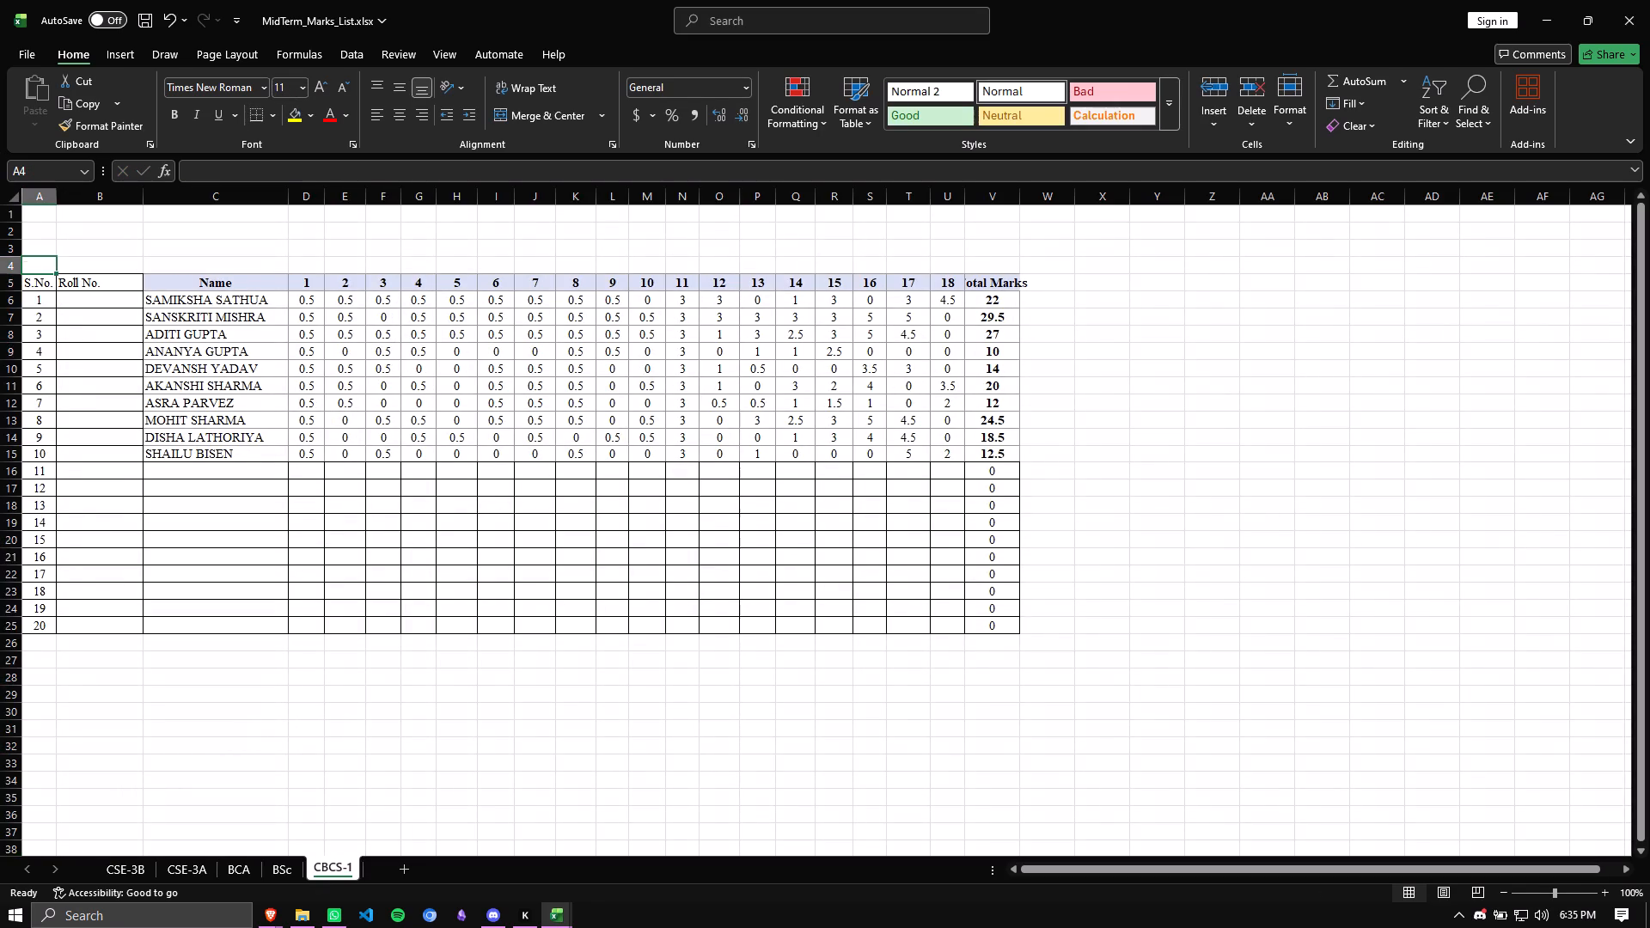
key("ctrl+a")
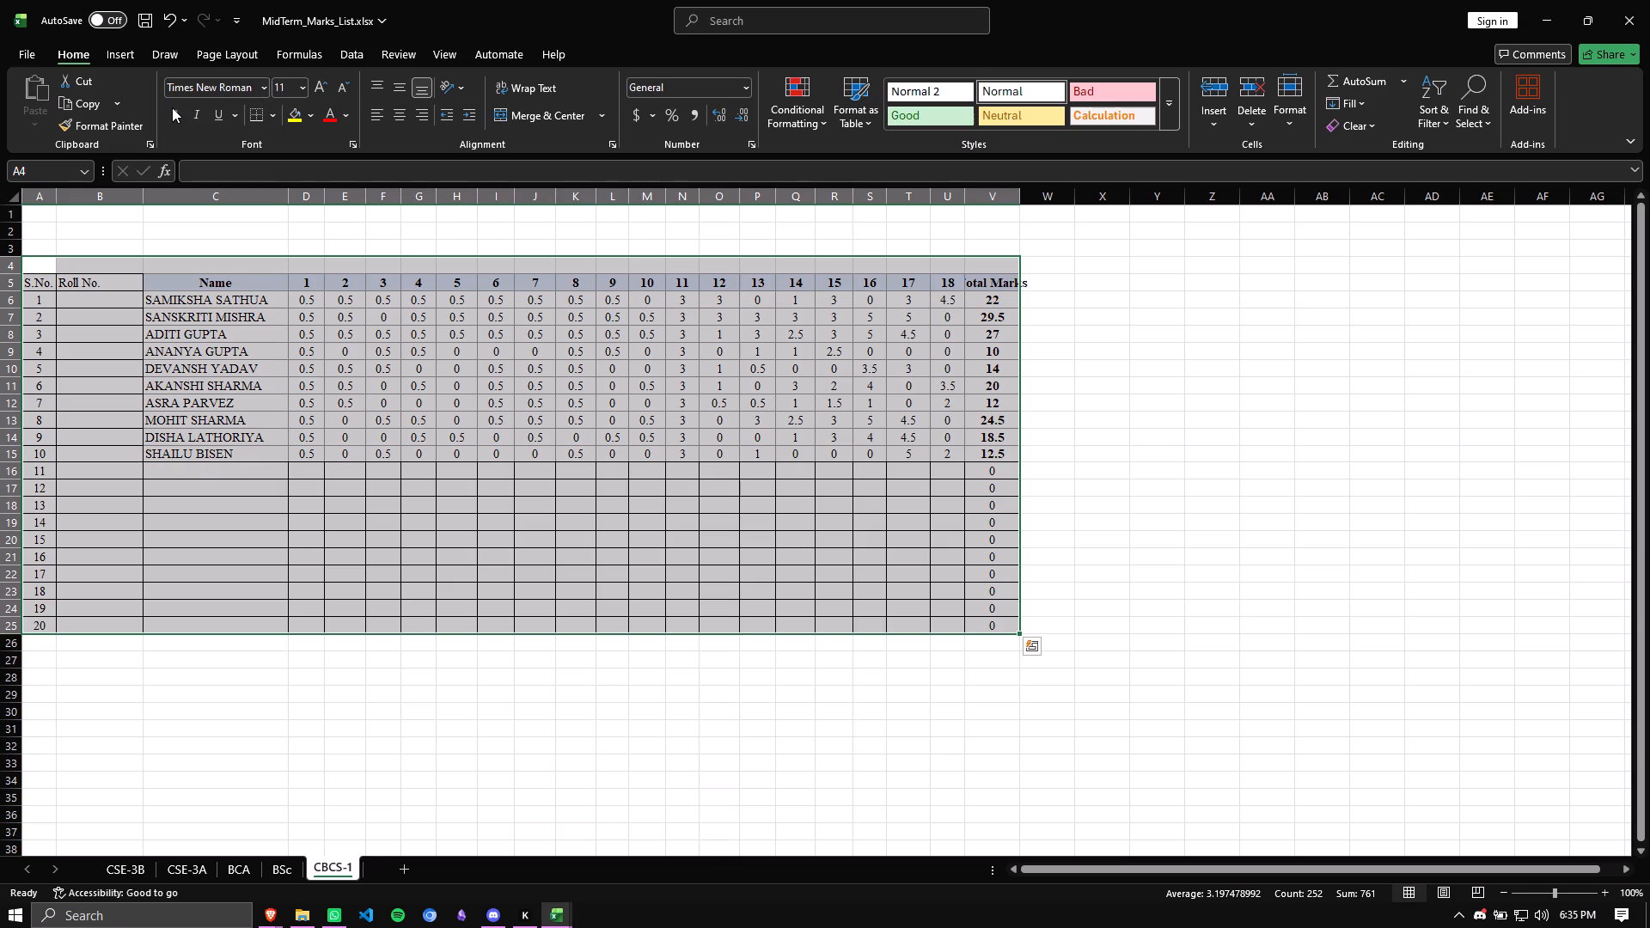
left_click(170, 109)
left_click(170, 109)
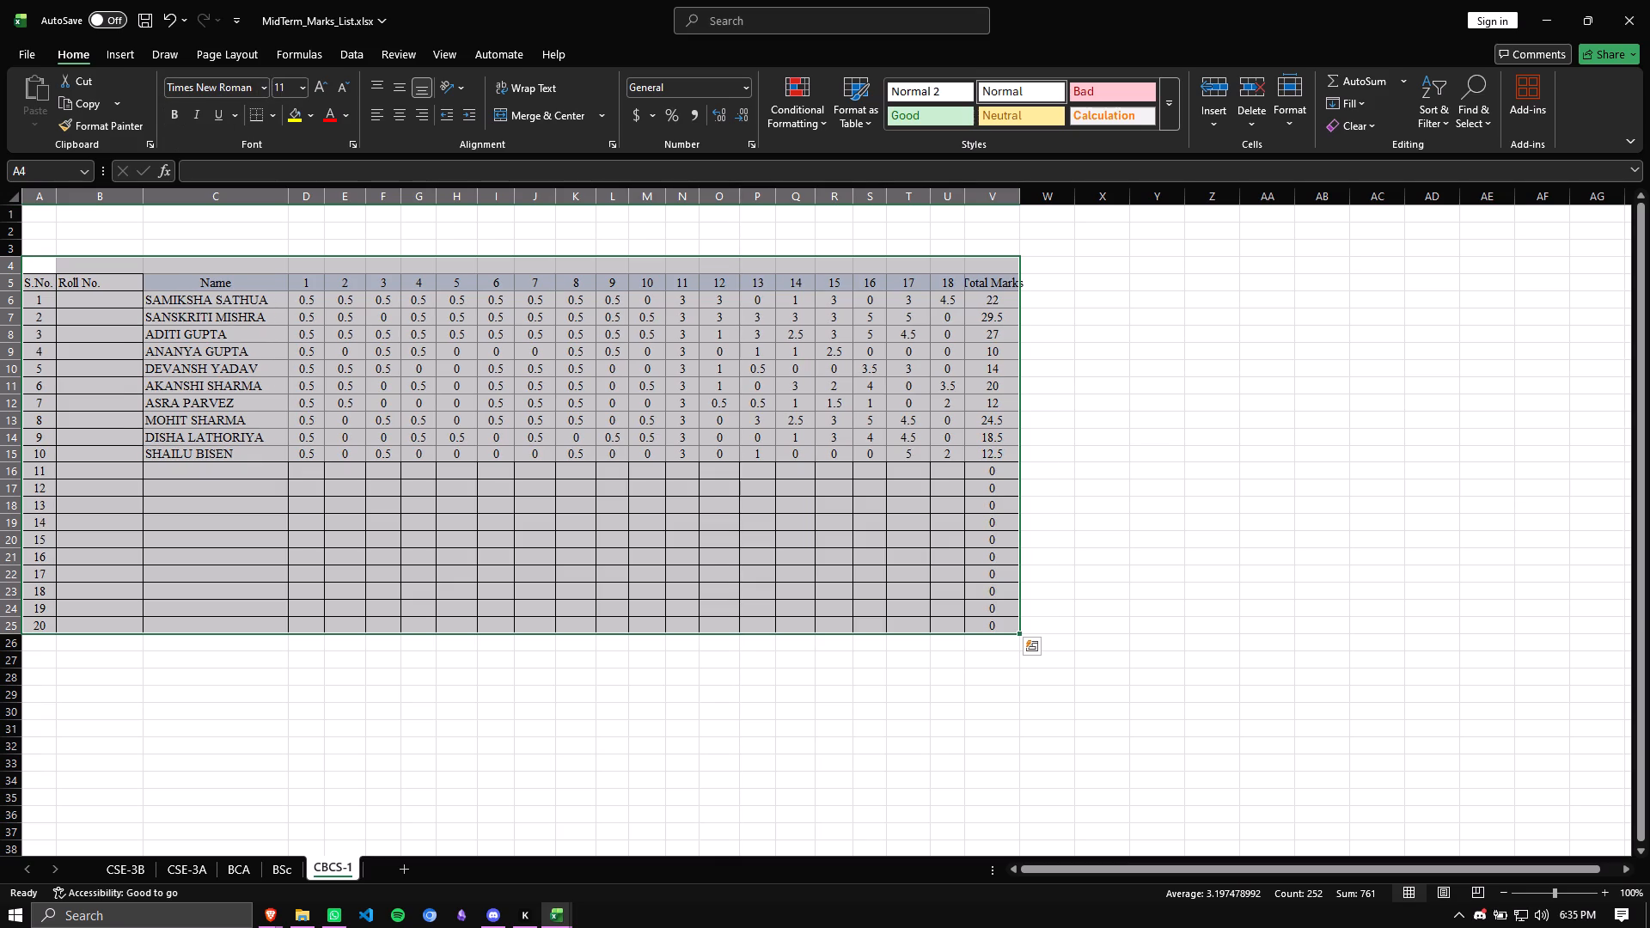
left_click(259, 708)
On the BCA sheet, set the whole marks table, A3:V48, to Times New Roman, size 11.
left_click(272, 864)
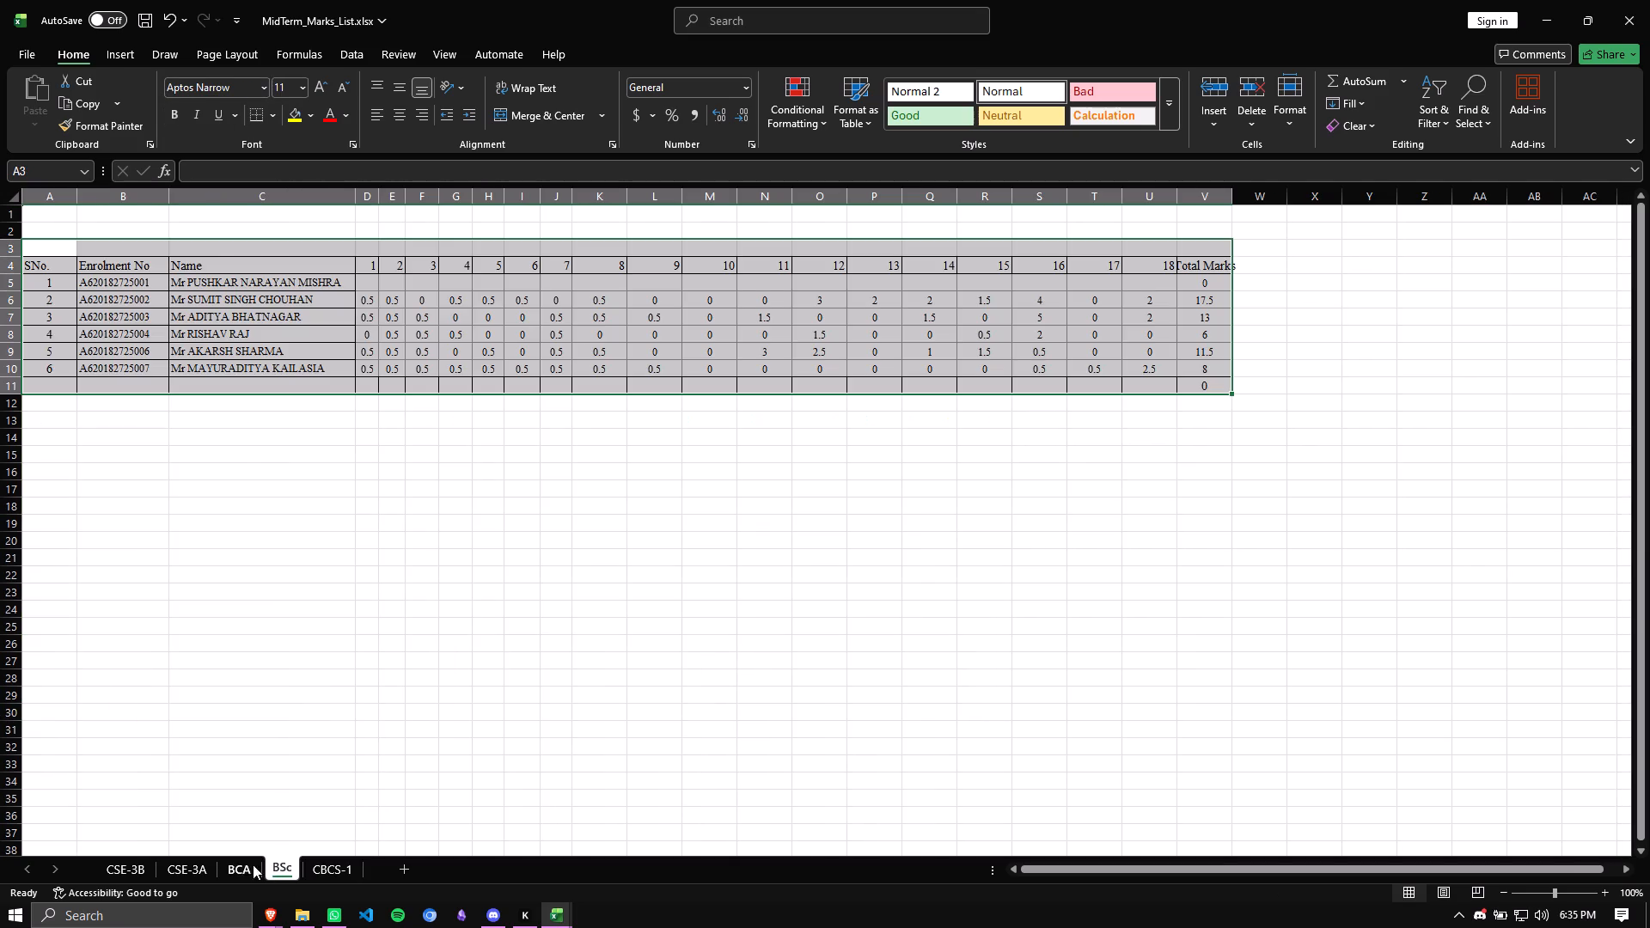
left_click(237, 864)
key("ctrl+a")
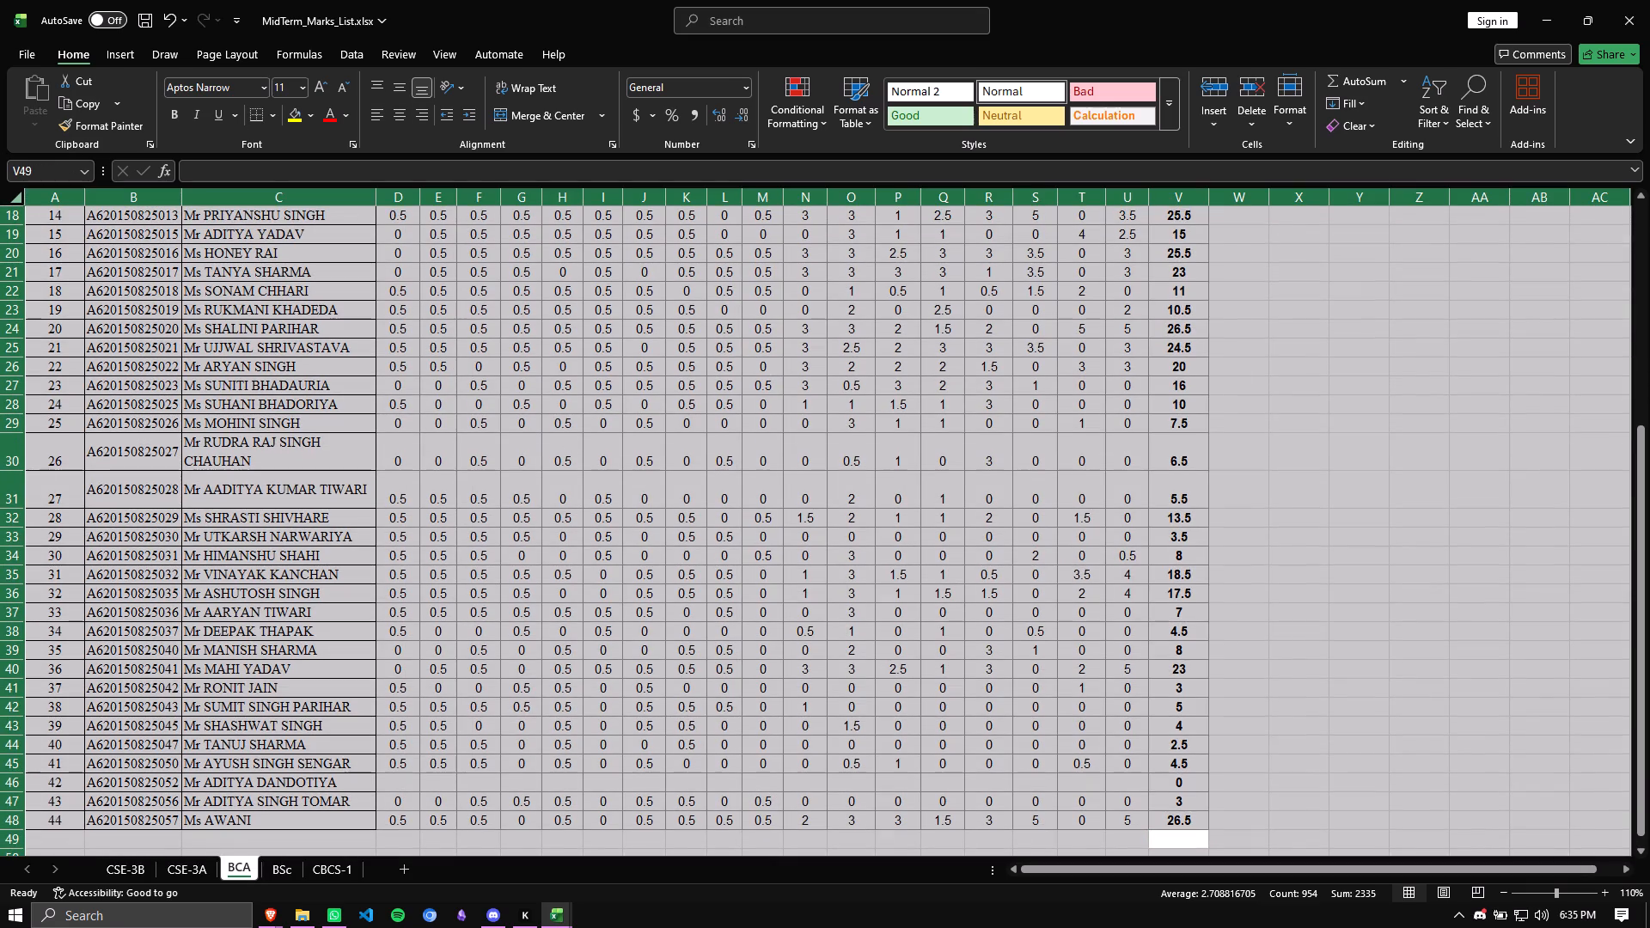
scroll(302, 459, "up", 7)
left_click(55, 252)
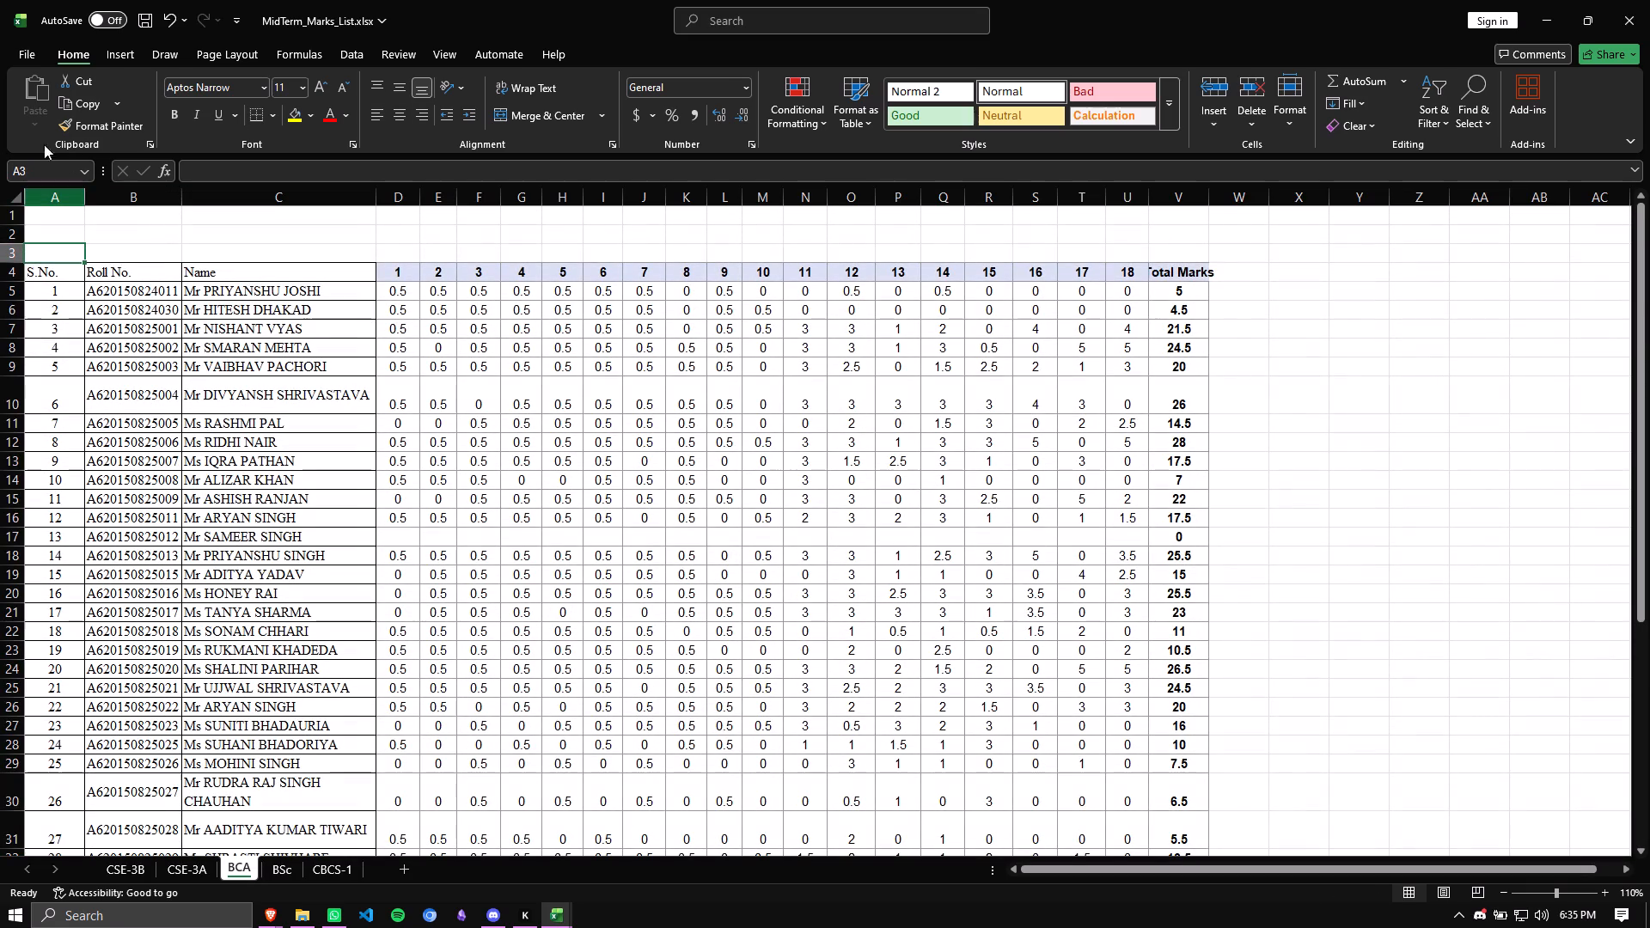
left_click(222, 85)
key("ctrl+a")
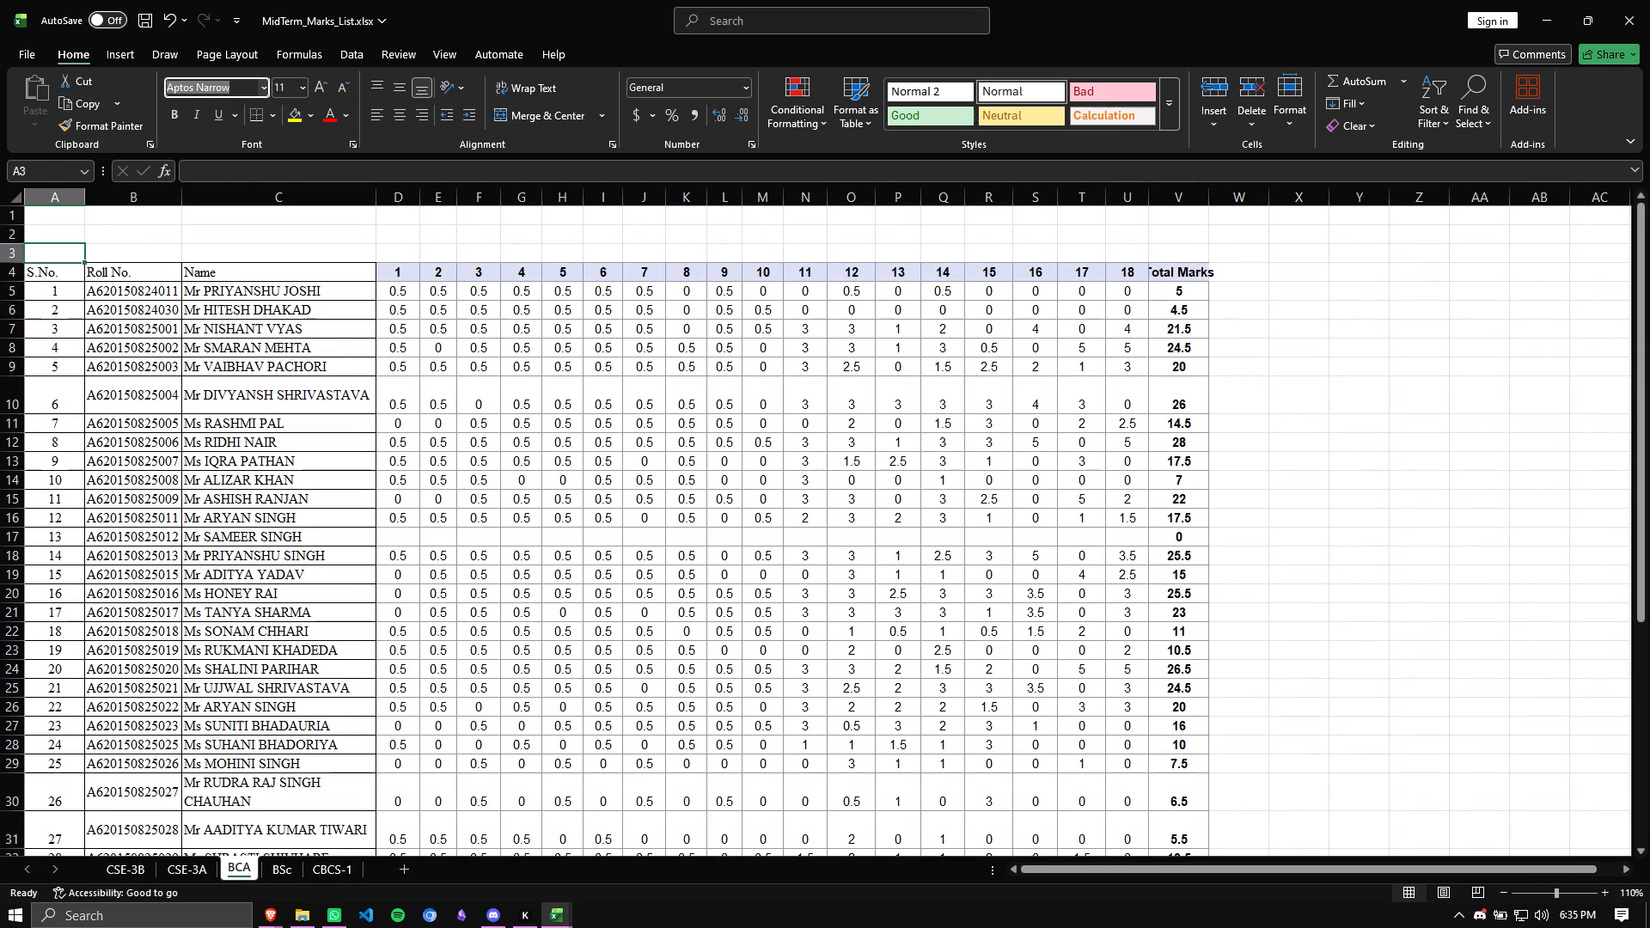
left_click(221, 240)
left_click(46, 254)
key("ctrl+a")
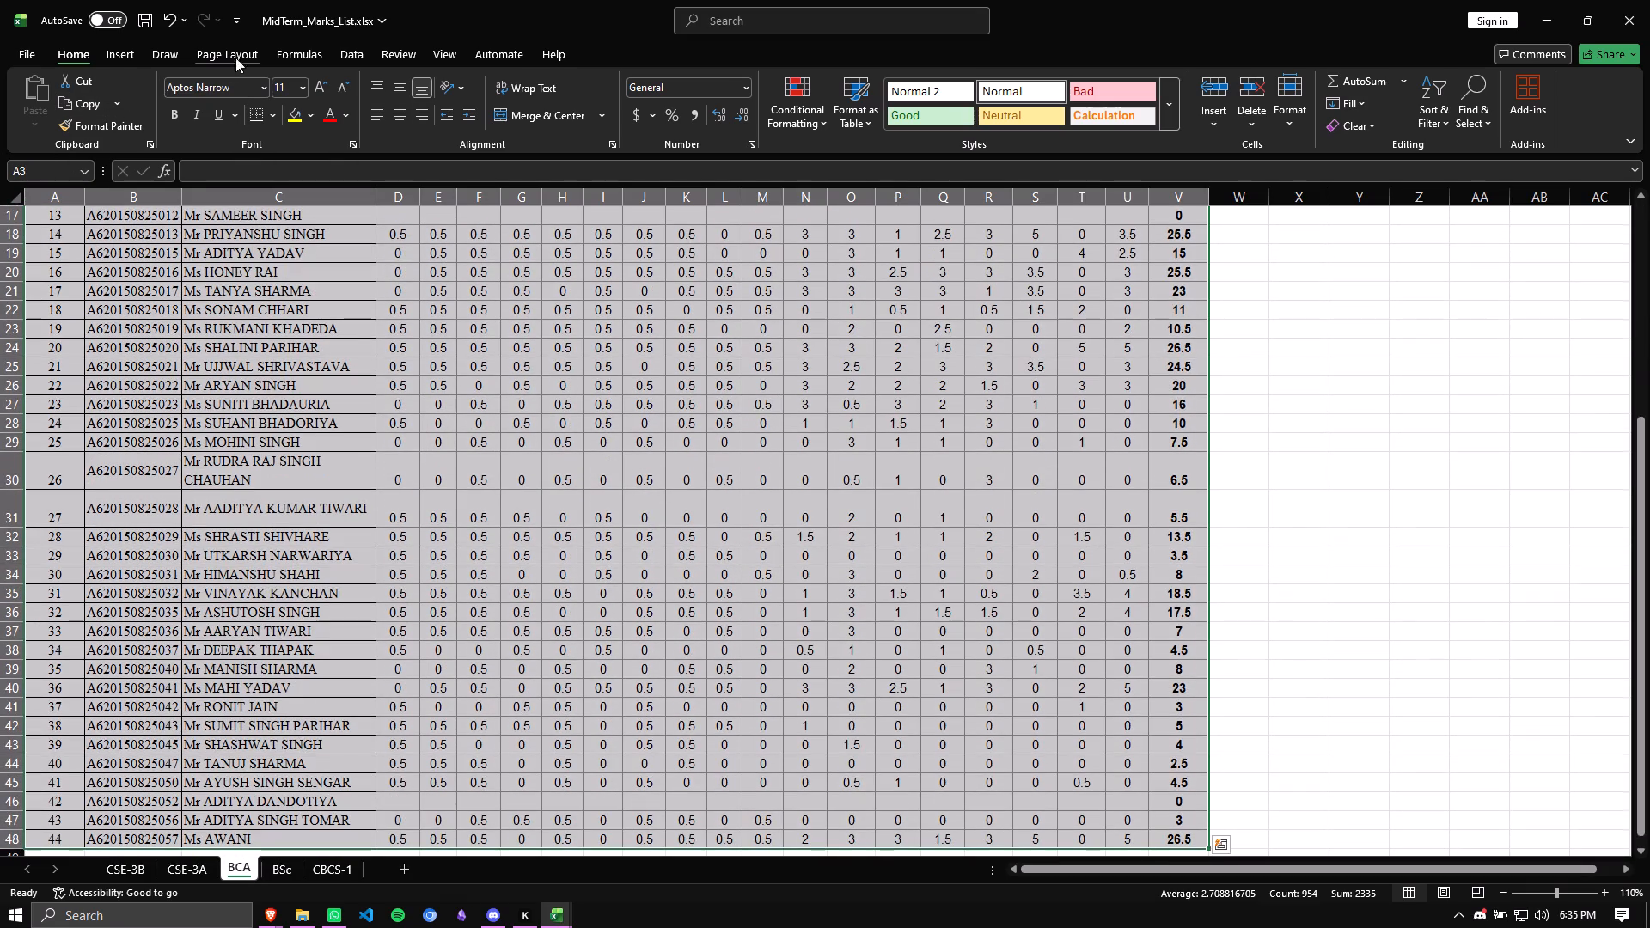
left_click(223, 80)
left_click(223, 82)
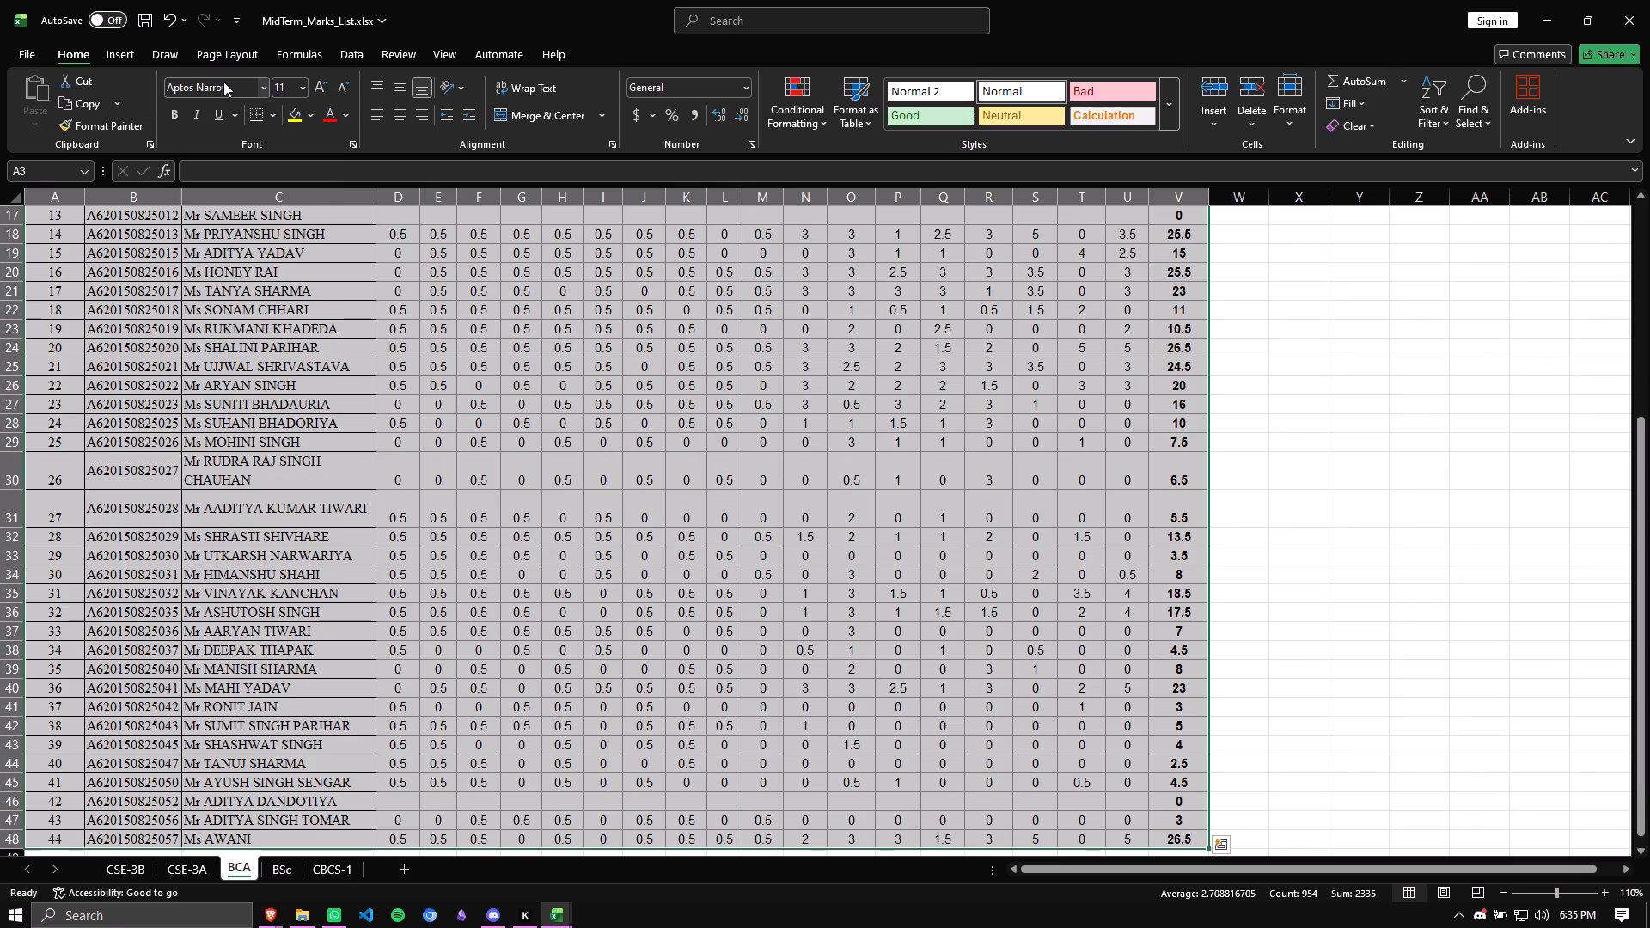
type("ti")
key("Return")
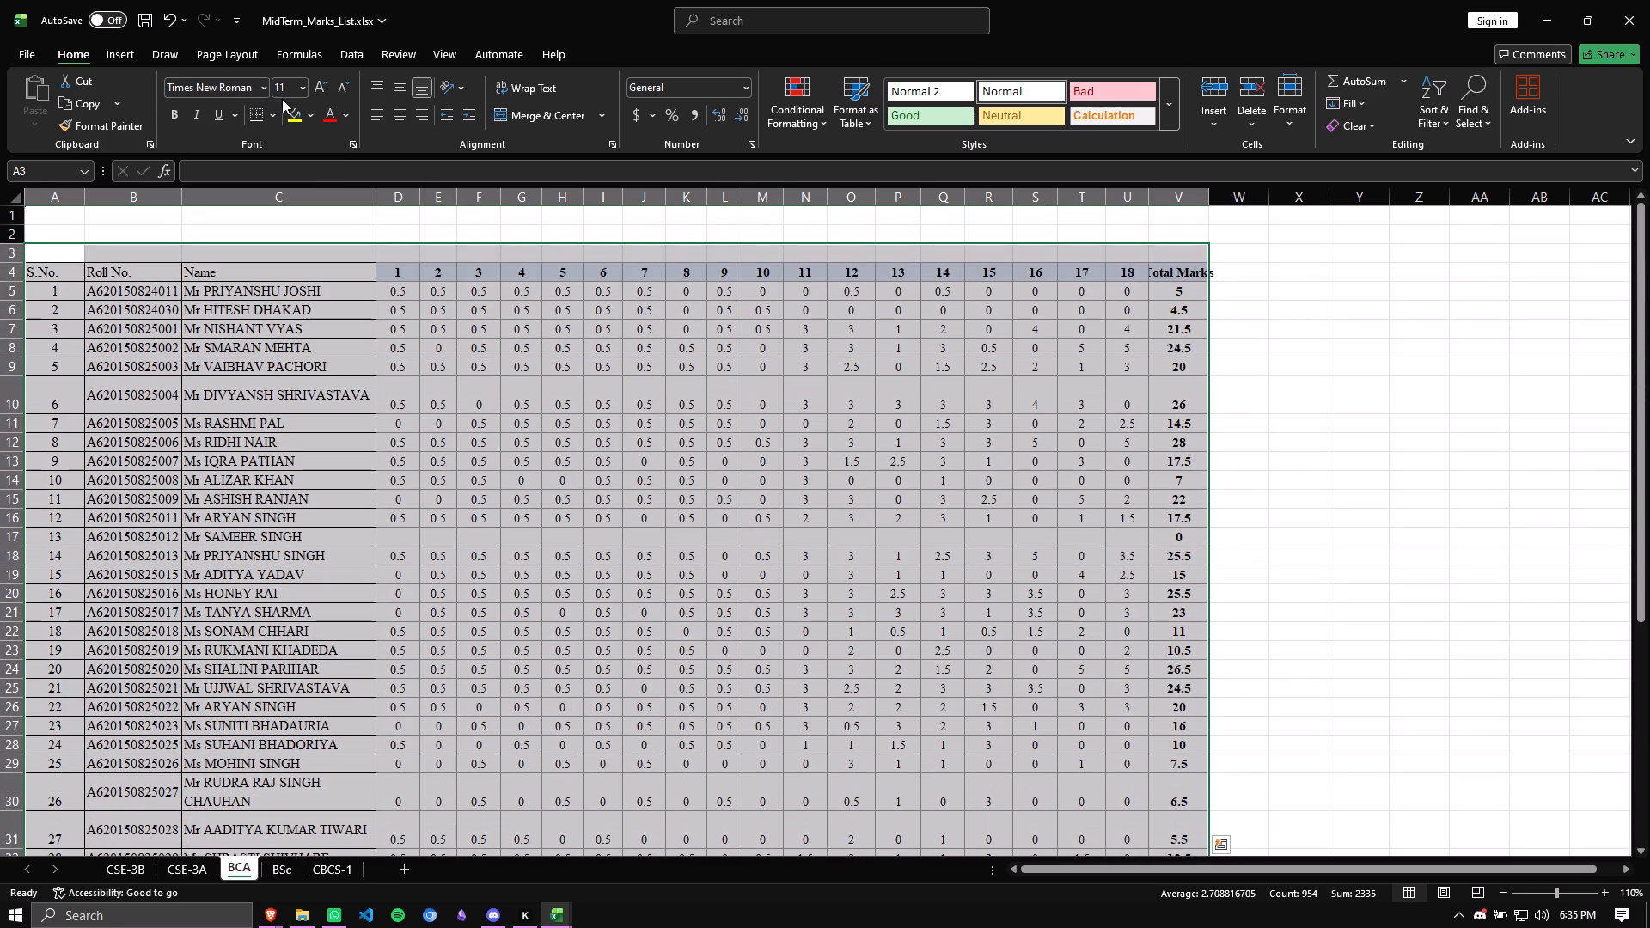
left_click(283, 86)
type("11")
key("Return")
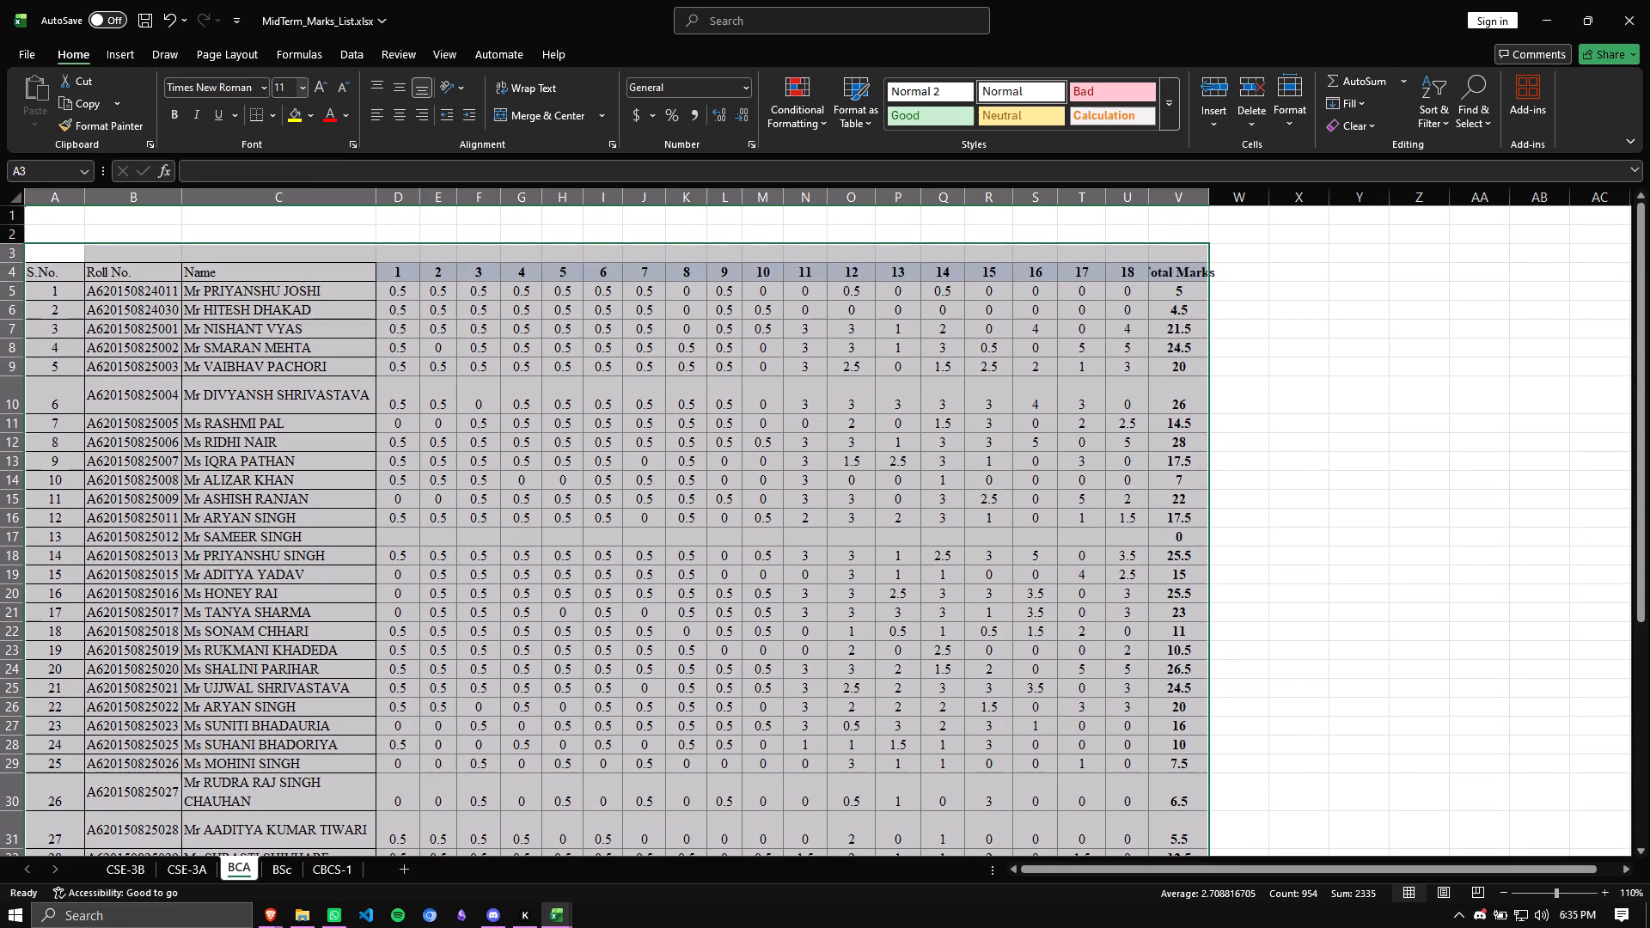
Remove the bold formatting from the BCA marks table, A3:V48.
left_click(176, 106)
left_click(176, 106)
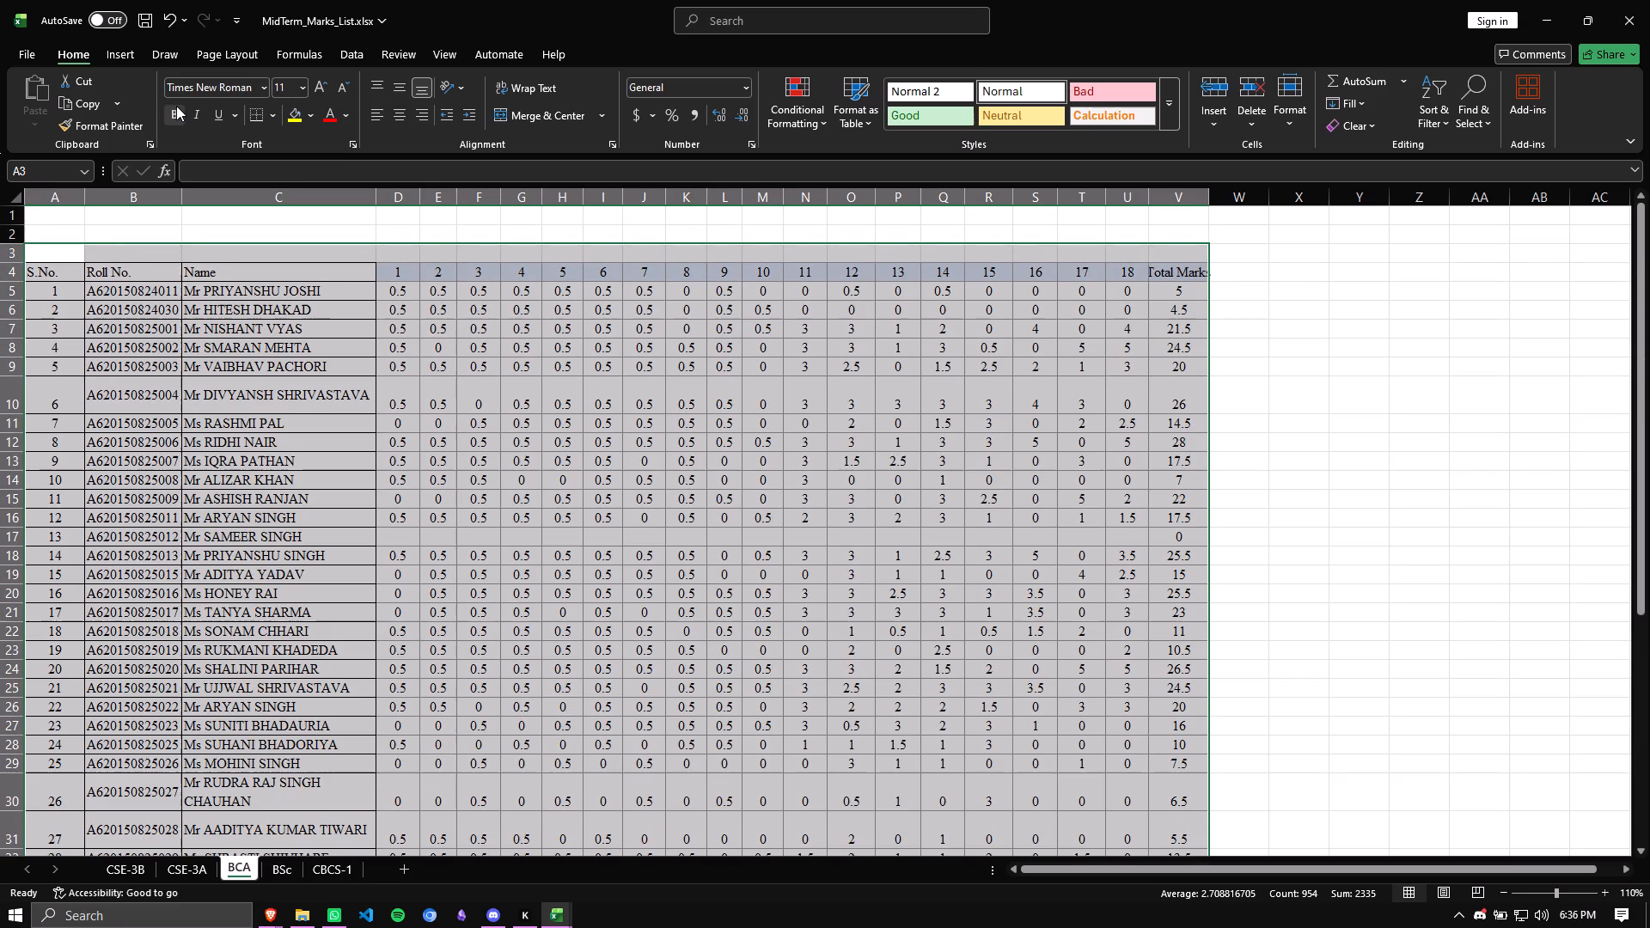
left_click(1422, 311)
scroll(1422, 311, "down", 3)
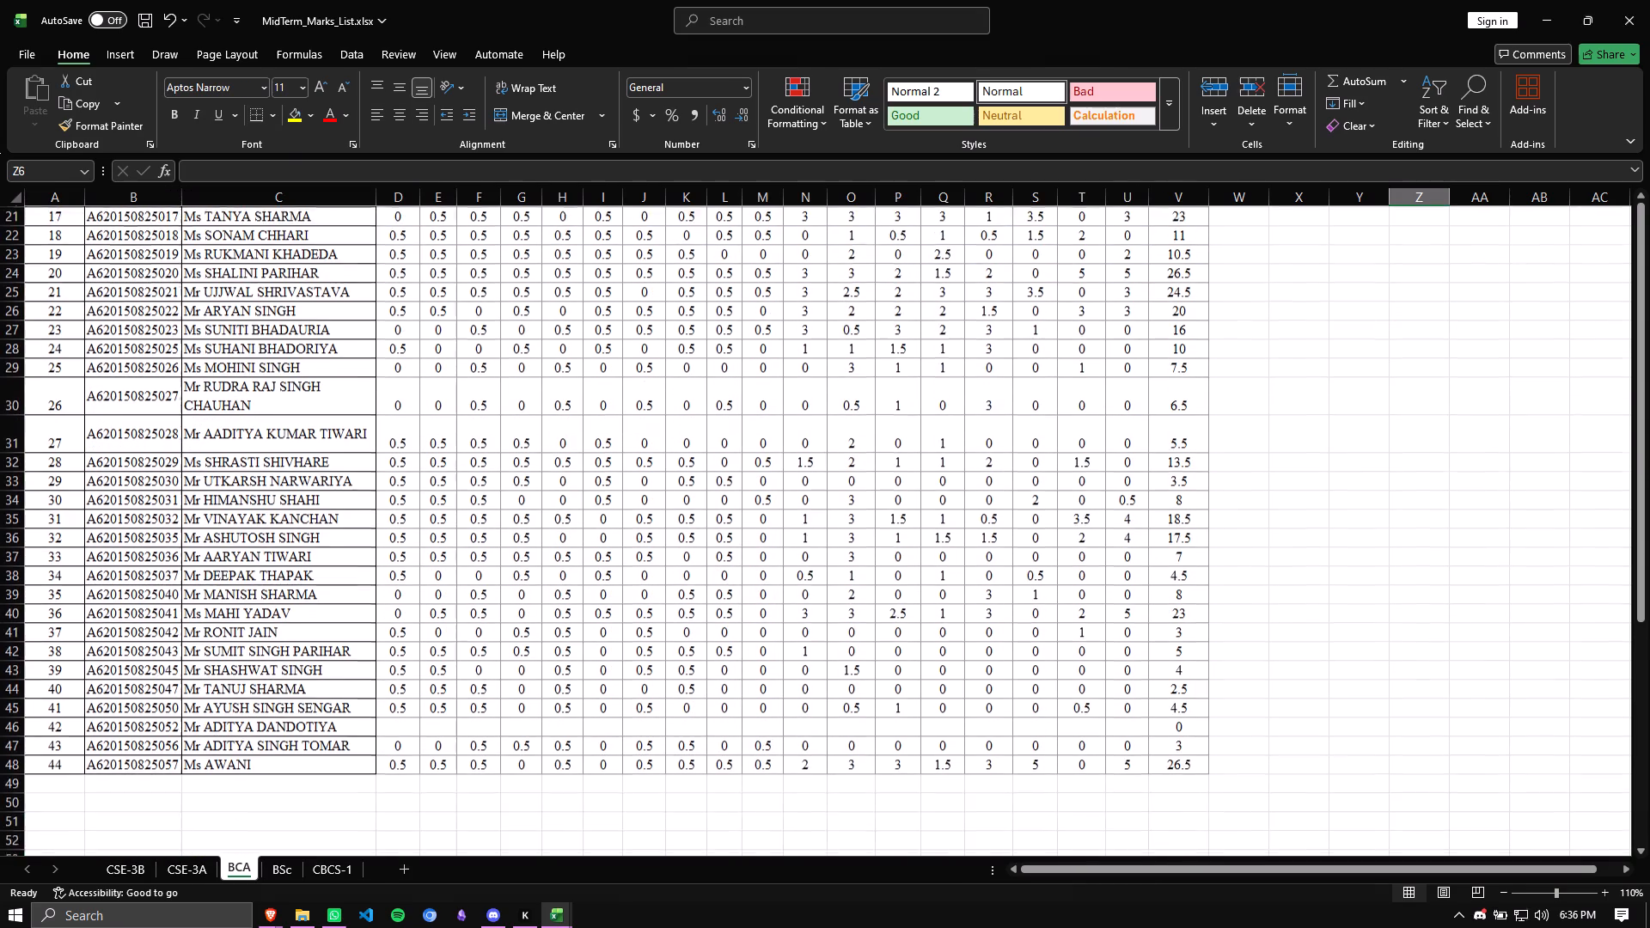
Switch to the CSE-3A sheet at the start of its marks table.
left_click(186, 864)
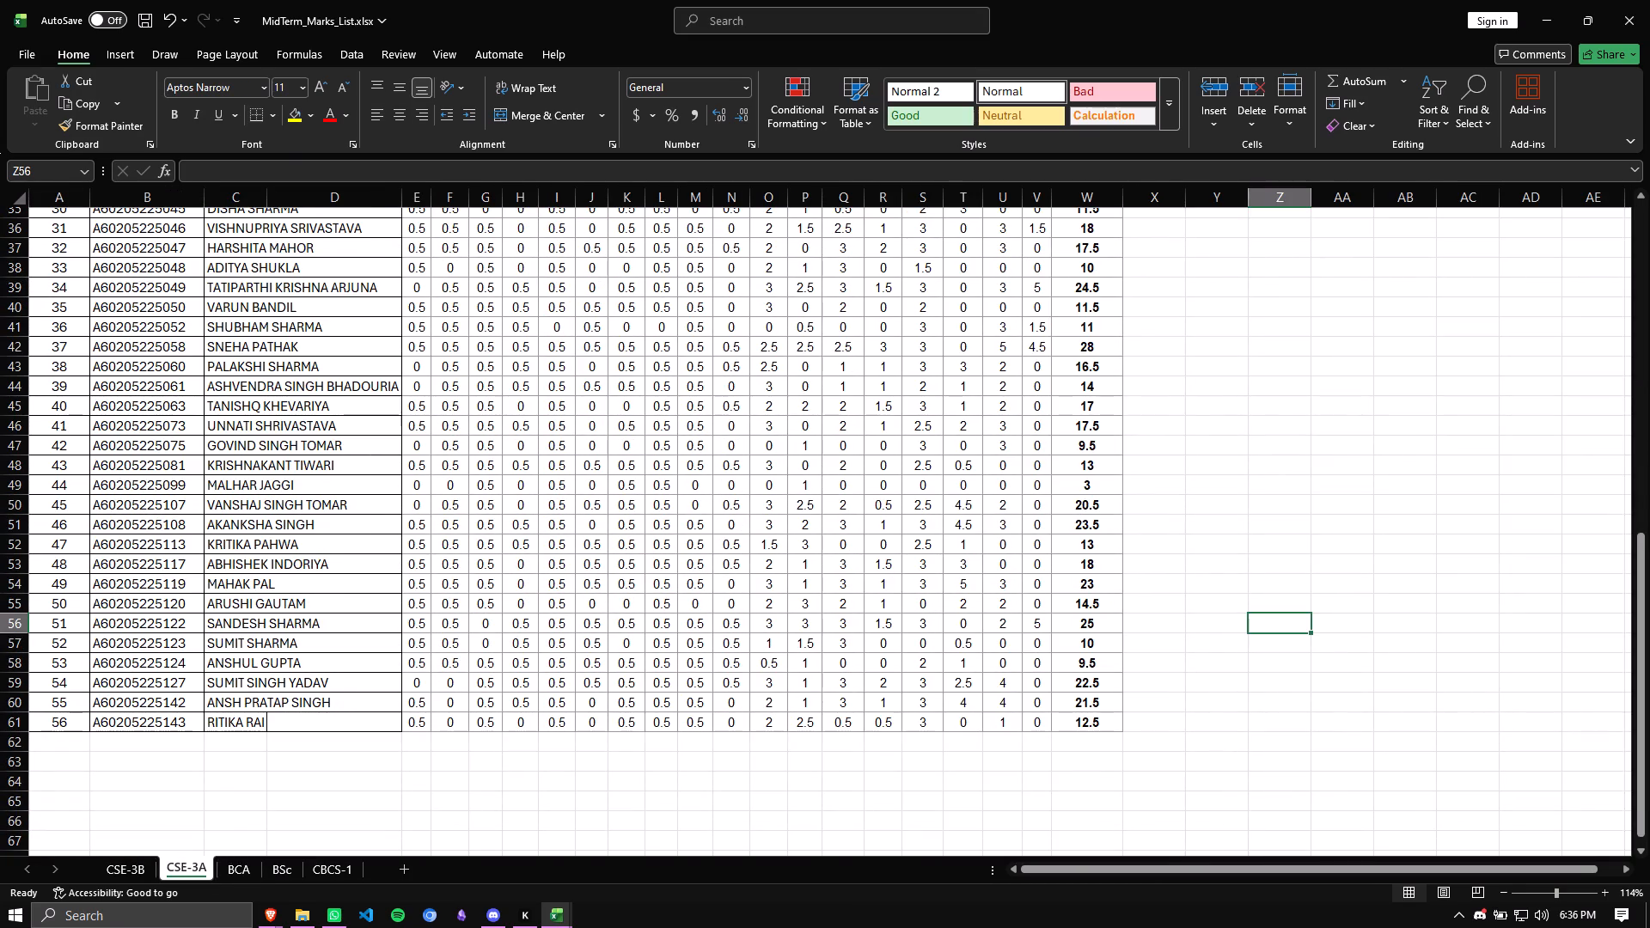
left_click(457, 798)
scroll(455, 794, "up", 4)
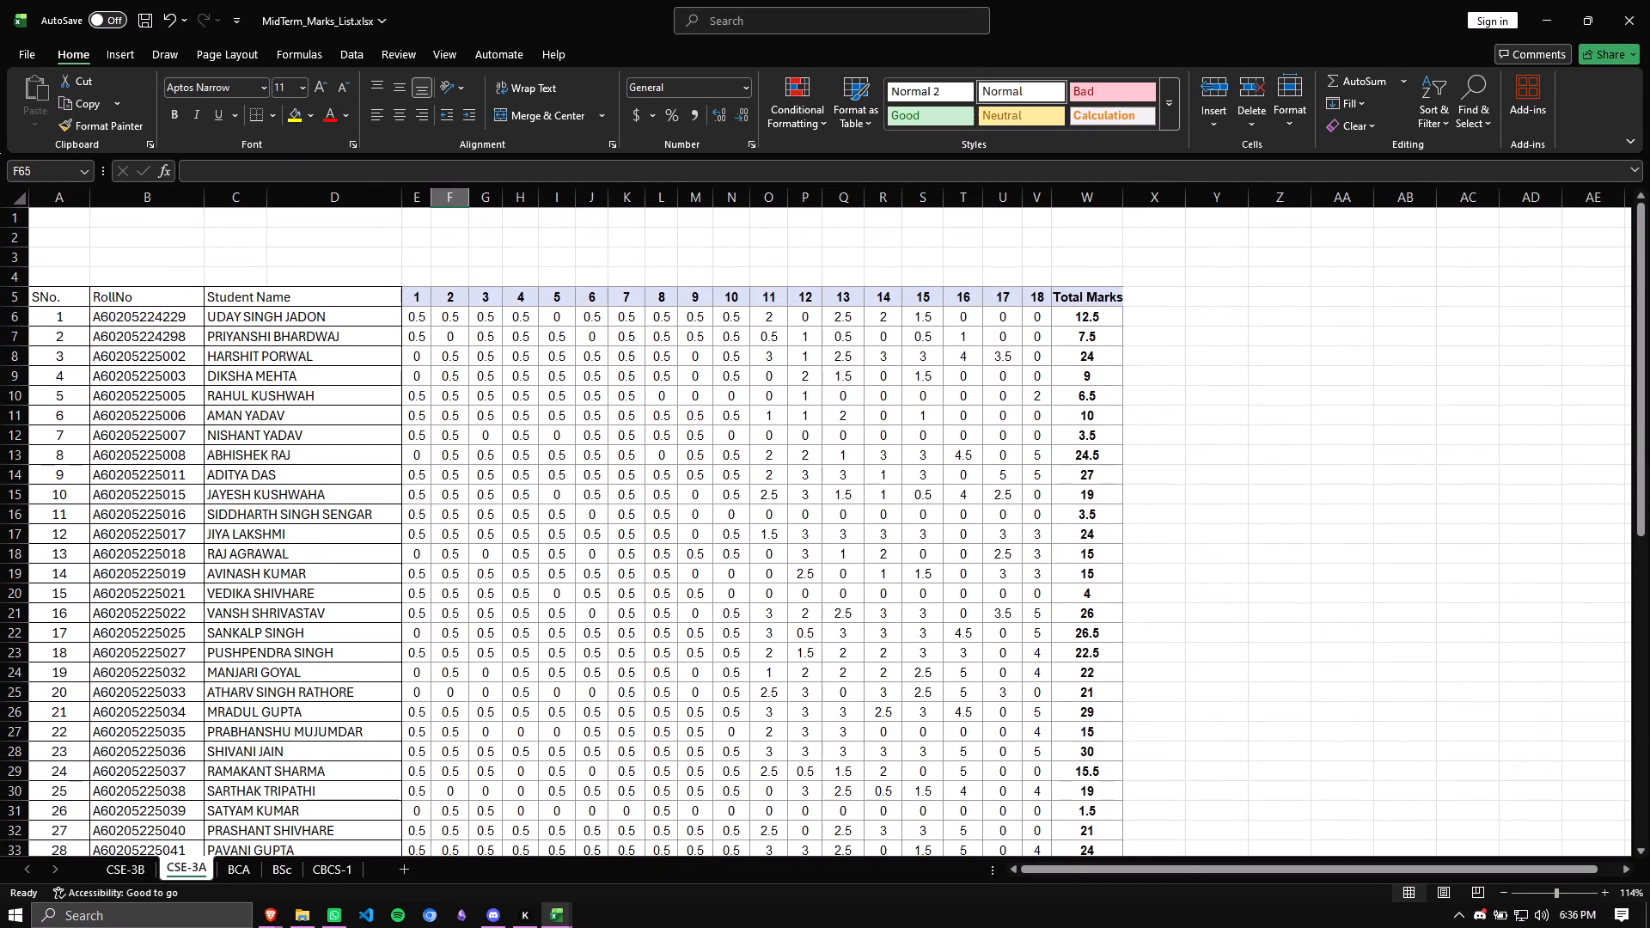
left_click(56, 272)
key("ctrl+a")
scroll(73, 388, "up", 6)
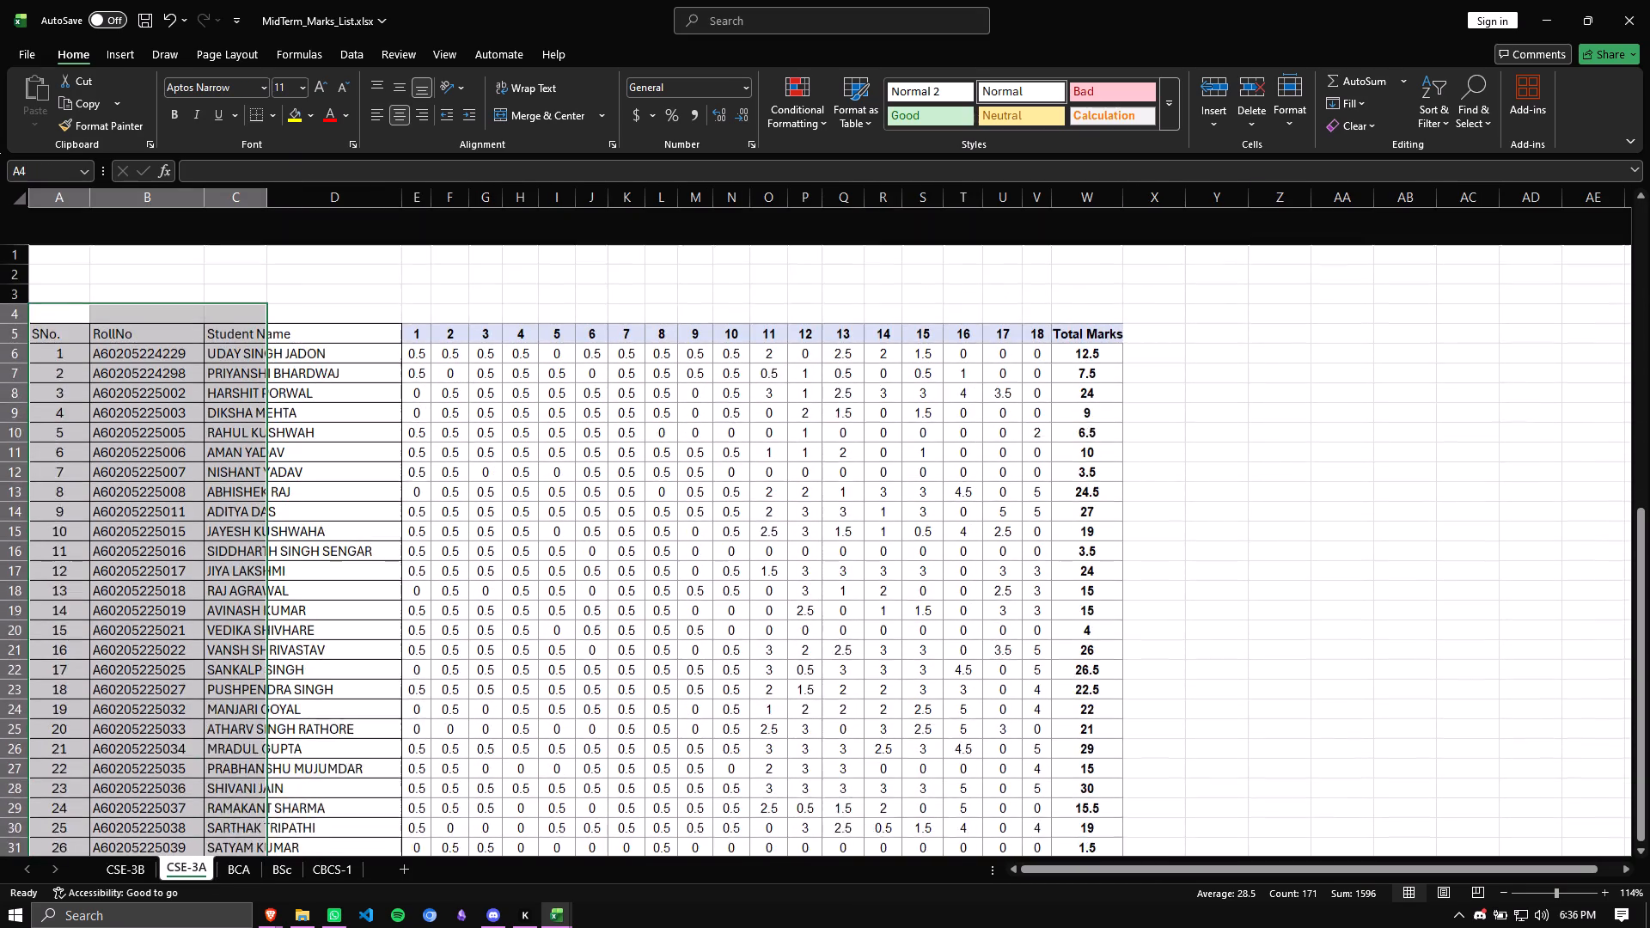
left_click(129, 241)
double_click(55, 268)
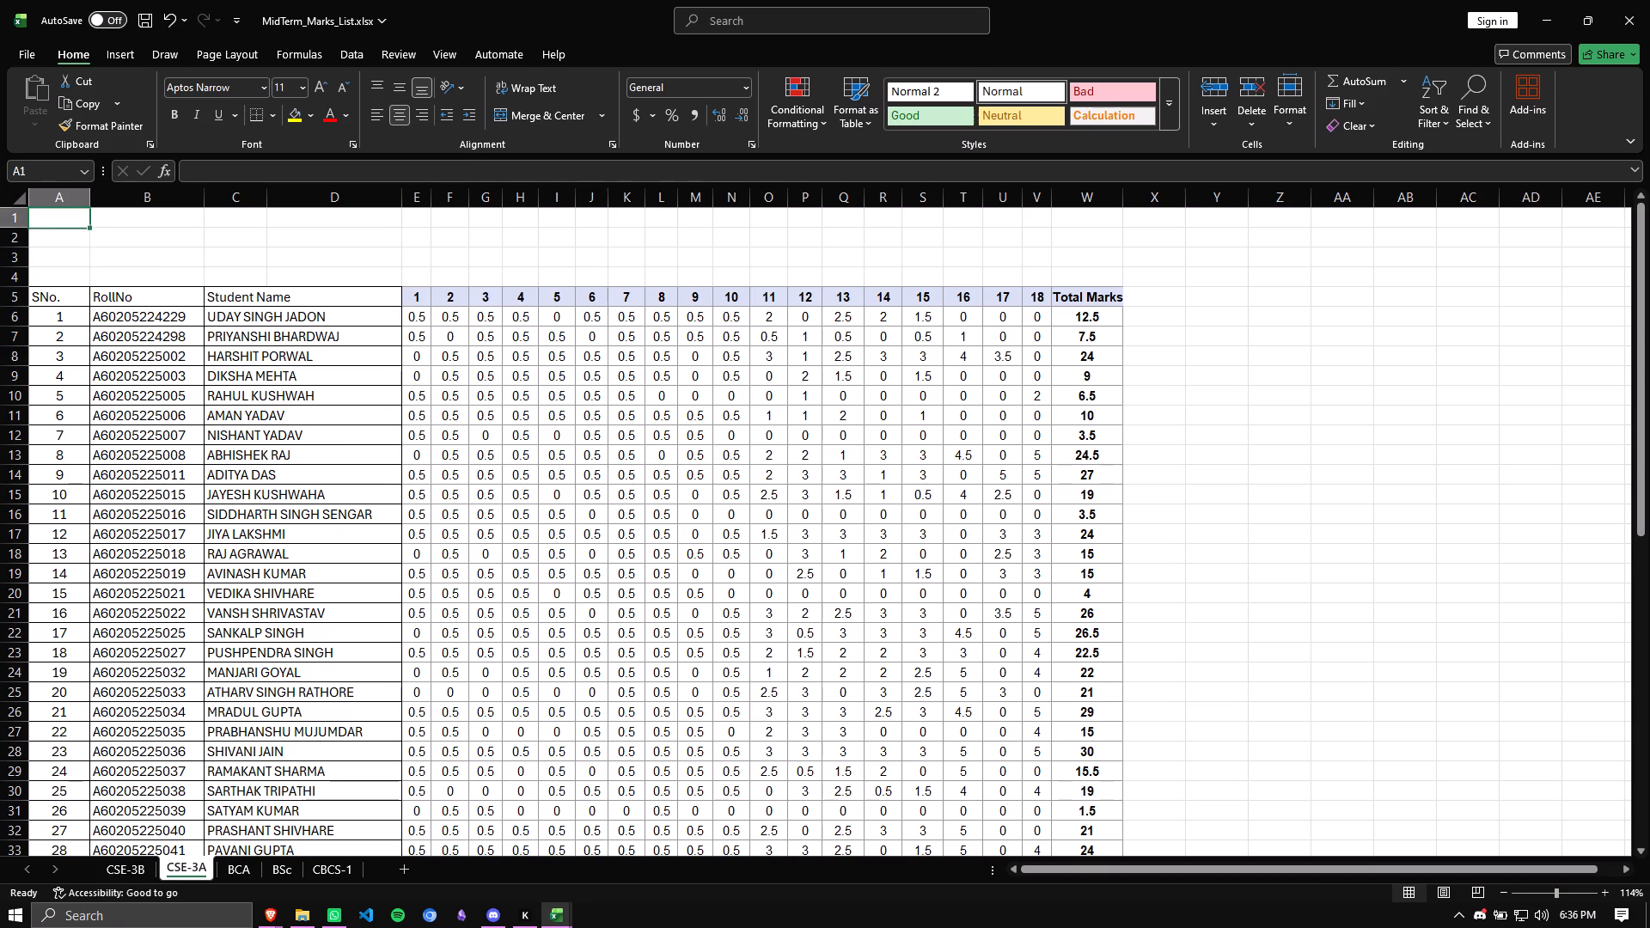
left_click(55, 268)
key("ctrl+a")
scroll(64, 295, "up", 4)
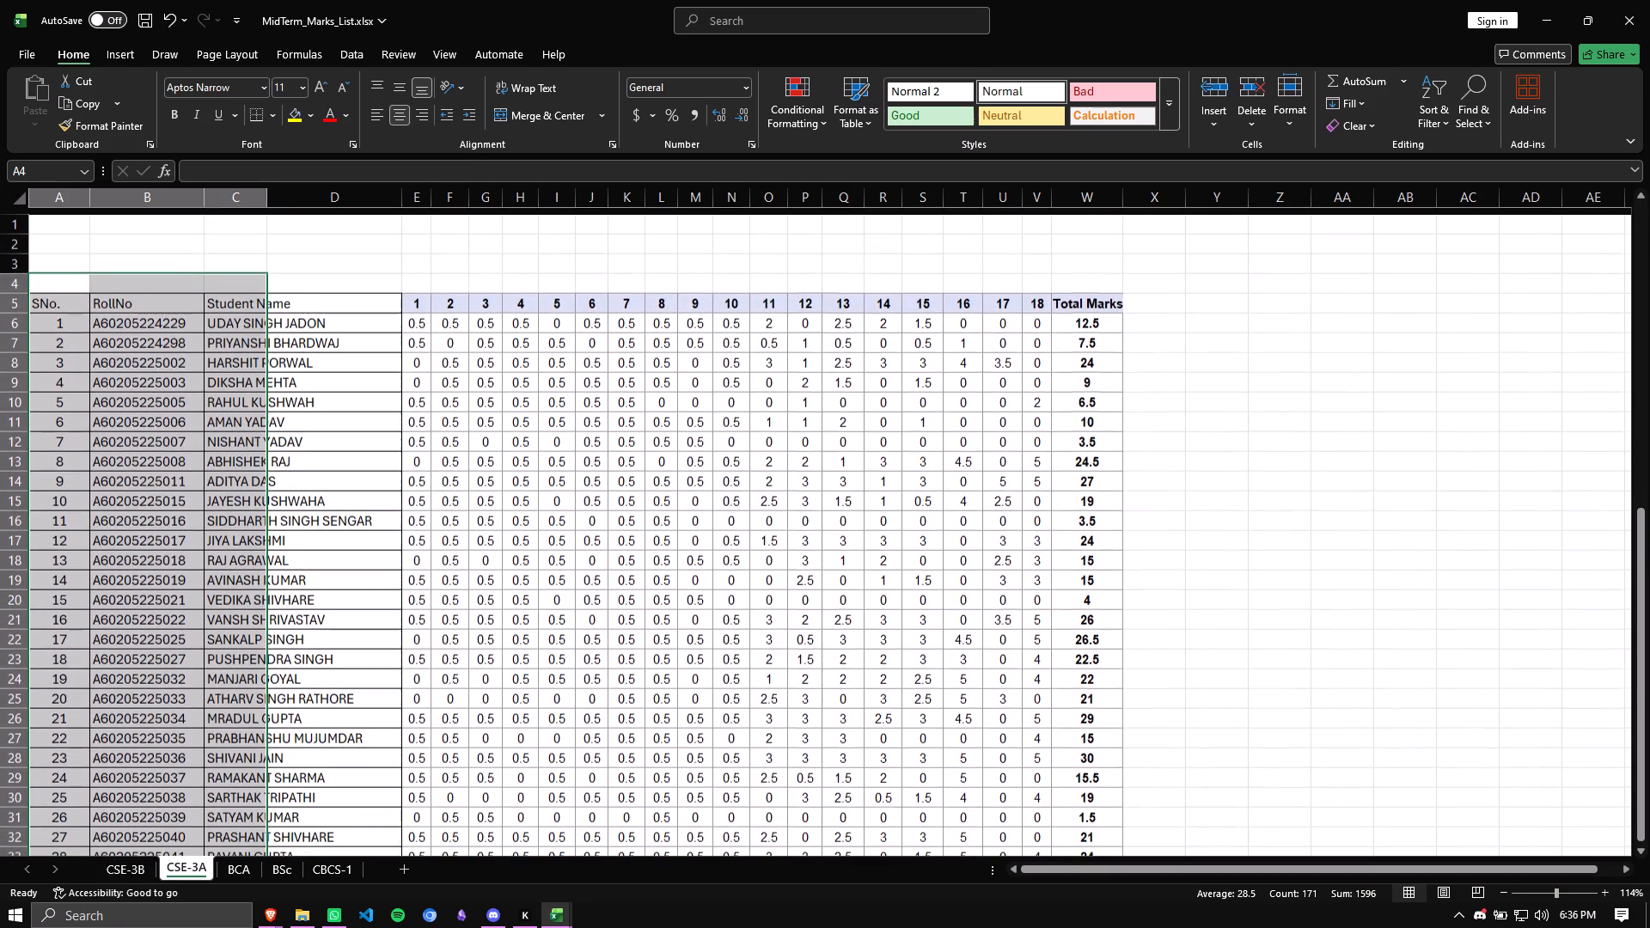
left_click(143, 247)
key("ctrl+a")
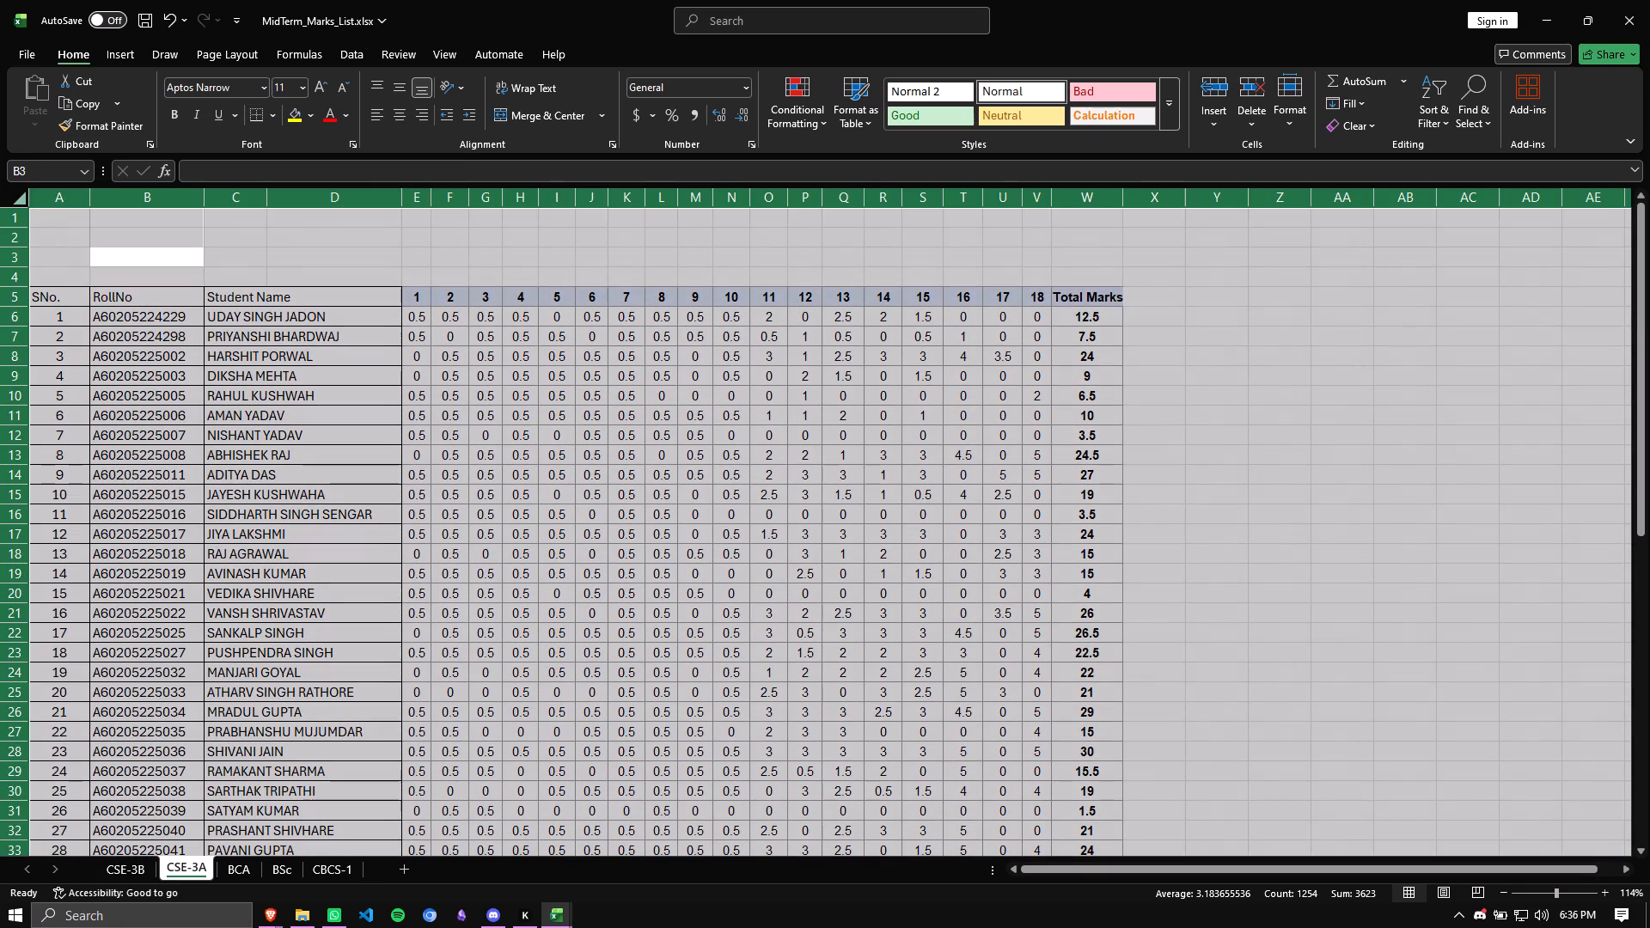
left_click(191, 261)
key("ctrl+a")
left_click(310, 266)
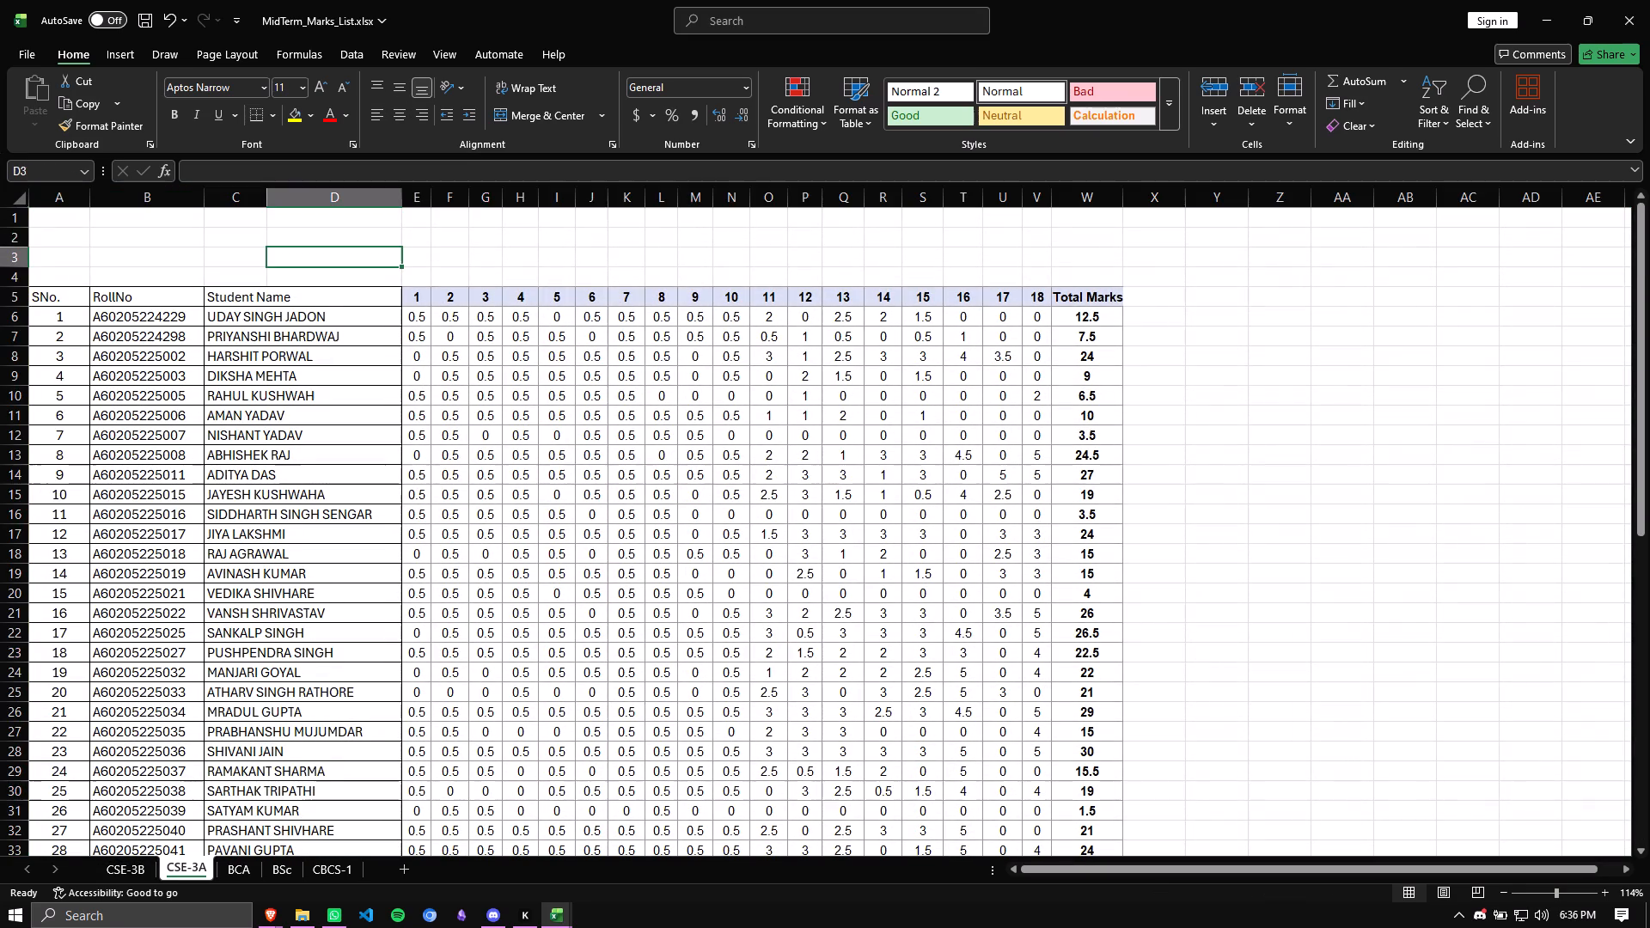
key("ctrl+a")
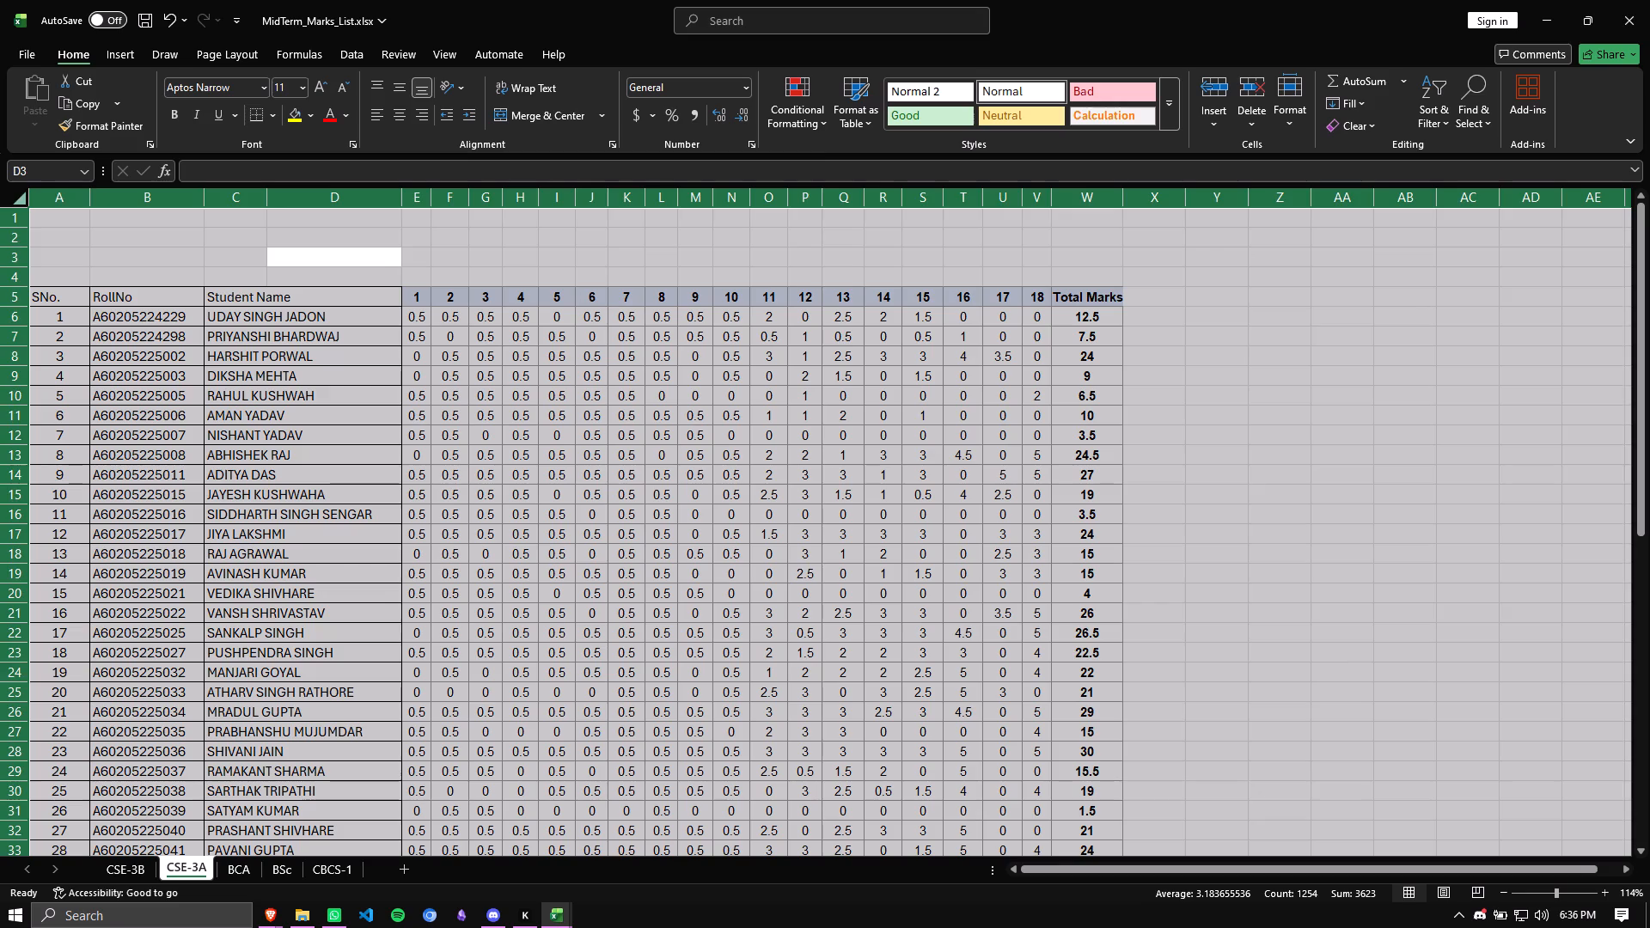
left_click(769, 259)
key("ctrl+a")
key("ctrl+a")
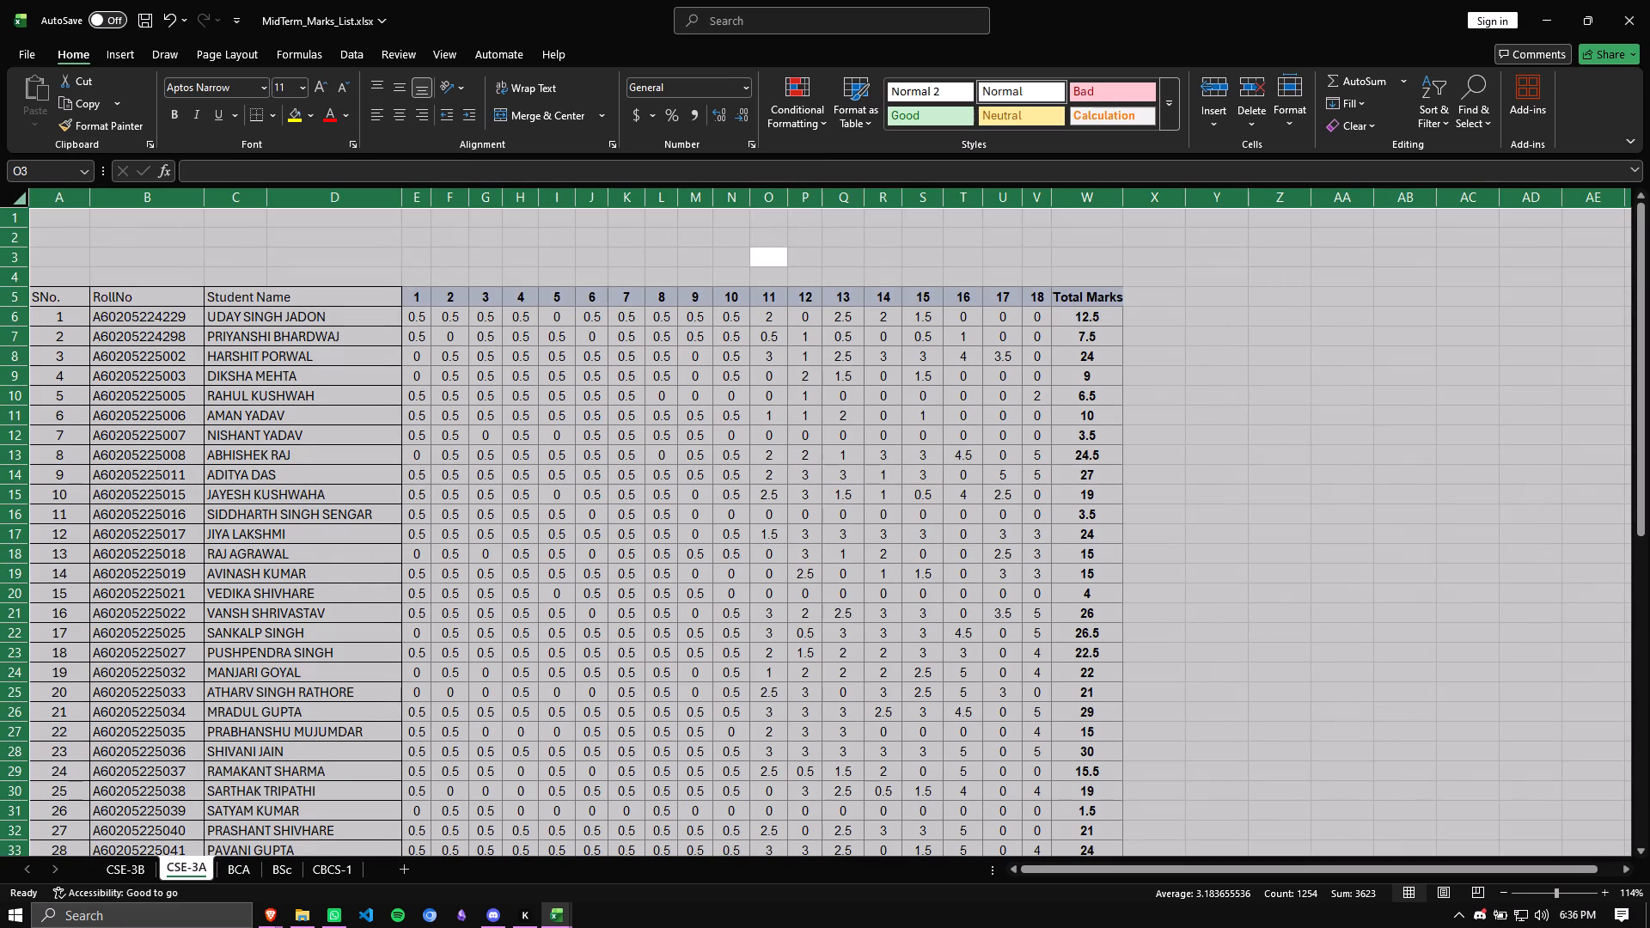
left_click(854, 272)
On the CSE-3A sheet, set the range D4:X61 to Times New Roman, size 11.
left_click_drag(1135, 280, 1011, 298)
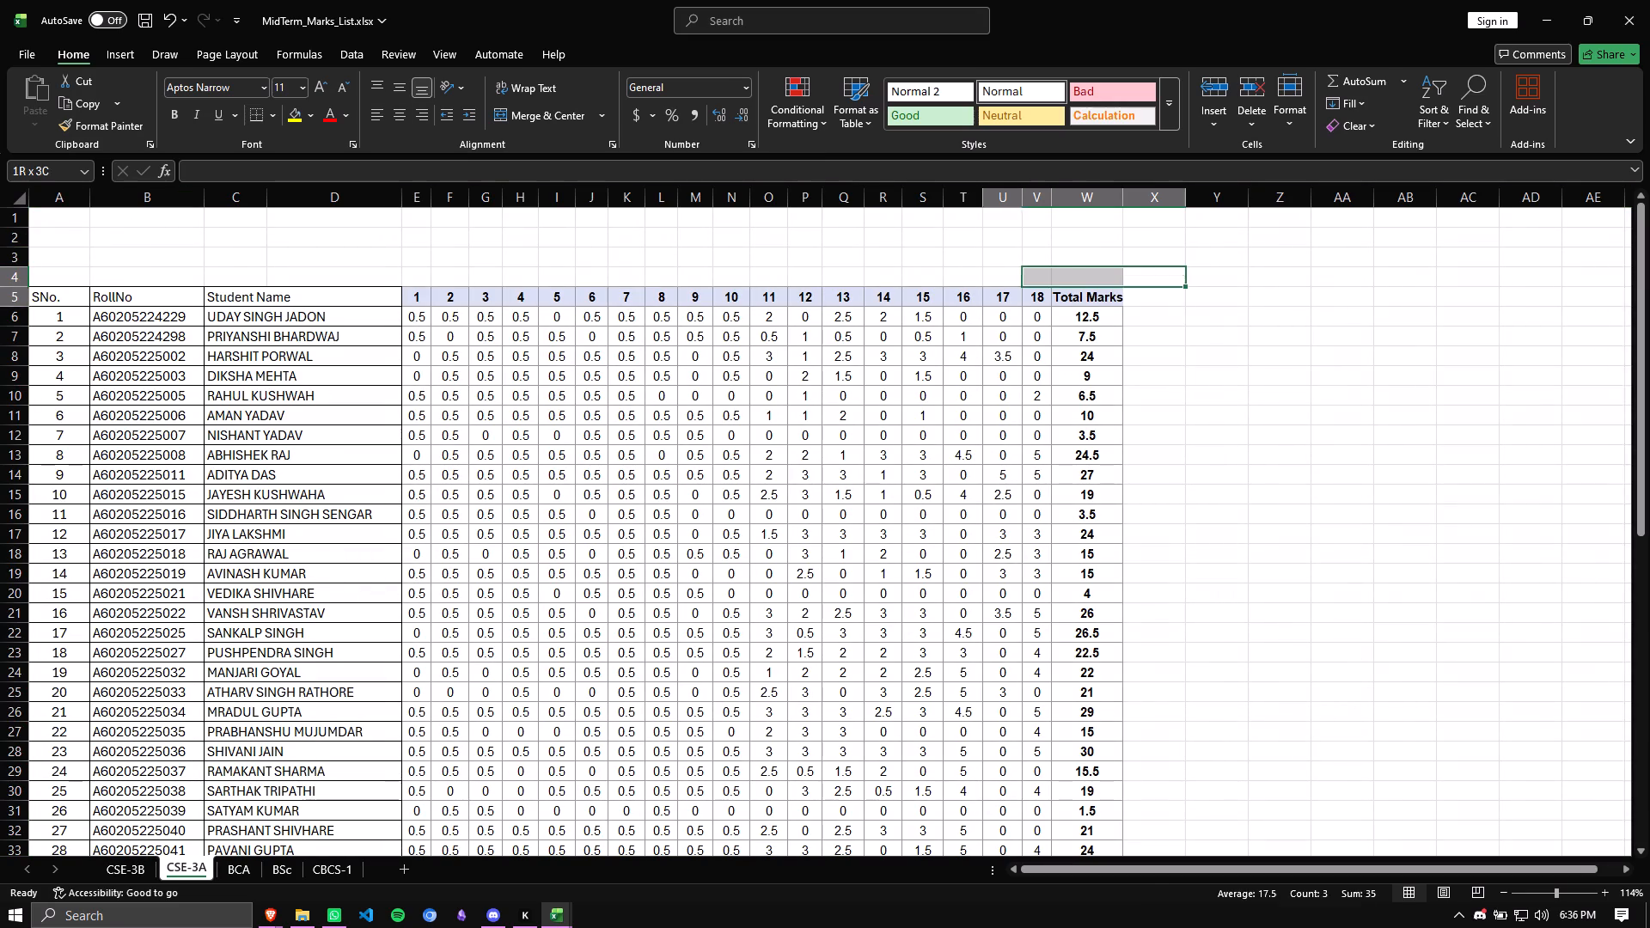
left_click_drag(1011, 298, 389, 827)
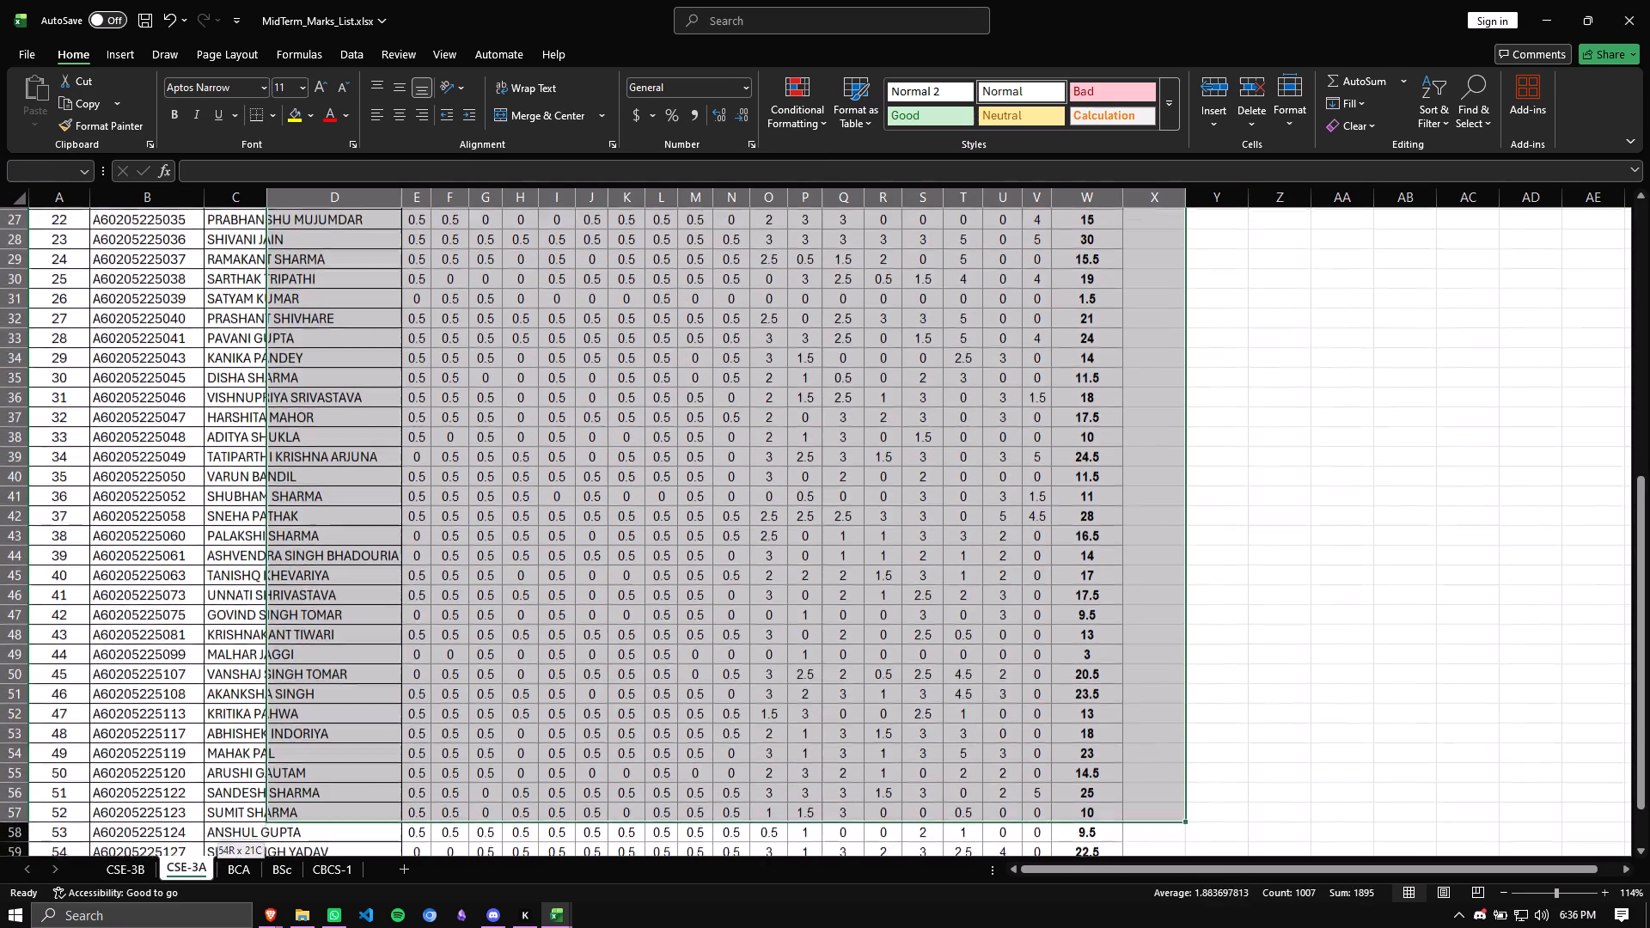
left_click_drag(389, 827, 381, 813)
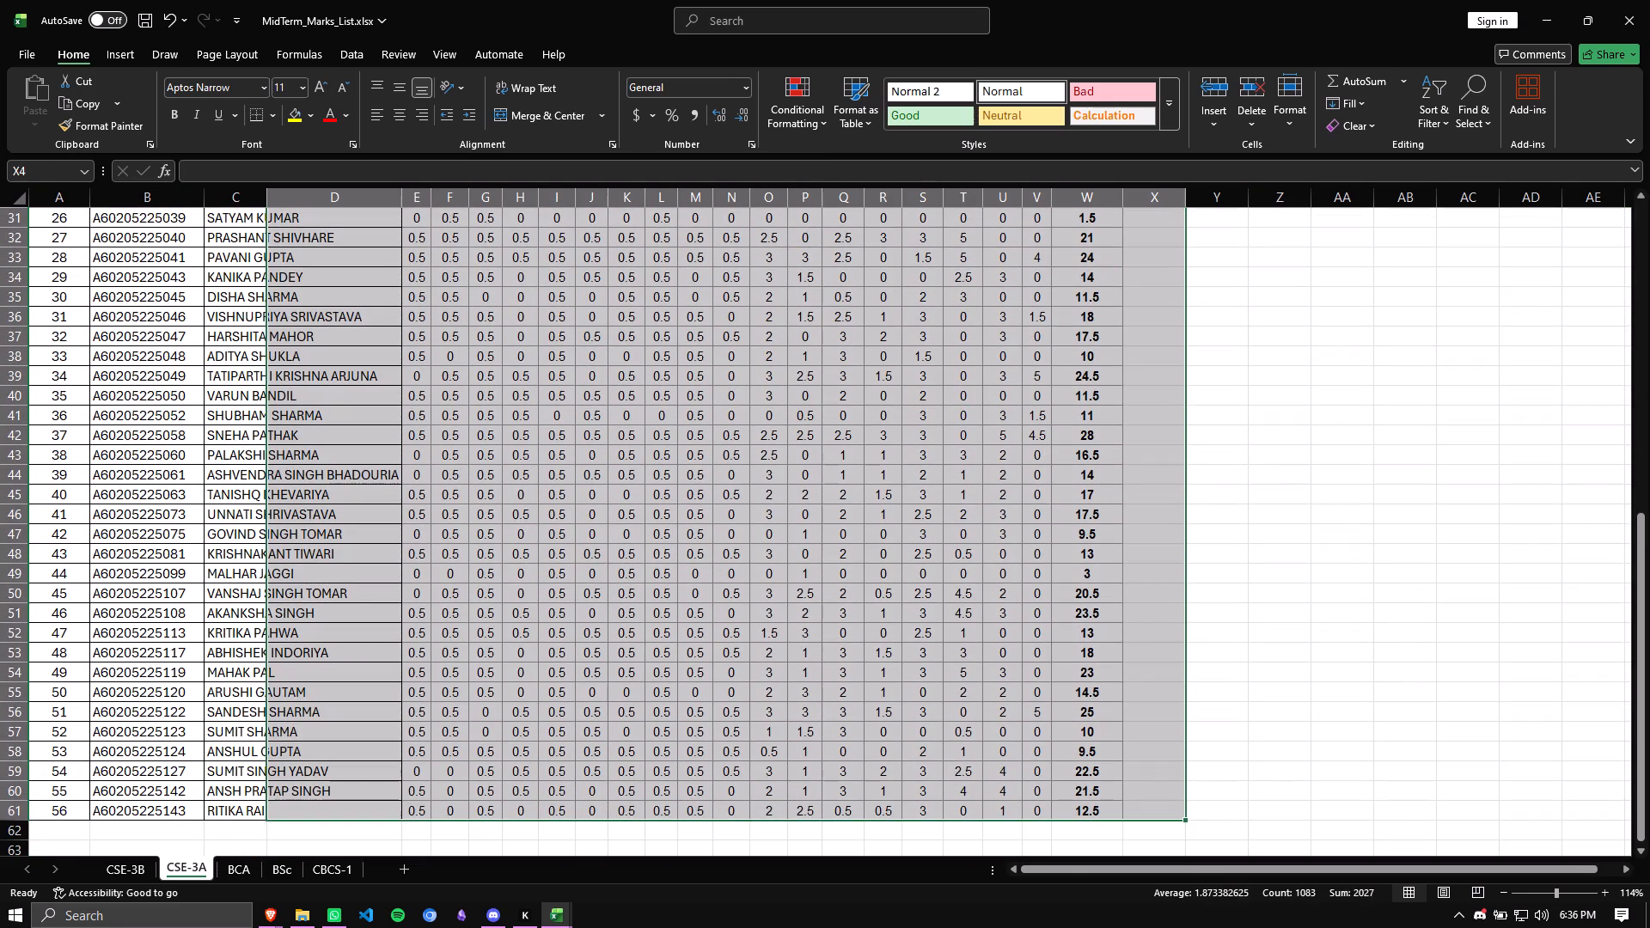
left_click(216, 92)
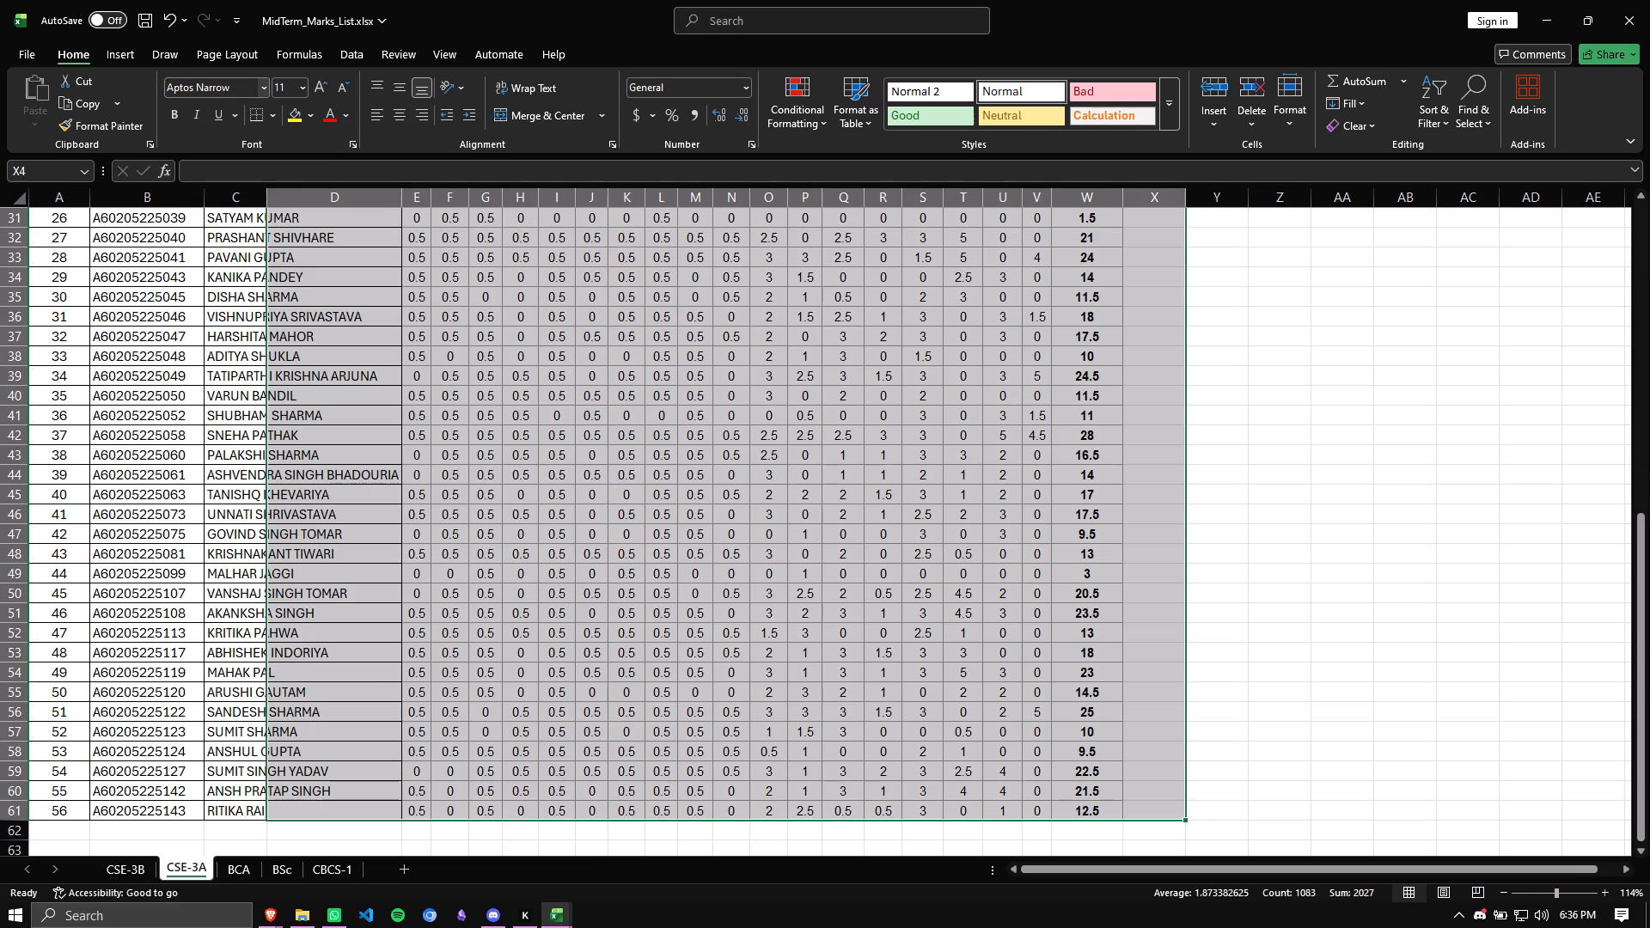
type("ti")
key("Return")
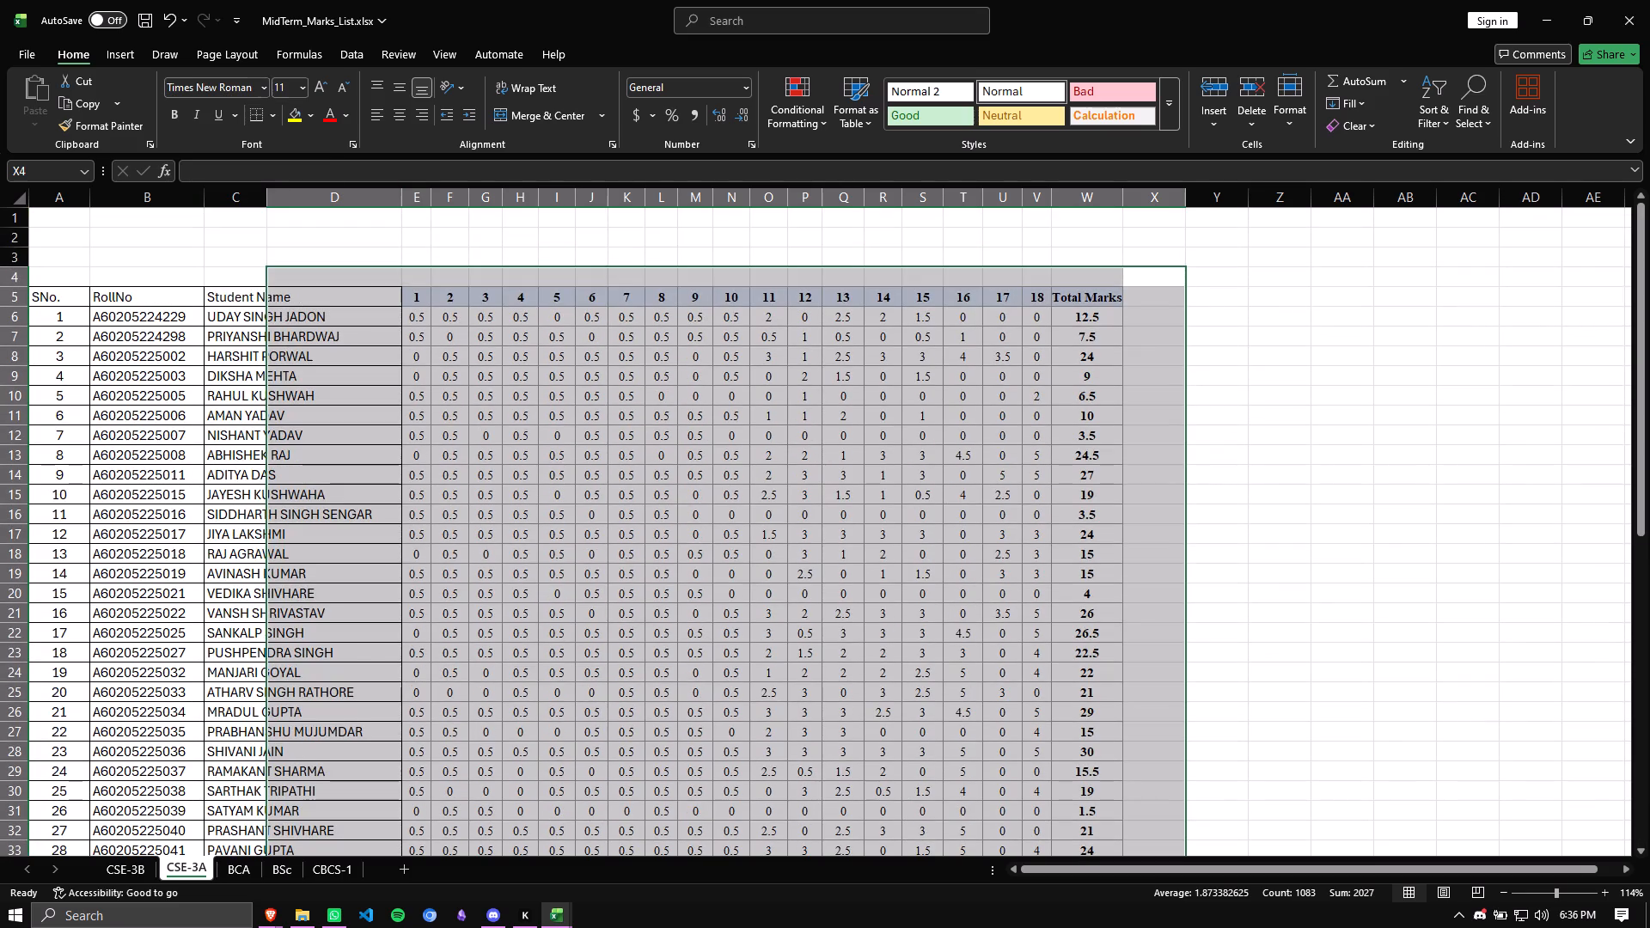
left_click(284, 86)
key("1")
type("11")
key("Return")
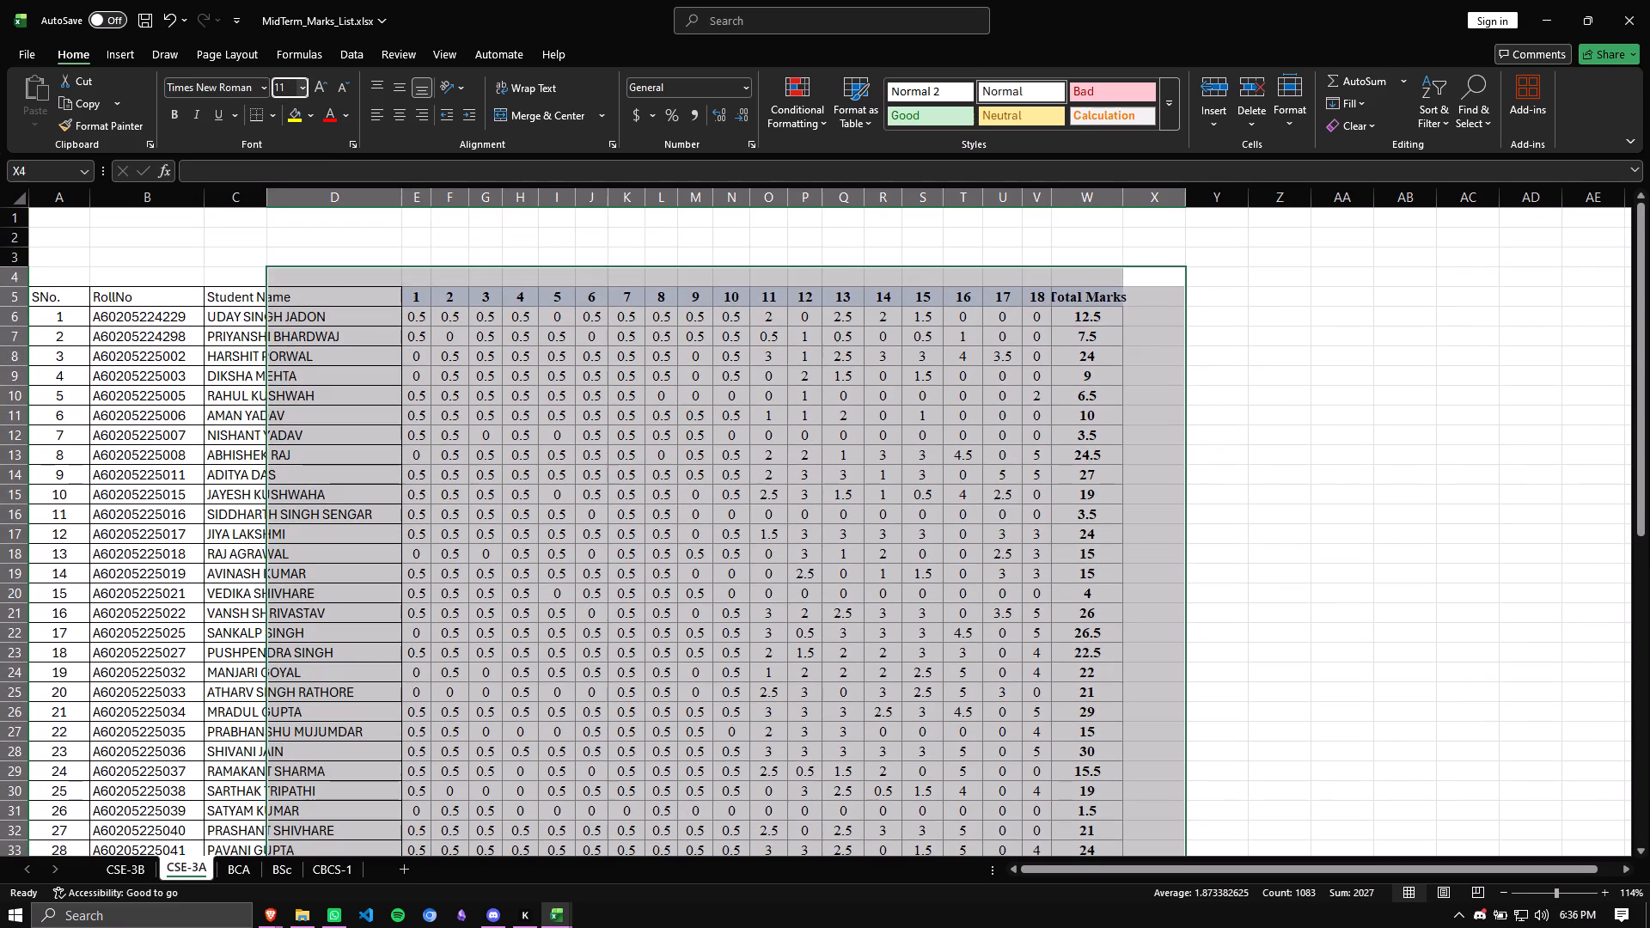
Remove the bold formatting from the range D4:X61 on the CSE-3A sheet.
left_click(167, 111)
left_click(167, 111)
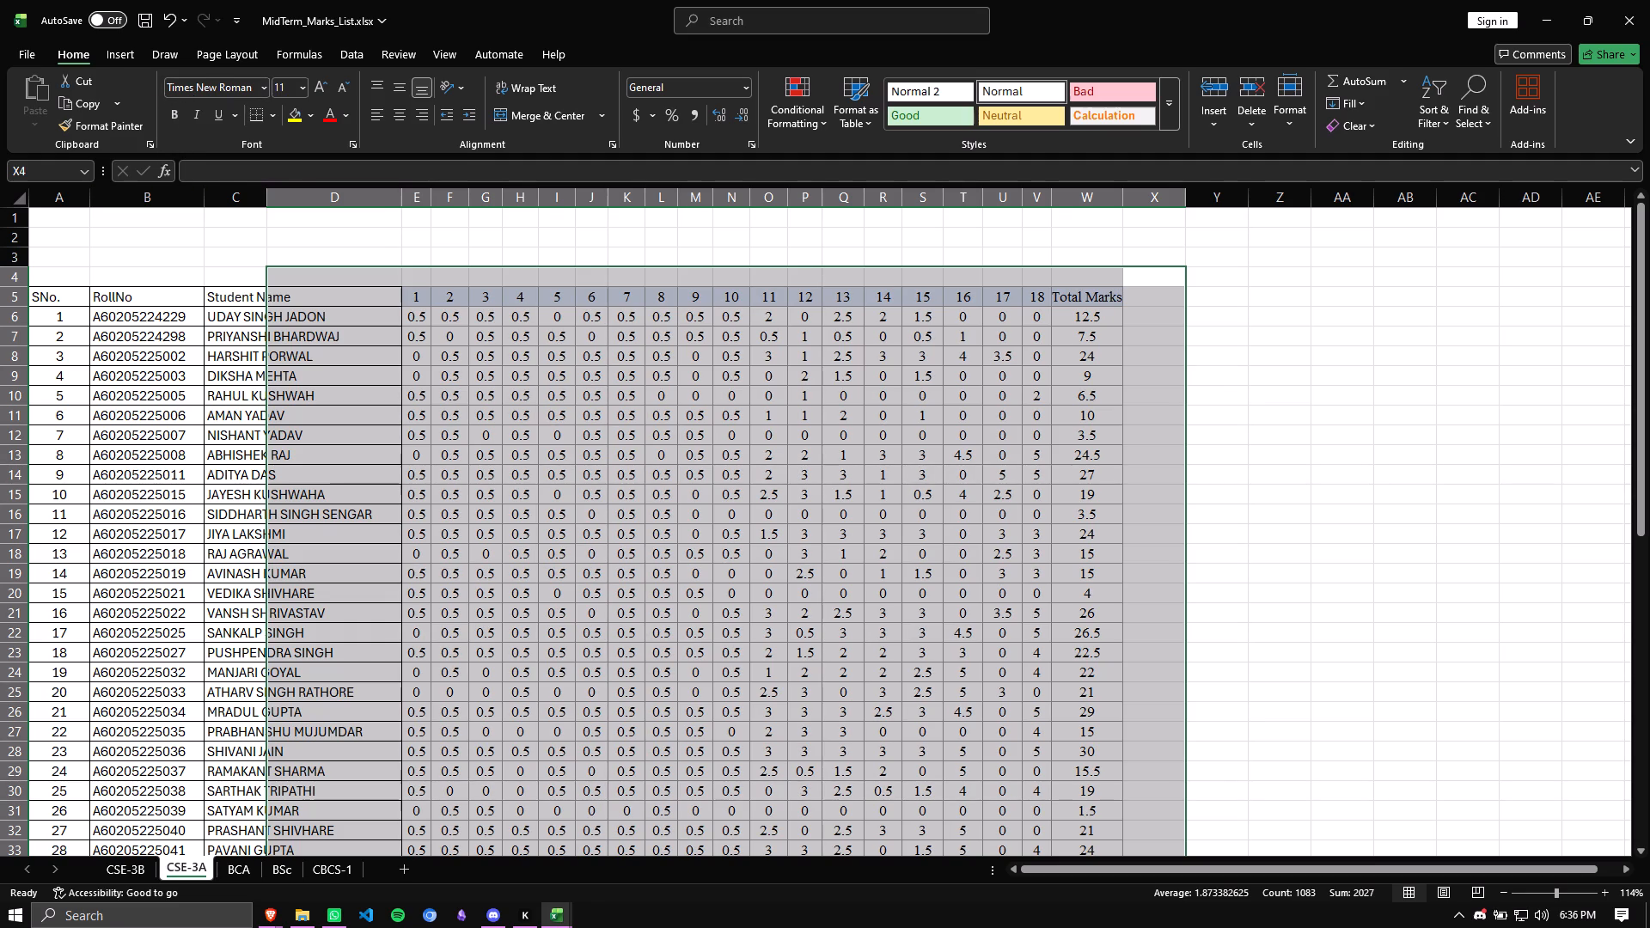
Switch to the CSE-3B sheet at the start of its marks table.
left_click(109, 876)
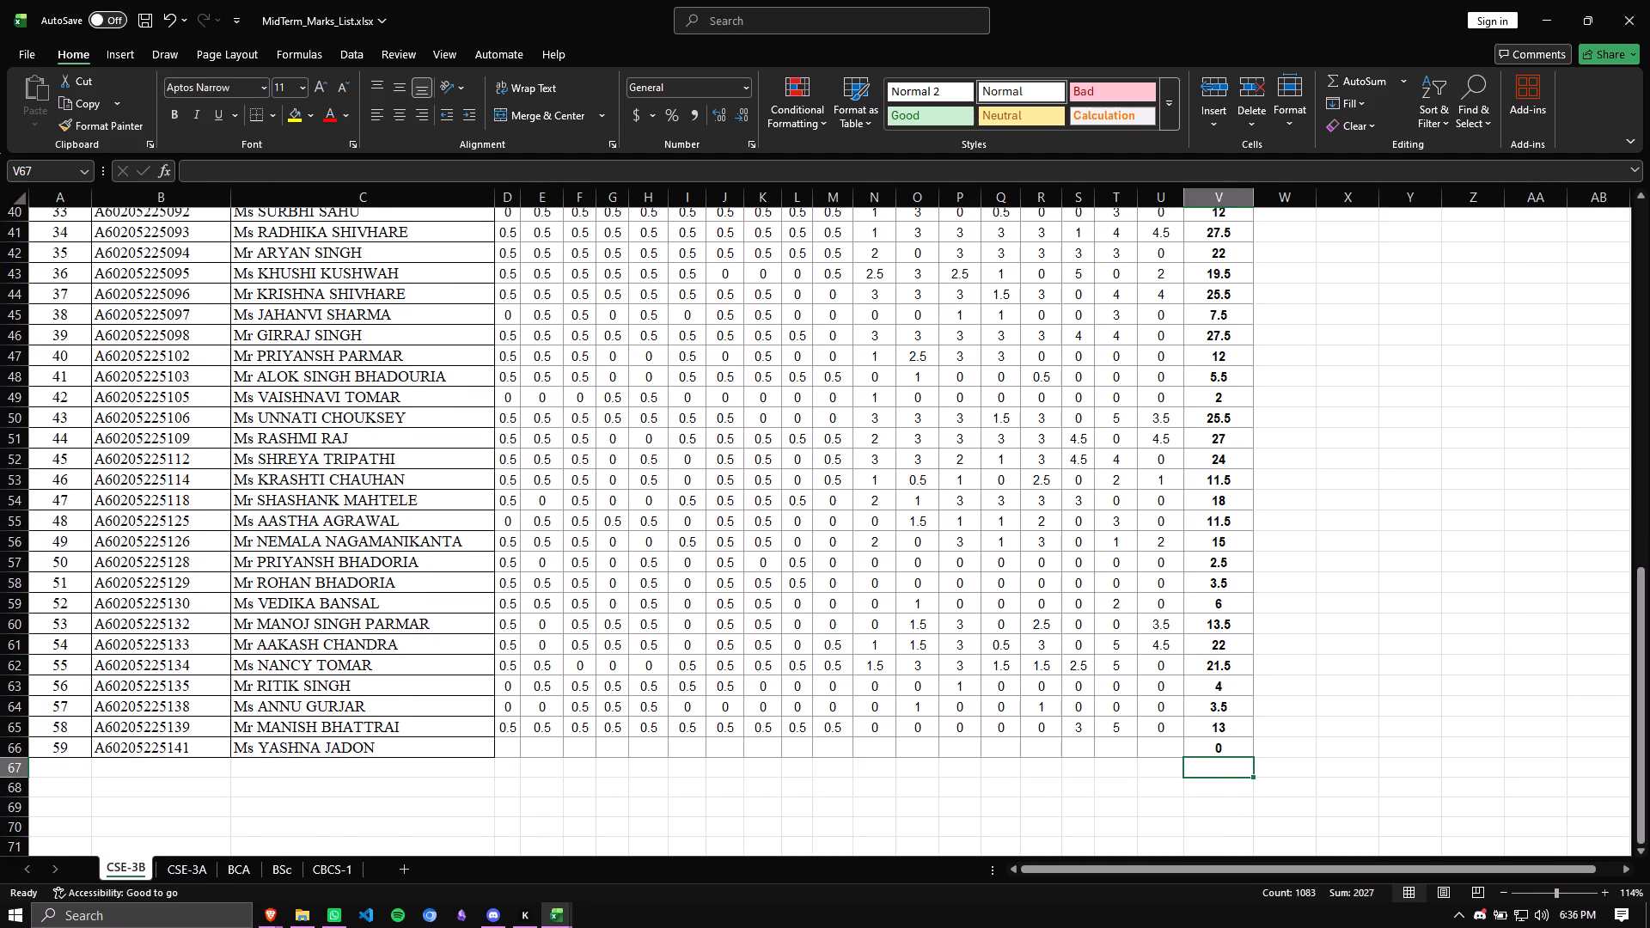
scroll(833, 661, "up", 5)
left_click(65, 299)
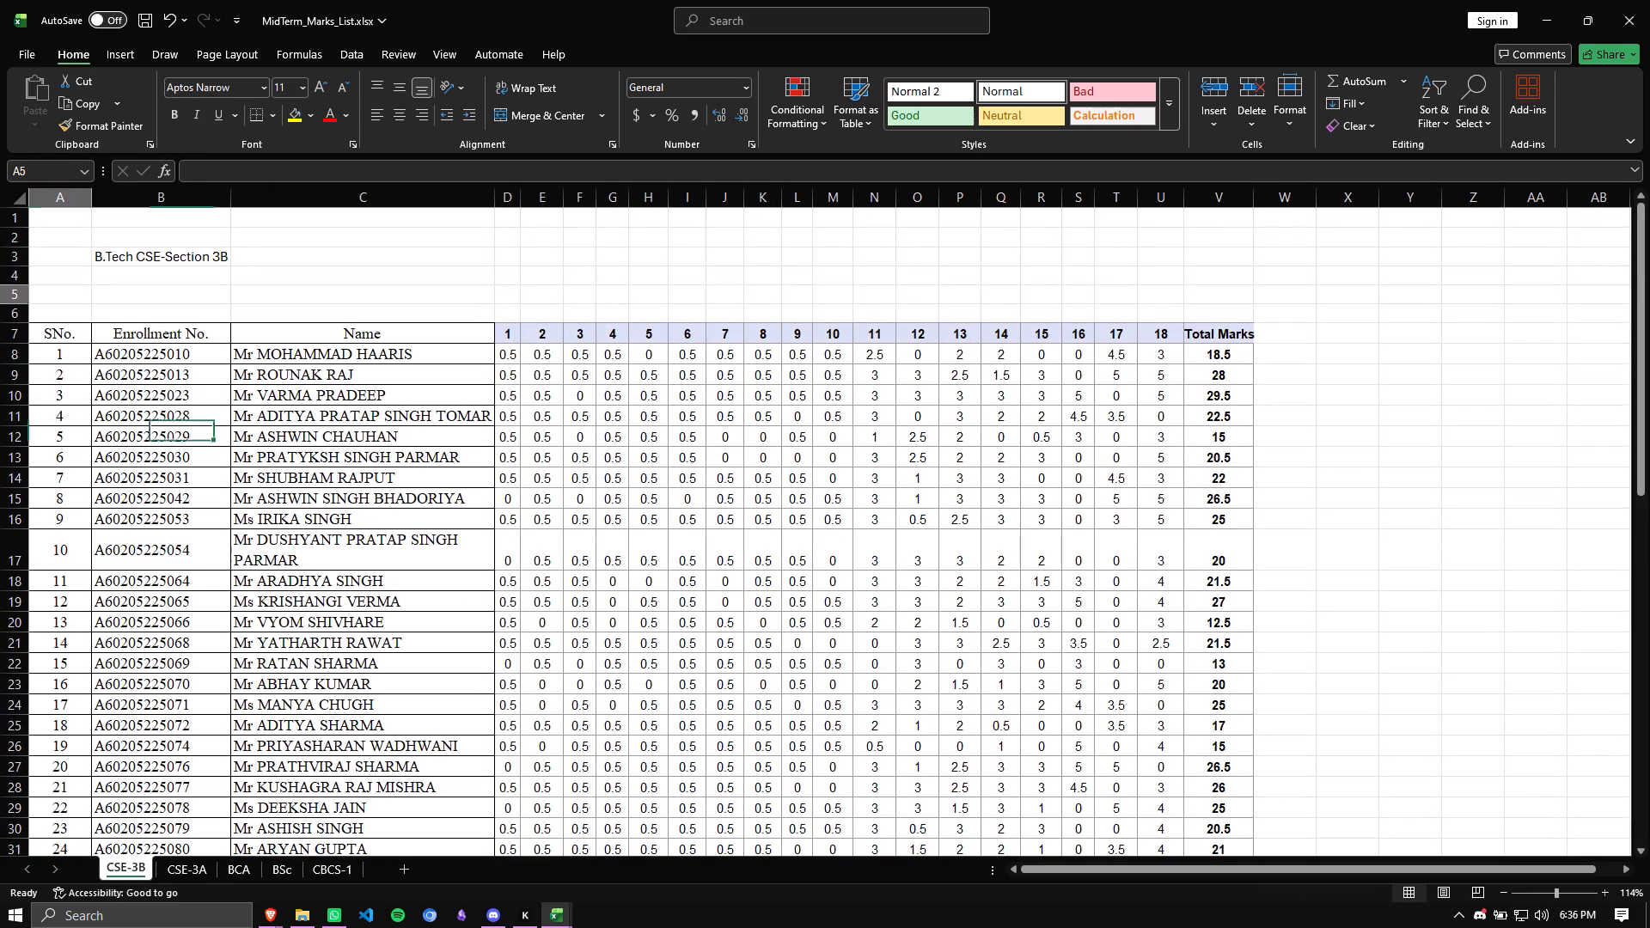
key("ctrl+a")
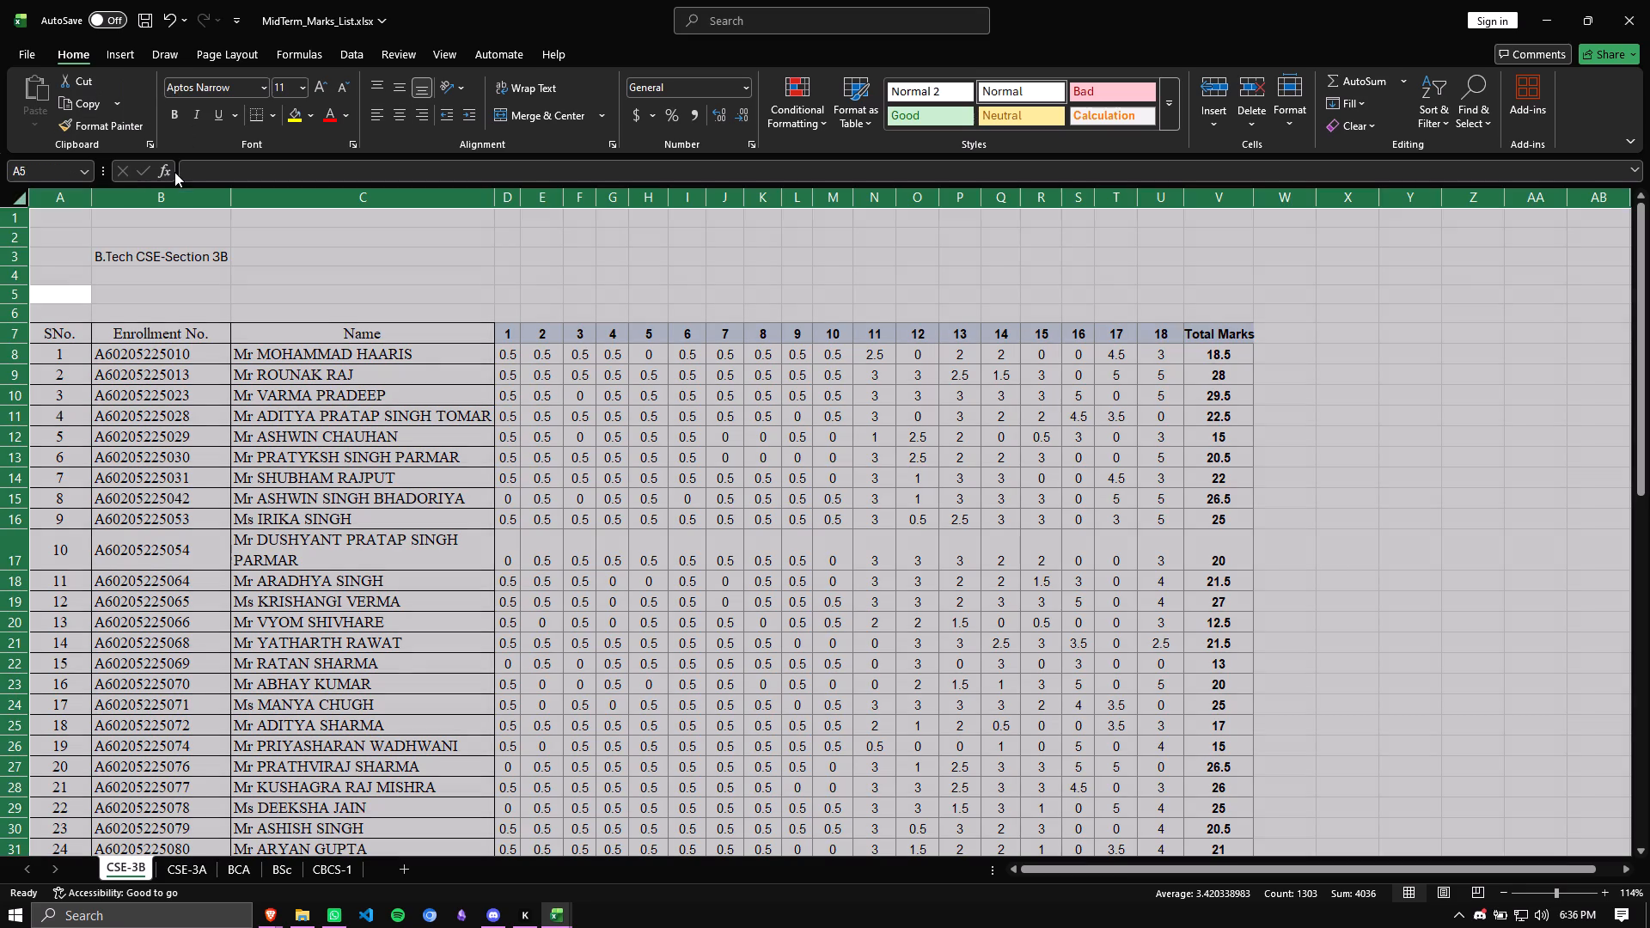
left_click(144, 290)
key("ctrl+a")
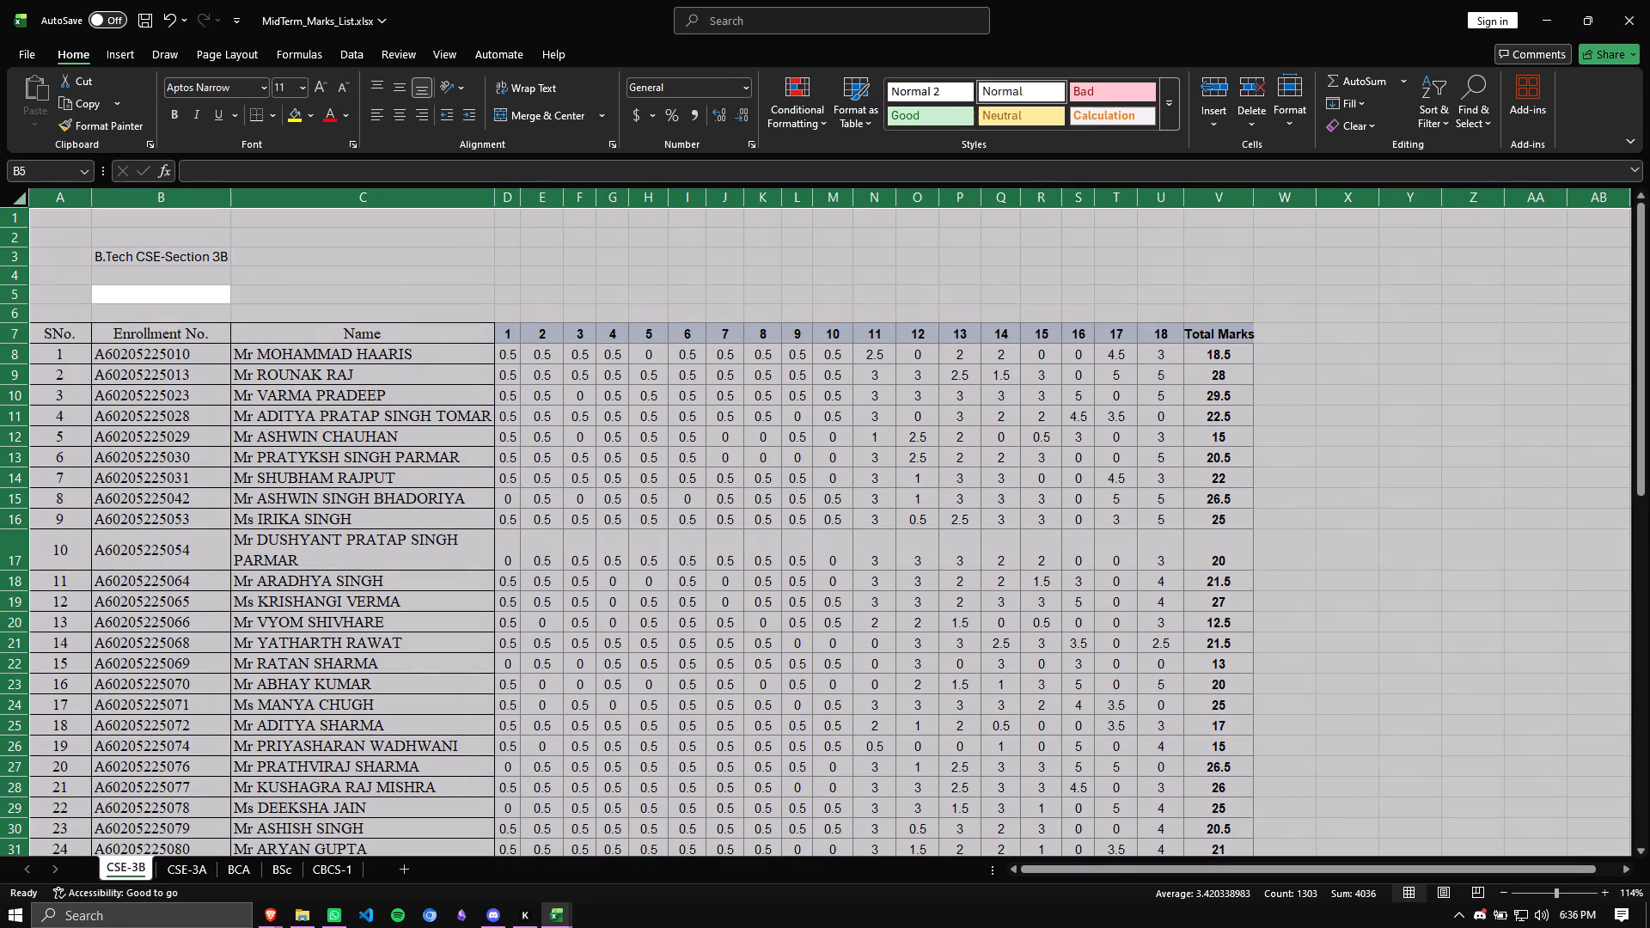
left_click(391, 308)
On the CSE-3B sheet, set the range B5:V66 to Times New Roman, size 11.
left_click_drag(188, 288, 895, 655)
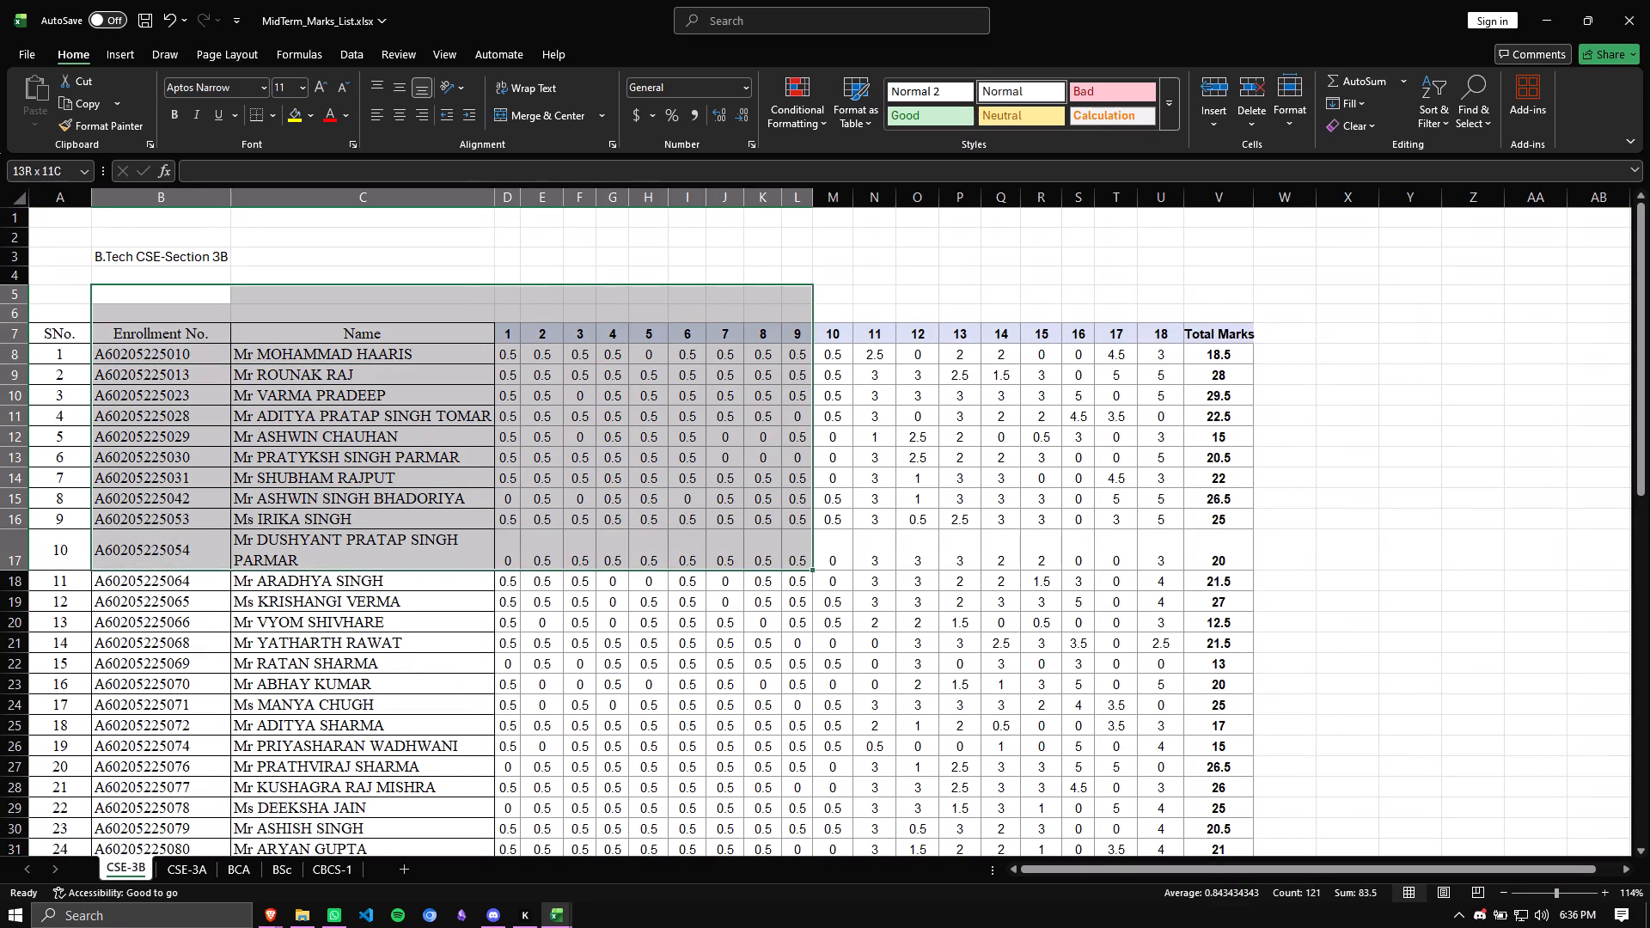
left_click_drag(895, 655, 1127, 900)
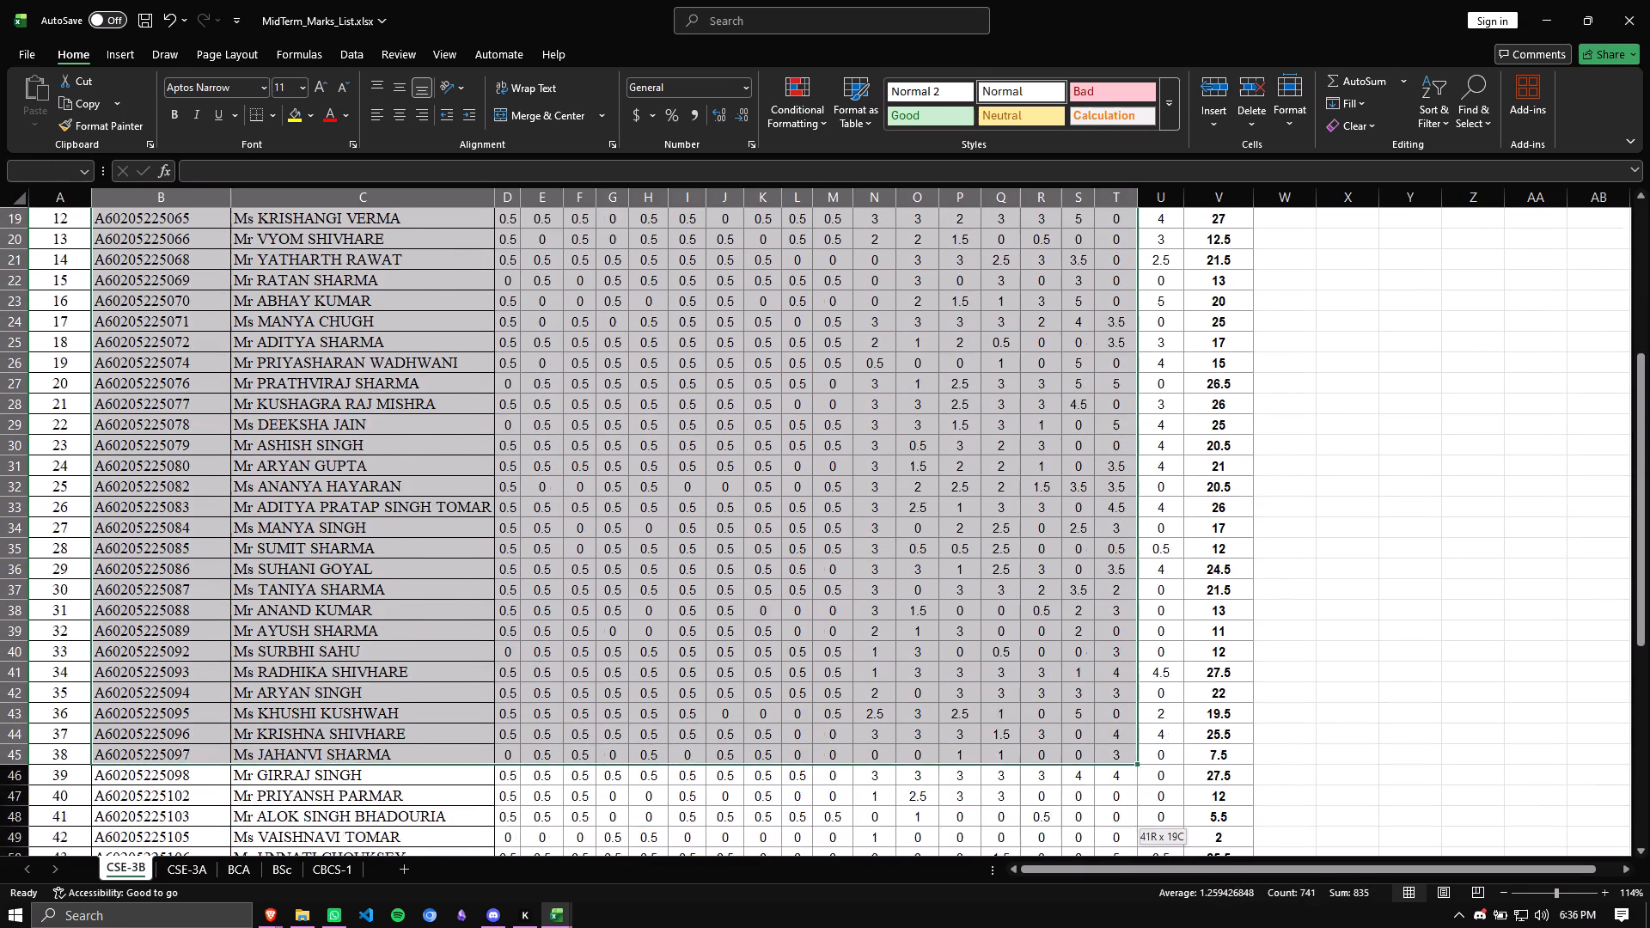
left_click_drag(1127, 900, 1191, 877)
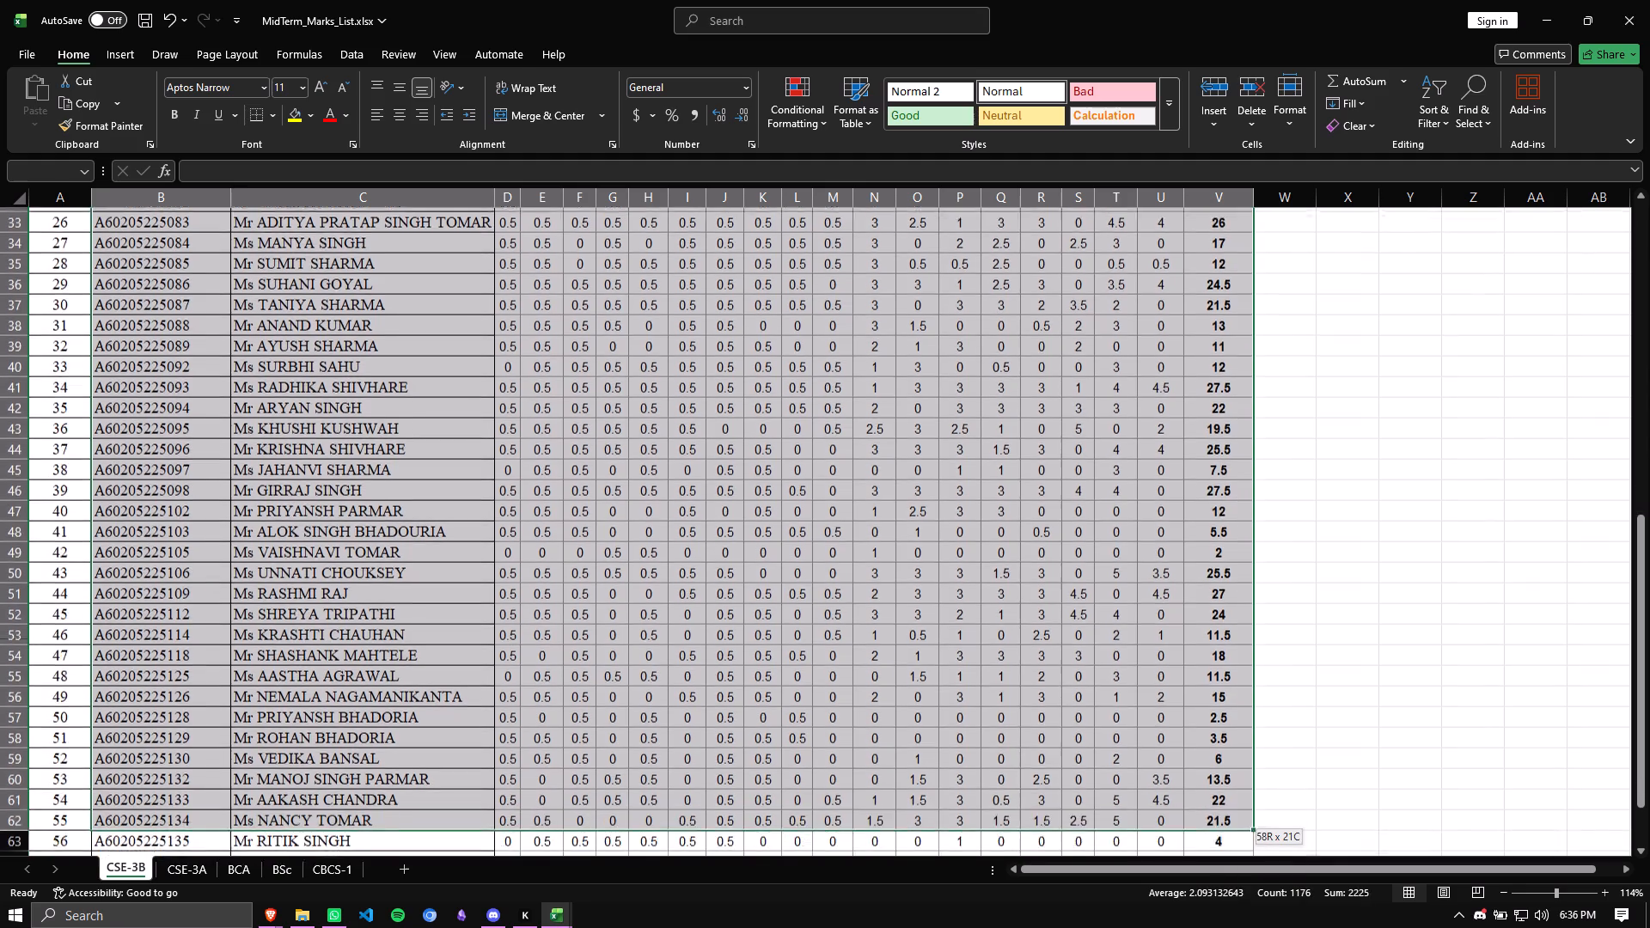
left_click_drag(1191, 877, 1192, 863)
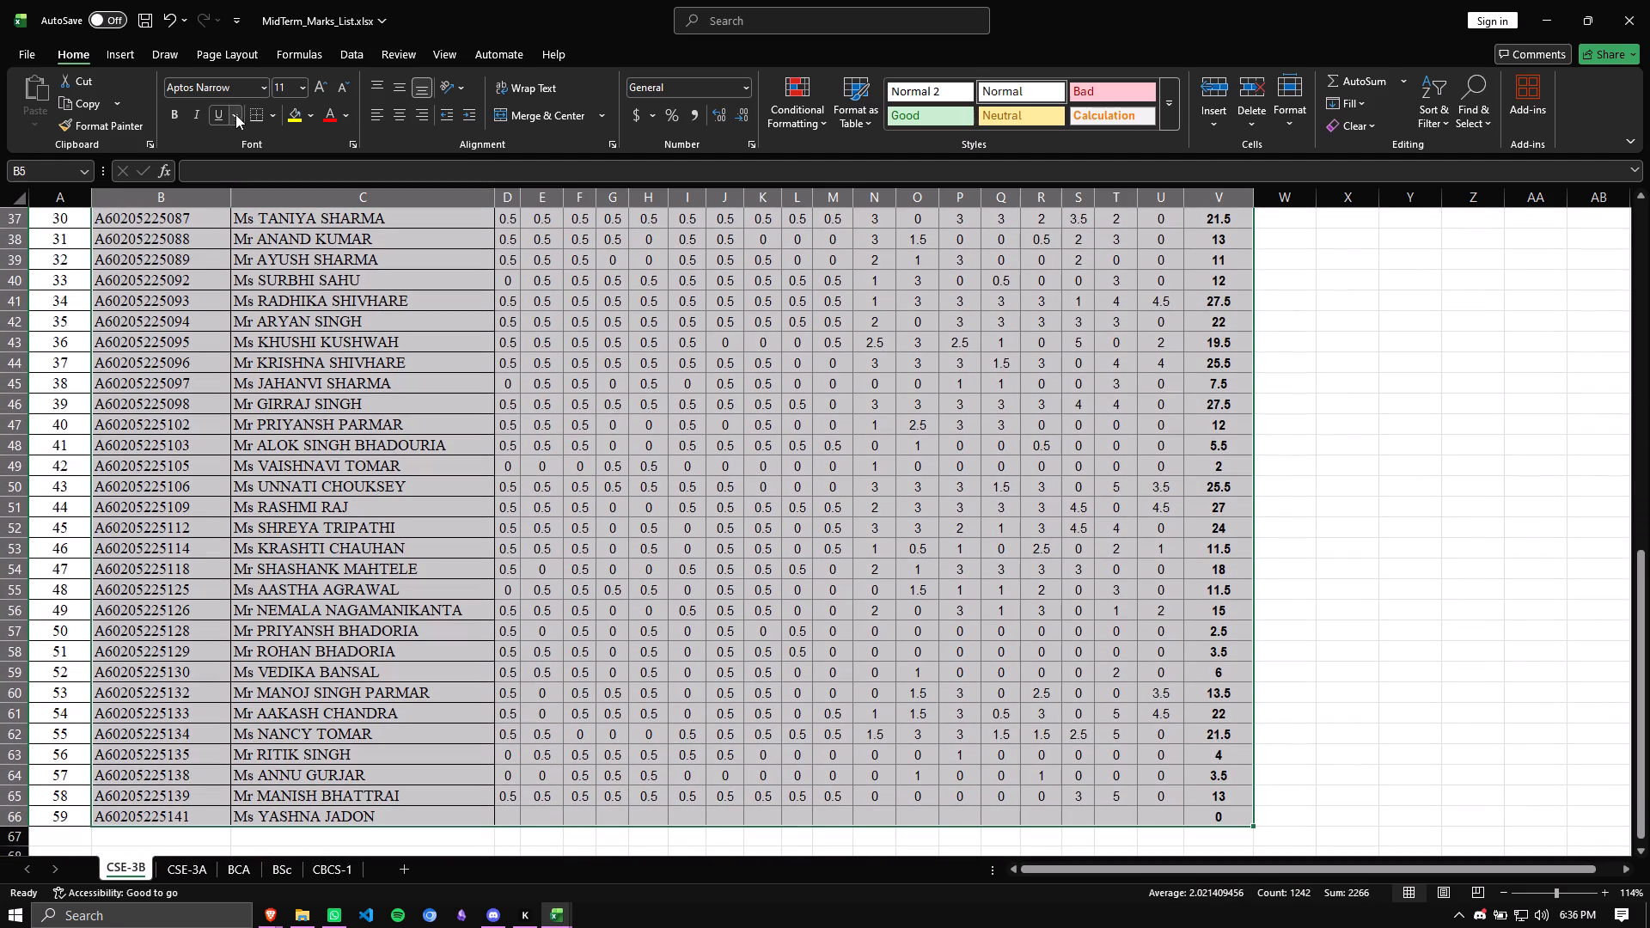
left_click(214, 88)
type("ti")
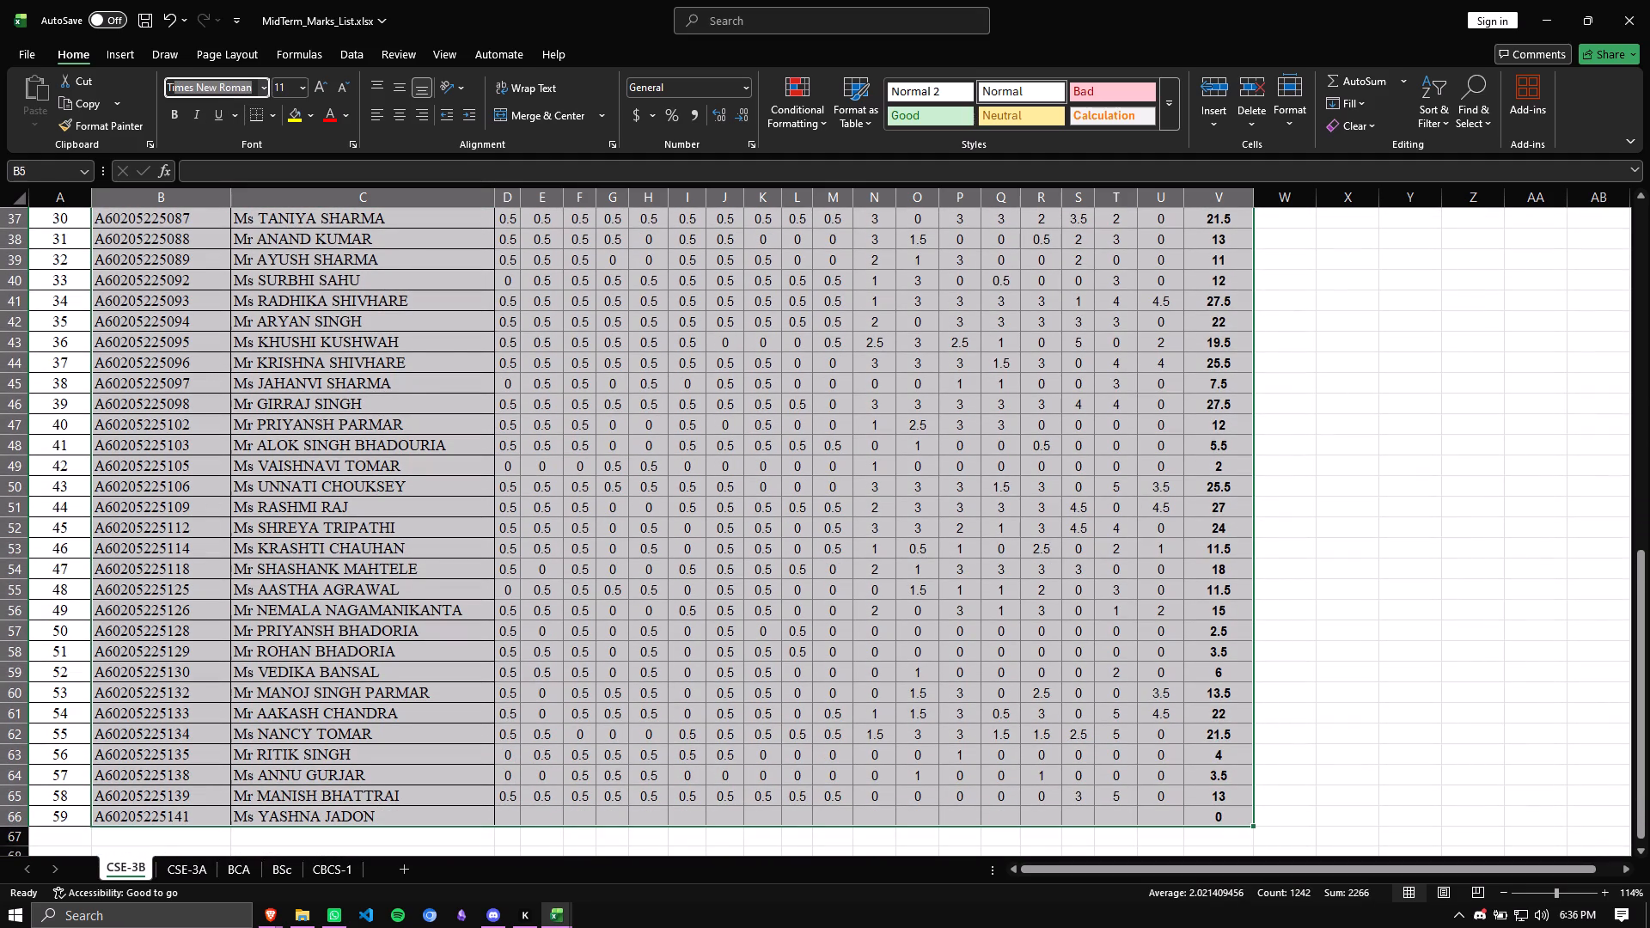
key("Return")
left_click(286, 84)
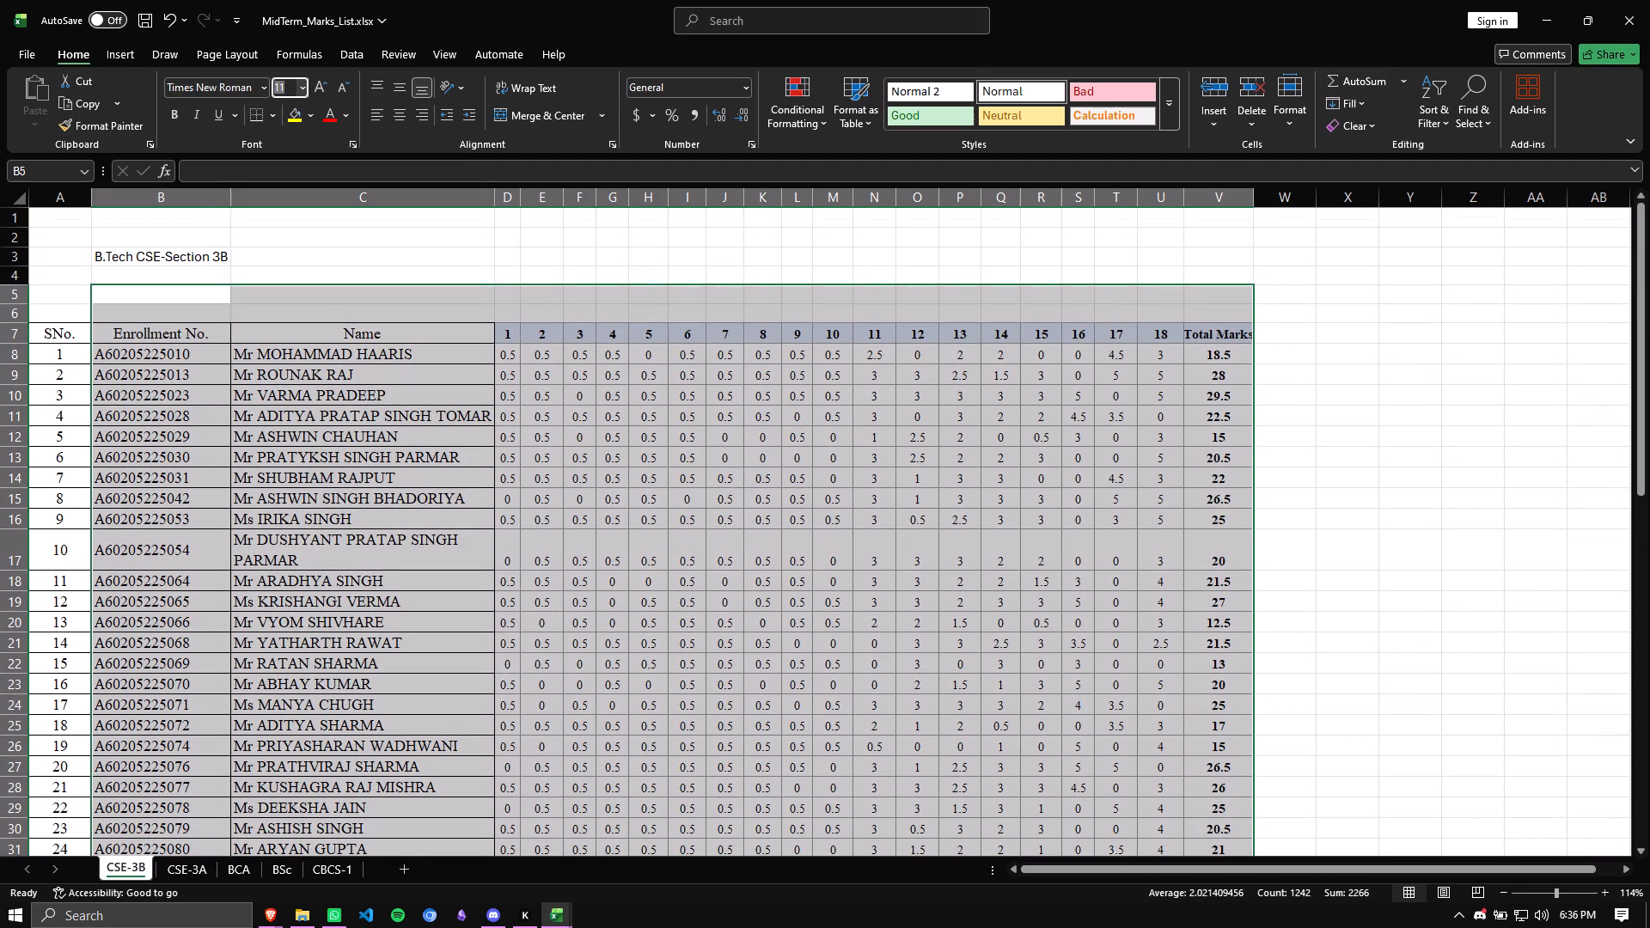
type("11")
key("Return")
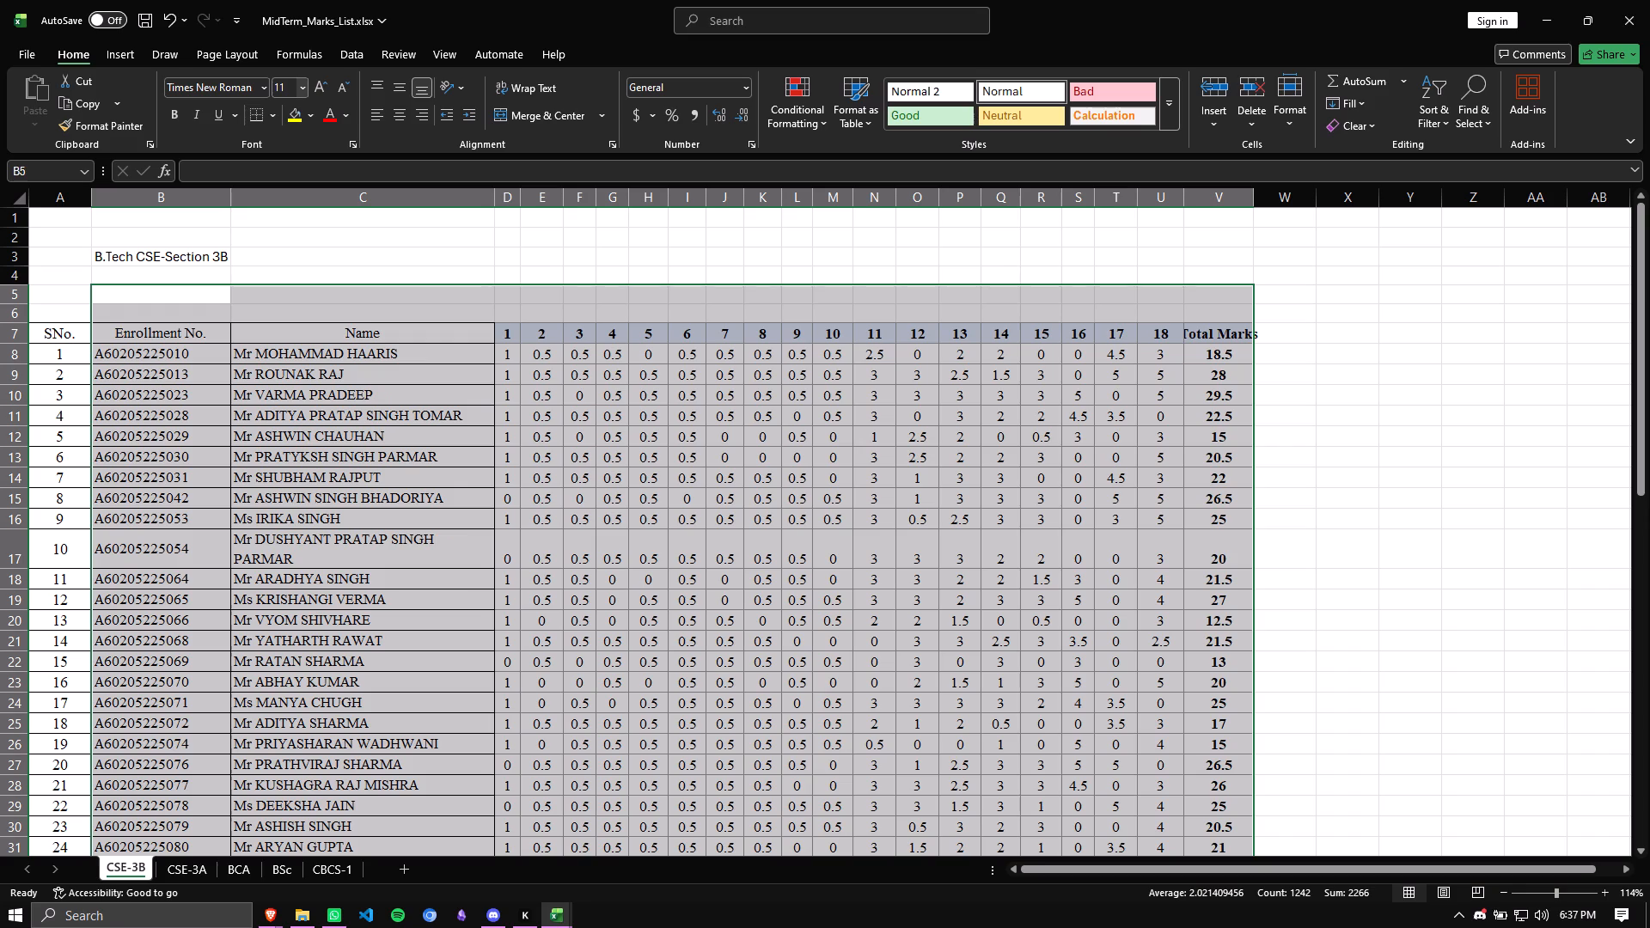
Remove the bold formatting from the range B5:V66 on the CSE-3B sheet.
left_click(178, 113)
left_click(178, 113)
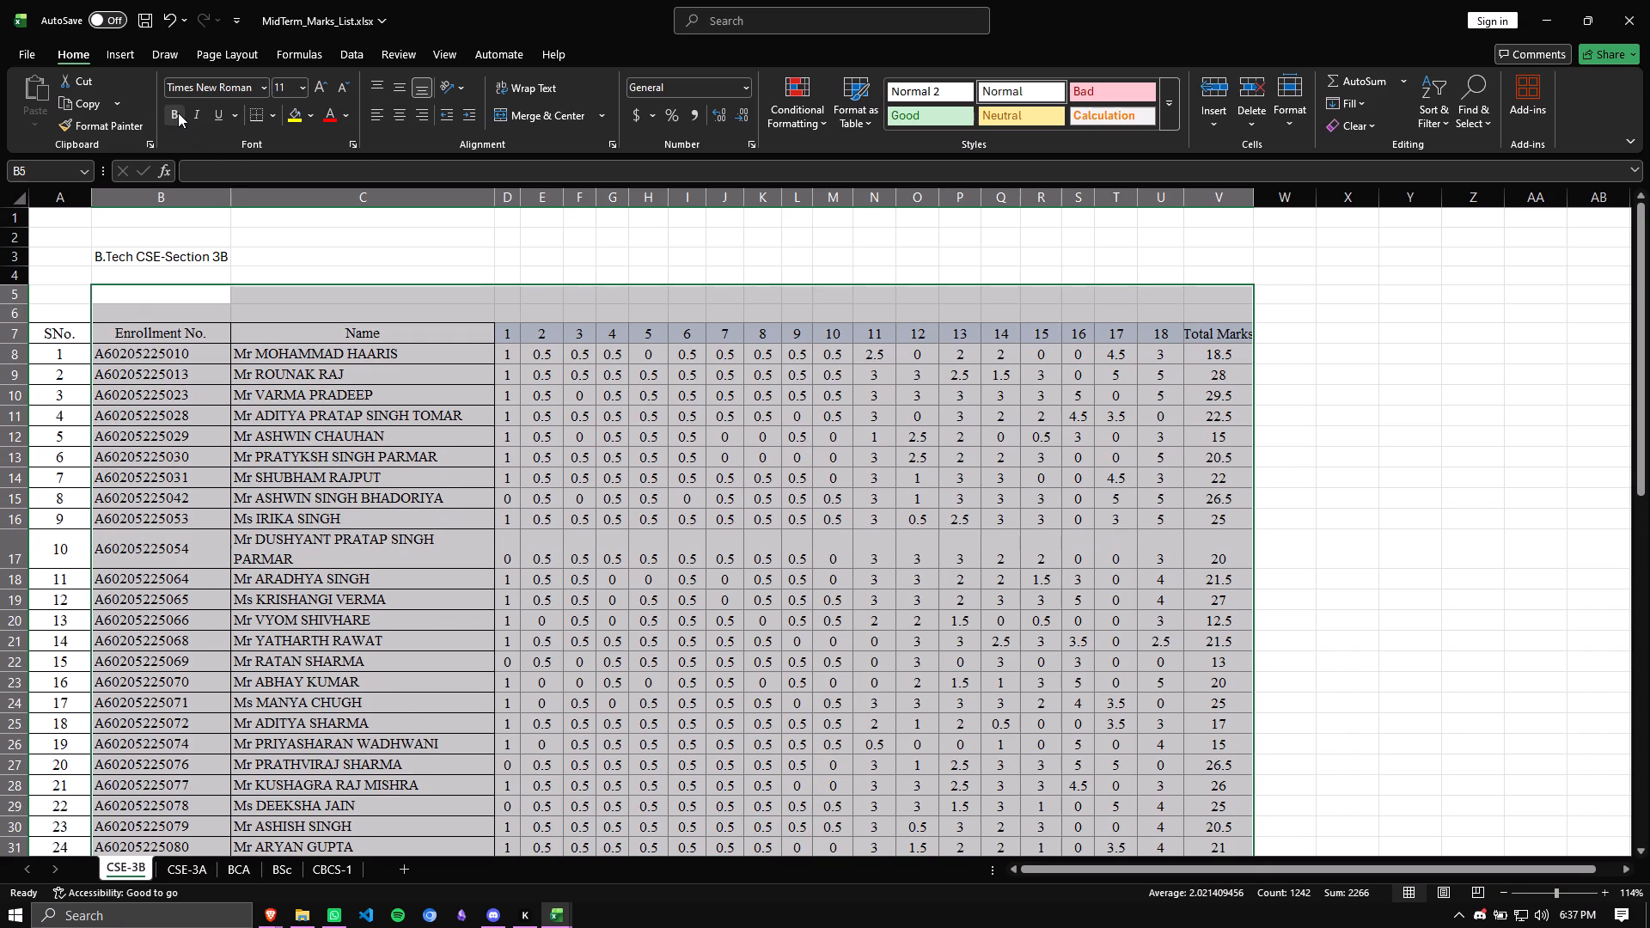
Save the MidTerm_Marks_List.xlsx workbook and close it.
key("ctrl+s")
left_click(1629, 441)
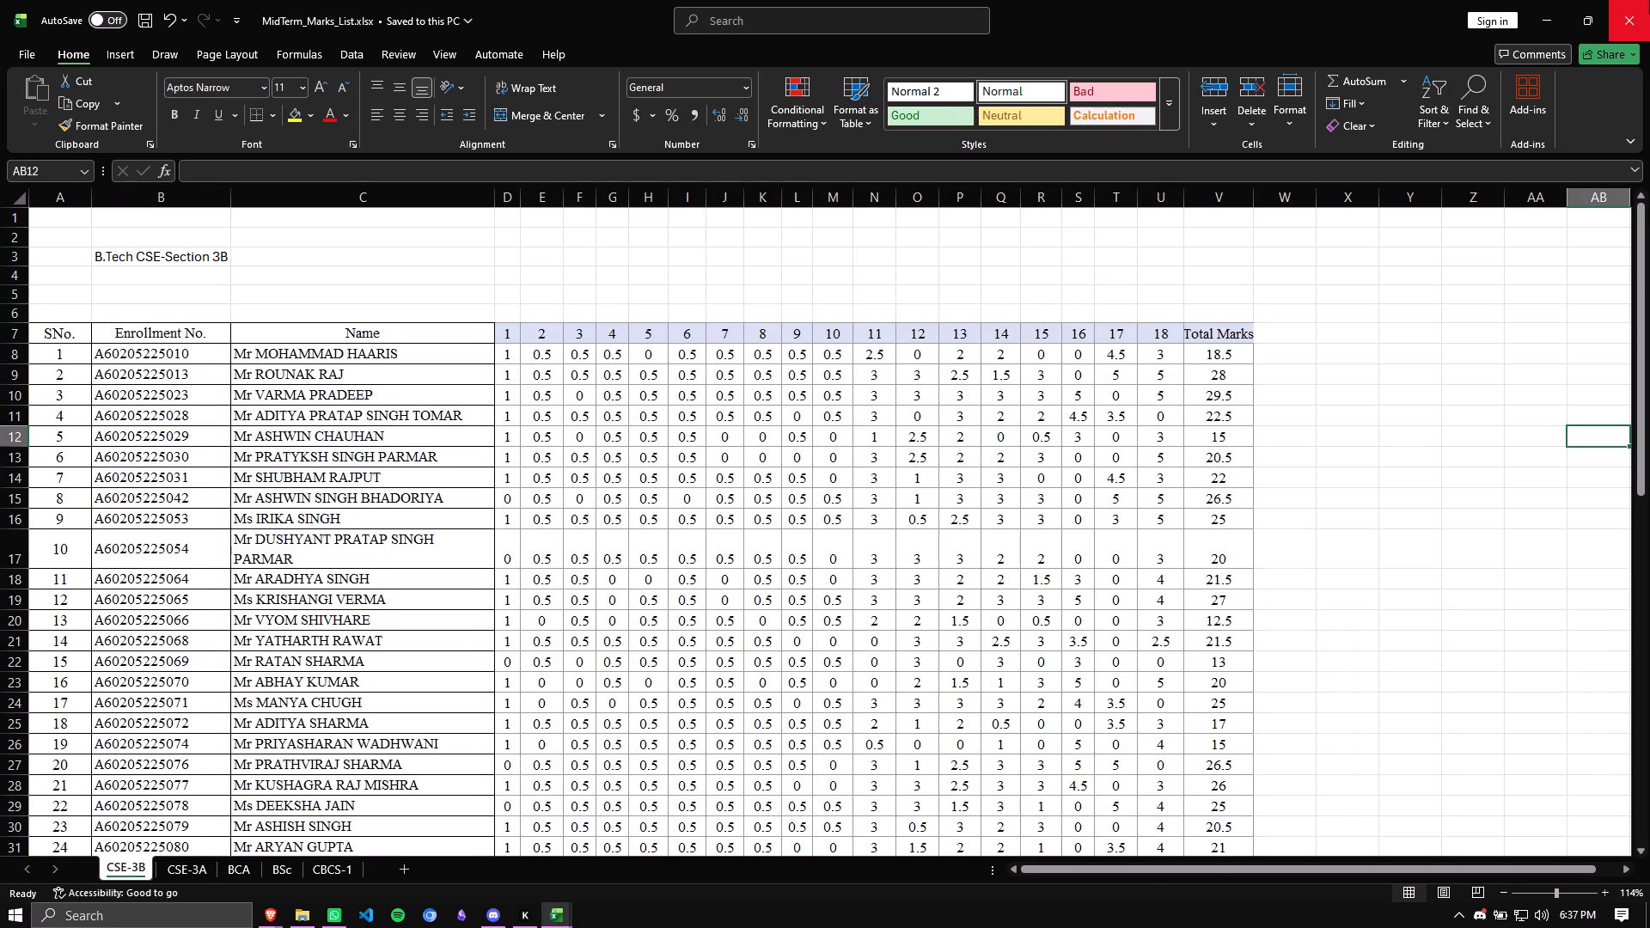
left_click(1649, 0)
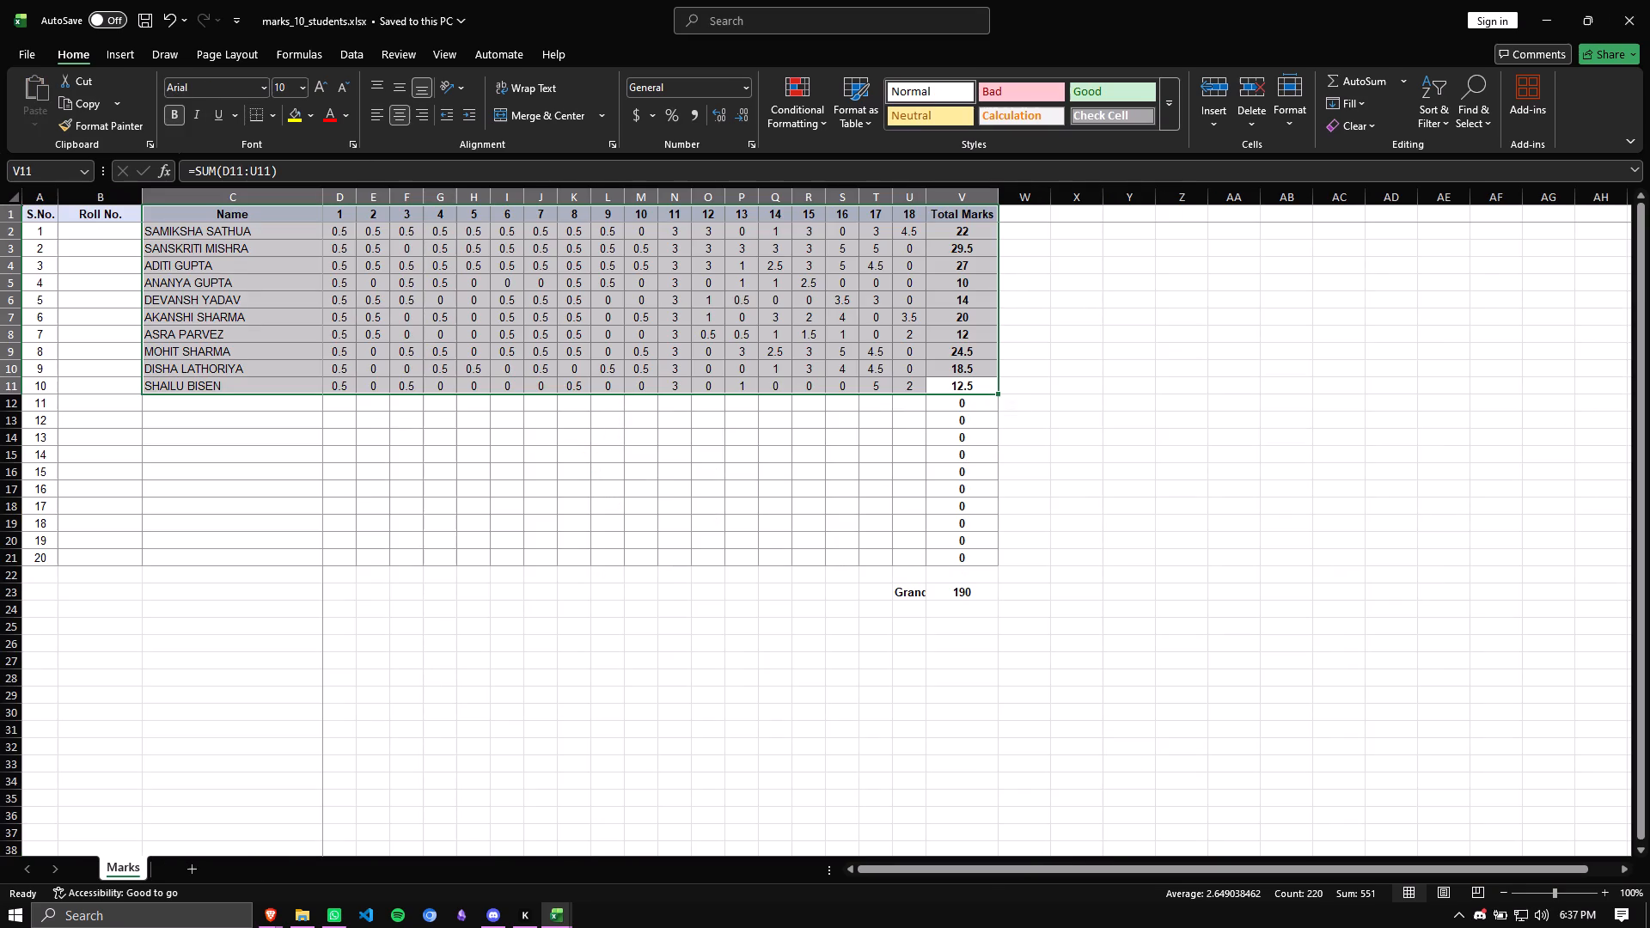
Close the marks_10_students.xlsx and class_marks.xlsx workbooks, saving the changes to class_marks.xlsx.
left_click(1649, 0)
triple_click(1649, 0)
left_click(1649, 0)
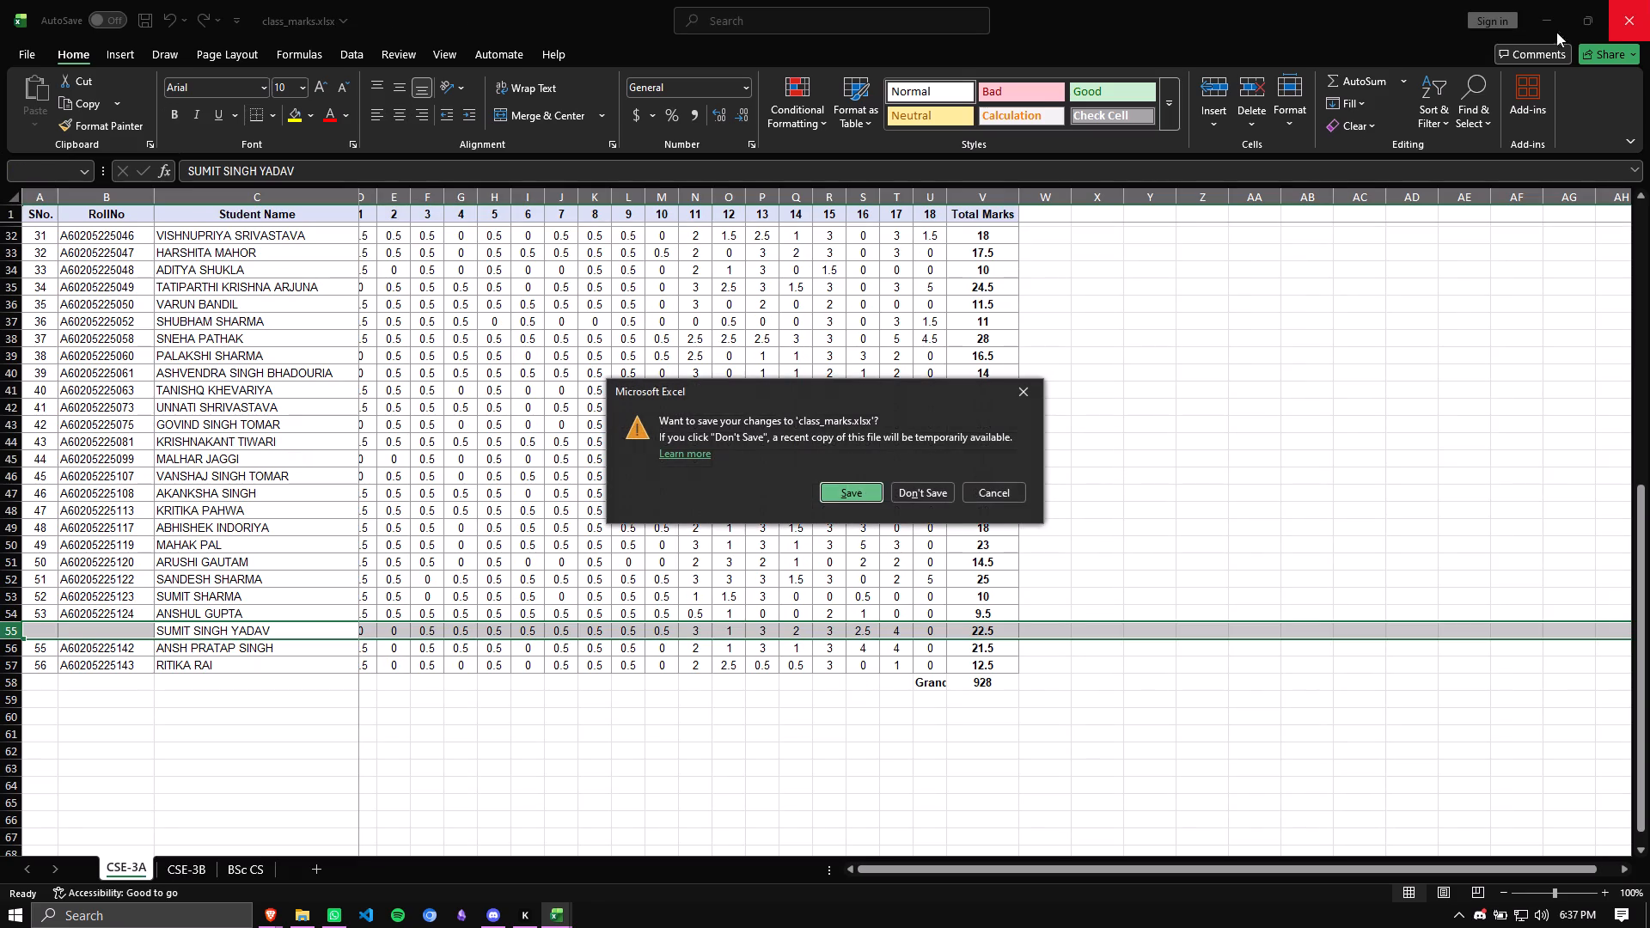
left_click(859, 491)
left_click(1515, 0)
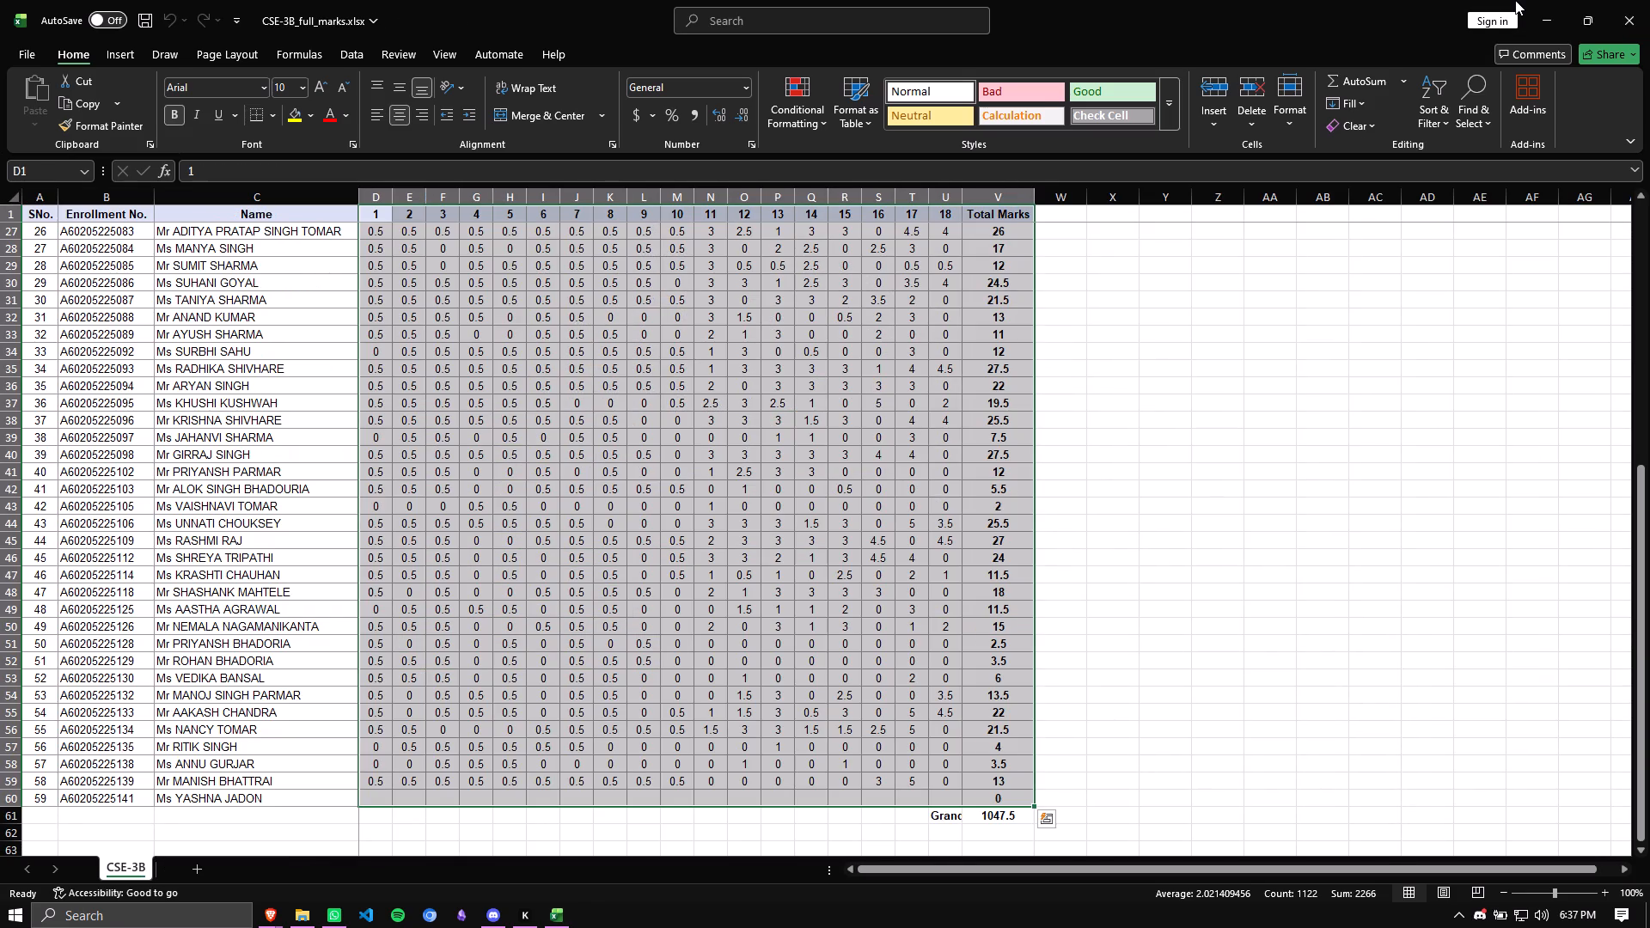
Close the CSE-3B_full_marks.xlsx workbook, saving its changes.
double_click(1649, 0)
left_click(861, 491)
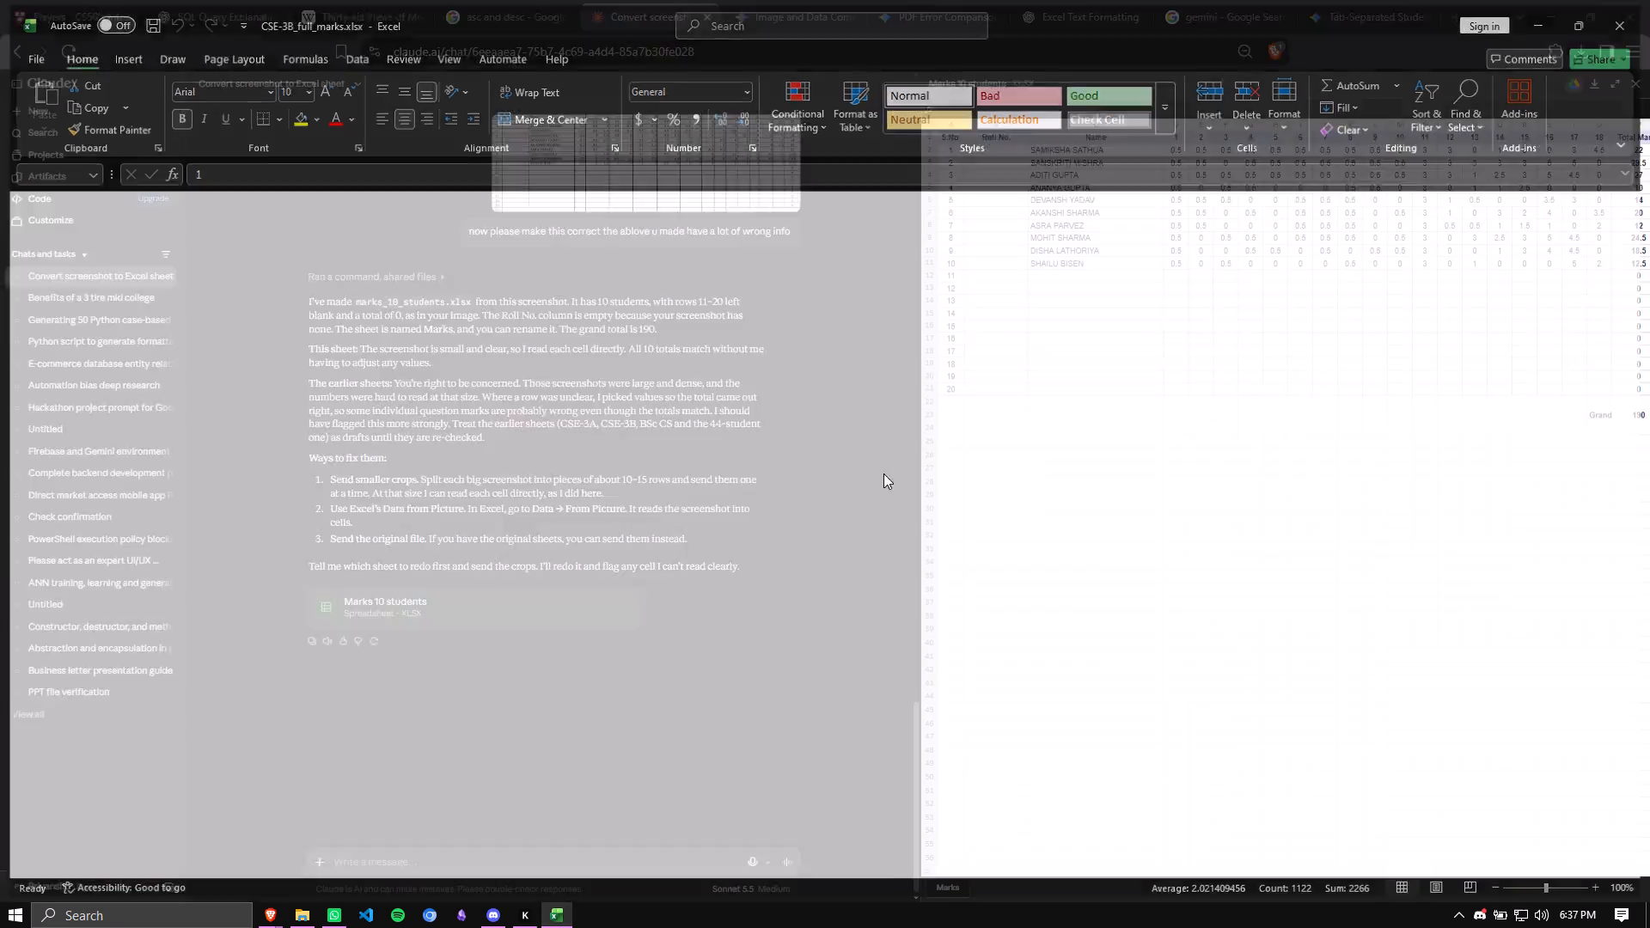
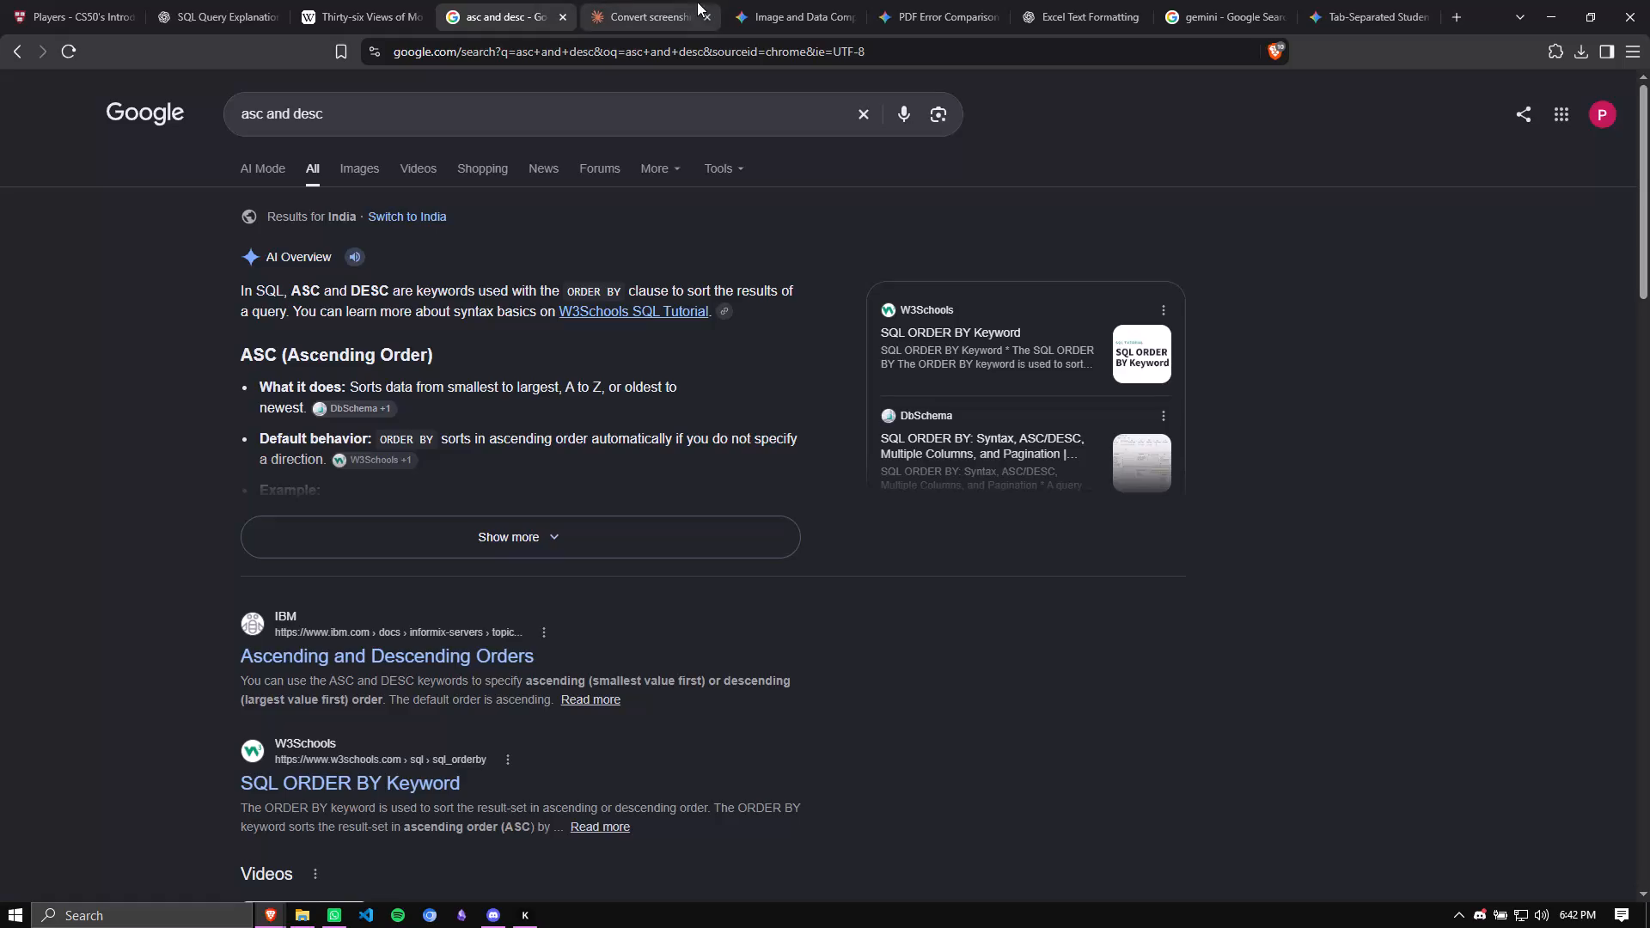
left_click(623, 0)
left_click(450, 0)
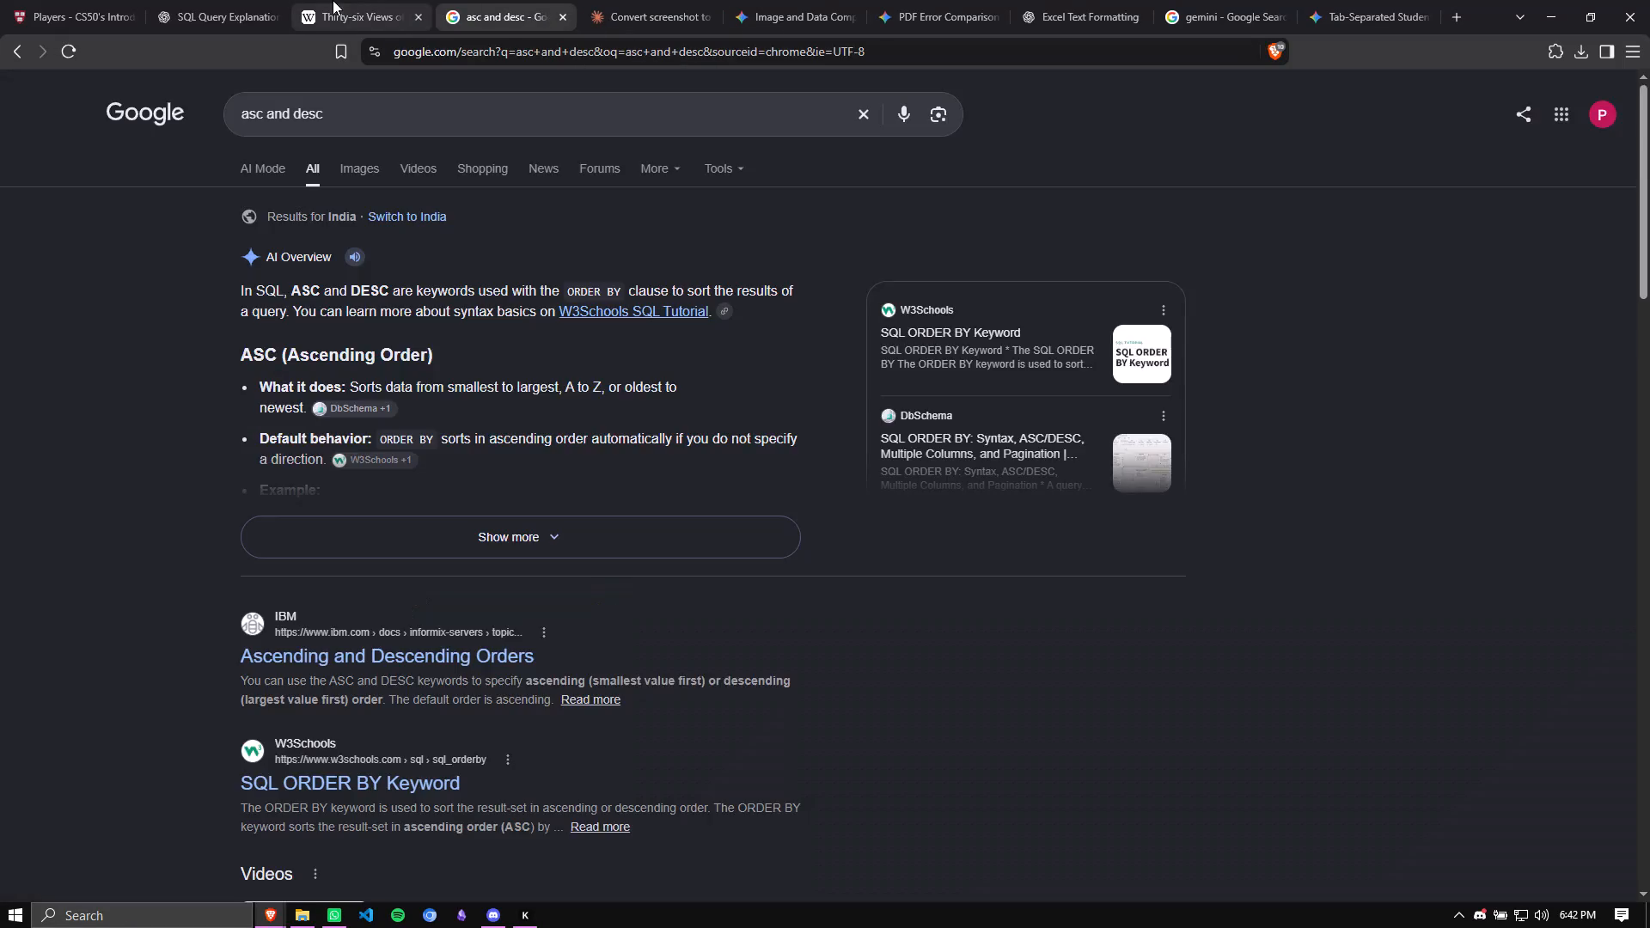